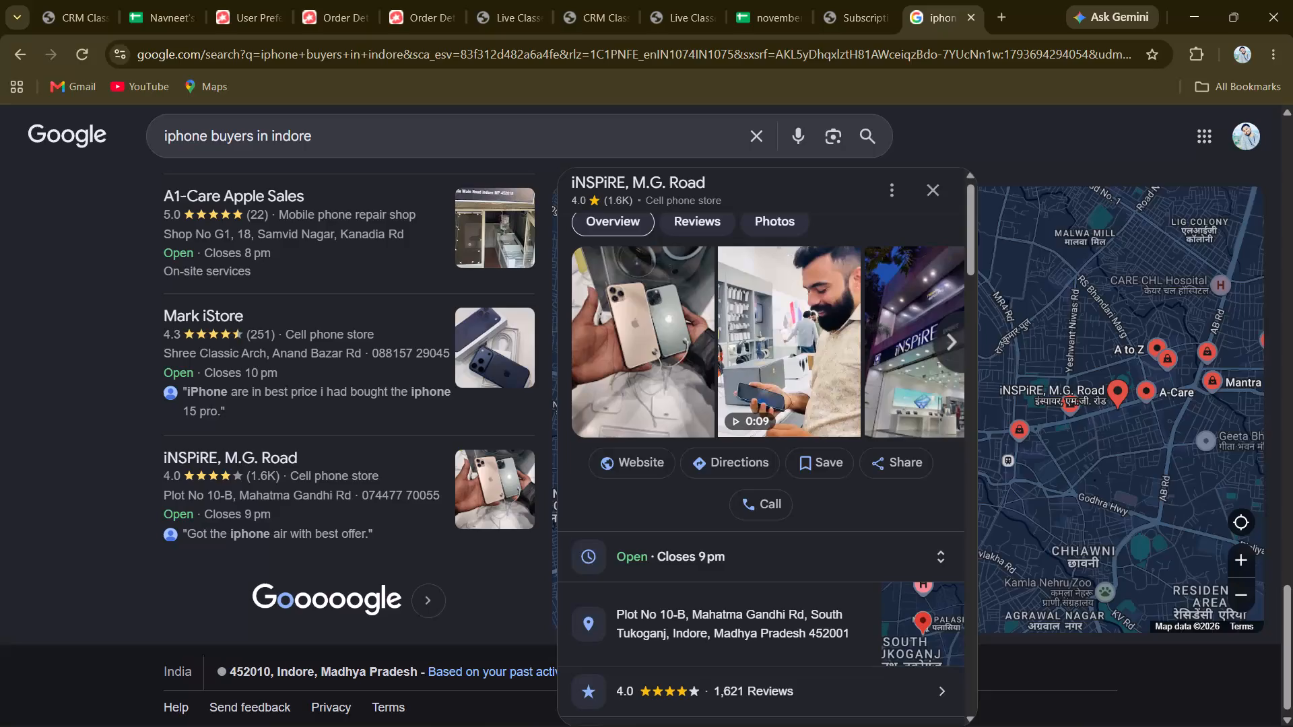
# Open the website of iNSPiRE, M.G. Road from its business listing and look over the store finder page.
pyautogui.click(636, 460)
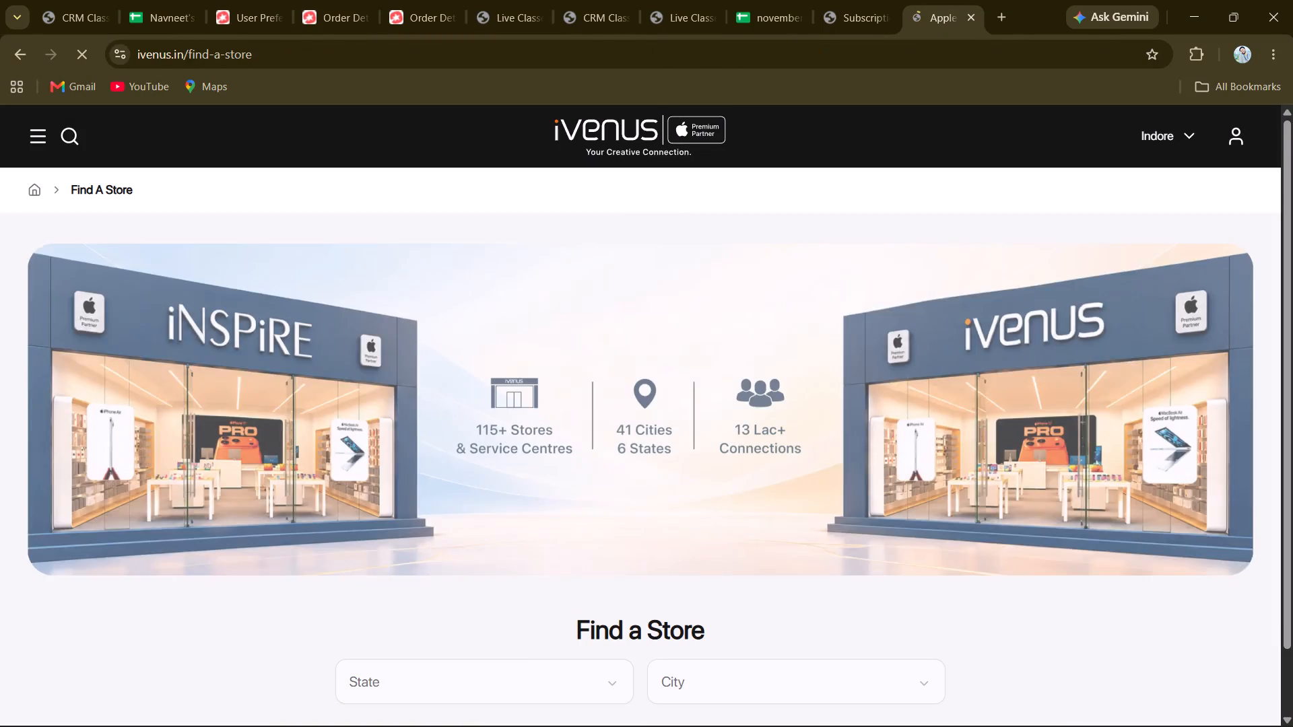
pyautogui.scroll(-4, 636, 460)
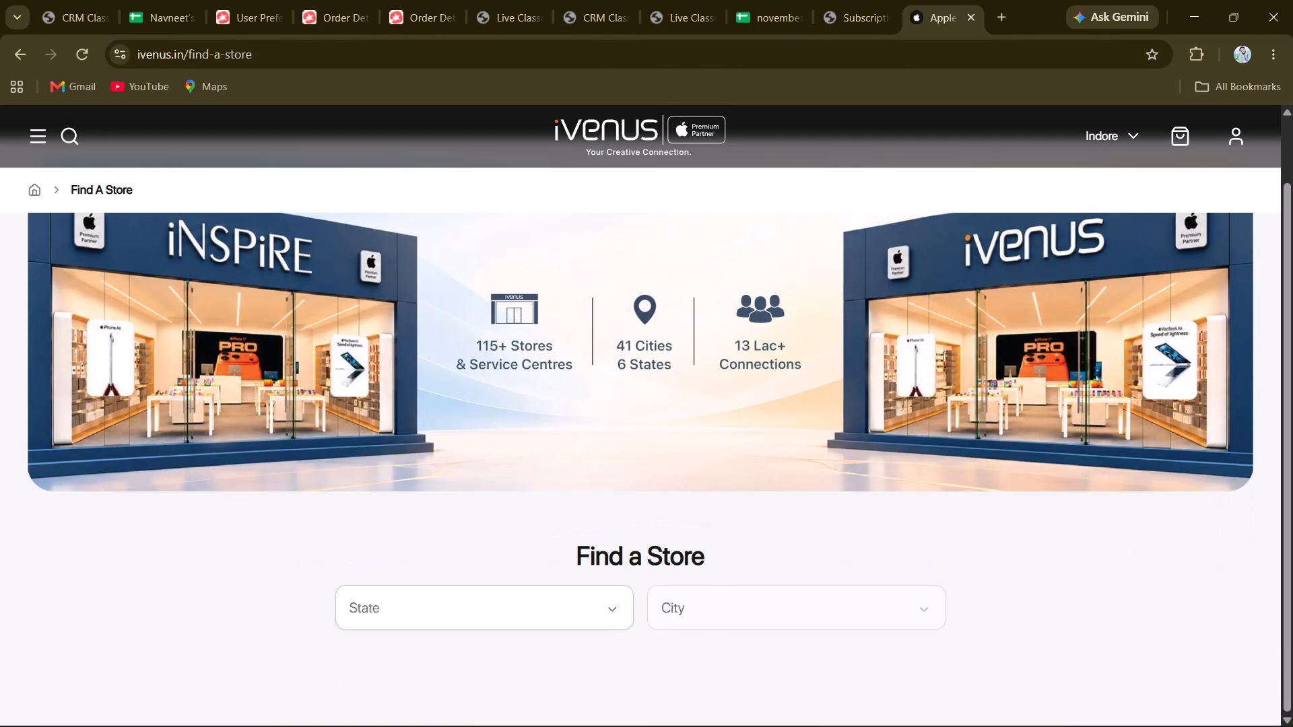
pyautogui.scroll(2, 636, 460)
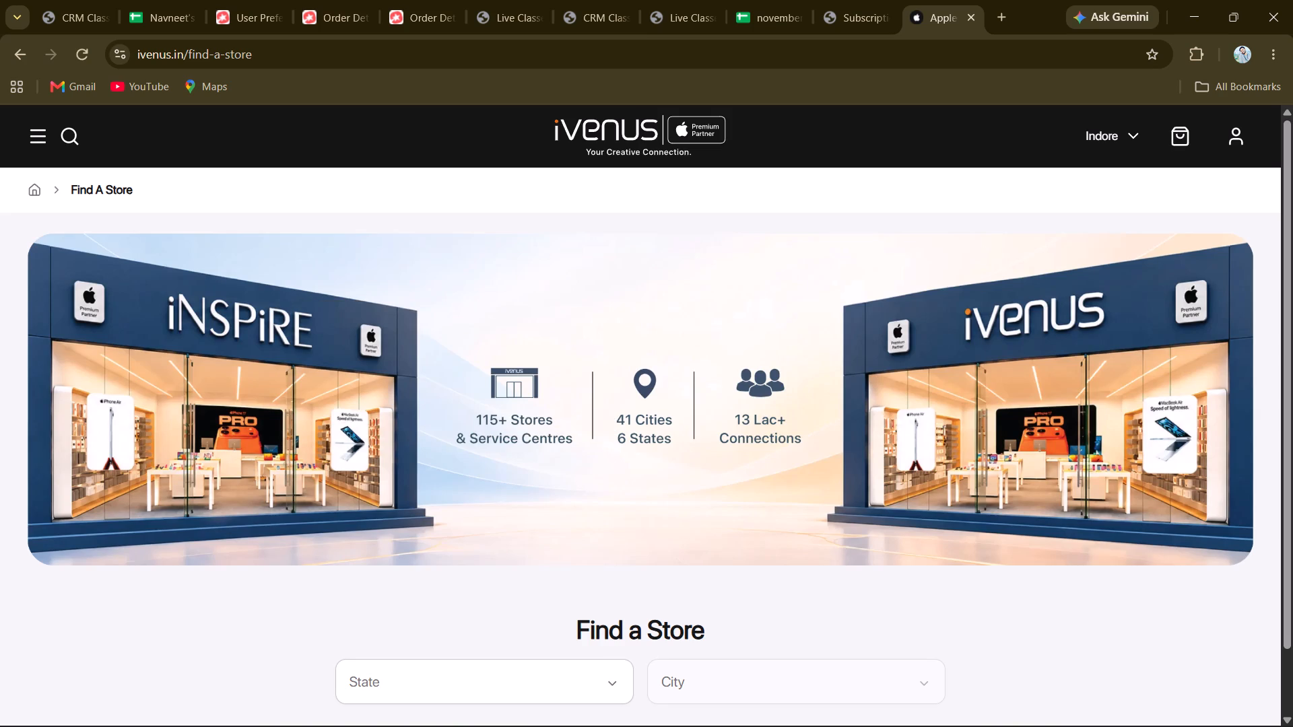
# Open the iPhone category on the iVenus site and look through the listed models and prices.
pyautogui.click(36, 132)
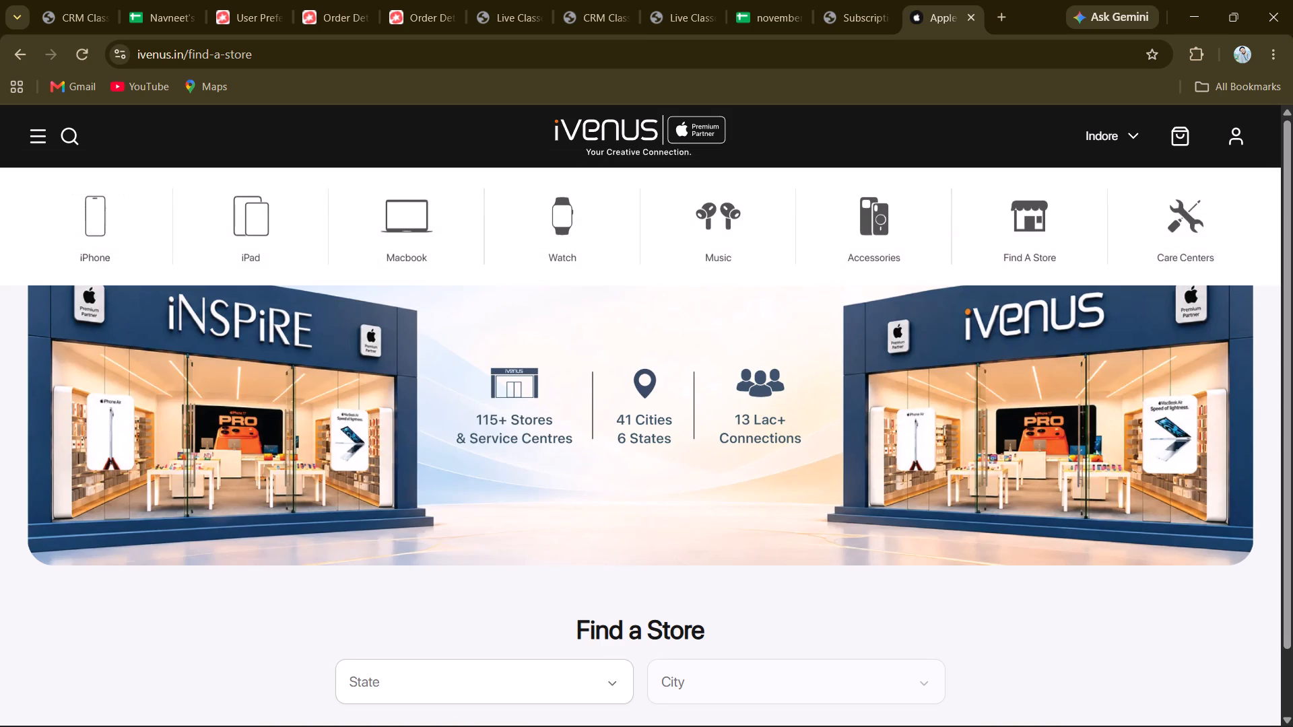
pyautogui.click(102, 218)
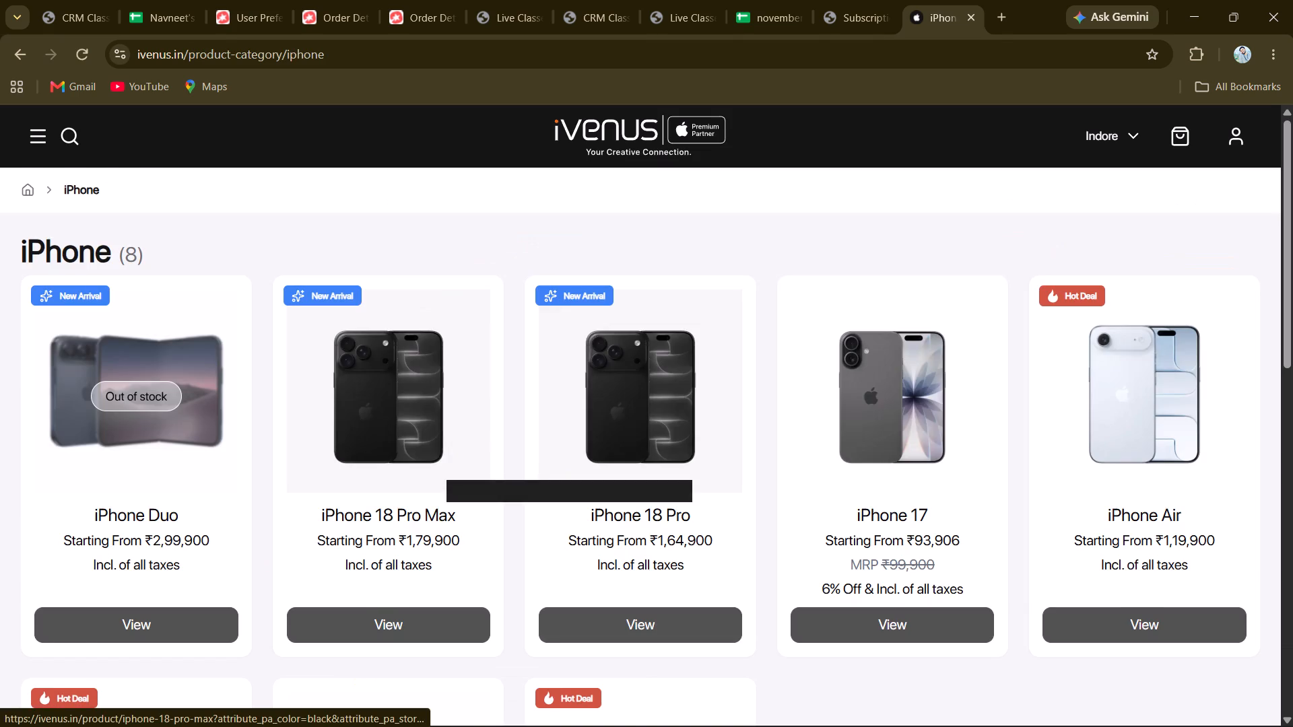
pyautogui.scroll(-5, 438, 467)
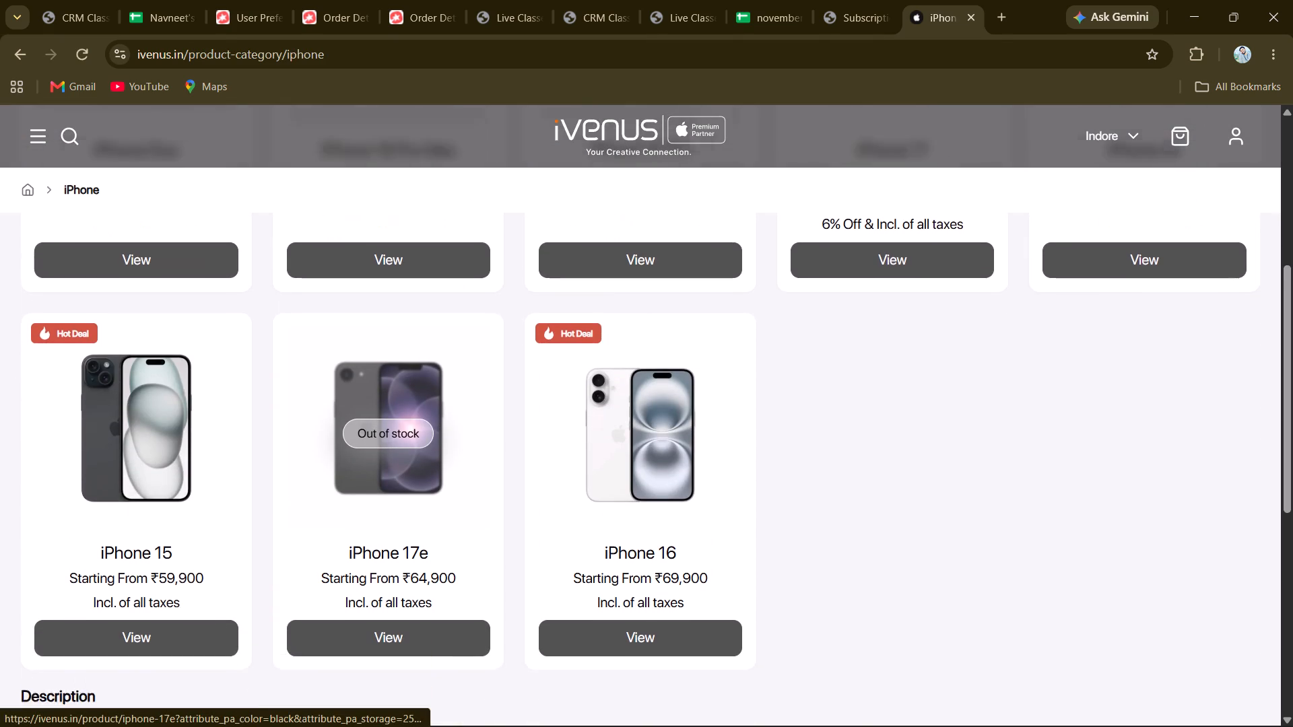
pyautogui.scroll(-1, 438, 467)
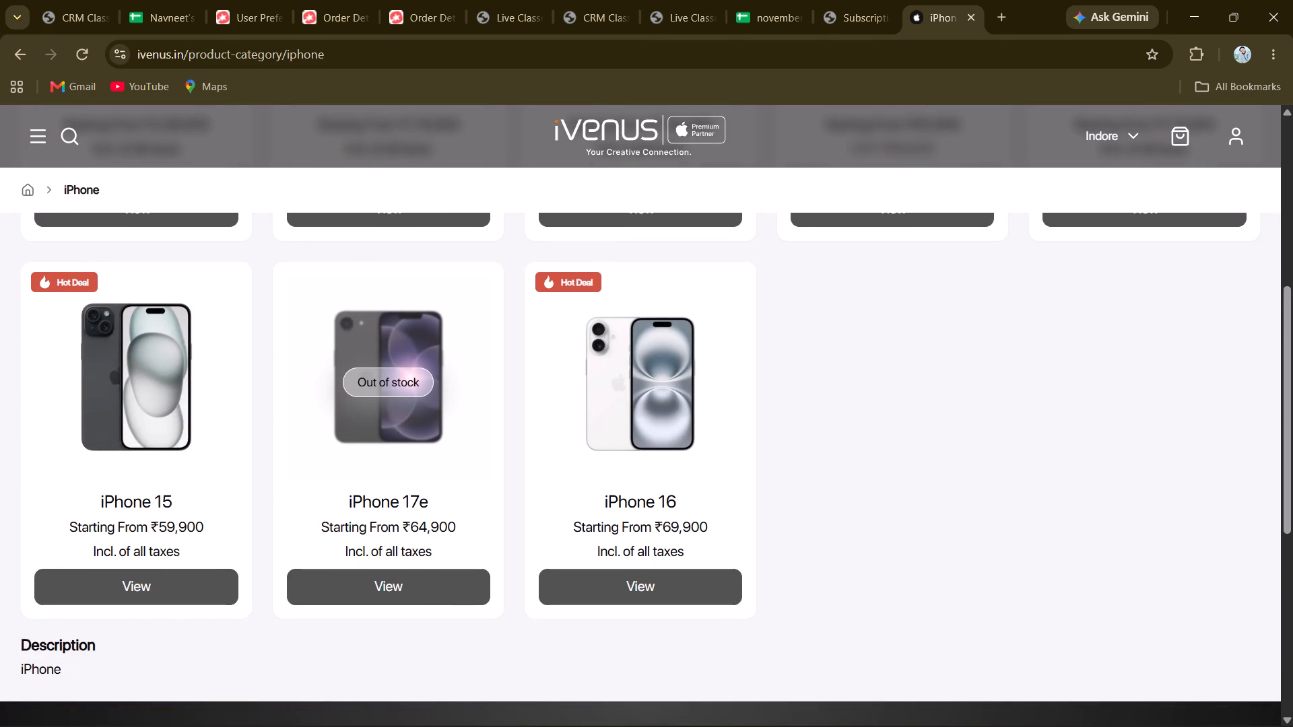
# Open the iPhone 15 product page and configure it in Blue without AppleCare+.
pyautogui.click(151, 580)
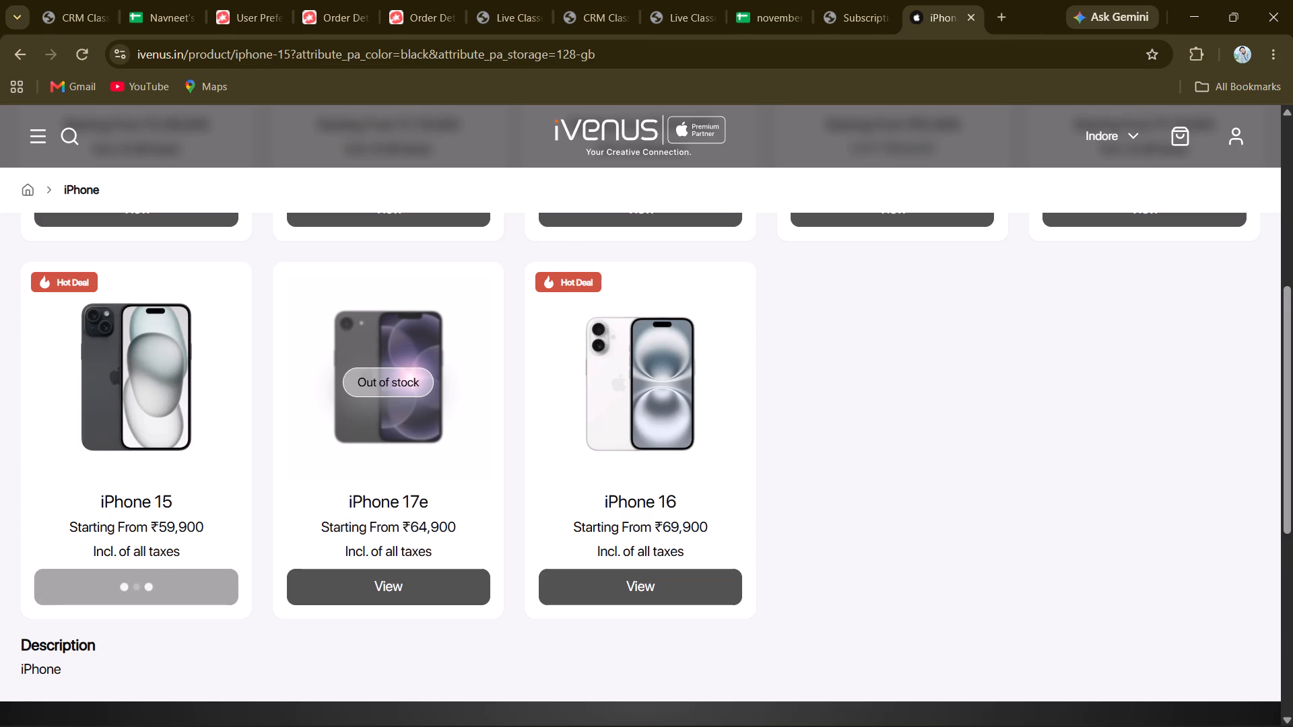
pyautogui.scroll(-5, 573, 562)
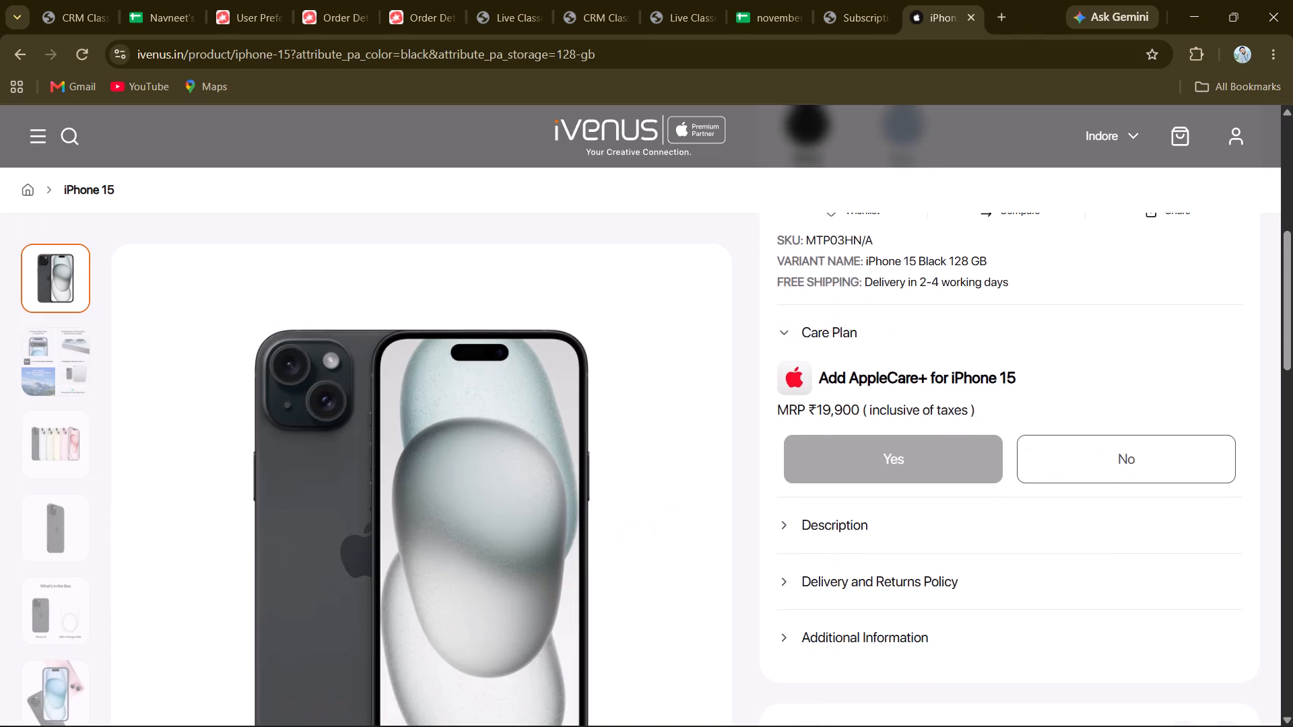
pyautogui.scroll(5, 573, 562)
pyautogui.click(904, 479)
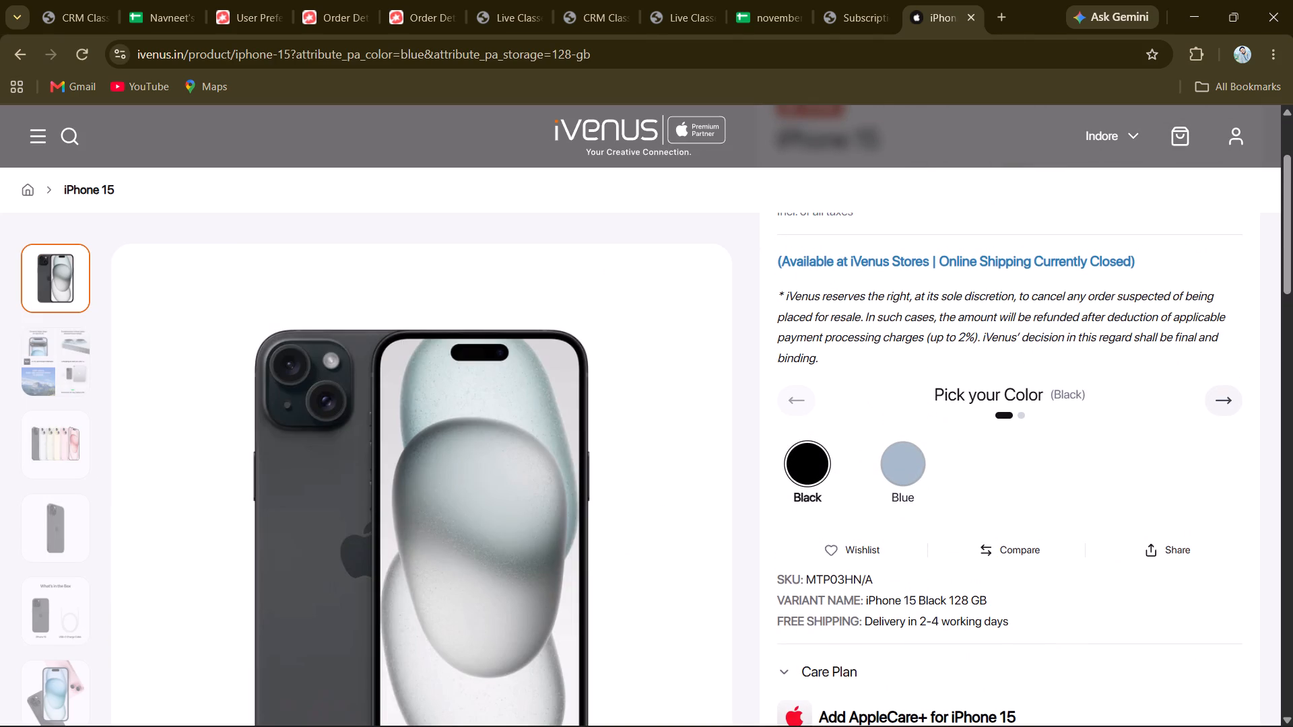
pyautogui.scroll(-4, 998, 578)
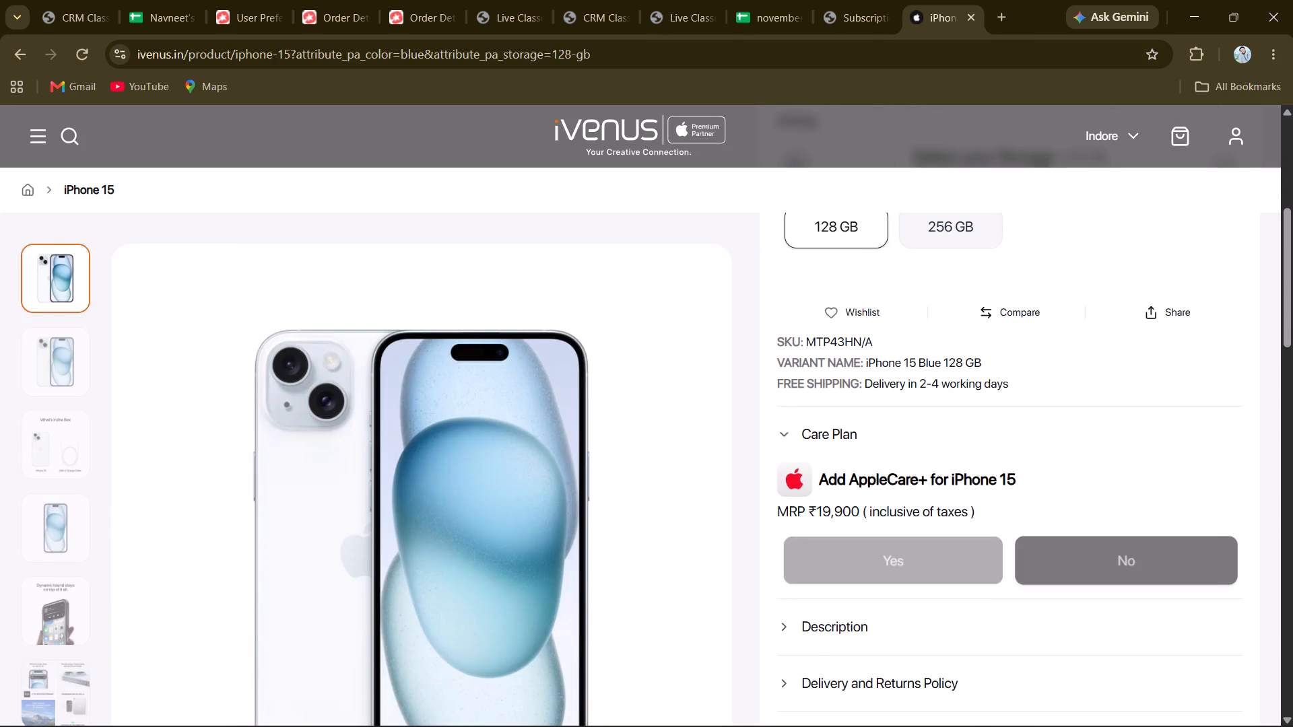
pyautogui.click(1094, 573)
# Look through the rest of the iPhone 15 page, including the often-bought-together items and accessories.
pyautogui.scroll(-2, 997, 589)
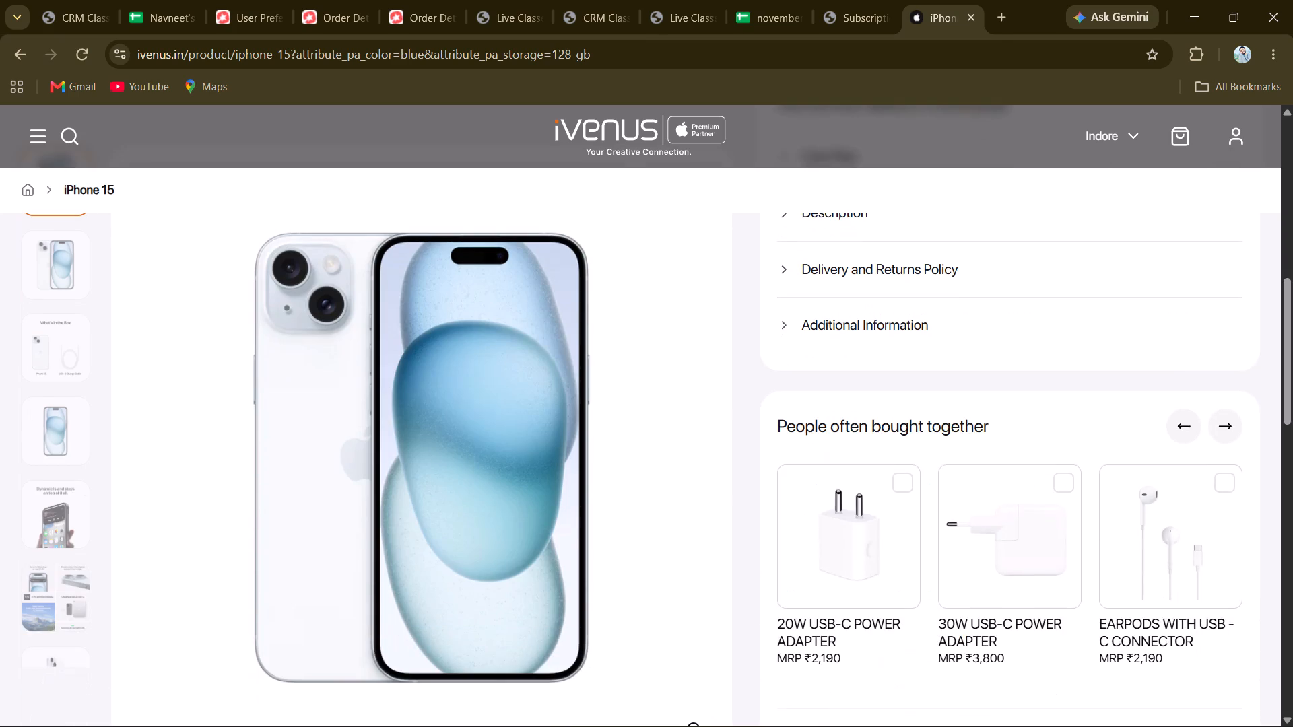
pyautogui.scroll(-7, 997, 589)
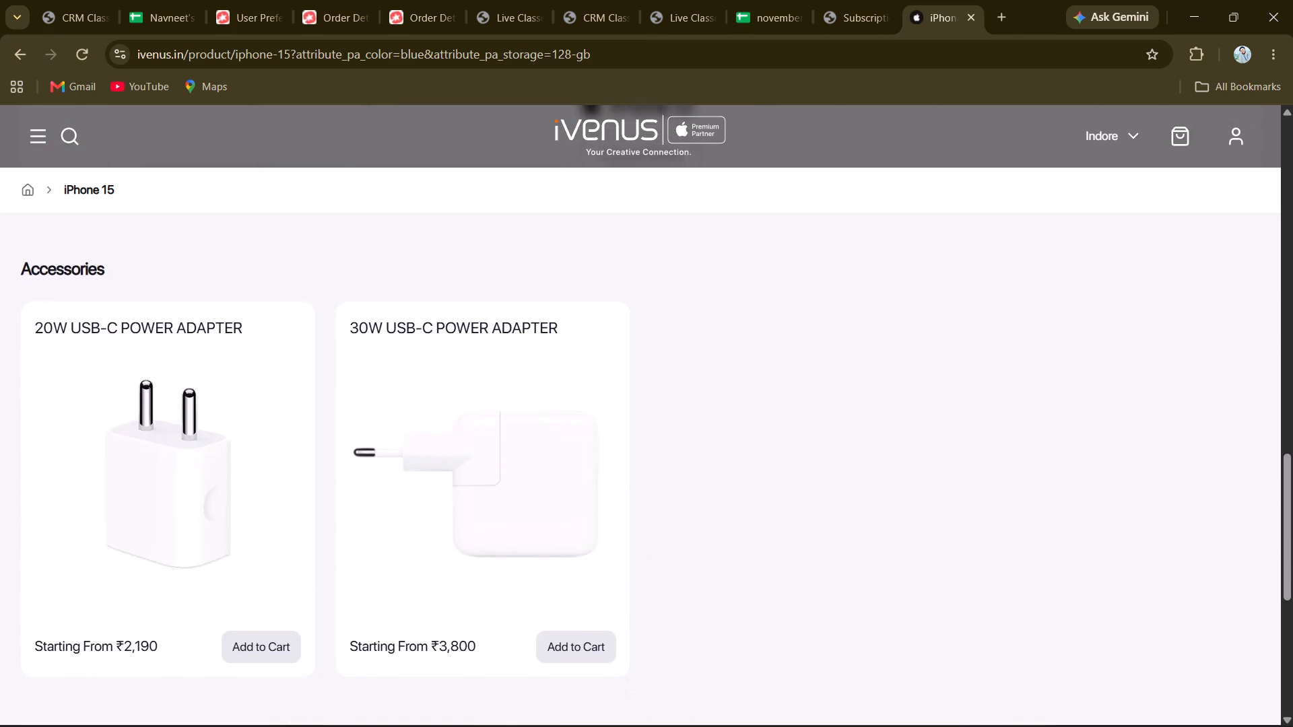
pyautogui.scroll(-3, 997, 589)
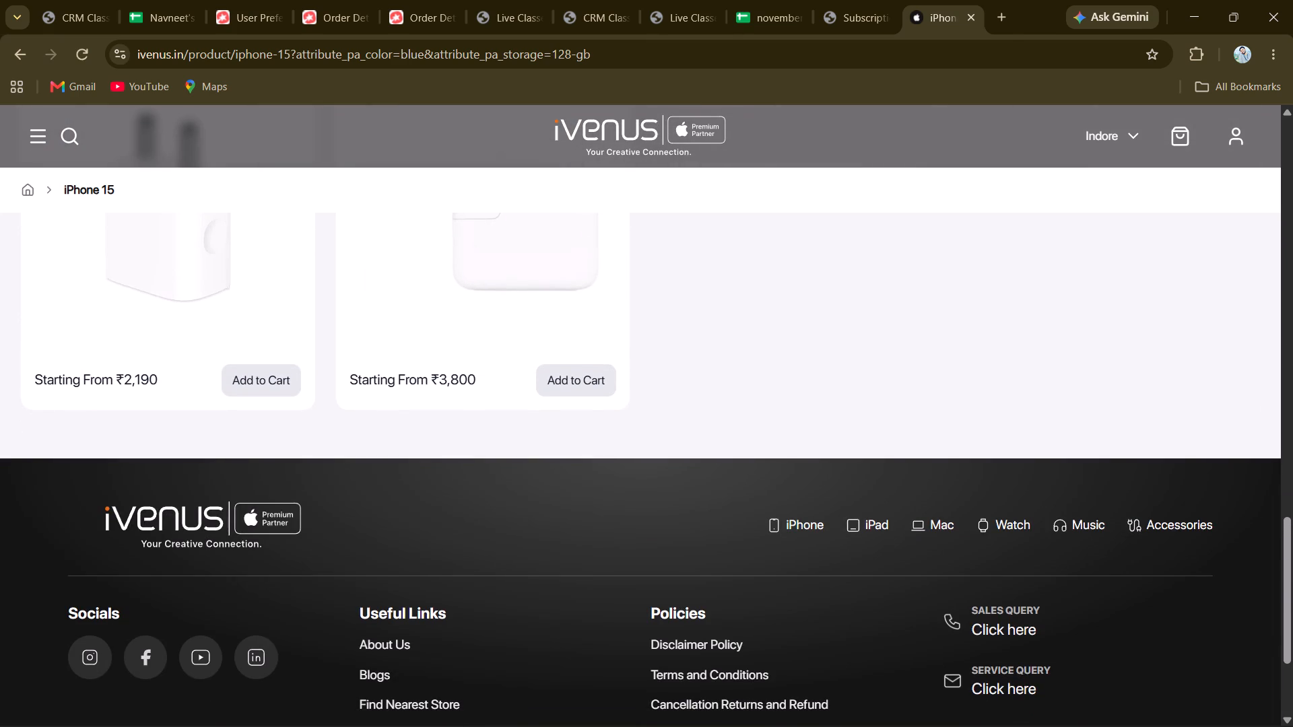
pyautogui.scroll(15, 806, 555)
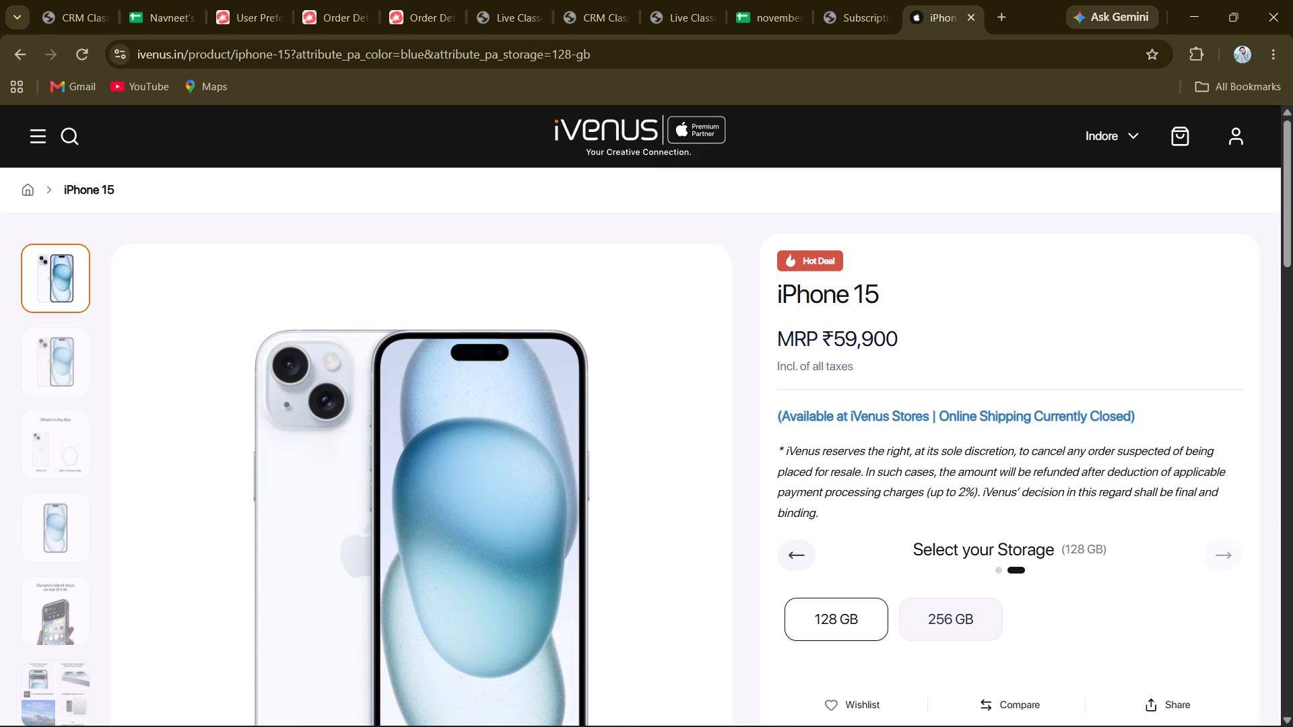
# Open the iVenus home page and examine its new launches, Why iVenus, trusted brands and service centre sections.
pyautogui.click(24, 193)
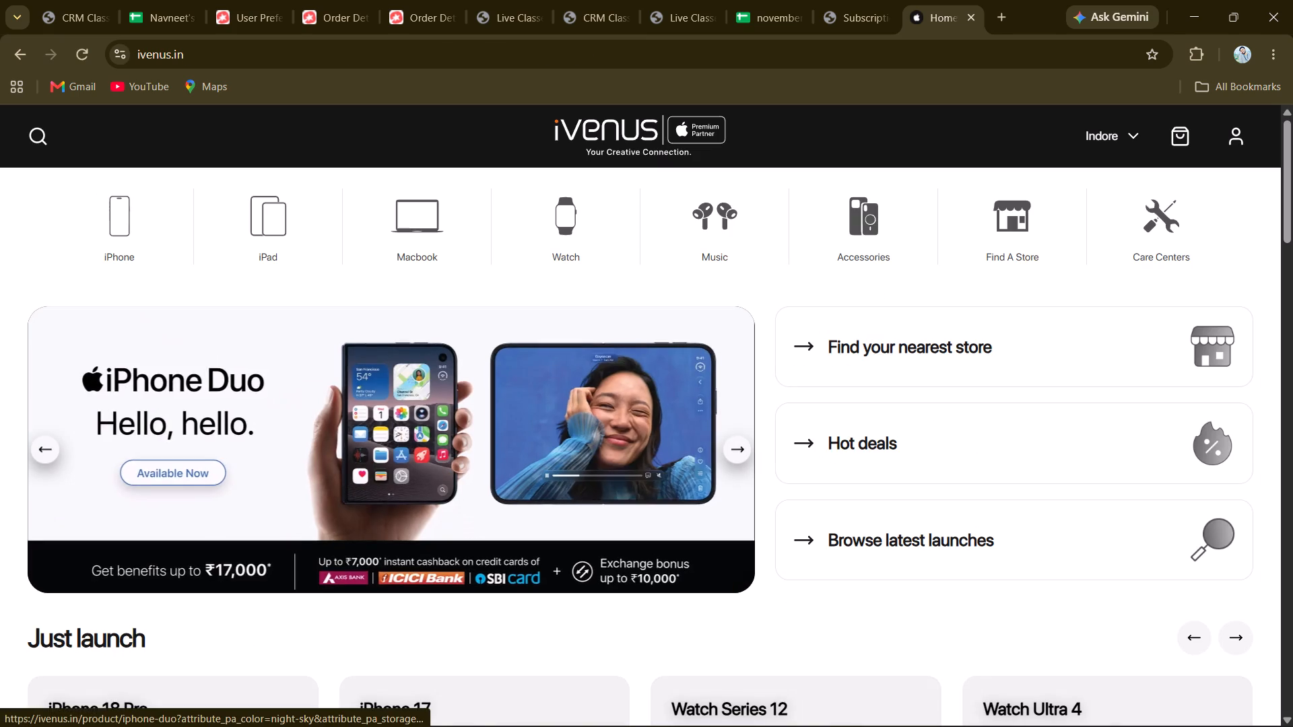
pyautogui.scroll(-3, 847, 631)
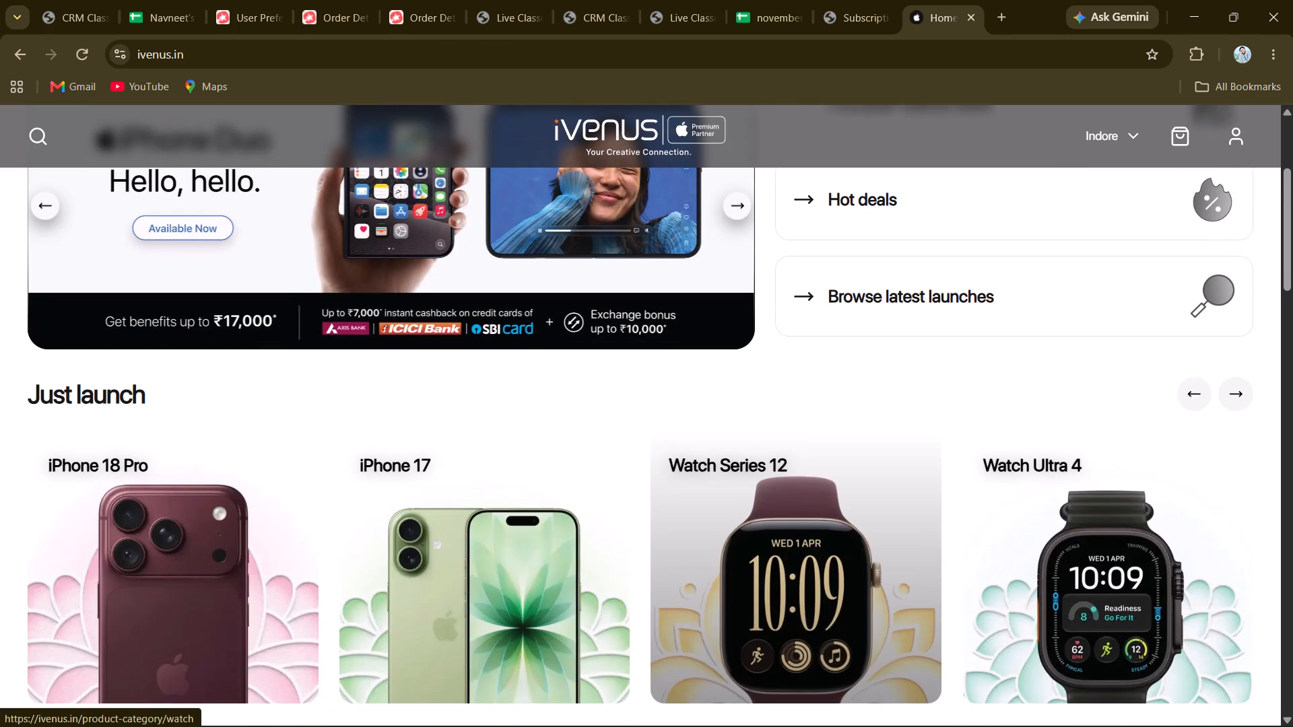
pyautogui.scroll(-1, 847, 631)
pyautogui.scroll(-1, 591, 526)
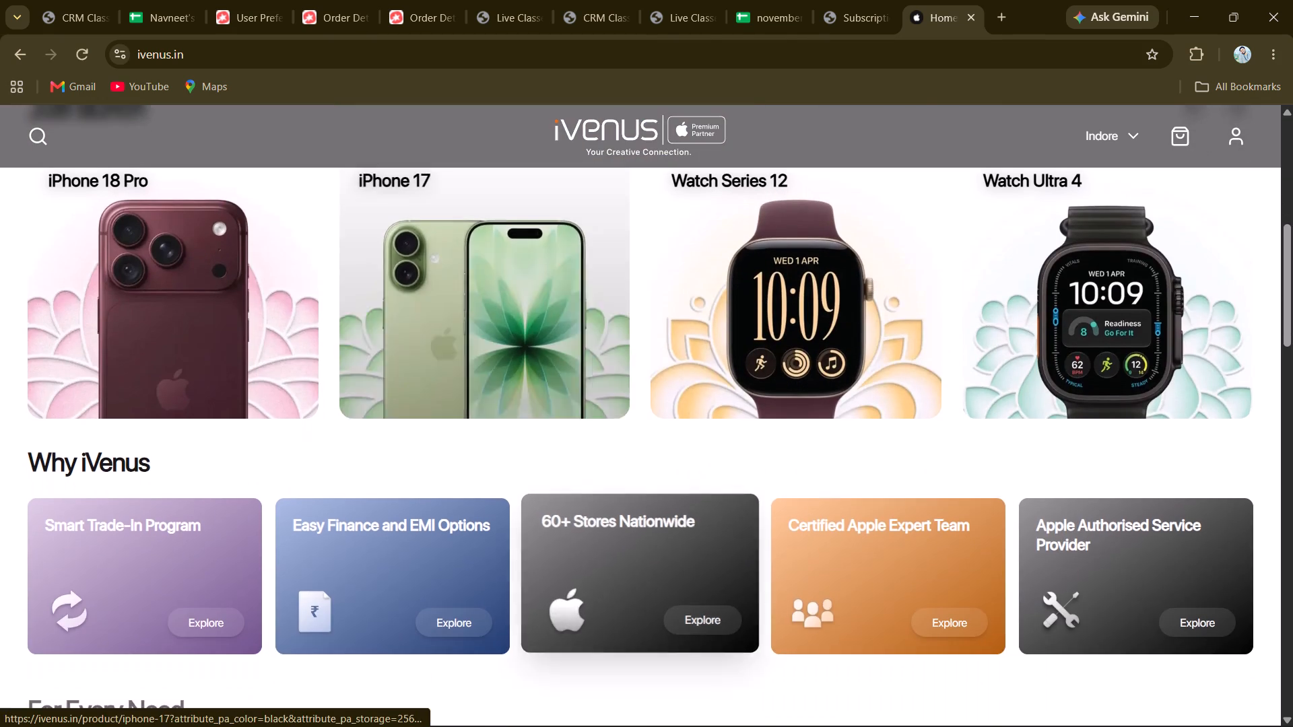
pyautogui.scroll(2, 591, 526)
pyautogui.scroll(-2, 591, 526)
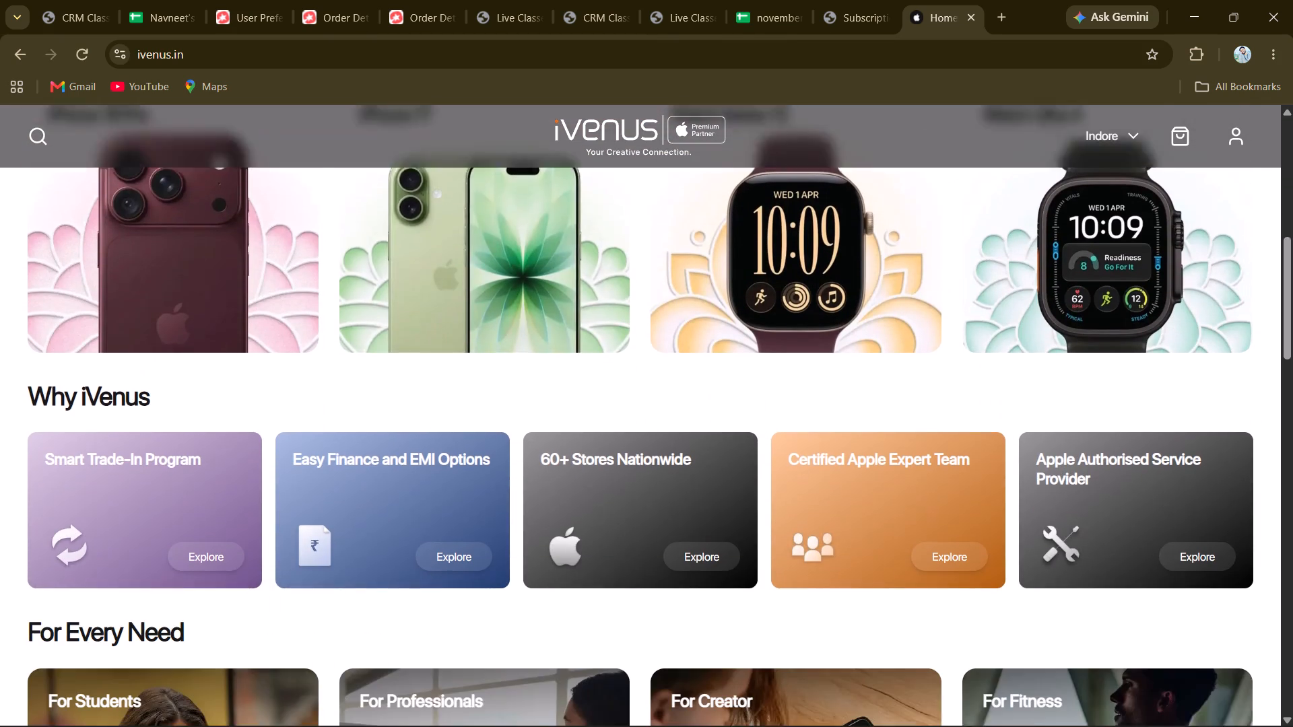
pyautogui.scroll(-6, 591, 526)
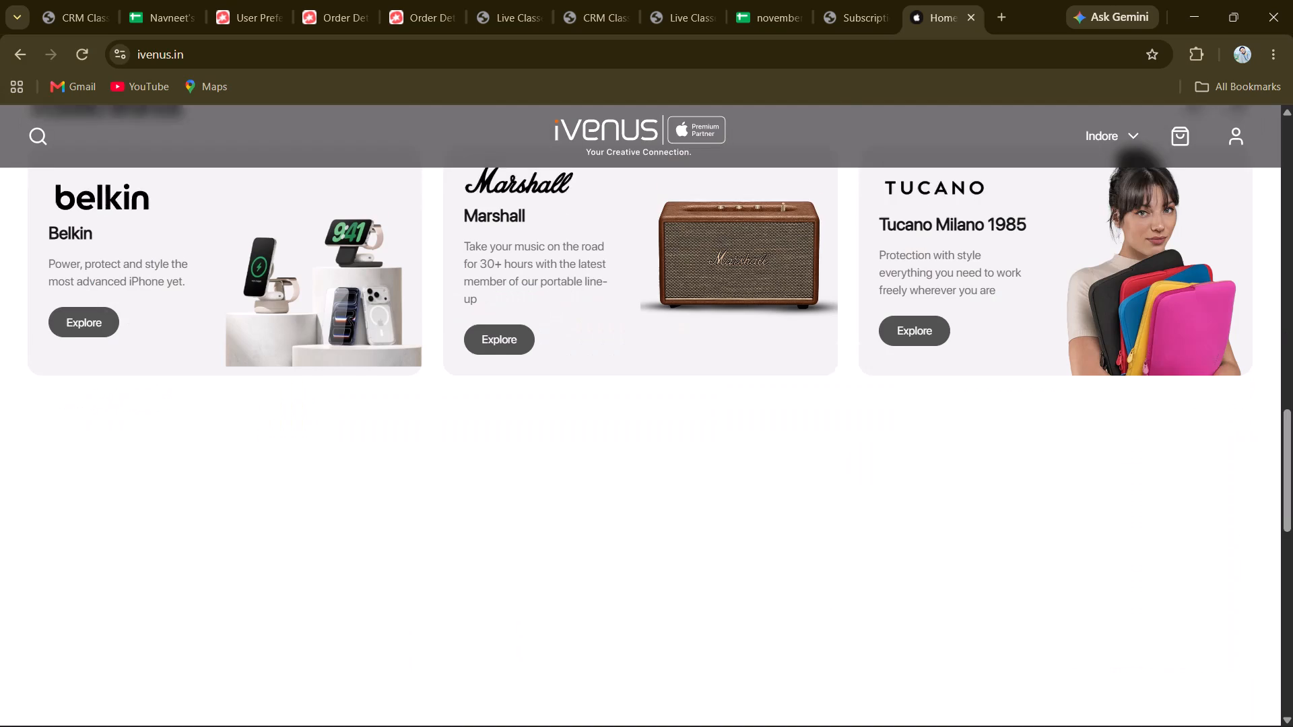
pyautogui.scroll(-4, 591, 526)
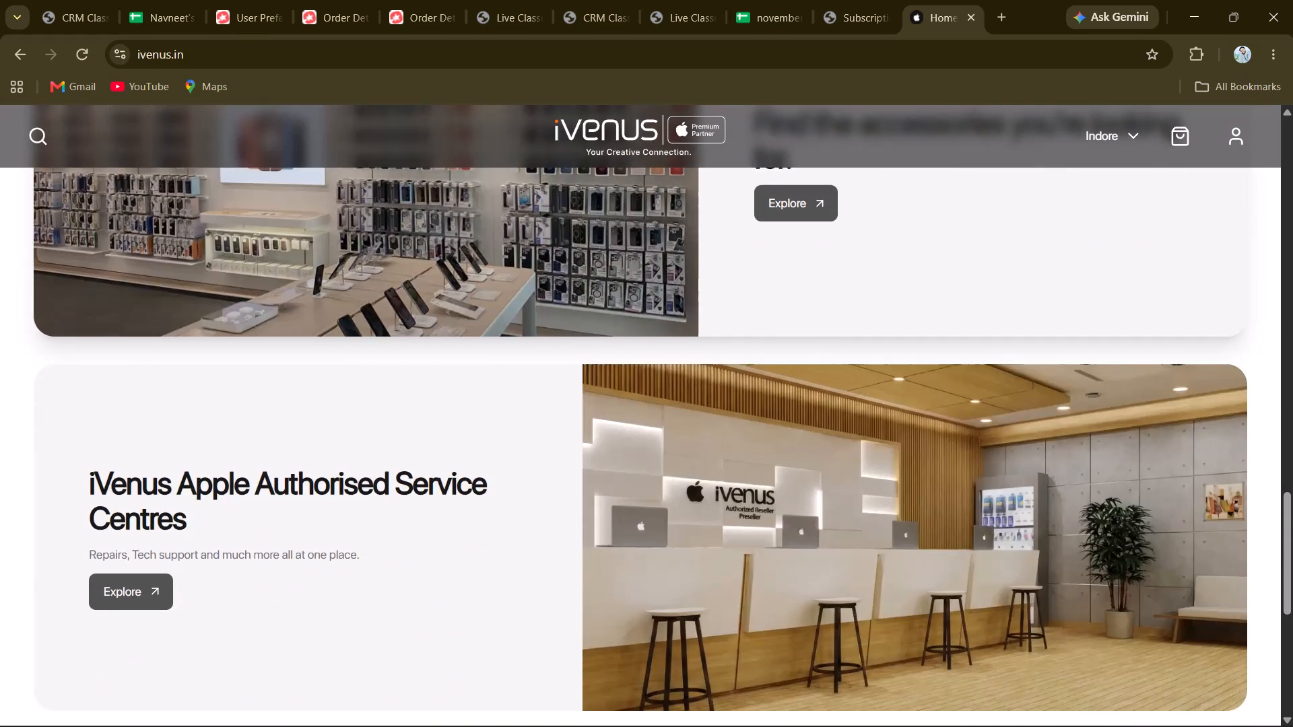
pyautogui.scroll(-4, 591, 526)
pyautogui.scroll(17, 591, 526)
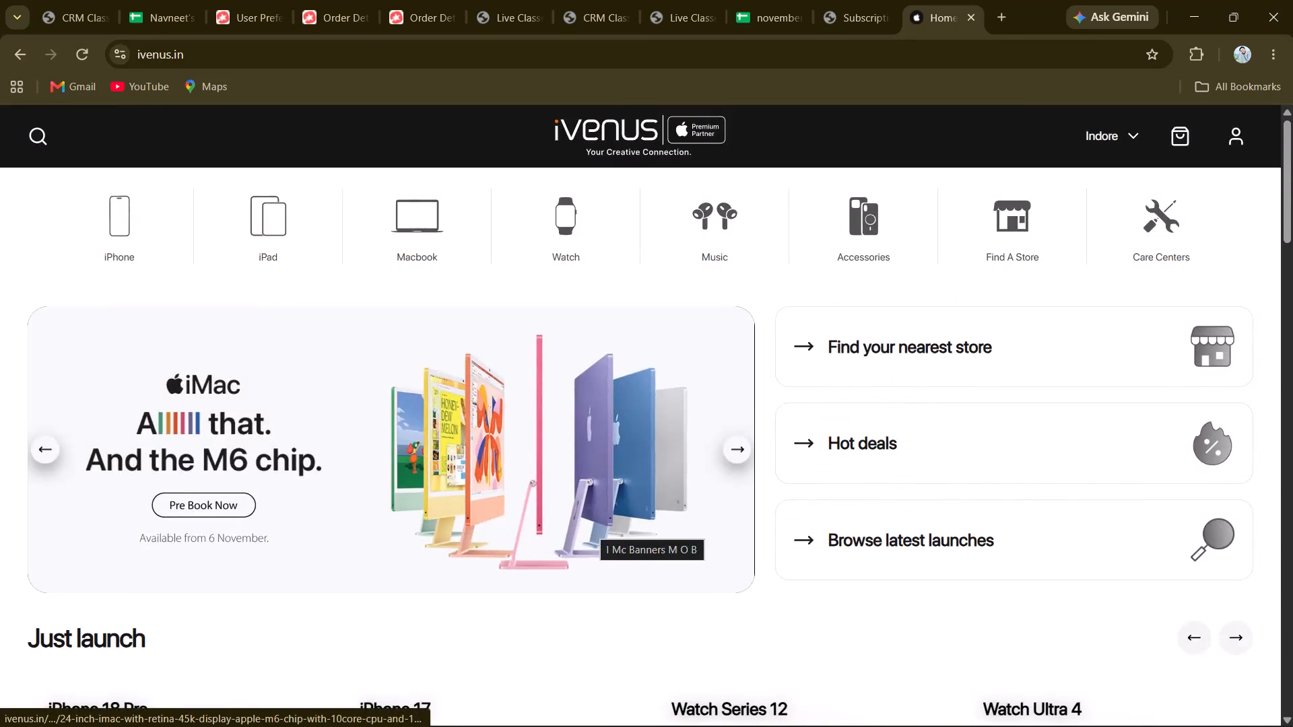
# Look through the home page once more, down to the footer's useful links, policies and contact options.
pyautogui.scroll(-12, 591, 526)
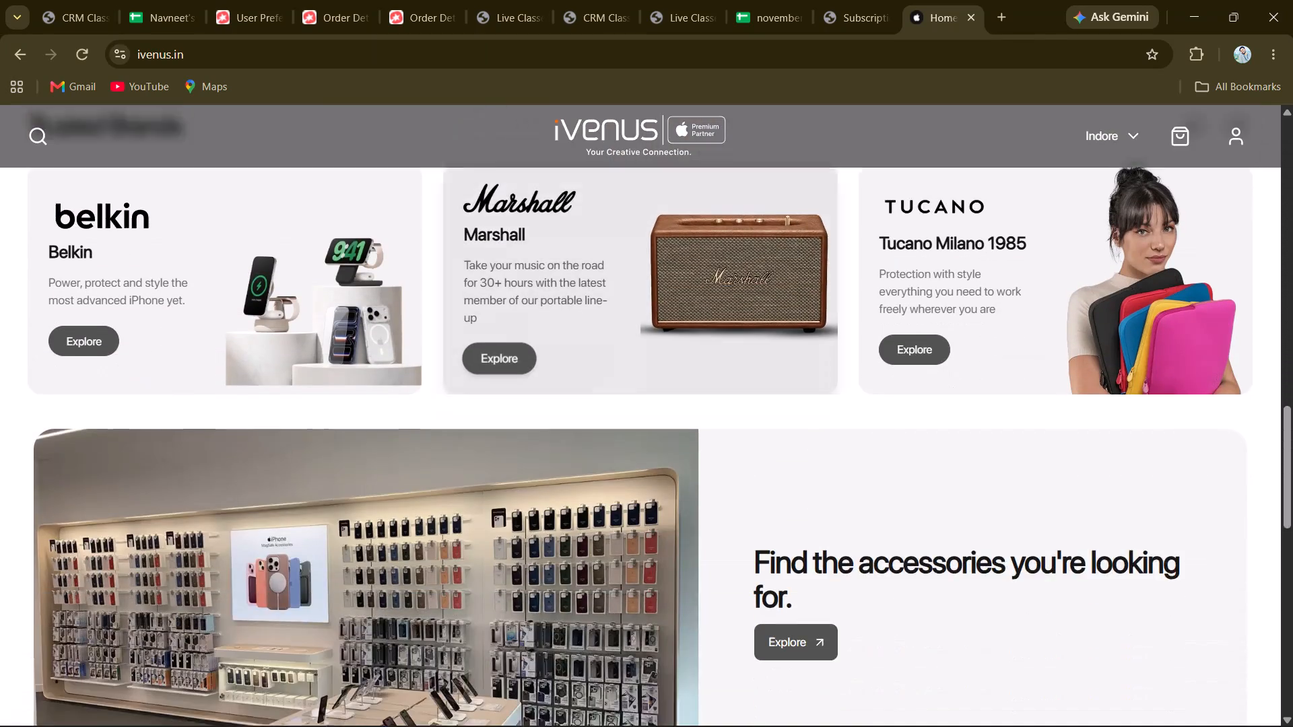
pyautogui.scroll(-8, 591, 526)
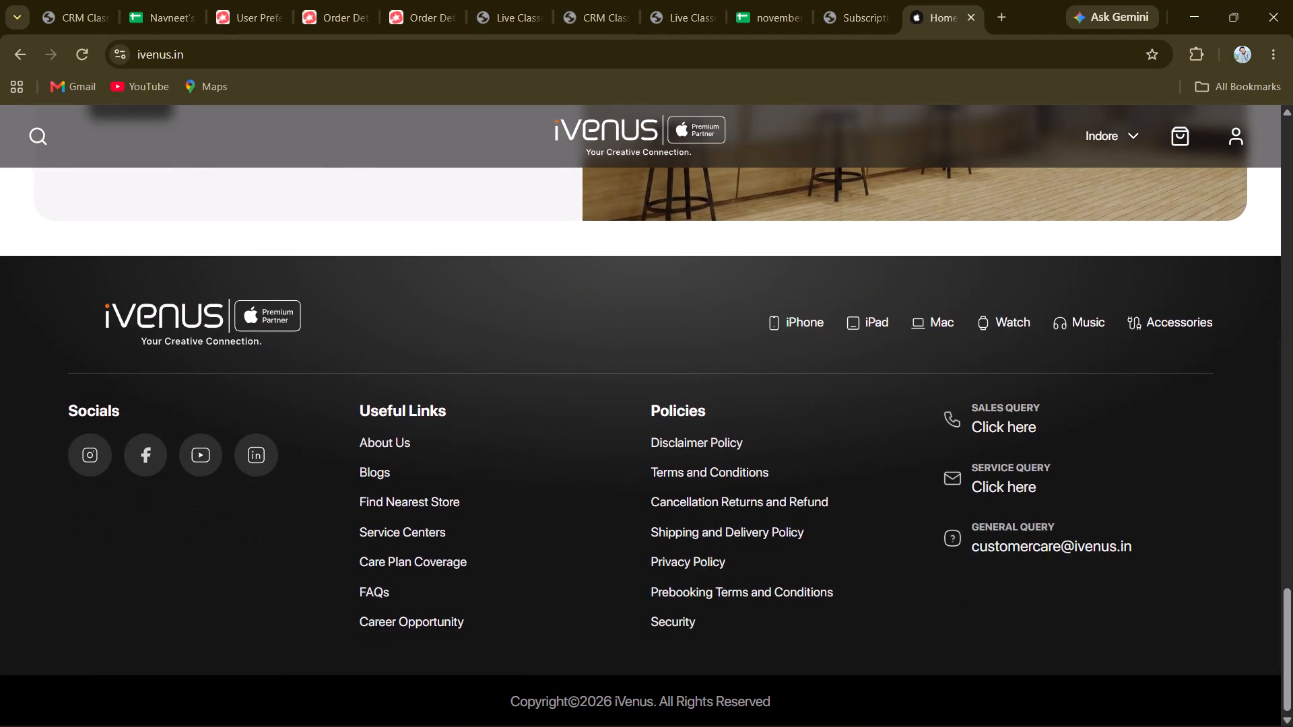
pyautogui.scroll(-1, 591, 526)
pyautogui.scroll(13, 591, 526)
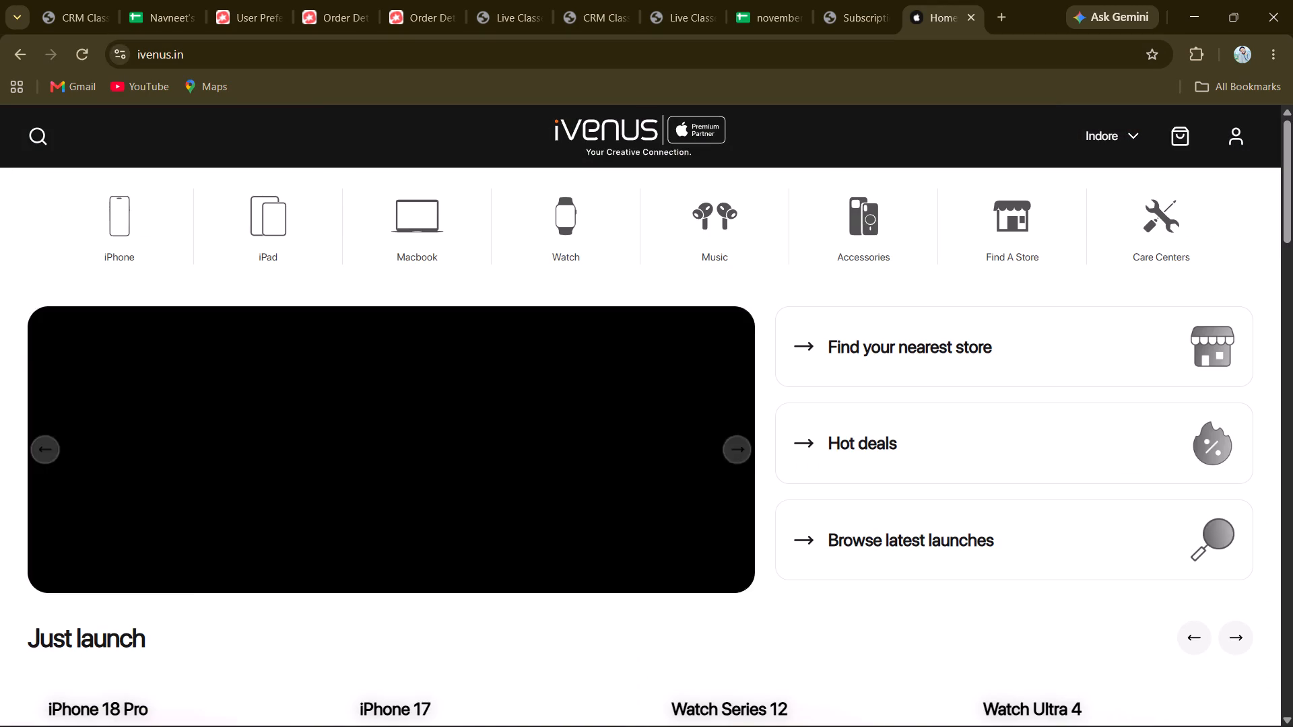
# Return from the iVenus site to the Google Places results for "iphone buyers in indore".
pyautogui.click(11, 47)
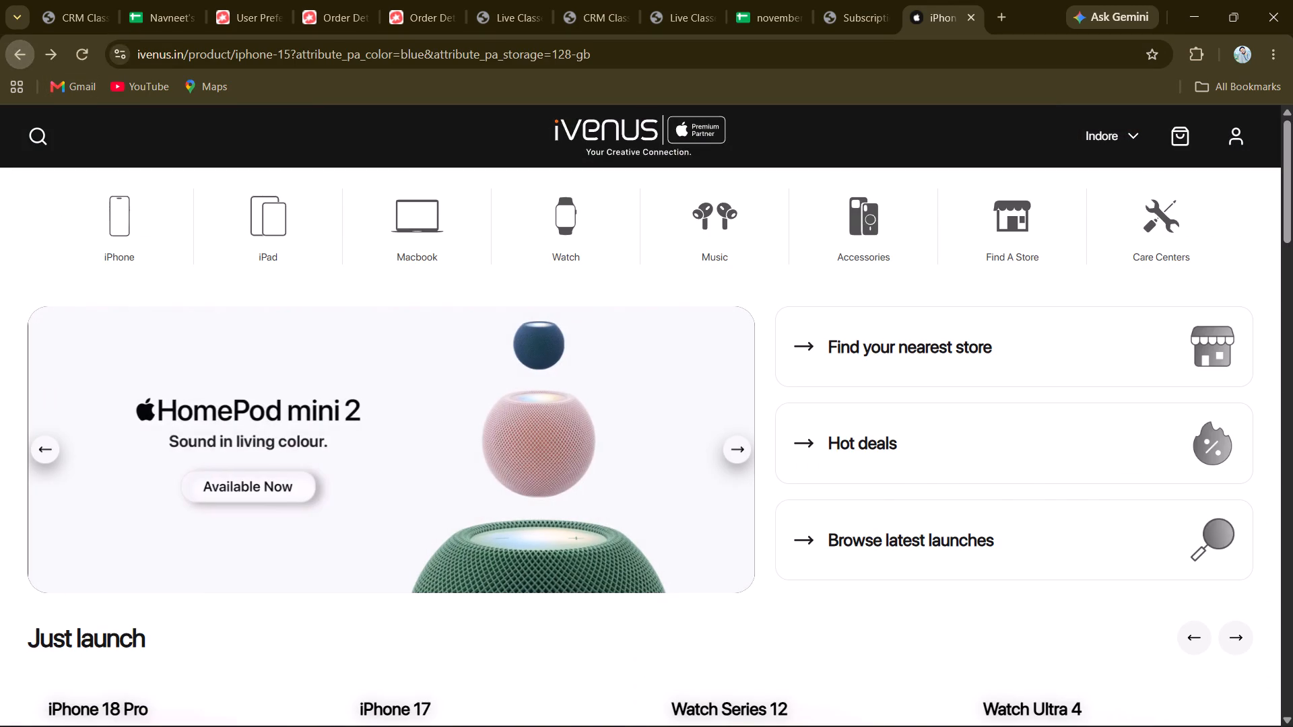
pyautogui.click(11, 47)
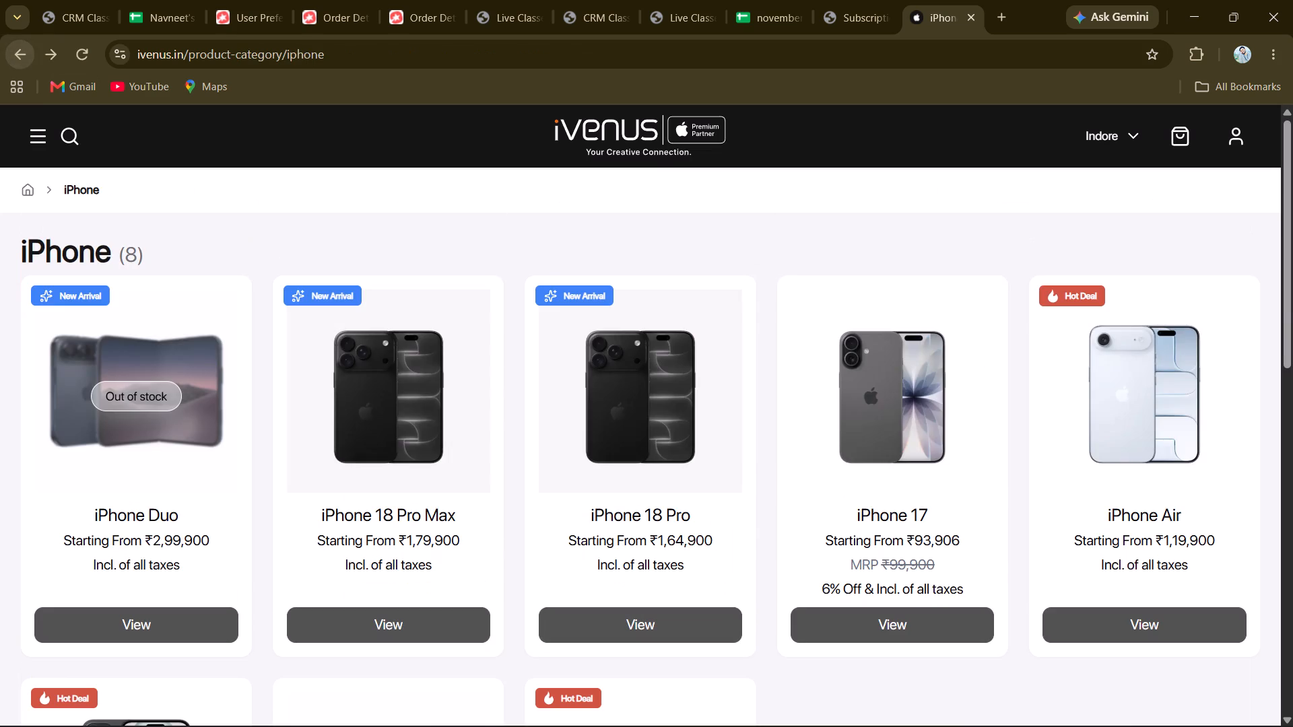
pyautogui.click(17, 57)
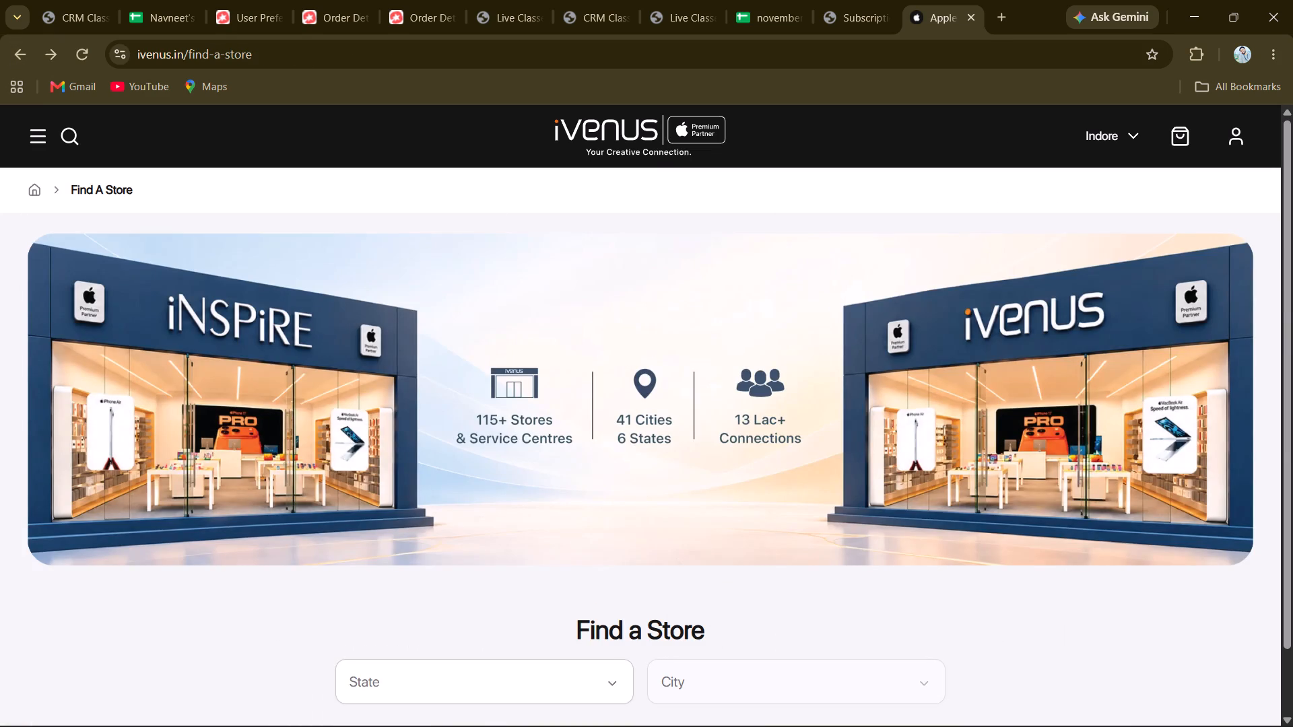
pyautogui.click(13, 52)
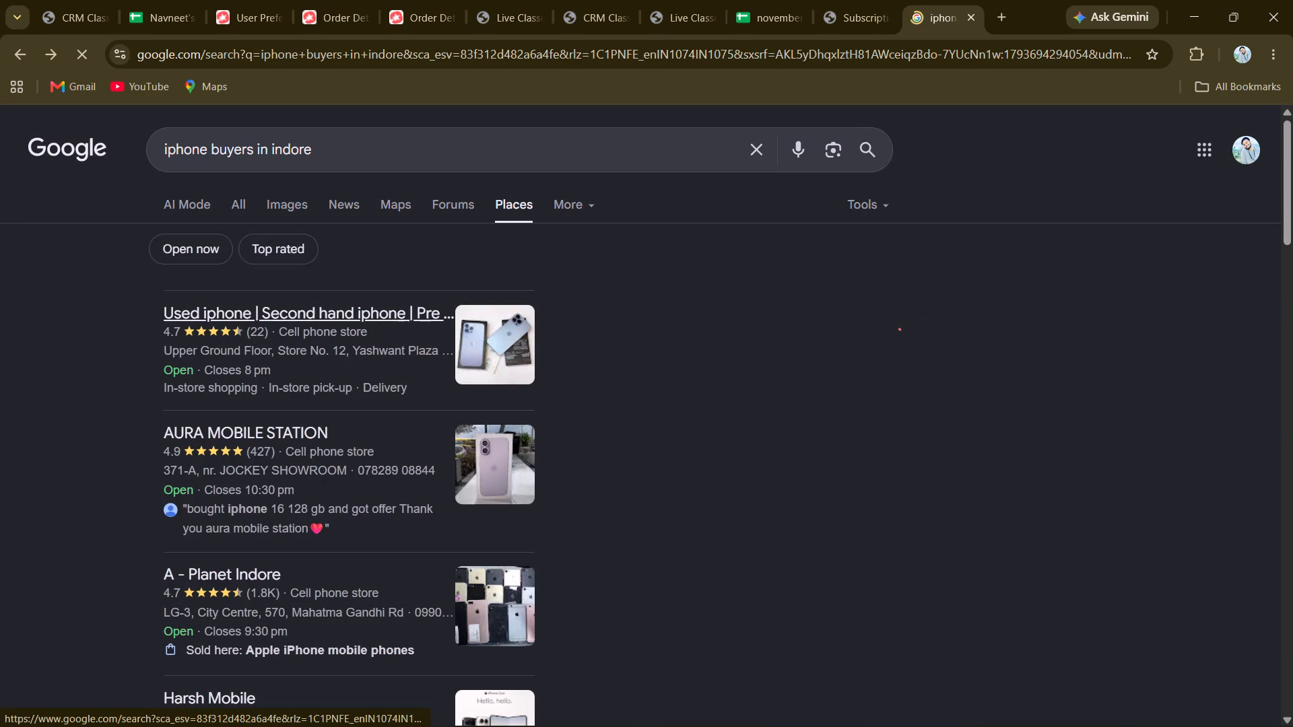
# Look through the phone stores in the Places results down to the end of the list.
pyautogui.scroll(-6, 392, 407)
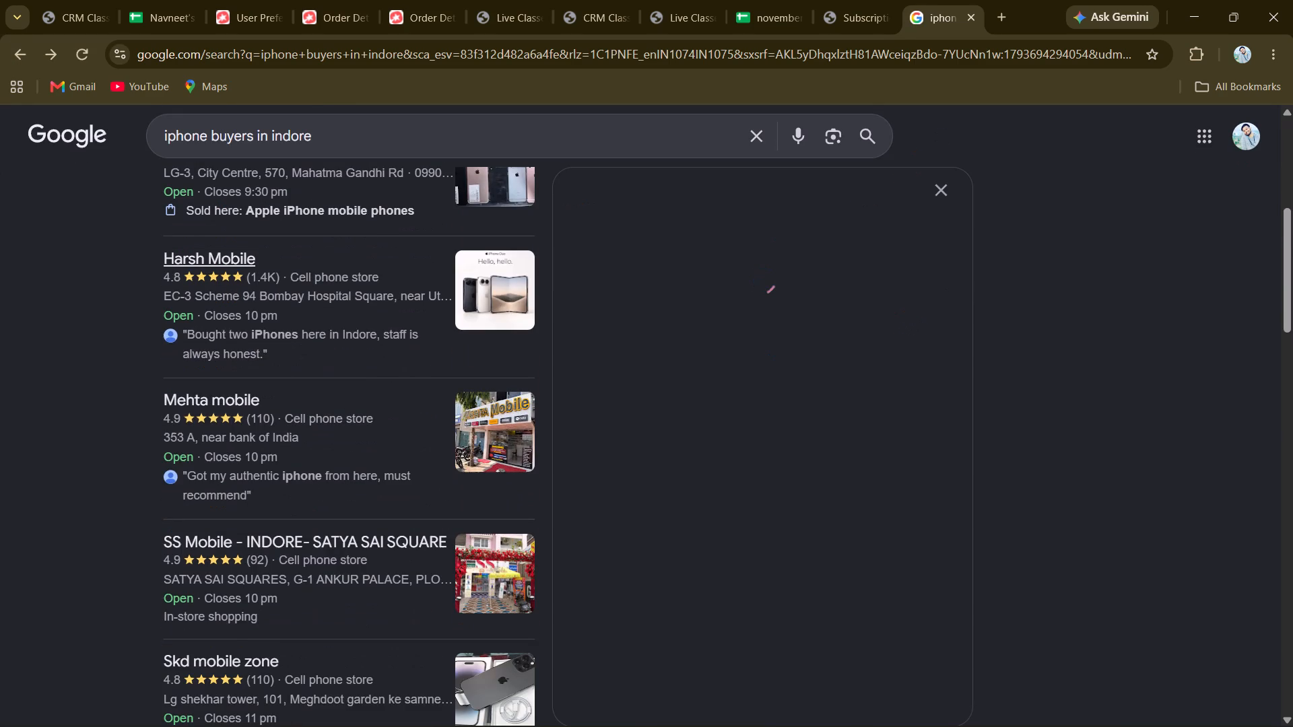
pyautogui.scroll(-7, 392, 407)
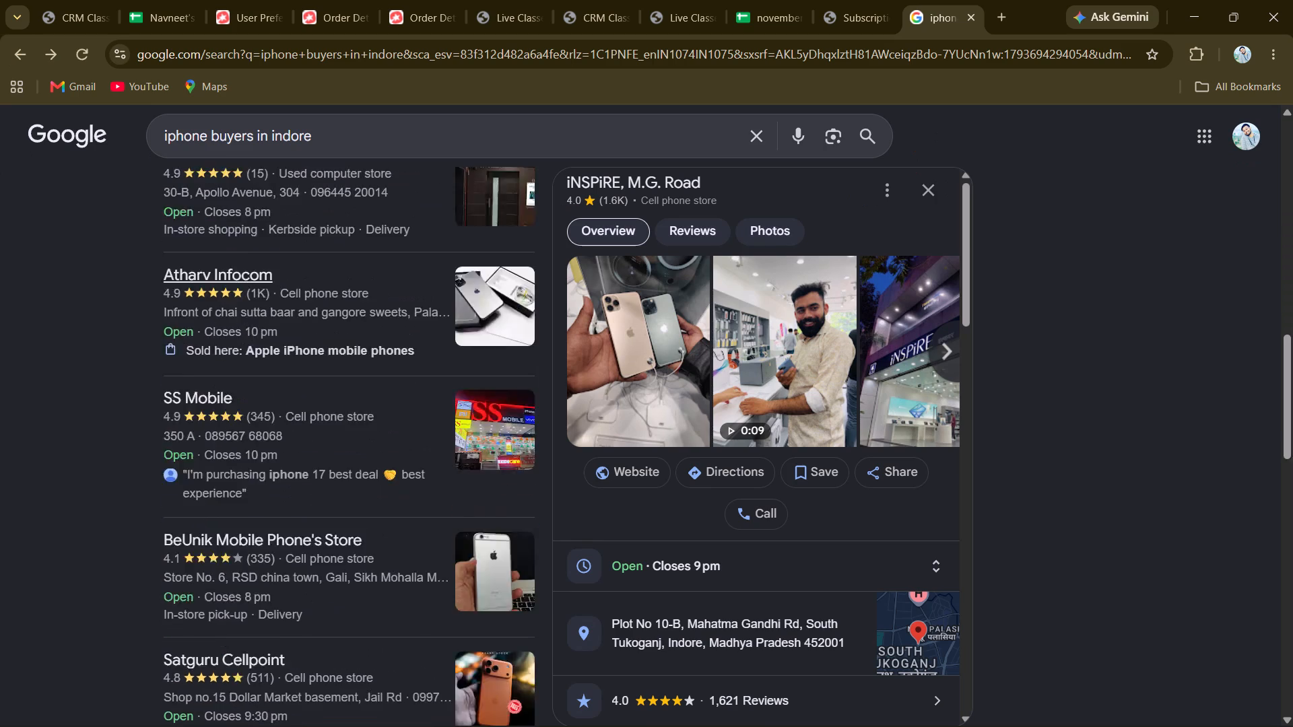
pyautogui.scroll(-3, 392, 407)
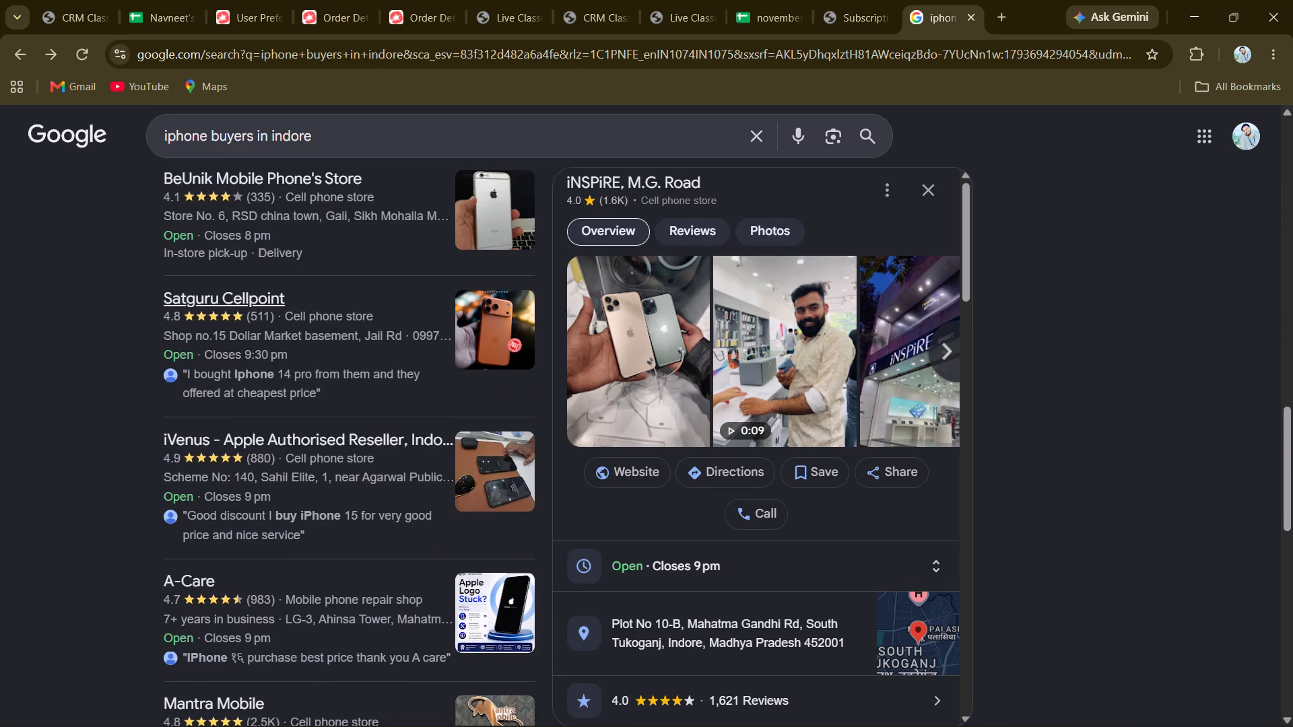
pyautogui.scroll(-4, 392, 407)
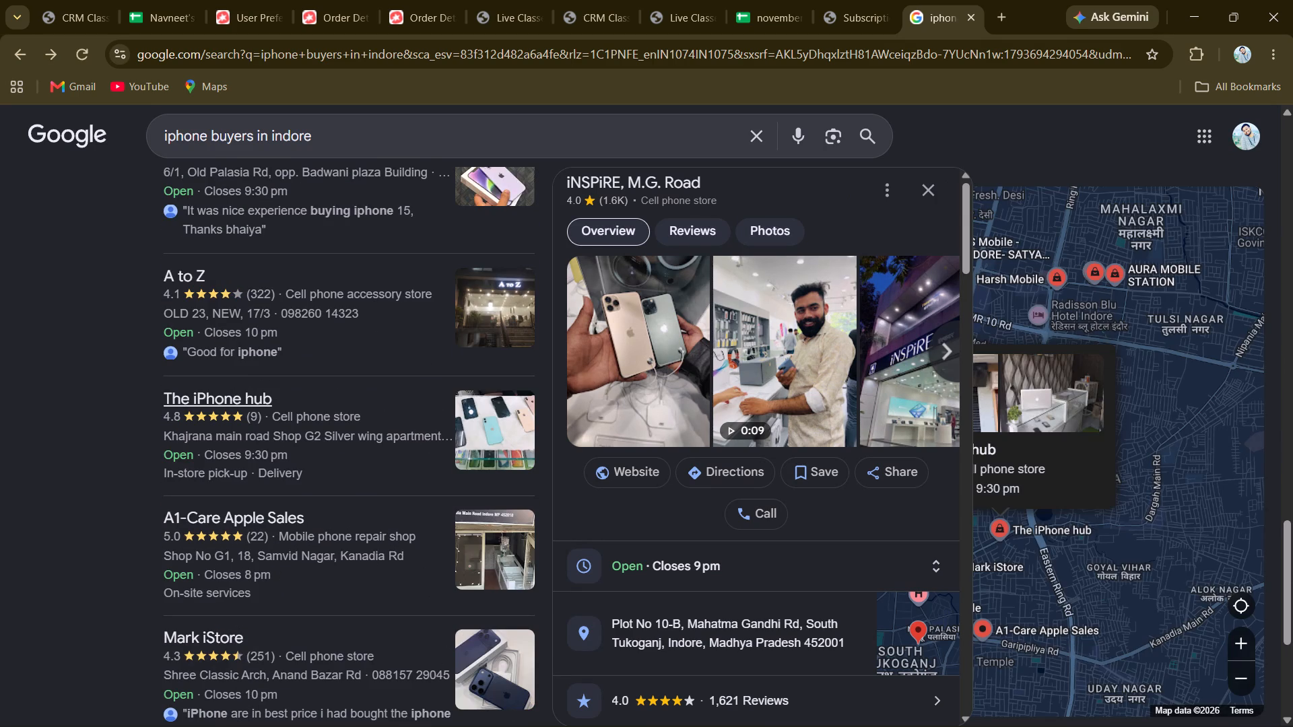
pyautogui.scroll(-2, 392, 407)
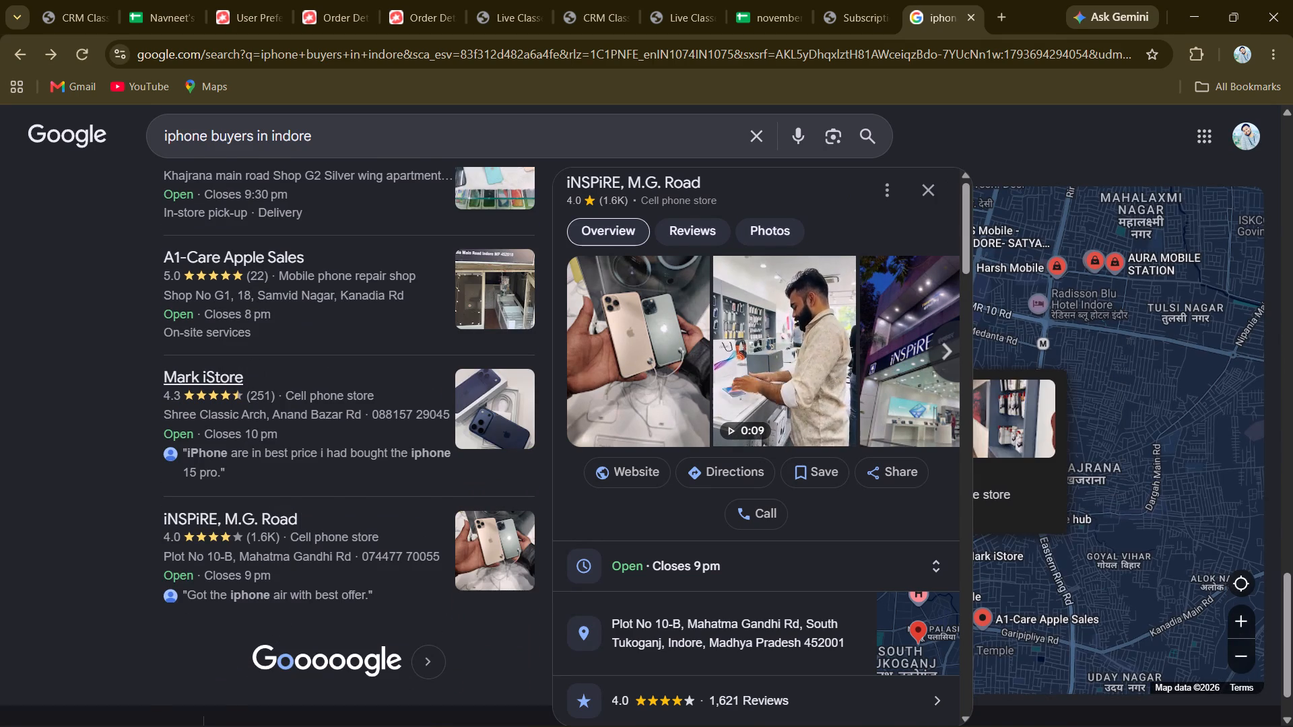
pyautogui.scroll(-1, 392, 407)
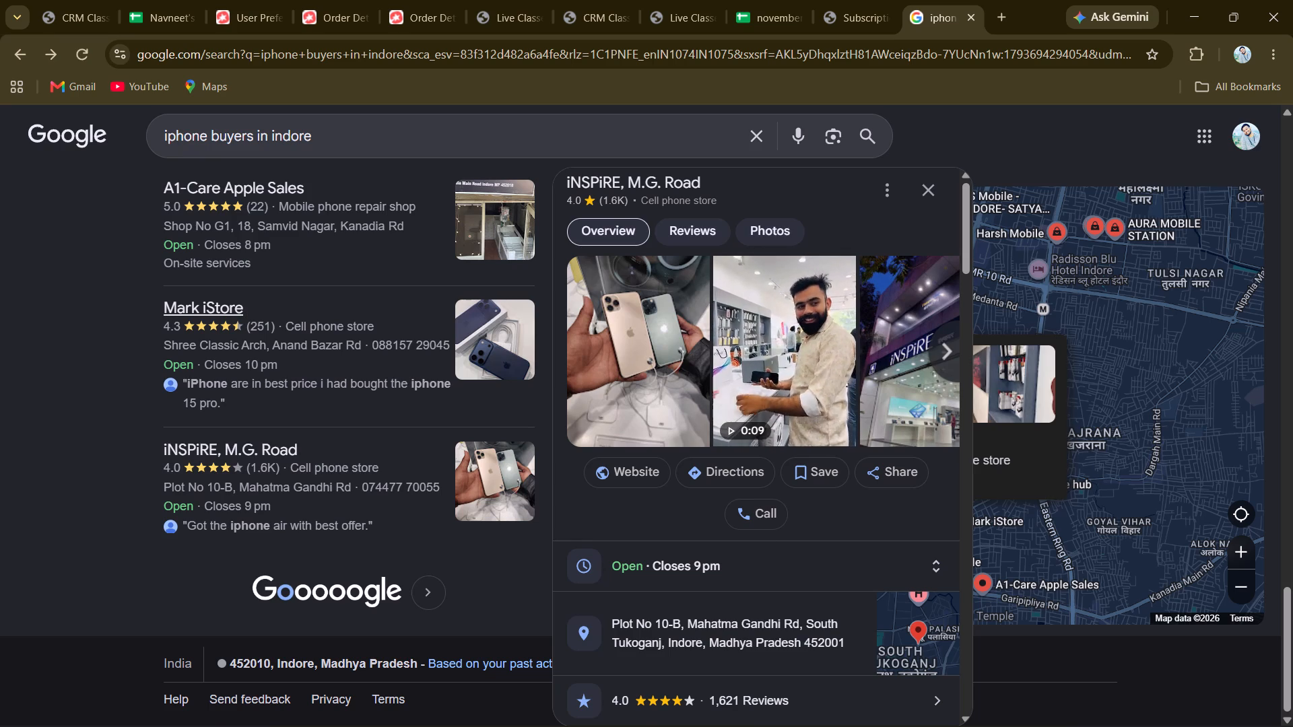
# Close the iNSPiRE, M.G. Road details and look through the phone stores in the Places results again.
pyautogui.scroll(10, 378, 413)
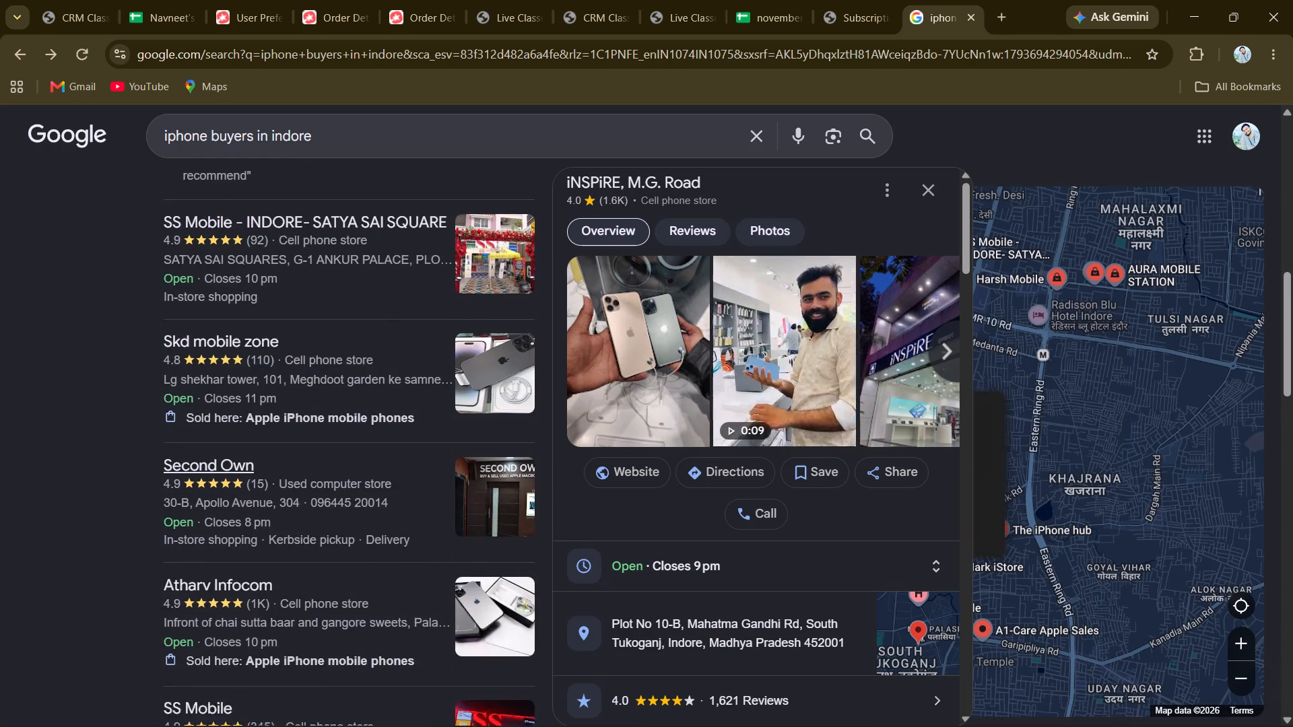
pyautogui.scroll(2, 378, 413)
pyautogui.scroll(-7, 378, 413)
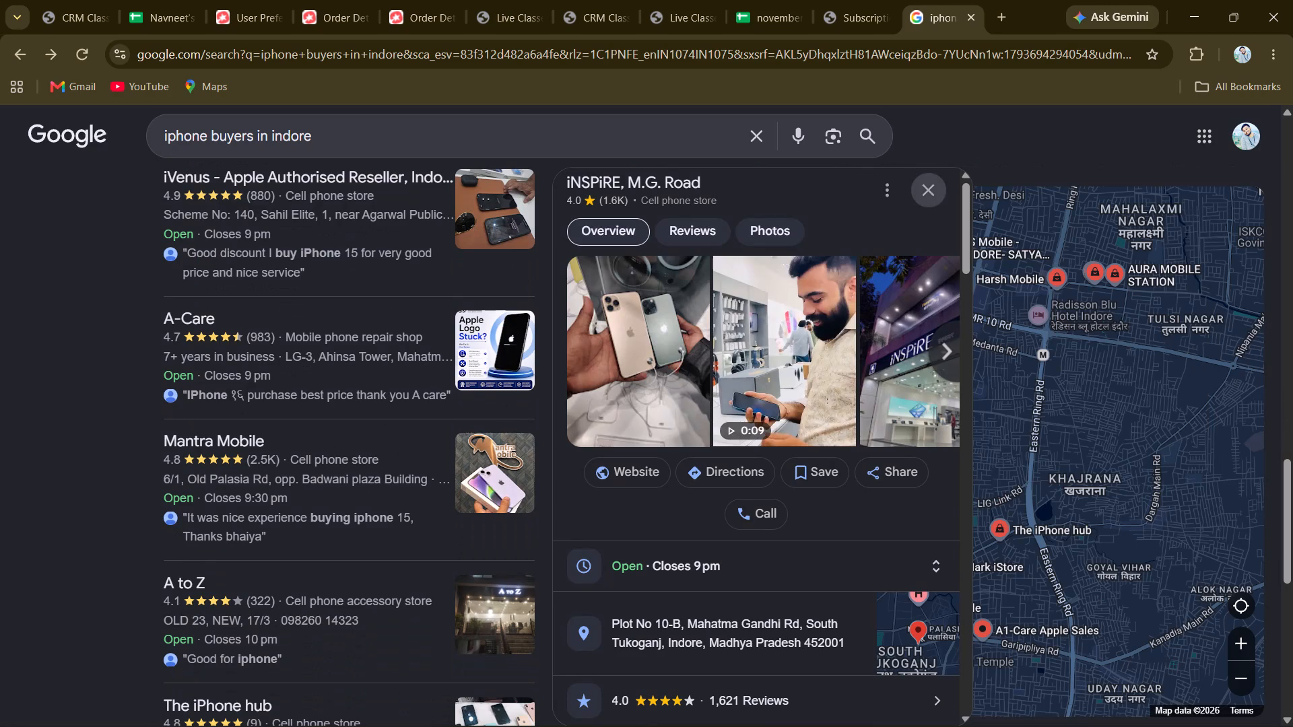
pyautogui.click(927, 190)
pyautogui.scroll(-2, 395, 407)
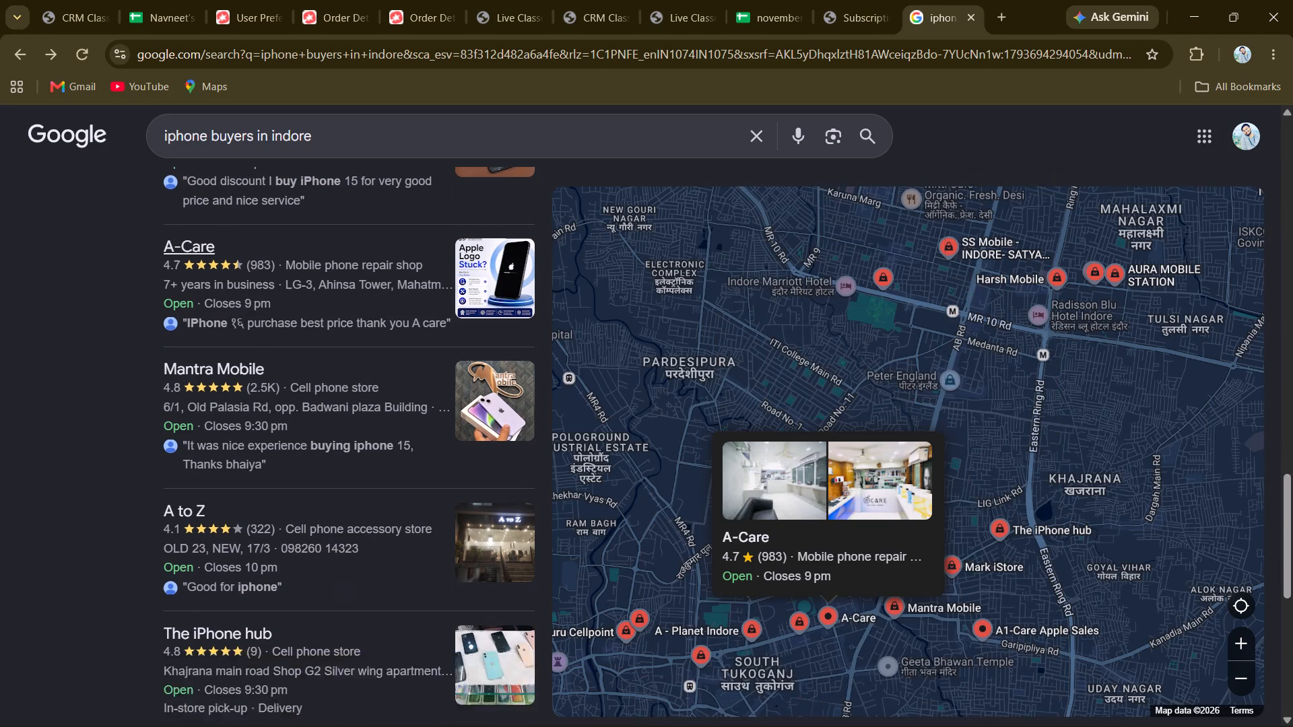
pyautogui.scroll(-3, 395, 407)
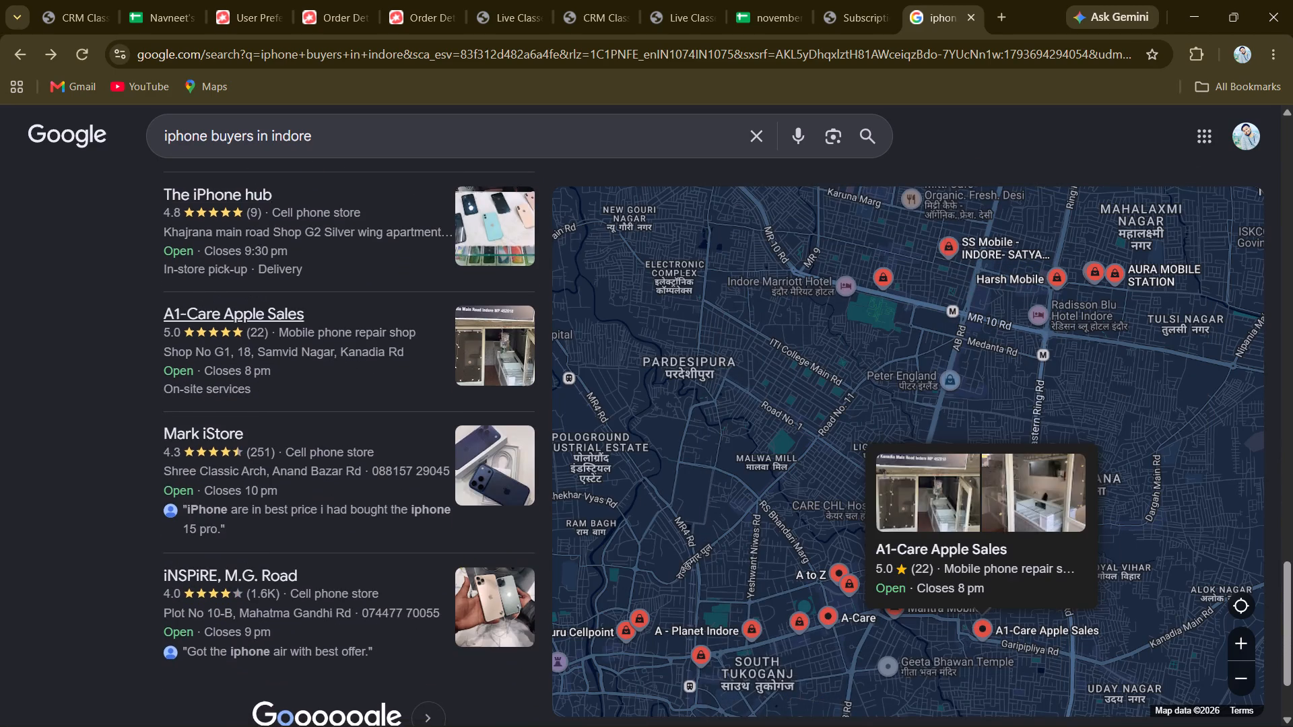
pyautogui.scroll(-1, 395, 407)
pyautogui.scroll(1, 395, 407)
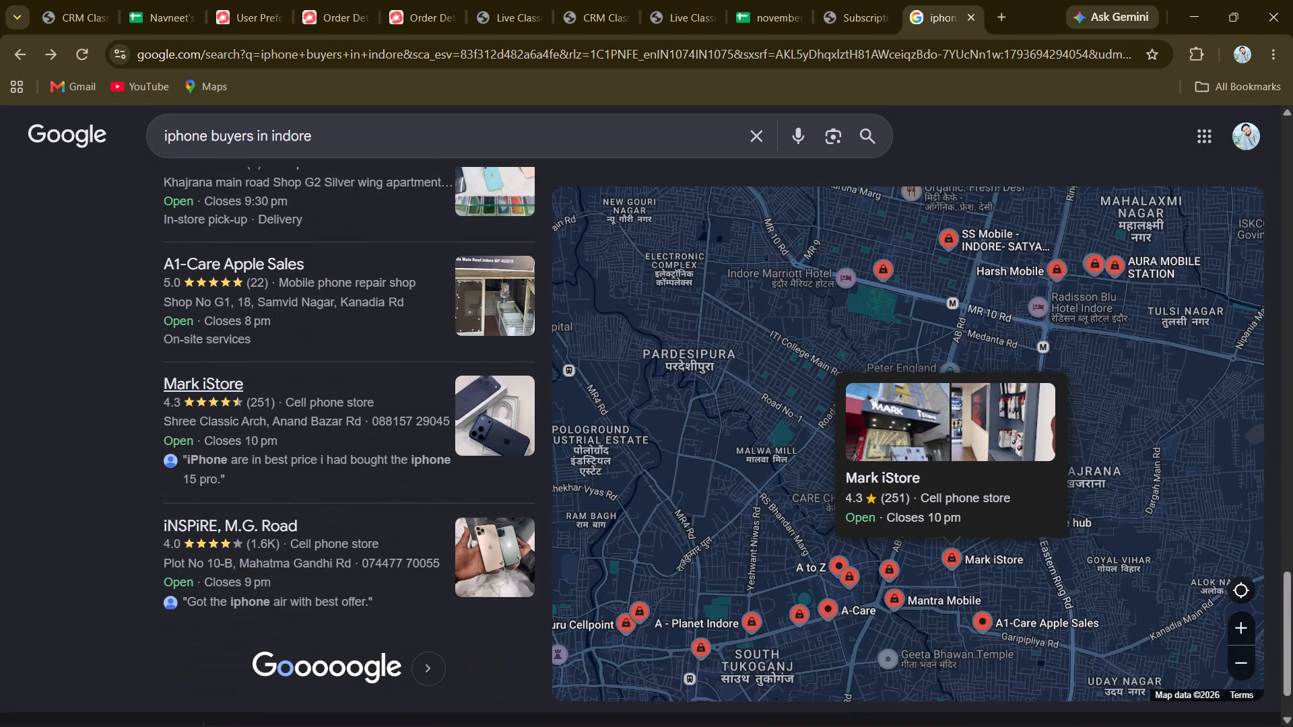
# Open the Mark iStore listing, examine its store details, Google reviews and popular times, and close it.
pyautogui.click(223, 384)
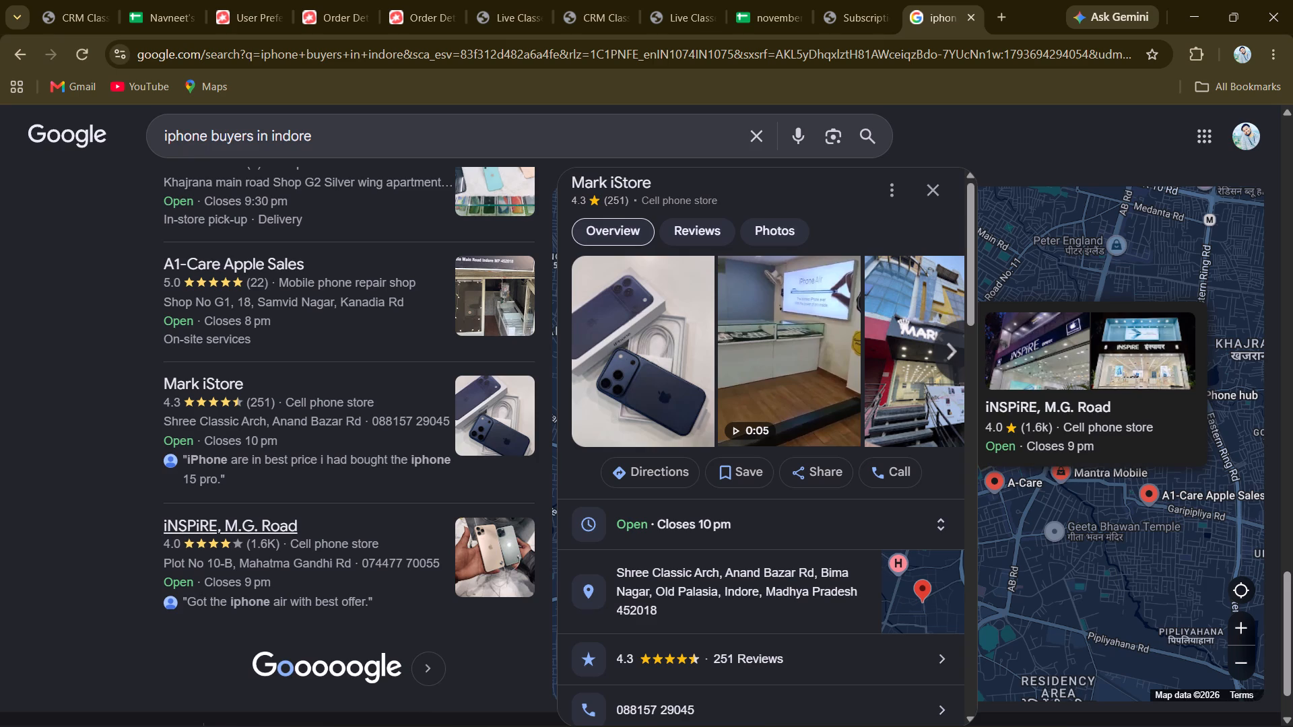
pyautogui.scroll(-4, 389, 585)
pyautogui.scroll(4, 389, 585)
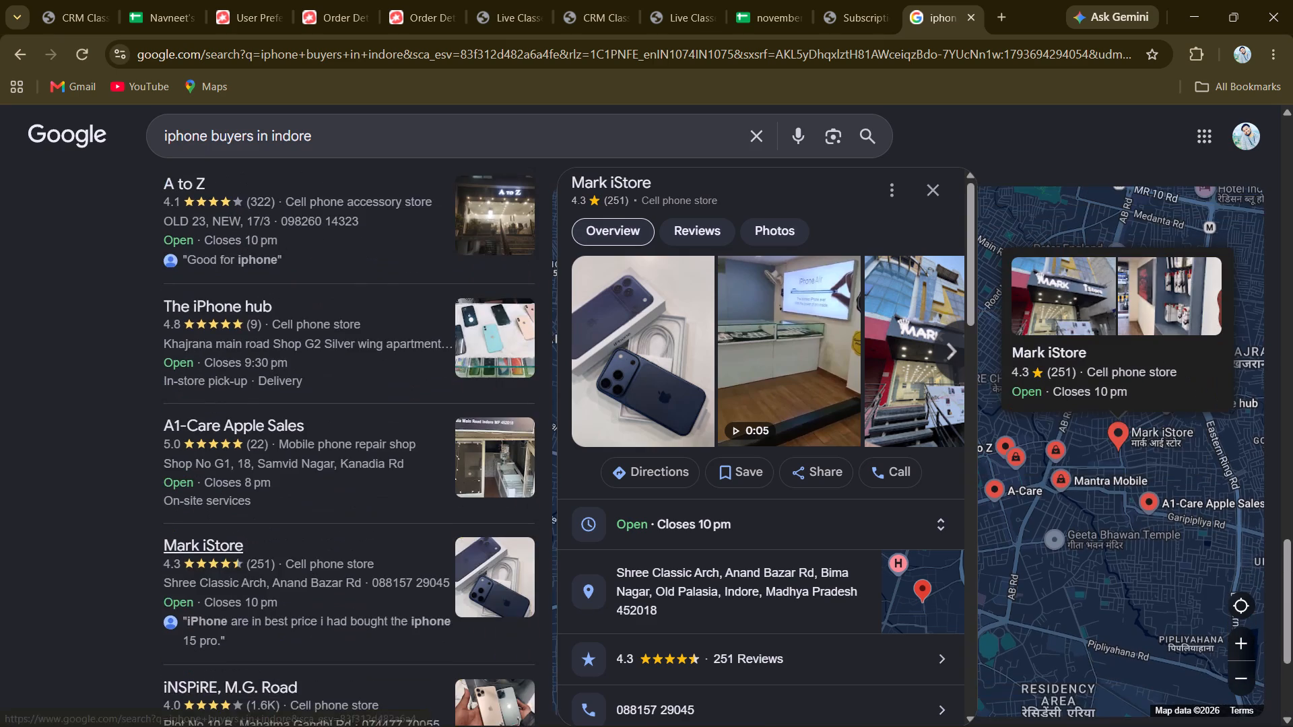
pyautogui.scroll(8, 389, 585)
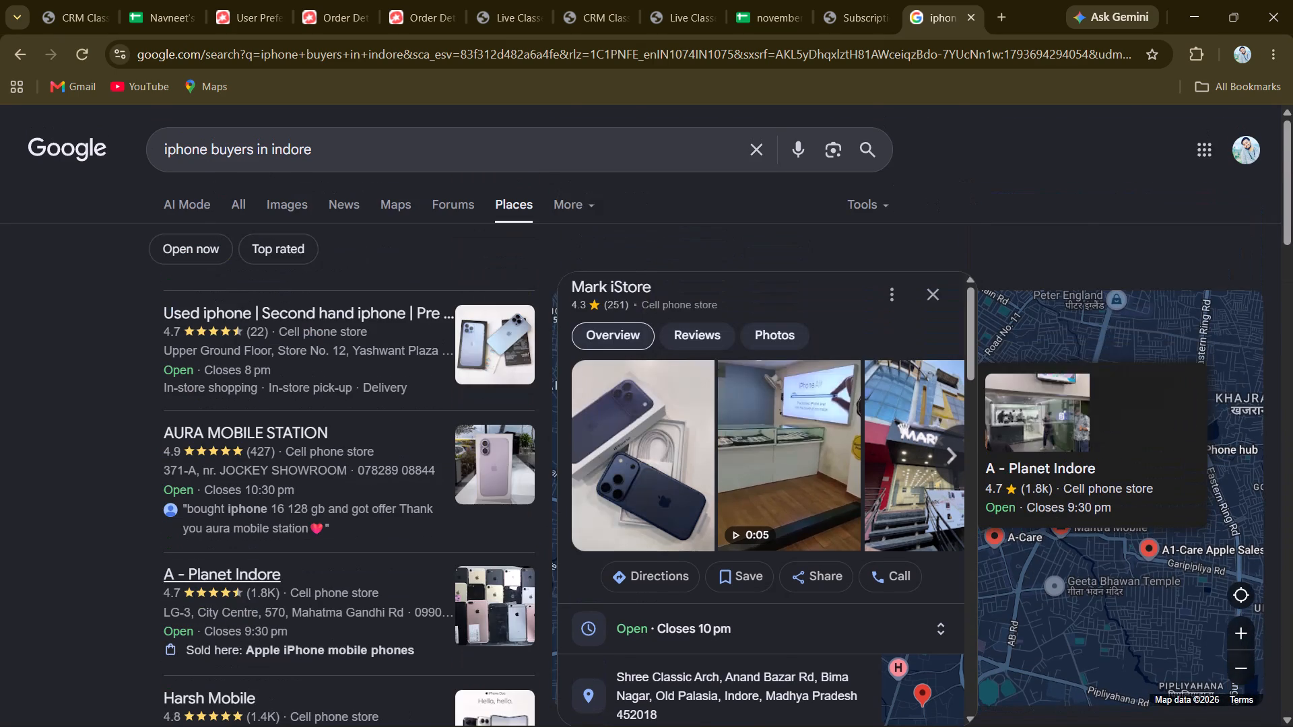
pyautogui.scroll(-10, 389, 585)
pyautogui.scroll(-5, 682, 615)
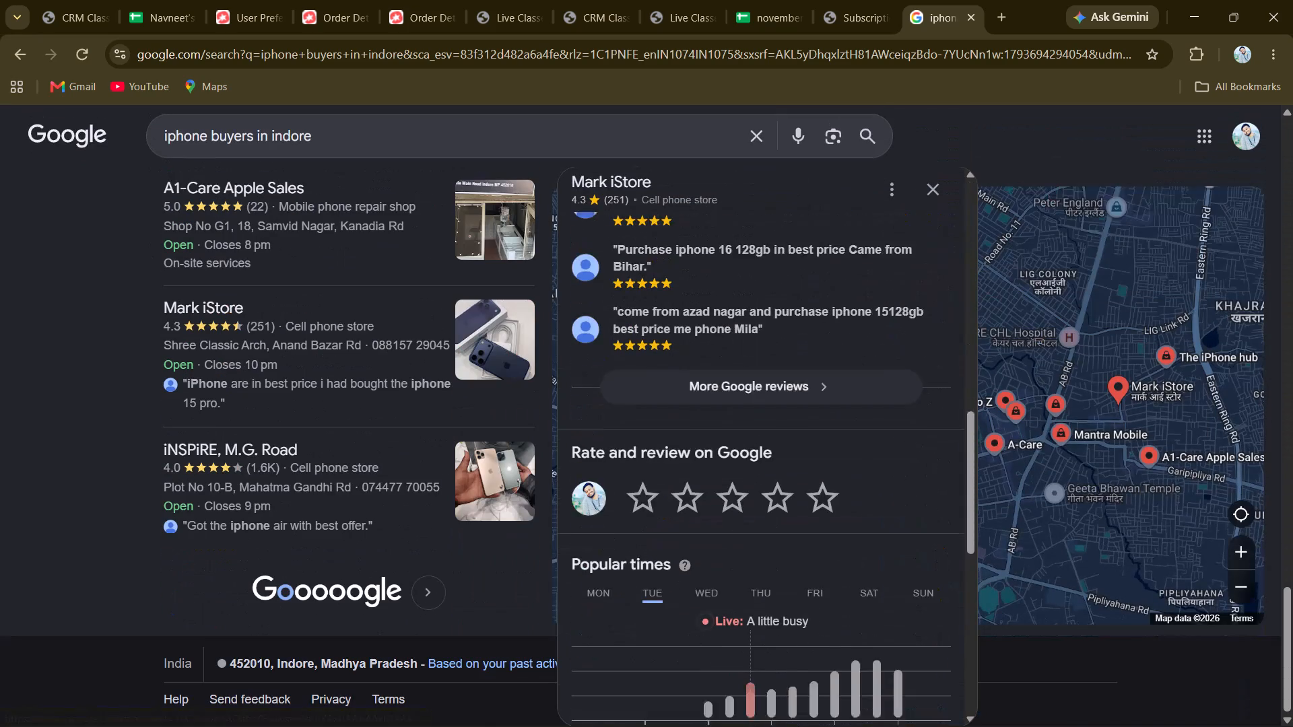
pyautogui.scroll(9, 682, 615)
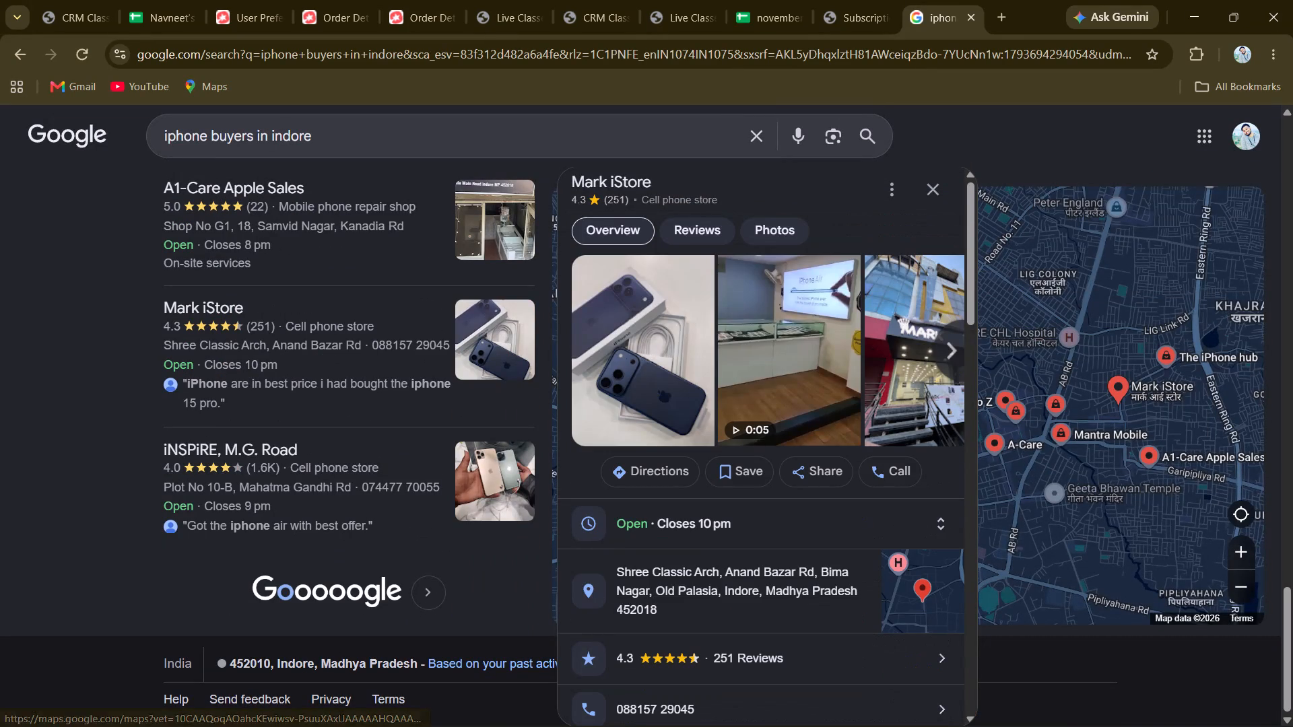
pyautogui.click(933, 183)
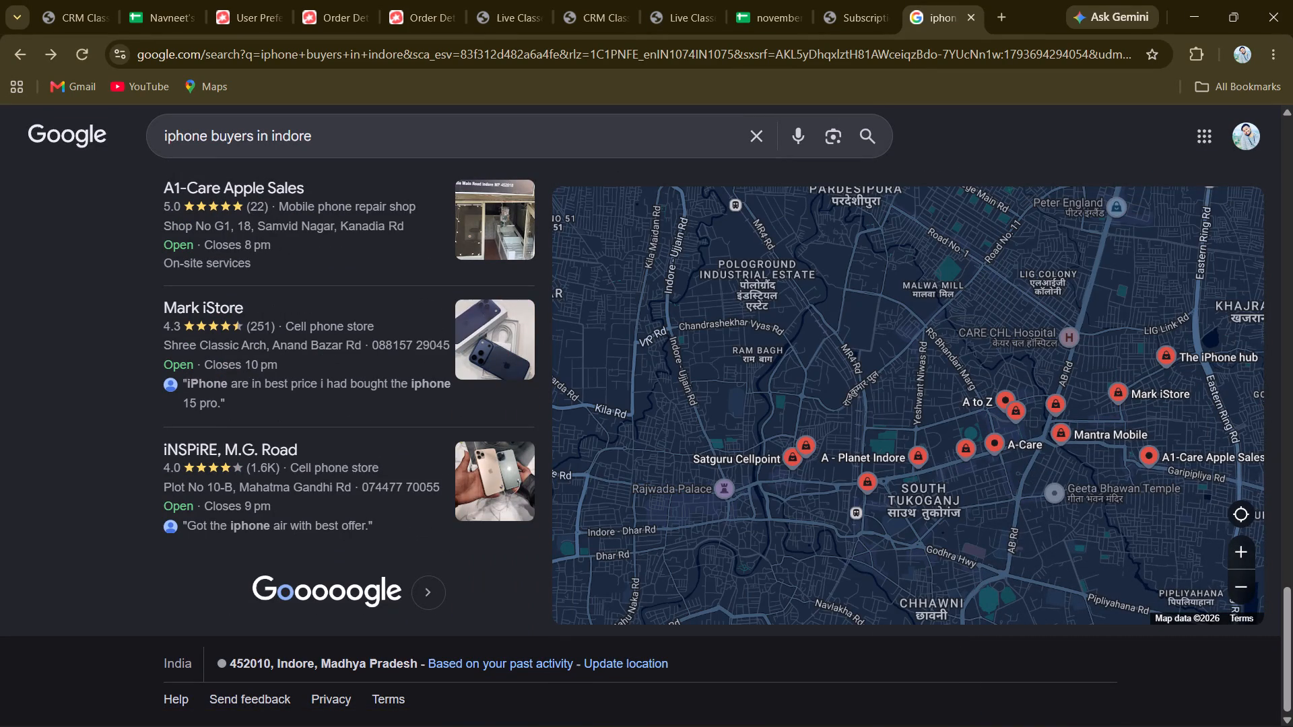
# Leave the Google Places results and return to the open lead on the ClassMonitor CRM follow-up page.
pyautogui.scroll(4, 807, 345)
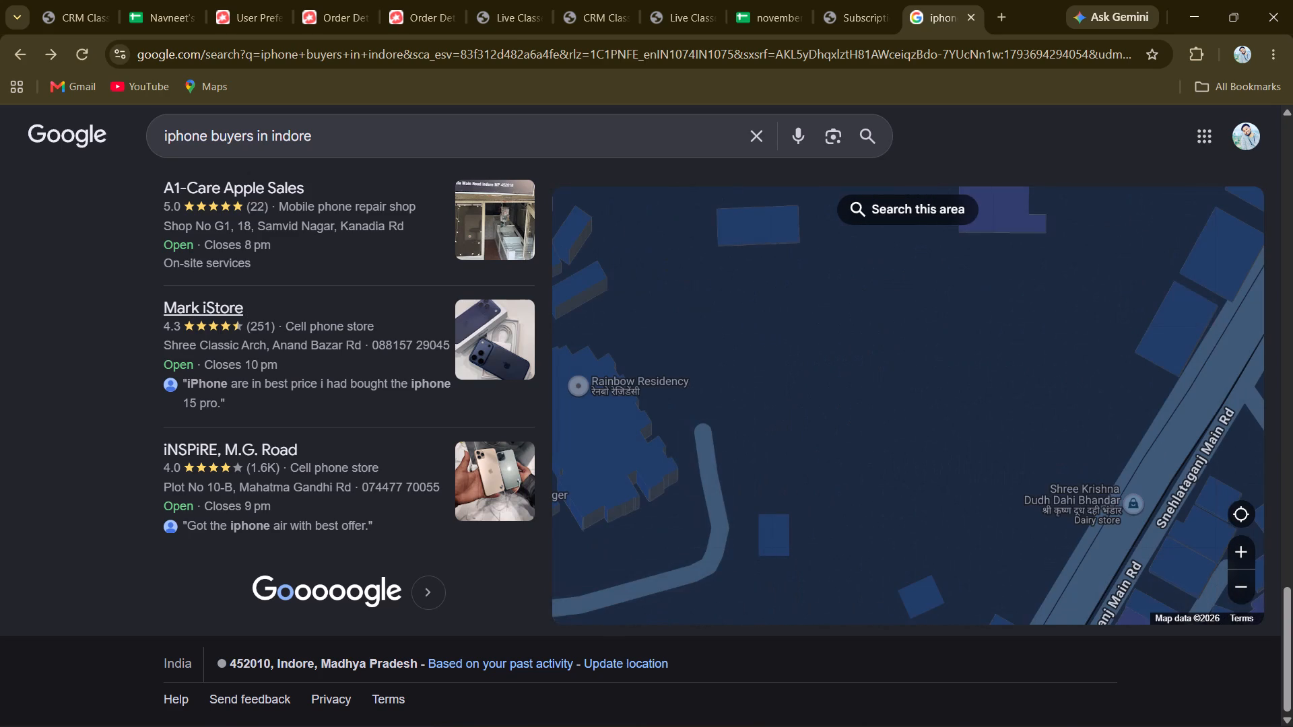
pyautogui.scroll(10, 172, 307)
pyautogui.click(15, 59)
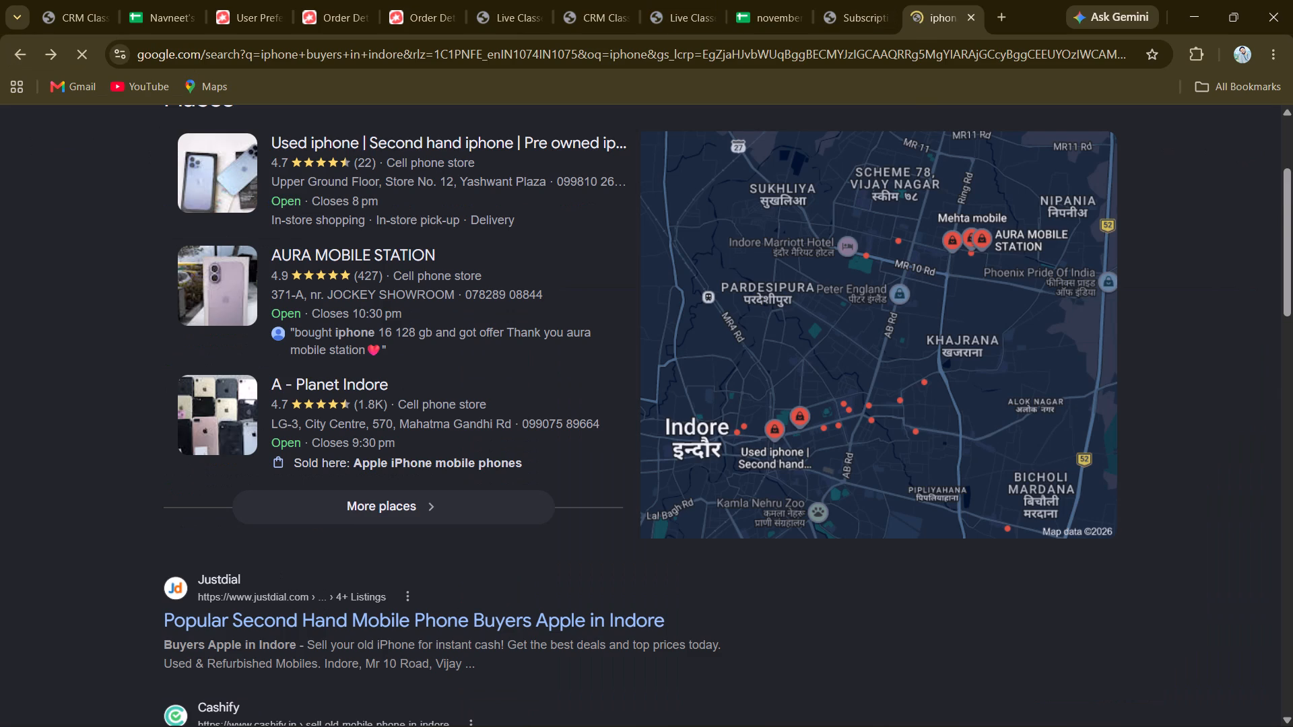
# Close the Google results for iPhone buyers in Indore and return to the open lead in the ClassMonitor CRM.
pyautogui.click(971, 20)
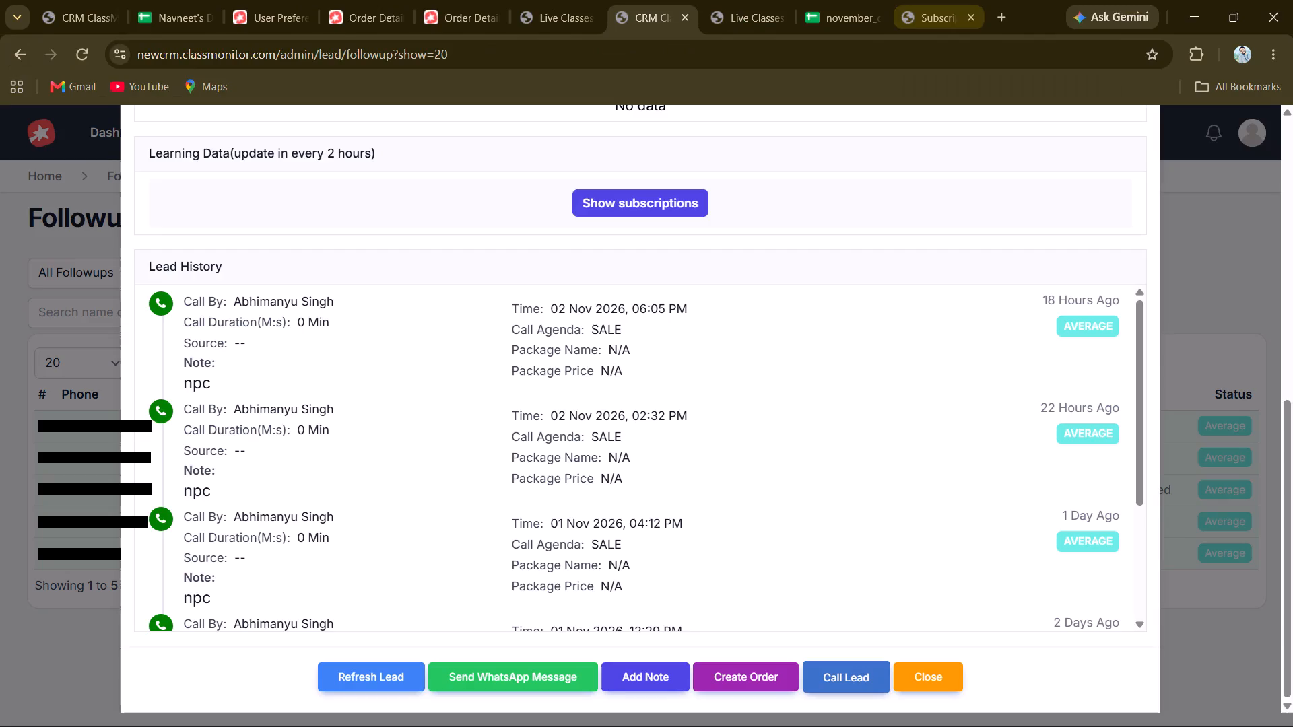
# Examine the open lead's details, field data, child data and call history.
pyautogui.scroll(6, 715, 375)
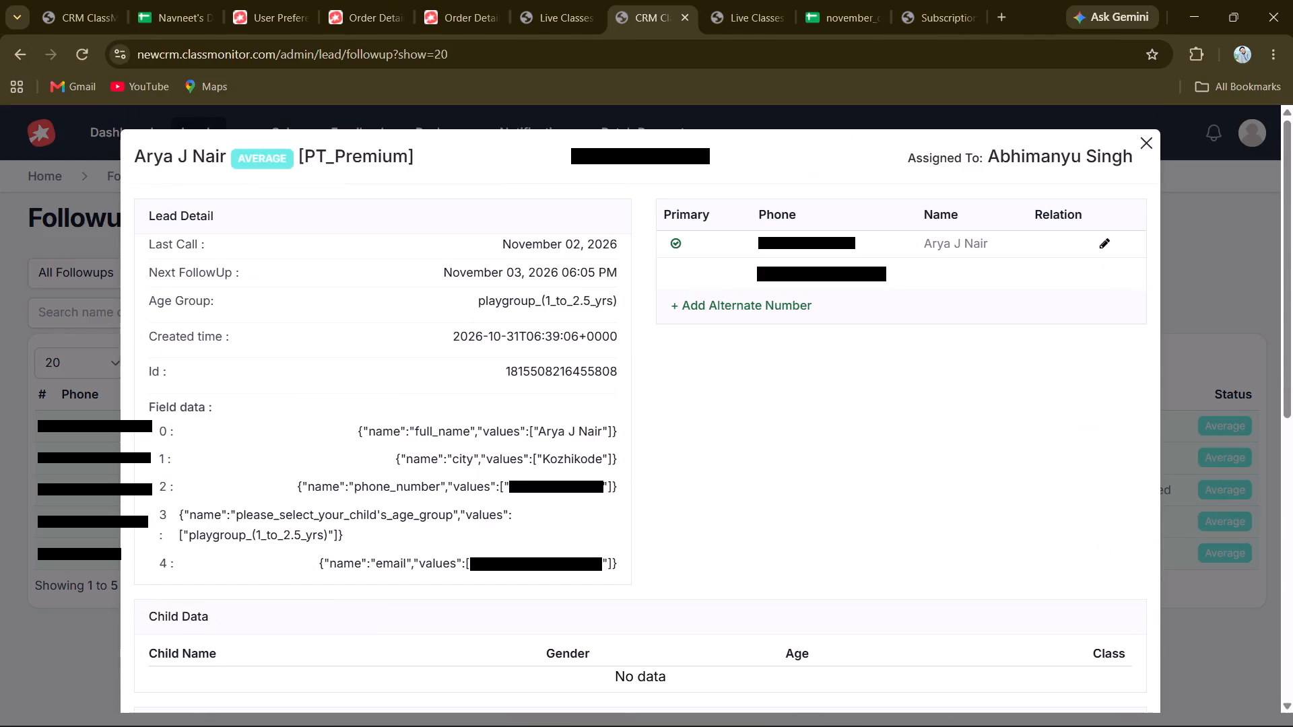
pyautogui.scroll(-7, 715, 375)
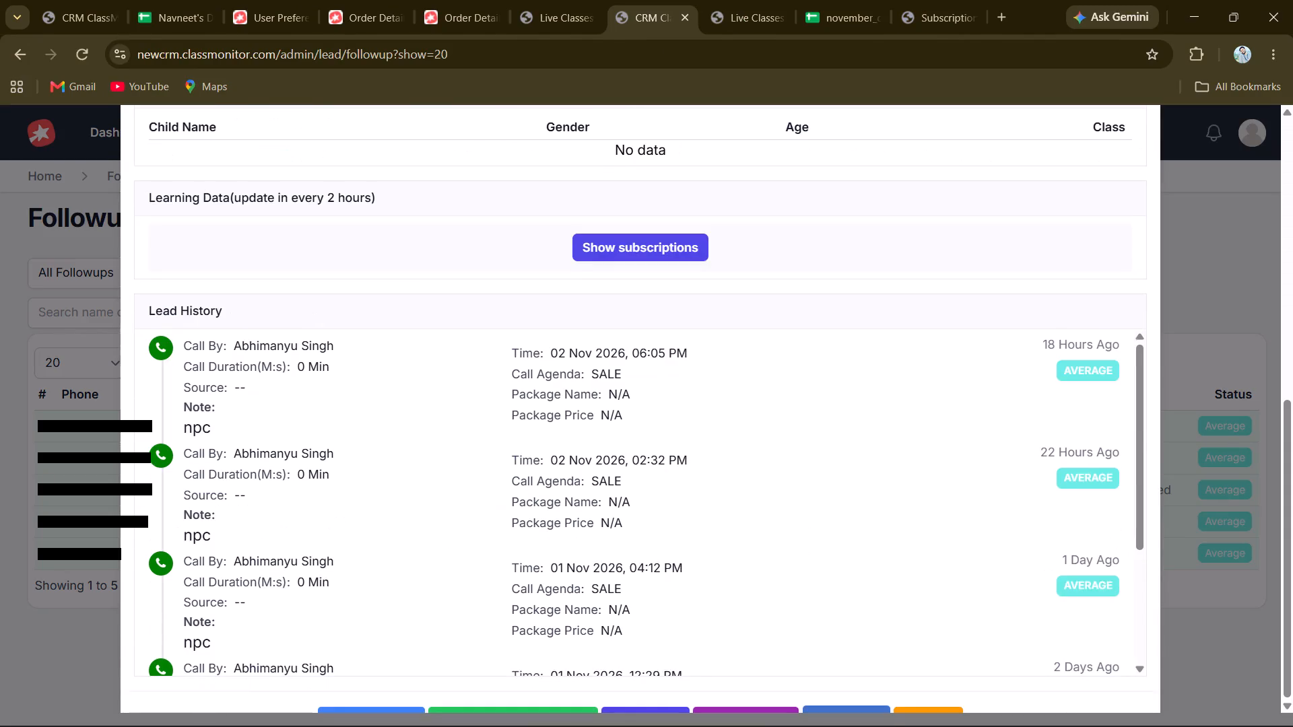
pyautogui.scroll(-8, 818, 521)
pyautogui.scroll(6, 818, 521)
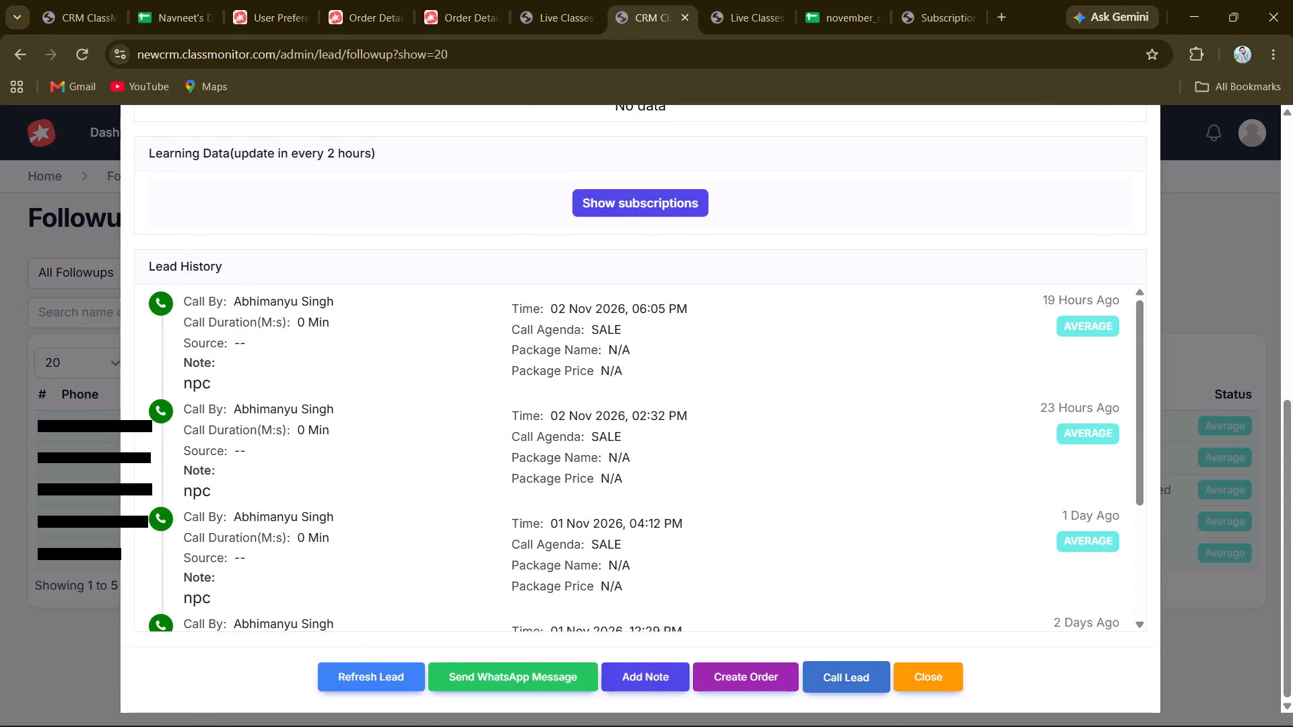
pyautogui.scroll(3, 818, 521)
pyautogui.scroll(-6, 818, 521)
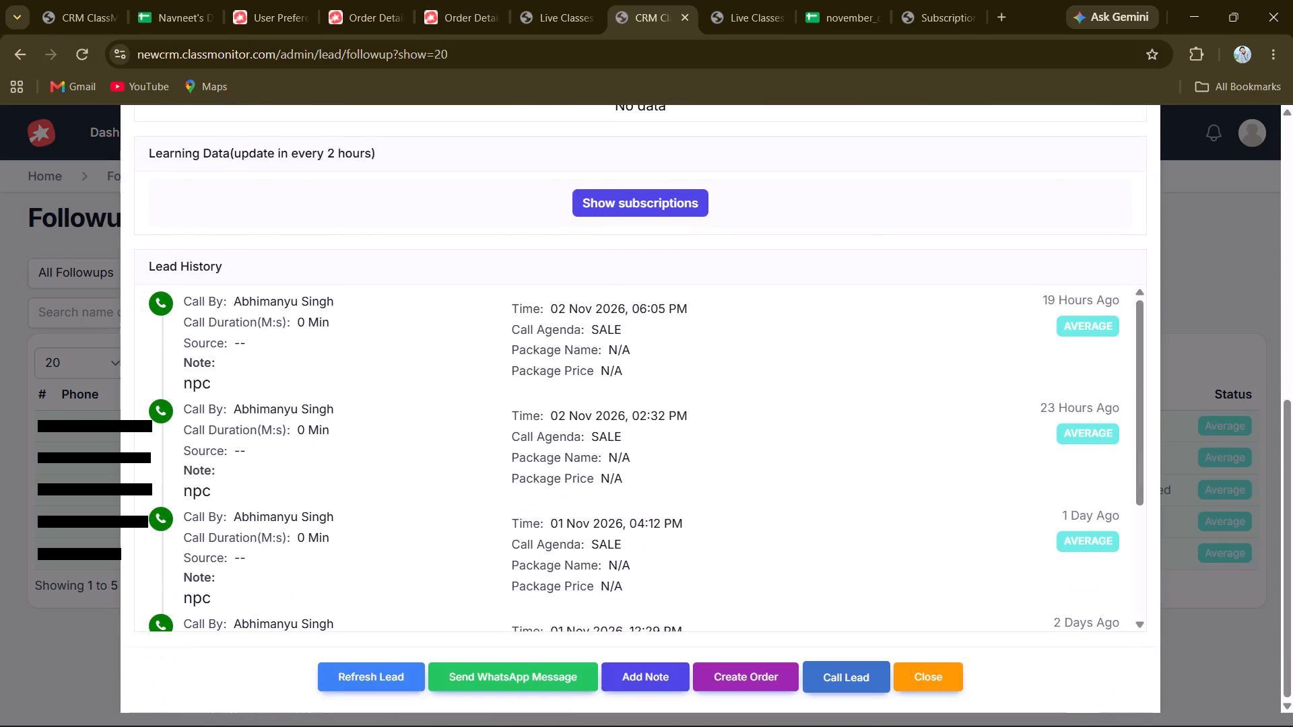
pyautogui.scroll(-3, 818, 521)
pyautogui.scroll(10, 818, 521)
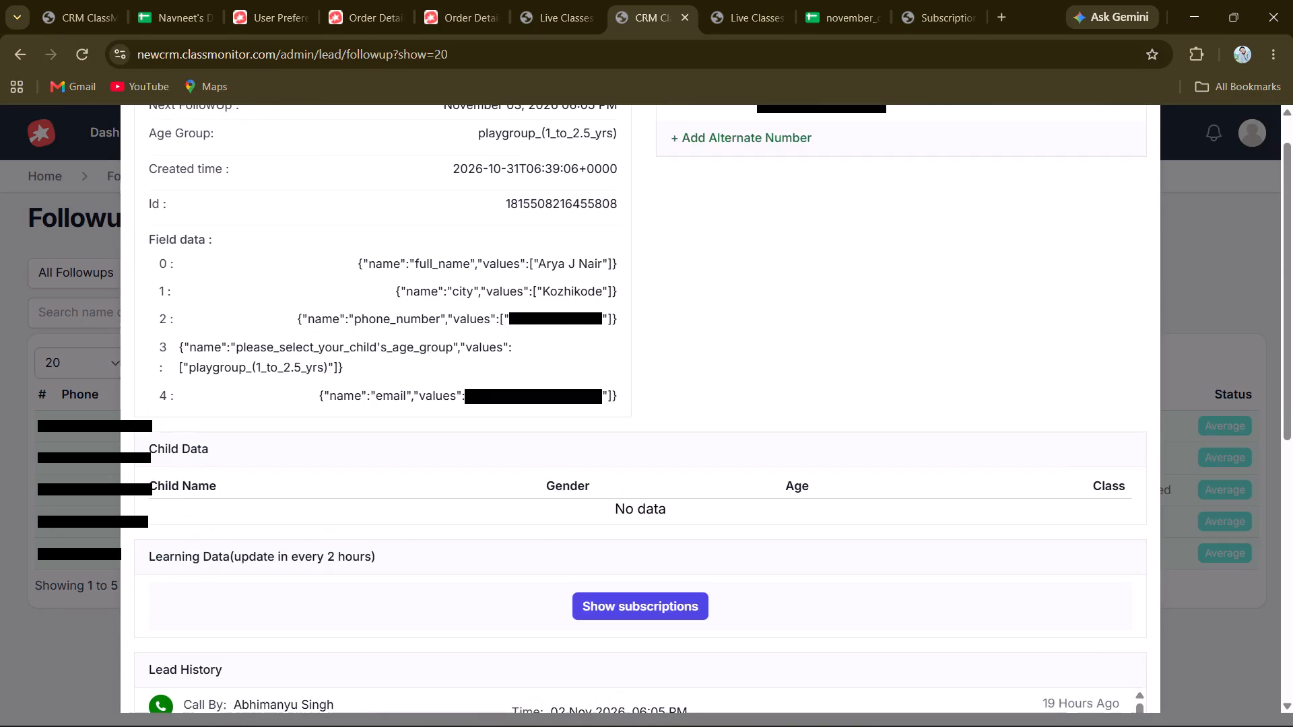
pyautogui.scroll(-6, 818, 521)
# Place a call to the open lead from its follow-up record.
pyautogui.click(842, 663)
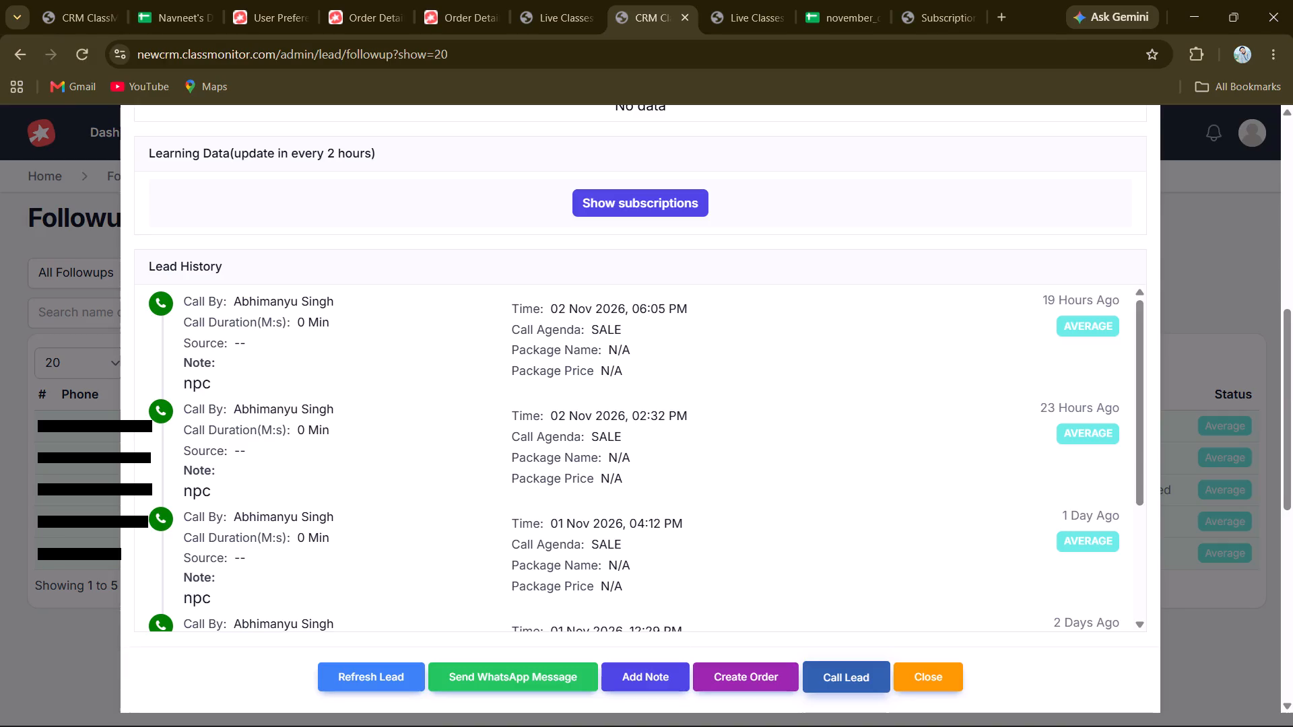
# Examine the lead's record: lead detail, contact numbers, child data, lead history and the call log form.
pyautogui.scroll(-8, 842, 663)
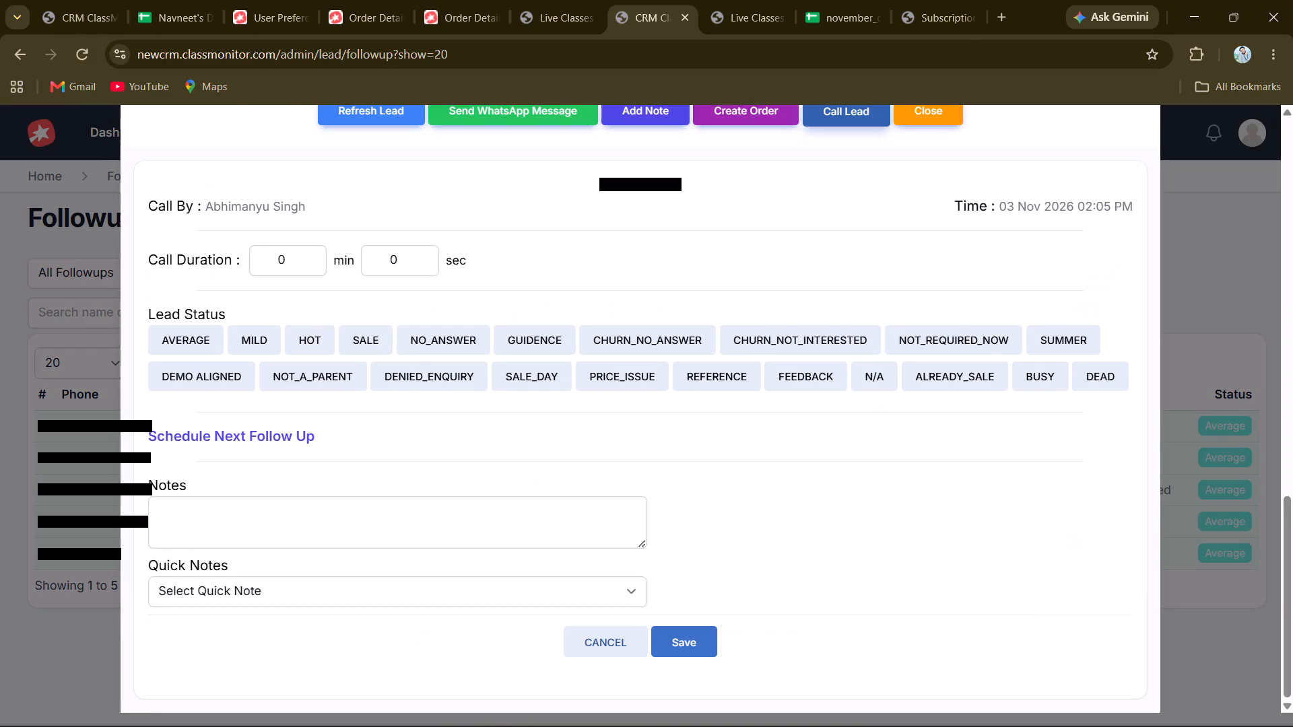
pyautogui.scroll(7, 794, 513)
pyautogui.scroll(-7, 794, 513)
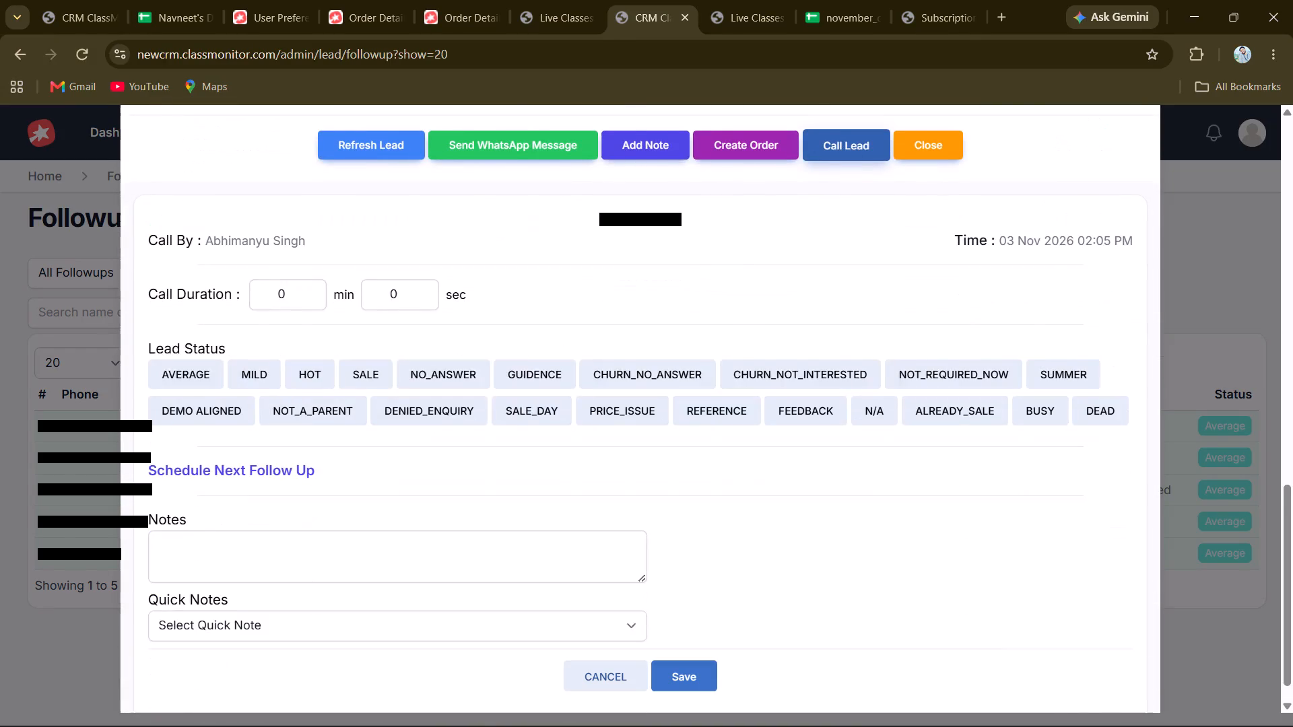
pyautogui.scroll(5, 791, 288)
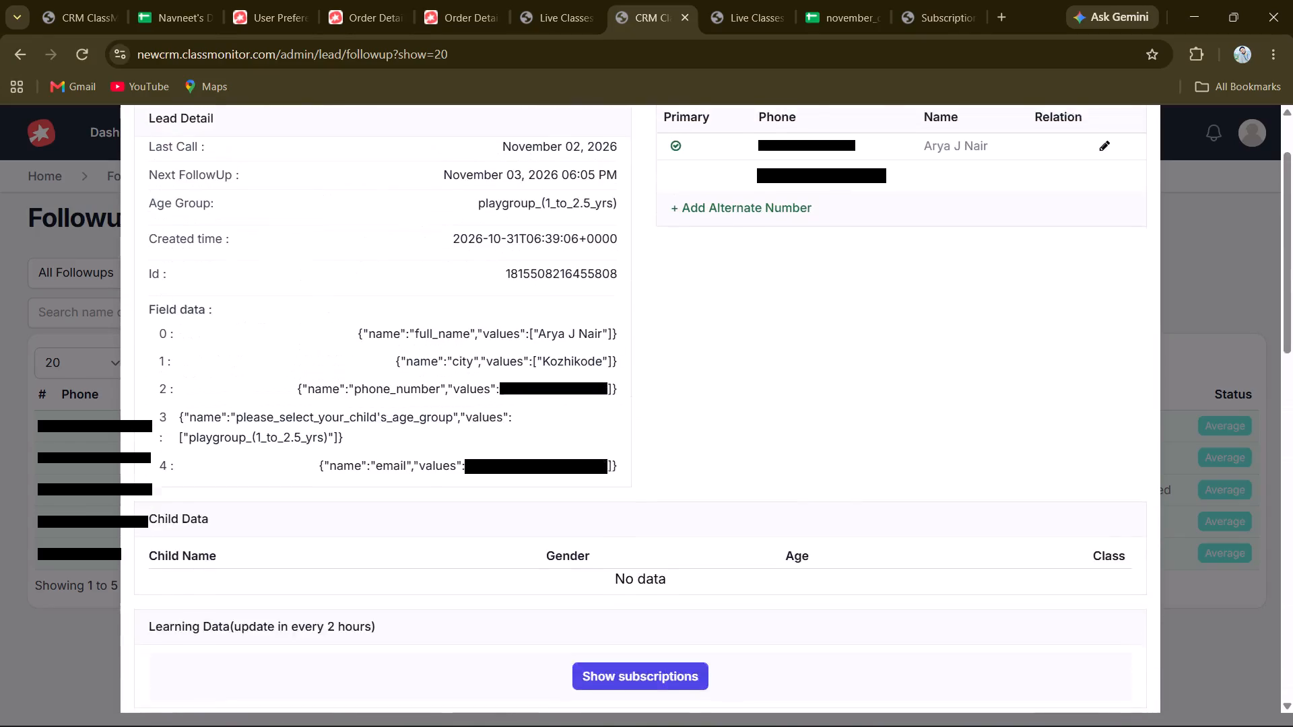
pyautogui.scroll(-8, 791, 288)
pyautogui.scroll(5, 791, 288)
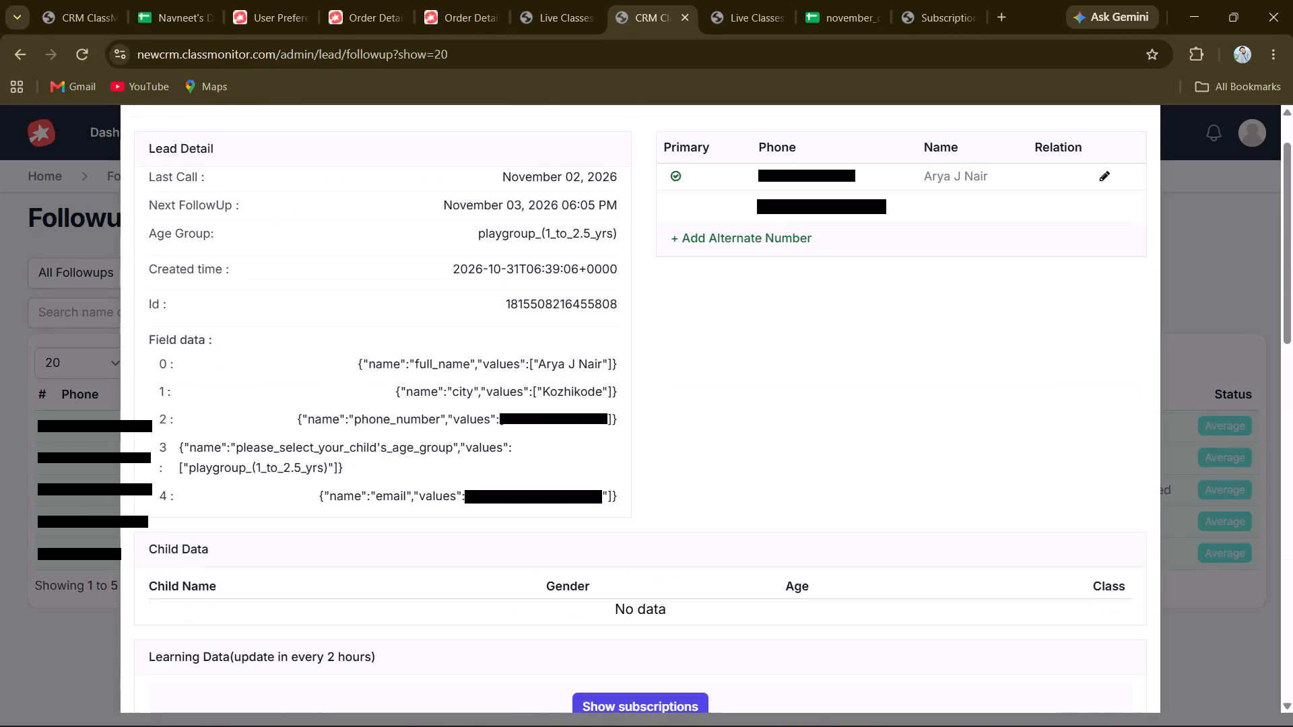
pyautogui.scroll(-7, 791, 288)
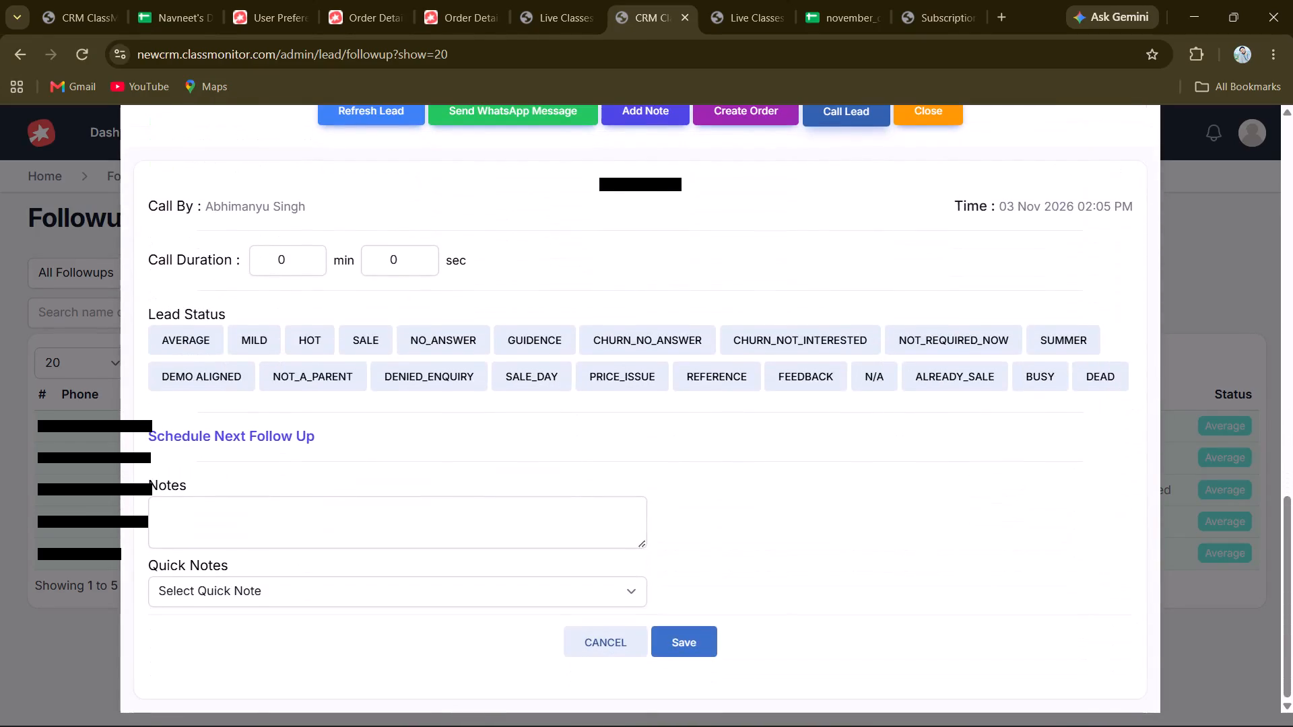
pyautogui.scroll(10, 917, 231)
pyautogui.scroll(-3, 917, 231)
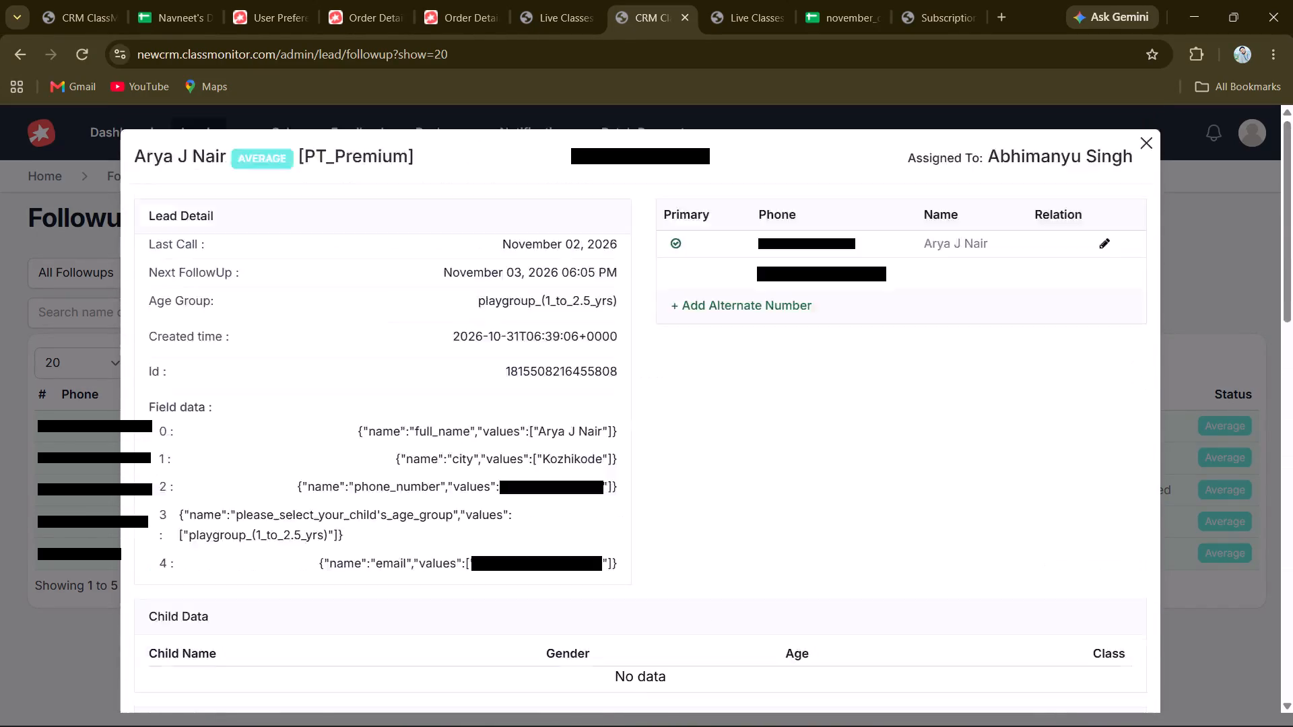
pyautogui.scroll(-9, 917, 231)
pyautogui.scroll(9, 917, 231)
pyautogui.scroll(-8, 917, 231)
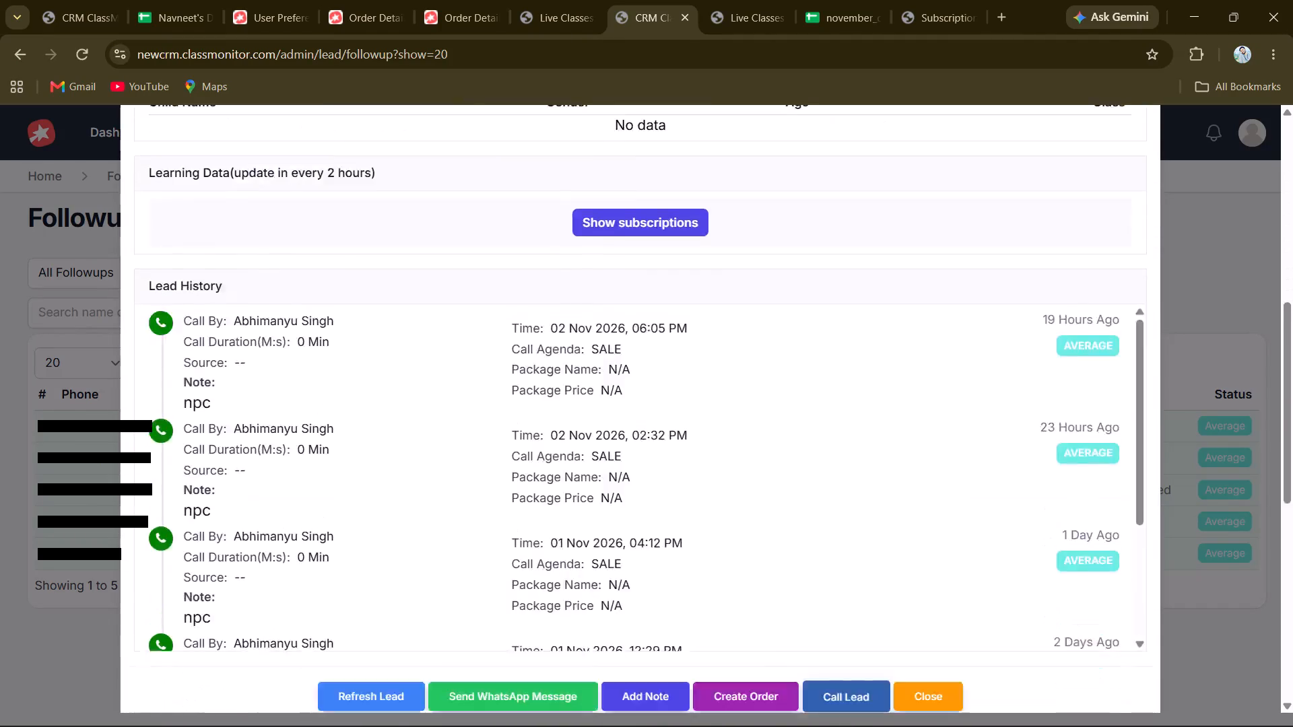
pyautogui.scroll(9, 917, 231)
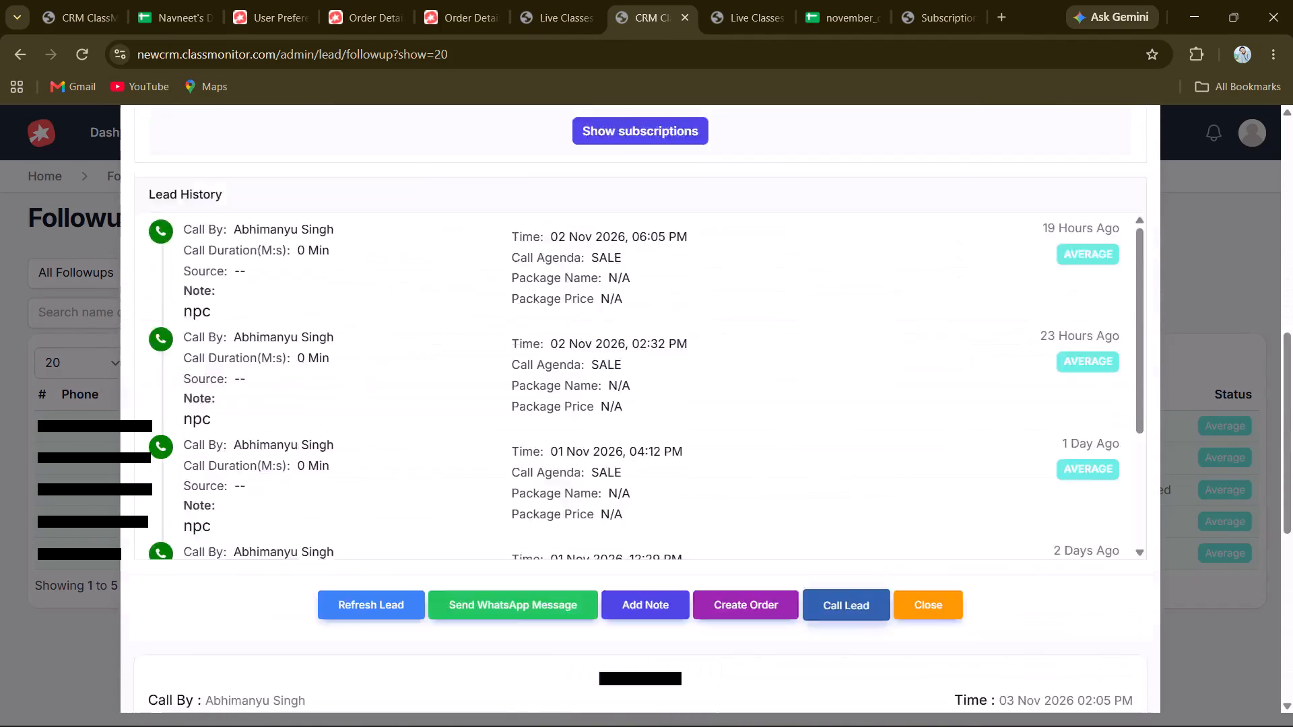
pyautogui.scroll(-9, 917, 231)
pyautogui.scroll(5, 917, 231)
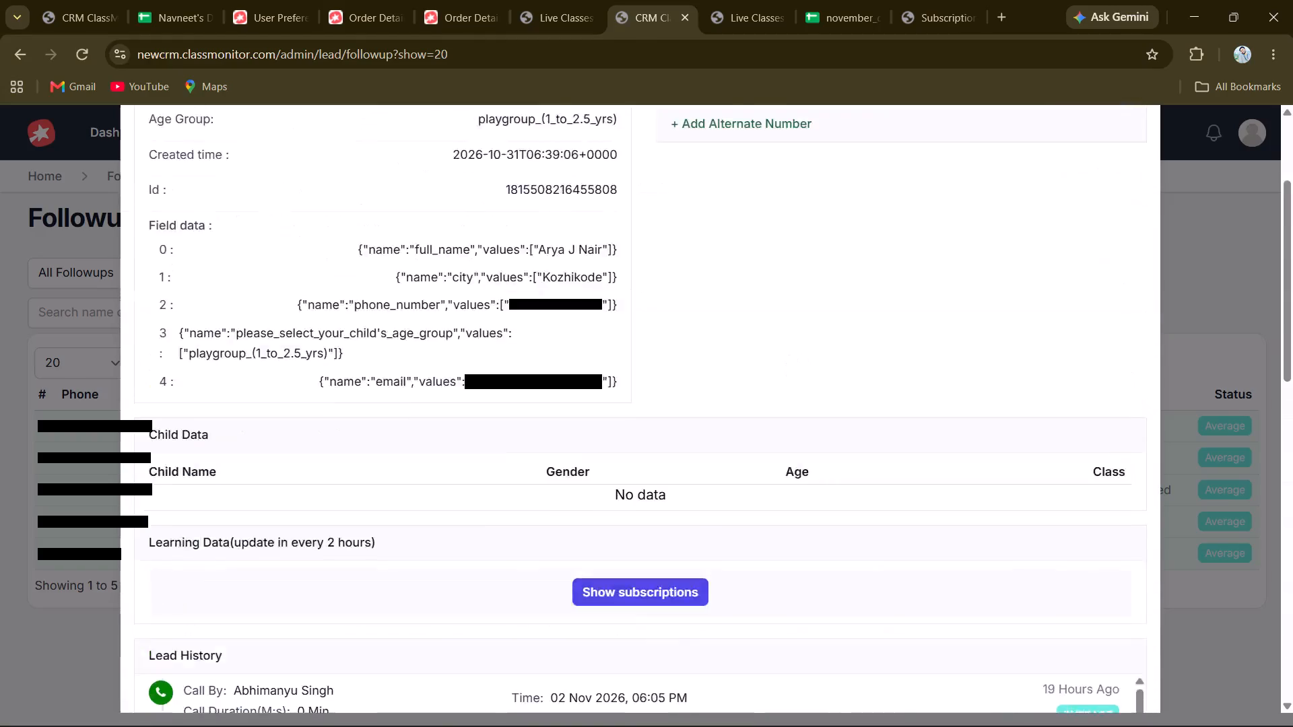
pyautogui.scroll(-5, 917, 231)
pyautogui.scroll(8, 917, 231)
pyautogui.scroll(-8, 917, 231)
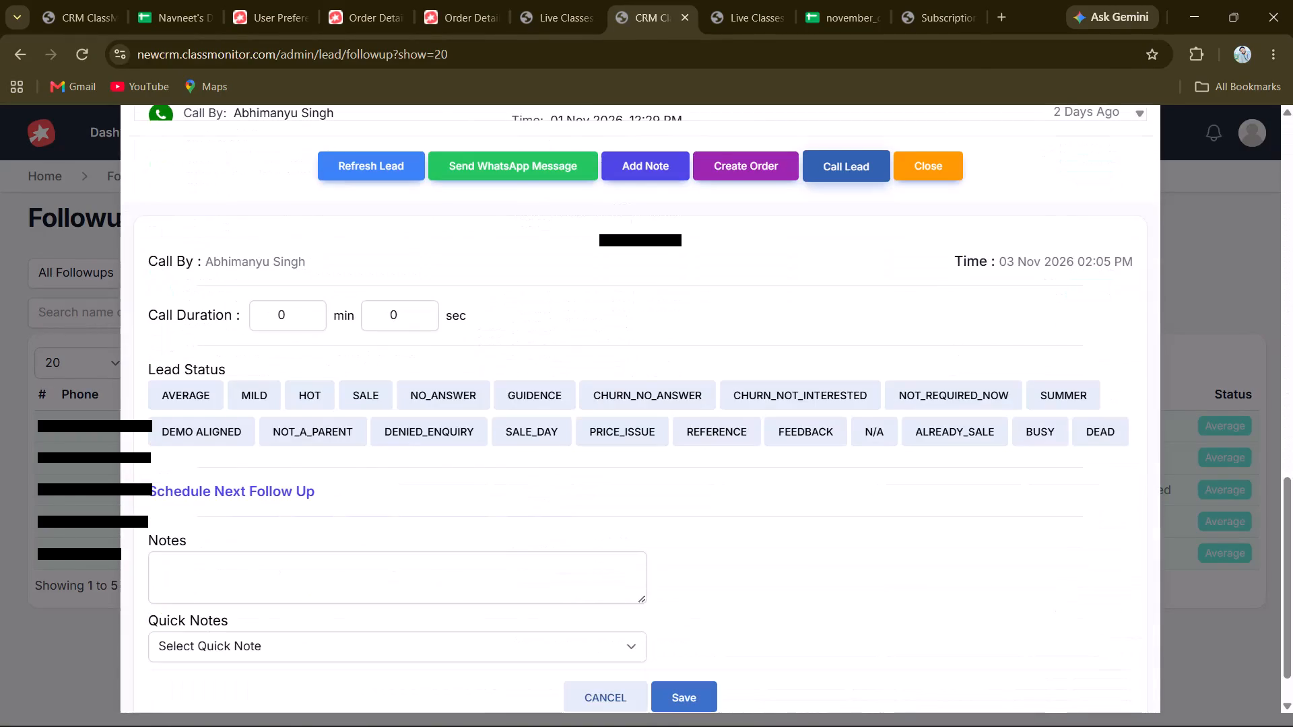
pyautogui.scroll(9, 917, 231)
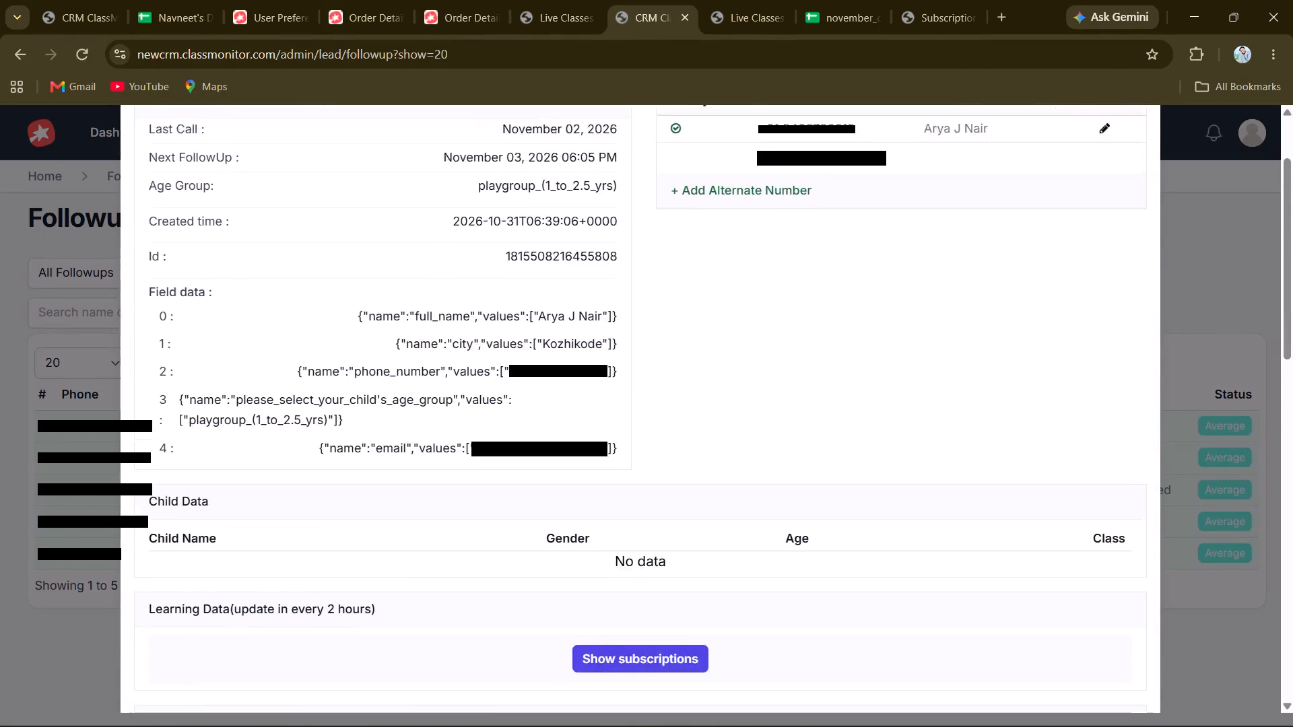
pyautogui.scroll(-8, 917, 231)
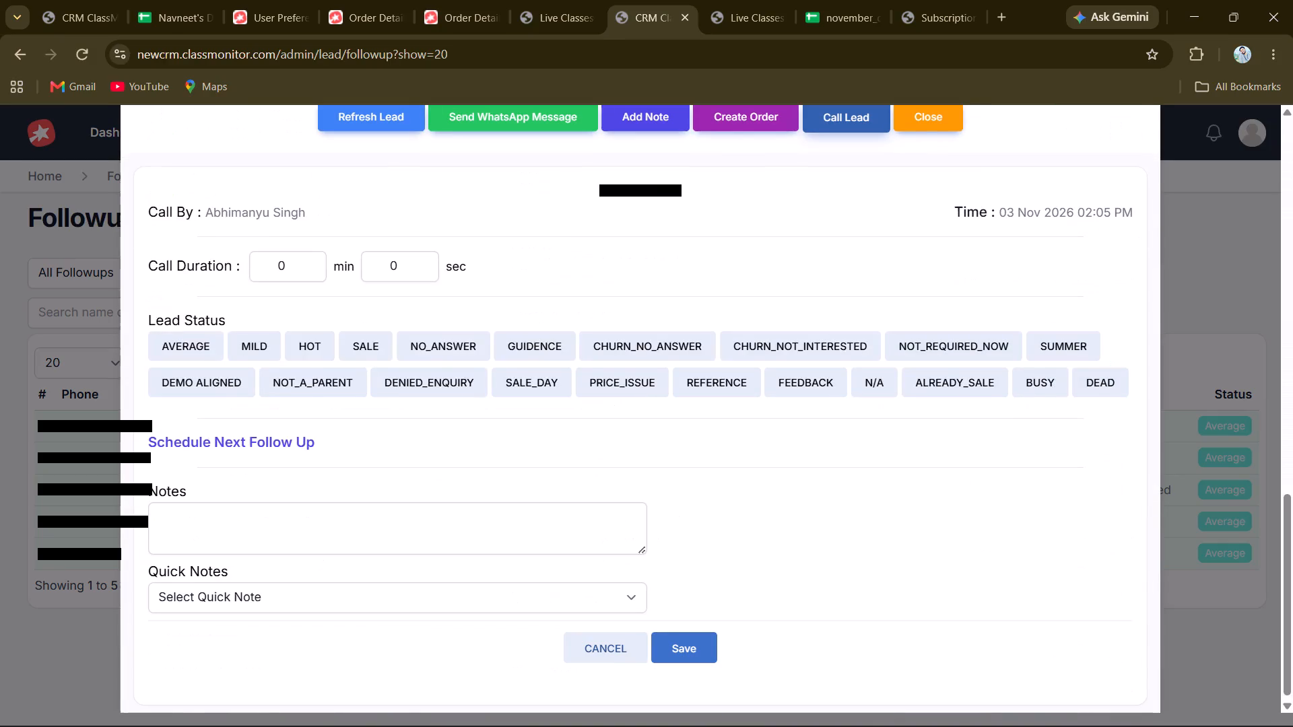
pyautogui.scroll(6, 917, 231)
pyautogui.scroll(-7, 917, 231)
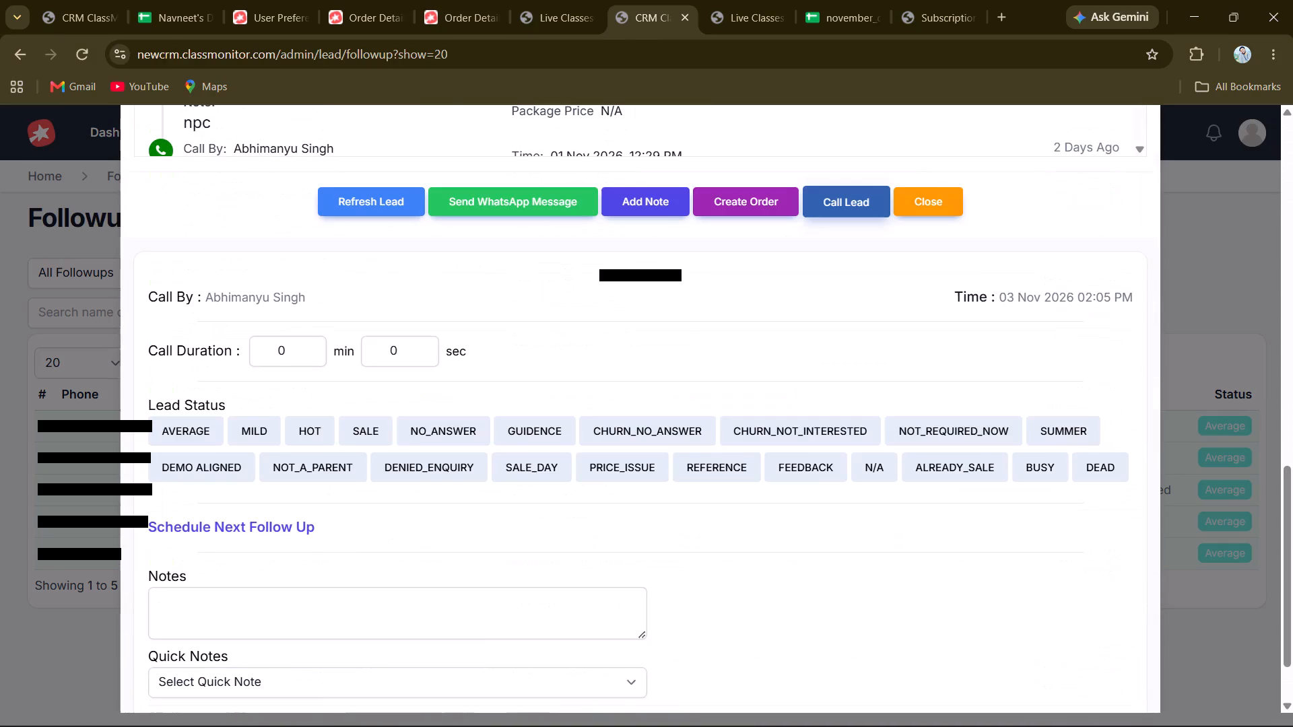
pyautogui.scroll(7, 917, 231)
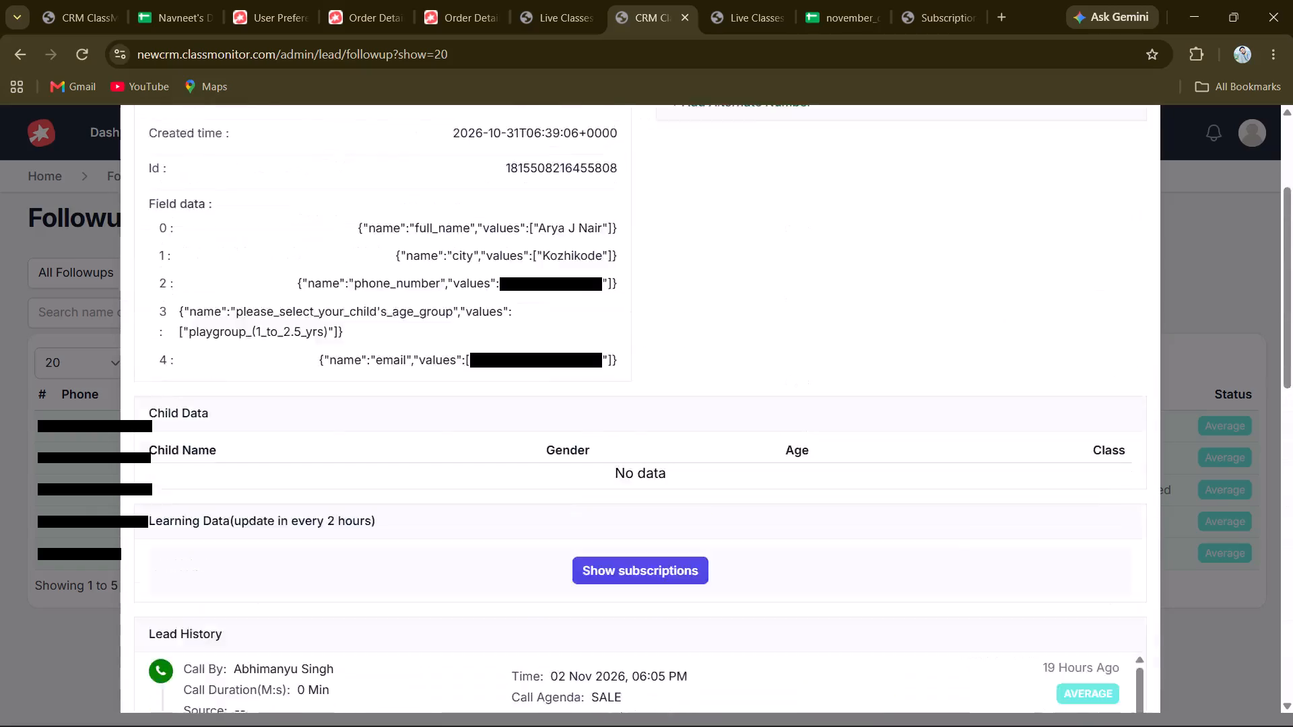
pyautogui.scroll(-11, 917, 231)
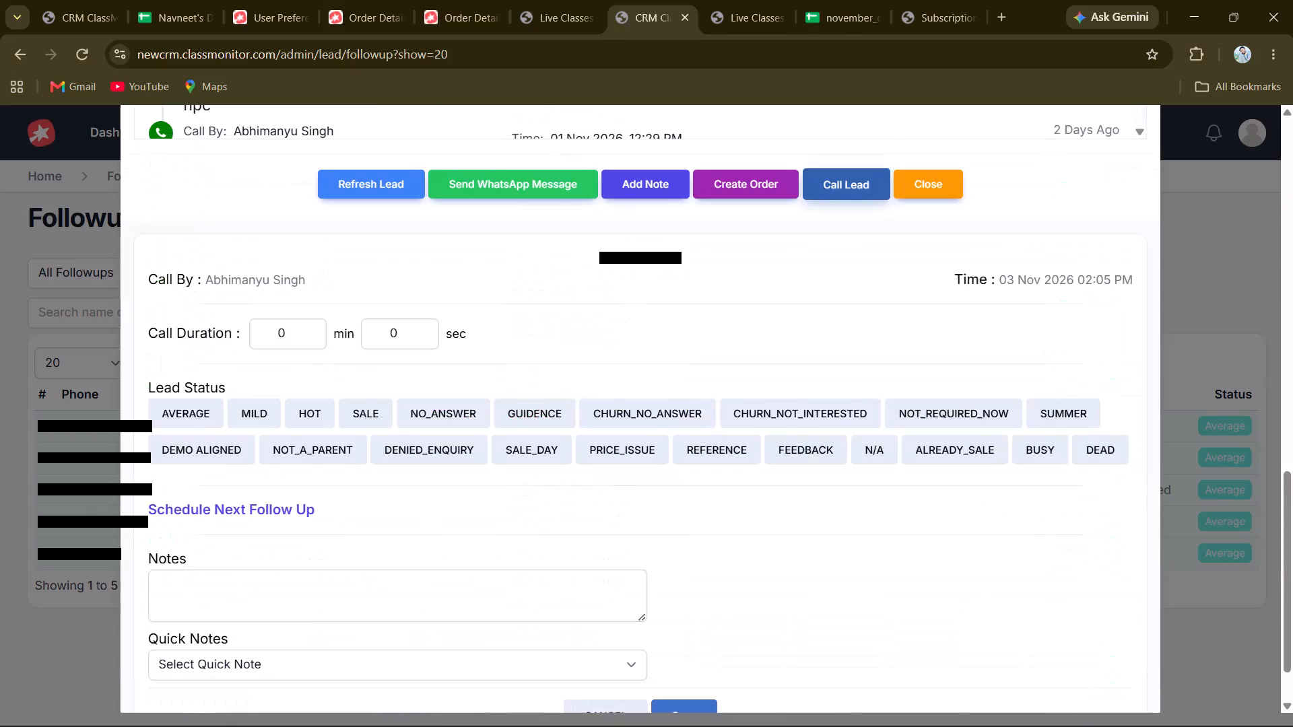
pyautogui.scroll(7, 917, 231)
pyautogui.scroll(-7, 917, 231)
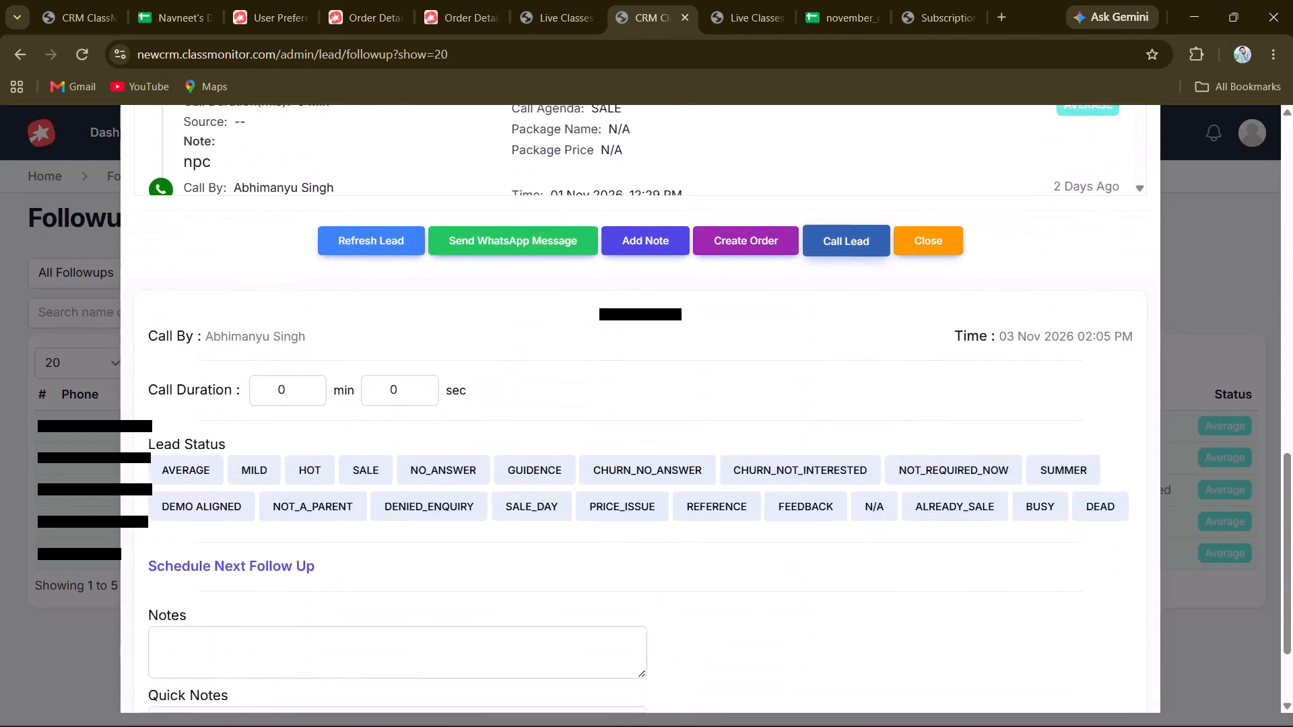
pyautogui.scroll(-3, 917, 231)
pyautogui.scroll(7, 917, 231)
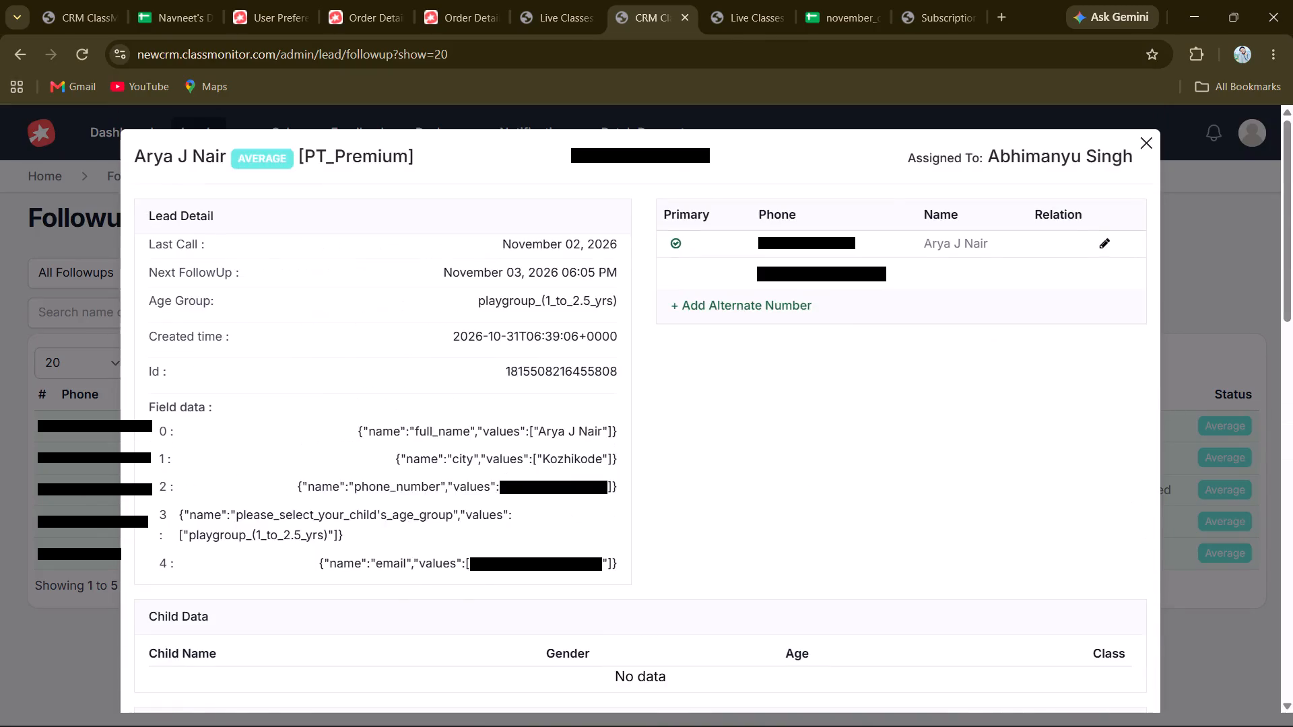
pyautogui.scroll(-7, 917, 231)
pyautogui.scroll(5, 917, 231)
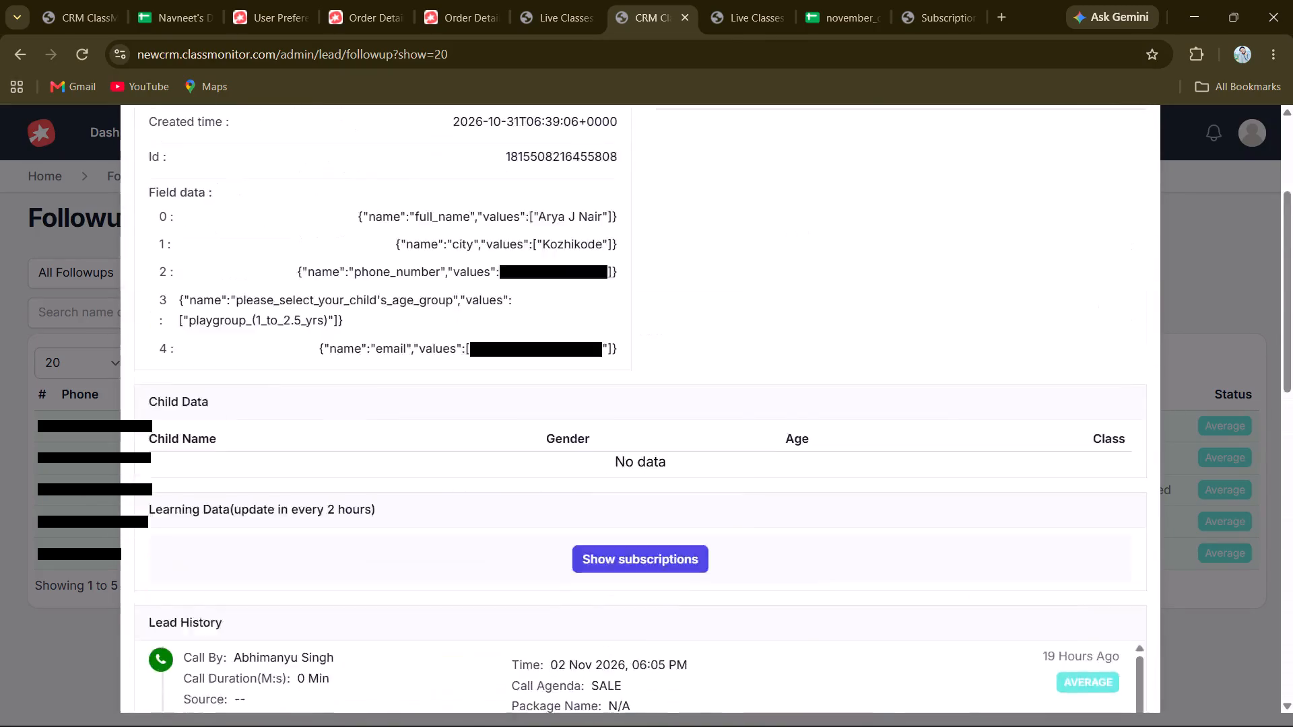
pyautogui.scroll(4, 917, 231)
pyautogui.scroll(-8, 917, 231)
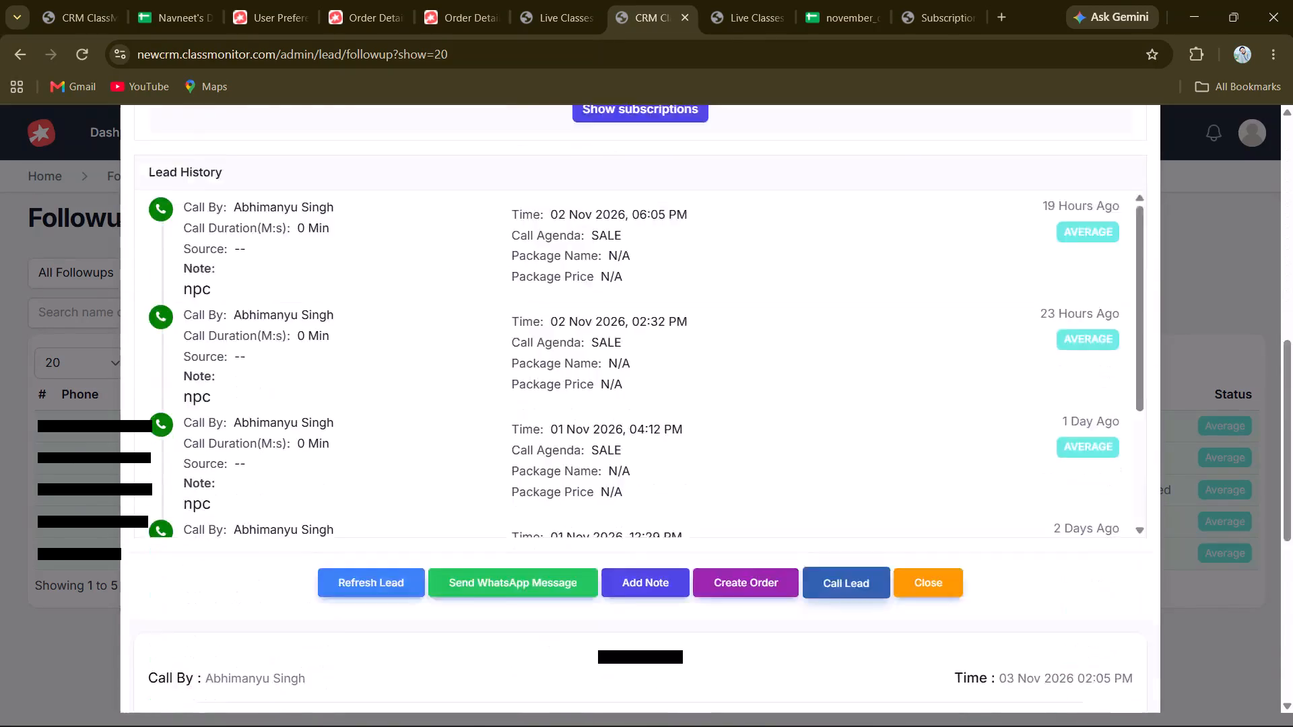
pyautogui.scroll(-1, 917, 231)
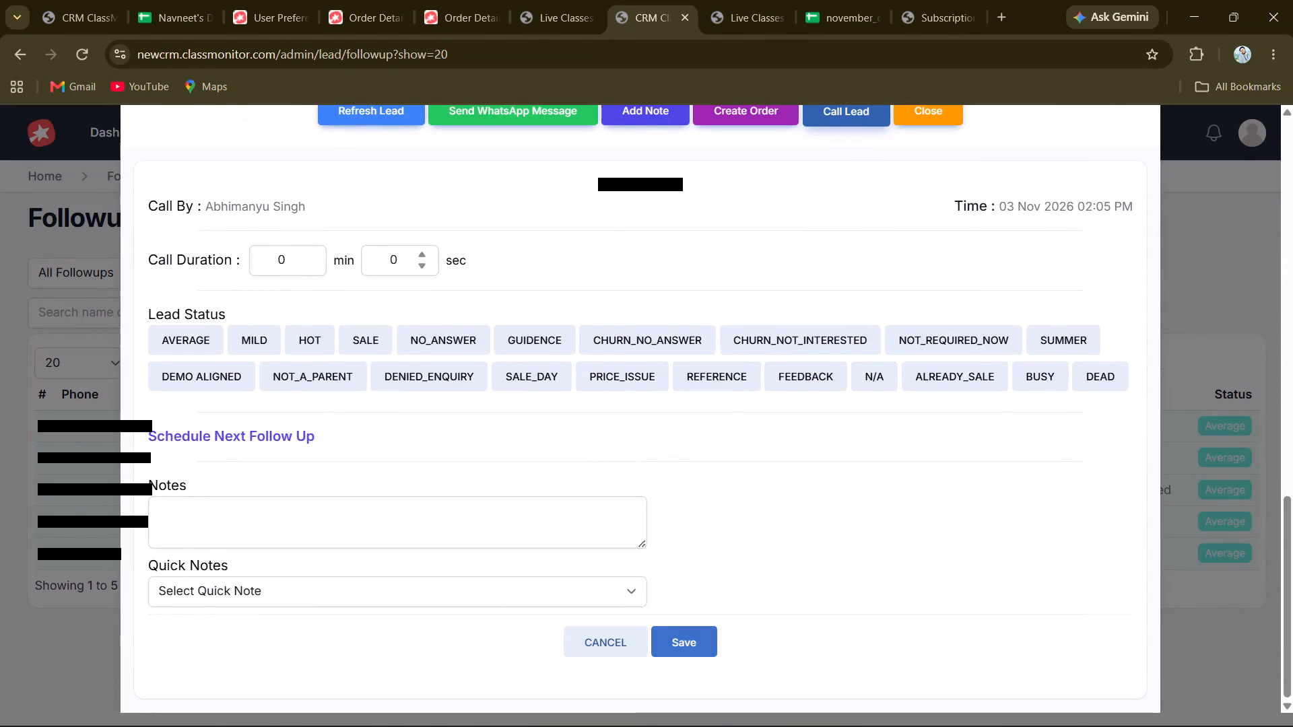
# Set the lead status to AVERAGE in the lead's call log form.
pyautogui.click(193, 335)
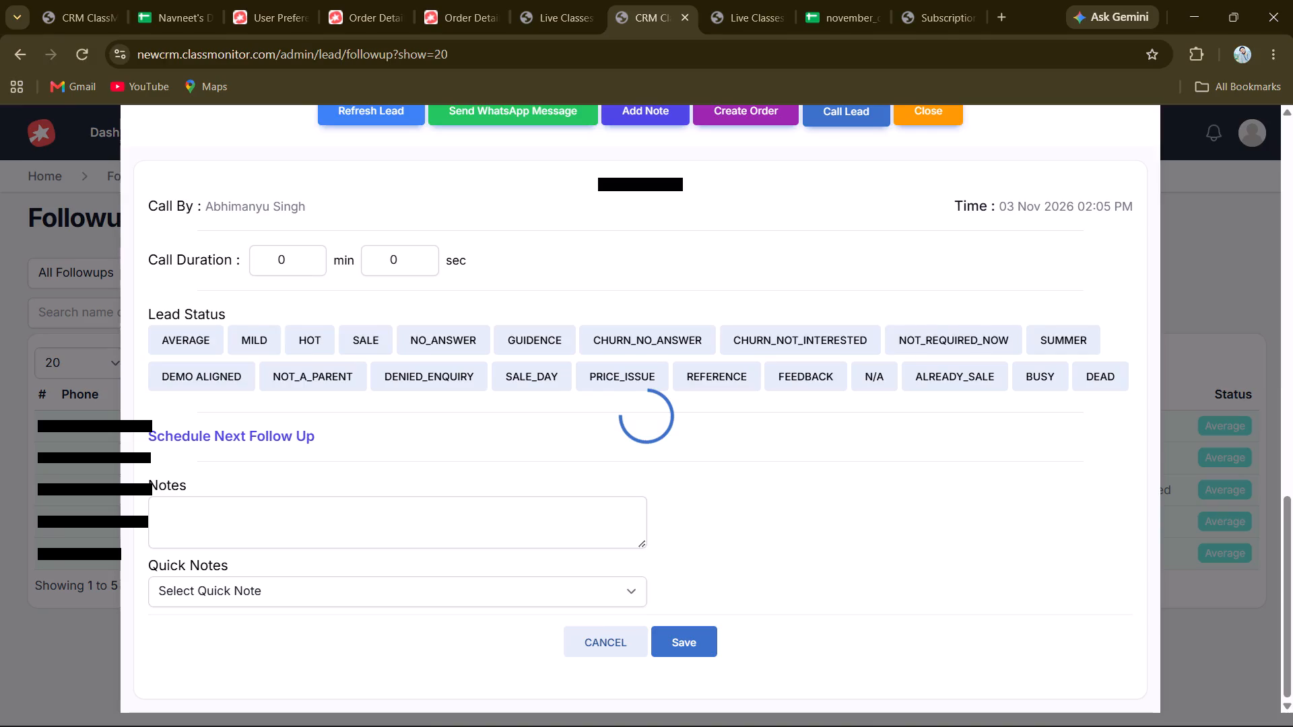
pyautogui.scroll(8, 365, 376)
pyautogui.scroll(-8, 365, 376)
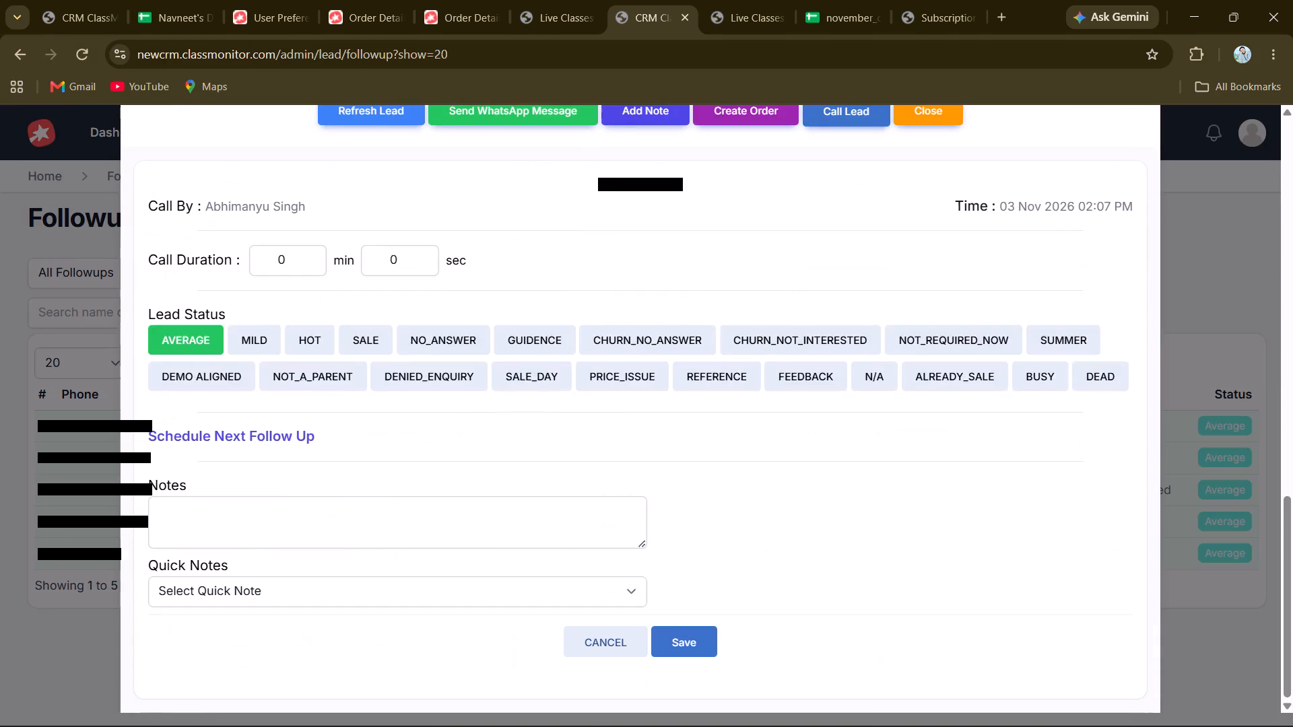
# Schedule the lead's next follow-up for Tomorrow Same Time and enter the note "npc" in the call log form.
pyautogui.click(286, 431)
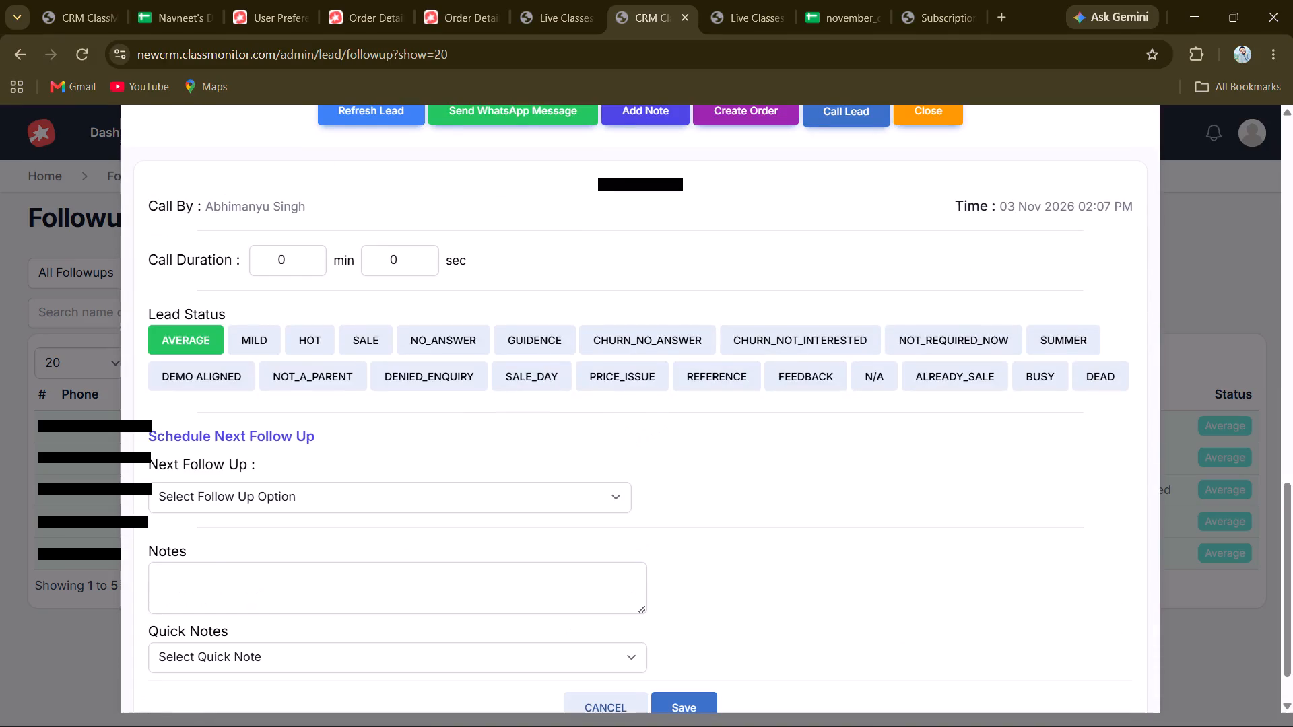
pyautogui.click(372, 494)
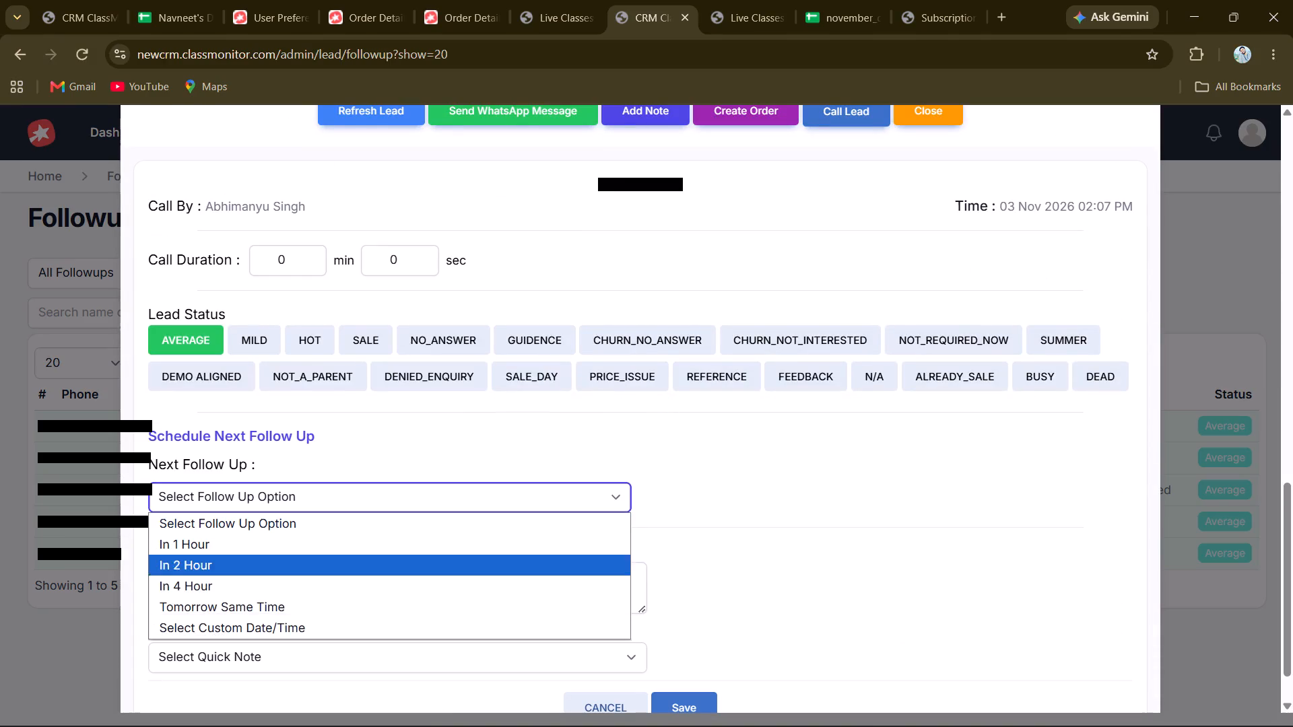
pyautogui.click(255, 607)
pyautogui.click(293, 596)
pyautogui.write('npc')
pyautogui.press('space')
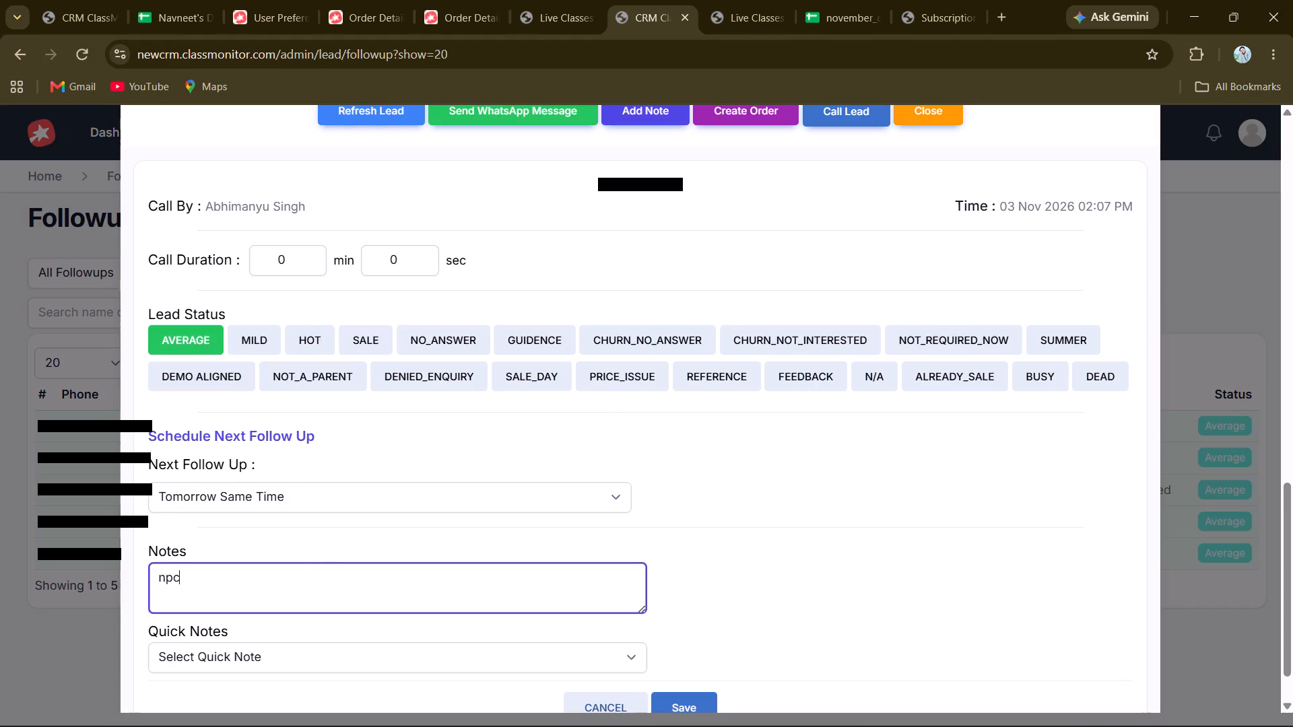
# Review the lead's record, including the lead detail, field data and history, and check the filled-in call log form.
pyautogui.scroll(9, 619, 592)
pyautogui.scroll(-13, 619, 592)
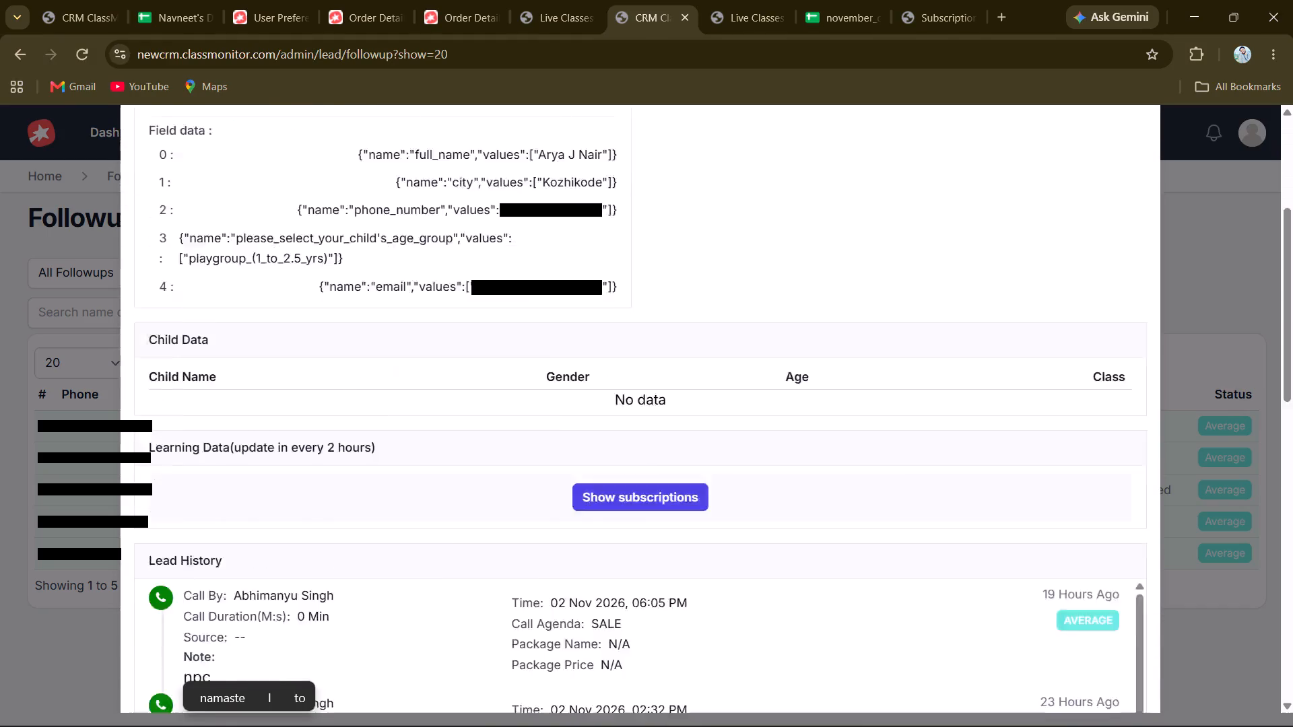
pyautogui.scroll(8, 533, 339)
pyautogui.scroll(-3, 533, 339)
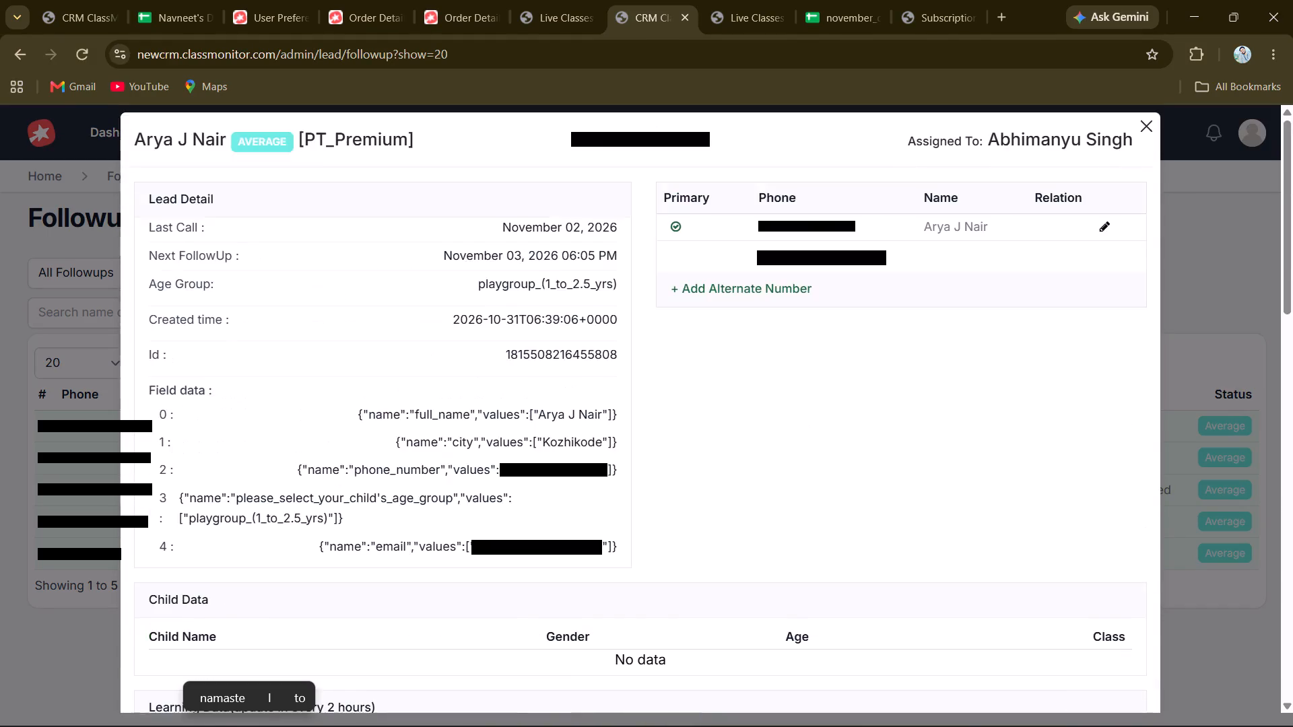
pyautogui.scroll(-6, 533, 339)
pyautogui.scroll(8, 533, 339)
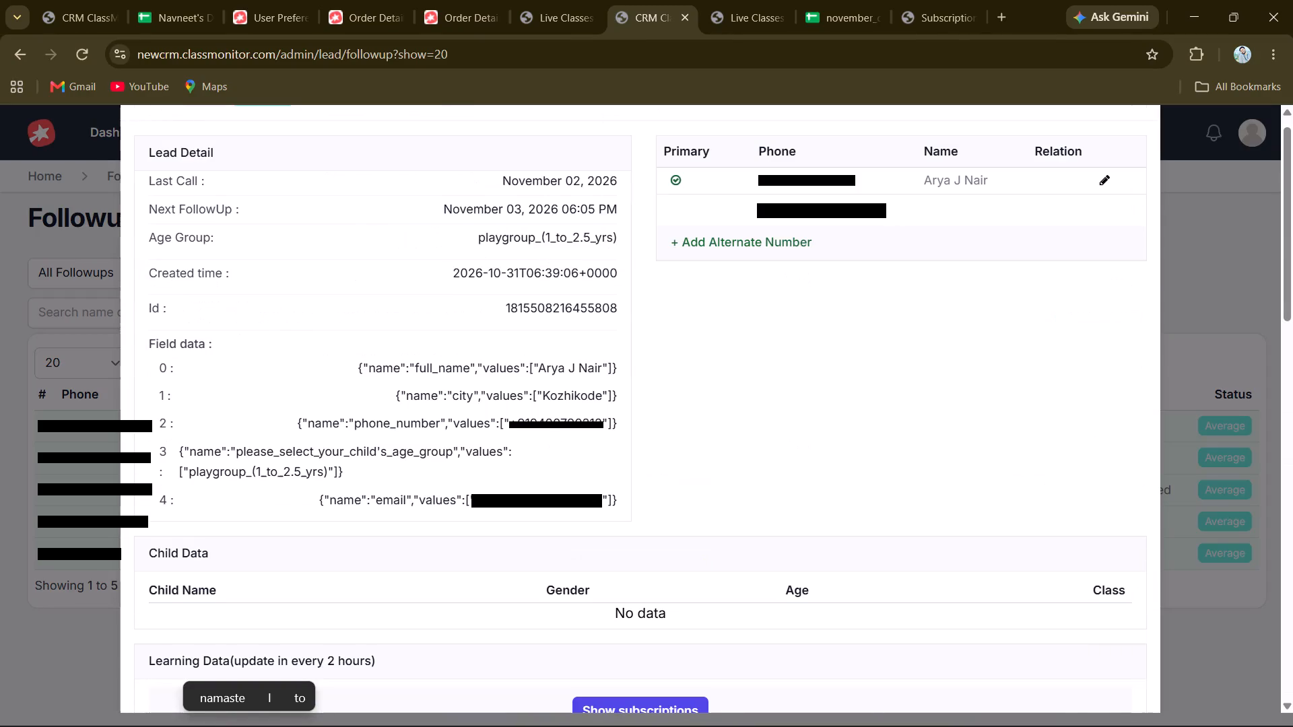
pyautogui.scroll(-10, 533, 339)
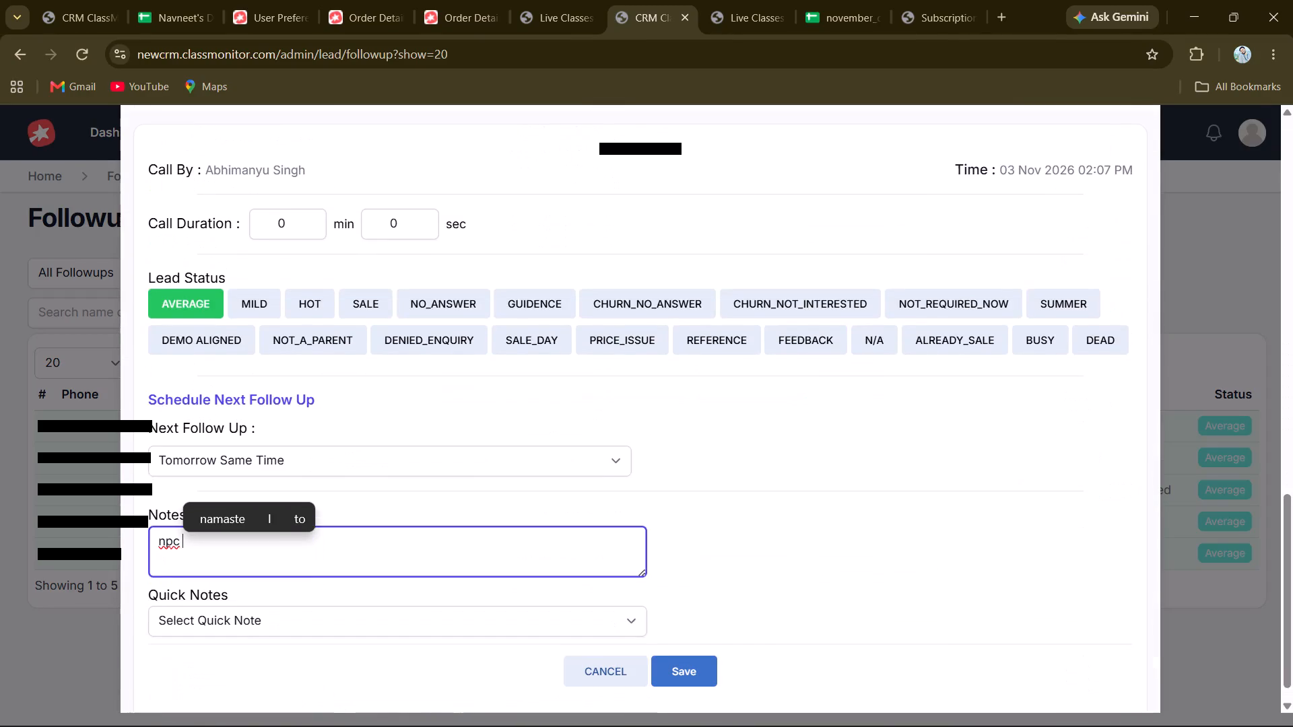
pyautogui.scroll(-6, 787, 460)
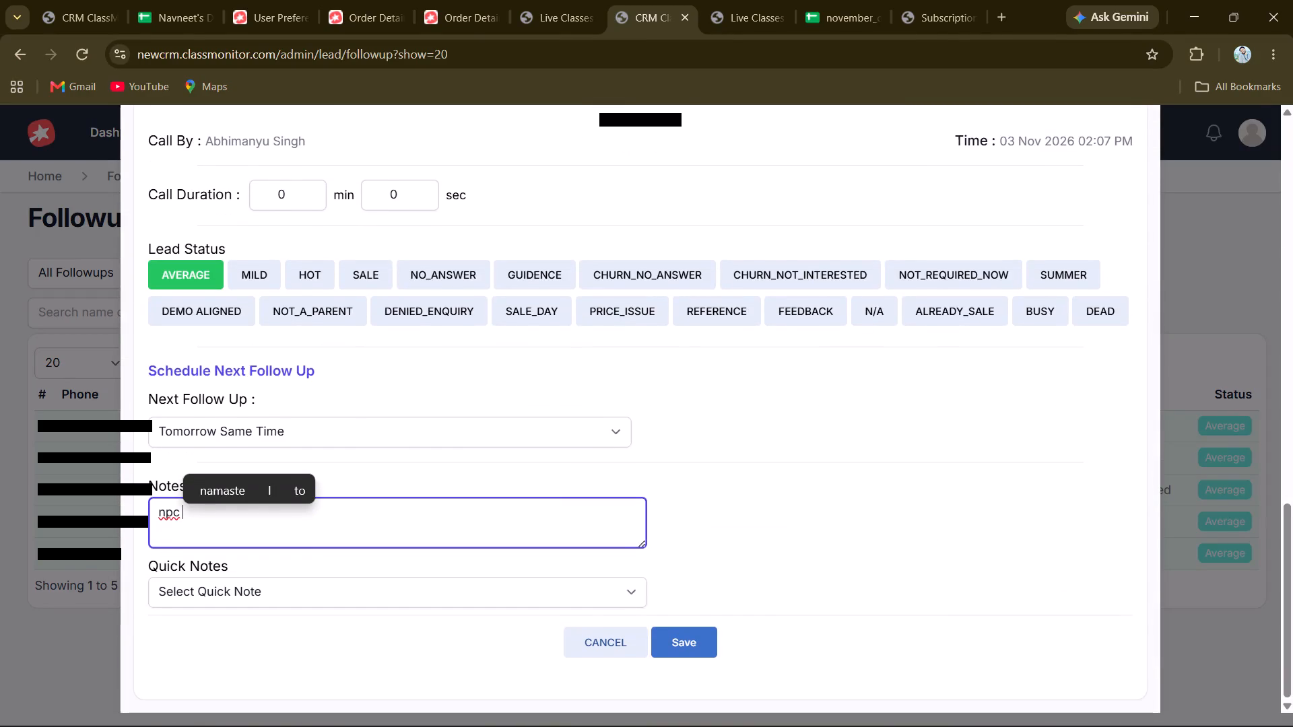
pyautogui.scroll(7, 787, 460)
pyautogui.scroll(-12, 787, 460)
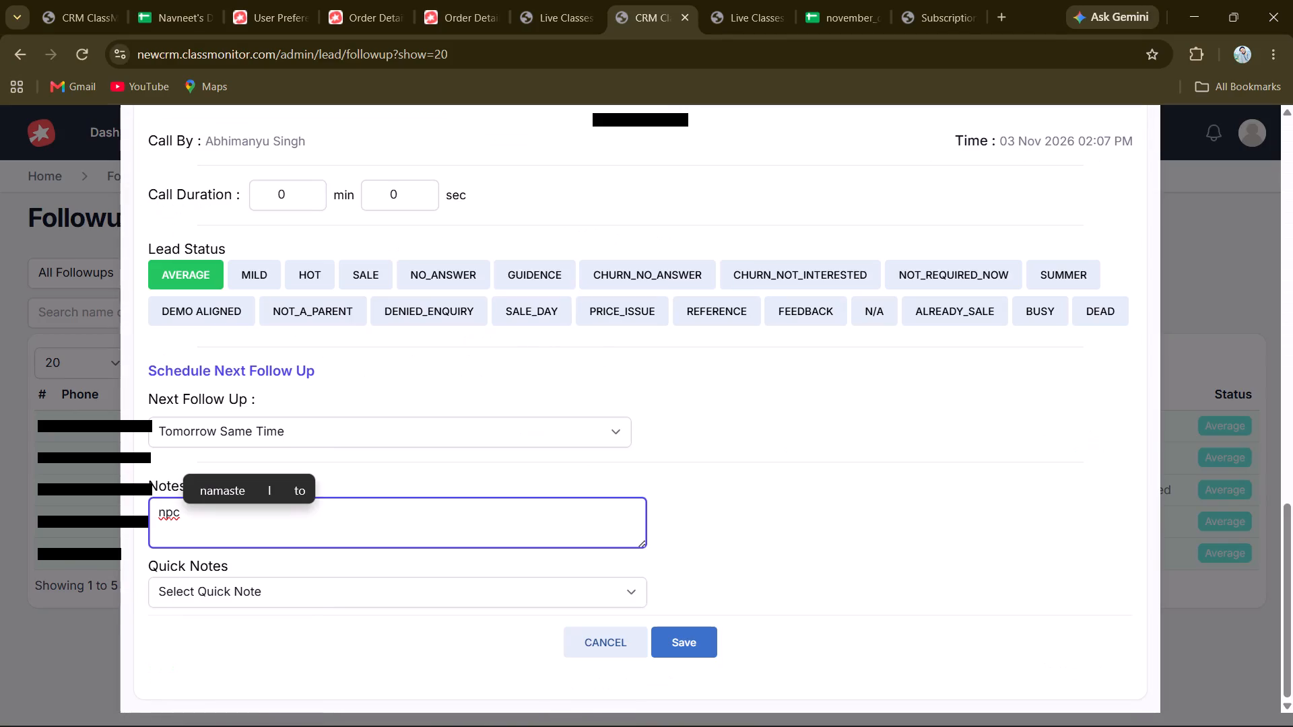
# Save the lead's call log and close the lead record.
pyautogui.click(698, 640)
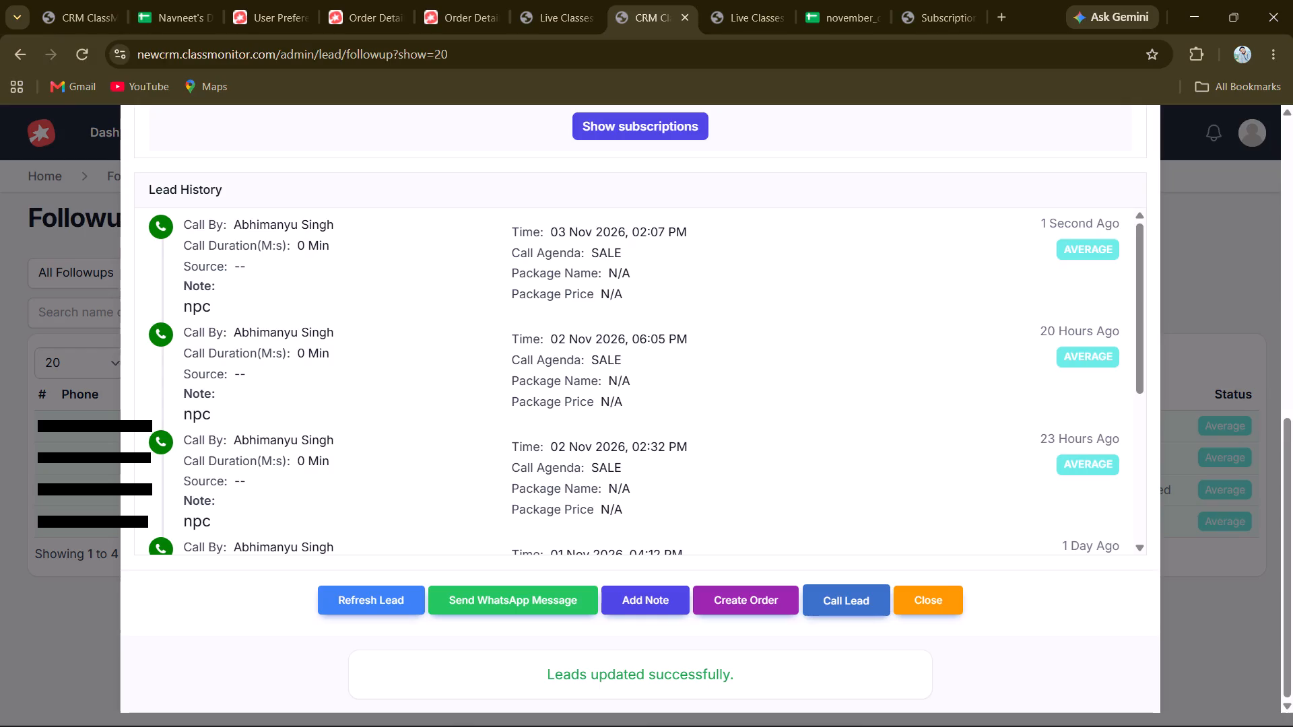
pyautogui.click(939, 595)
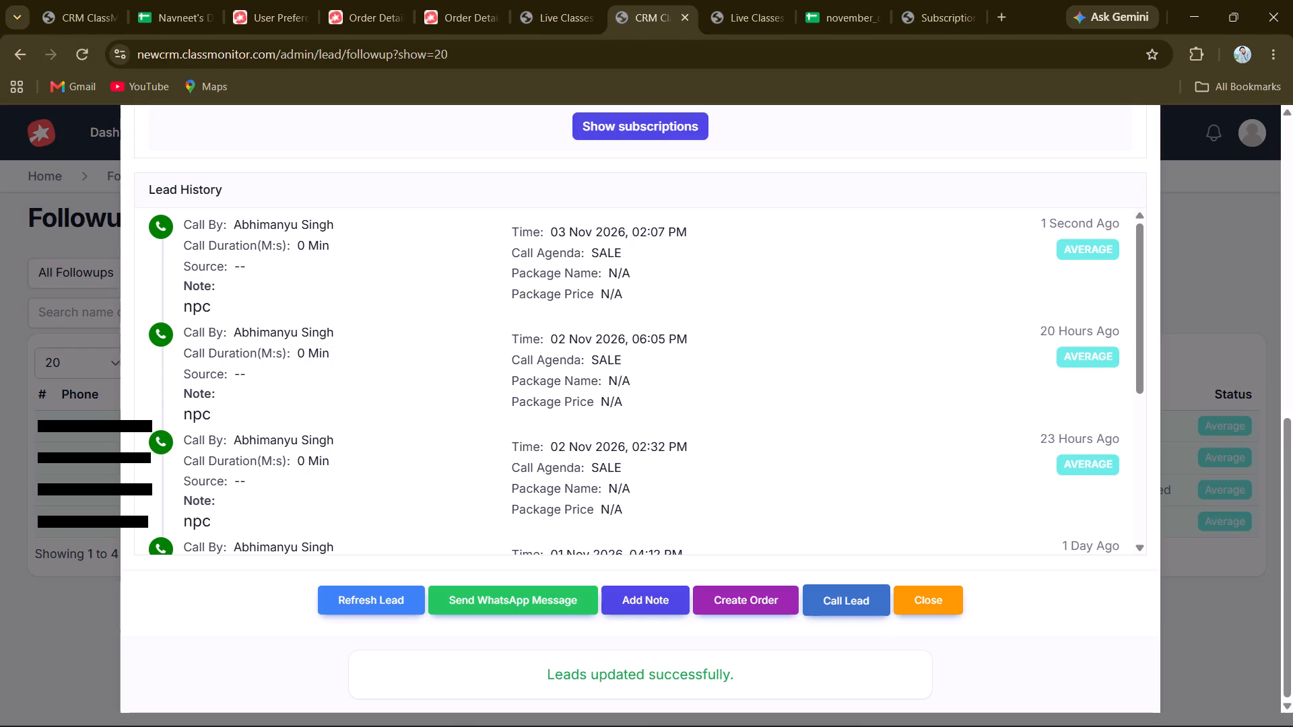
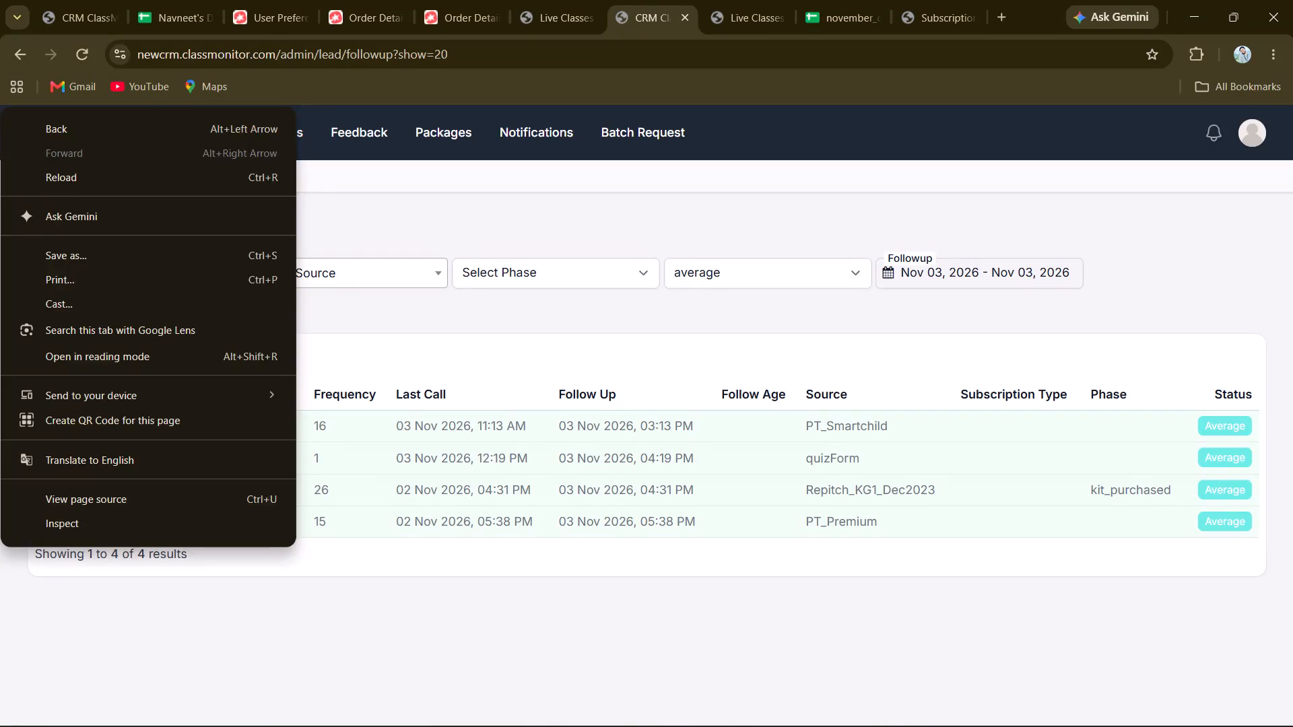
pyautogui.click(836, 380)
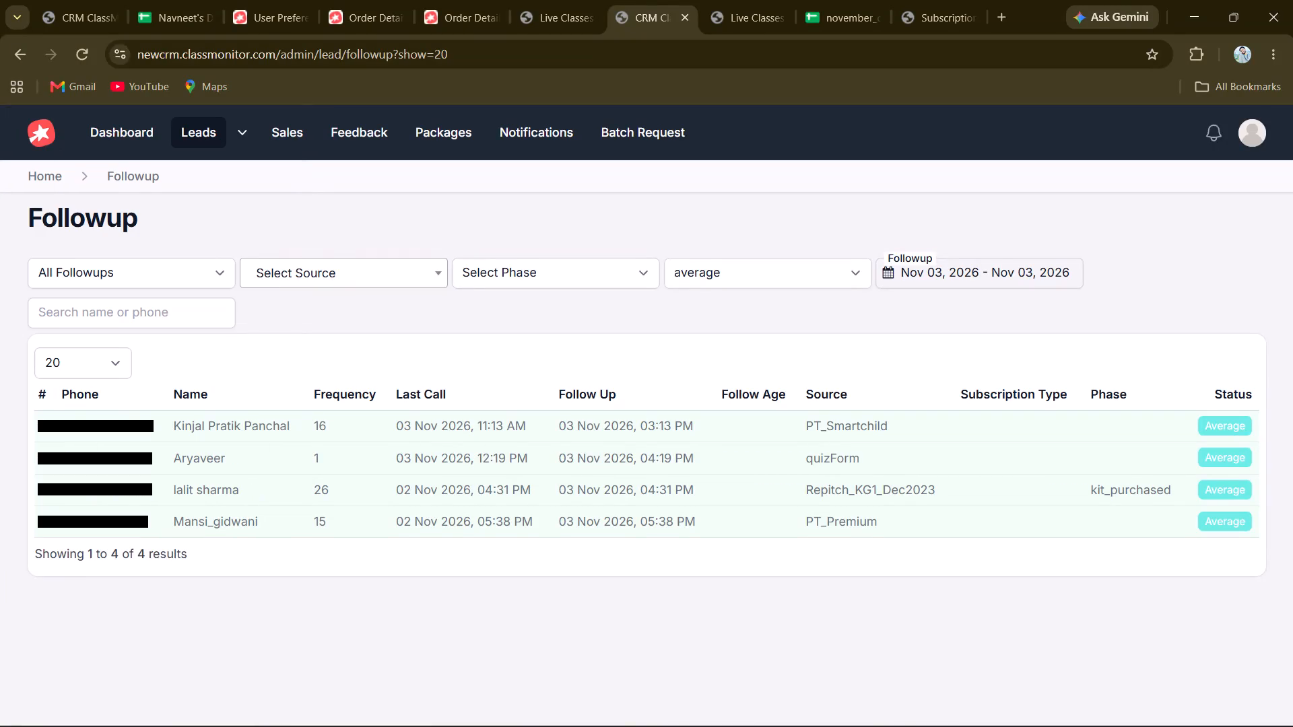
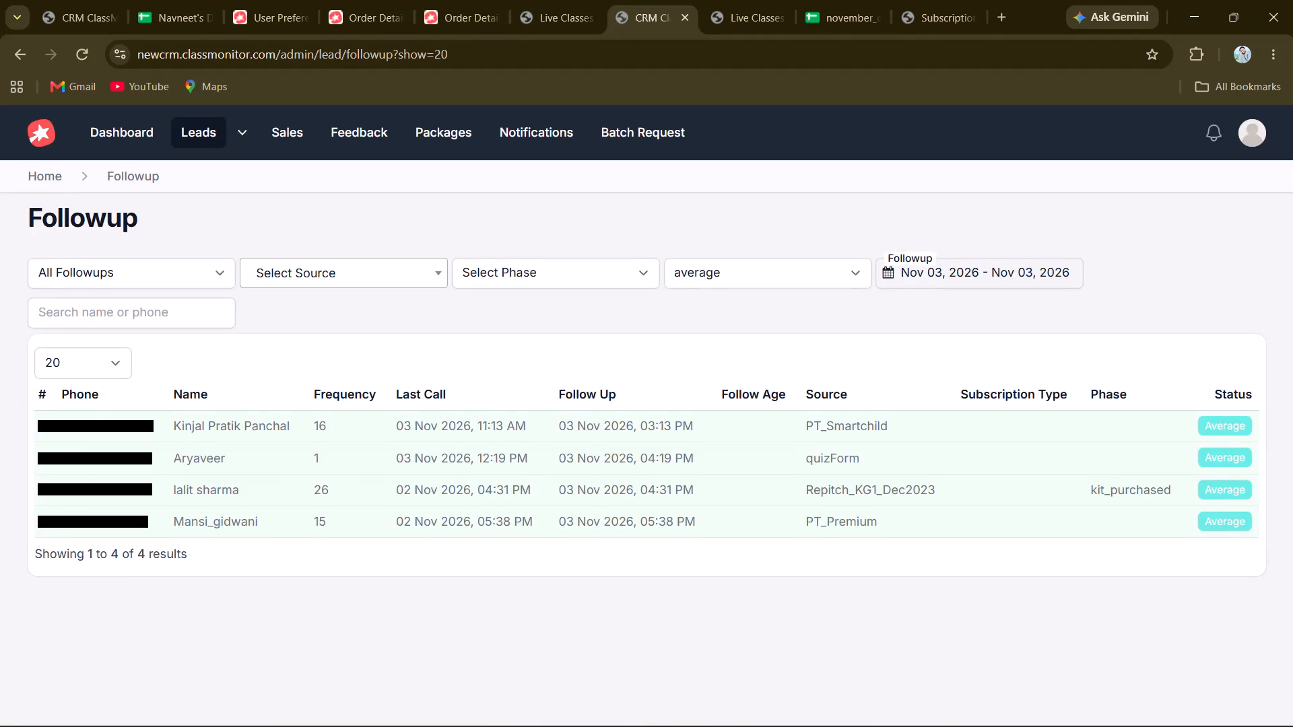
# Open the PT_Premium lead in the follow-up list and review its lead detail, field data and past call notes in the history.
pyautogui.click(447, 520)
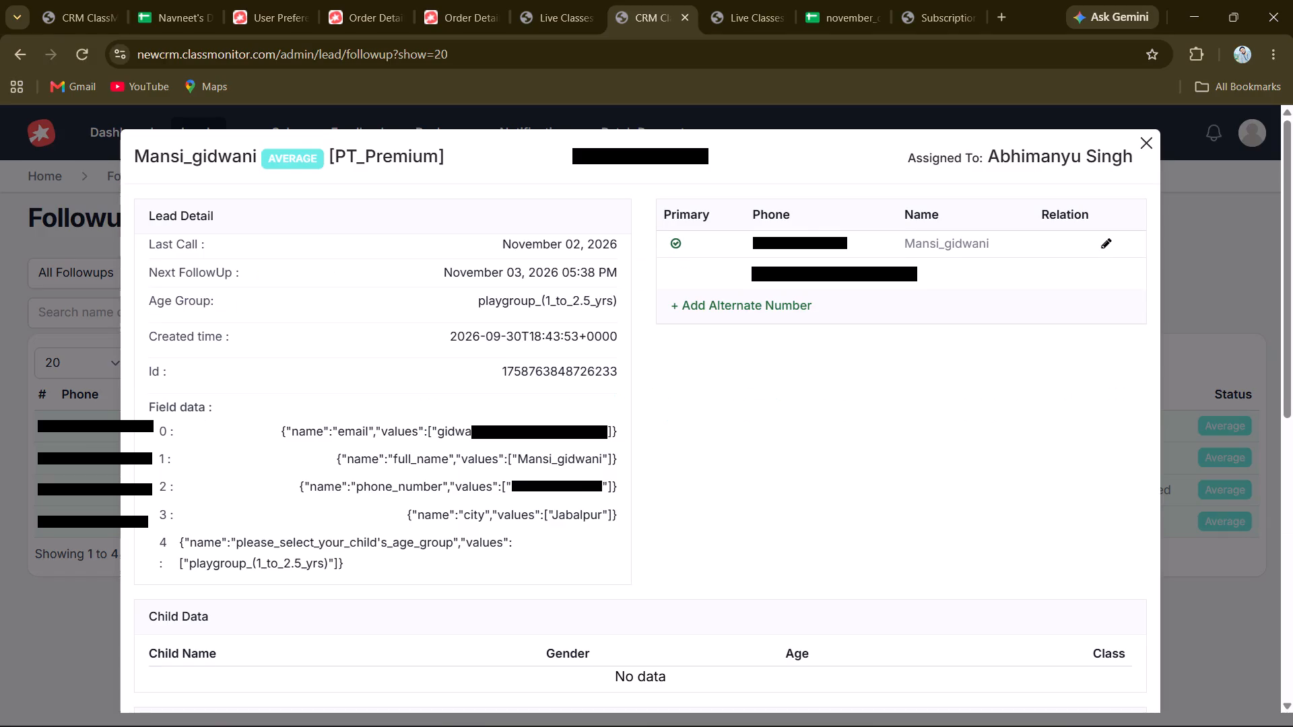
pyautogui.scroll(-3, 447, 520)
pyautogui.scroll(-5, 597, 516)
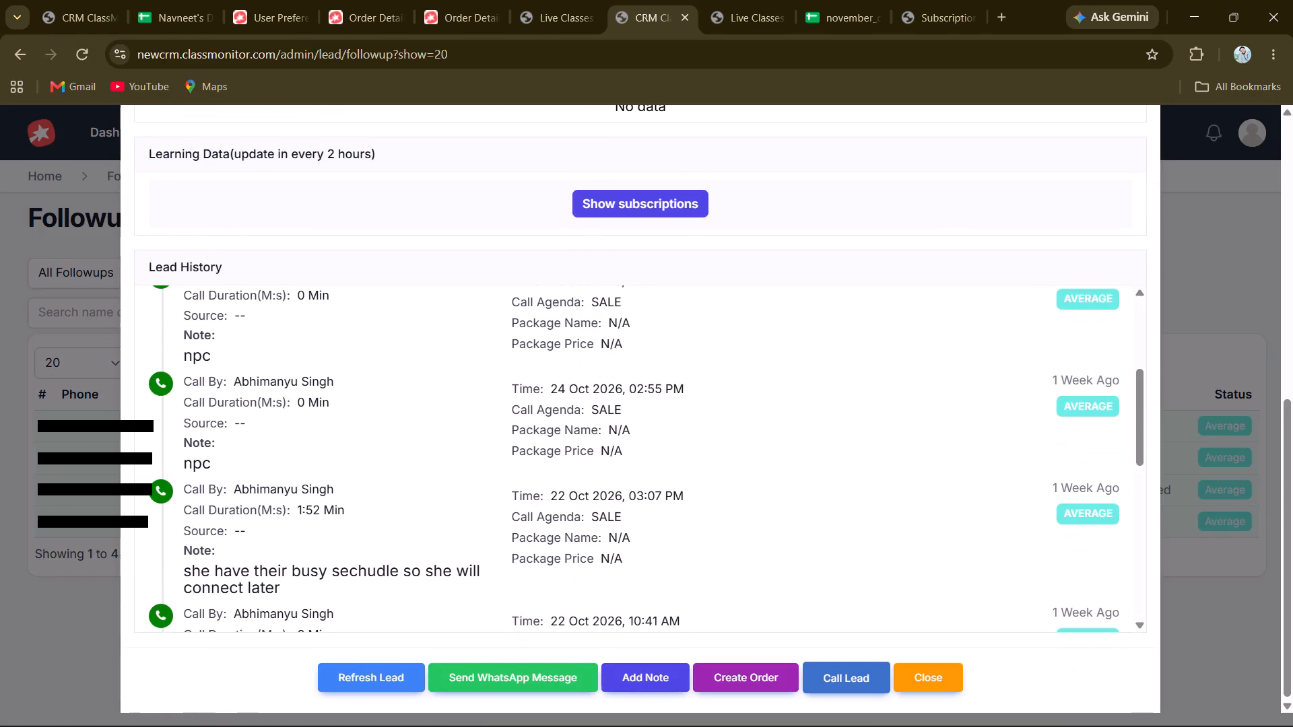
pyautogui.scroll(-6, 597, 516)
pyautogui.scroll(7, 597, 516)
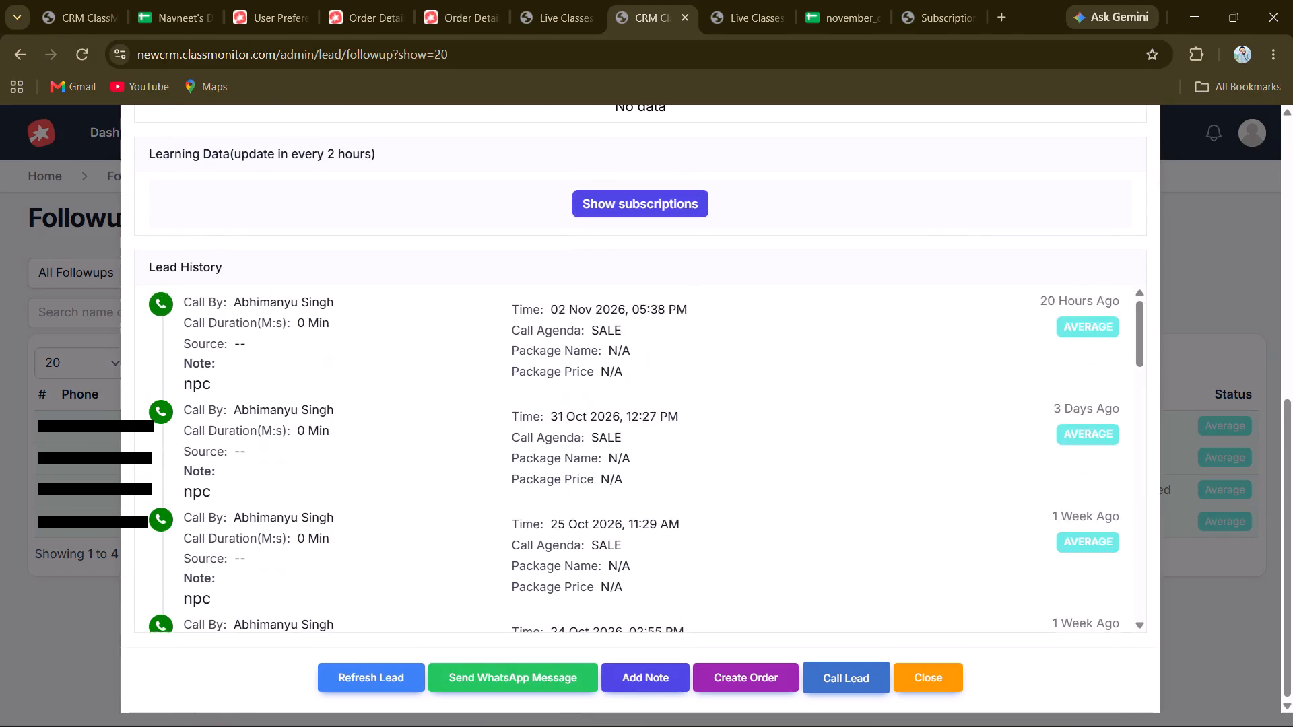
pyautogui.scroll(5, 597, 516)
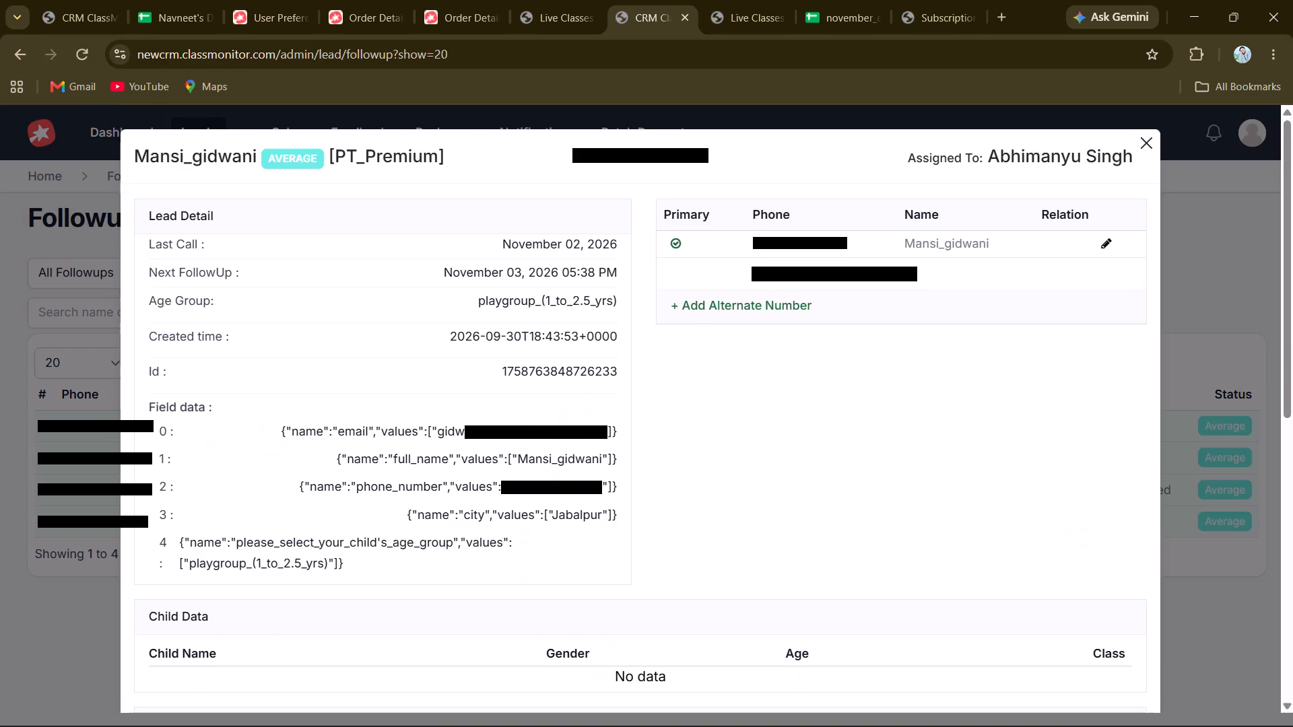
pyautogui.scroll(-9, 597, 516)
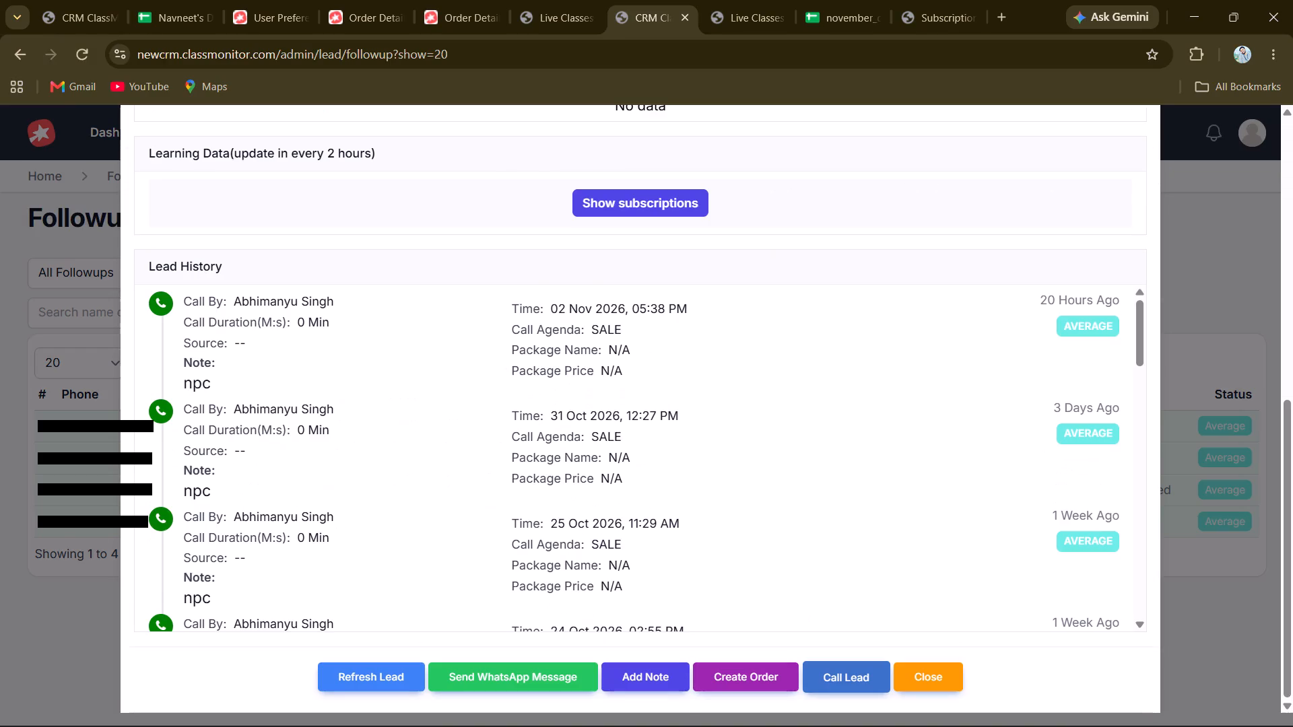
pyautogui.scroll(-7, 597, 516)
pyautogui.scroll(7, 597, 516)
pyautogui.scroll(-2, 597, 516)
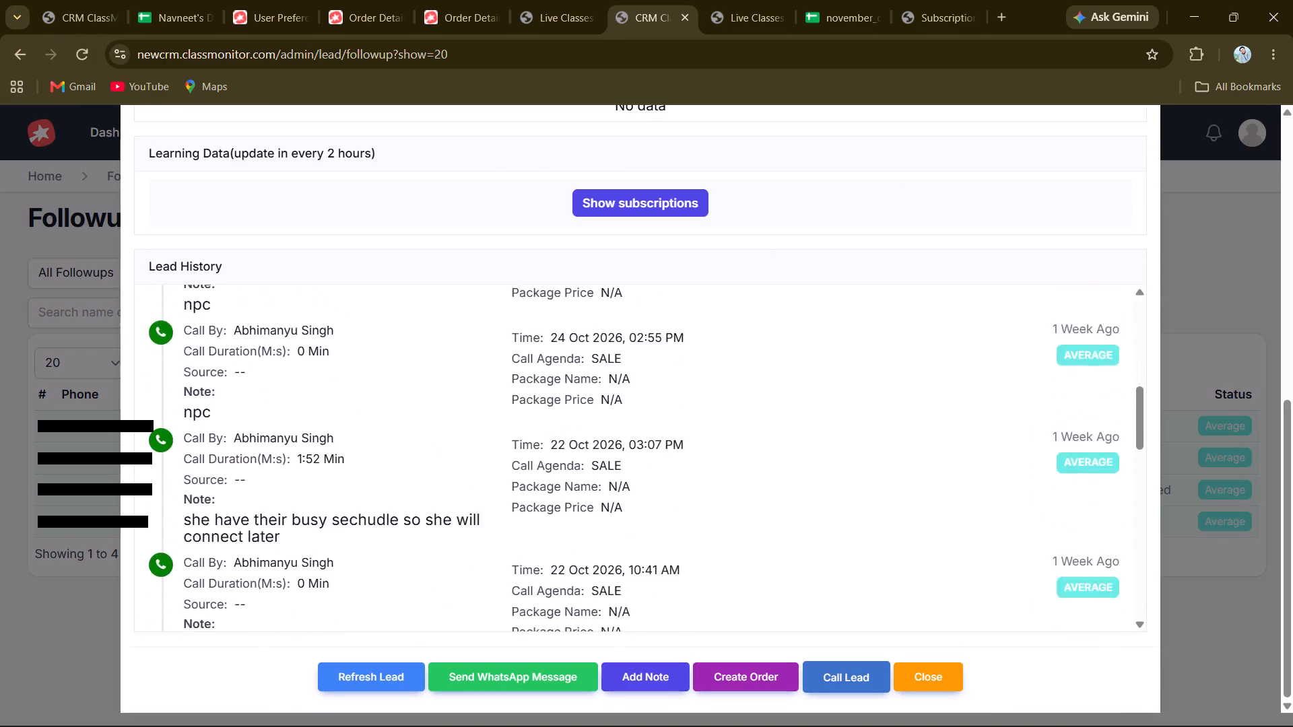
pyautogui.scroll(-5, 597, 516)
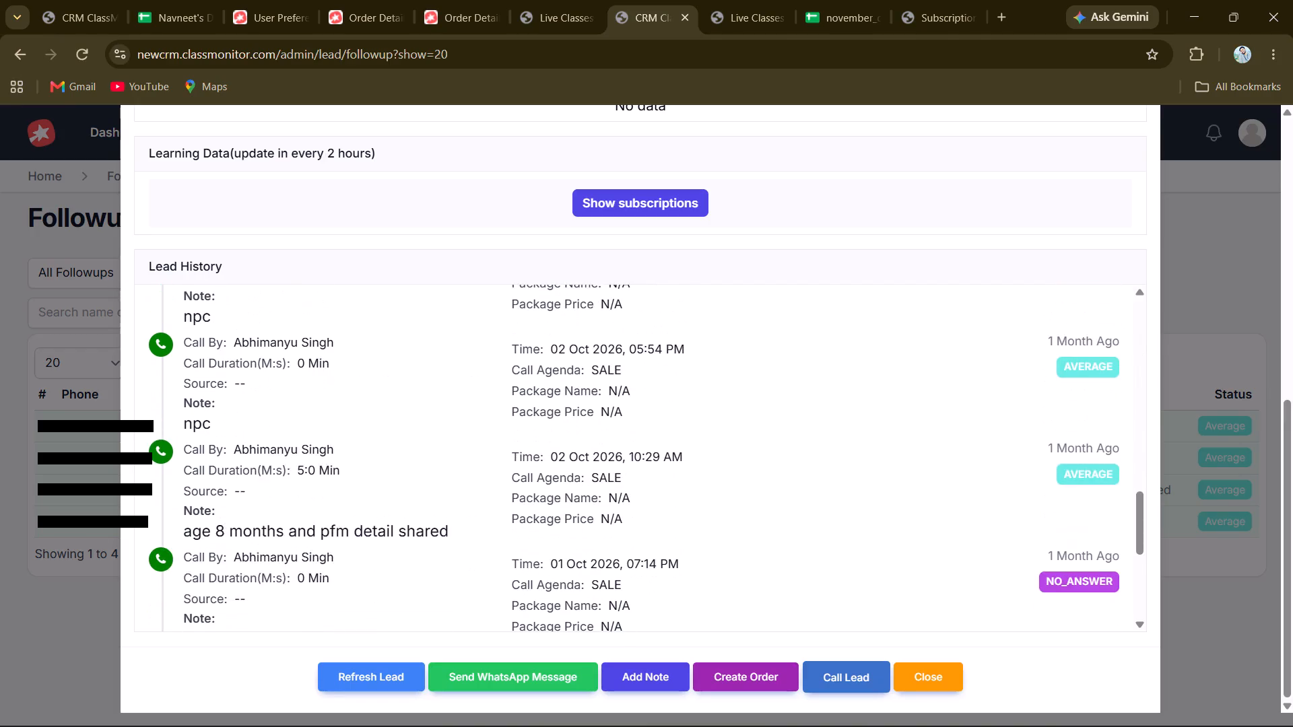
pyautogui.scroll(14, 597, 516)
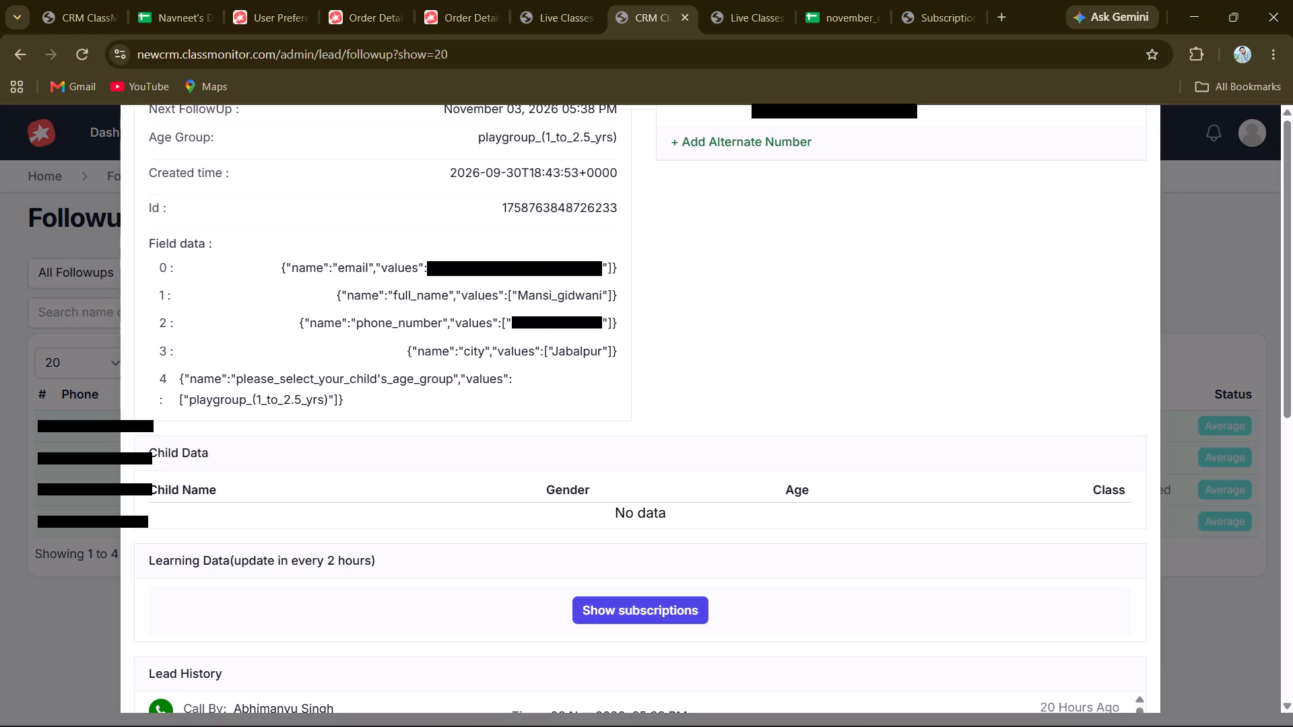
# Start a call log for the open Jabalpur lead with status AVERAGE and a custom follow-up on 26-11-2026 at 14:16.
pyautogui.scroll(-11, 597, 516)
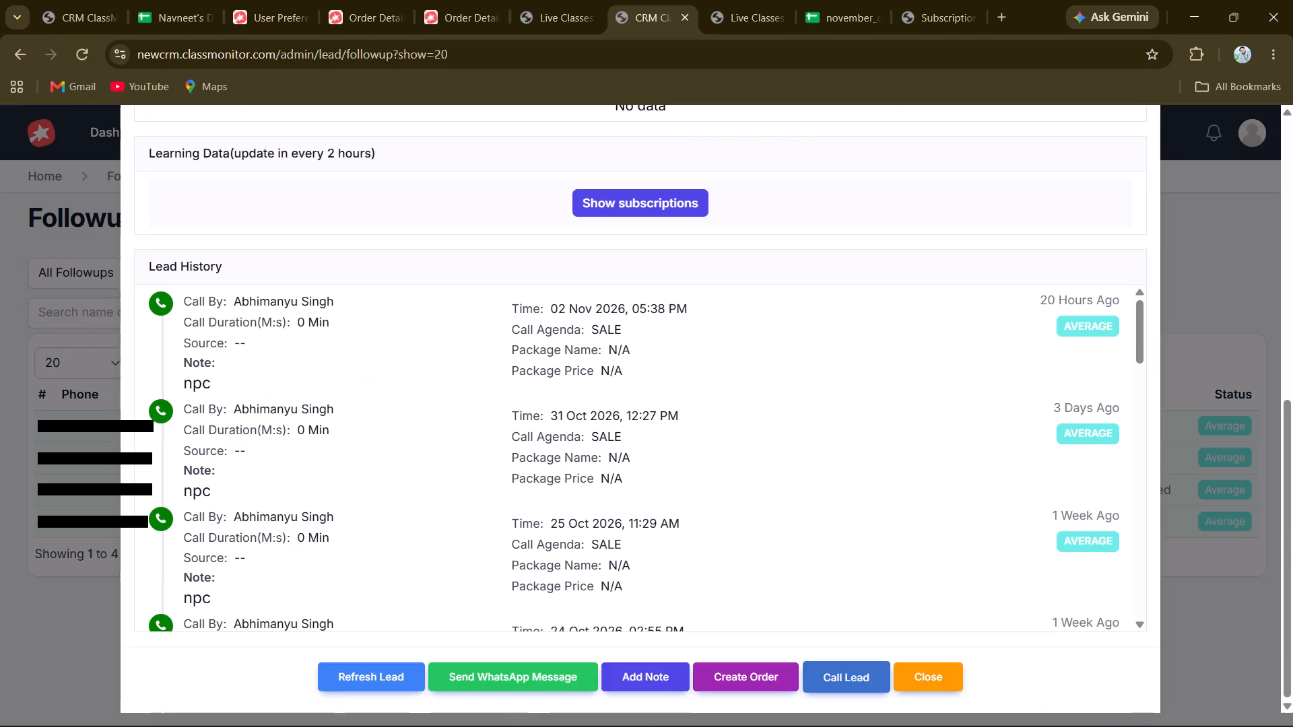
pyautogui.click(861, 671)
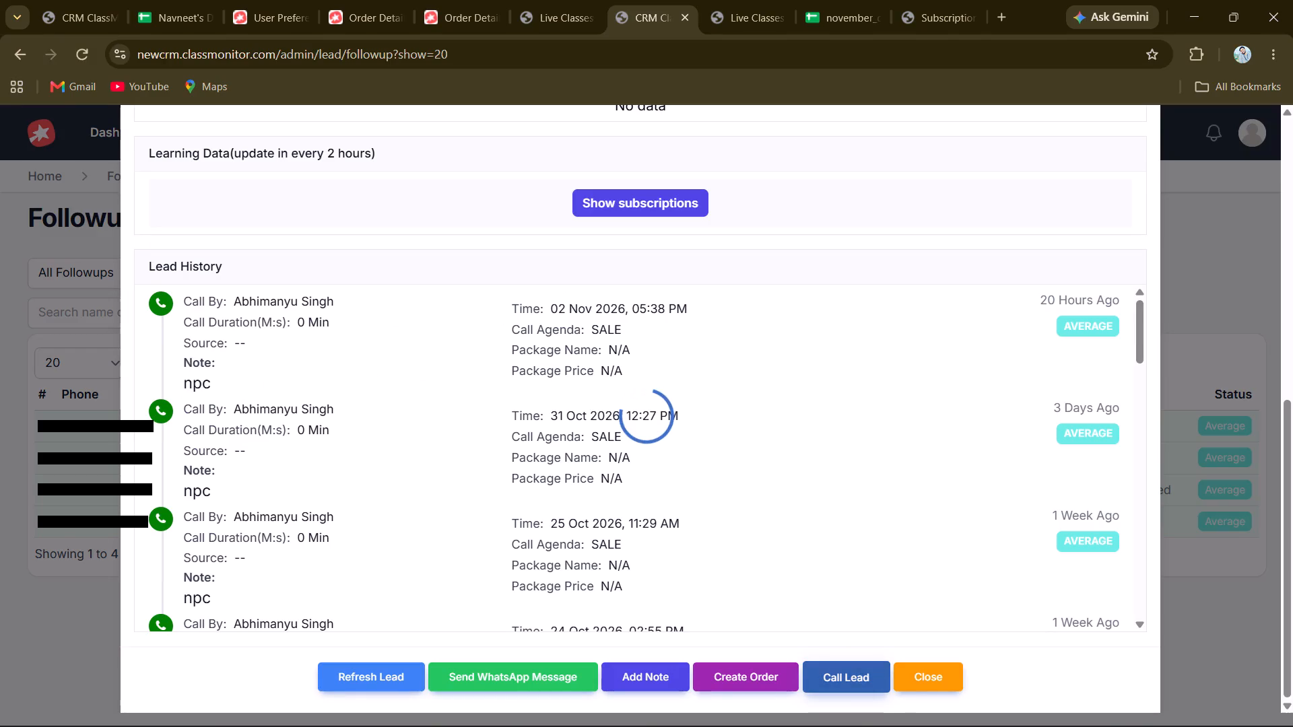
pyautogui.scroll(-10, 861, 671)
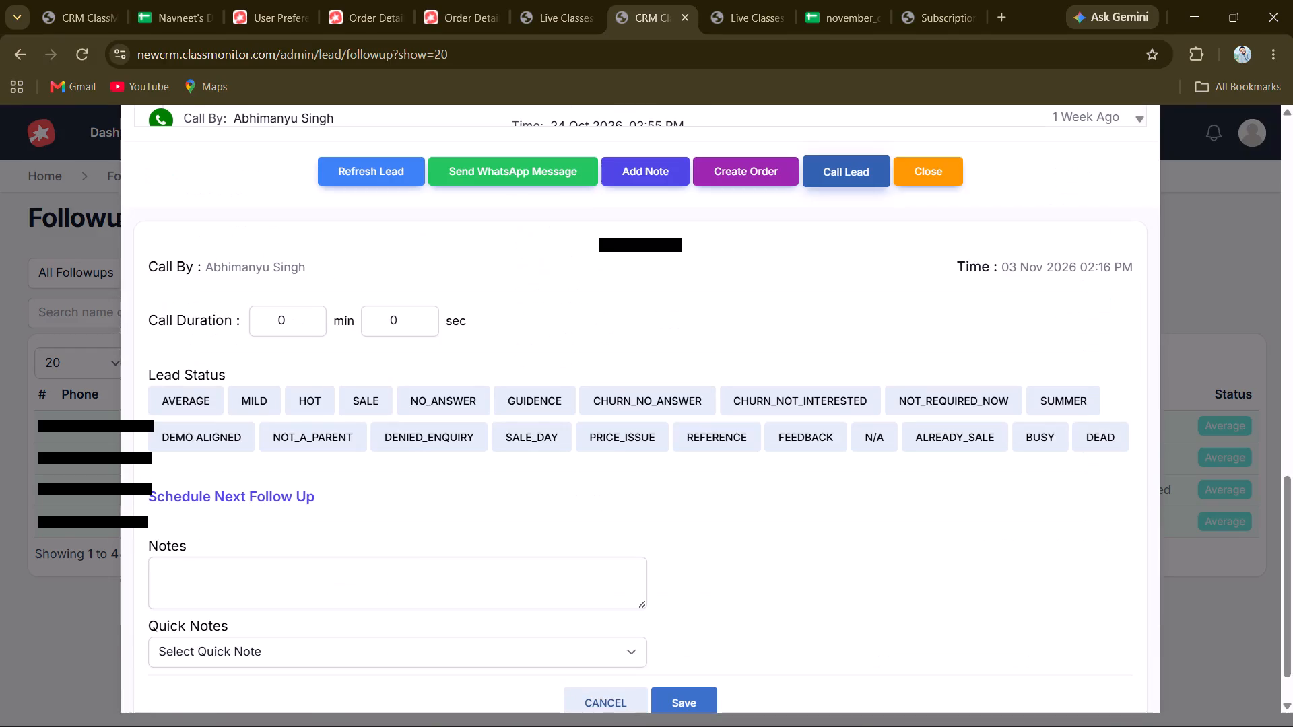
pyautogui.click(170, 332)
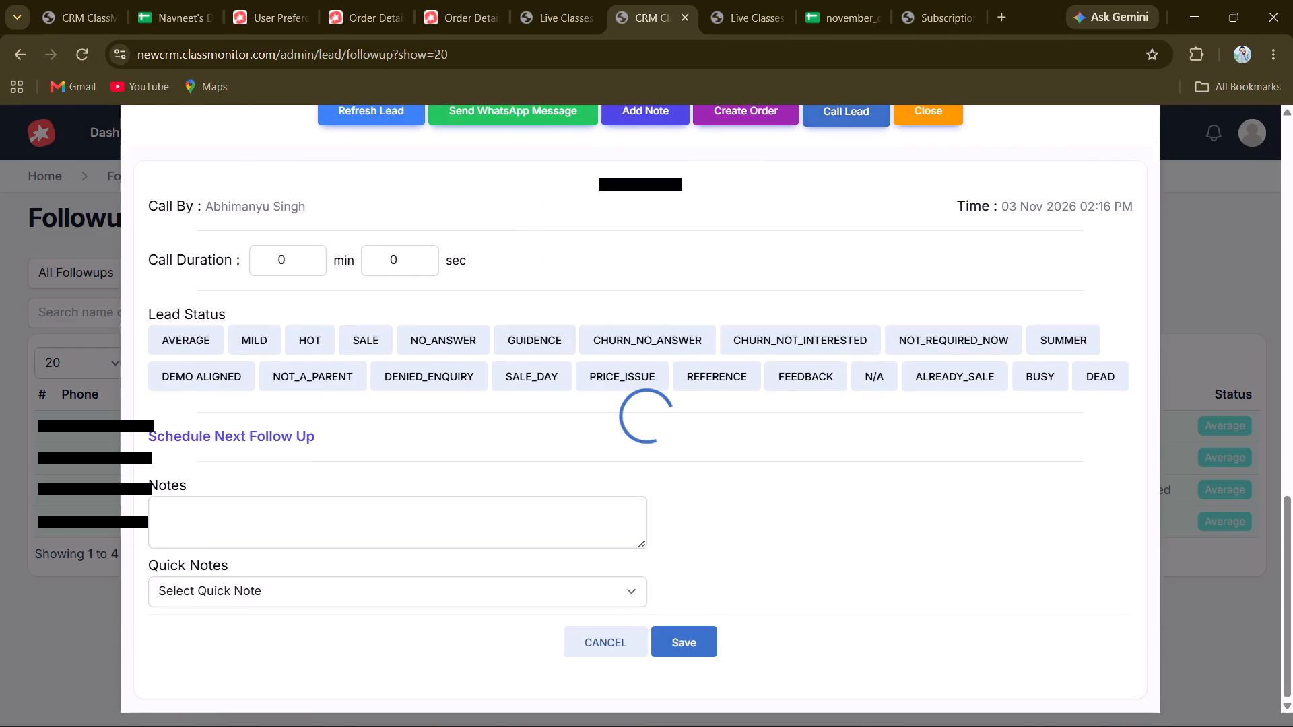
pyautogui.click(284, 436)
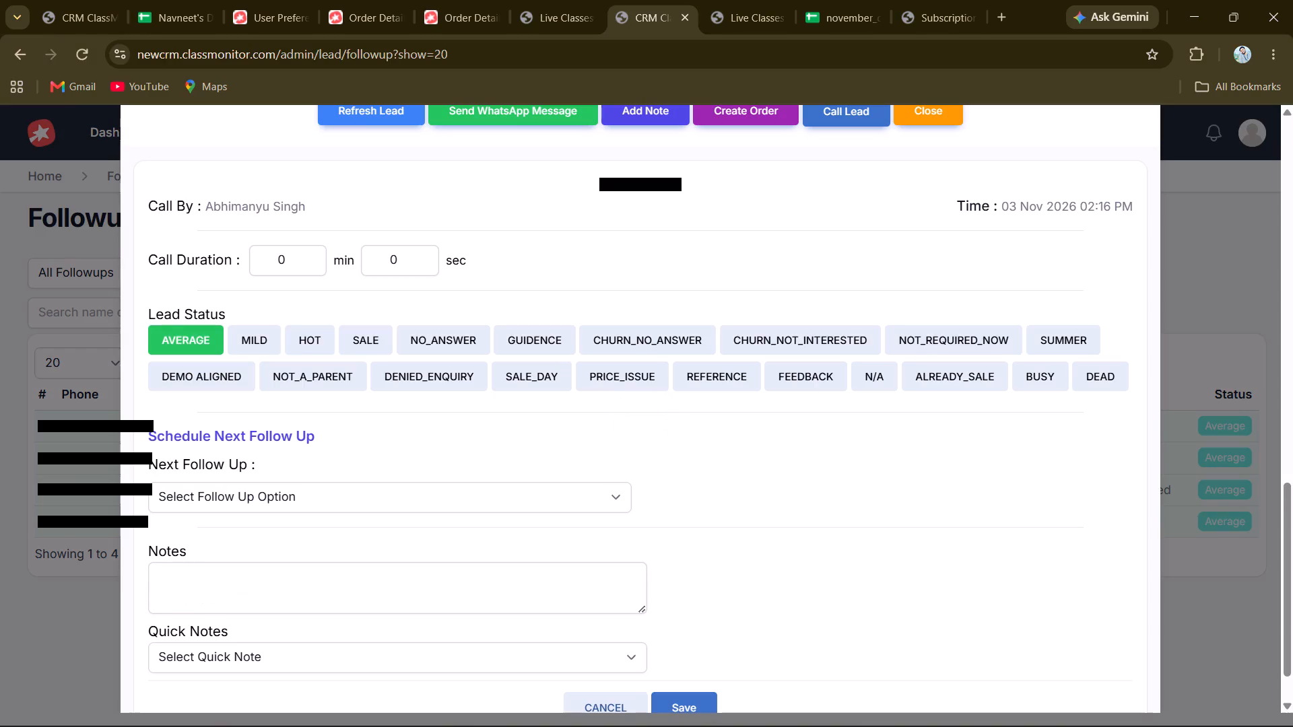
pyautogui.click(462, 493)
pyautogui.click(317, 623)
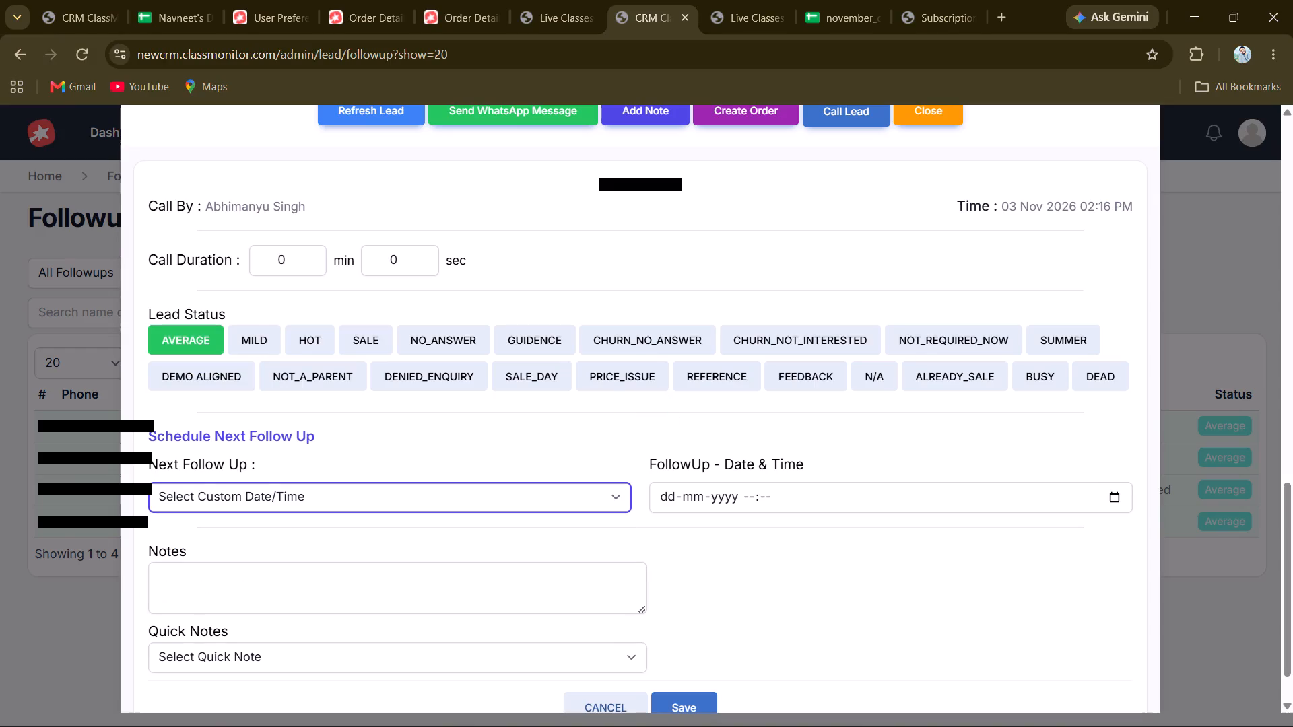
pyautogui.click(1117, 493)
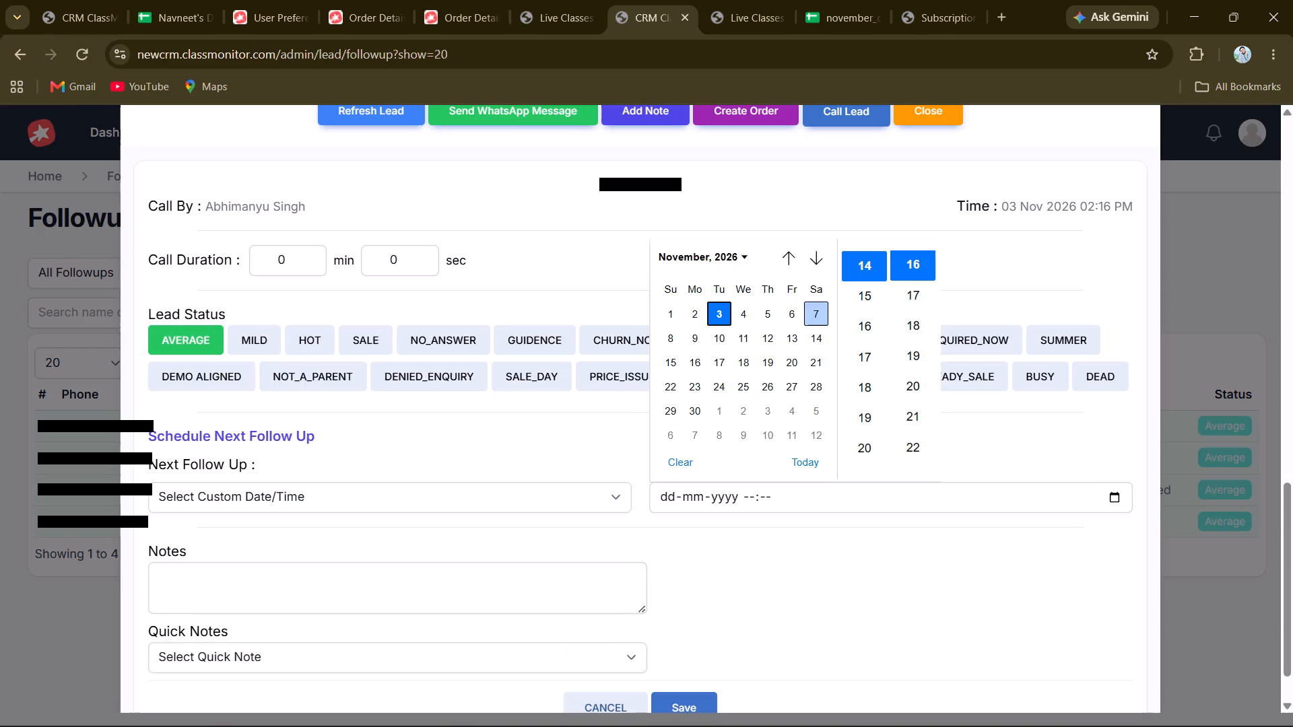
pyautogui.click(760, 384)
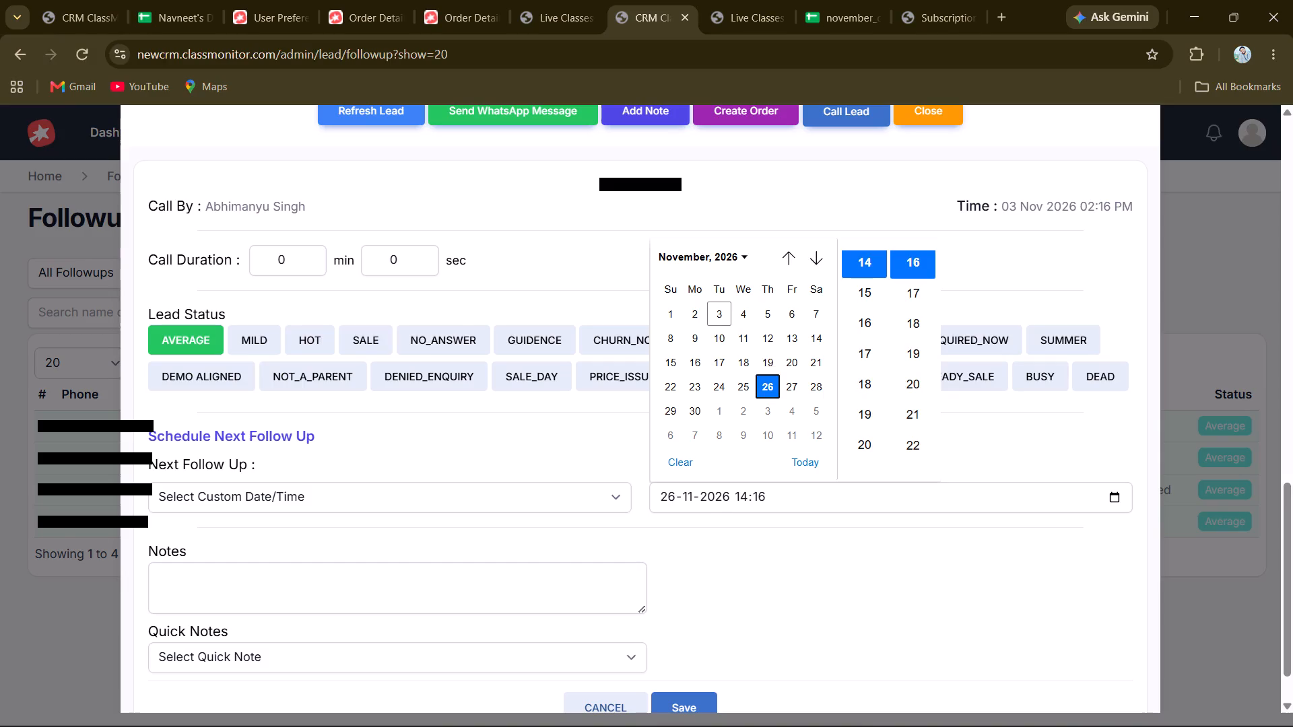
# Add the note "npc" to the call log, save it and close the lead.
pyautogui.click(430, 586)
pyautogui.write('npc')
pyautogui.press('space')
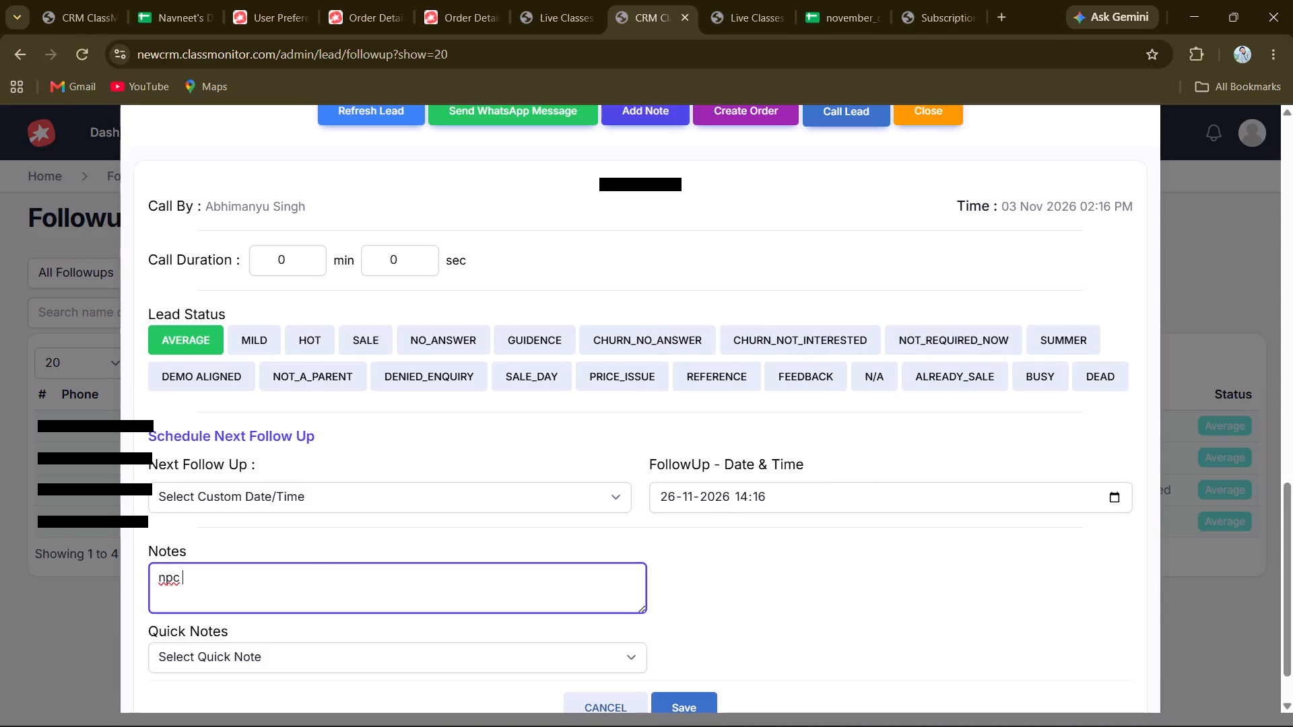
pyautogui.scroll(-7, 614, 600)
pyautogui.click(698, 651)
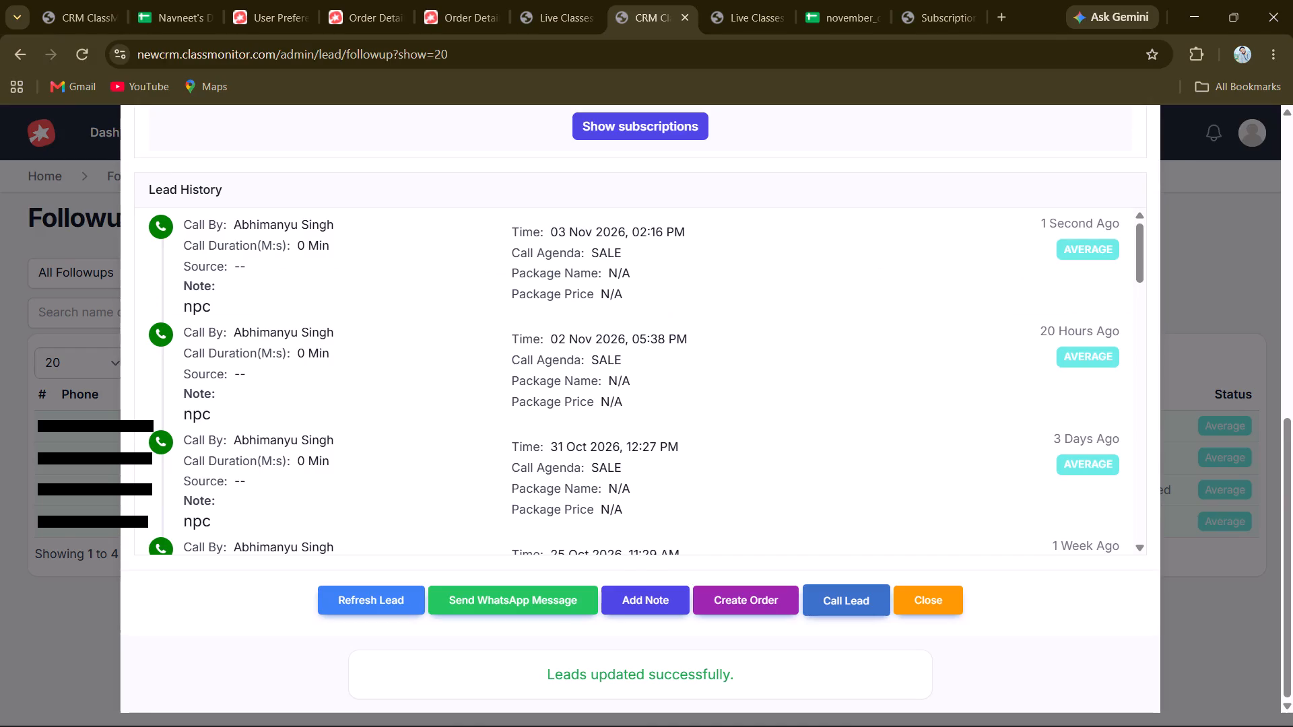
pyautogui.click(935, 606)
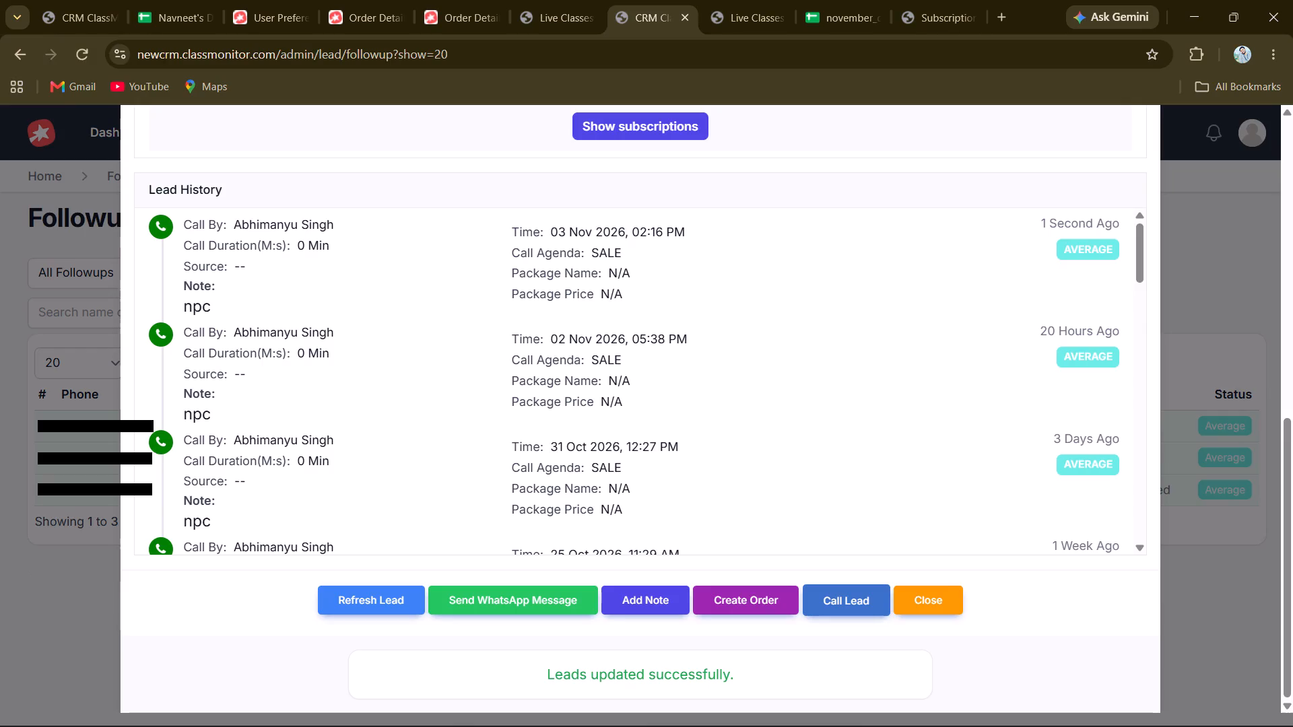
# Open the Repitch_KG1_Dec2023 lead, third in the follow-up list, and review its details and call history.
pyautogui.click(464, 495)
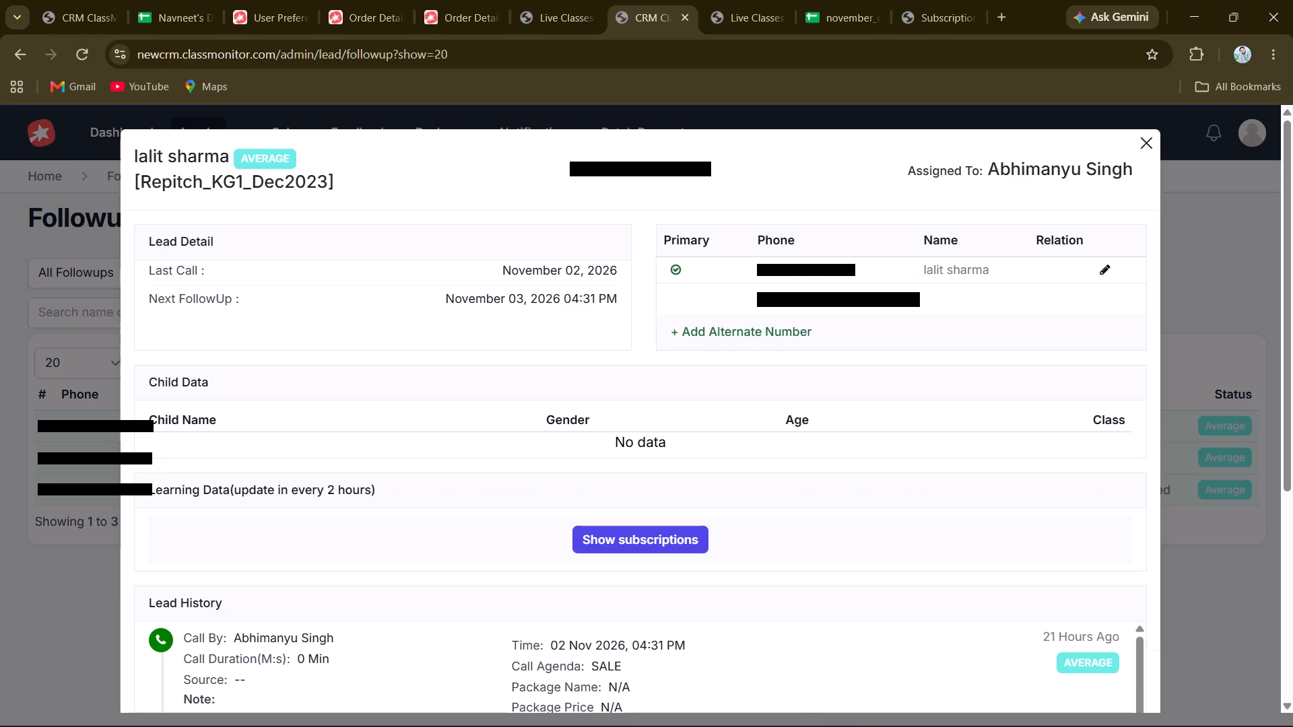
pyautogui.scroll(-19, 464, 495)
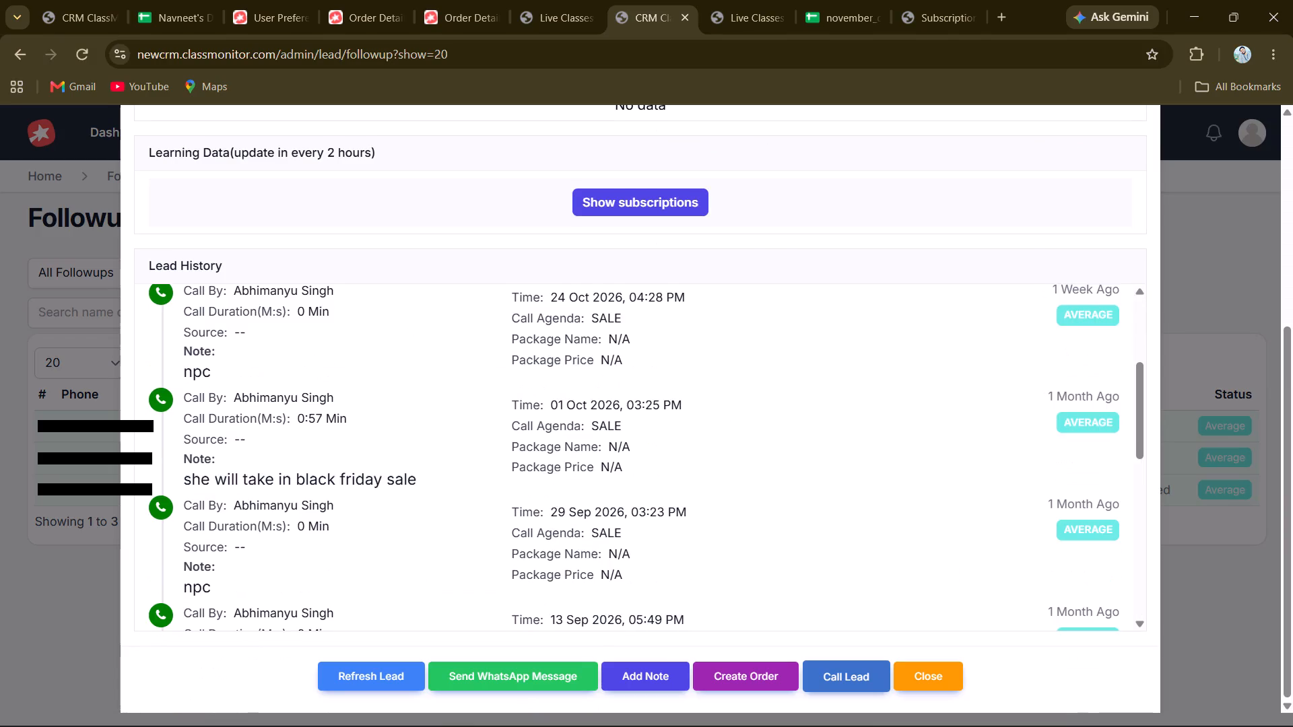
pyautogui.scroll(-7, 464, 495)
pyautogui.scroll(15, 464, 495)
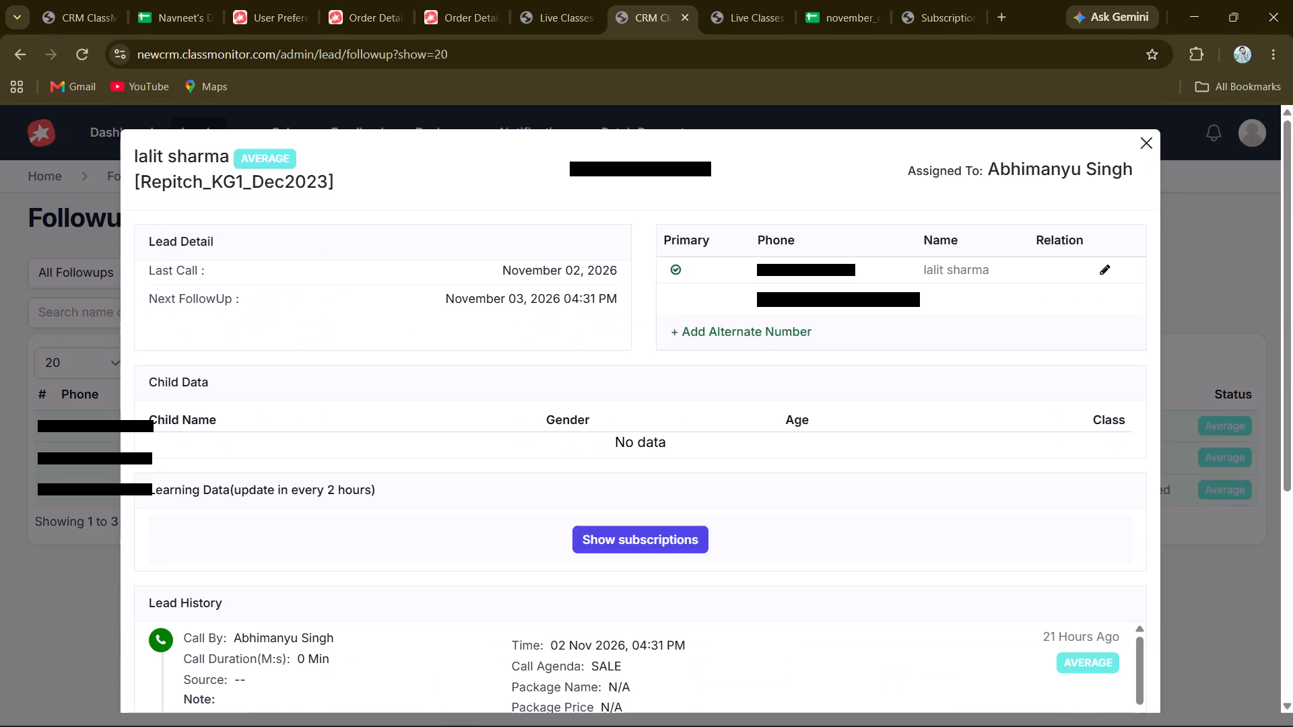
pyautogui.scroll(-17, 464, 495)
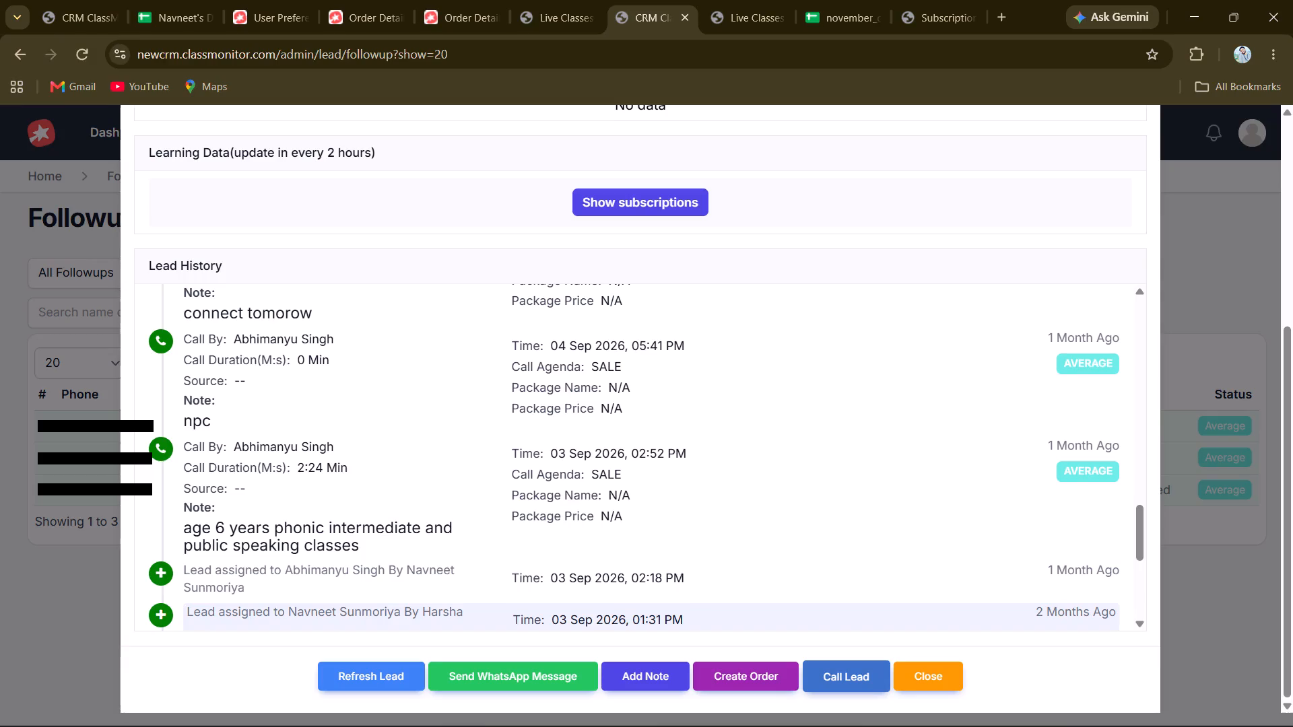
pyautogui.scroll(-6, 464, 495)
pyautogui.scroll(18, 464, 495)
pyautogui.scroll(-20, 464, 495)
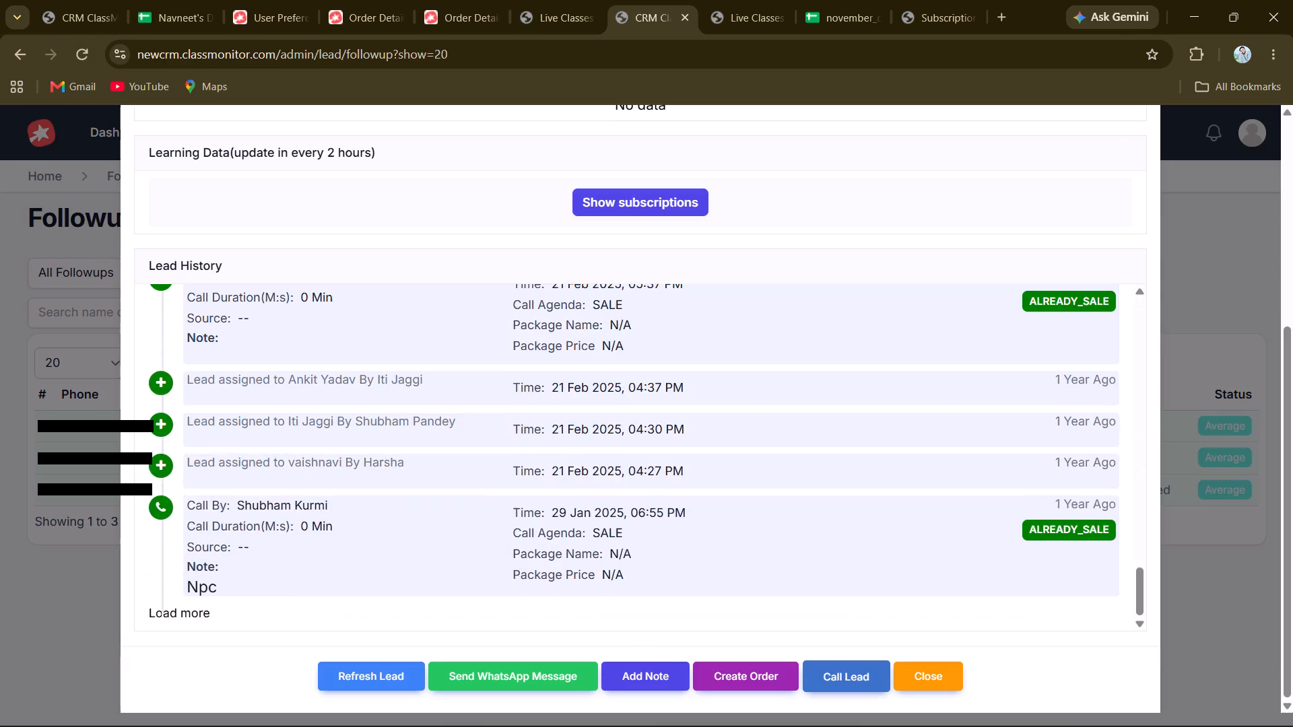
pyautogui.scroll(17, 464, 495)
pyautogui.scroll(9, 554, 539)
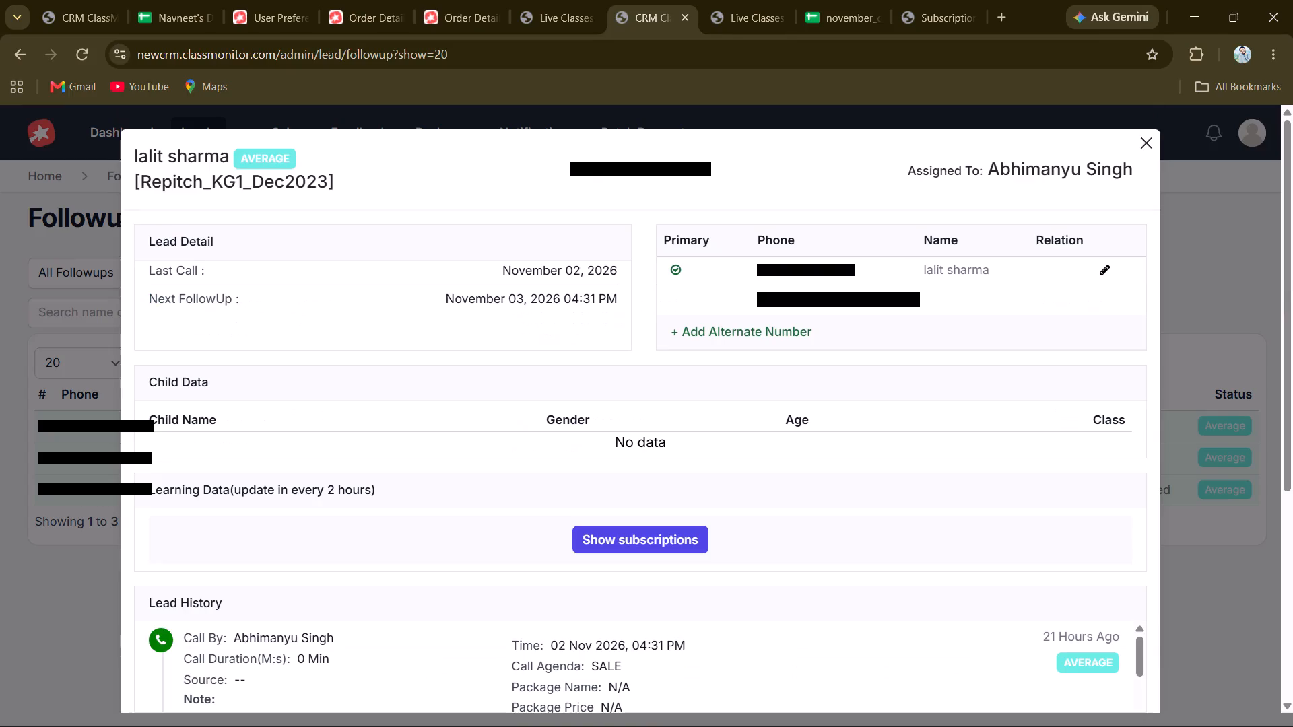
pyautogui.scroll(-19, 533, 384)
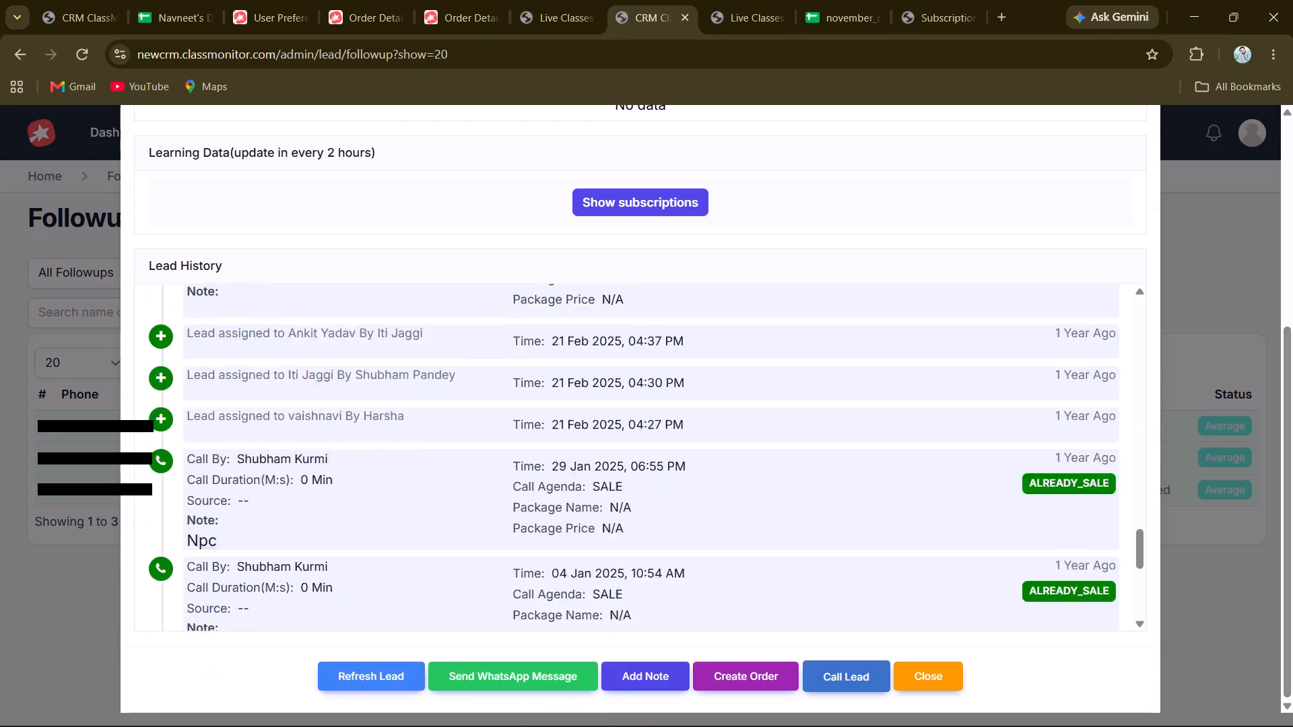
pyautogui.scroll(-5, 533, 384)
pyautogui.scroll(10, 533, 384)
pyautogui.scroll(13, 533, 384)
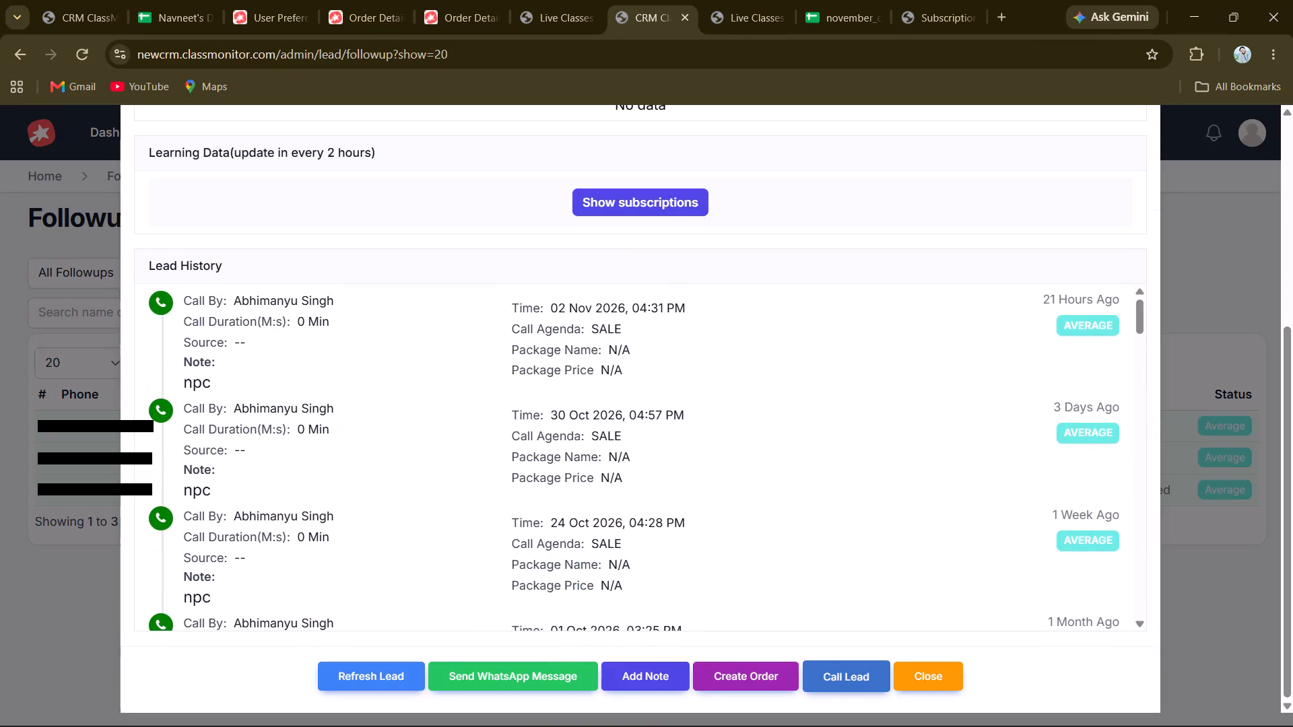
pyautogui.scroll(10, 533, 384)
# Start a call log for the Repitch_KG1_Dec2023 lead with status AVERAGE and the note "npc".
pyautogui.scroll(-8, 533, 384)
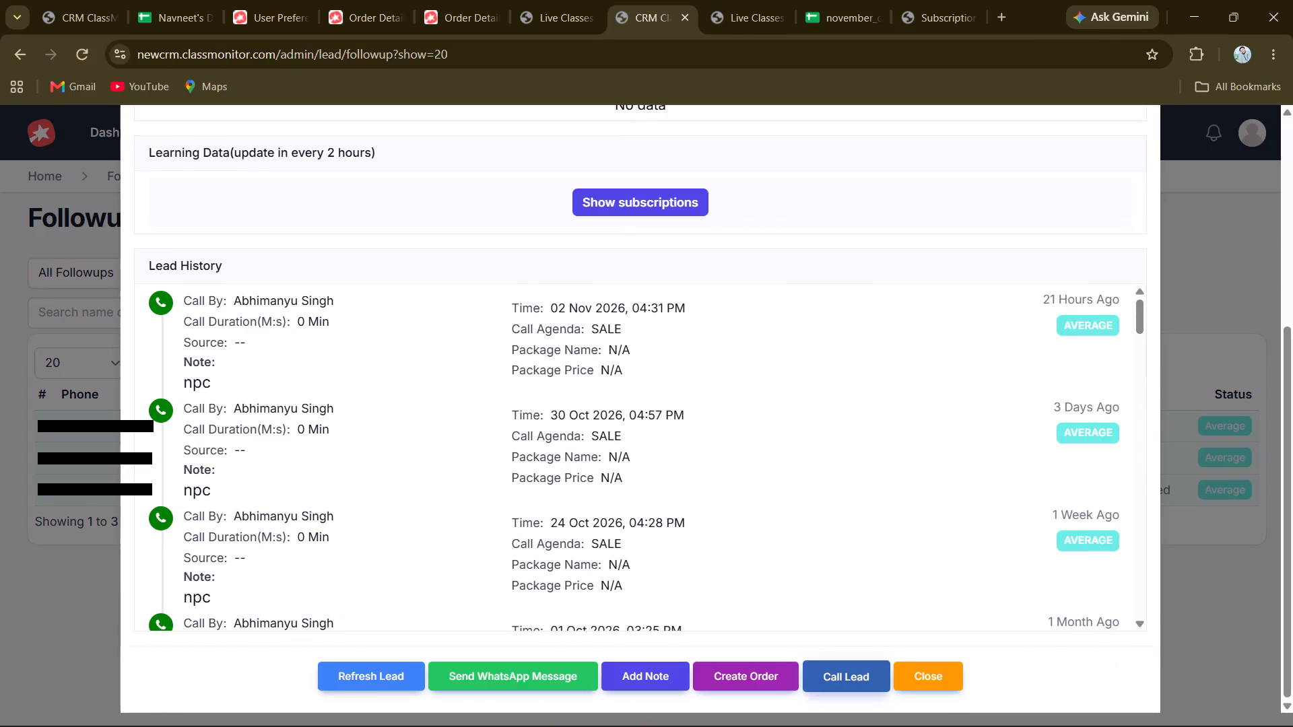
pyautogui.click(868, 677)
pyautogui.scroll(-4, 868, 677)
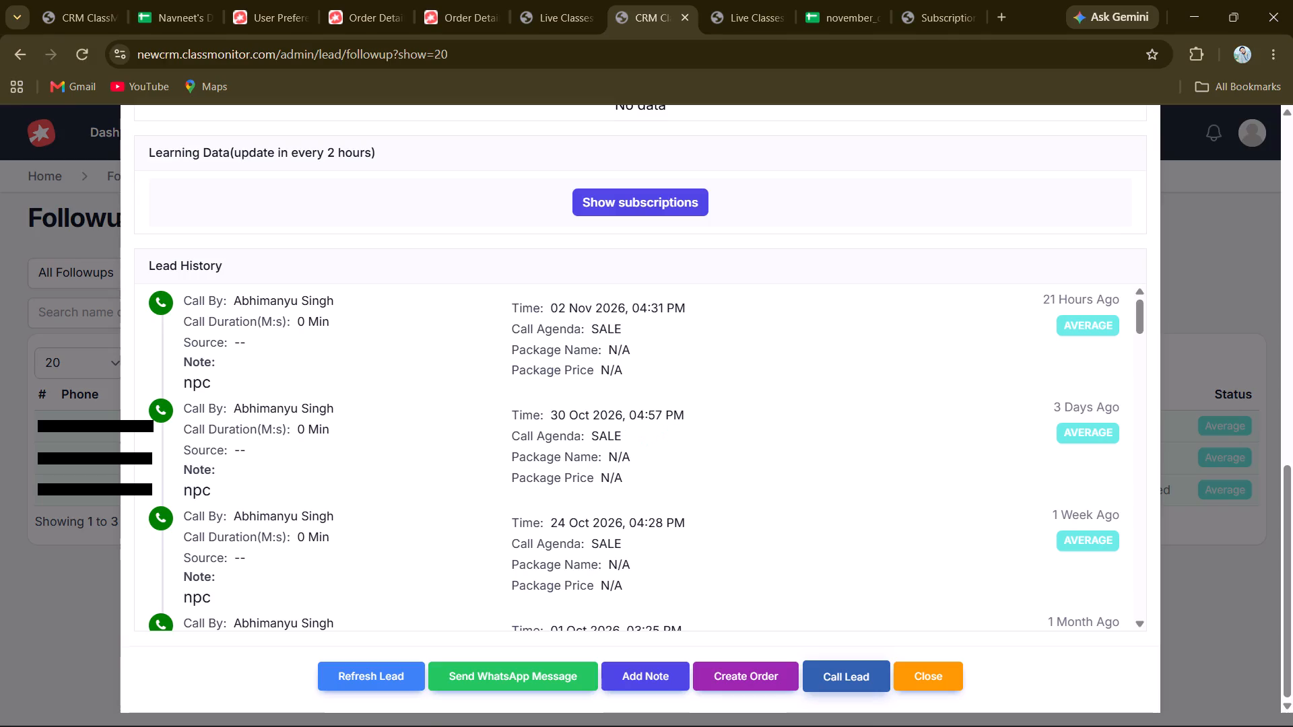
pyautogui.click(187, 341)
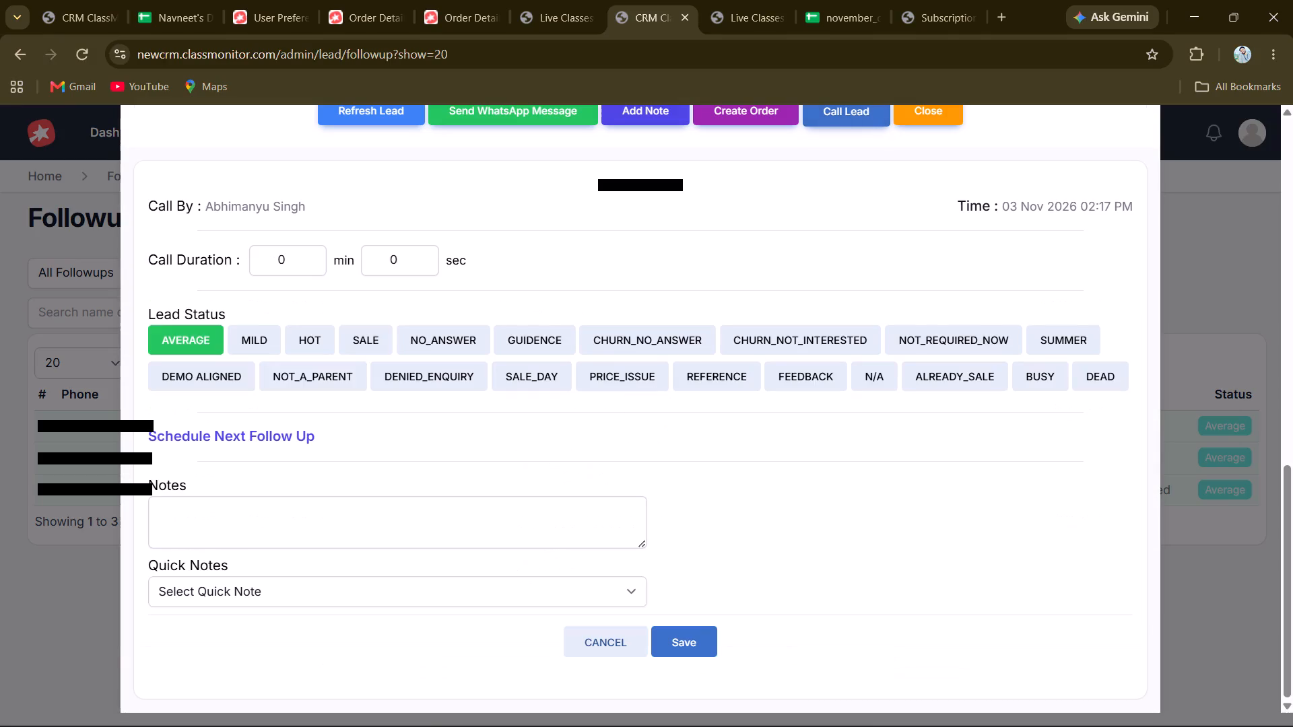
pyautogui.click(277, 515)
pyautogui.write('npc')
pyautogui.press('space')
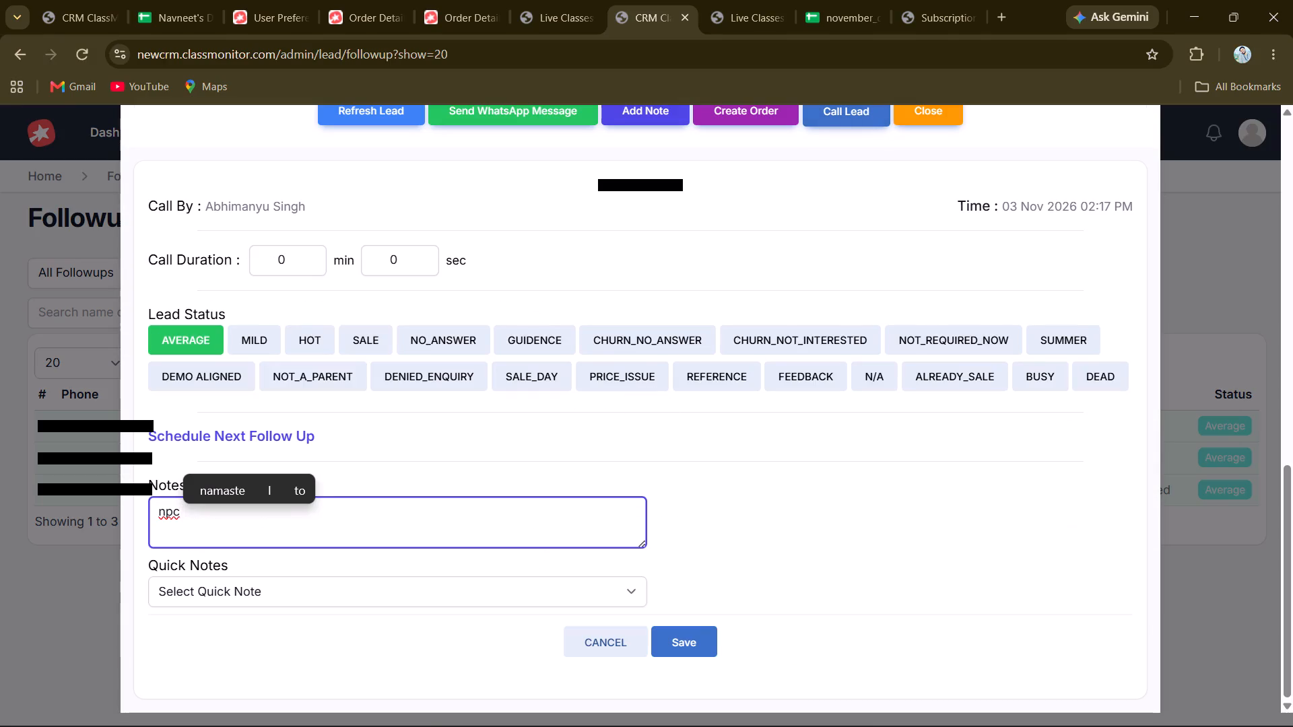
pyautogui.click(211, 439)
pyautogui.click(451, 509)
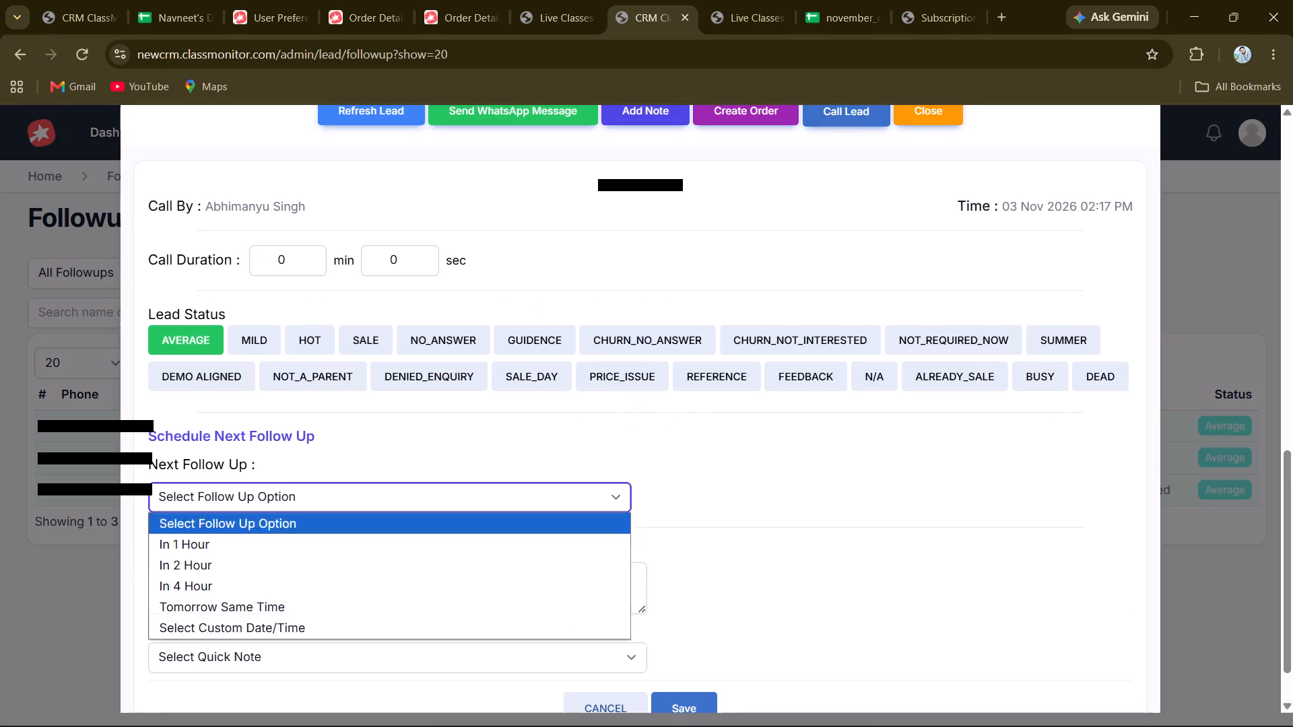
pyautogui.click(306, 631)
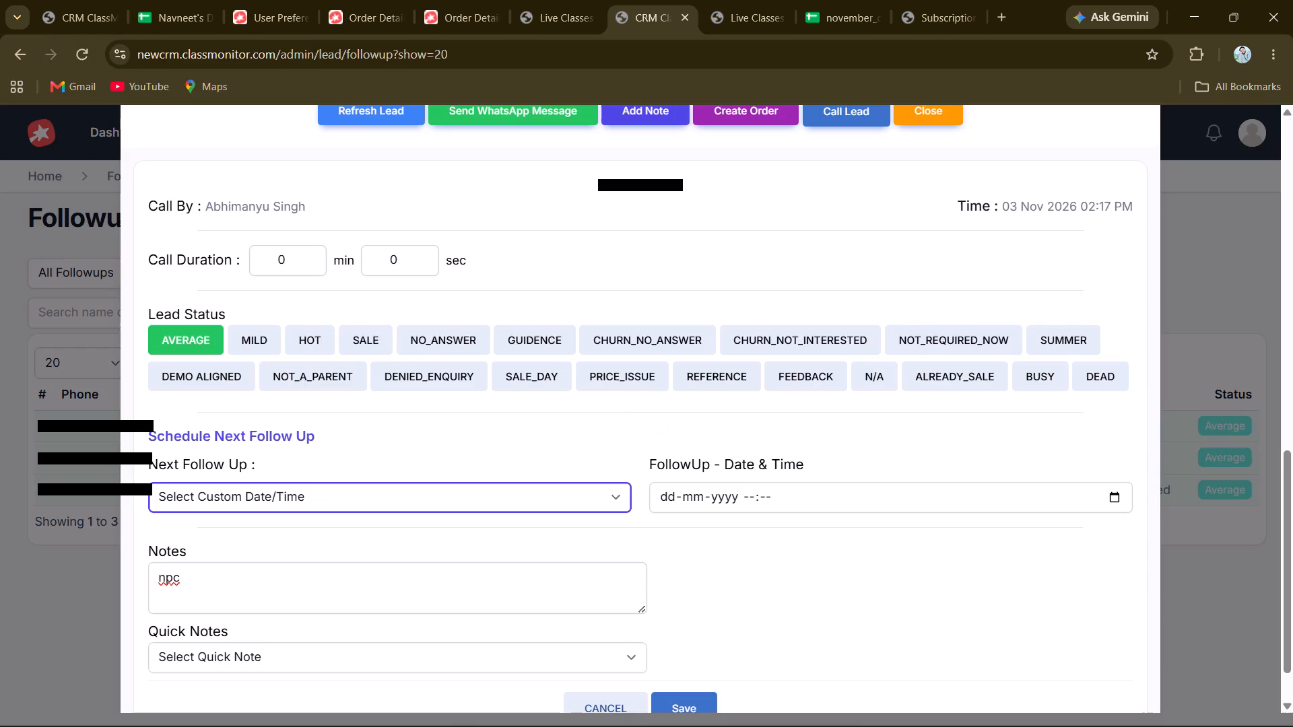
pyautogui.click(1118, 499)
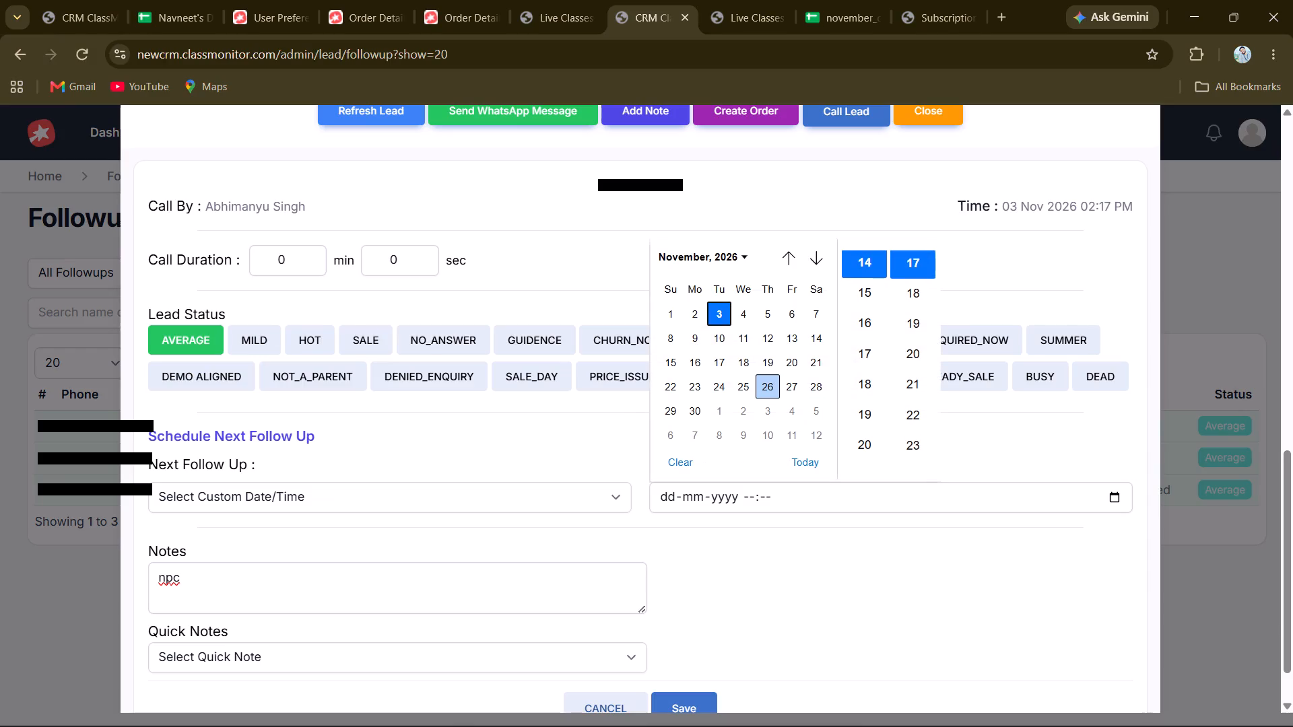
pyautogui.click(772, 377)
# Save the call log for the Repitch_KG1_Dec2023 lead and close the lead.
pyautogui.moveTo(449, 602); pyautogui.dragTo(628, 614)
pyautogui.scroll(-4, 628, 614)
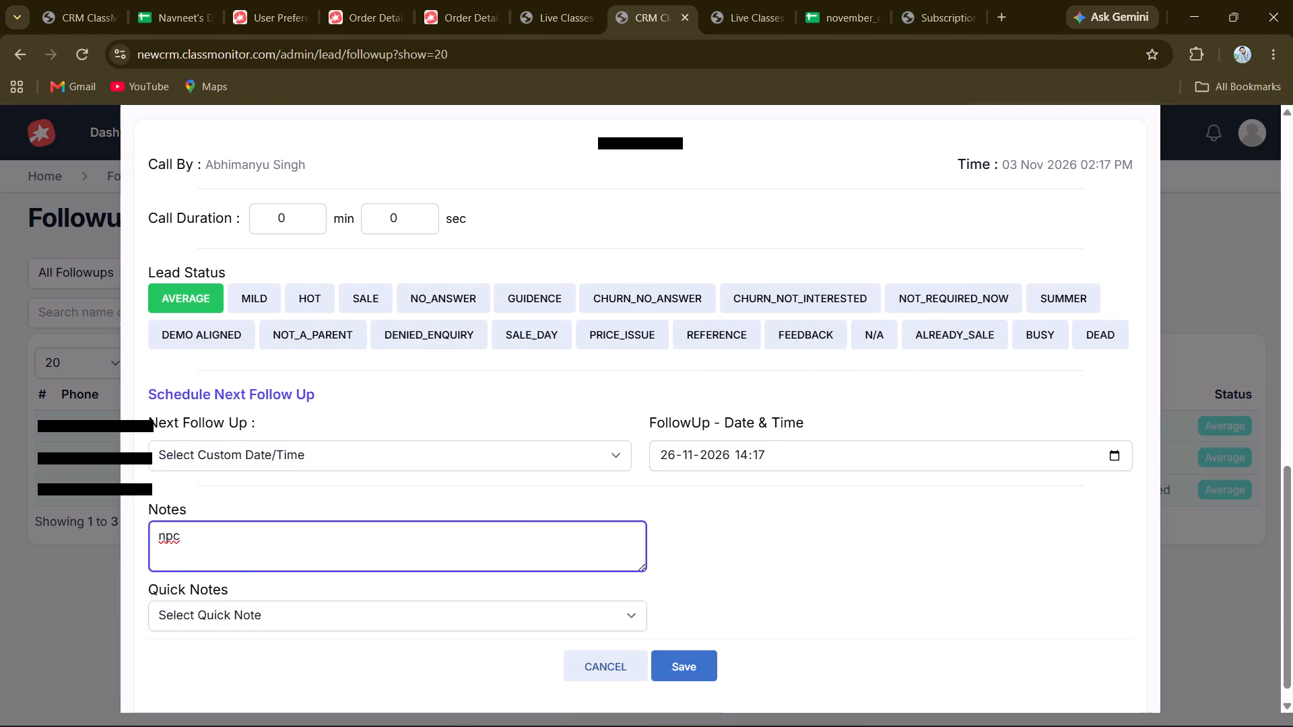
pyautogui.click(702, 638)
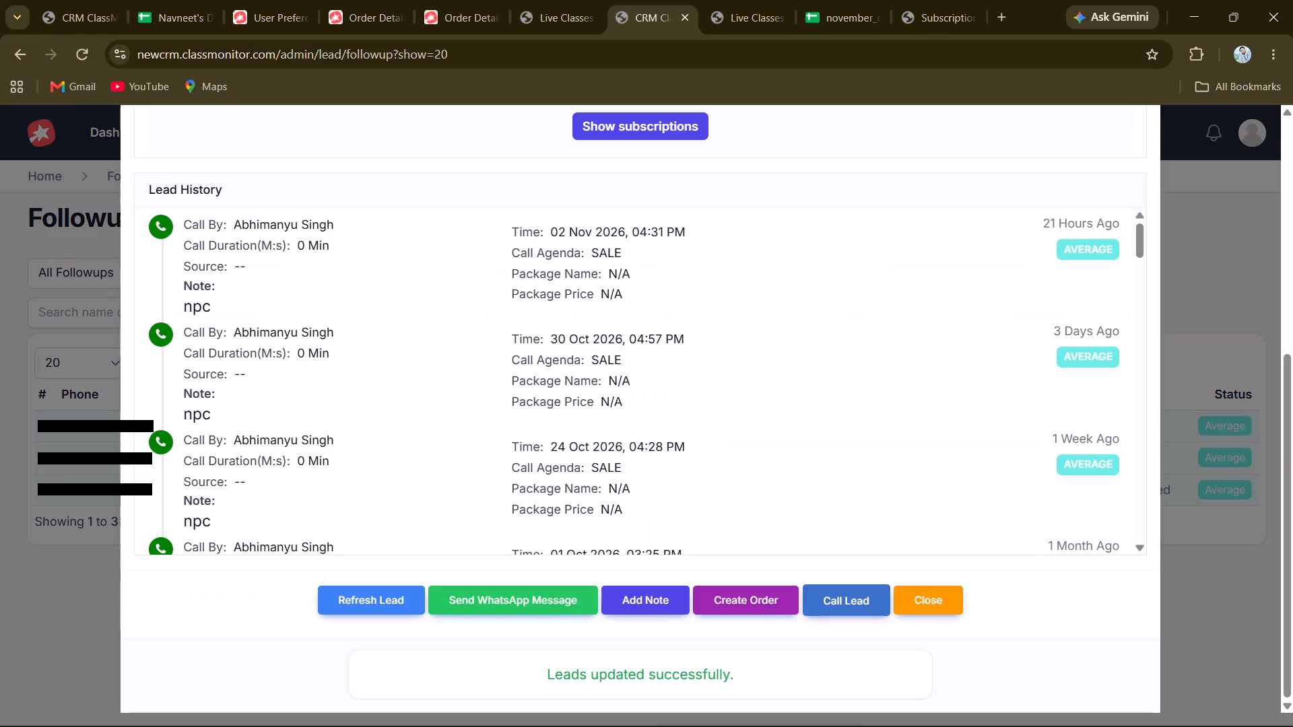
pyautogui.click(938, 617)
pyautogui.click(933, 609)
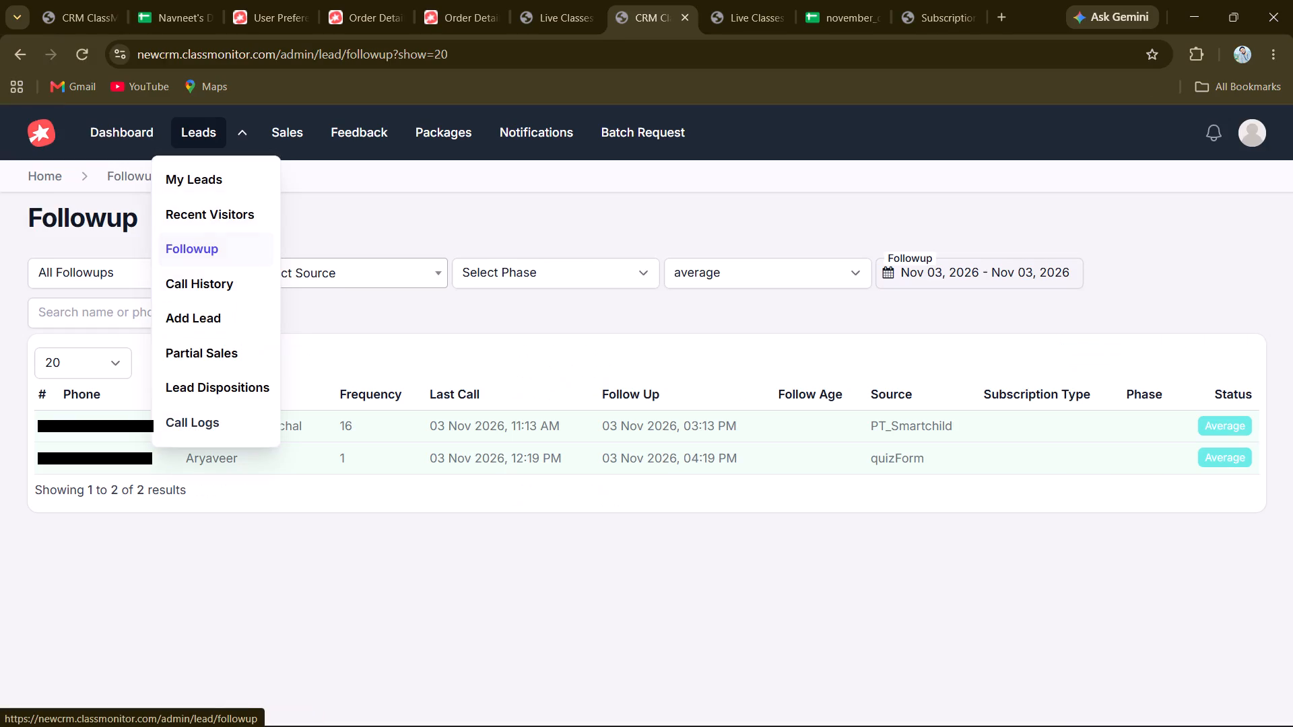
# Reopen the Followup list without the average status filter.
pyautogui.click(213, 260)
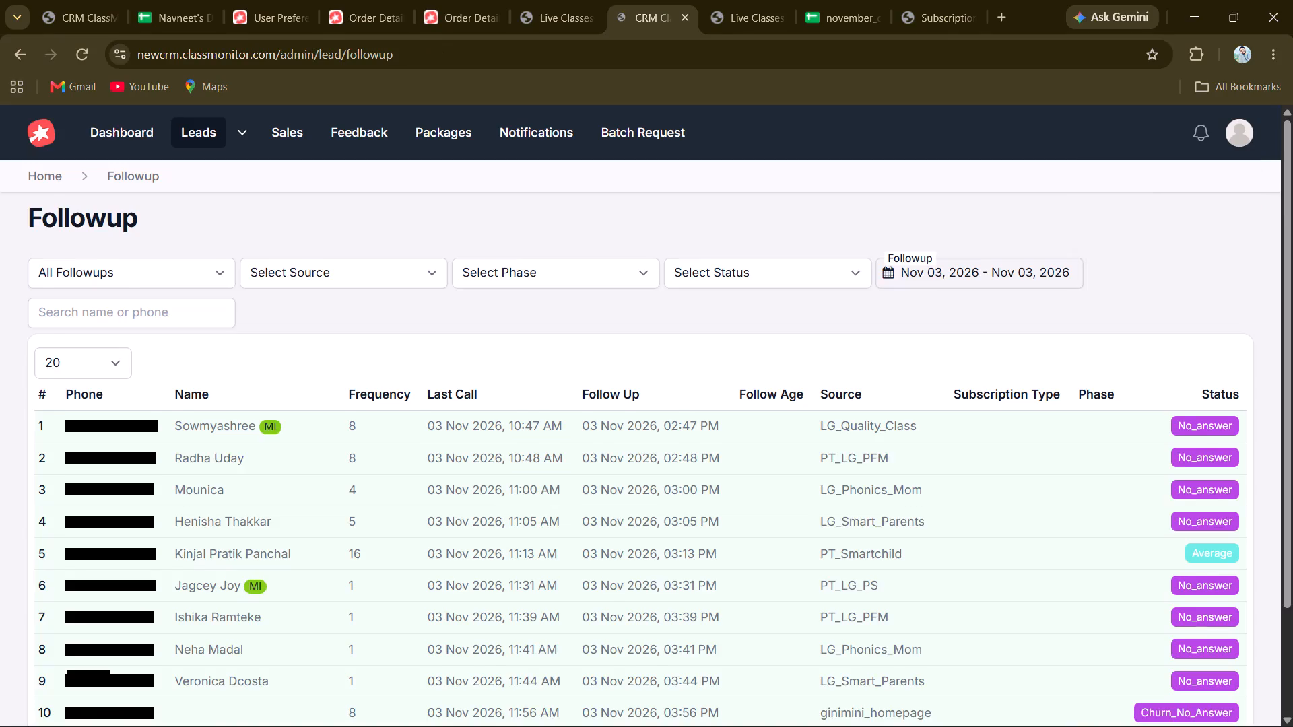
# Open the ginimini_homepage lead with churn-no-answer status from the Followup list and start a call log for it.
pyautogui.scroll(-13, 733, 434)
pyautogui.scroll(10, 733, 434)
pyautogui.scroll(-7, 734, 451)
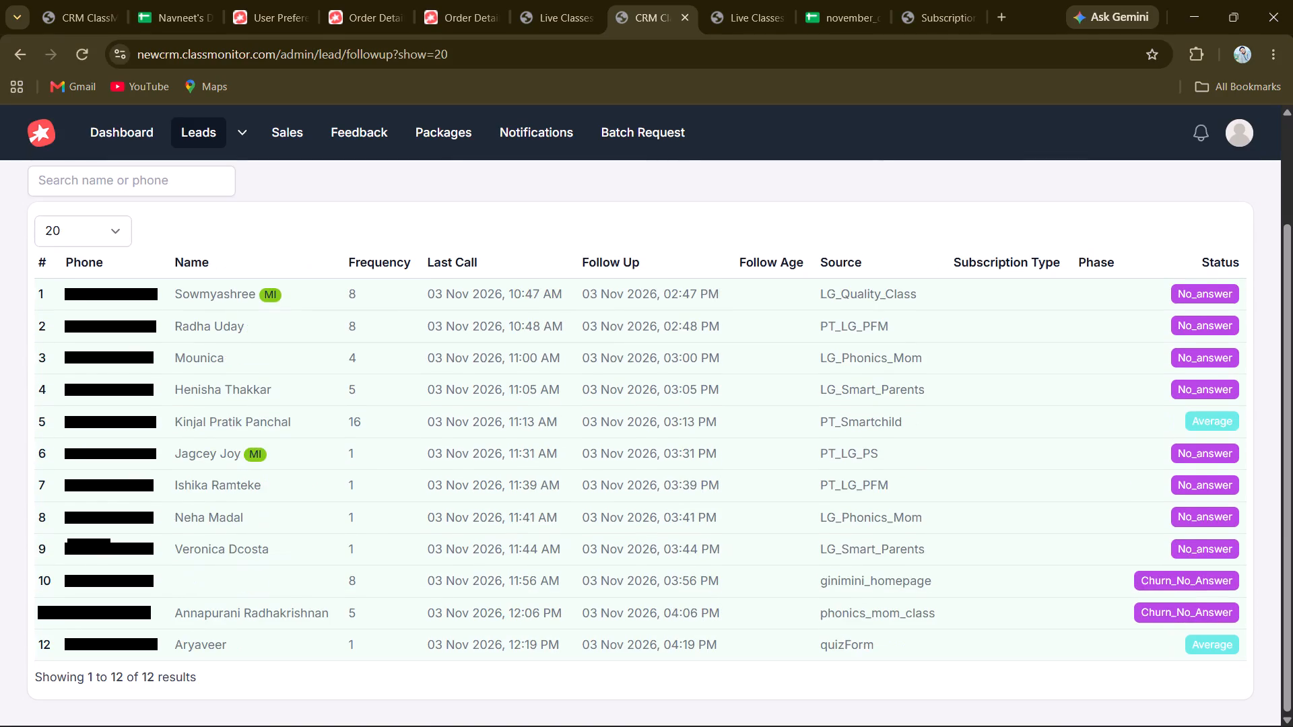
pyautogui.scroll(-2, 734, 451)
pyautogui.click(455, 580)
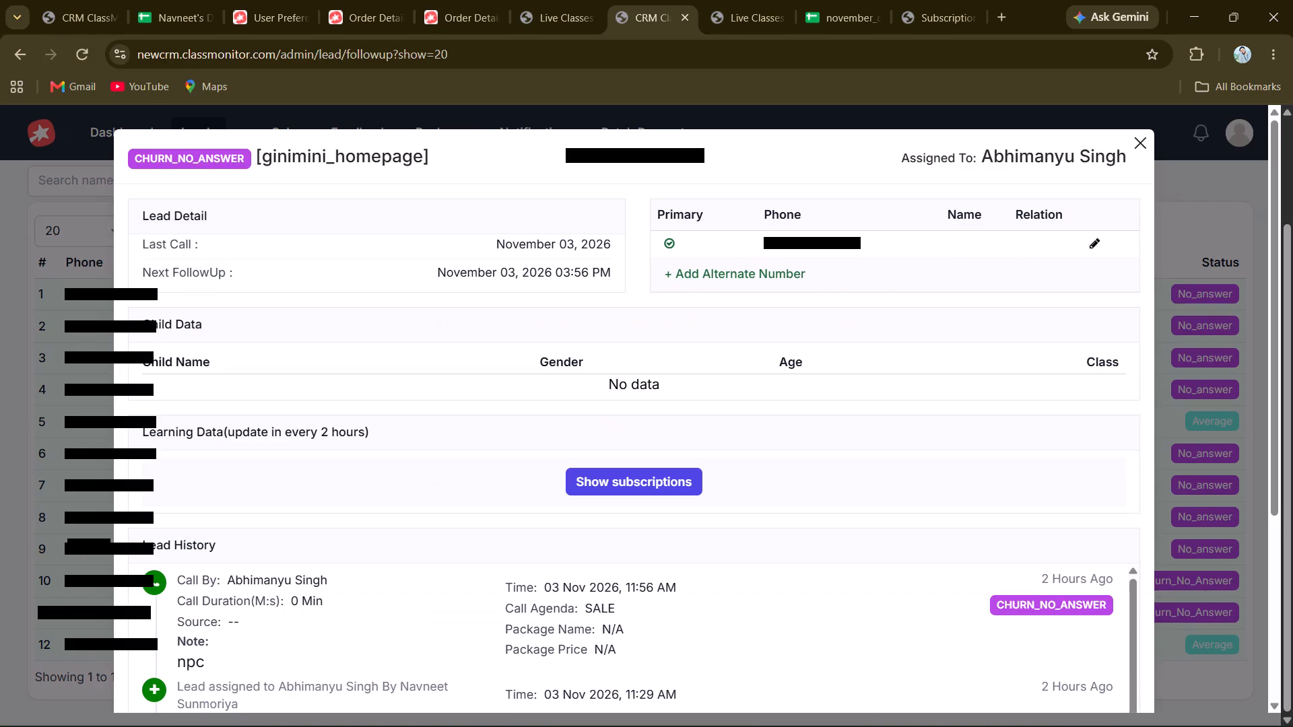
pyautogui.scroll(-4, 455, 580)
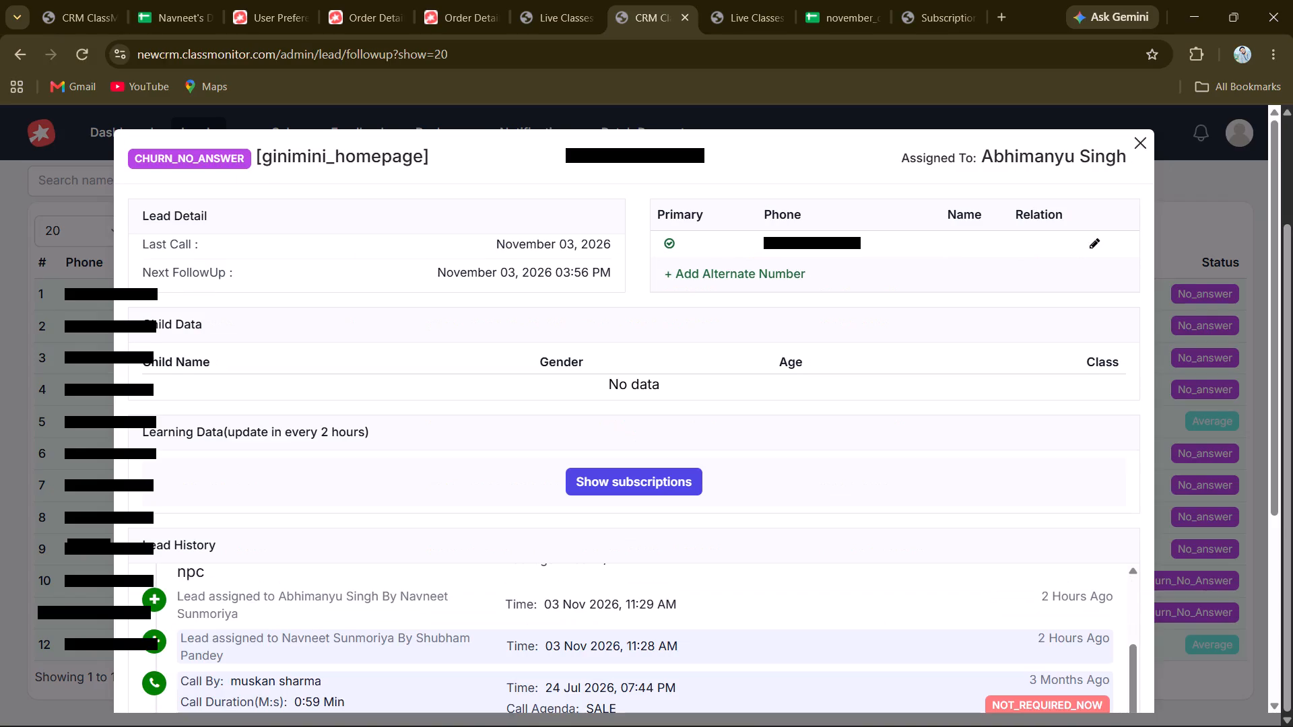
pyautogui.scroll(-8, 567, 400)
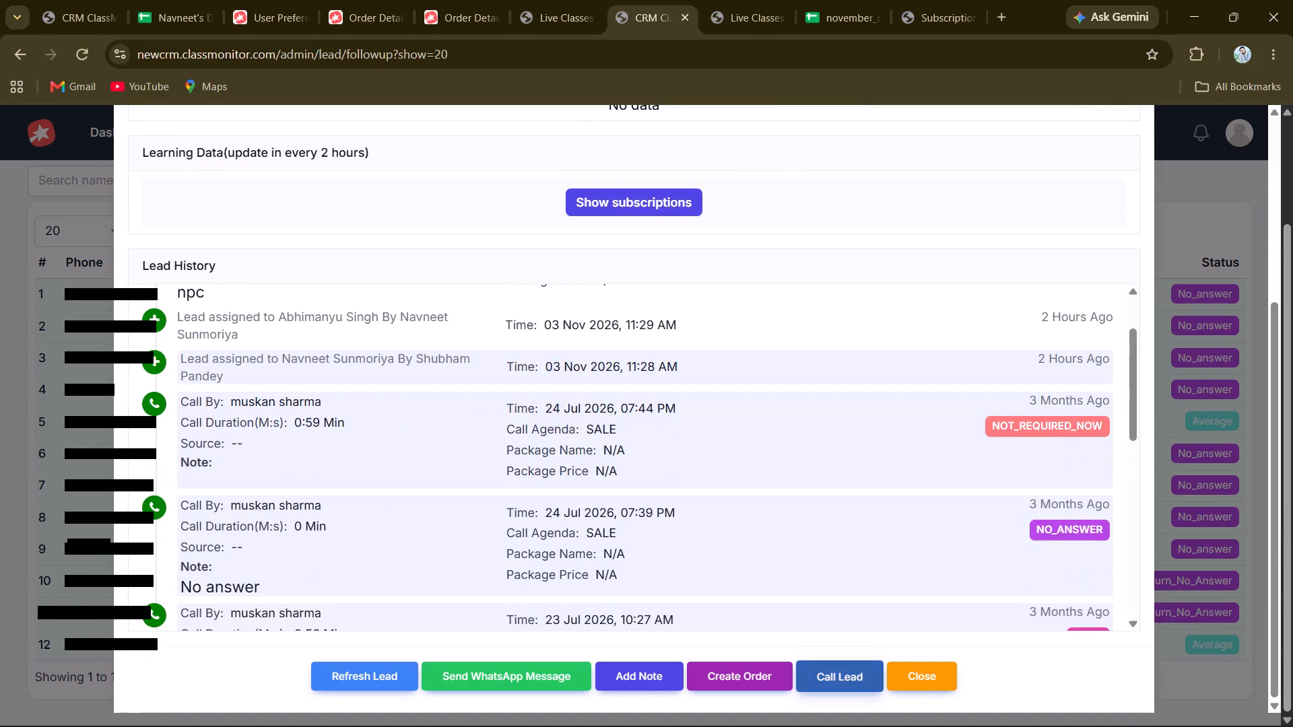
pyautogui.click(842, 675)
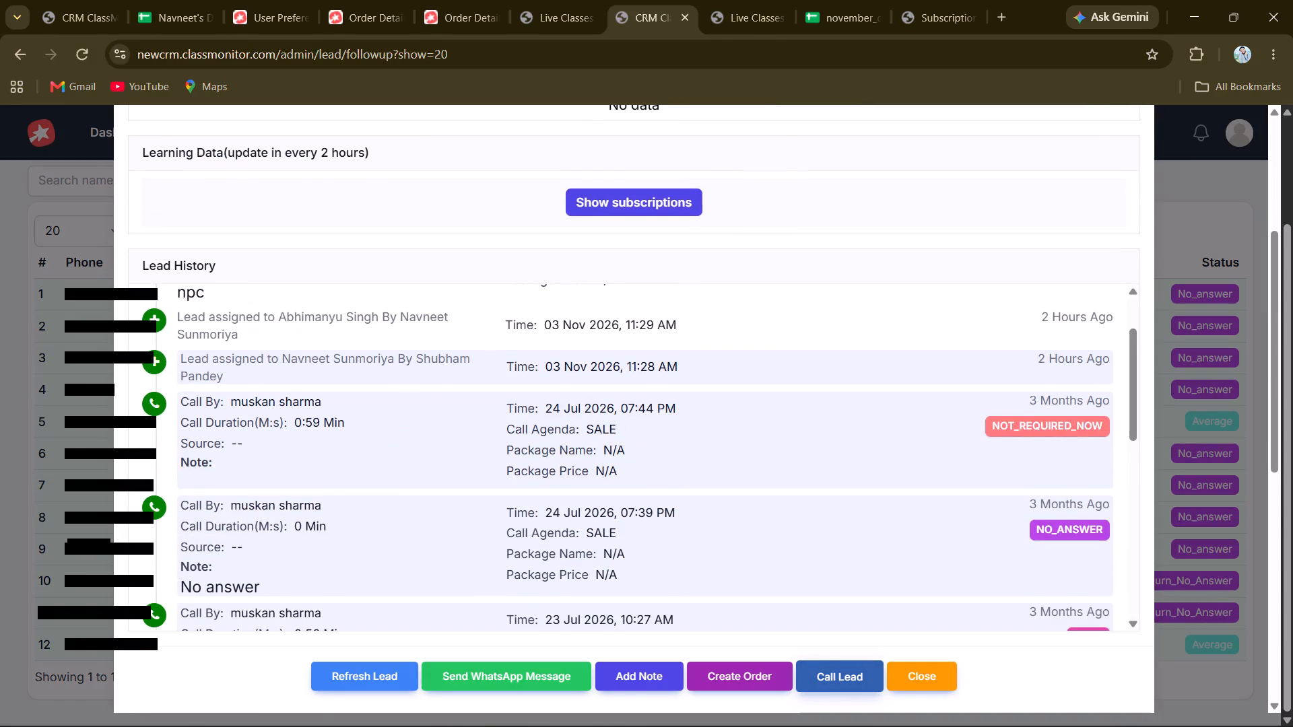
pyautogui.scroll(-3, 842, 675)
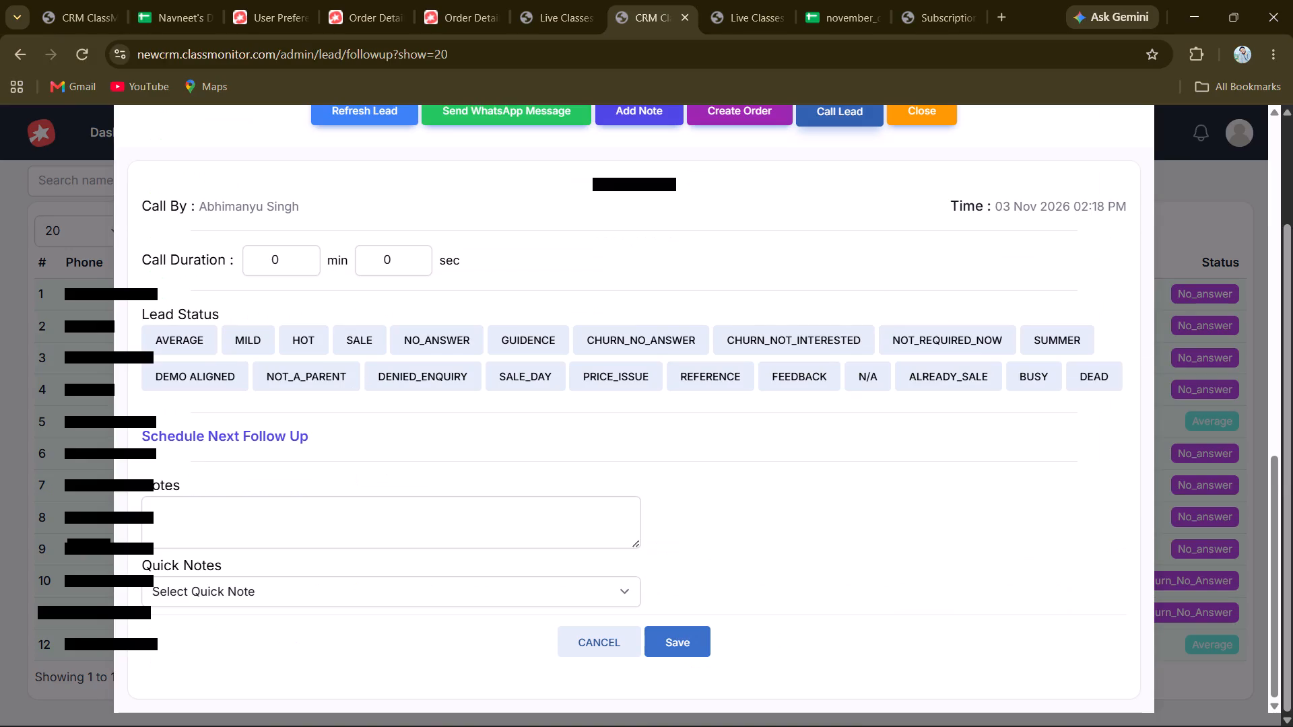
# Log the call as CHURN_NOT_INTERESTED with a 35-second duration and the note "not looking now", save it and close the lead.
pyautogui.click(795, 354)
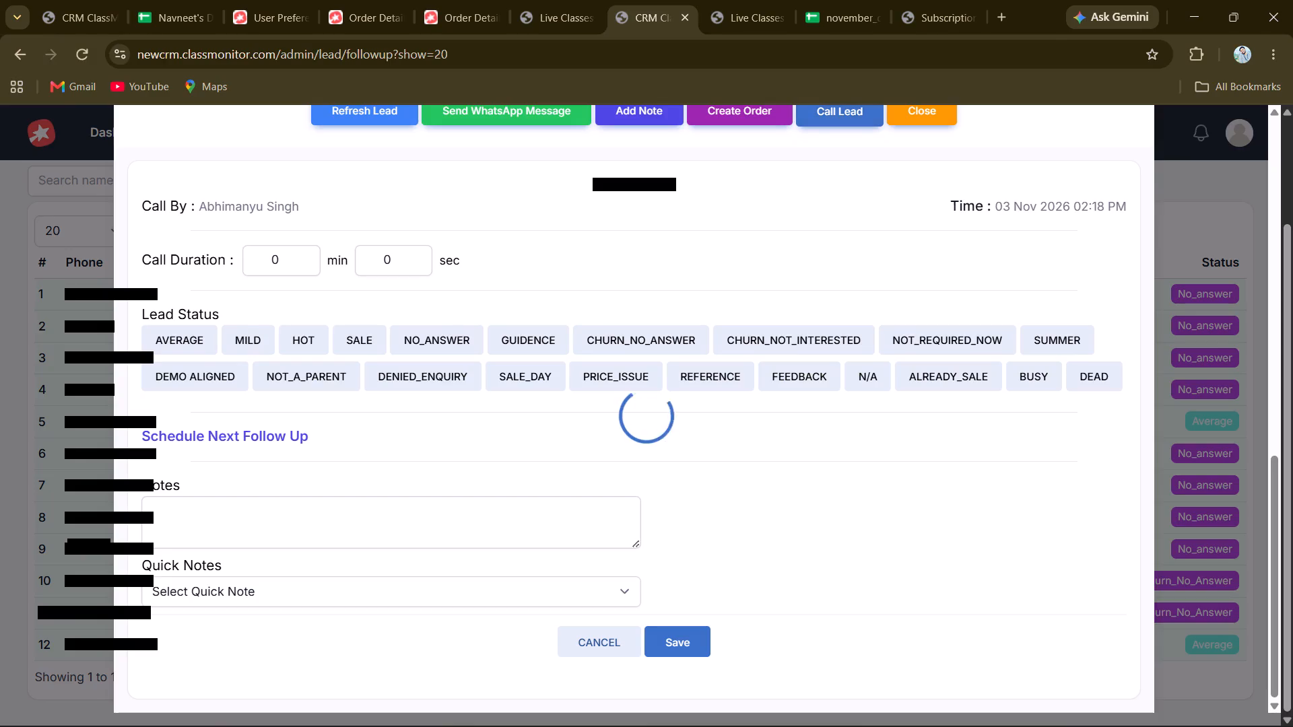
pyautogui.click(397, 272)
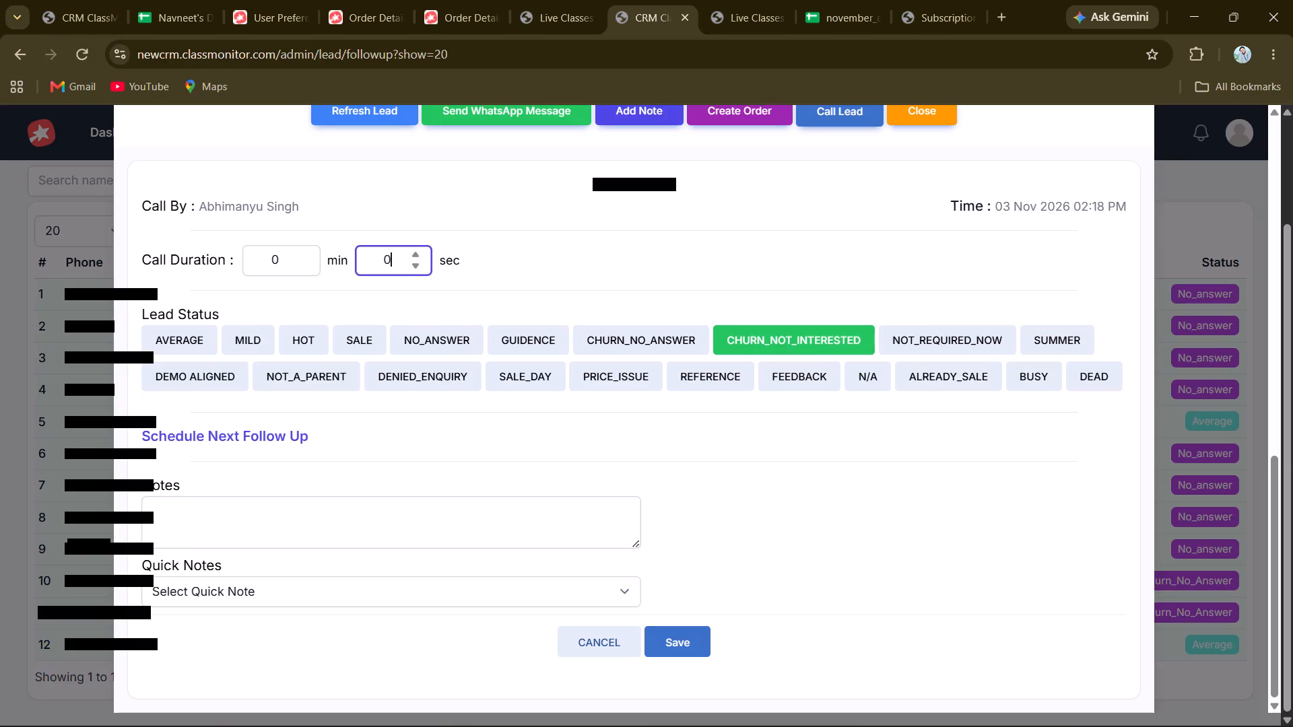
pyautogui.press('BackSpace')
pyautogui.press('pagedown')
pyautogui.press('Clear')
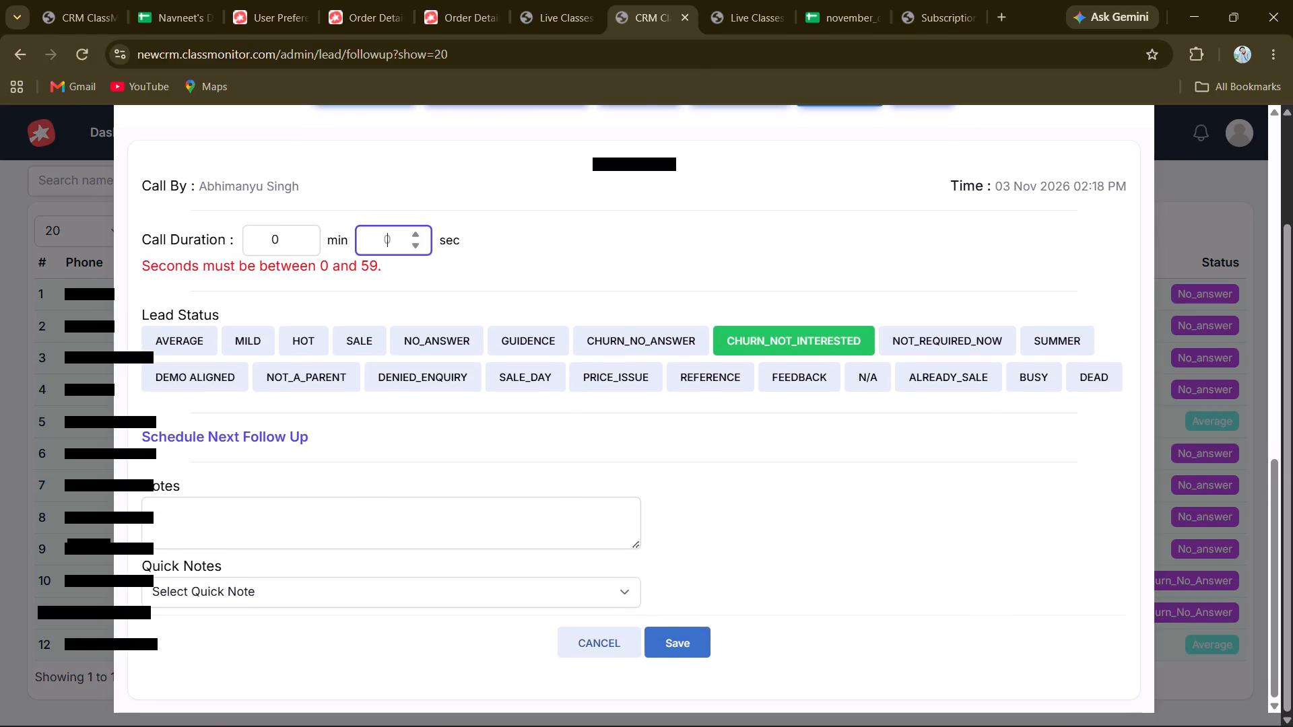
pyautogui.write('35')
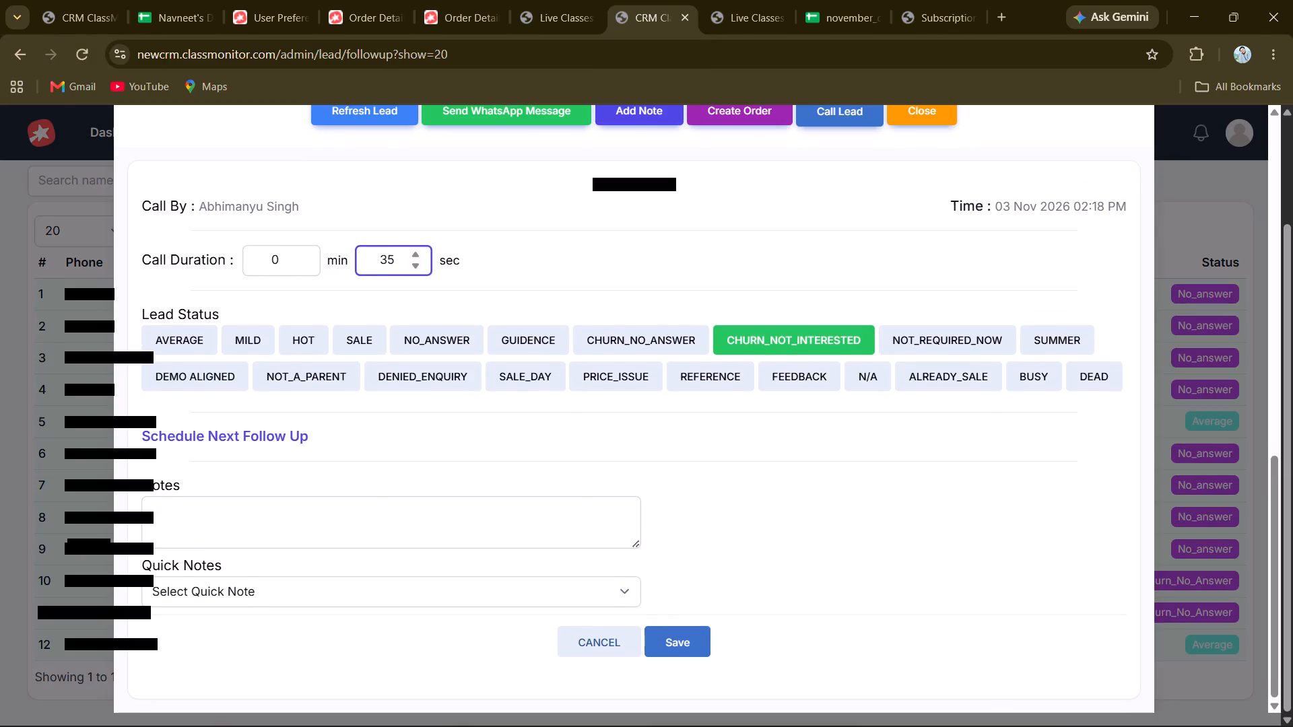
pyautogui.click(261, 536)
pyautogui.write('not looking now')
pyautogui.press('space')
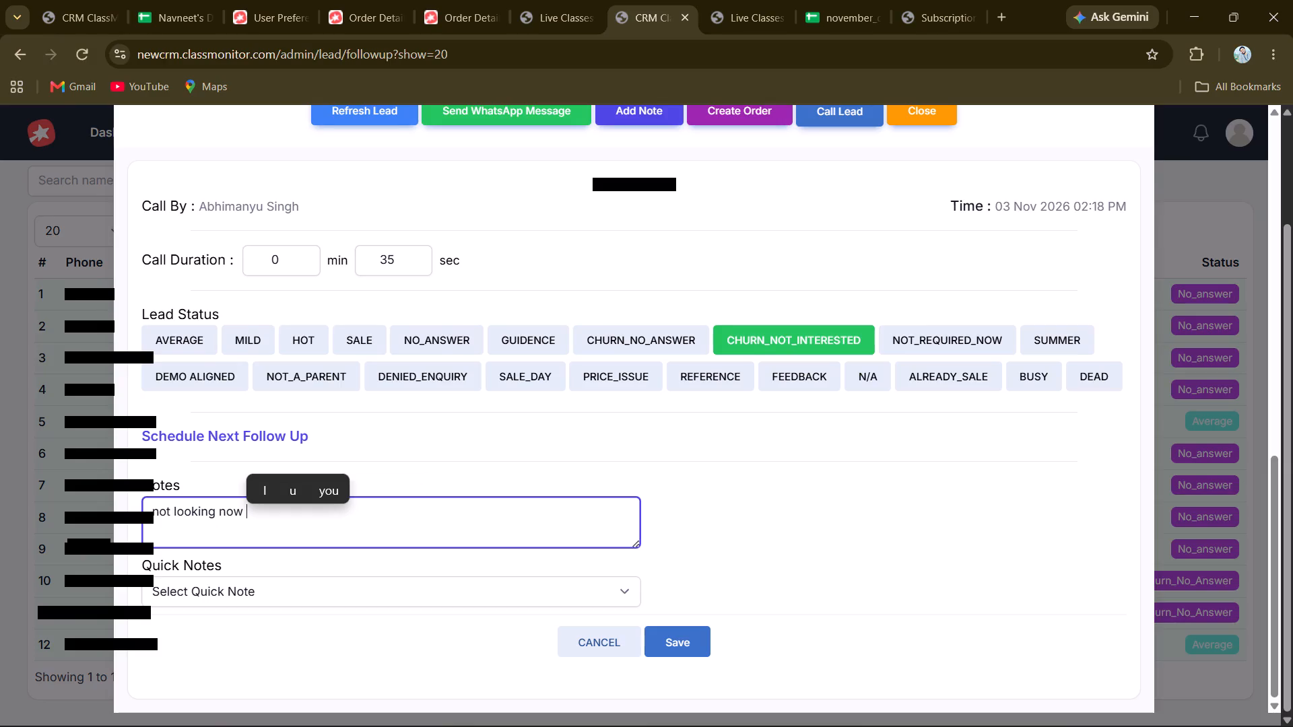
pyautogui.click(688, 639)
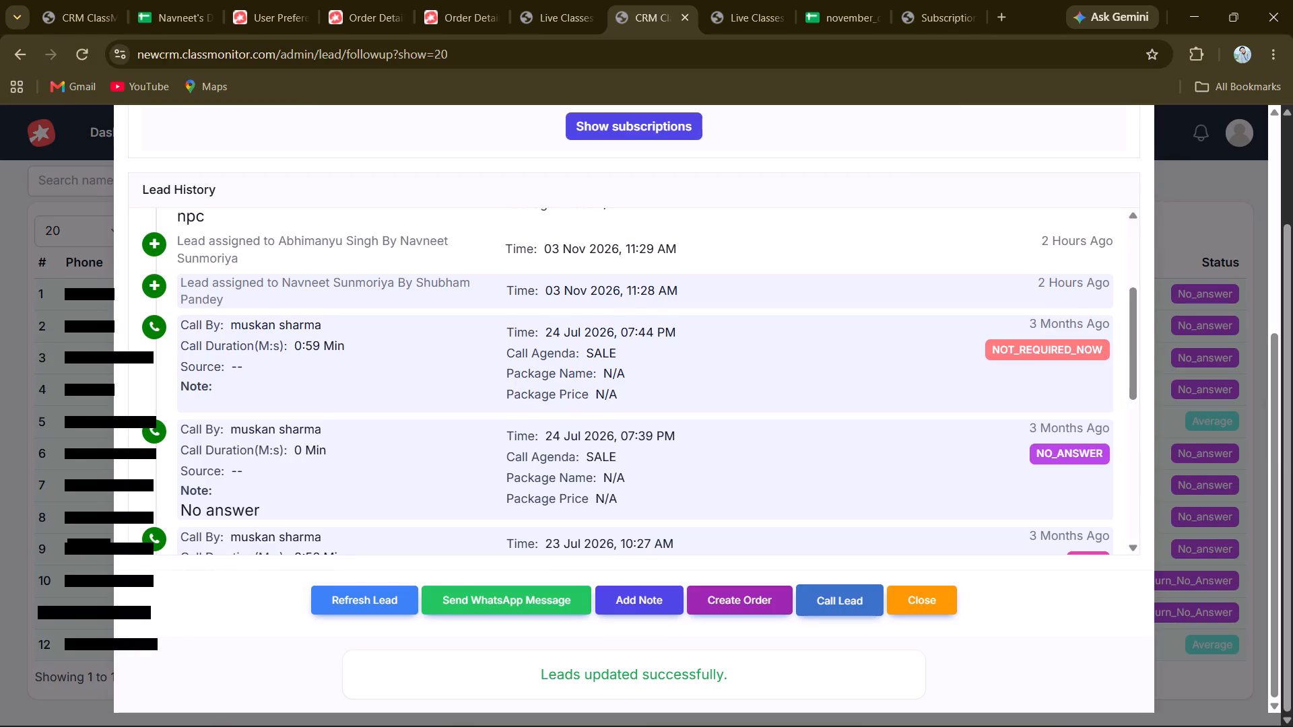
pyautogui.click(917, 596)
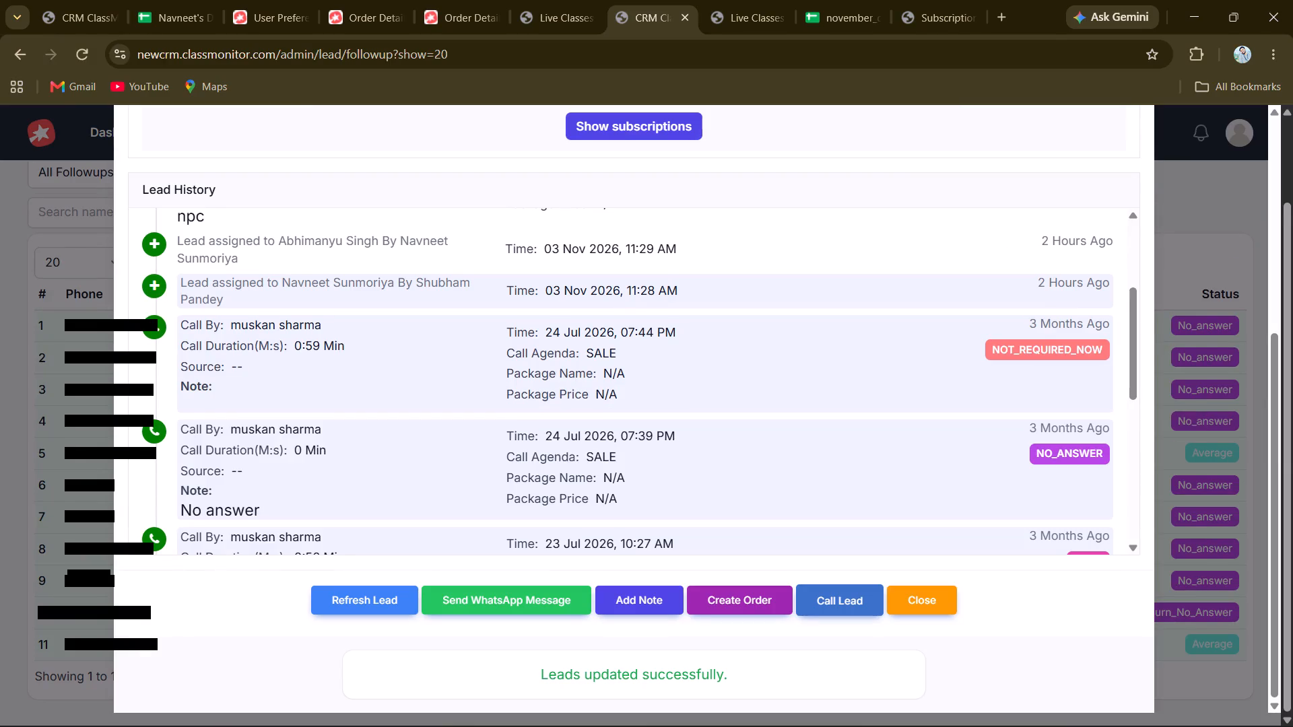
pyautogui.click(485, 614)
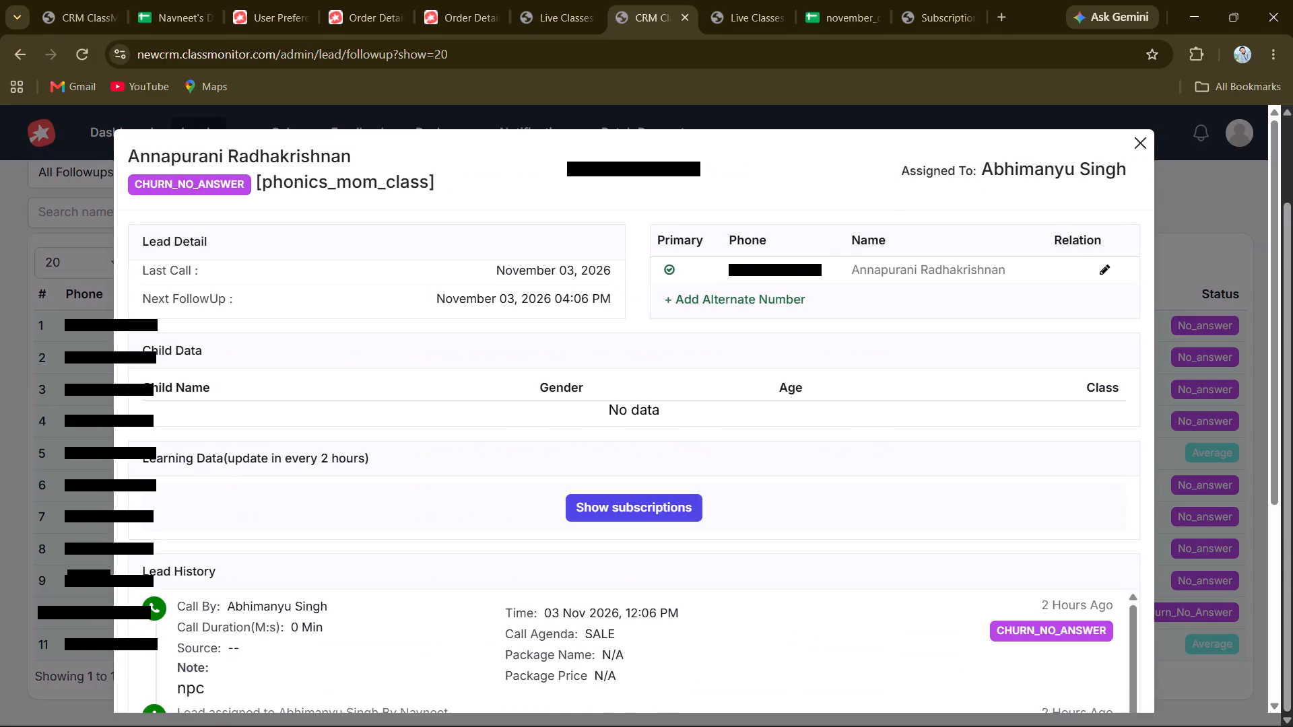
pyautogui.scroll(-3, 485, 614)
pyautogui.scroll(-3, 535, 640)
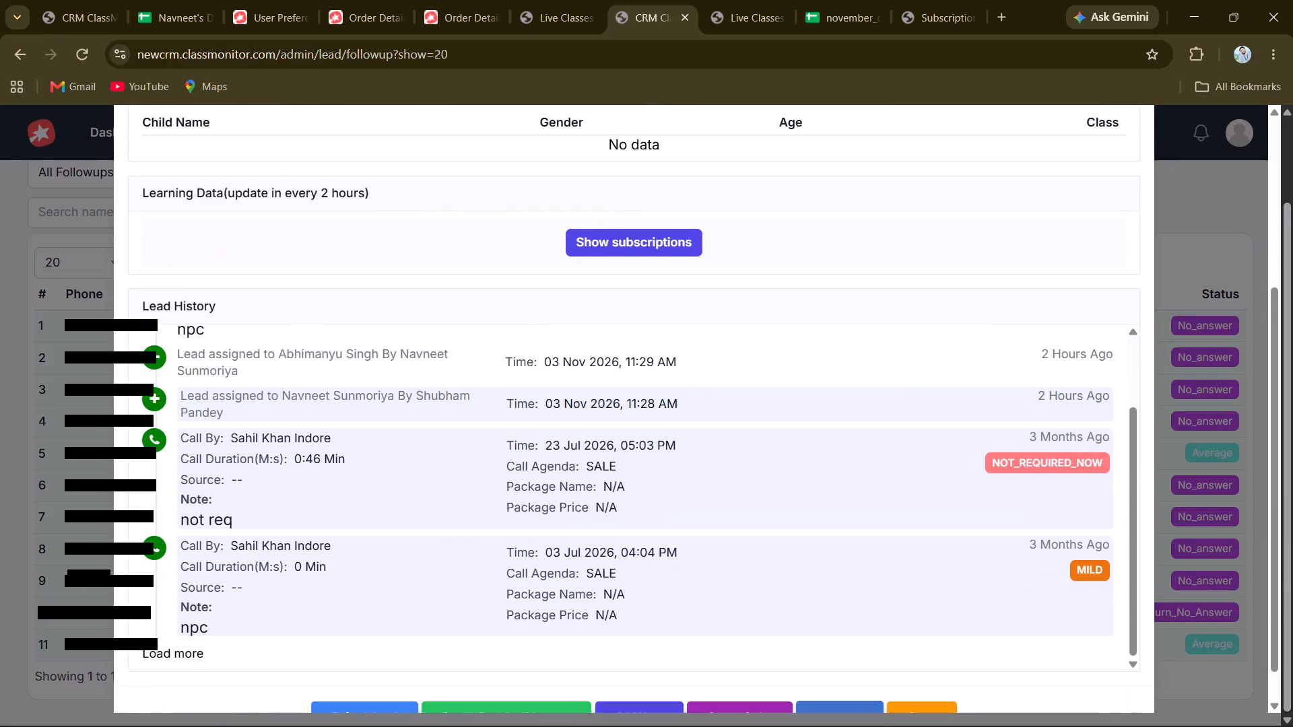
pyautogui.scroll(-8, 585, 614)
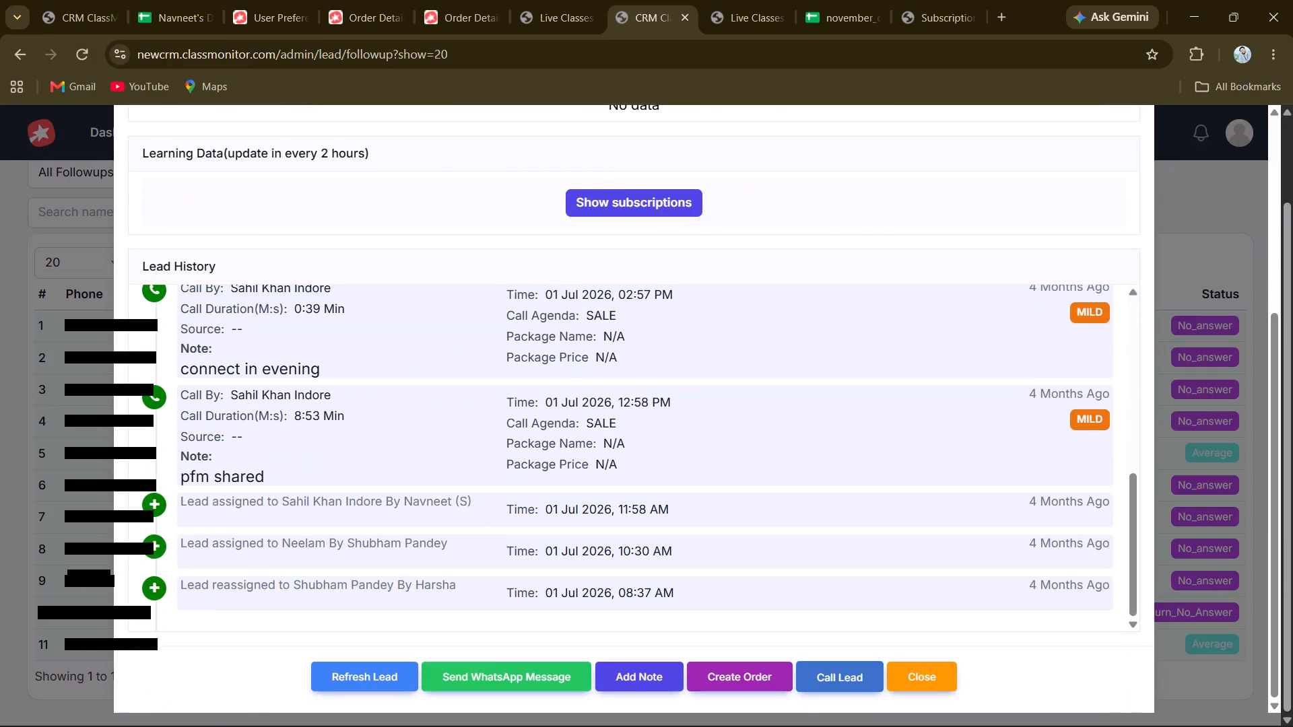
pyautogui.scroll(6, 667, 525)
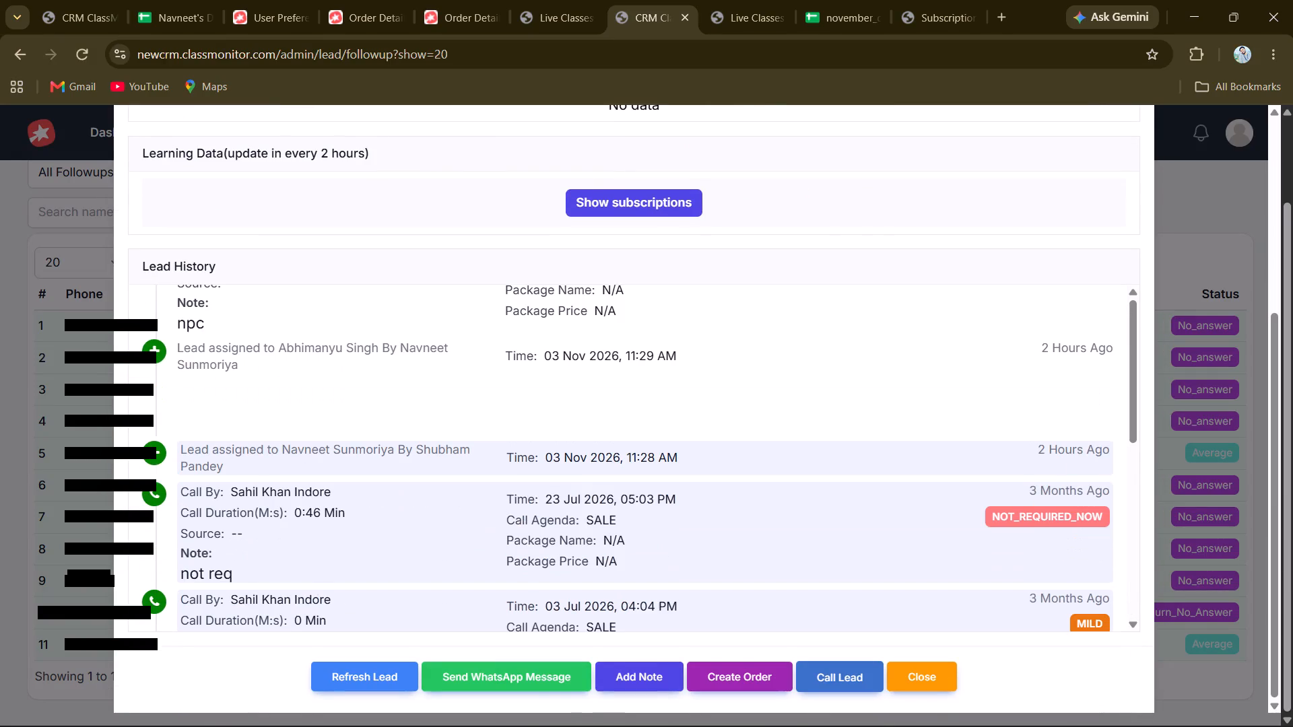
pyautogui.scroll(4, 667, 525)
pyautogui.scroll(-17, 667, 525)
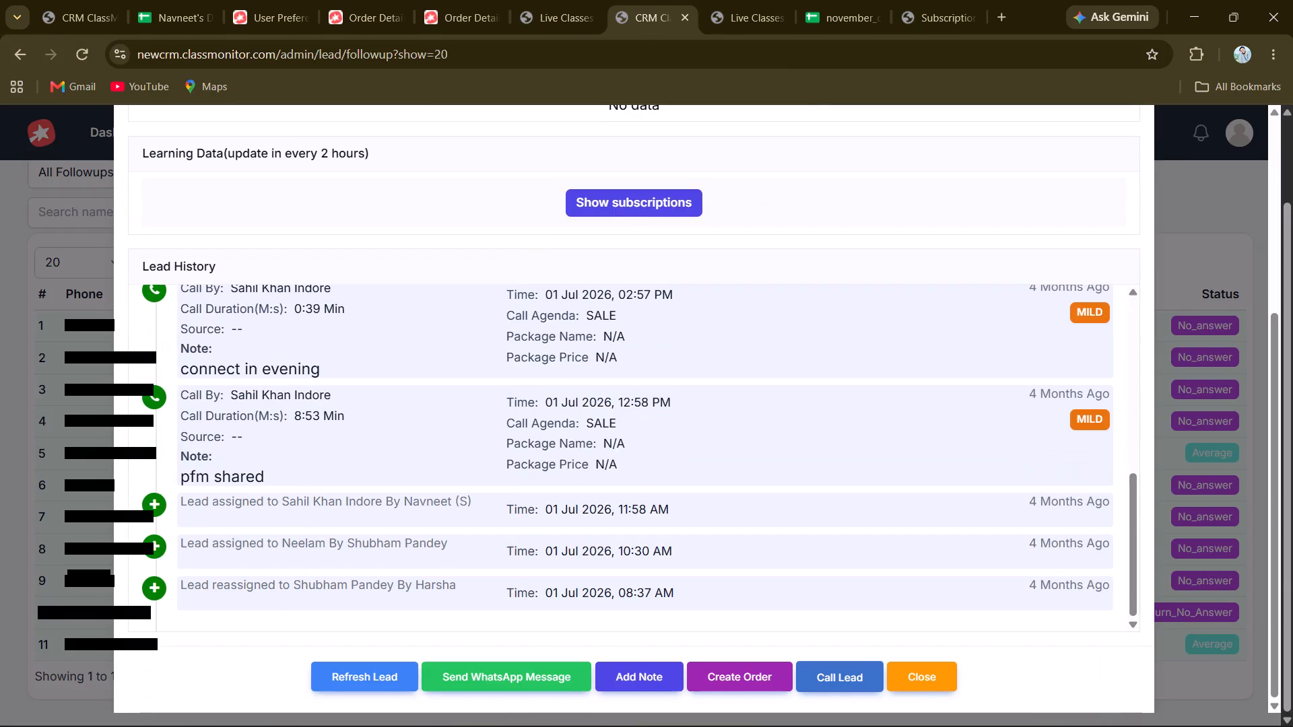
pyautogui.scroll(20, 782, 549)
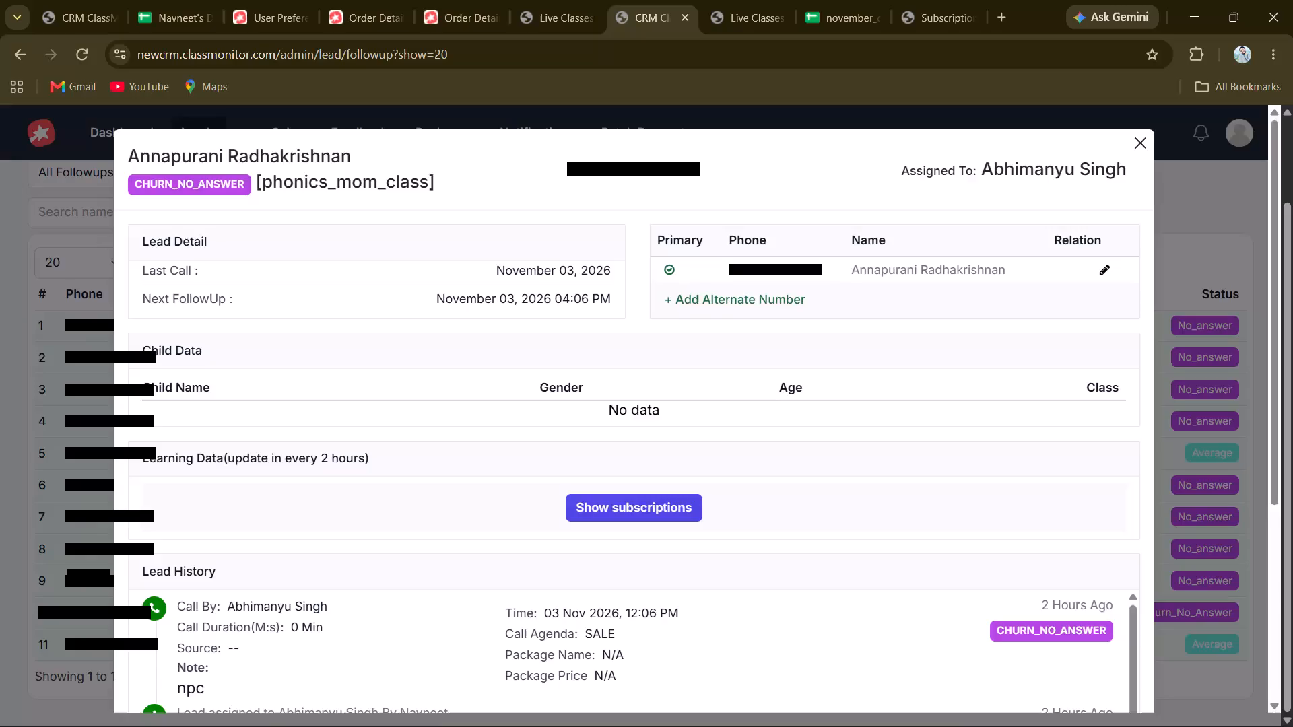
pyautogui.scroll(-5, 698, 434)
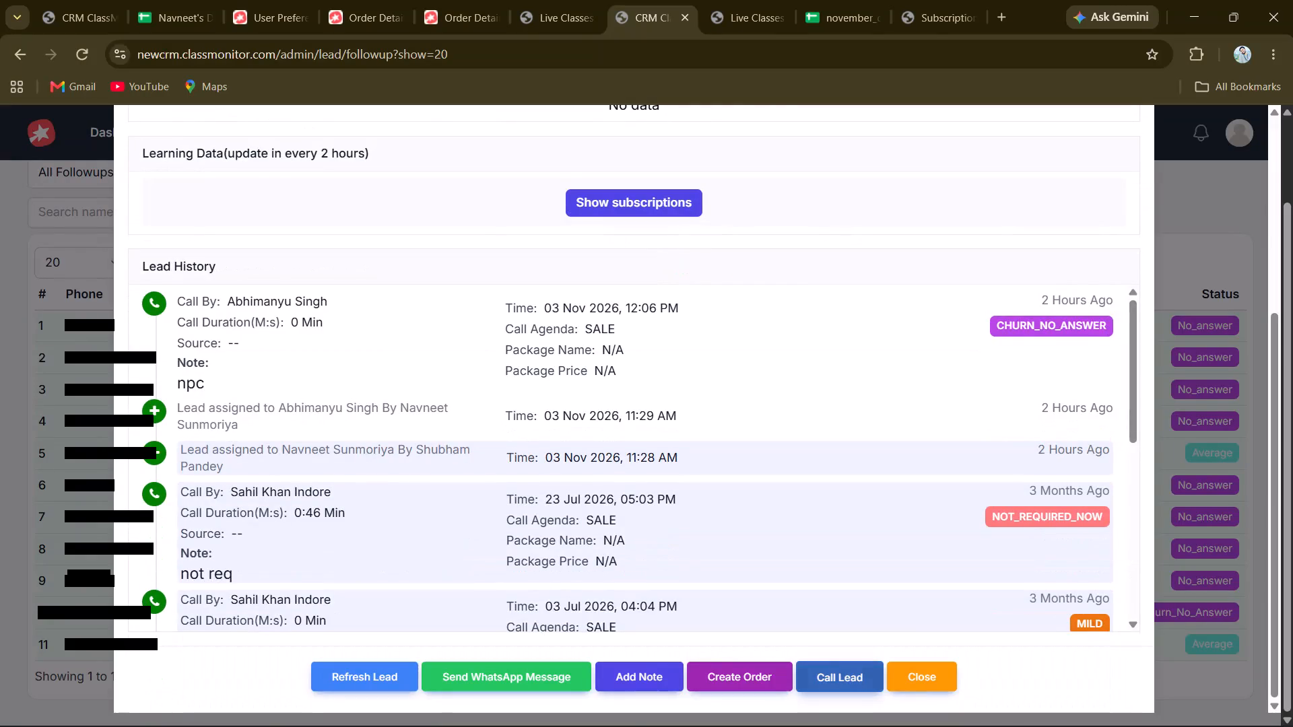
pyautogui.click(828, 678)
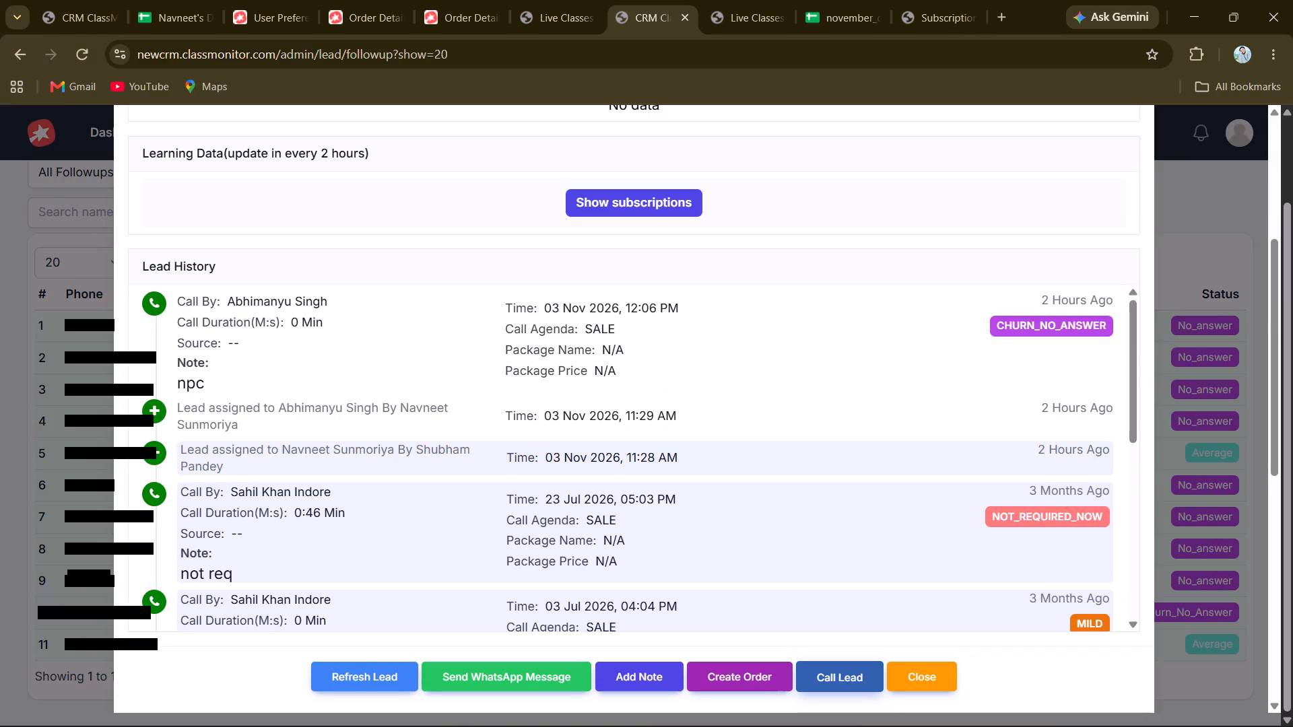
pyautogui.scroll(-6, 874, 672)
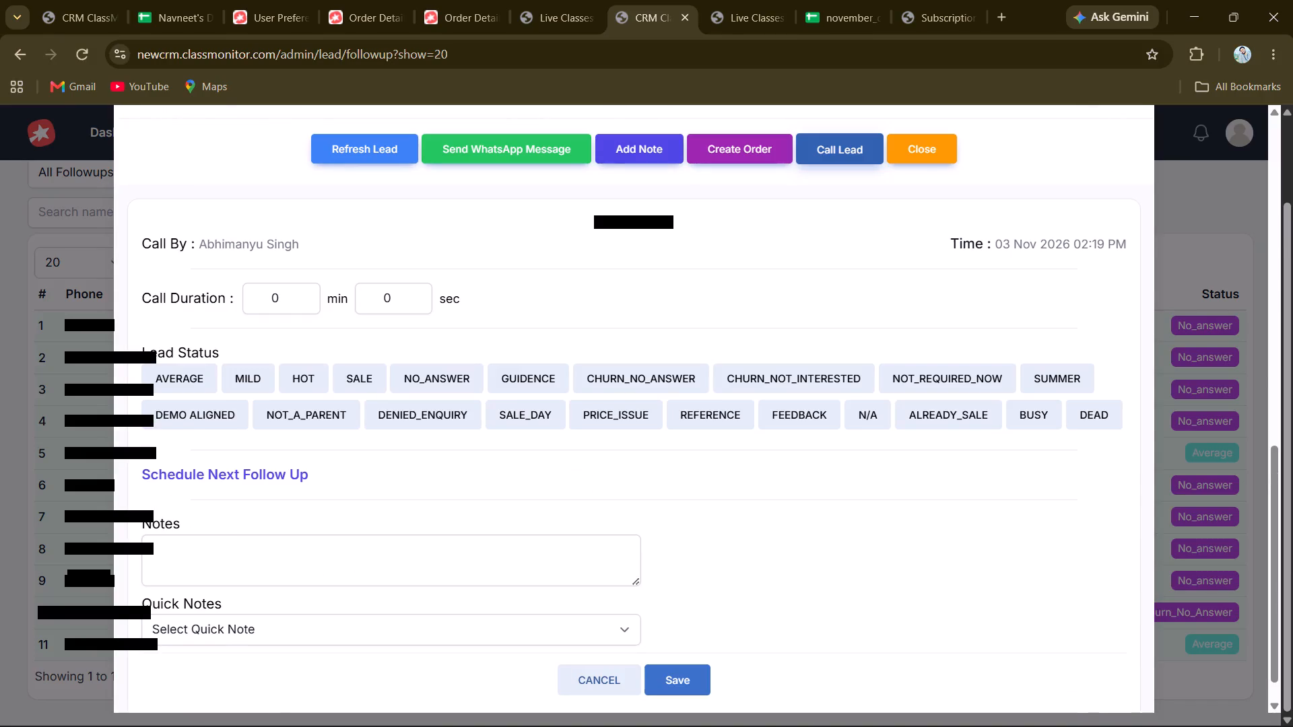
pyautogui.click(786, 327)
pyautogui.click(401, 258)
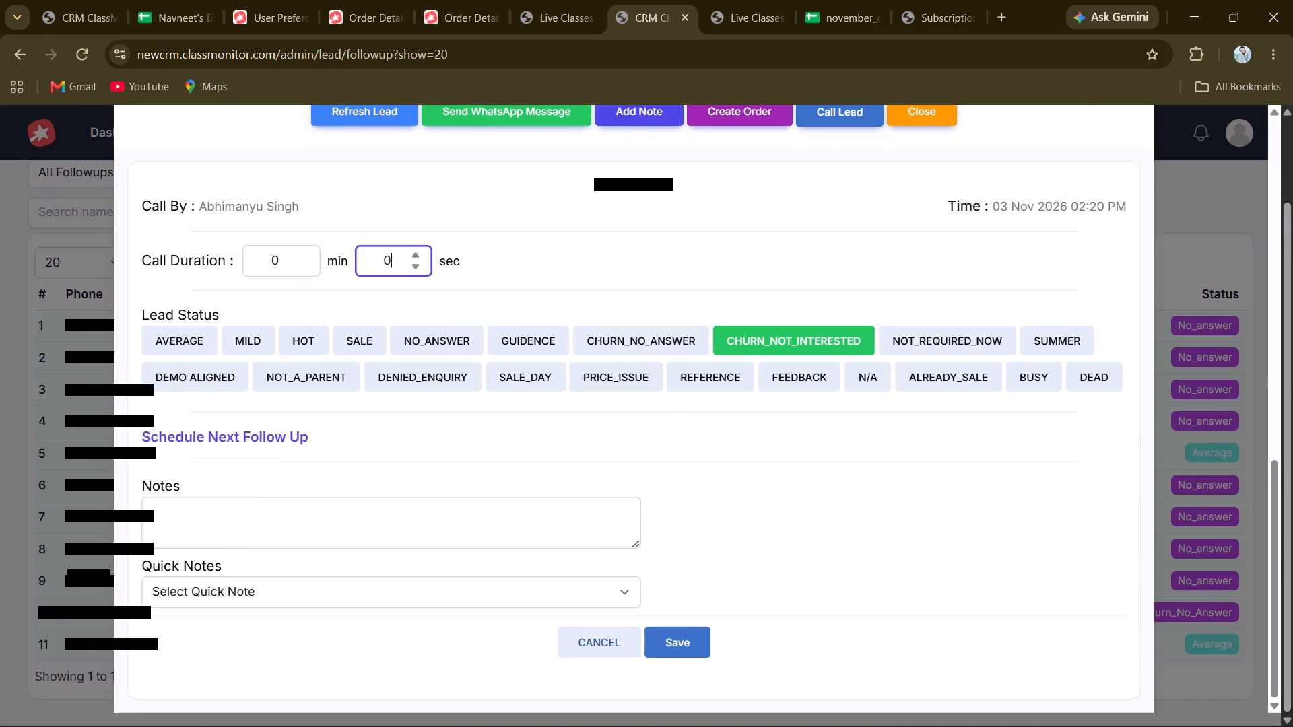
pyautogui.press('BackSpace')
pyautogui.write('35')
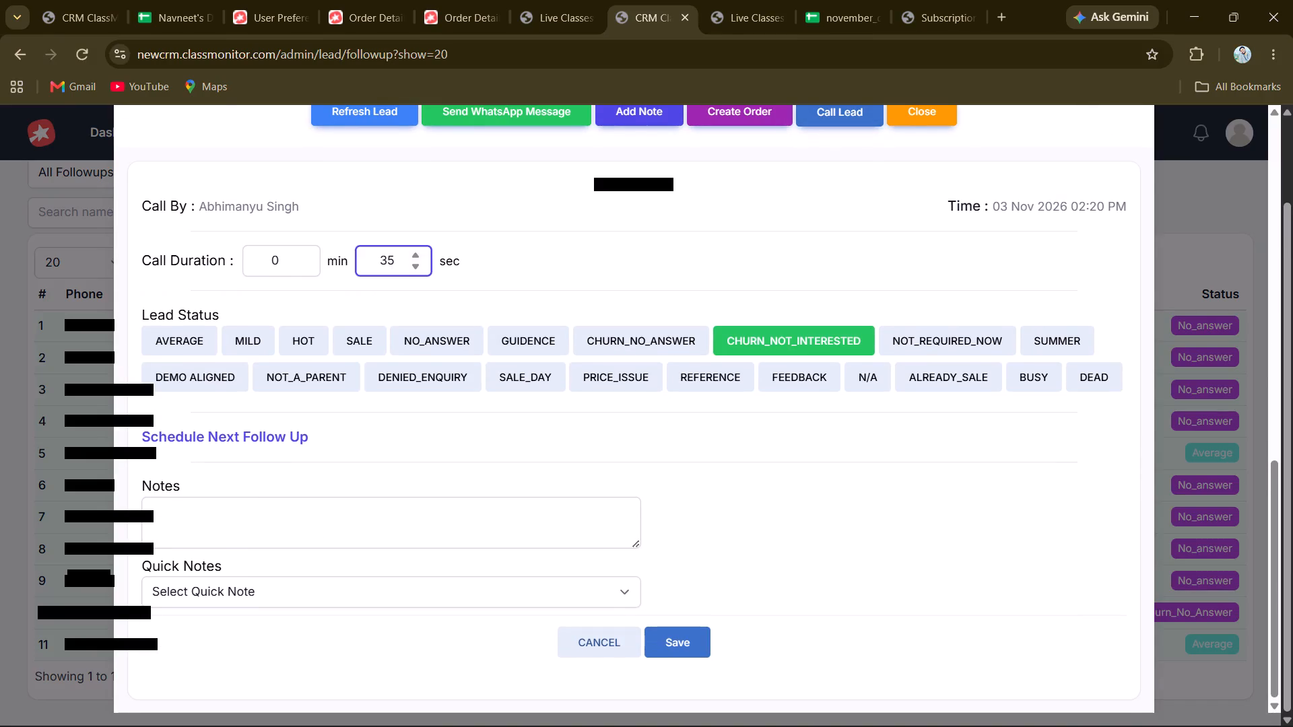
pyautogui.click(325, 537)
pyautogui.write('not looking now')
pyautogui.press('space')
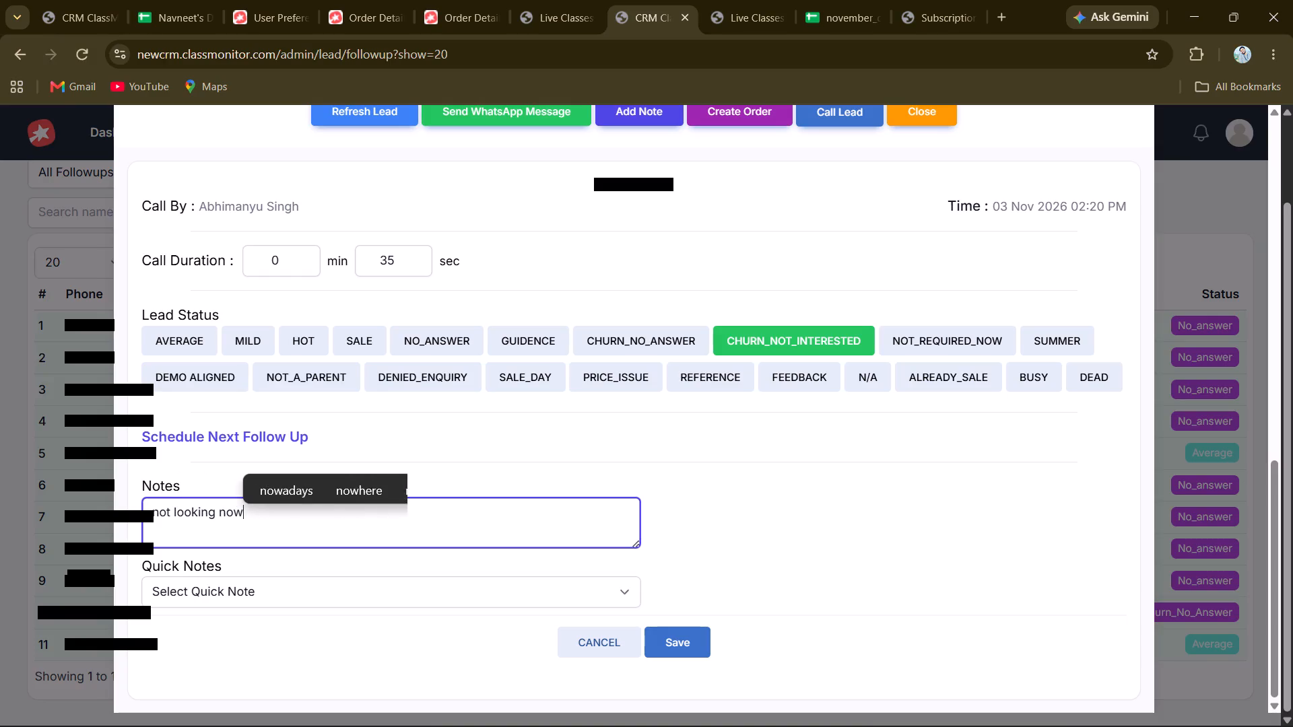
pyautogui.click(677, 652)
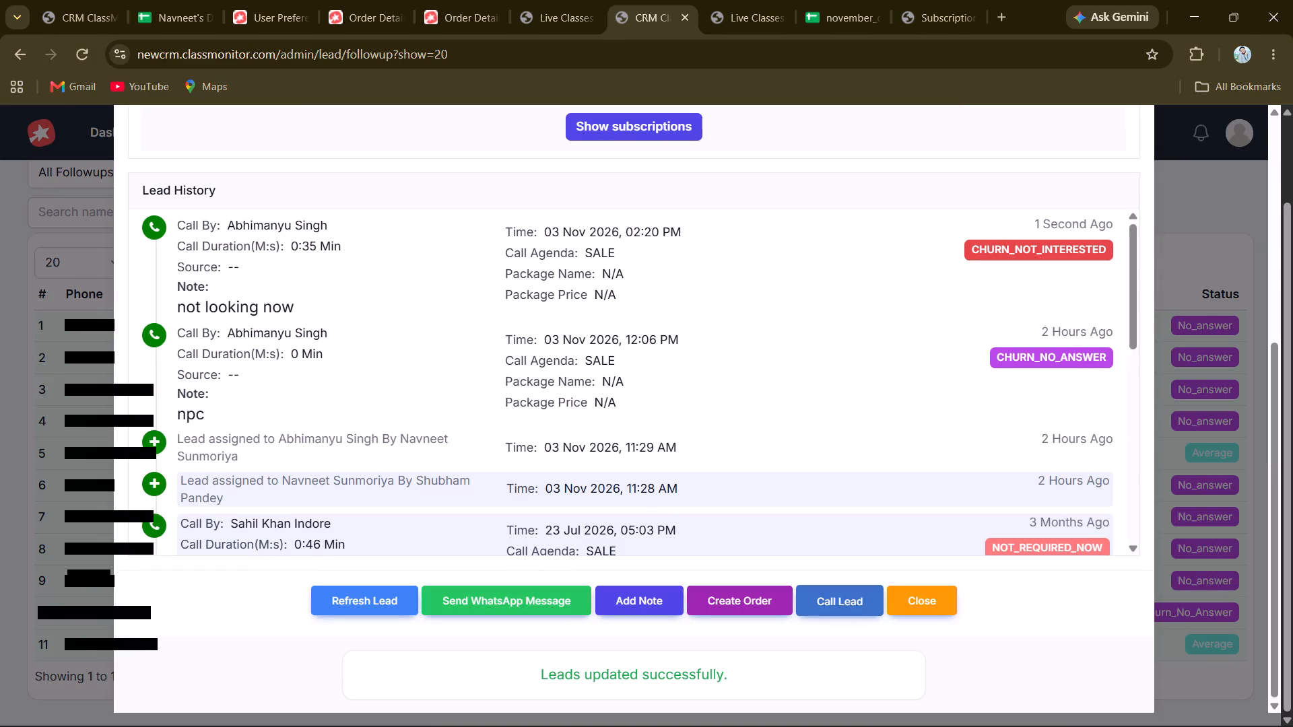
pyautogui.click(927, 607)
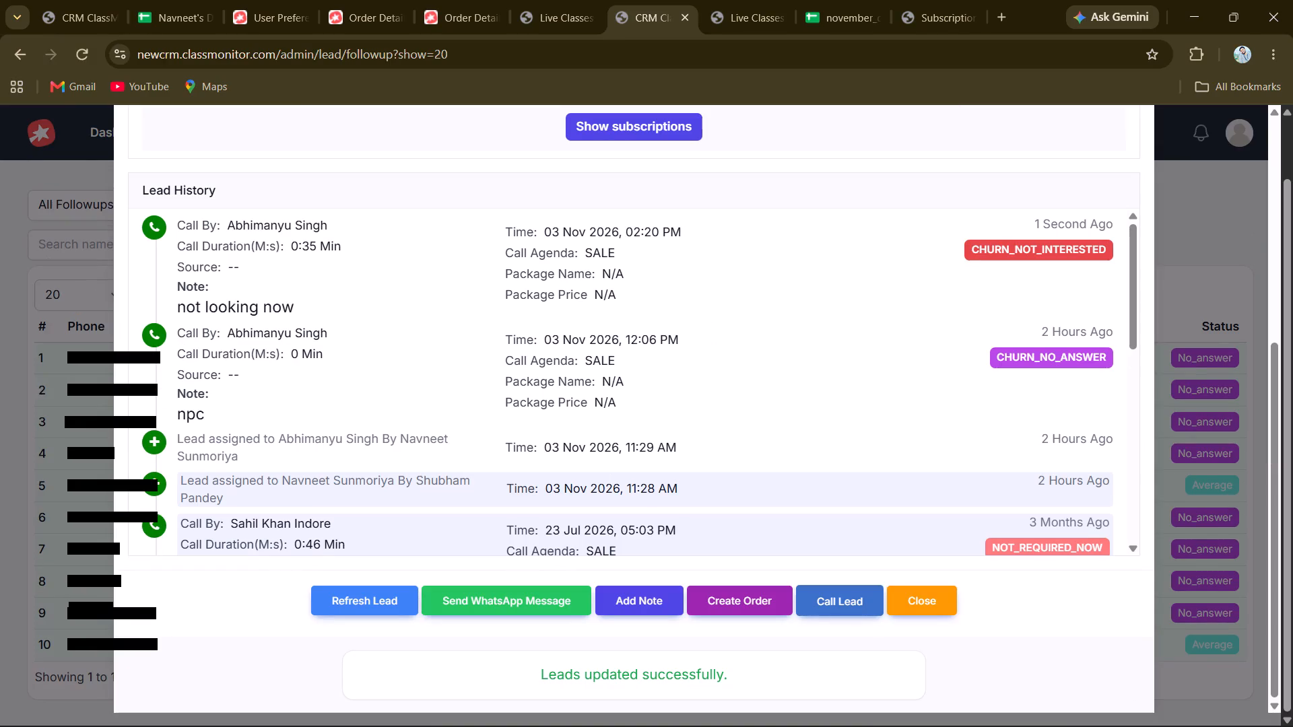
# Filter the Followup list by the no_answer status.
pyautogui.click(703, 217)
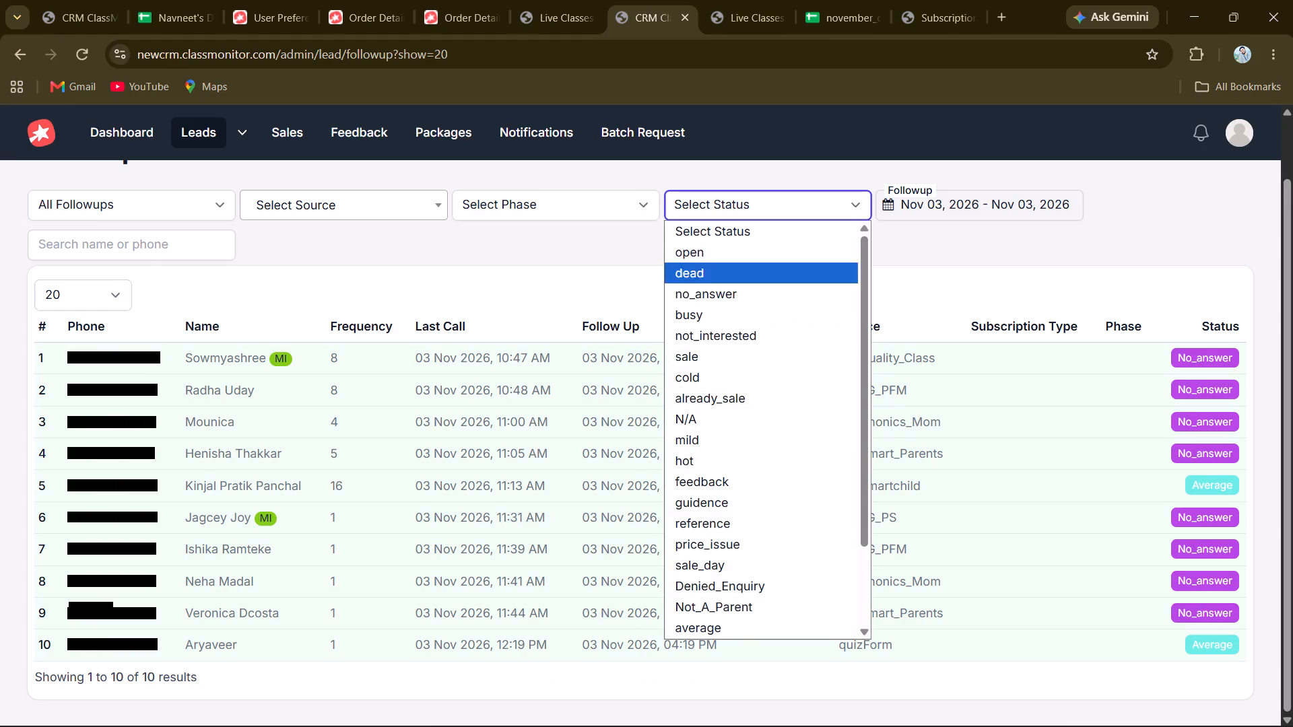
pyautogui.click(711, 288)
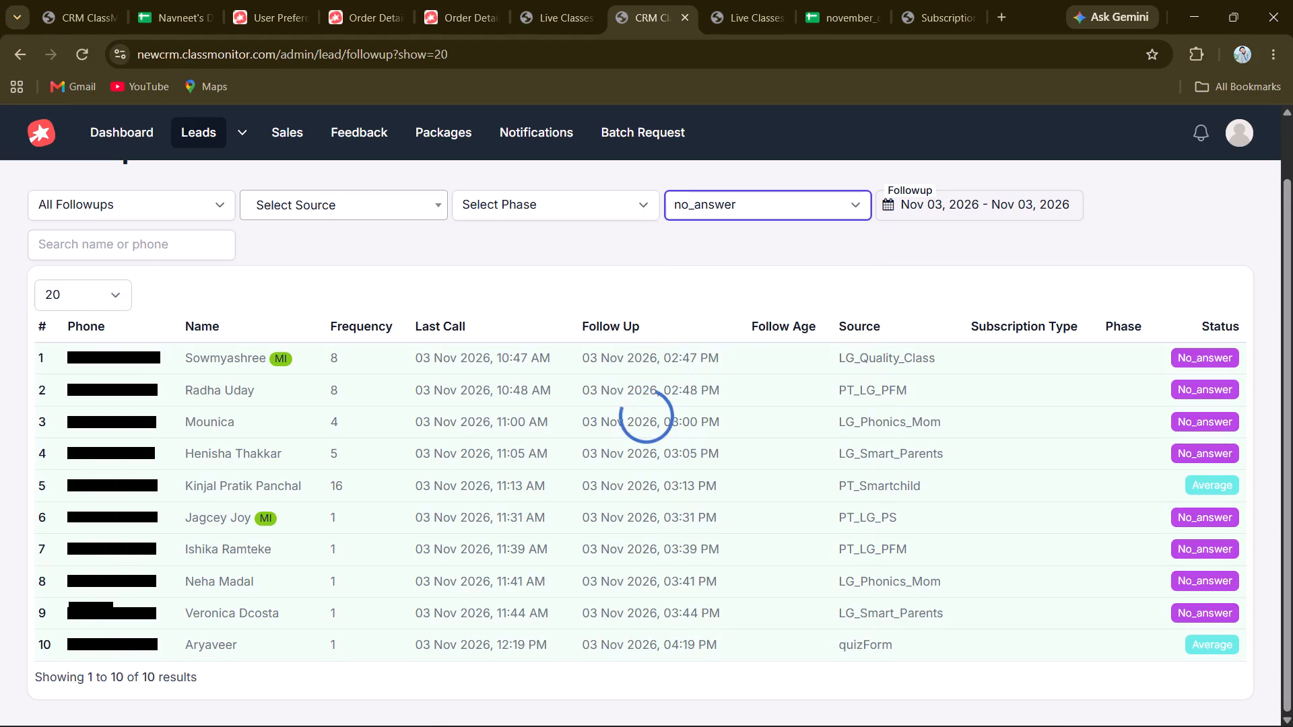
# Call the LG_Quality_Class lead, log it as NO_ANSWER with follow-up In 4 Hour and note "npc", save and close the lead.
pyautogui.click(477, 424)
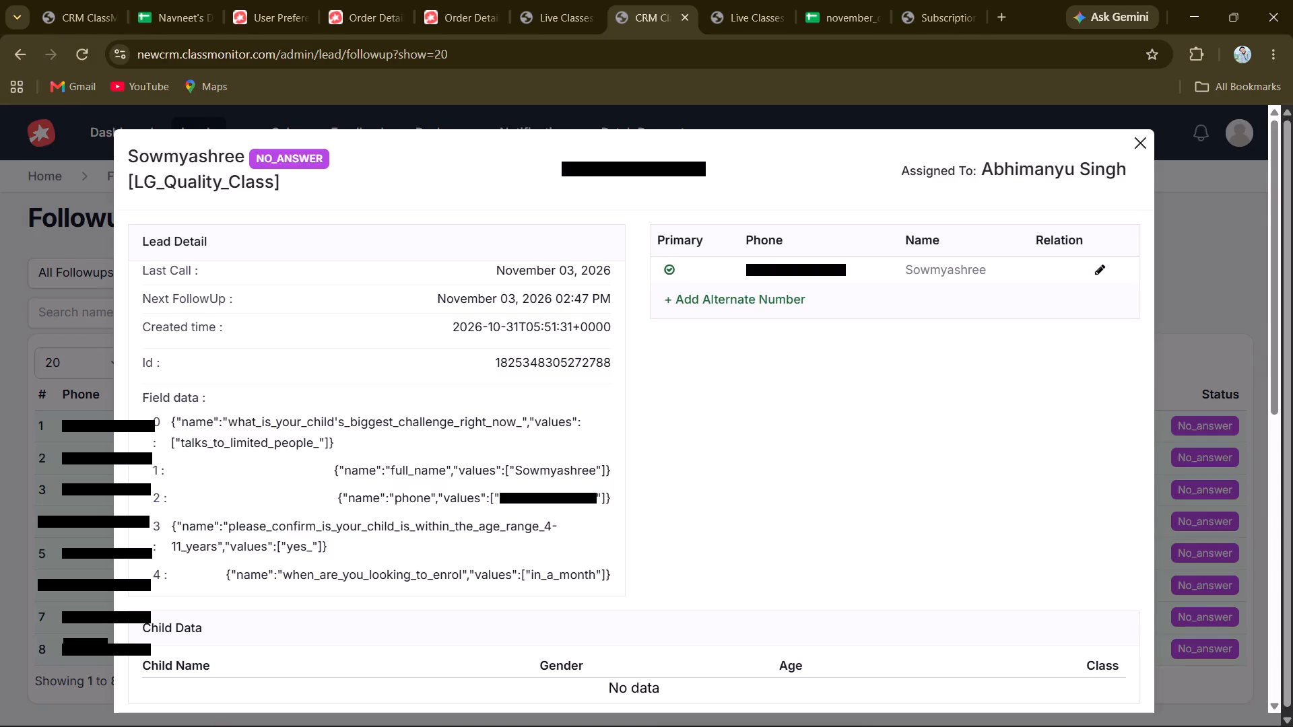
pyautogui.scroll(-11, 477, 424)
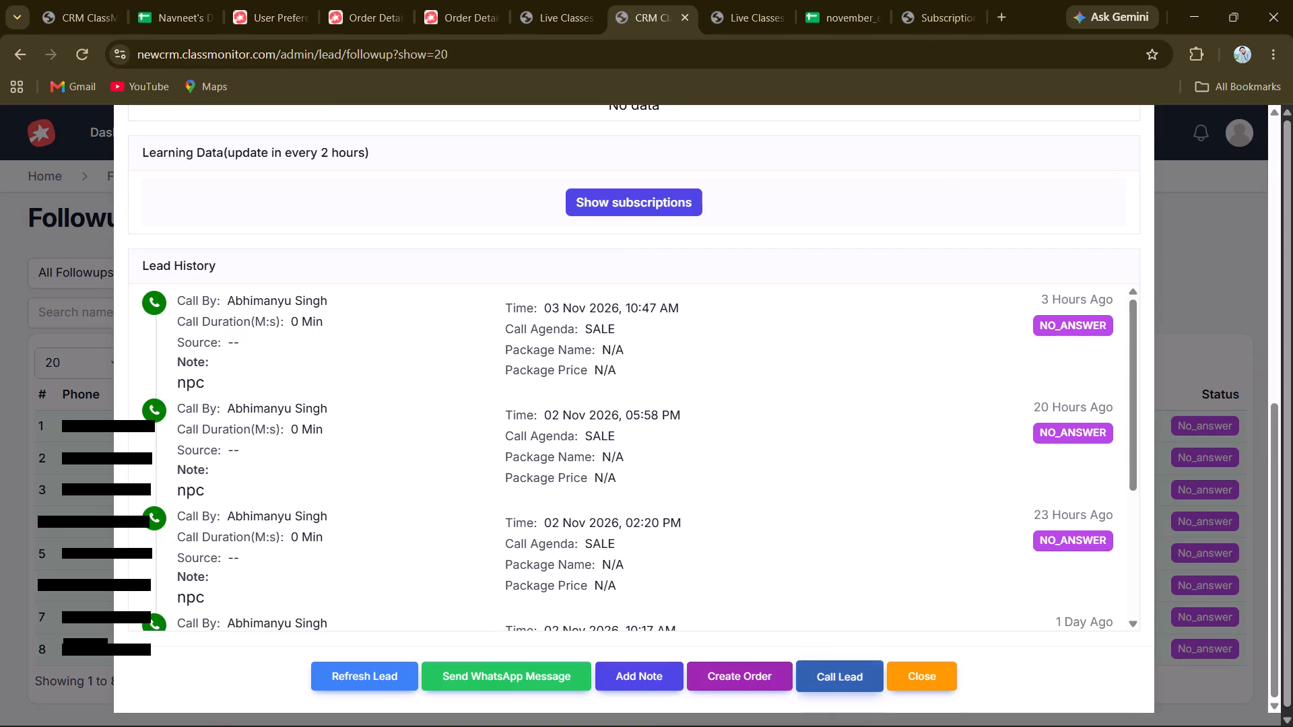
pyautogui.click(841, 685)
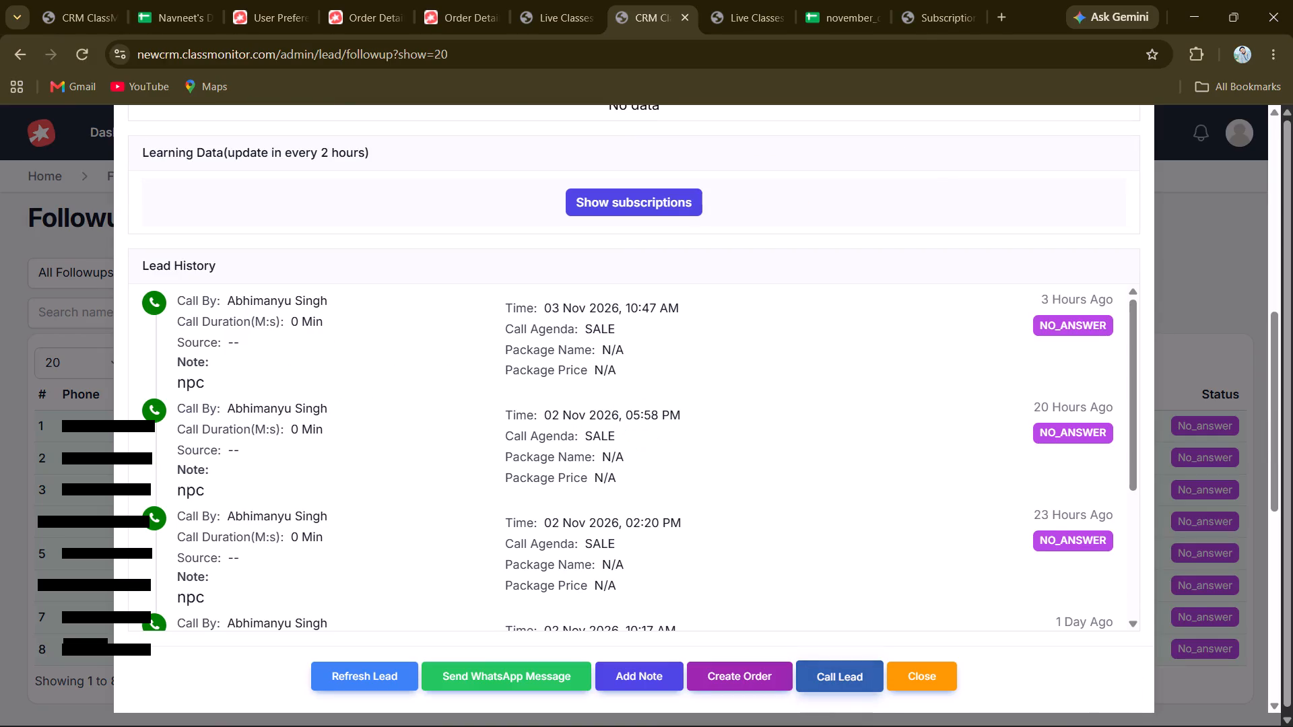
pyautogui.scroll(-10, 841, 685)
pyautogui.click(437, 343)
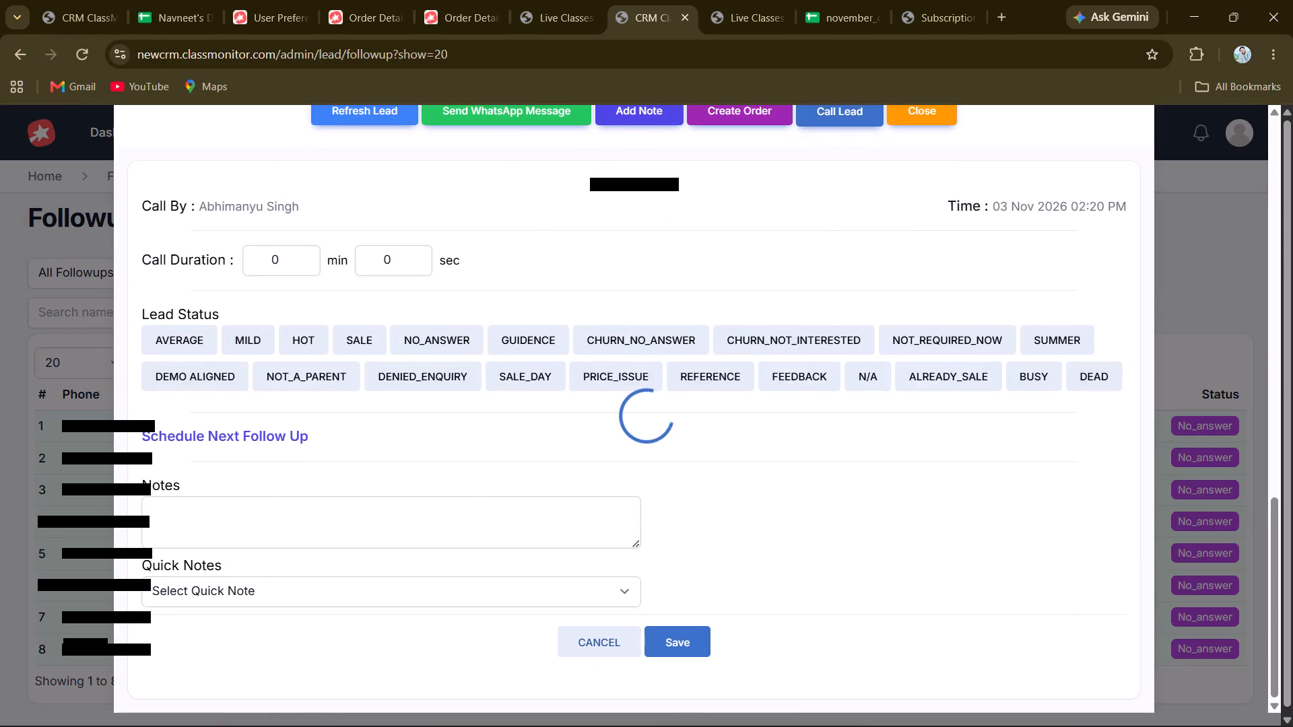
pyautogui.click(358, 545)
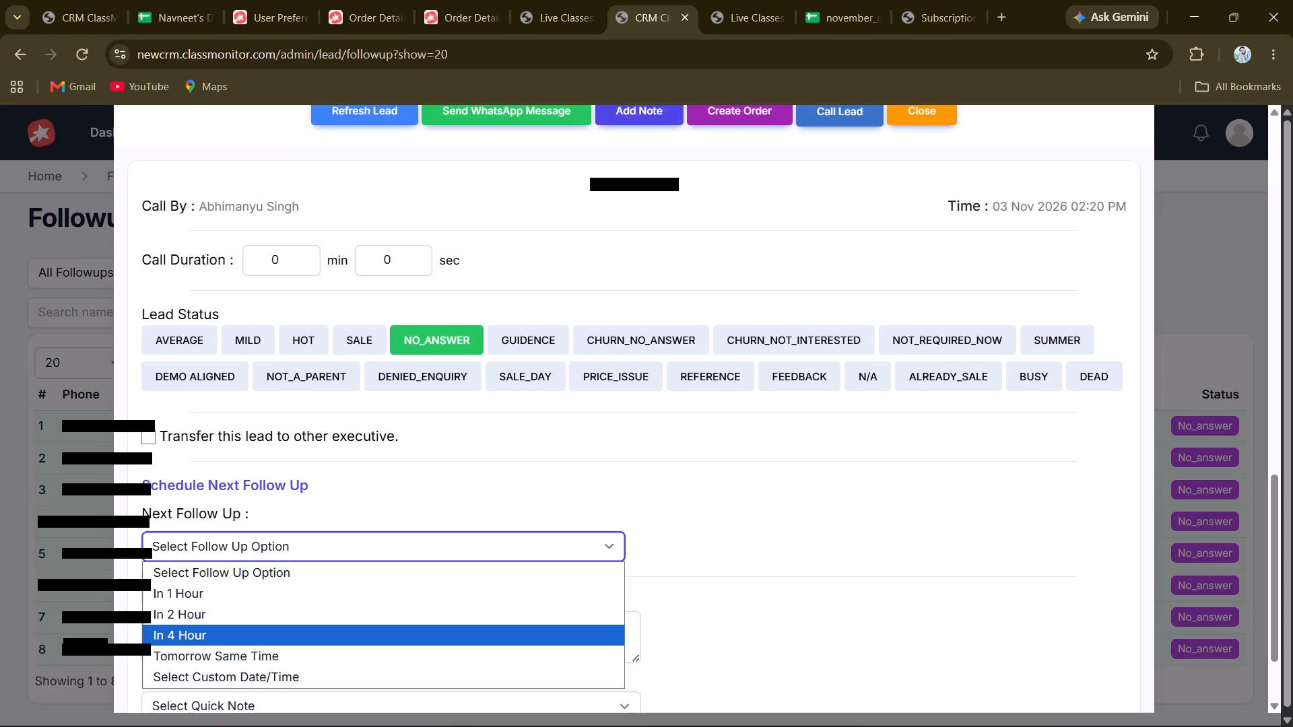
pyautogui.click(260, 636)
pyautogui.click(290, 637)
pyautogui.write('npc')
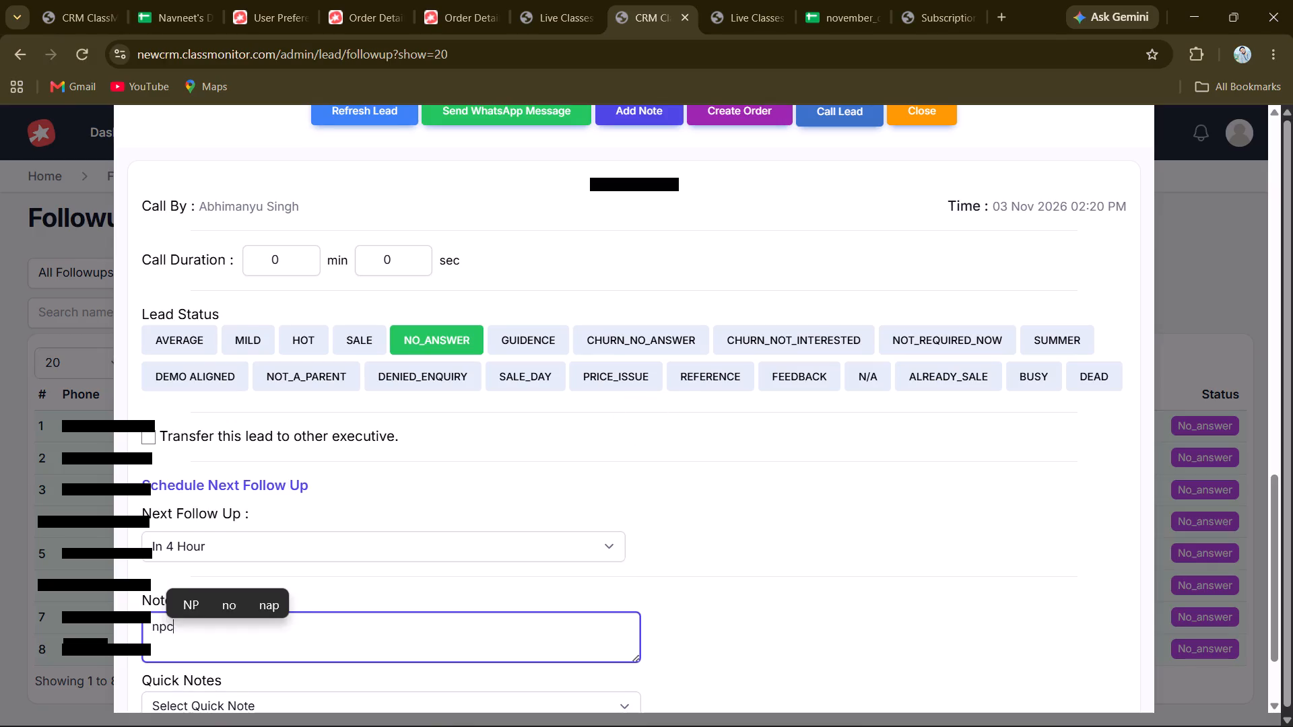
pyautogui.scroll(-3, 424, 632)
pyautogui.click(692, 642)
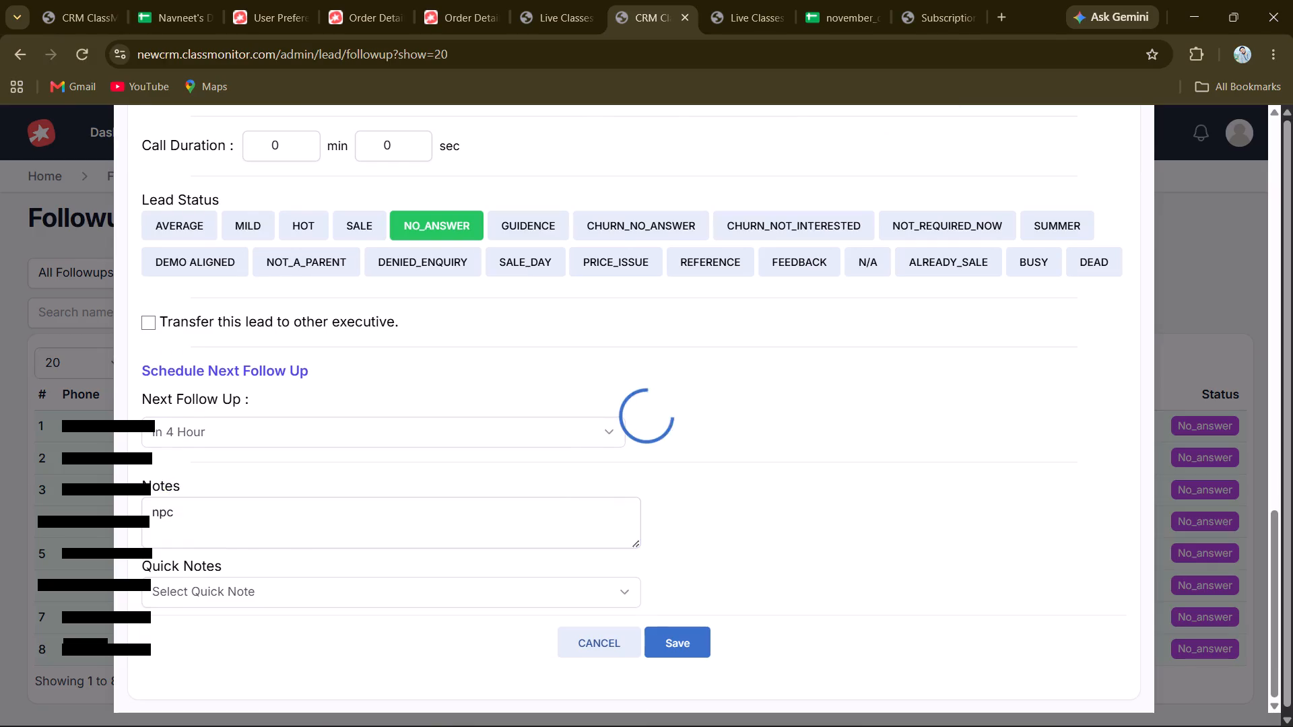
pyautogui.click(937, 600)
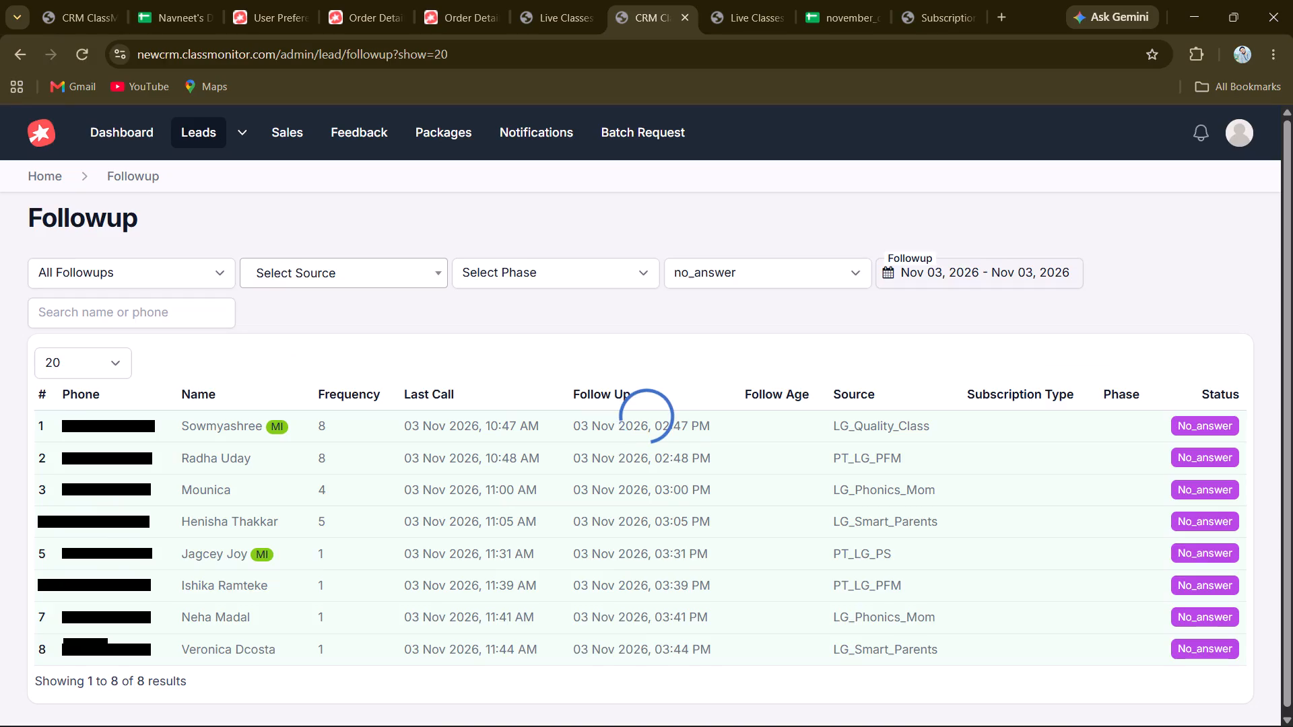
# Open the PT_LG_PFM lead due at 02:48 PM, review its details and history, and start a call to it.
pyautogui.click(471, 433)
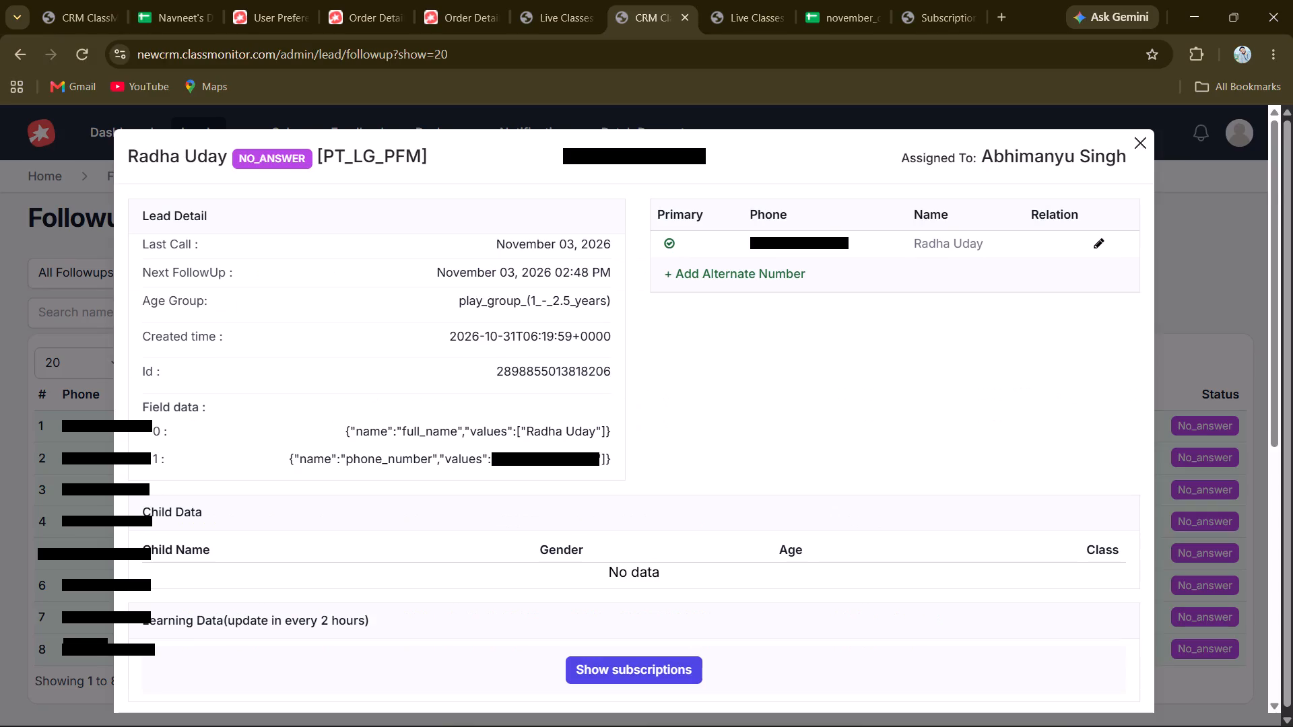
pyautogui.scroll(-3, 471, 433)
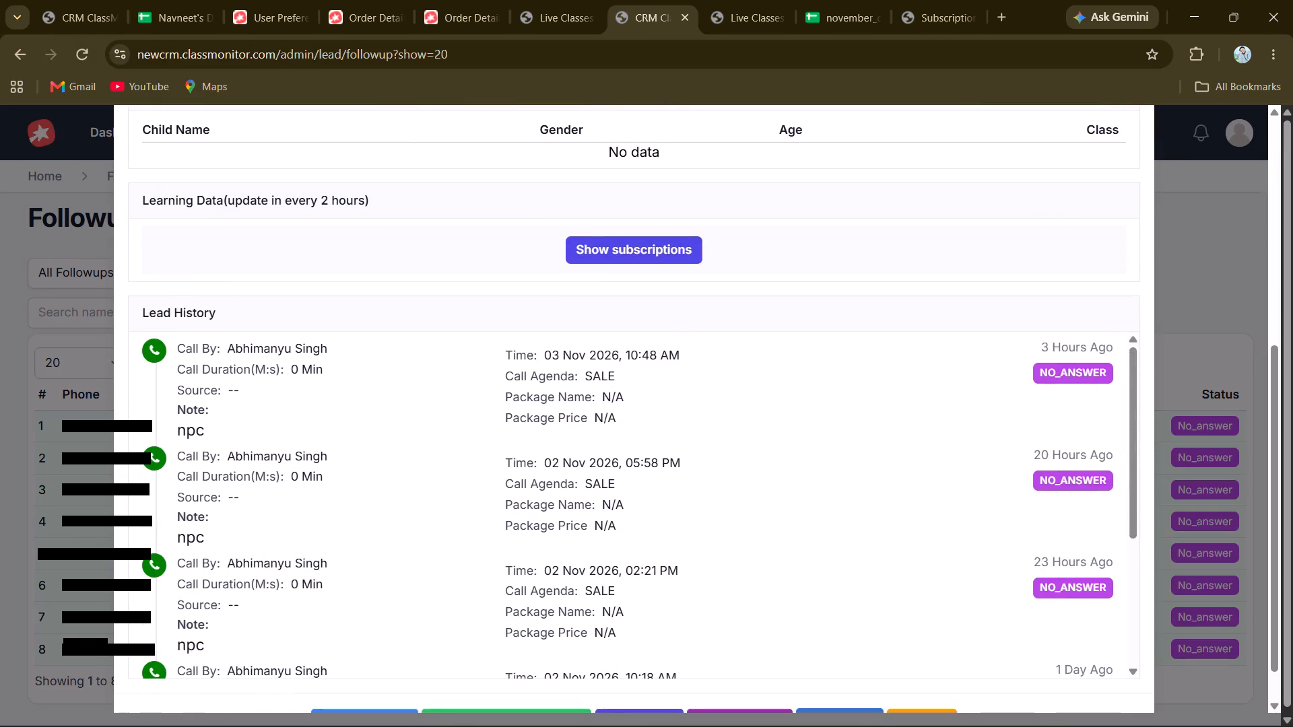
pyautogui.scroll(-8, 655, 517)
pyautogui.scroll(16, 655, 517)
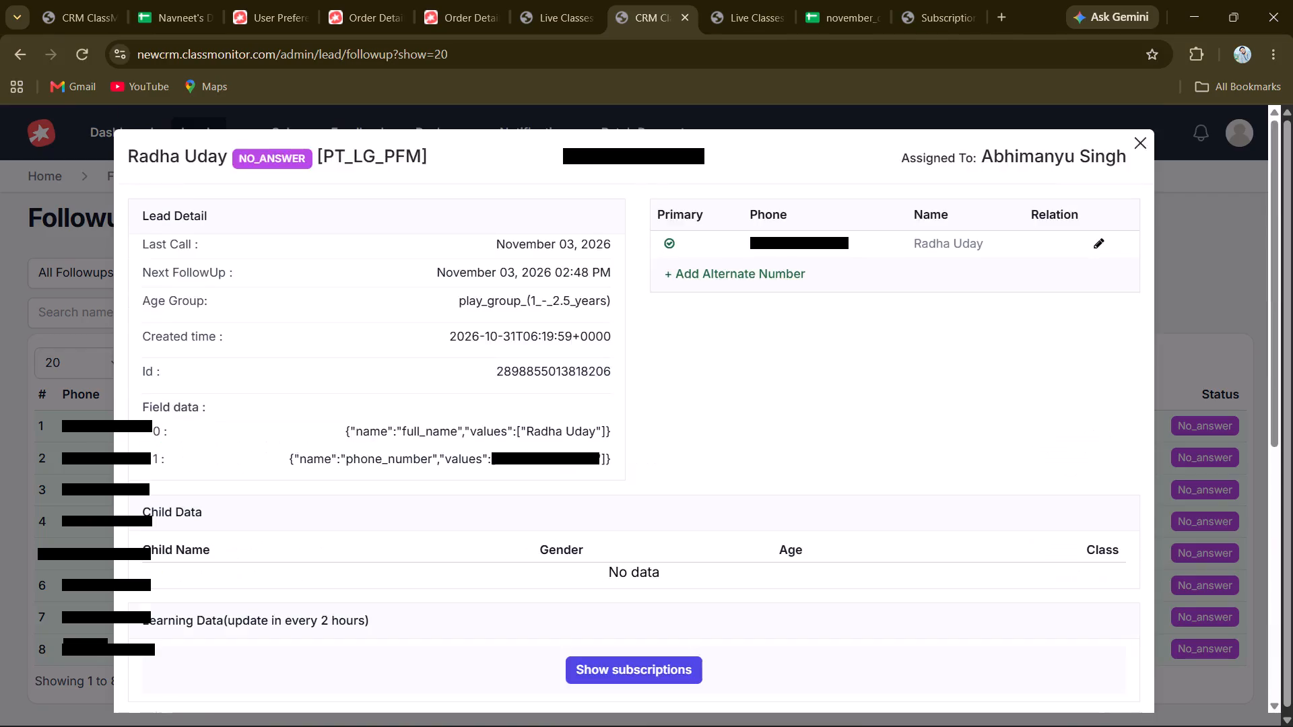
pyautogui.scroll(-7, 655, 517)
pyautogui.click(826, 664)
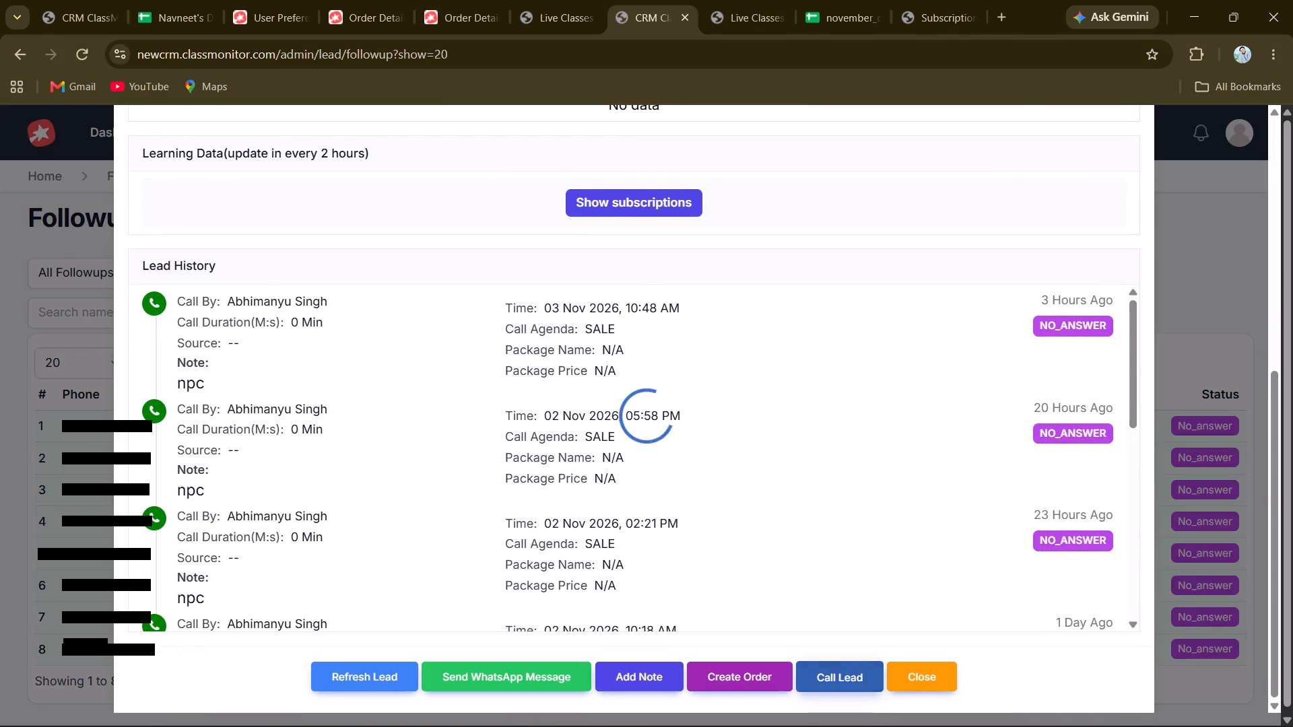
pyautogui.scroll(-10, 826, 664)
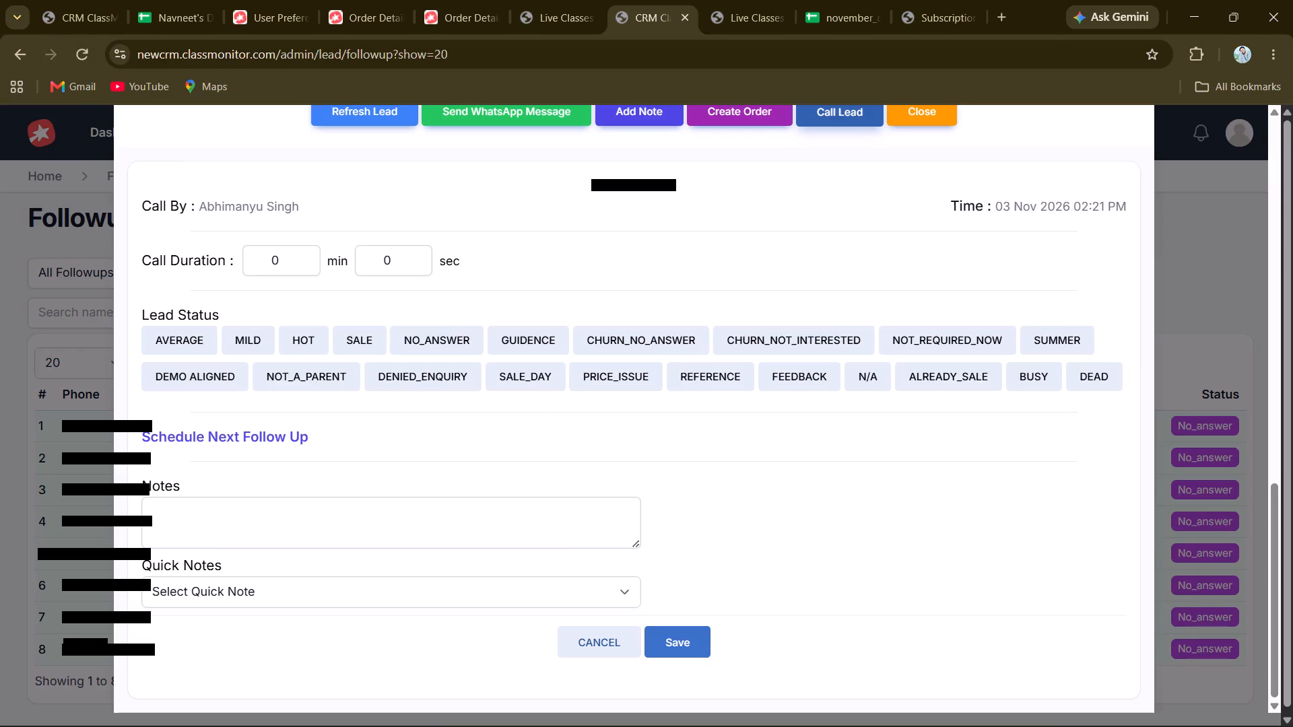
pyautogui.scroll(11, 641, 357)
pyautogui.scroll(-13, 641, 357)
# Log the call as NO_ANSWER with the next follow-up In 4 Hour and the note "npc", save it and close the lead.
pyautogui.click(421, 345)
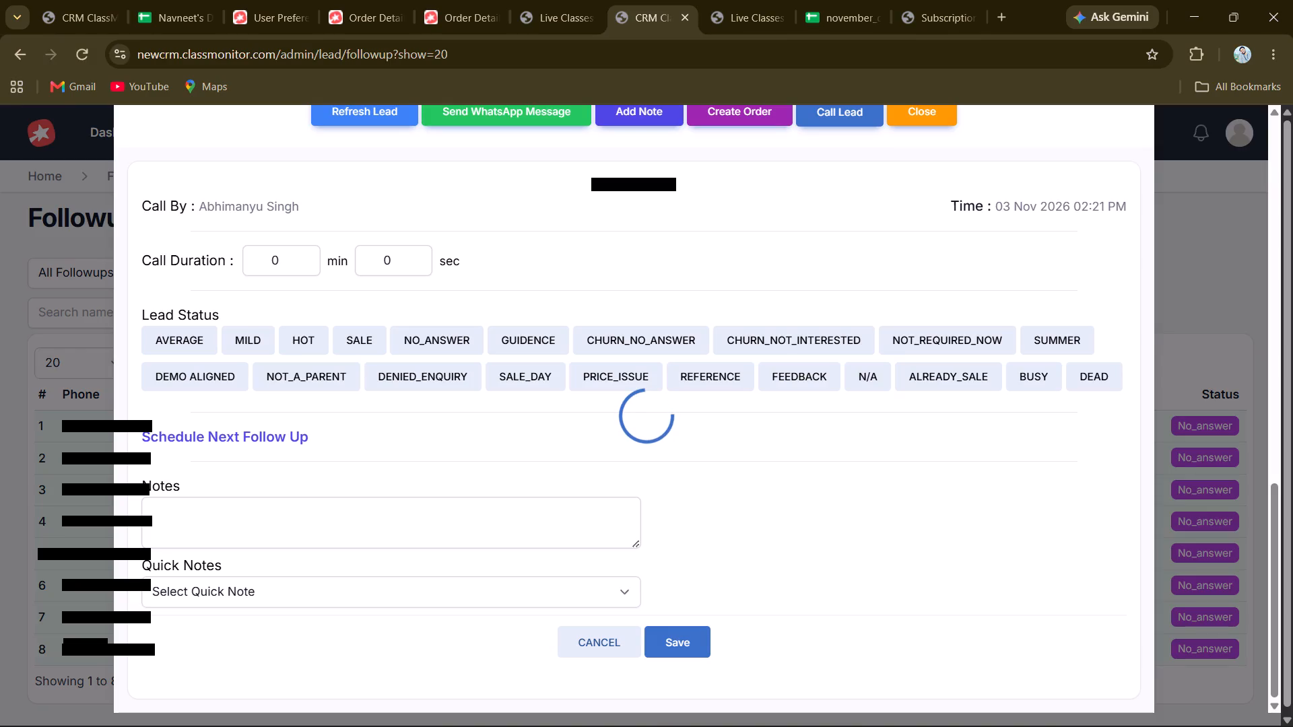
pyautogui.click(363, 561)
pyautogui.click(281, 637)
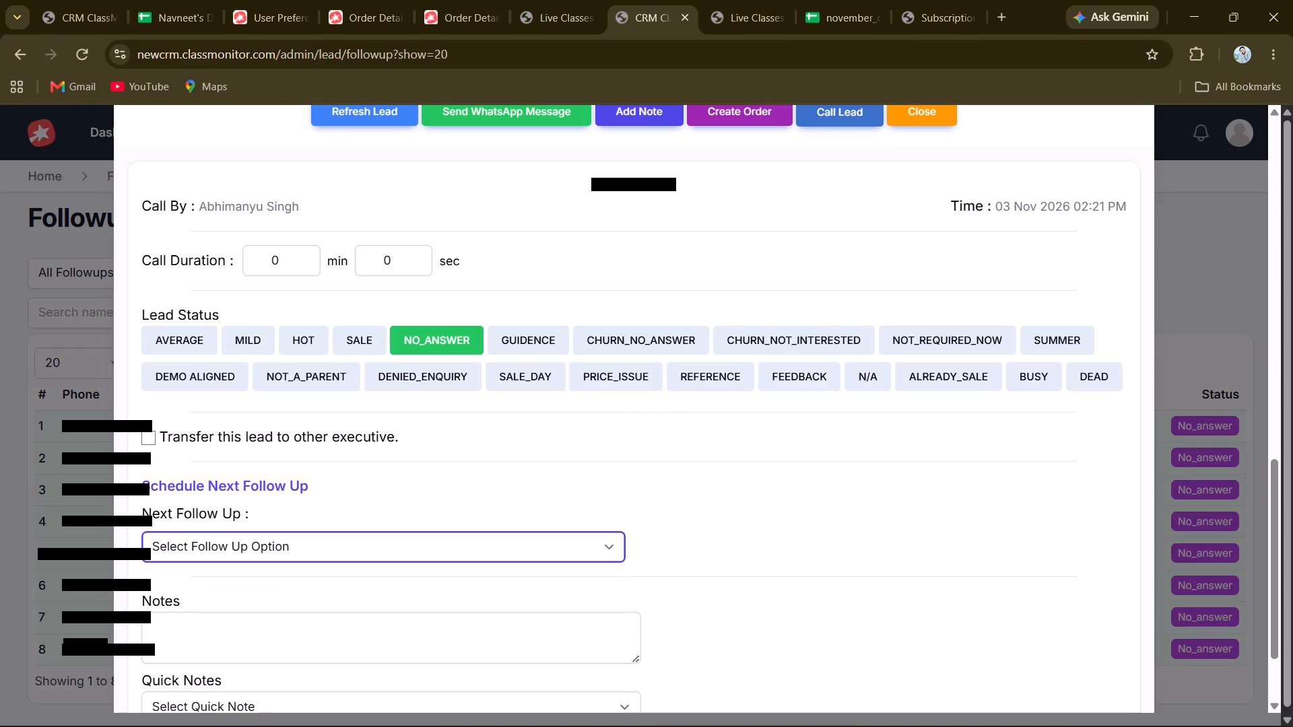
pyautogui.click(299, 639)
pyautogui.click(299, 639)
pyautogui.click(299, 639)
pyautogui.write('npc')
pyautogui.scroll(-5, 533, 607)
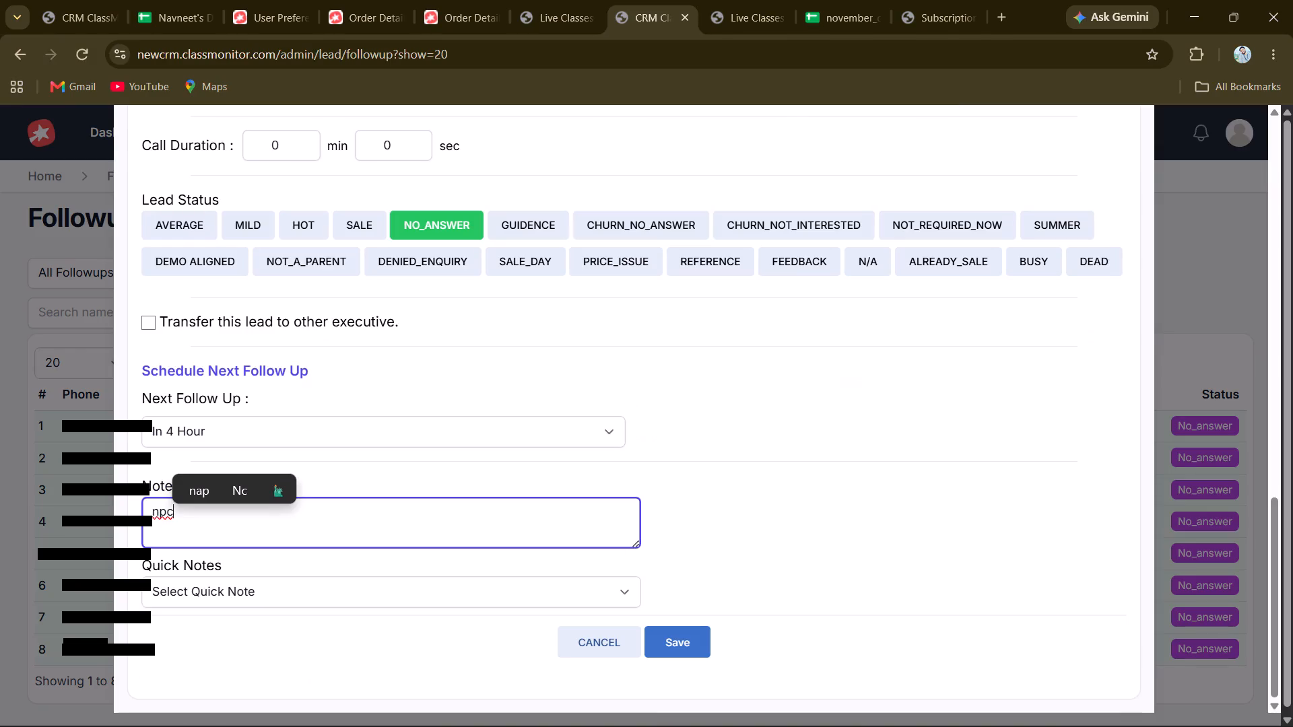
pyautogui.click(683, 634)
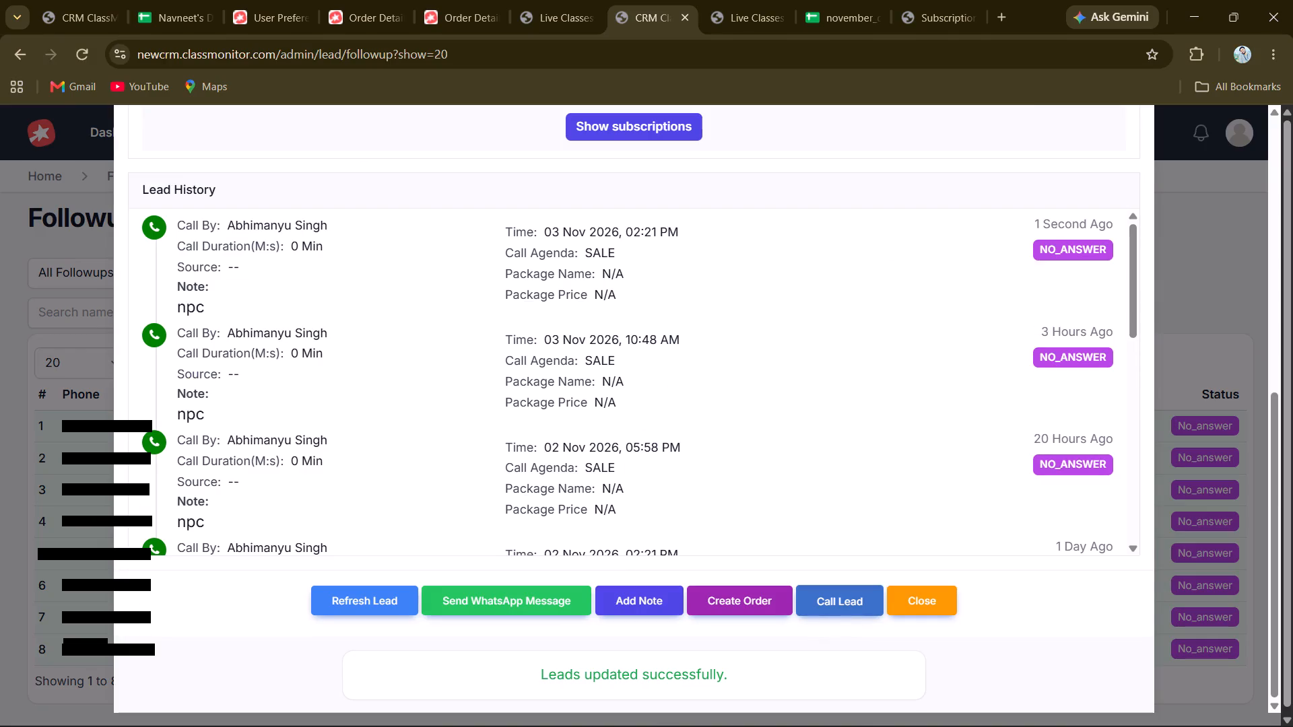
pyautogui.click(939, 590)
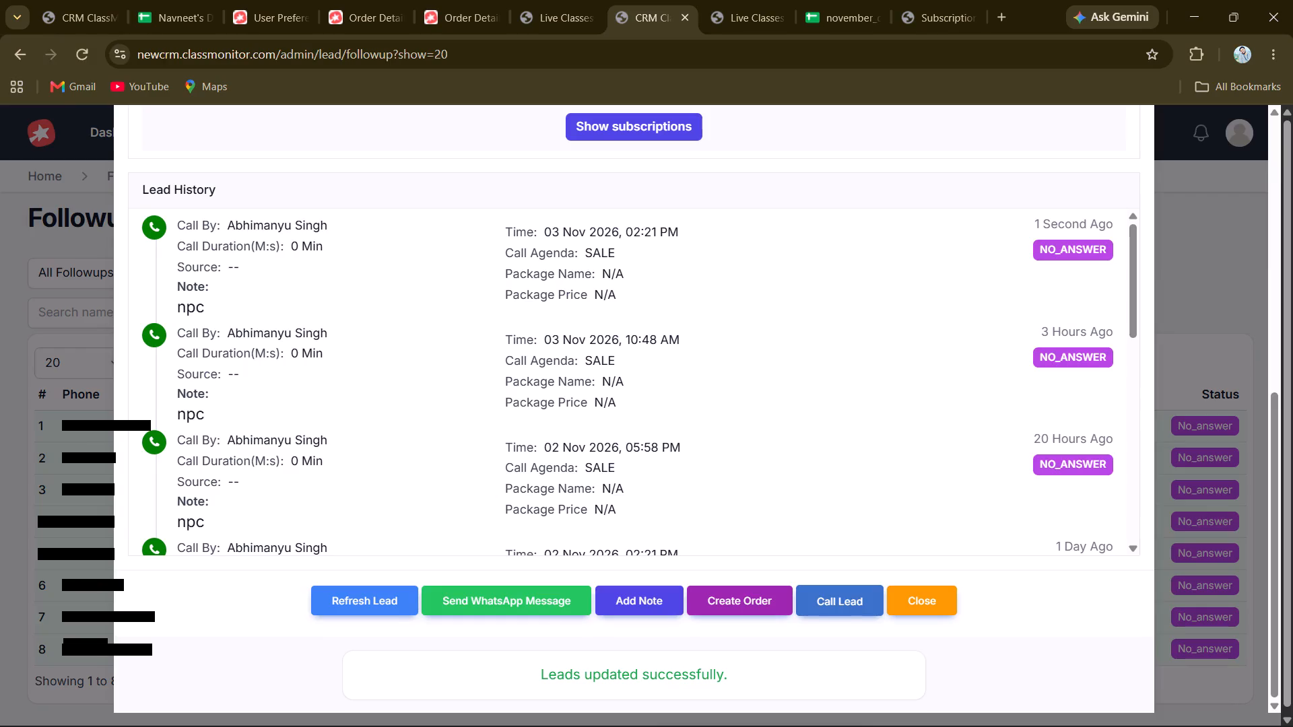
# Open the LG_Phonics_Mom lead due at 03:00 PM and examine its details and call history.
pyautogui.click(455, 425)
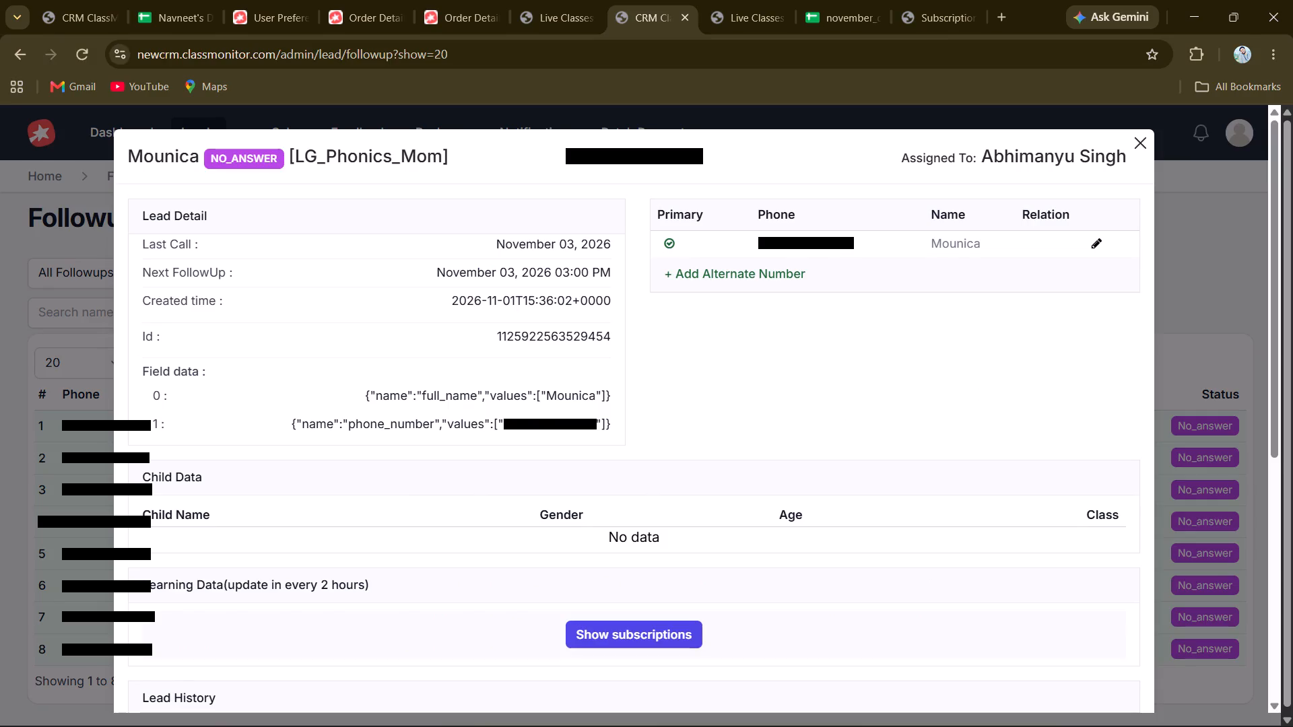
pyautogui.scroll(-3, 455, 425)
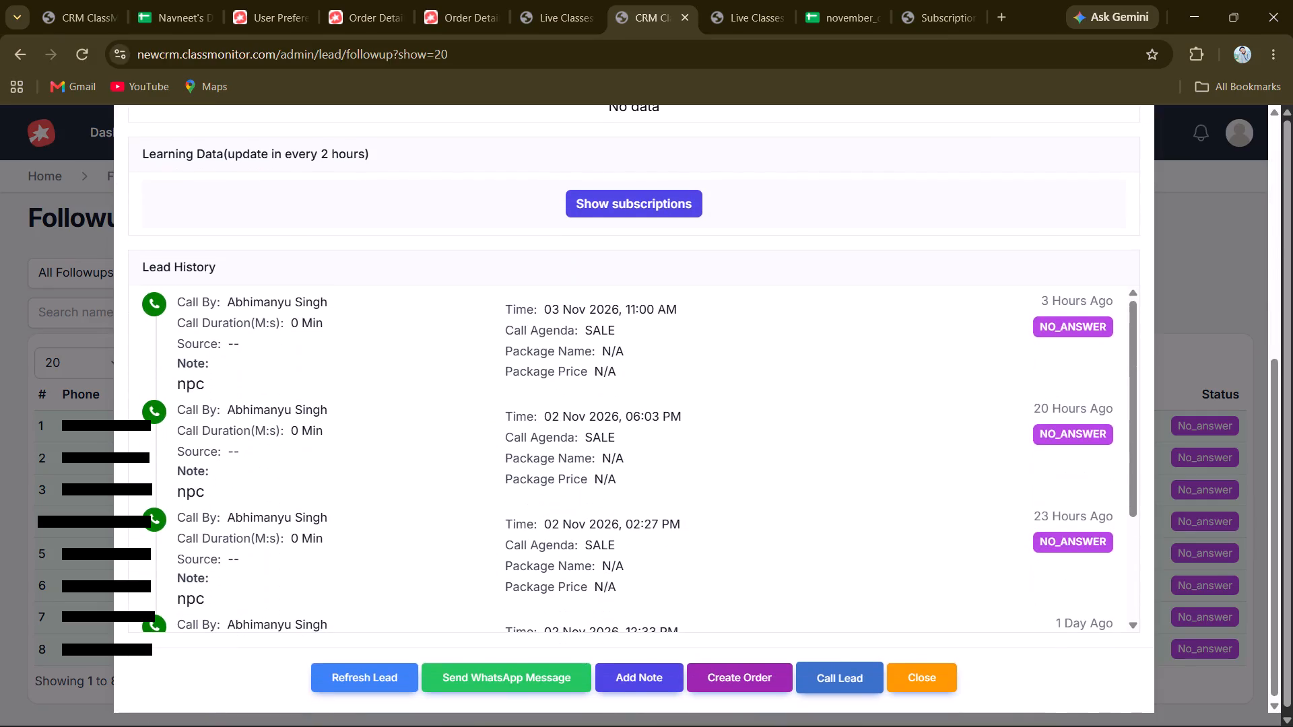
pyautogui.scroll(-6, 455, 425)
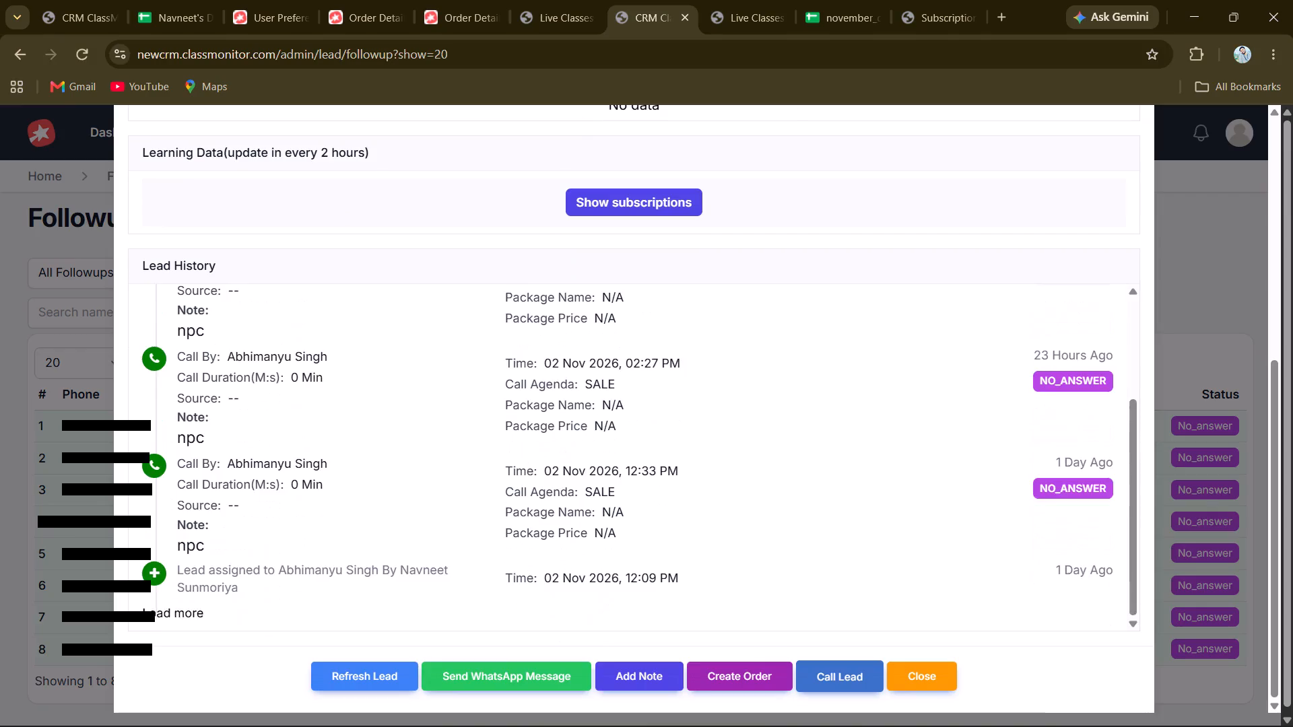
pyautogui.scroll(10, 455, 425)
pyautogui.scroll(-7, 455, 425)
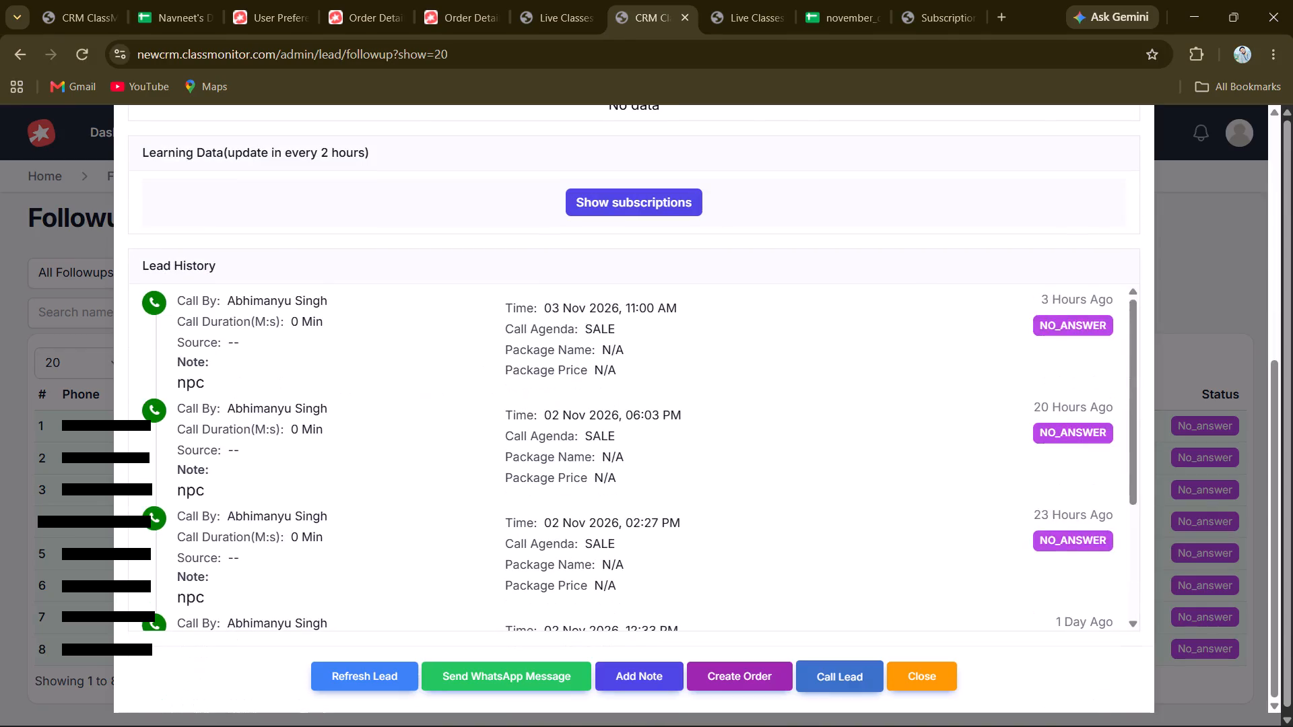
pyautogui.scroll(-5, 455, 425)
pyautogui.scroll(11, 455, 425)
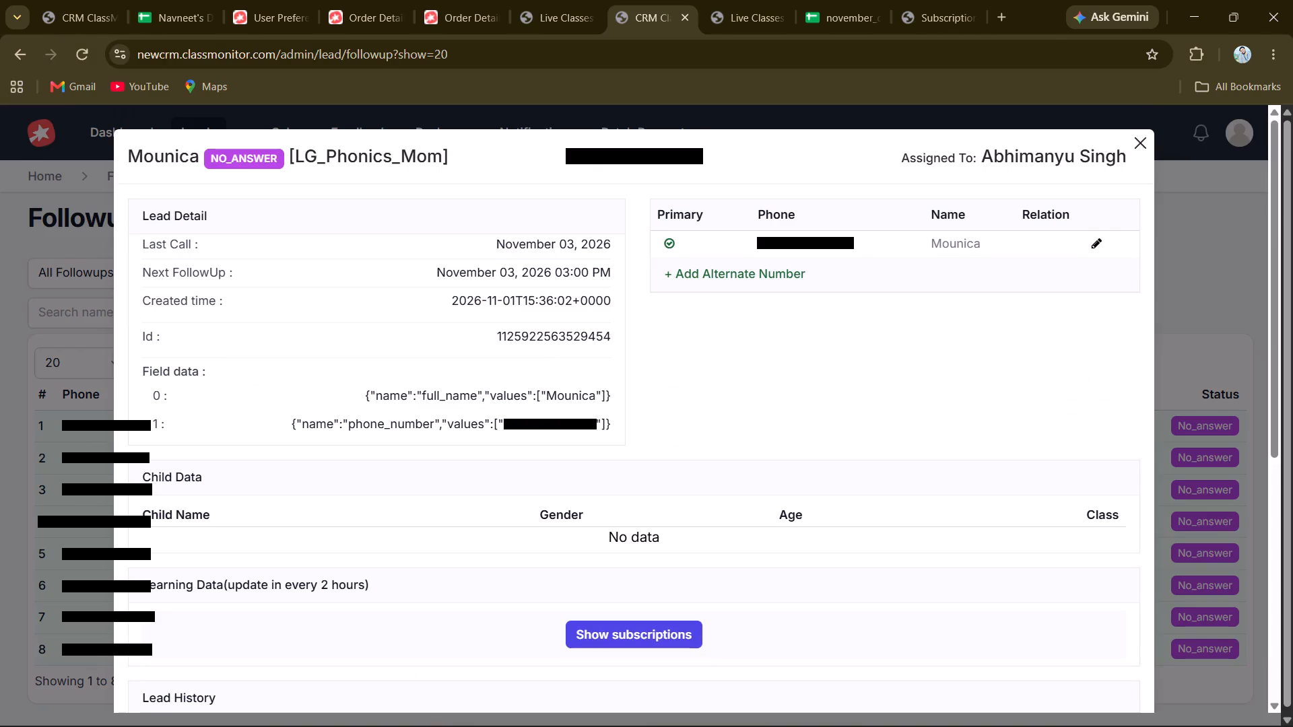
pyautogui.scroll(-7, 455, 425)
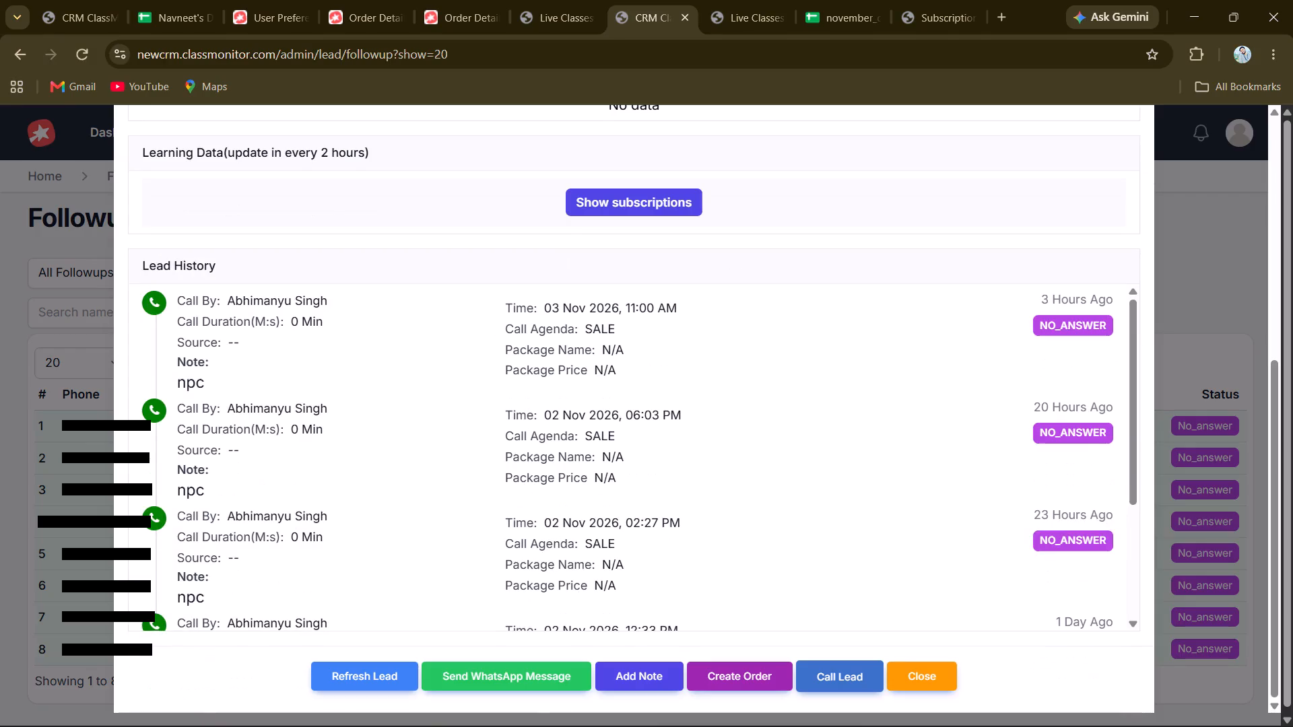
pyautogui.scroll(-6, 669, 439)
pyautogui.scroll(9, 669, 439)
pyautogui.scroll(-12, 669, 439)
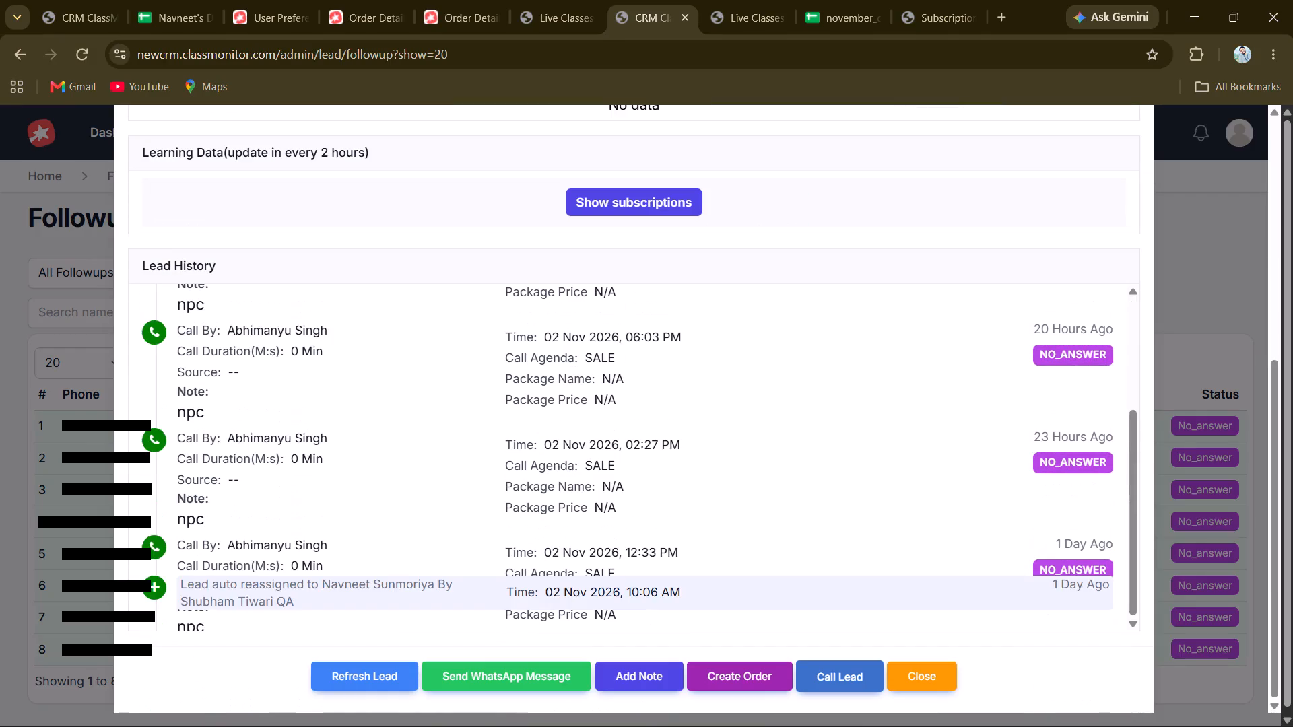
pyautogui.scroll(14, 669, 439)
pyautogui.scroll(-12, 669, 439)
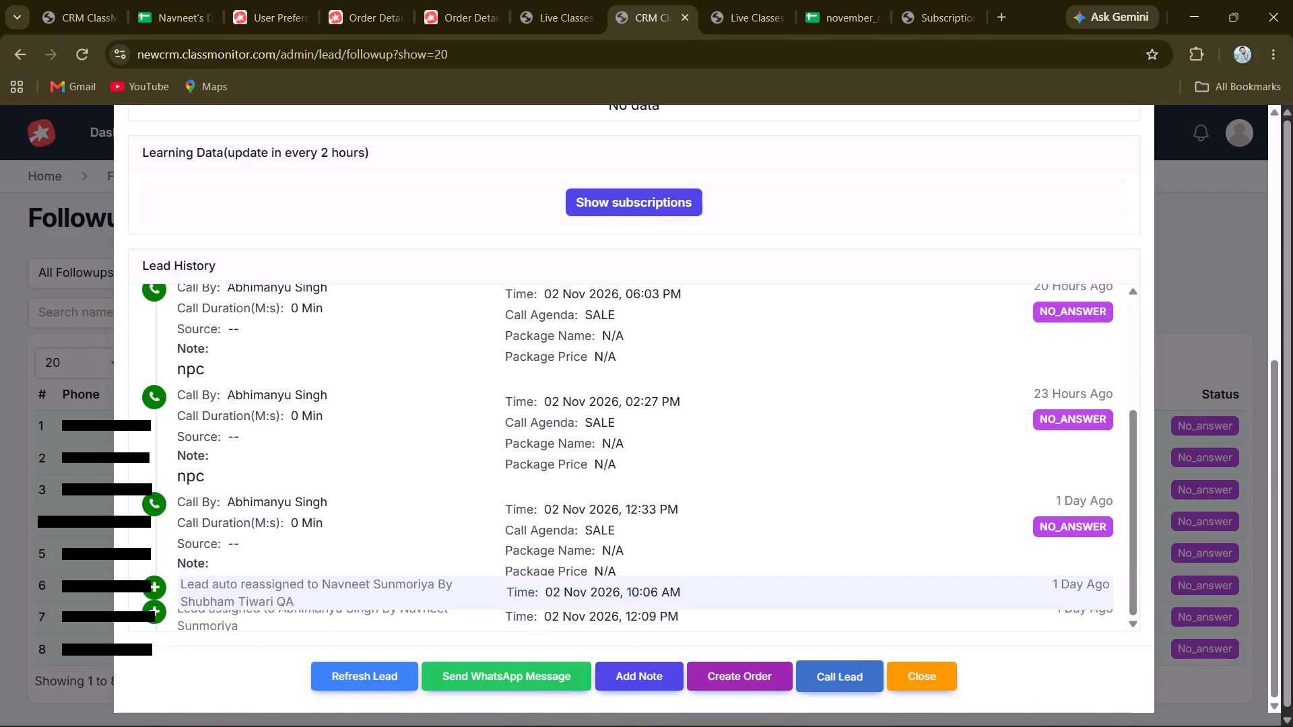
pyautogui.scroll(13, 669, 439)
pyautogui.scroll(-8, 669, 439)
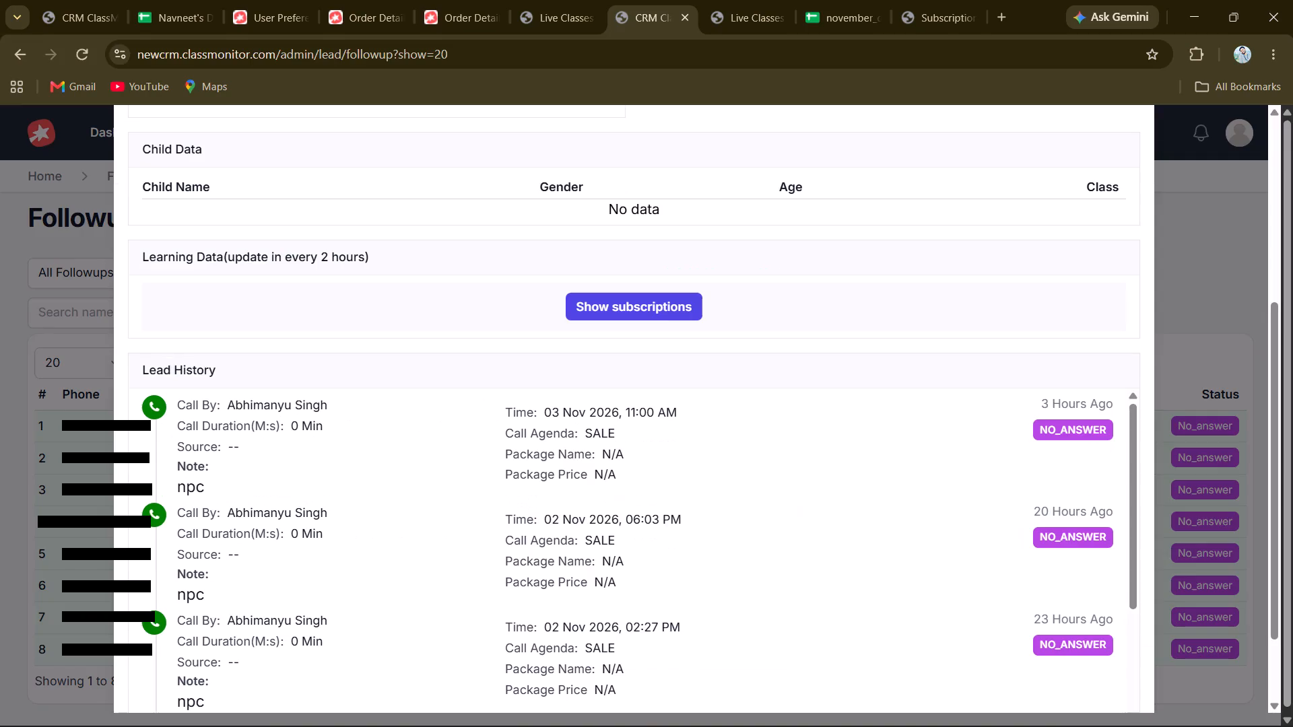
pyautogui.scroll(-7, 669, 439)
pyautogui.scroll(12, 669, 439)
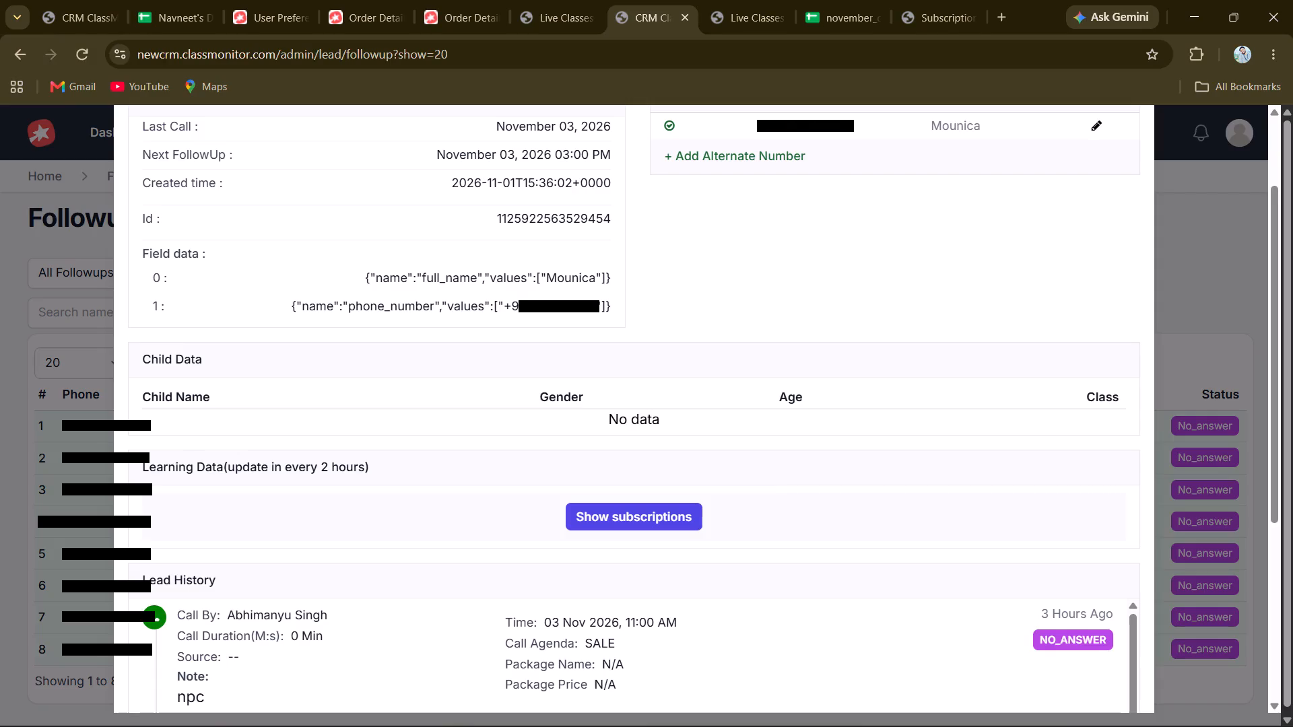
pyautogui.scroll(-6, 669, 439)
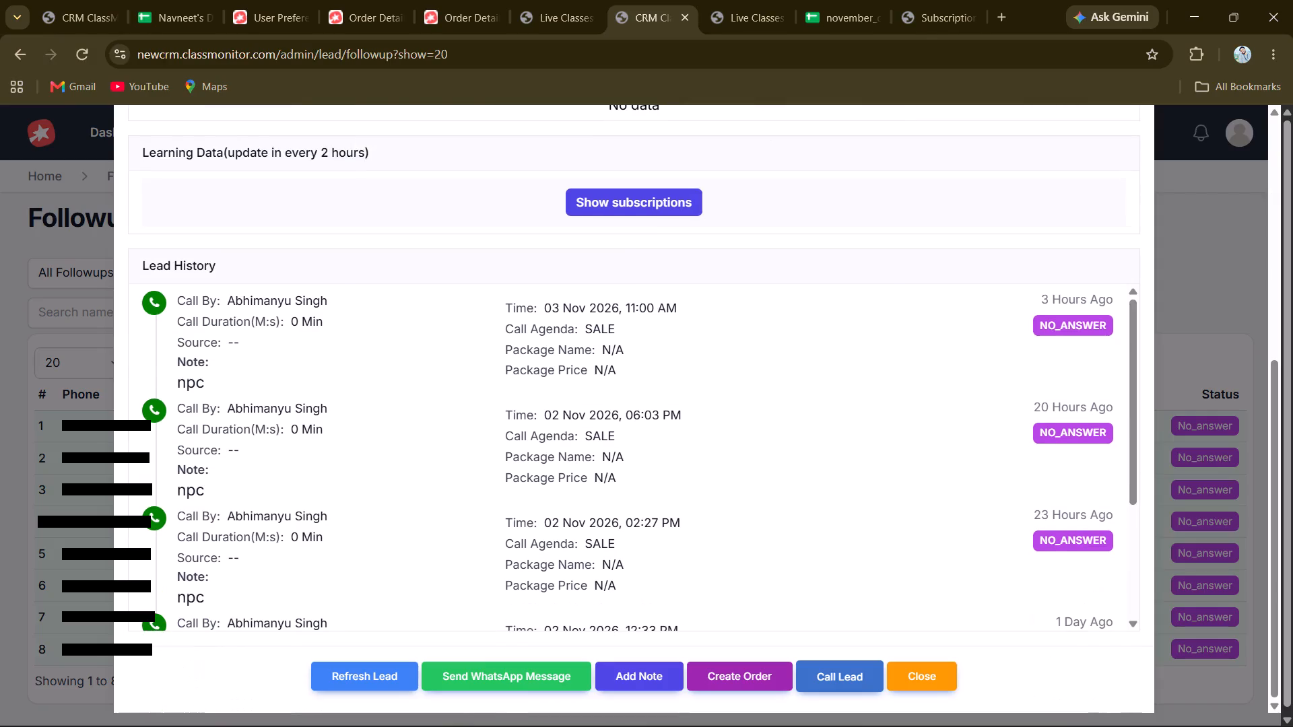
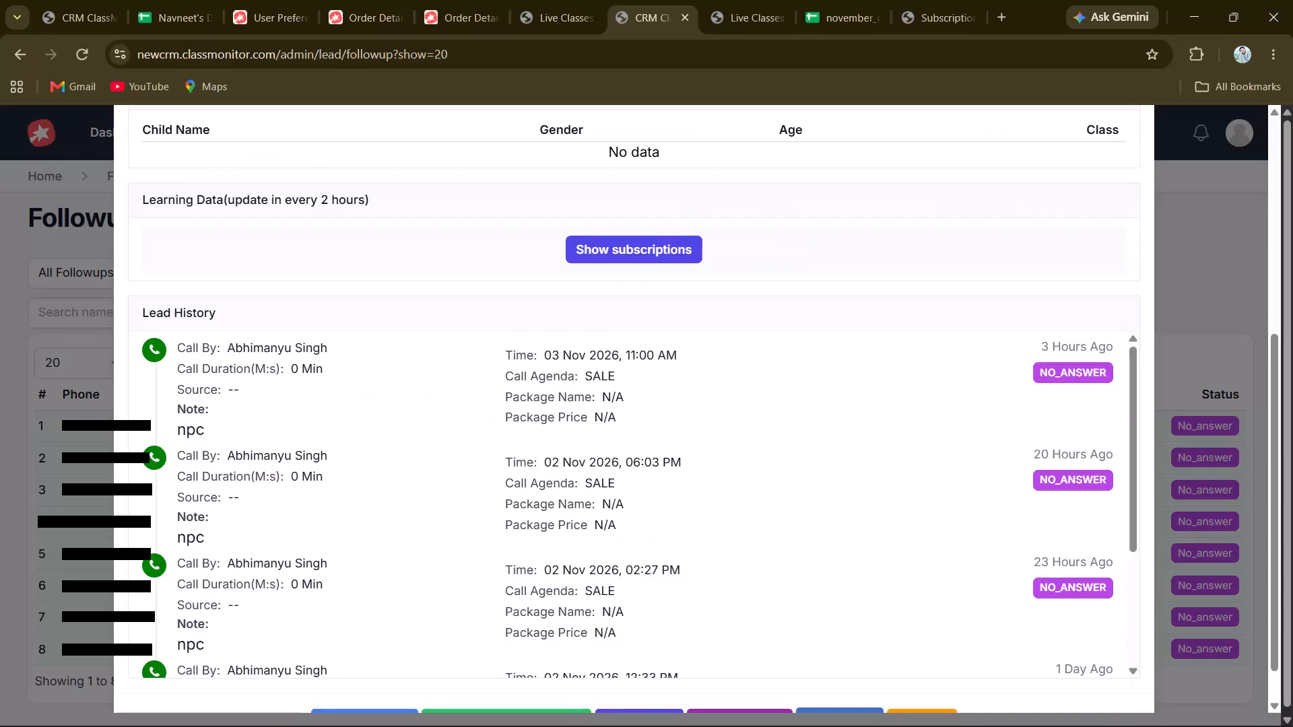
pyautogui.scroll(-6, 669, 439)
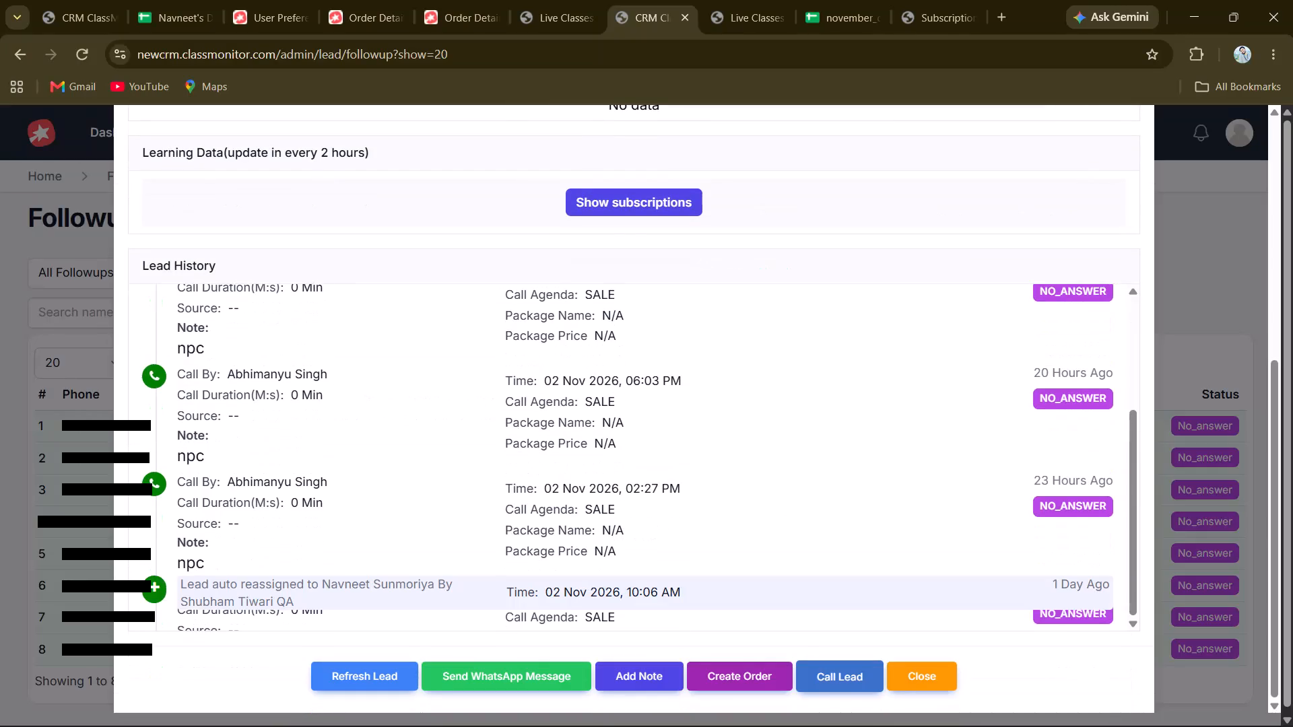
pyautogui.scroll(13, 669, 439)
pyautogui.scroll(-5, 669, 439)
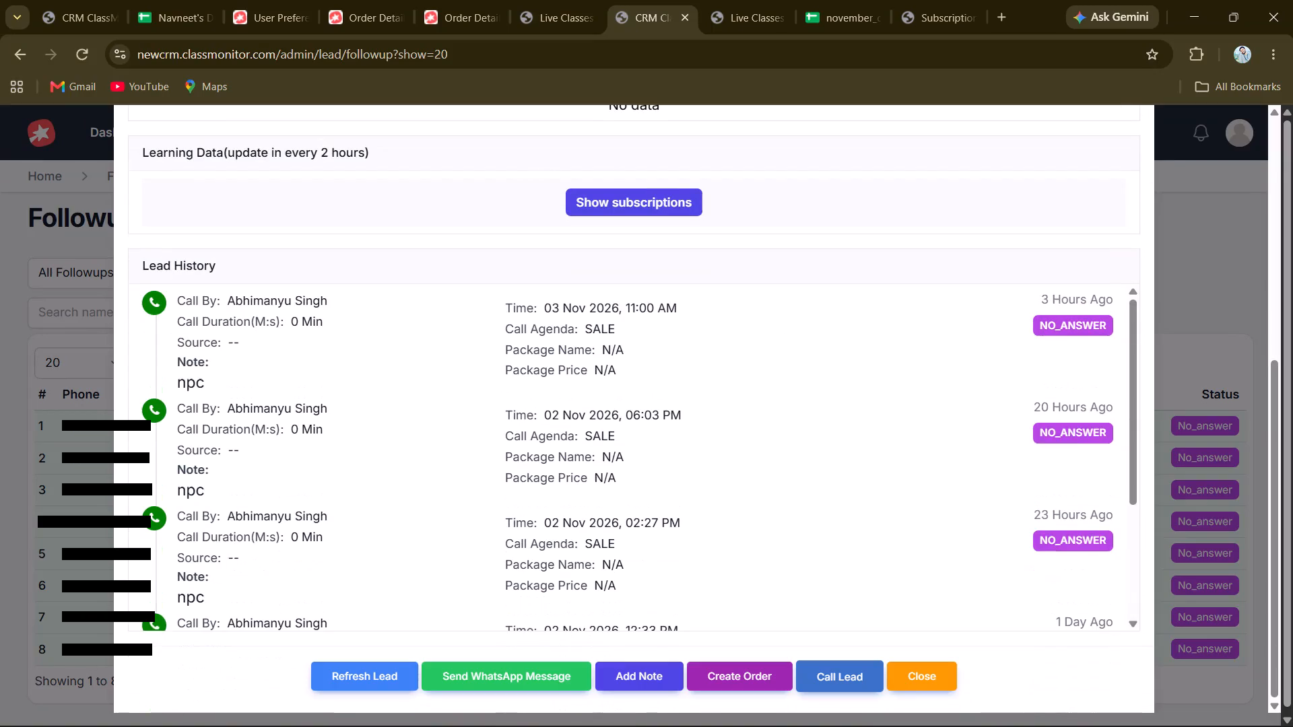
pyautogui.scroll(-4, 669, 439)
pyautogui.scroll(10, 669, 439)
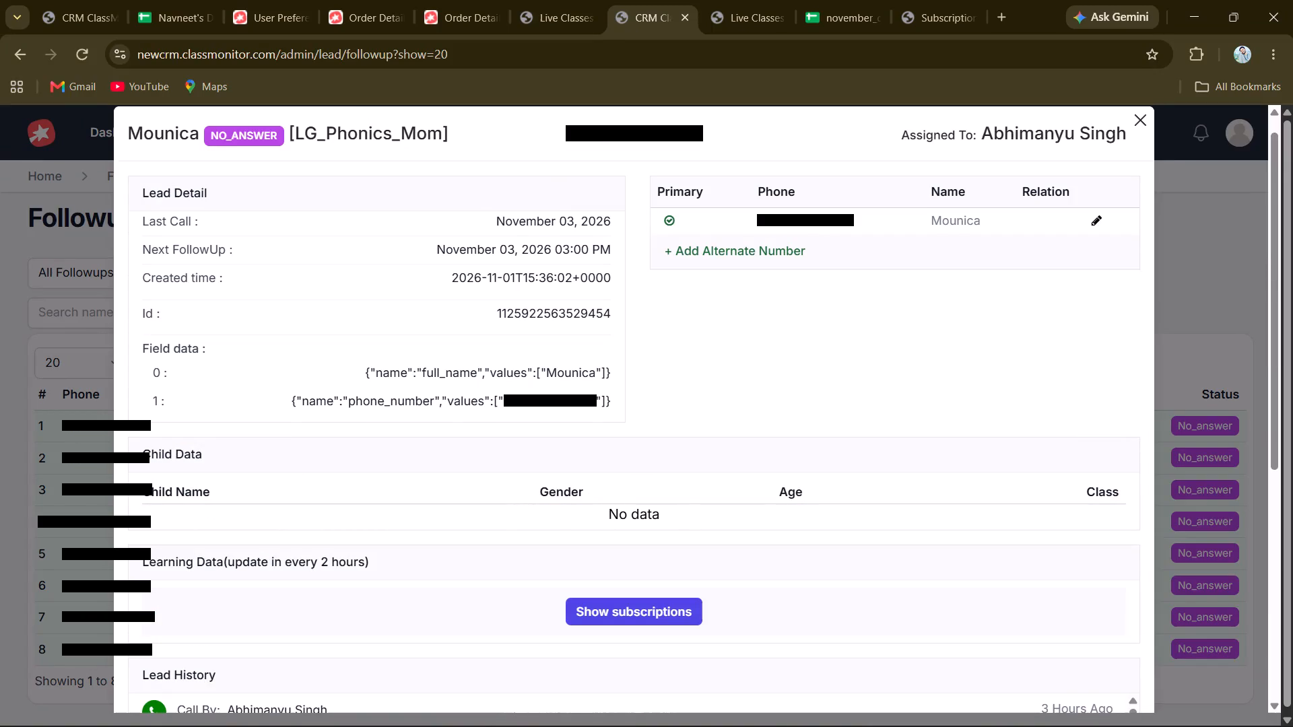
pyautogui.scroll(-7, 669, 439)
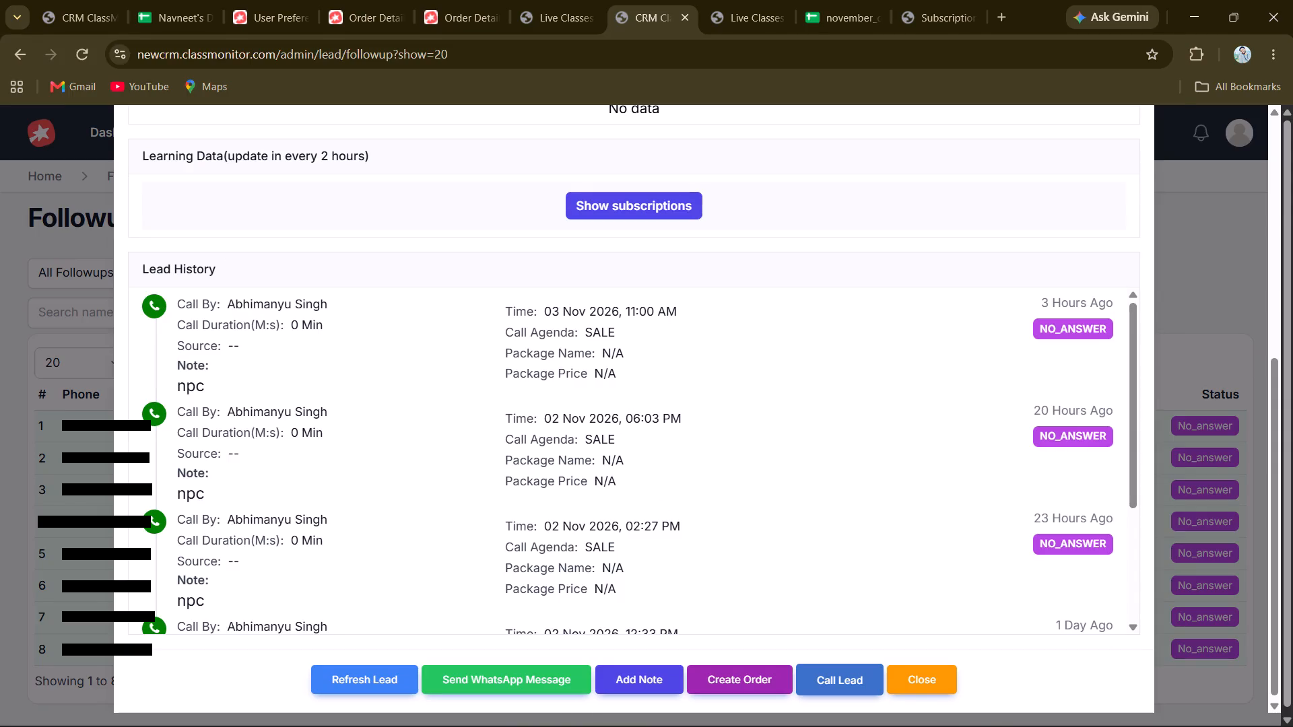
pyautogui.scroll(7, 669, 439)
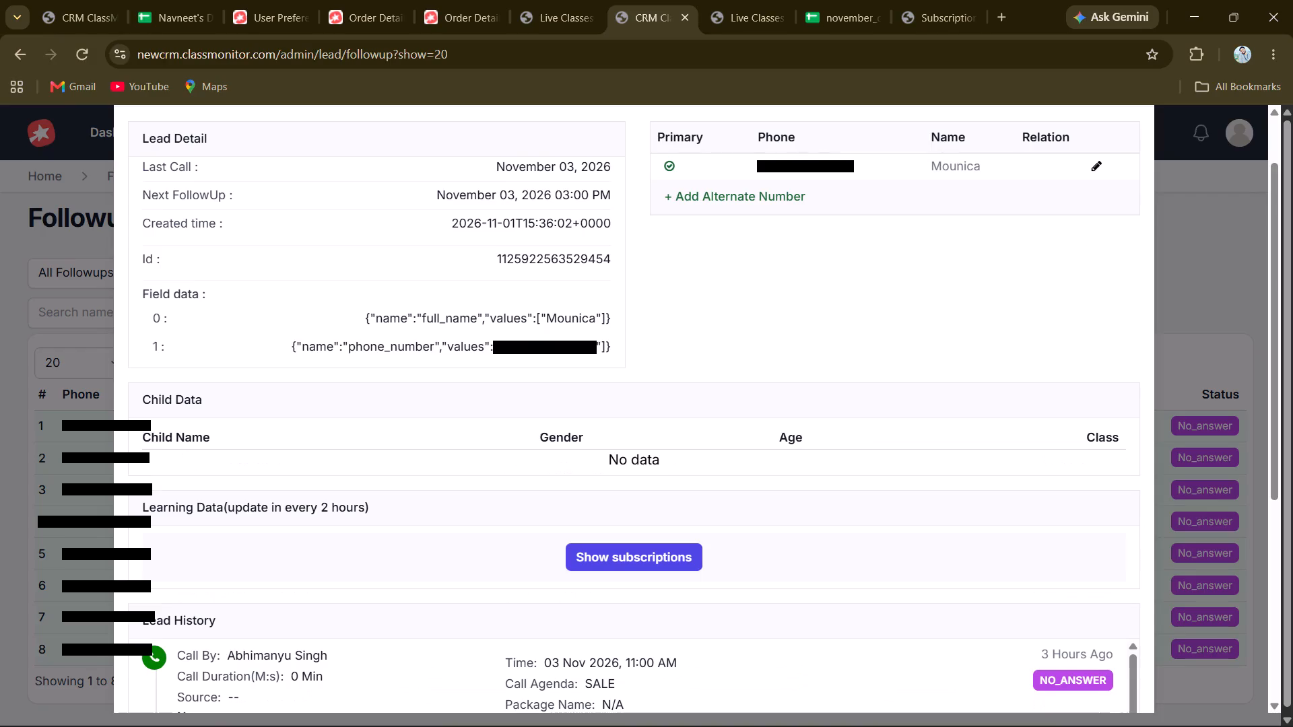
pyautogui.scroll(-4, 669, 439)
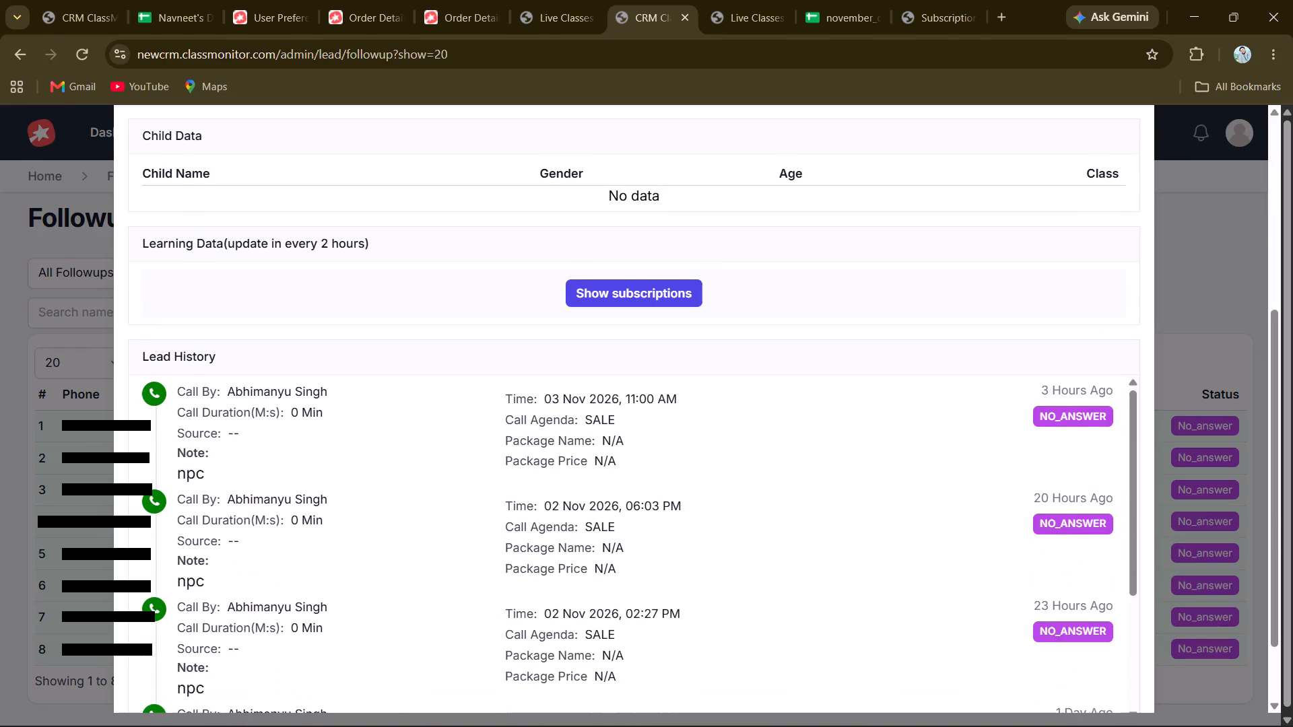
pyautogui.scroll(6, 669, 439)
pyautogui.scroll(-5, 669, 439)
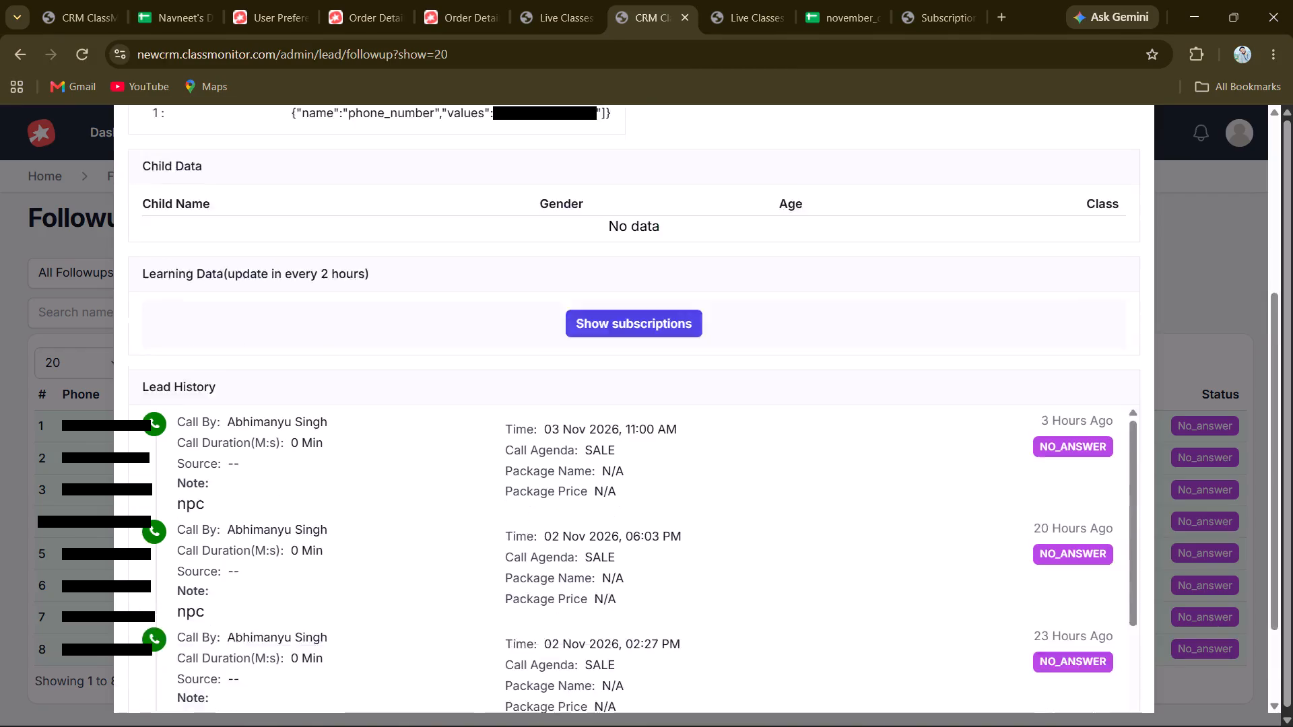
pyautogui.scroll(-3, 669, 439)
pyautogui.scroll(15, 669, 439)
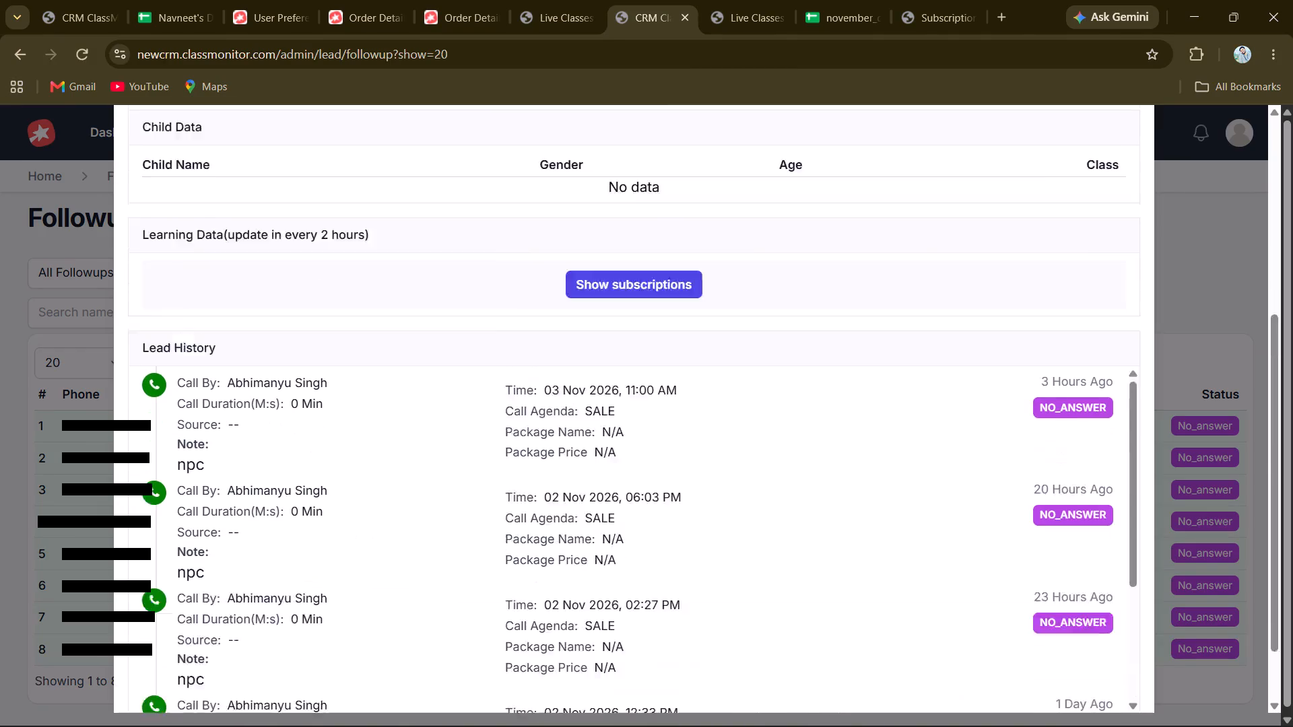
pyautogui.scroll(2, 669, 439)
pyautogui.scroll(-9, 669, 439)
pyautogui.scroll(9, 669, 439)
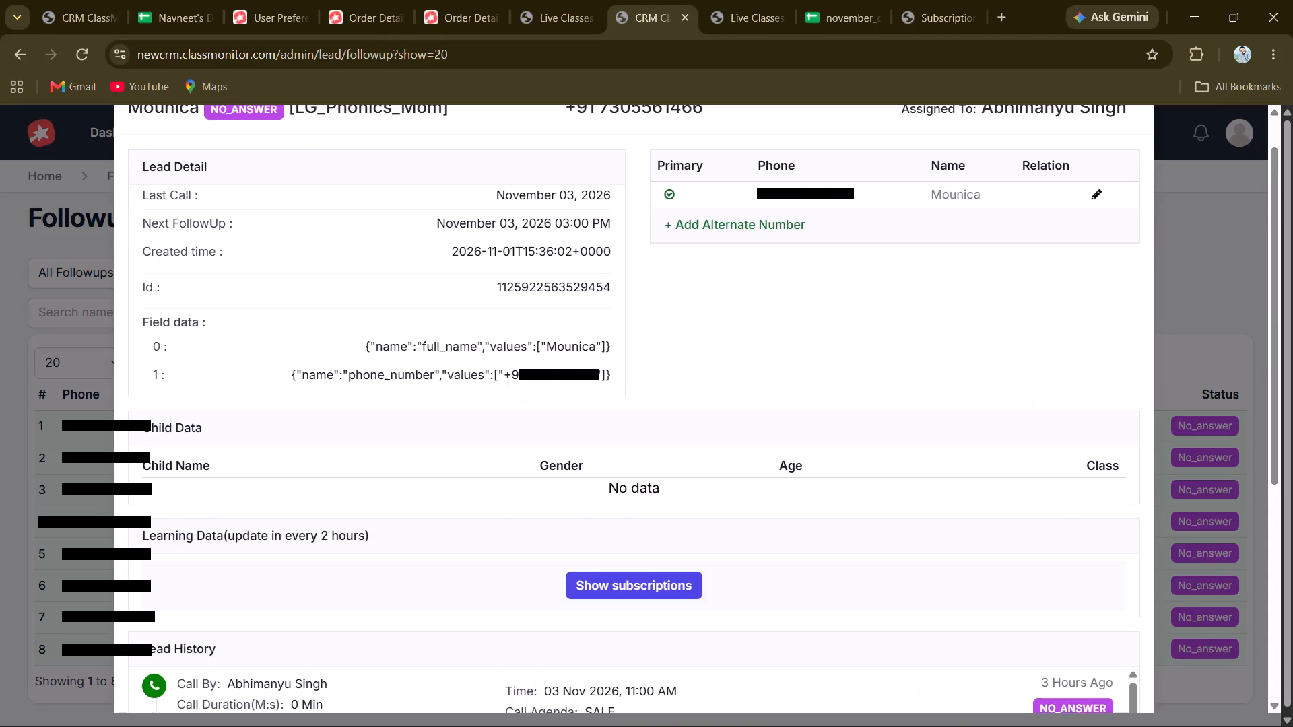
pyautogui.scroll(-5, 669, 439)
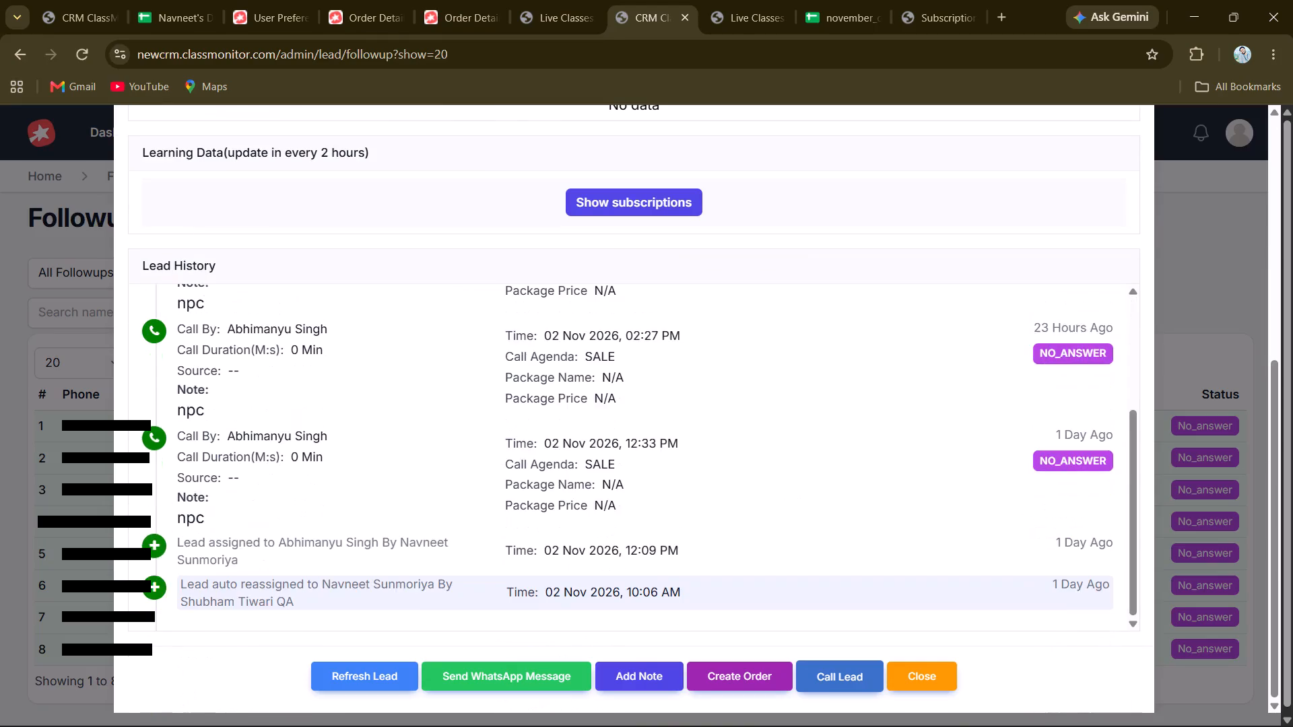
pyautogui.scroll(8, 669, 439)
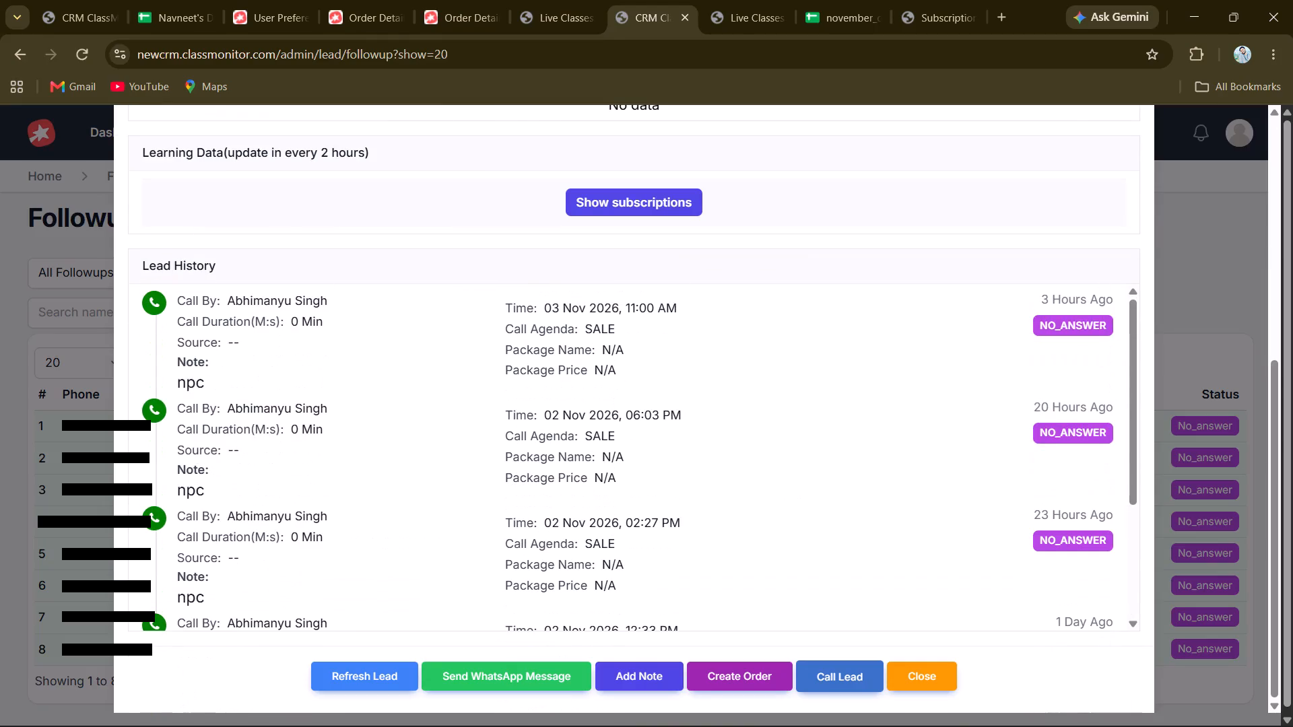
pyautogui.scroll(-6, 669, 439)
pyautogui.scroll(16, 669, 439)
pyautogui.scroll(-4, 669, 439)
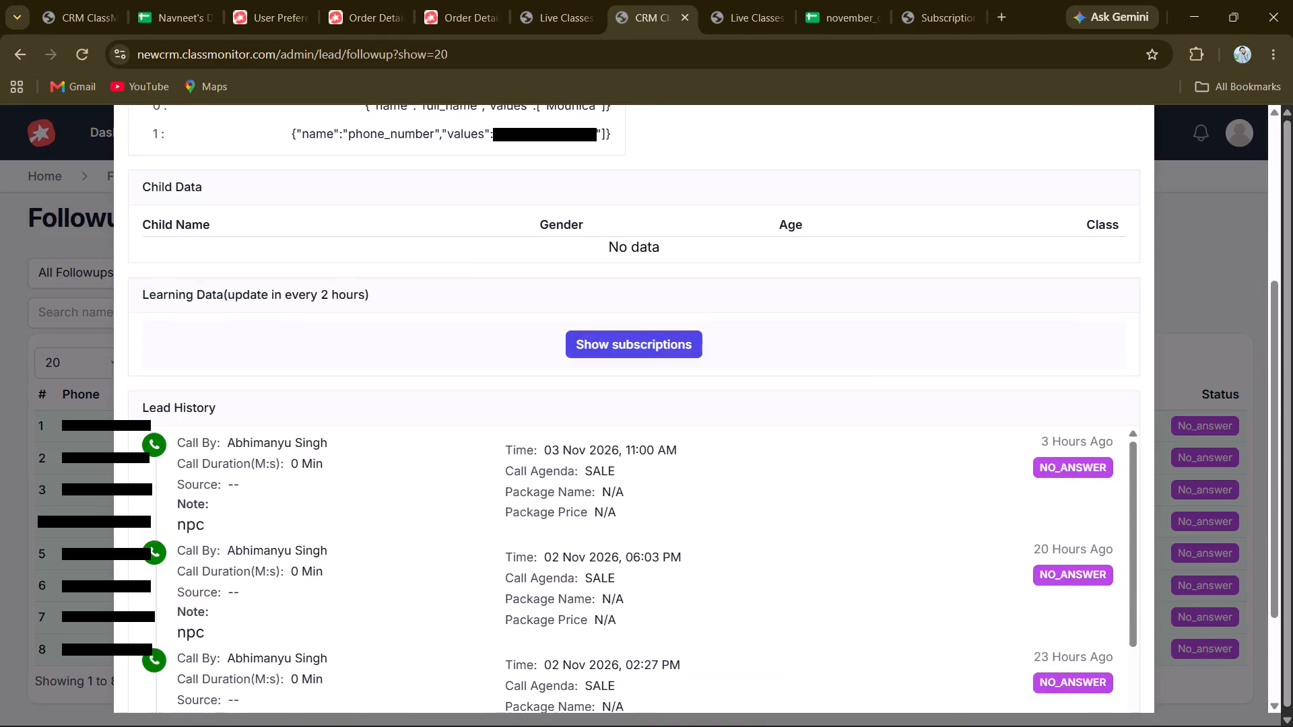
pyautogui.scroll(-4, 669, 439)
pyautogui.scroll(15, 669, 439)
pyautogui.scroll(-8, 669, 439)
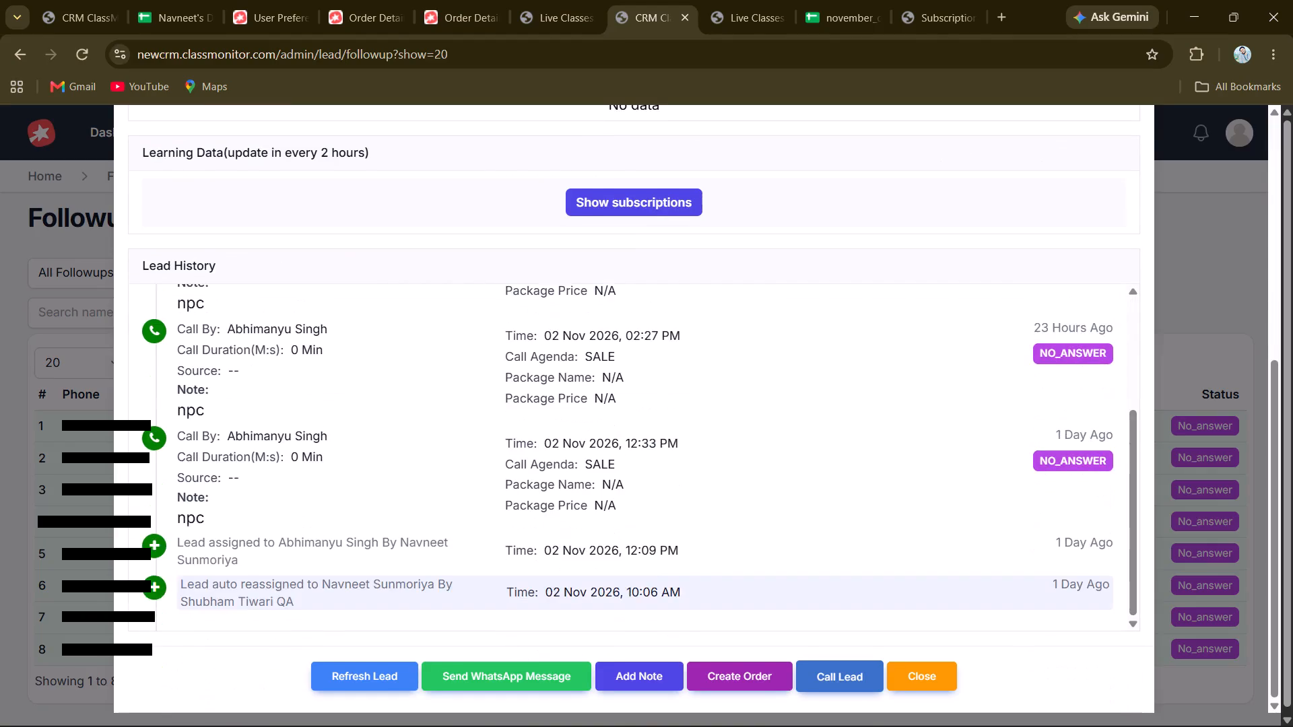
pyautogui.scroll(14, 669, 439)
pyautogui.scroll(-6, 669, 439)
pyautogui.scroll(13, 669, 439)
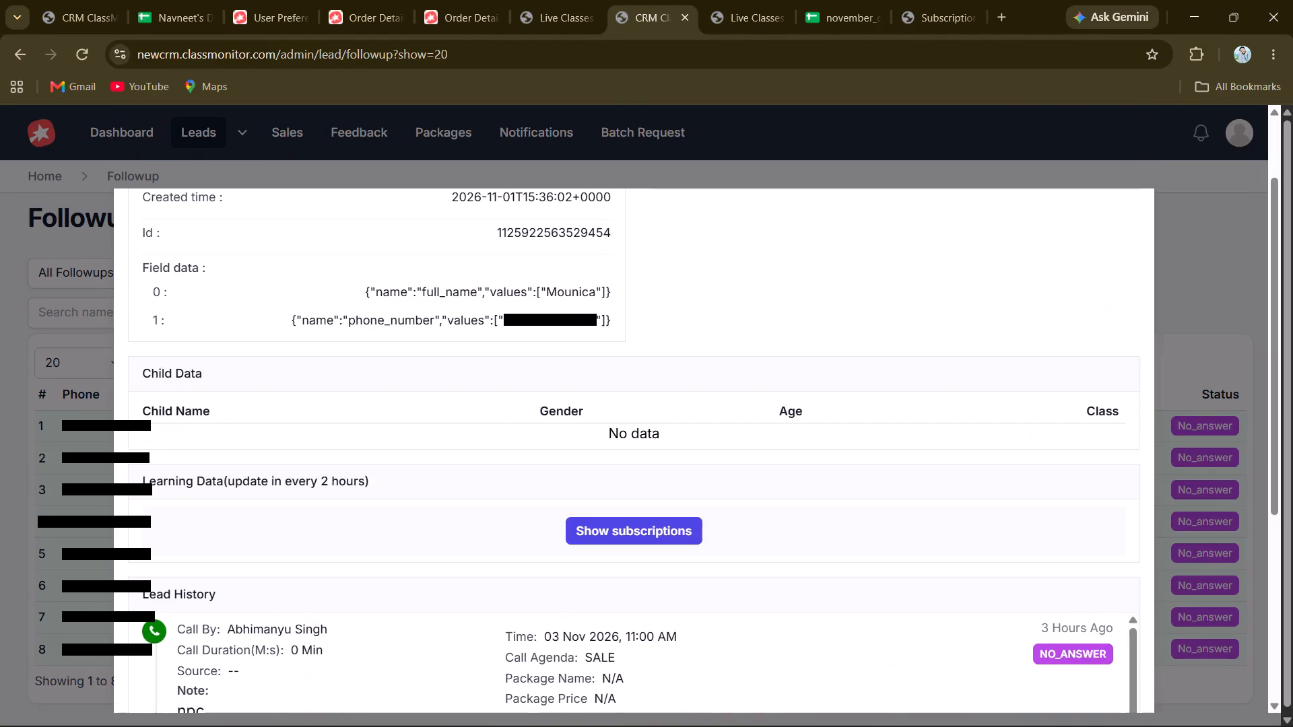
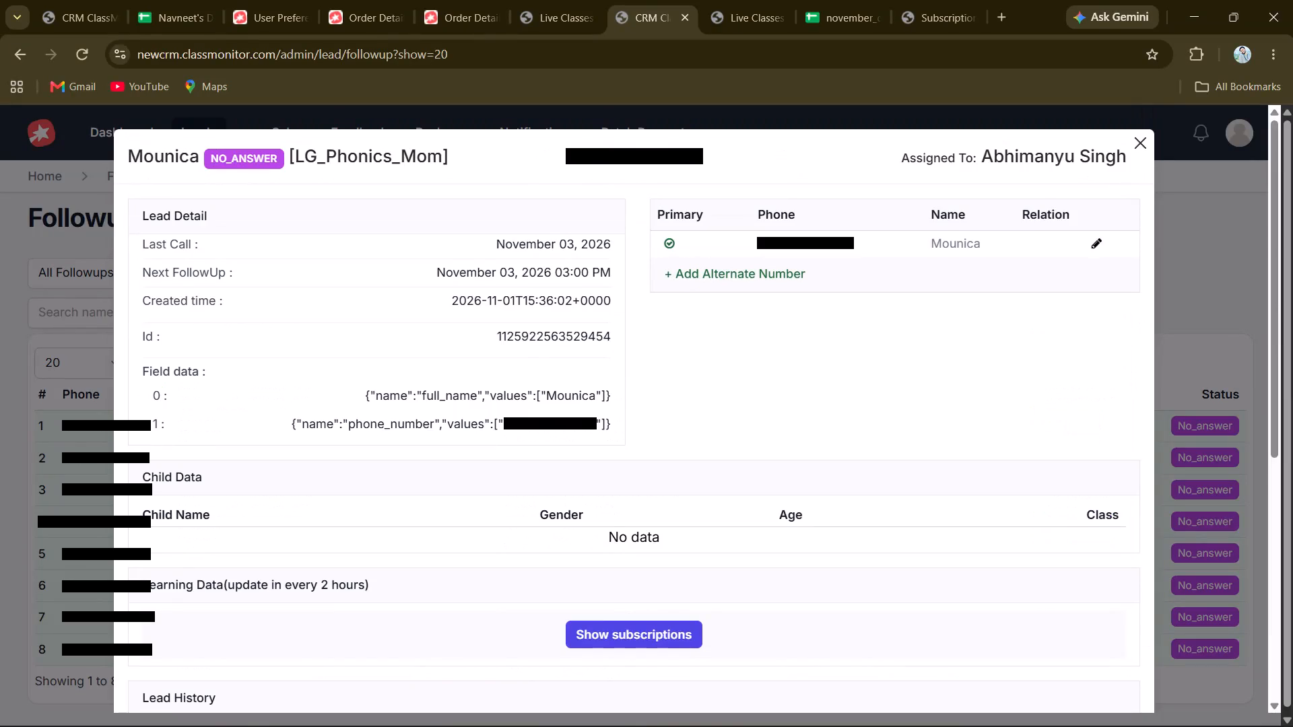
# Log a call on the LG_Phonics_Mom lead with status NO_ANSWER, next follow-up In 4 Hour and note "npc", and save it.
pyautogui.scroll(-10, 669, 439)
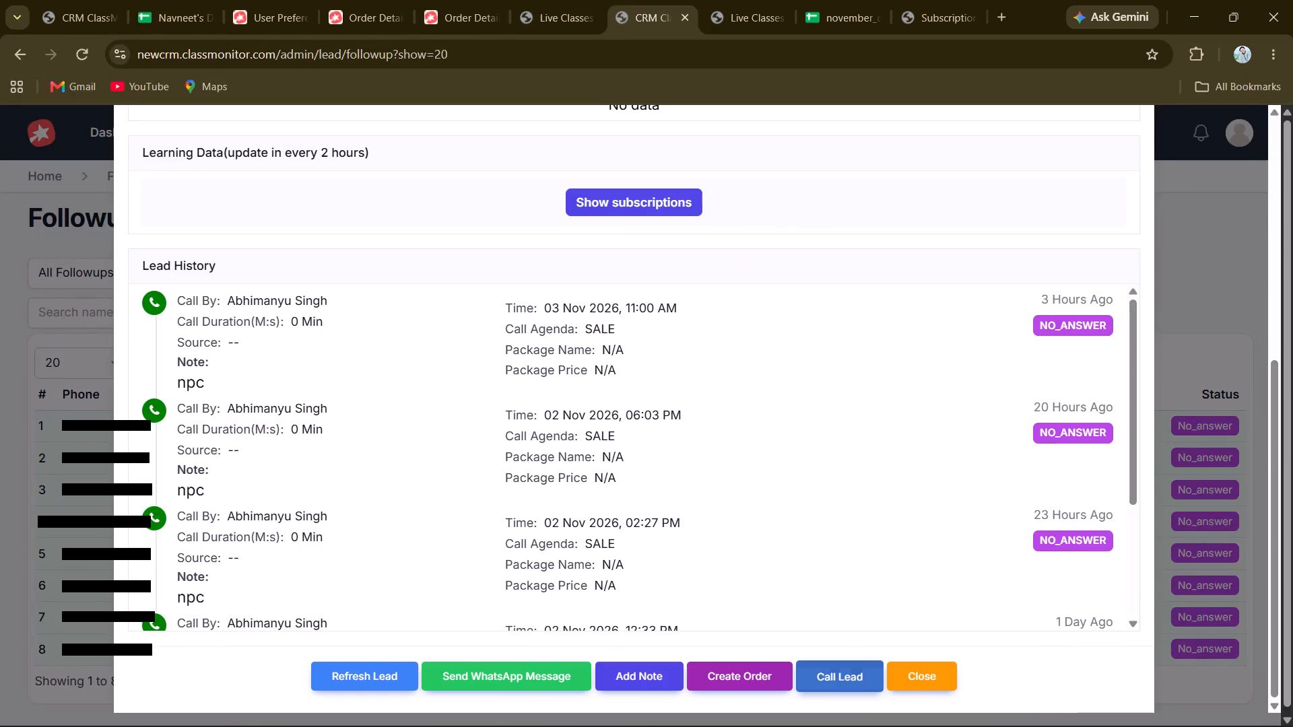
pyautogui.click(834, 679)
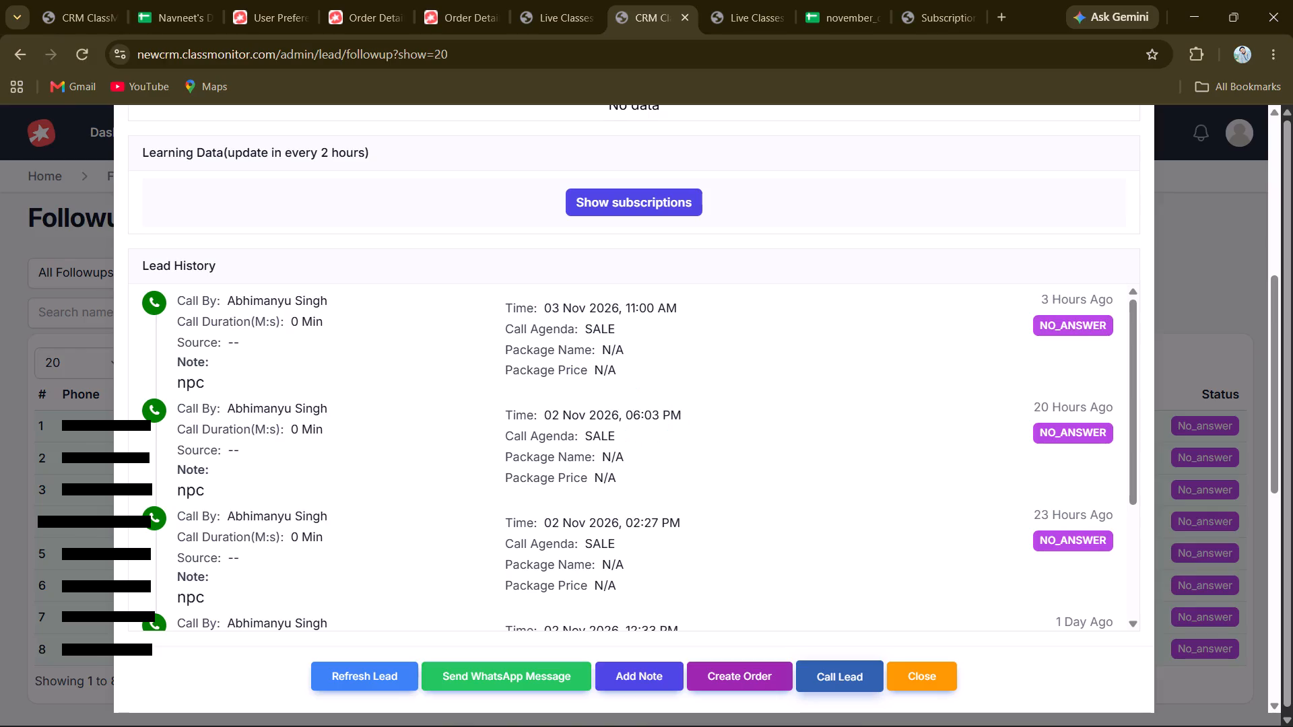
pyautogui.scroll(-8, 834, 679)
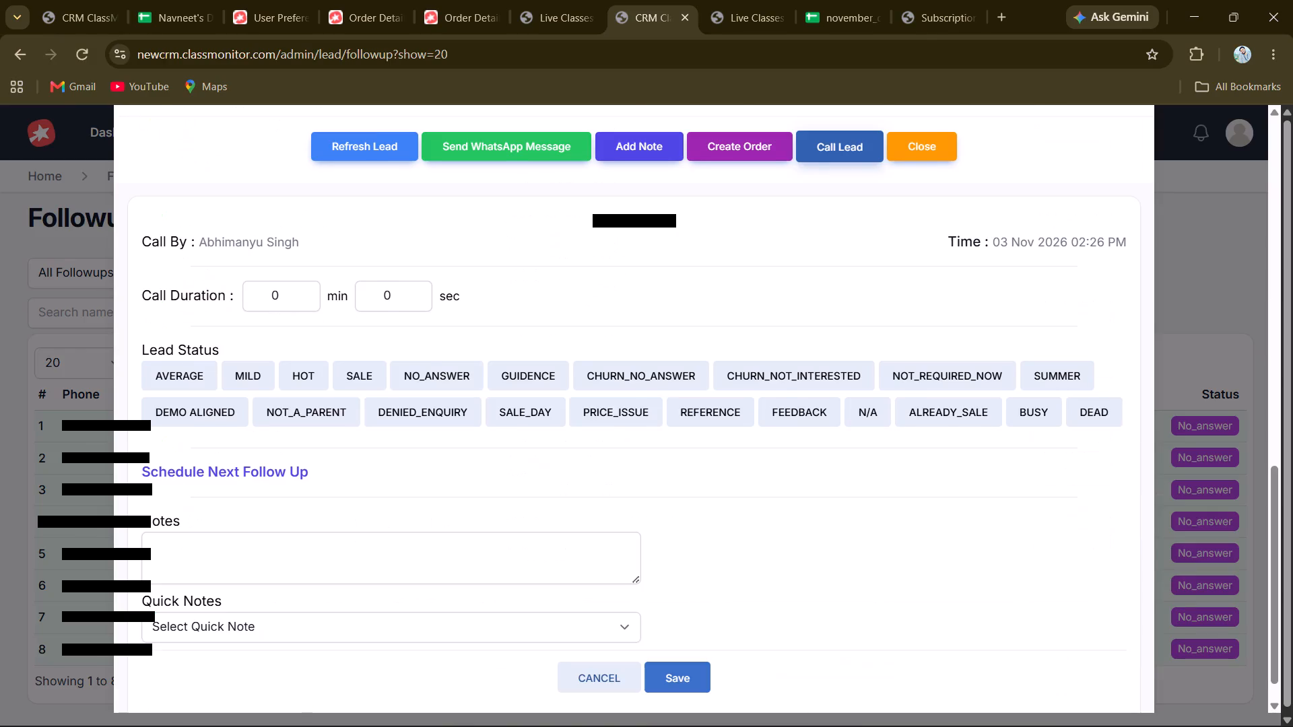
pyautogui.click(442, 336)
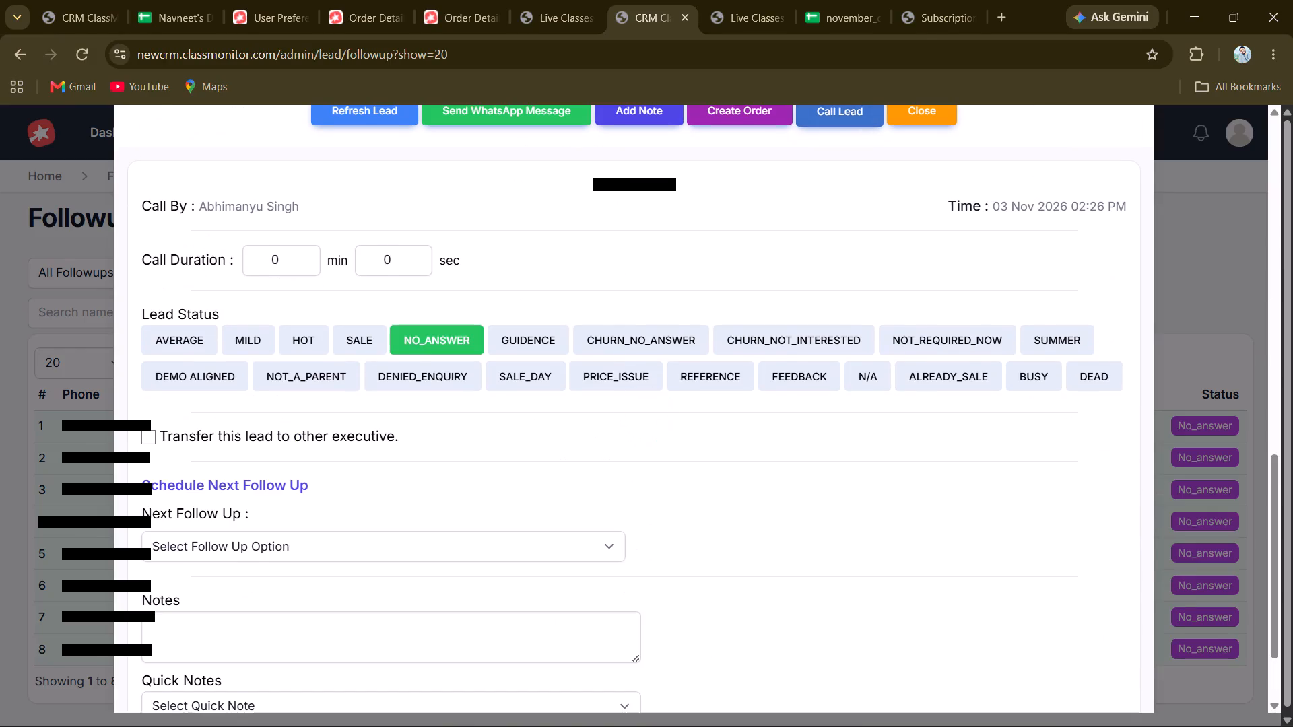
pyautogui.click(408, 555)
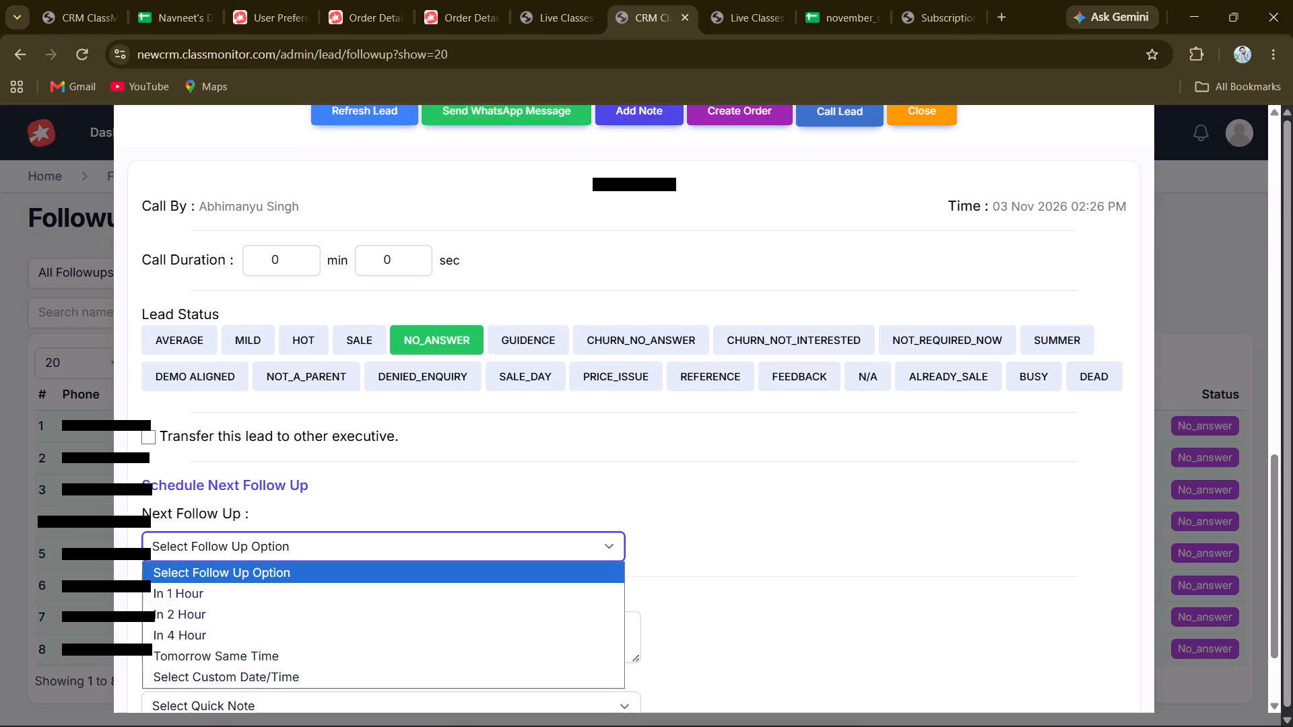
pyautogui.click(348, 632)
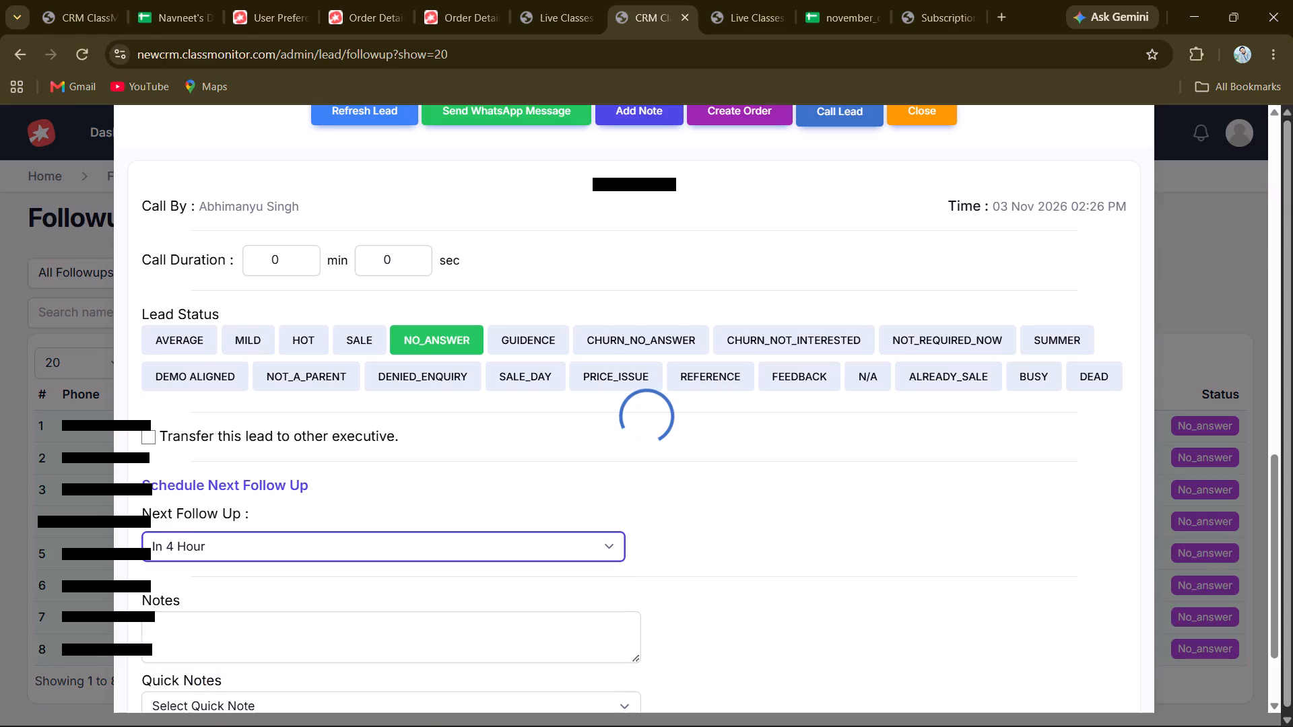
pyautogui.doubleClick(348, 632)
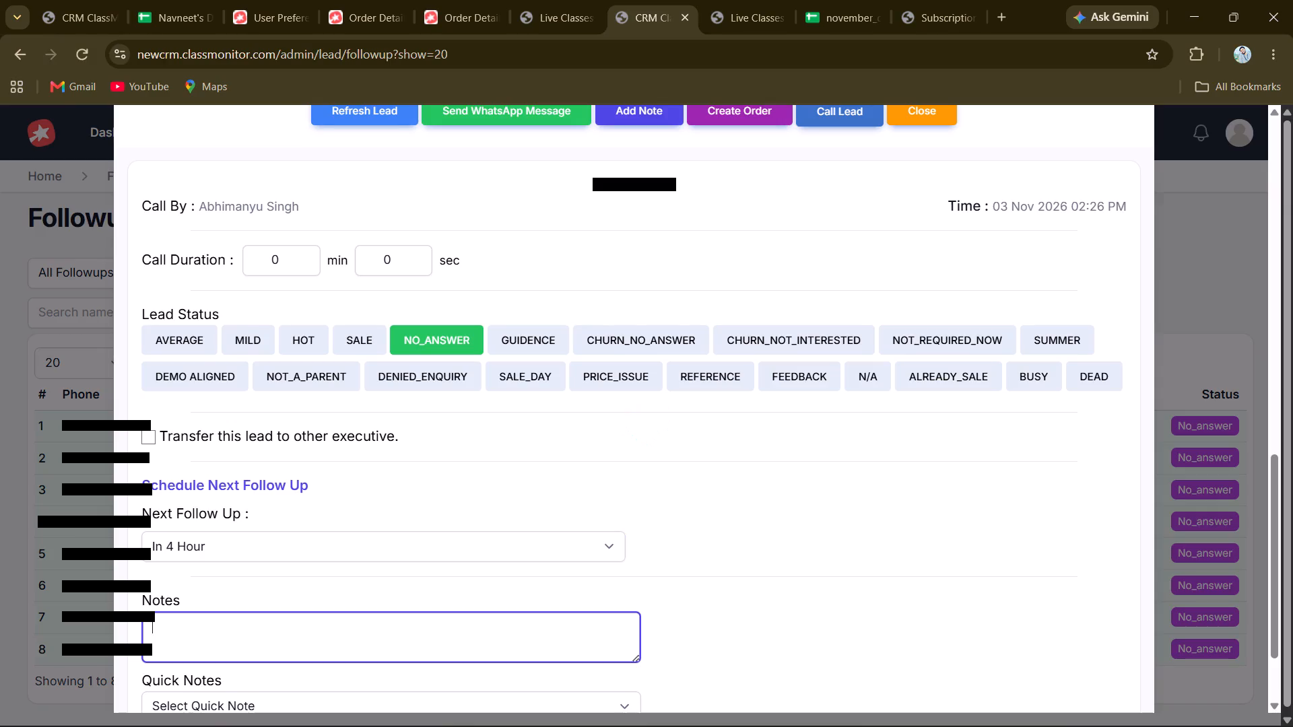
pyautogui.write('npc')
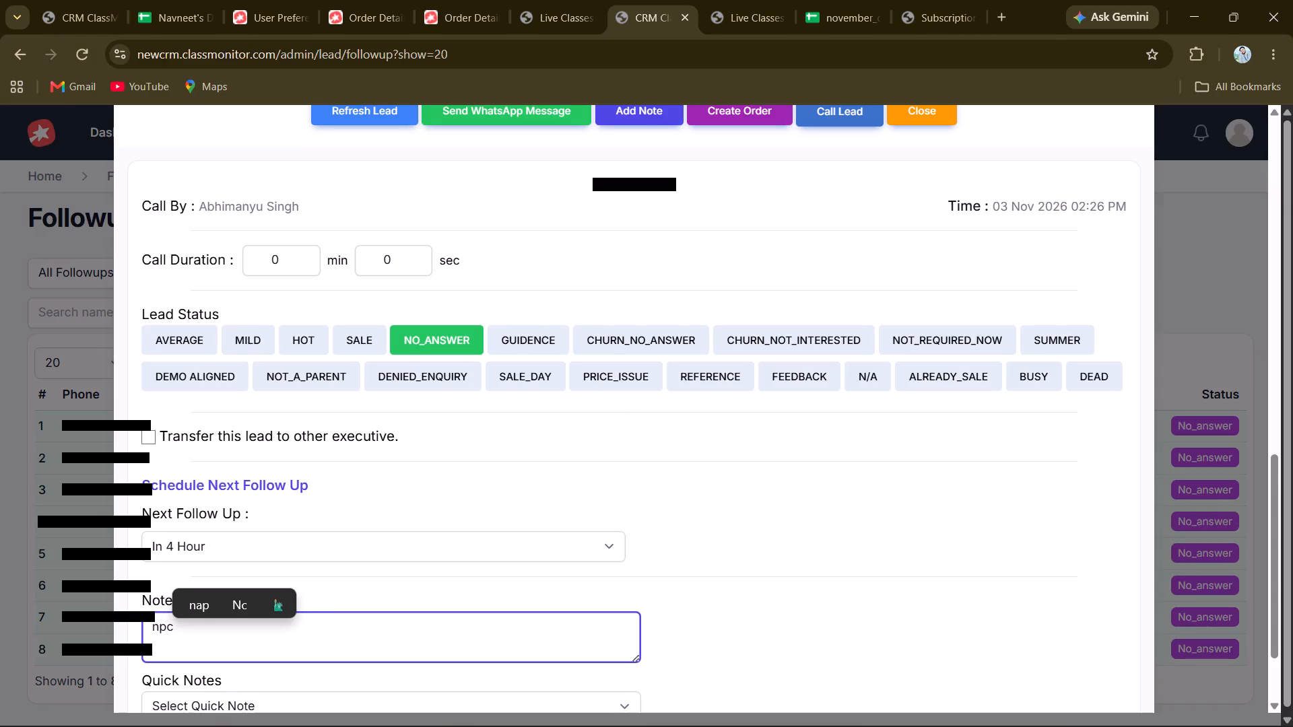
pyautogui.scroll(-7, 535, 677)
pyautogui.click(693, 649)
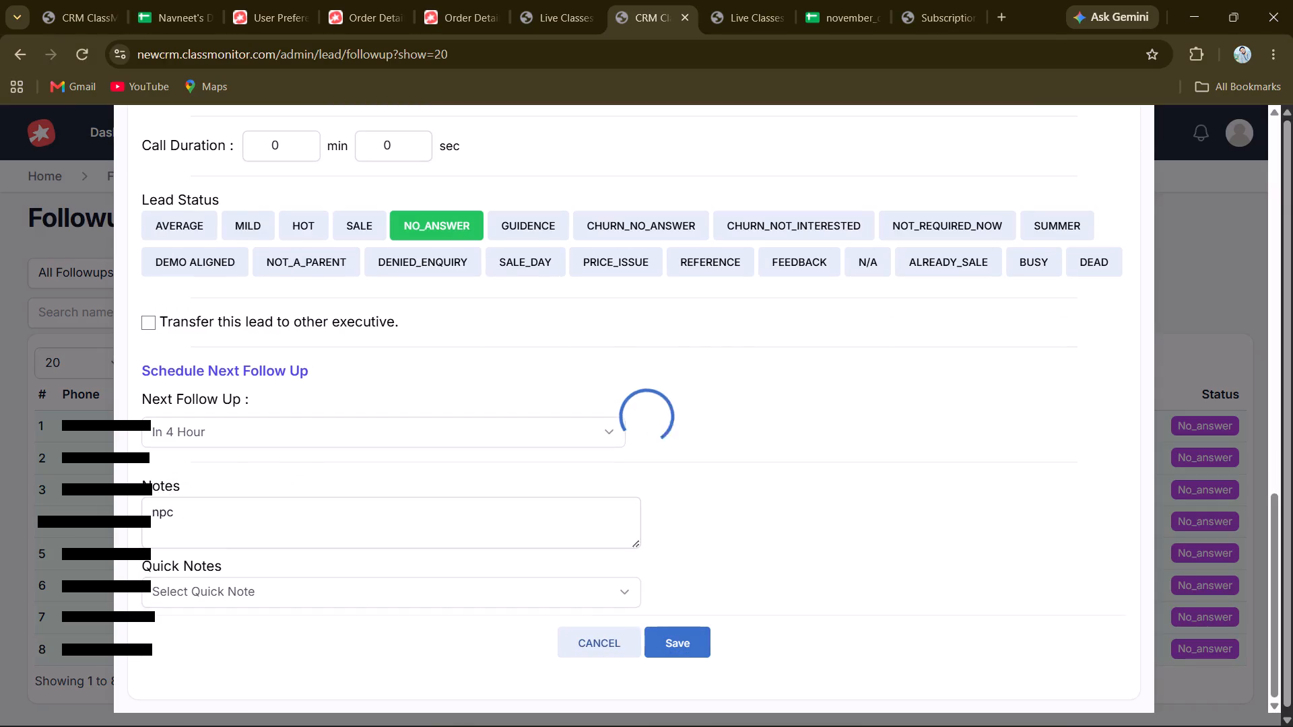
pyautogui.click(915, 607)
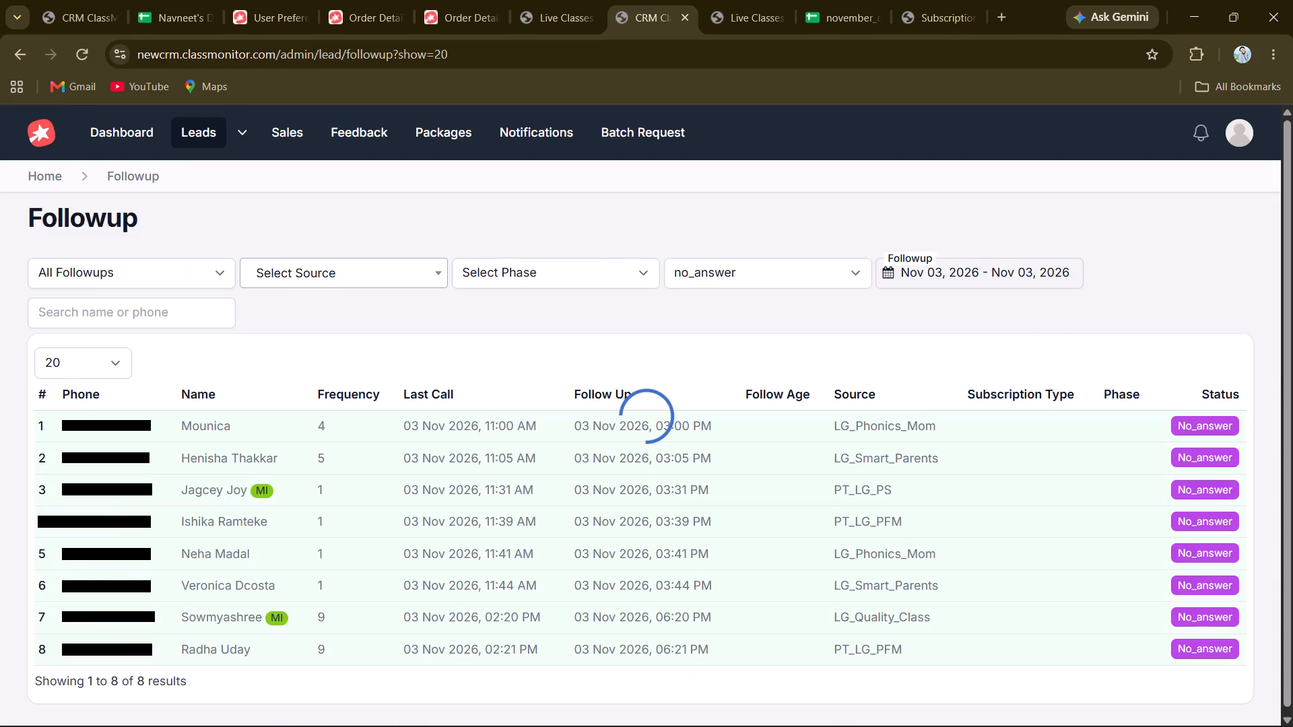
# Open the first lead in the no-answer follow-up list.
pyautogui.click(456, 427)
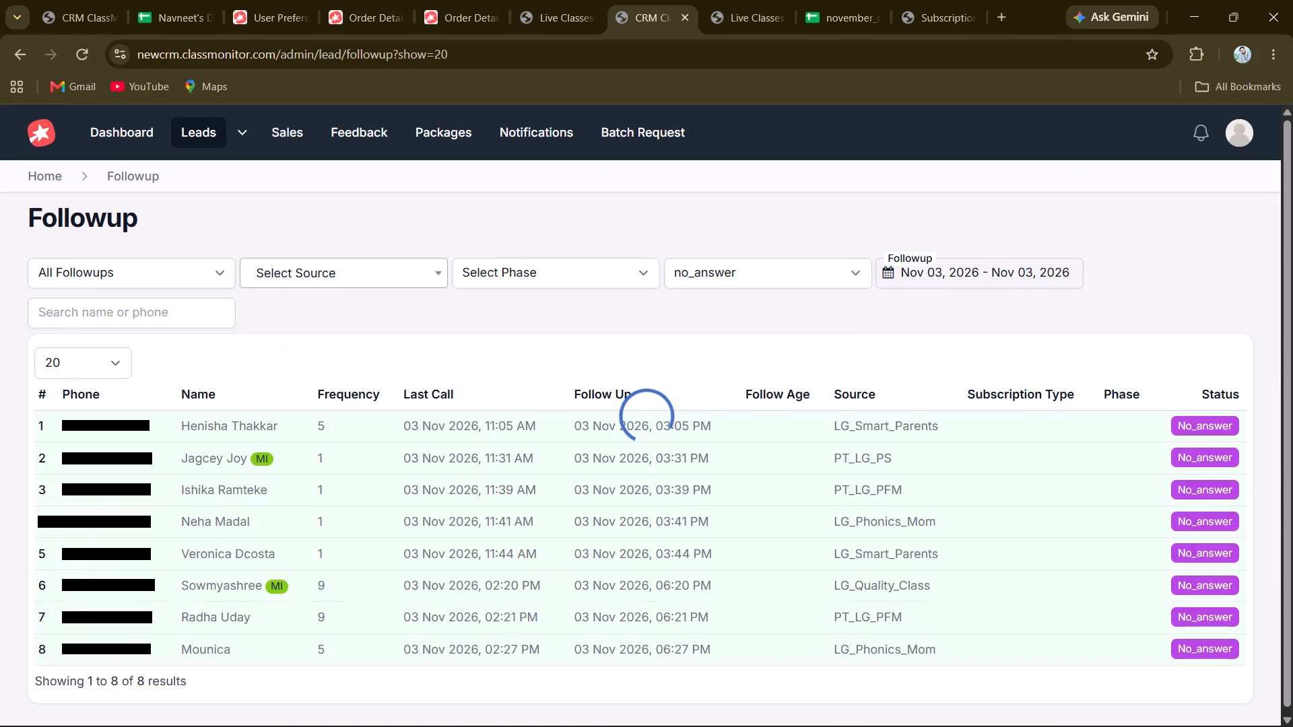
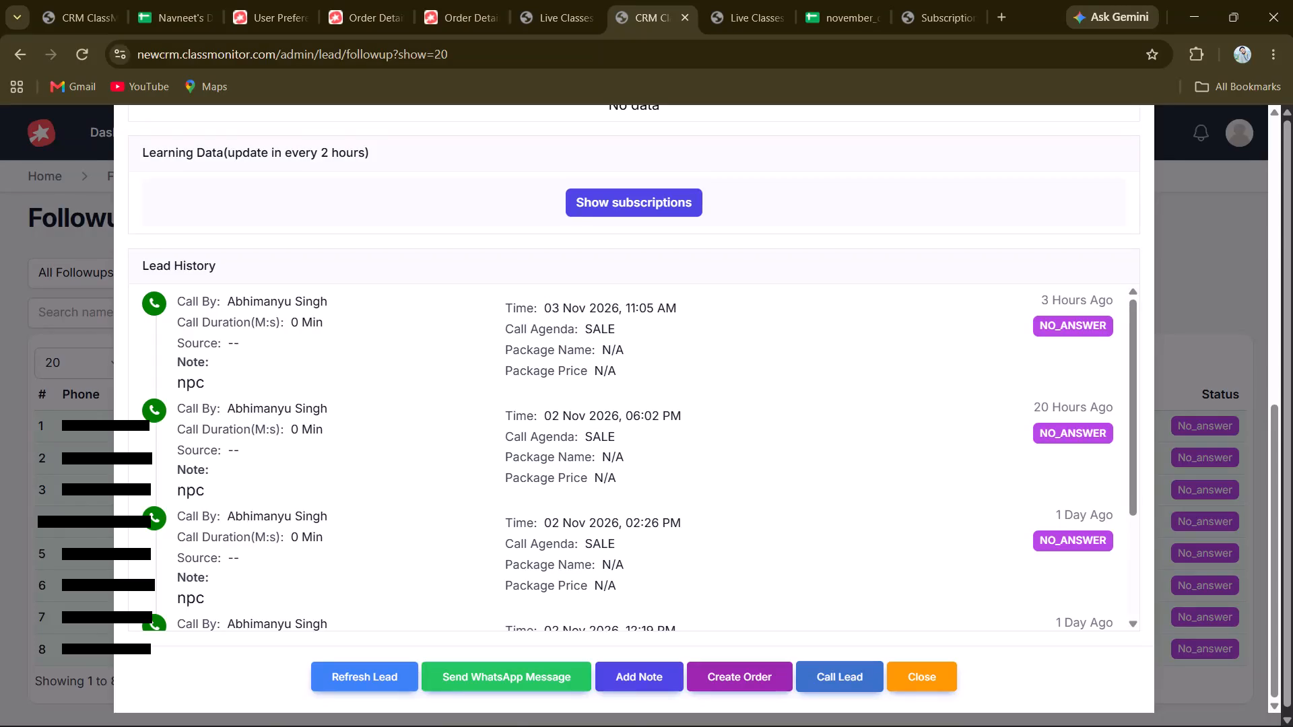
# Log a call on the open LG_Smart_Parents lead with status NO_ANSWER, next follow-up In 4 Hour and note "npc", save it and close the lead.
pyautogui.click(829, 681)
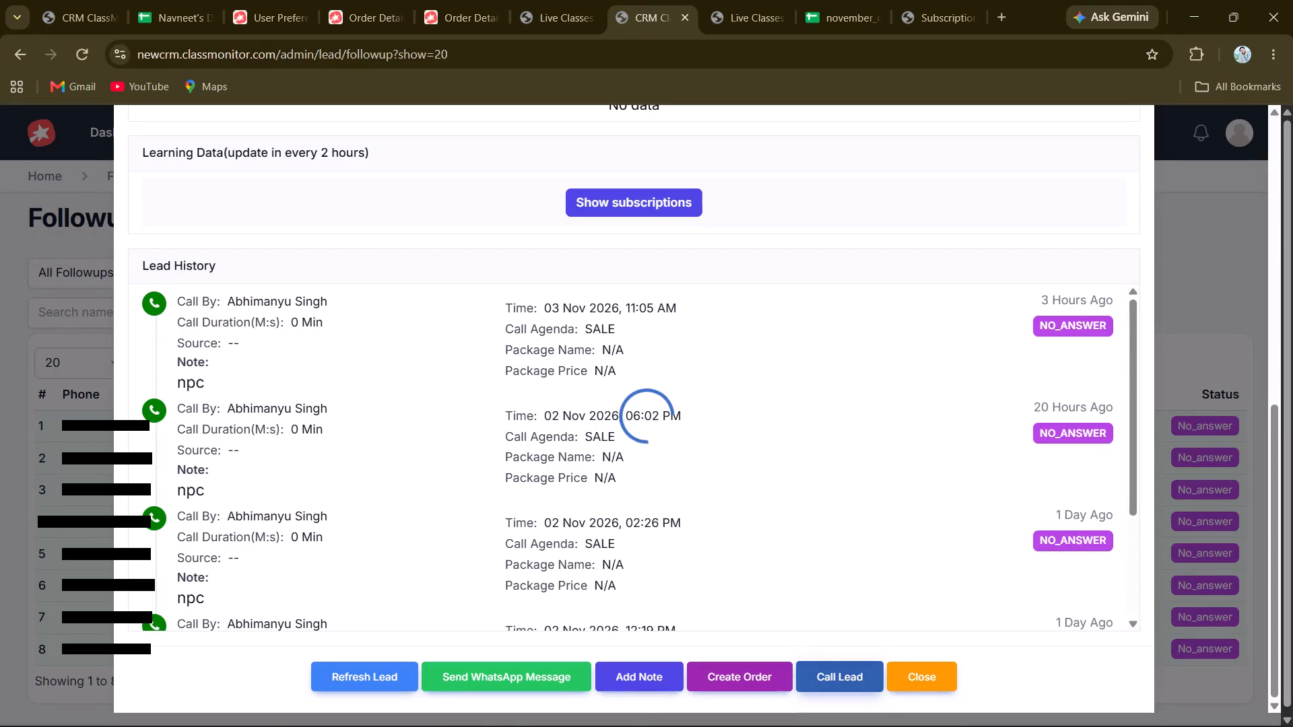
pyautogui.scroll(-9, 829, 681)
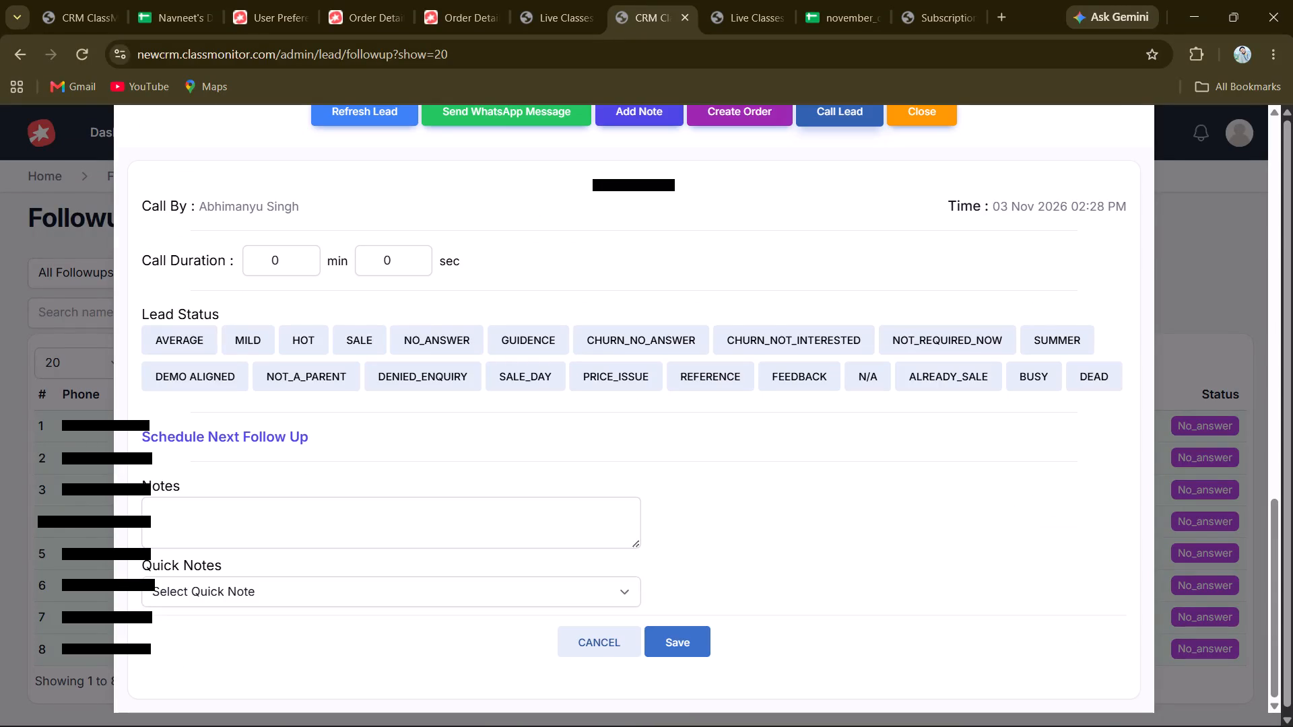
pyautogui.click(424, 339)
pyautogui.click(355, 541)
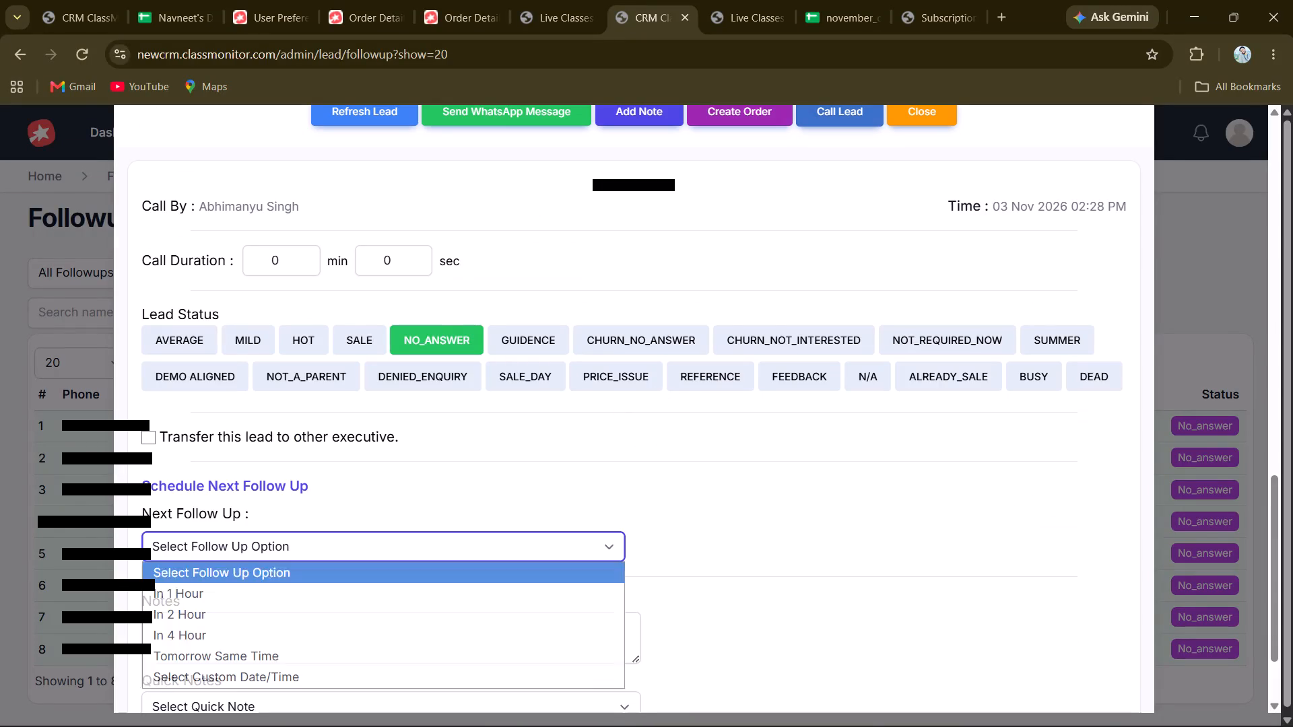
pyautogui.click(236, 629)
pyautogui.click(248, 644)
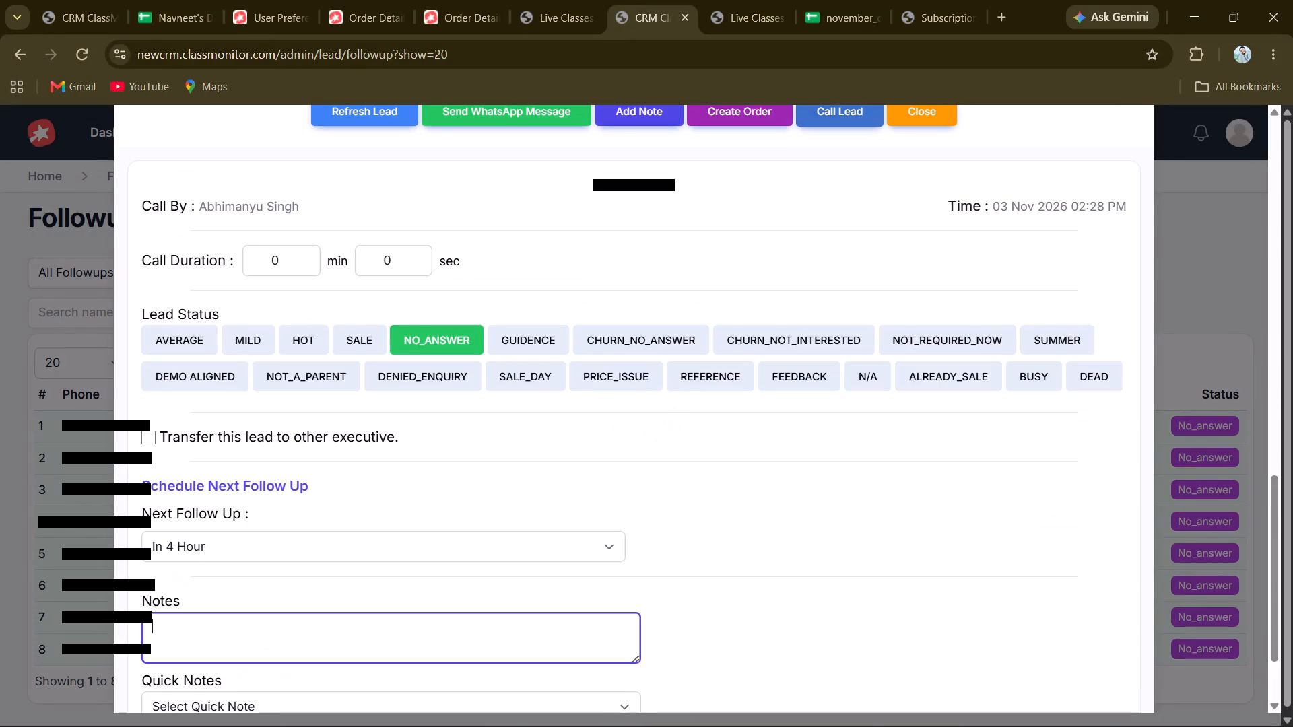
pyautogui.write('pc')
pyautogui.press('BackSpace')
pyautogui.press('BackSpace')
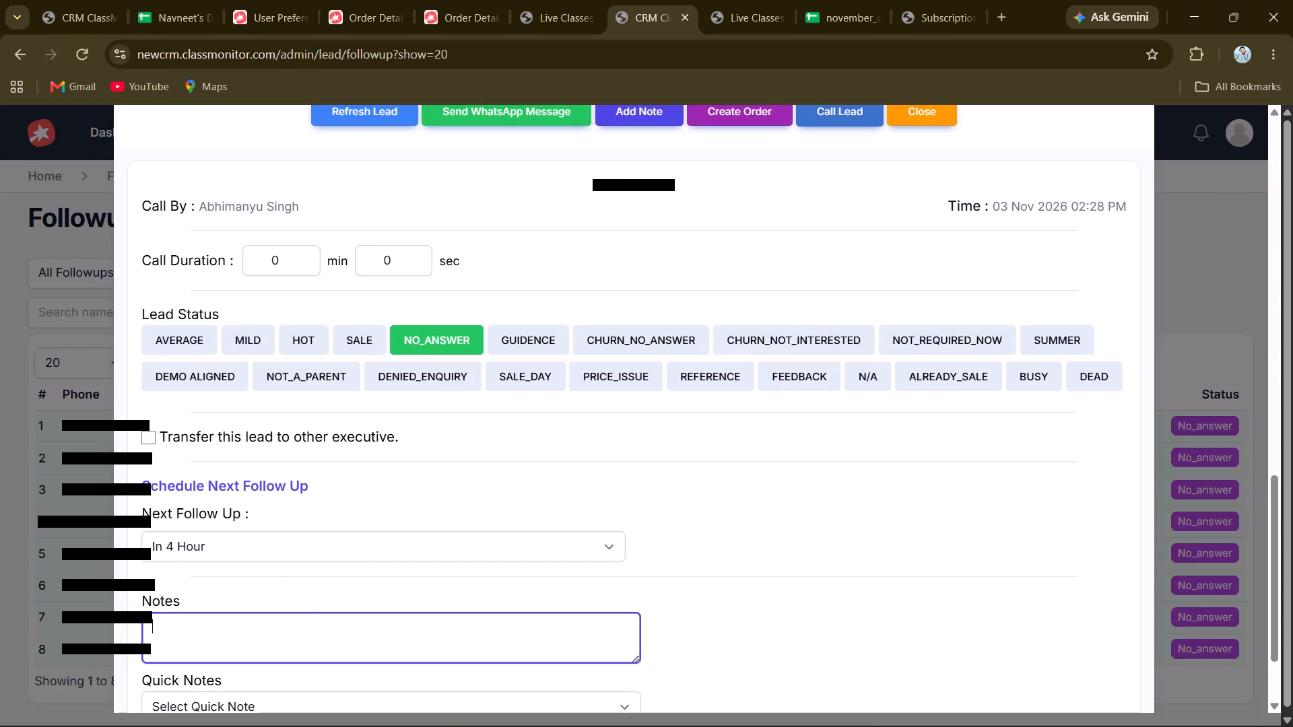
pyautogui.write('npc')
pyautogui.scroll(-7, 457, 609)
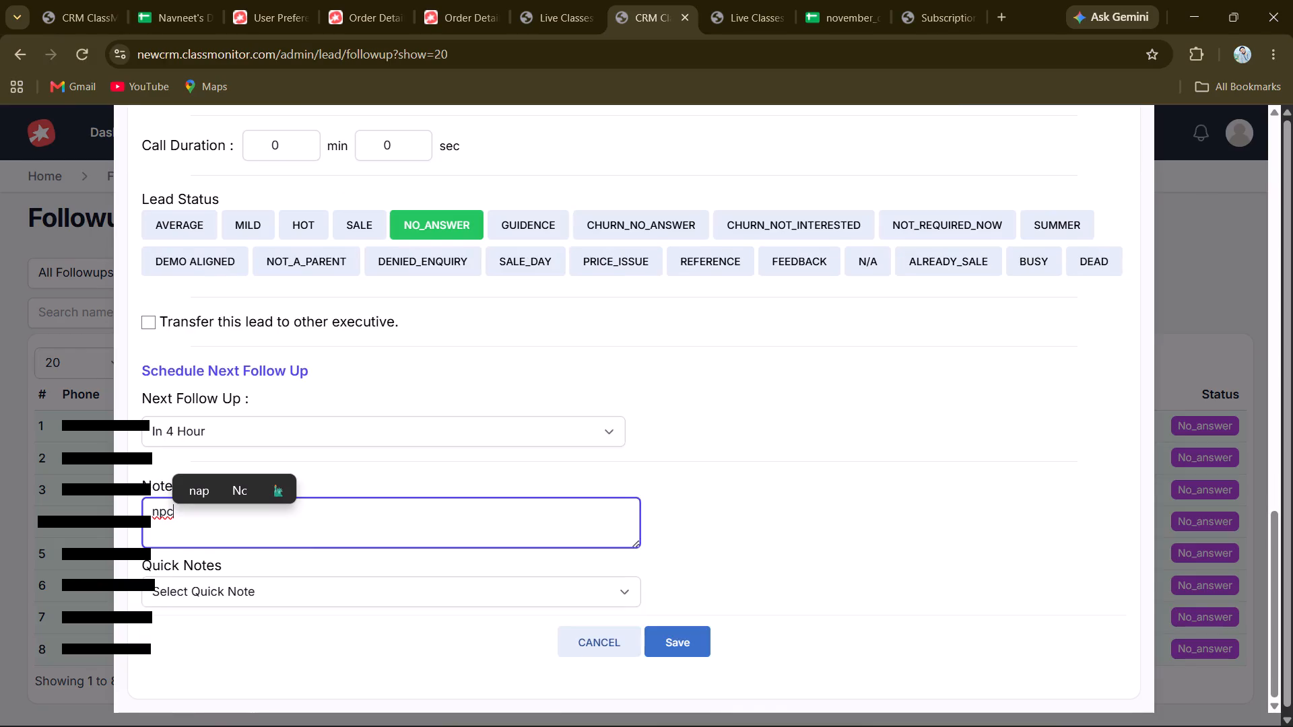
pyautogui.click(687, 651)
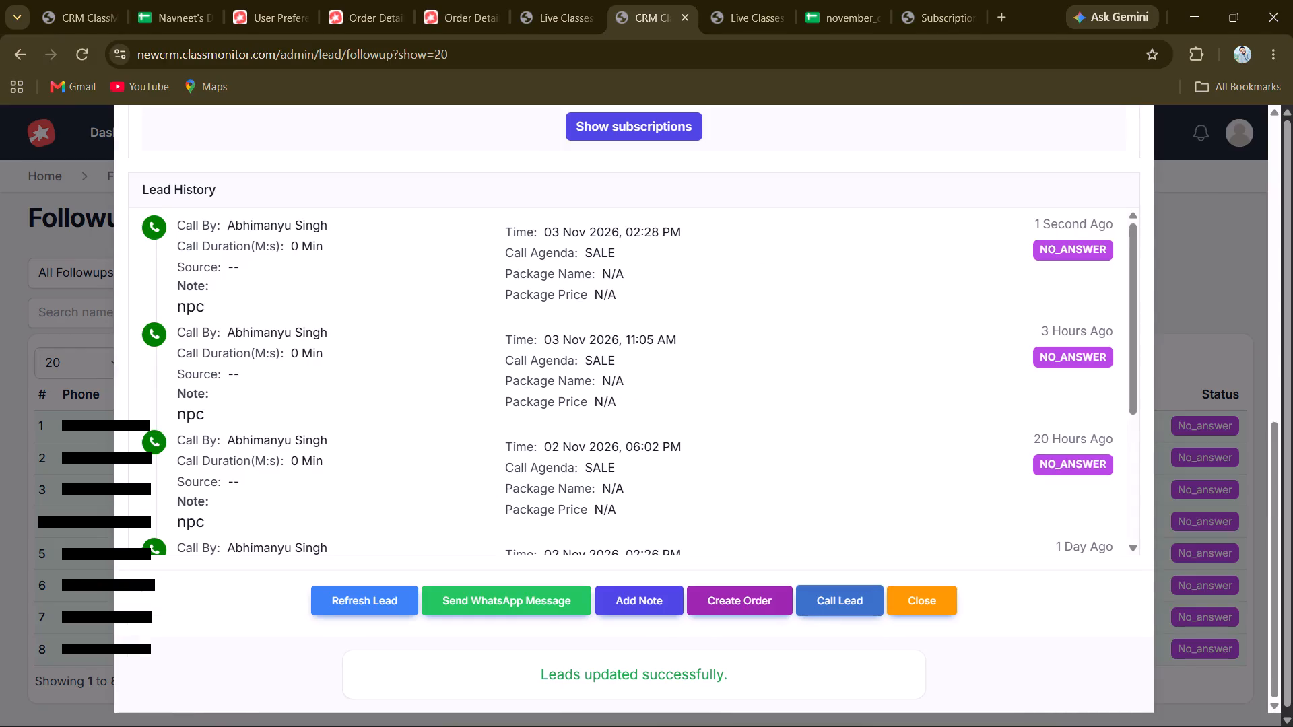
pyautogui.click(925, 604)
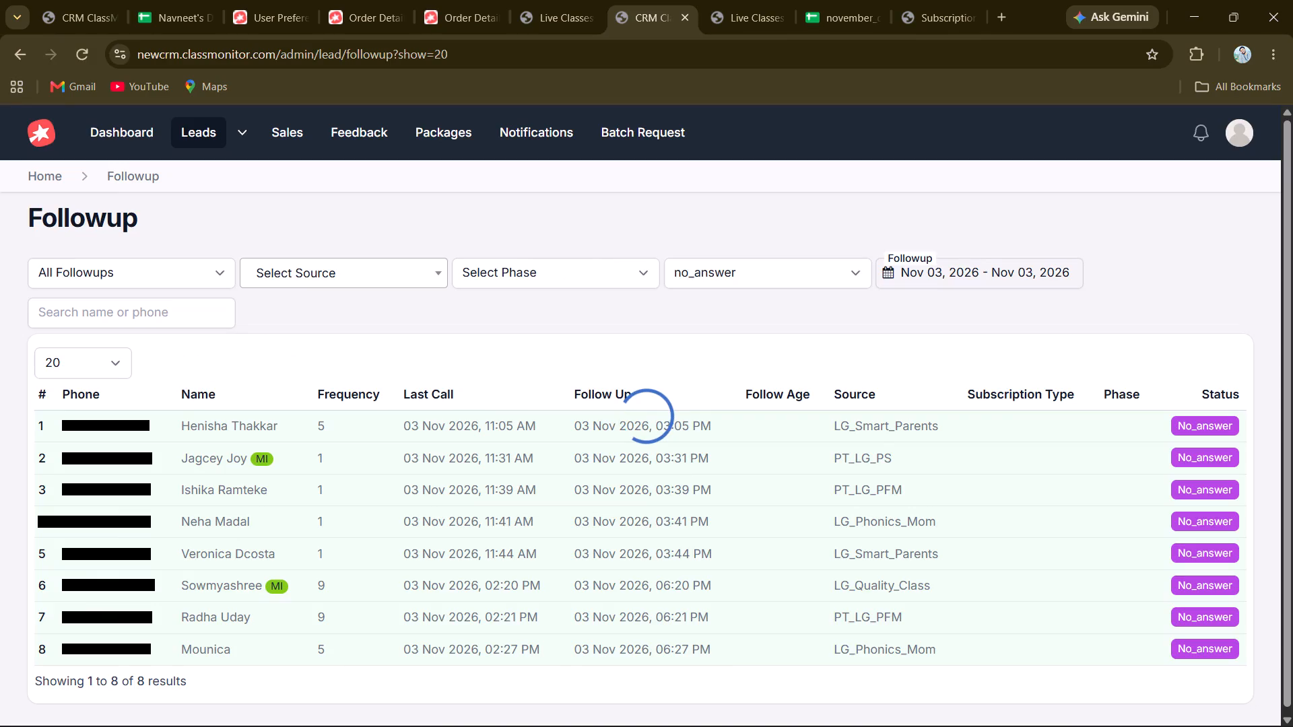
# Open the PT_LG_PS lead with the 03:31 PM follow-up from the no-answer follow-up list.
pyautogui.click(424, 429)
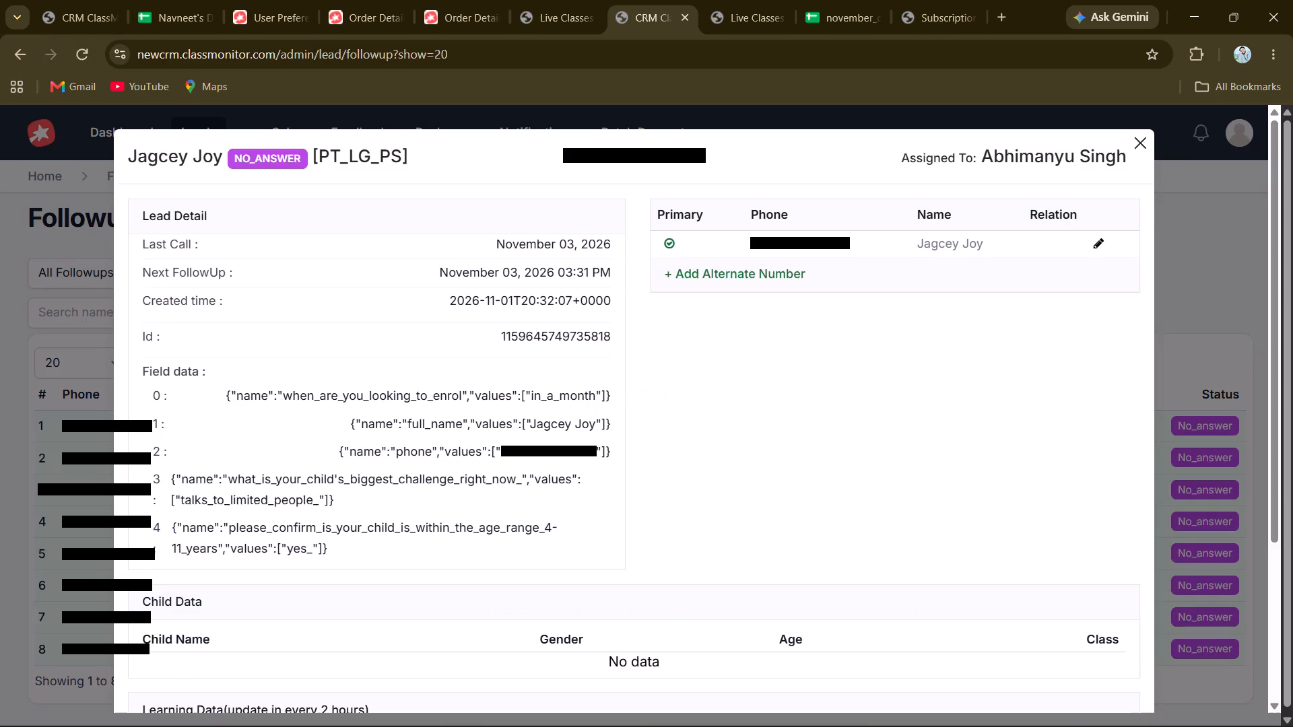
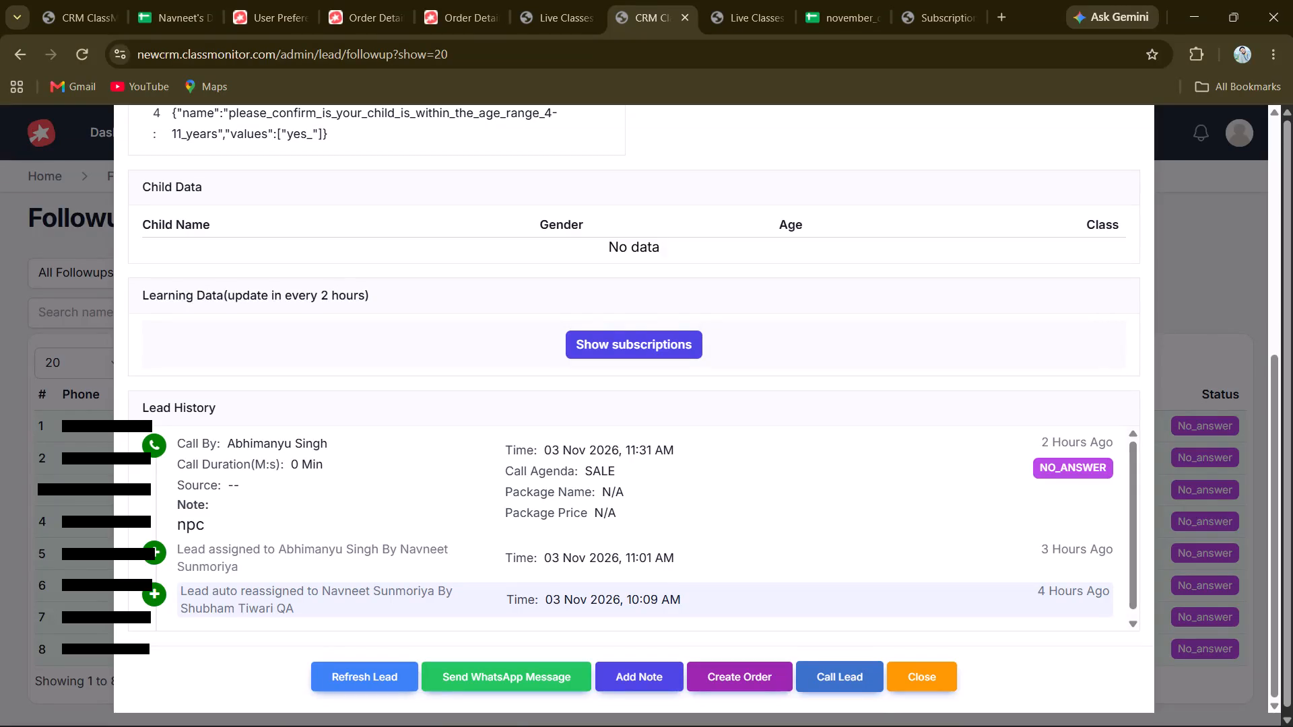
# Log a call on the open PT_LG_PS lead with status NO_ANSWER, next follow-up In 4 Hour and note "npc", save it and close the lead.
pyautogui.click(843, 664)
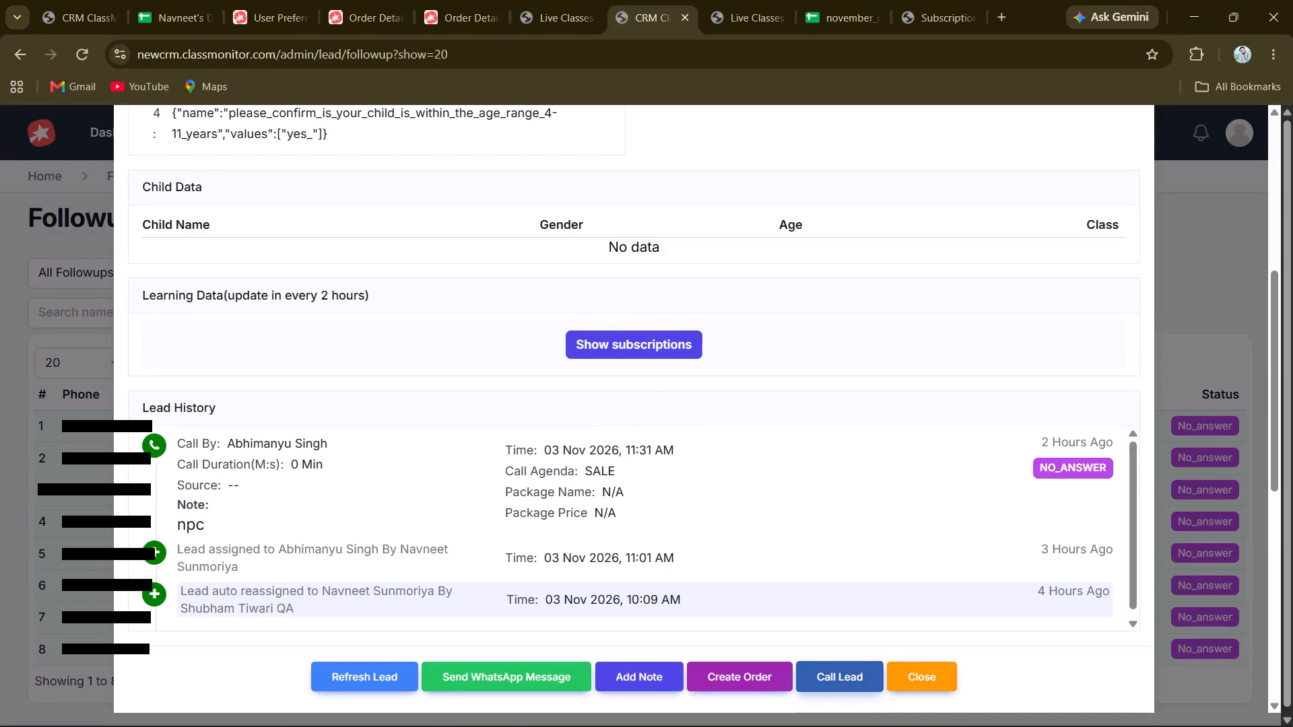
pyautogui.scroll(-9, 843, 664)
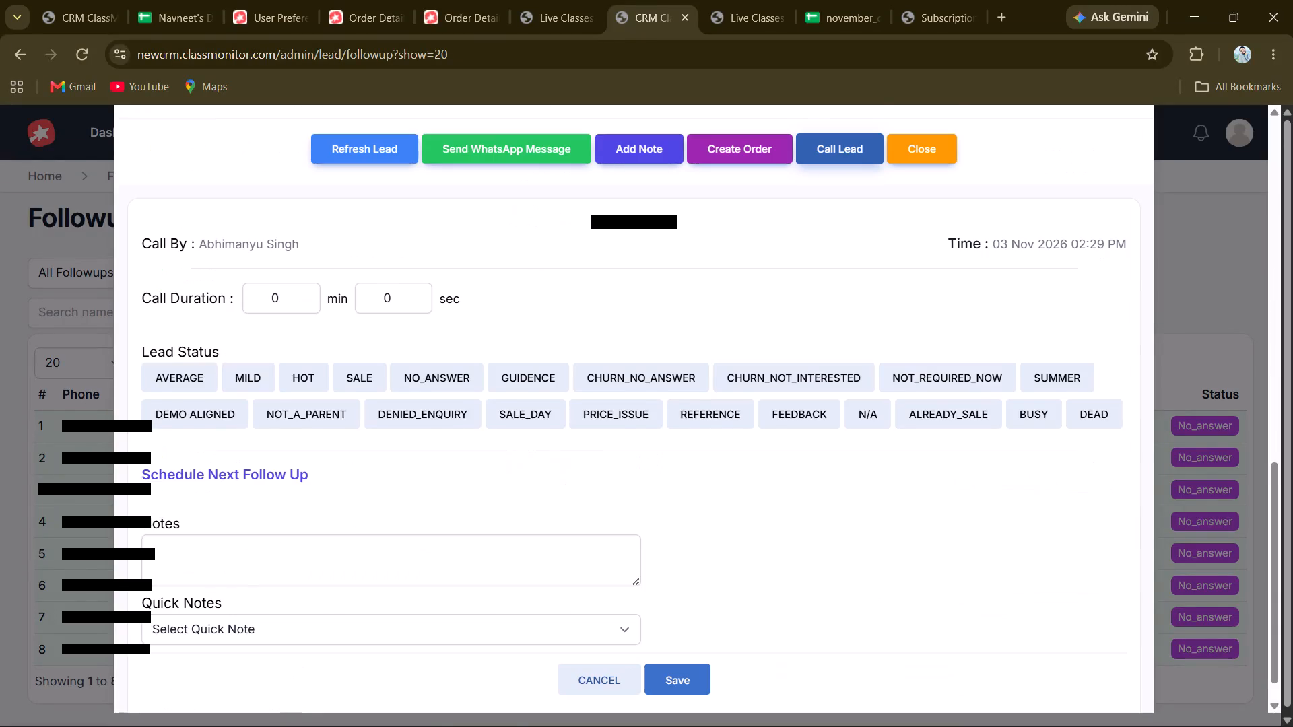
pyautogui.click(441, 343)
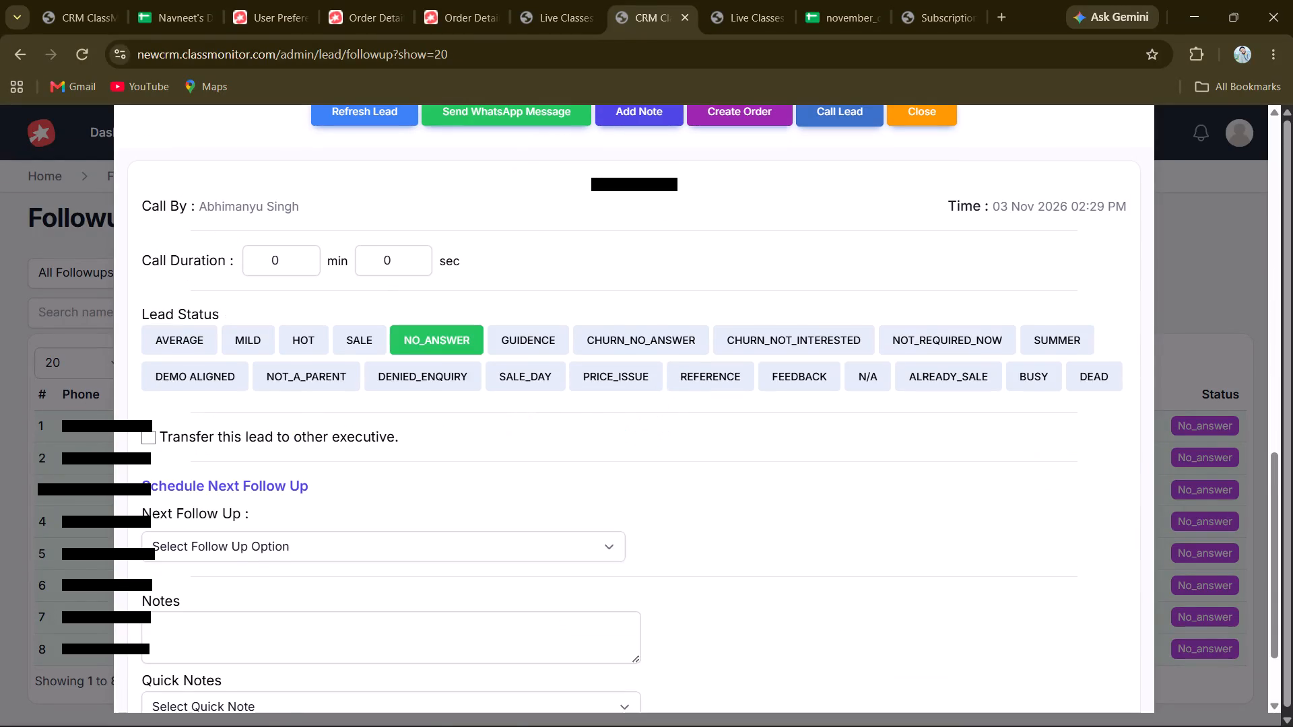
pyautogui.click(418, 554)
pyautogui.click(323, 634)
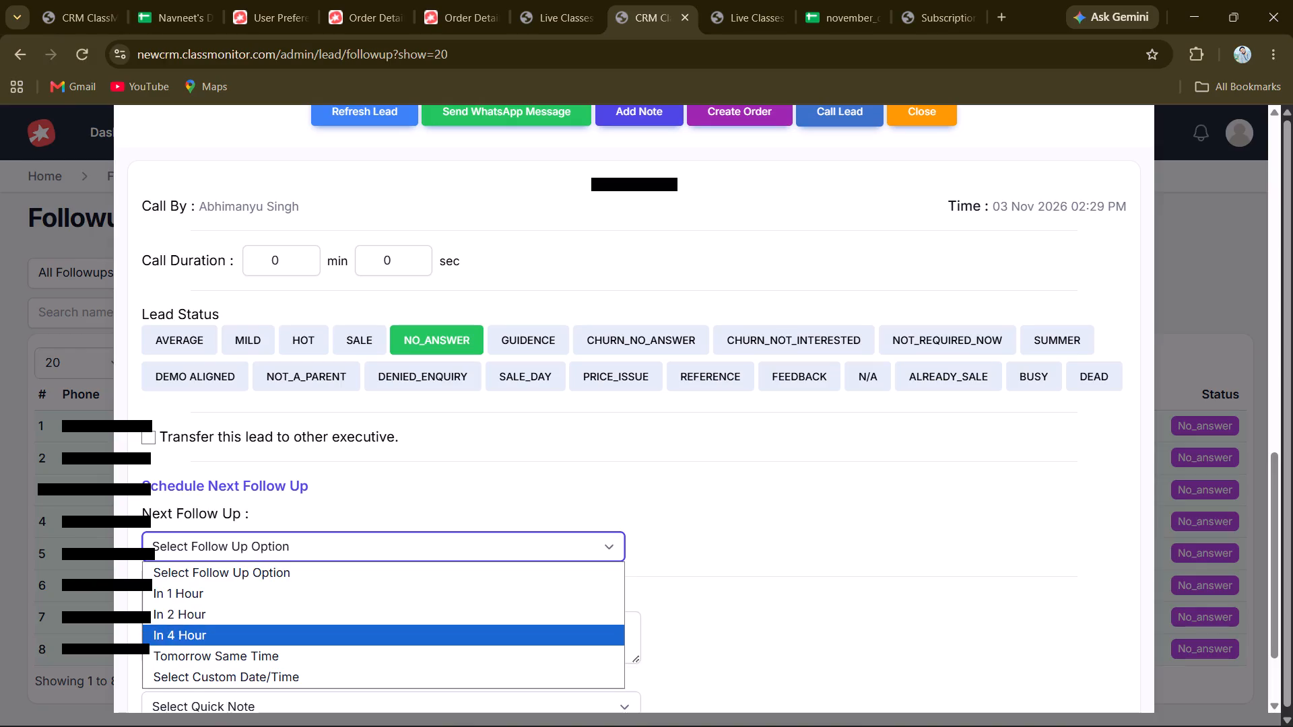
pyautogui.click(324, 634)
pyautogui.write('npc')
pyautogui.press('space')
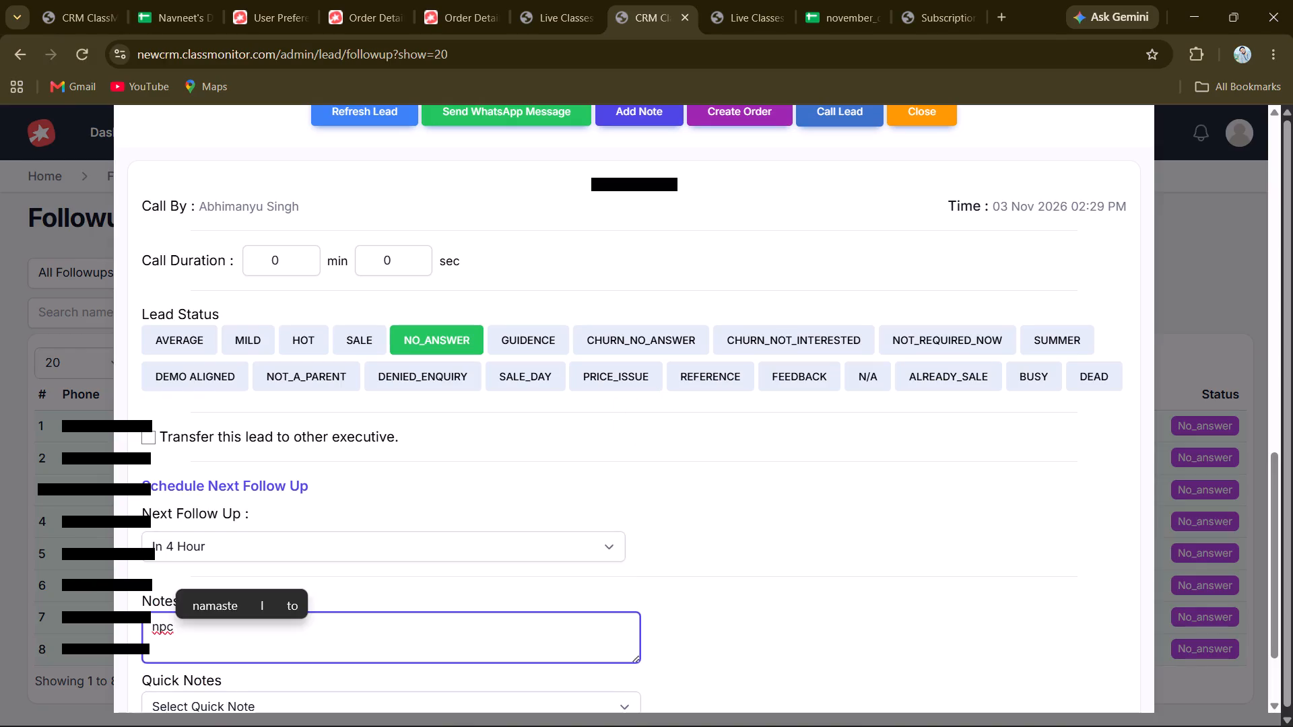
pyautogui.scroll(-7, 404, 629)
pyautogui.click(667, 642)
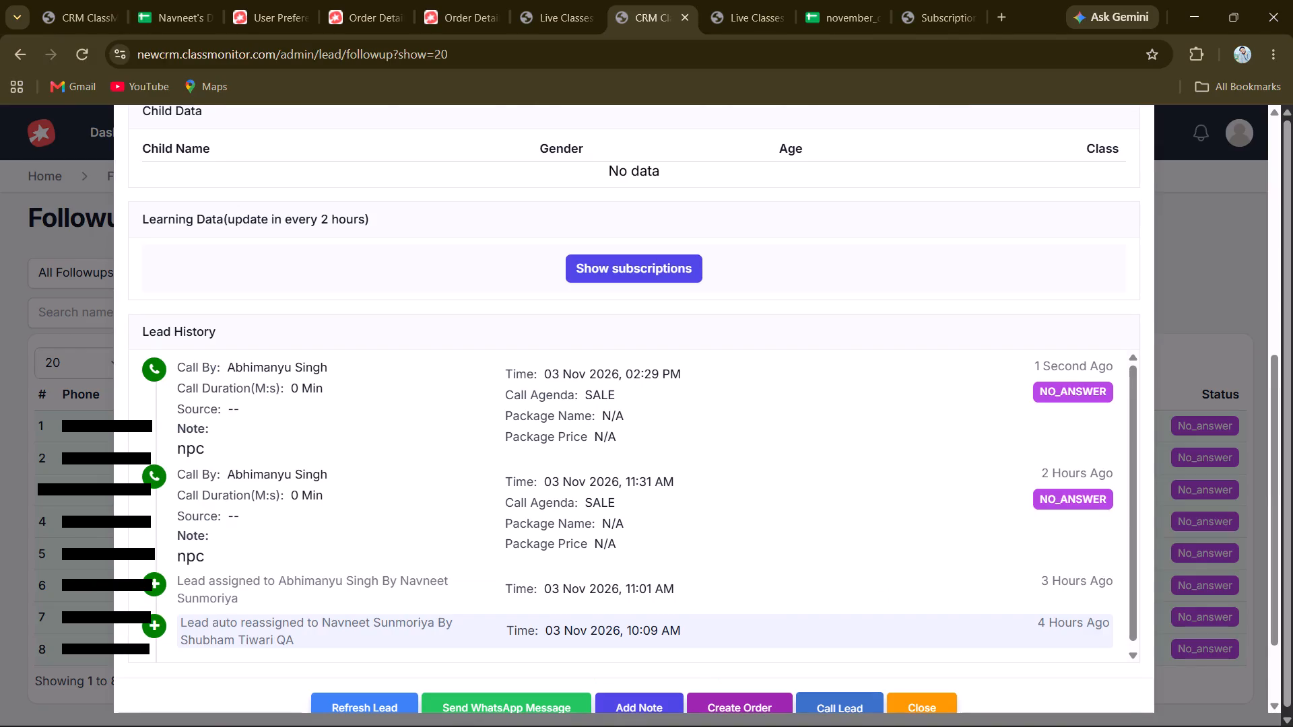
pyautogui.click(917, 709)
# Open the PT_LG_PFM lead with the 03:39 PM follow-up from the no-answer follow-up list and look over its details.
pyautogui.click(477, 421)
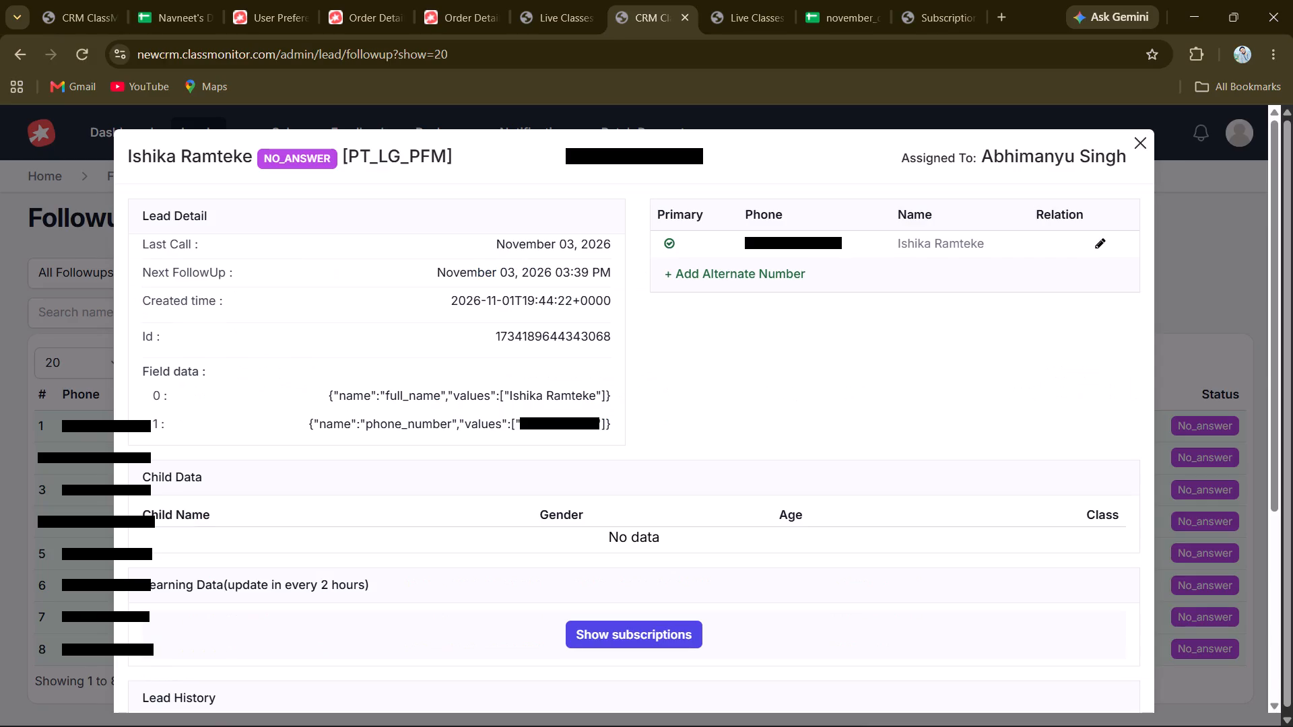
pyautogui.scroll(-8, 477, 421)
pyautogui.scroll(12, 477, 421)
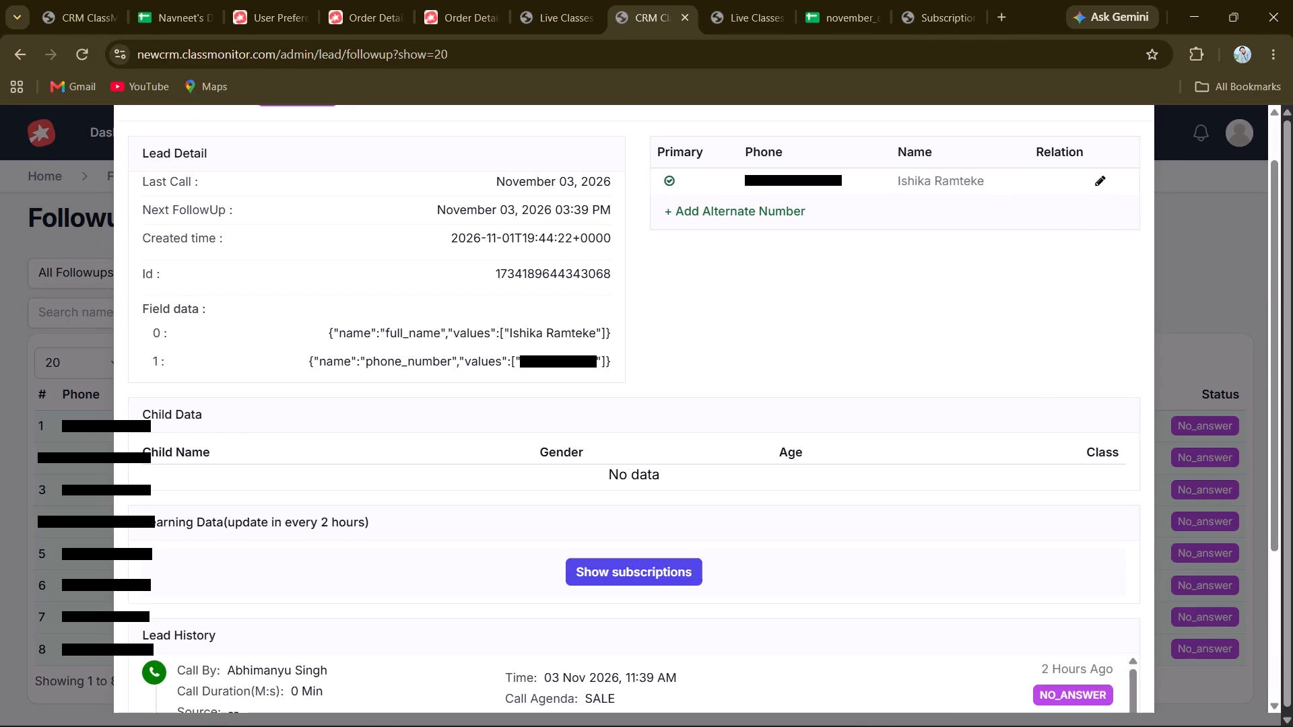
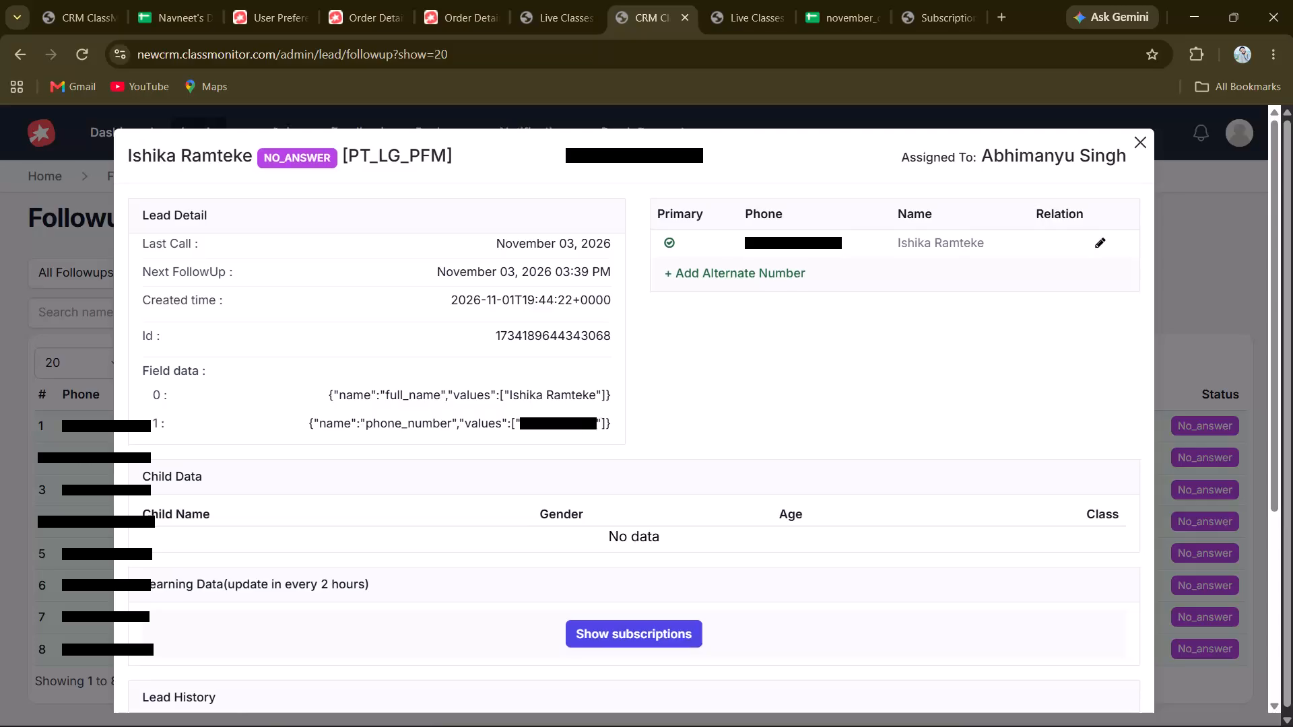
# Review the open PT_LG_PFM lead's call history and lead details.
pyautogui.scroll(-1, 581, 438)
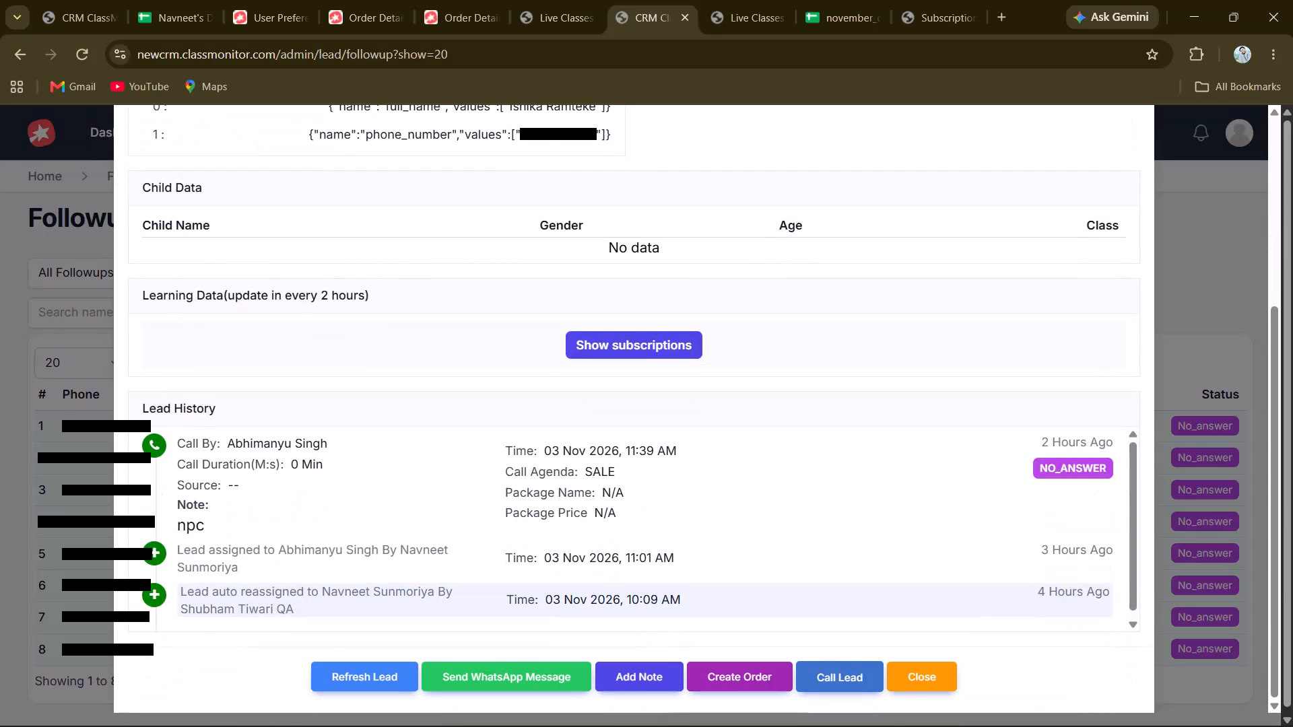
pyautogui.scroll(4, 581, 438)
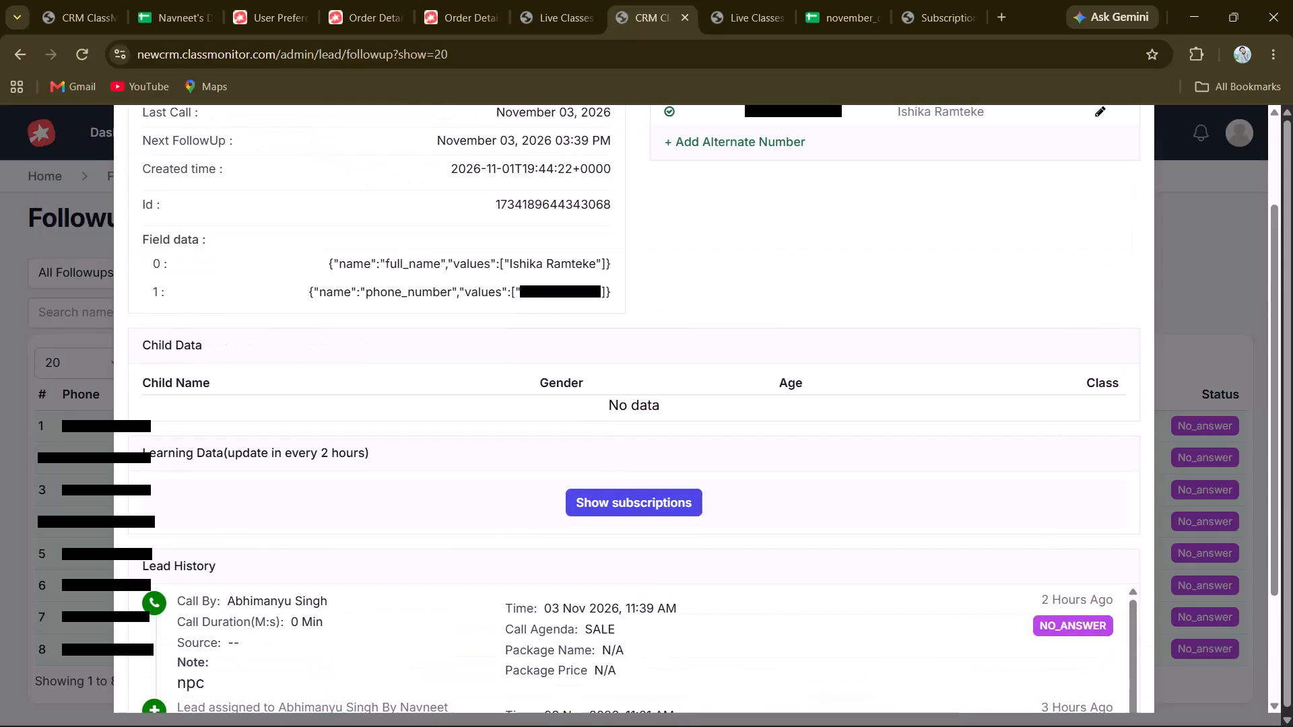
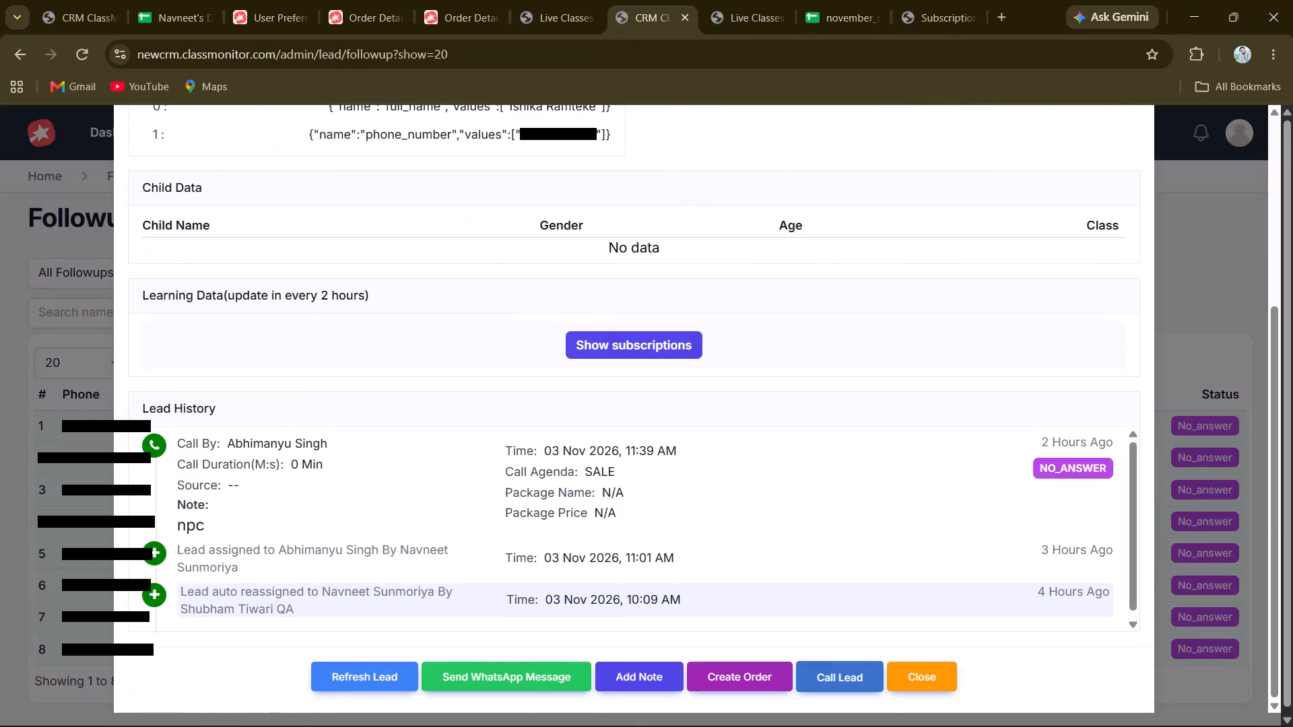
# Log the open lead's call as NOT_REQUIRED_NOW, lasting 1 min 9 sec, with the note "just explore the program", and close the lead.
pyautogui.click(816, 666)
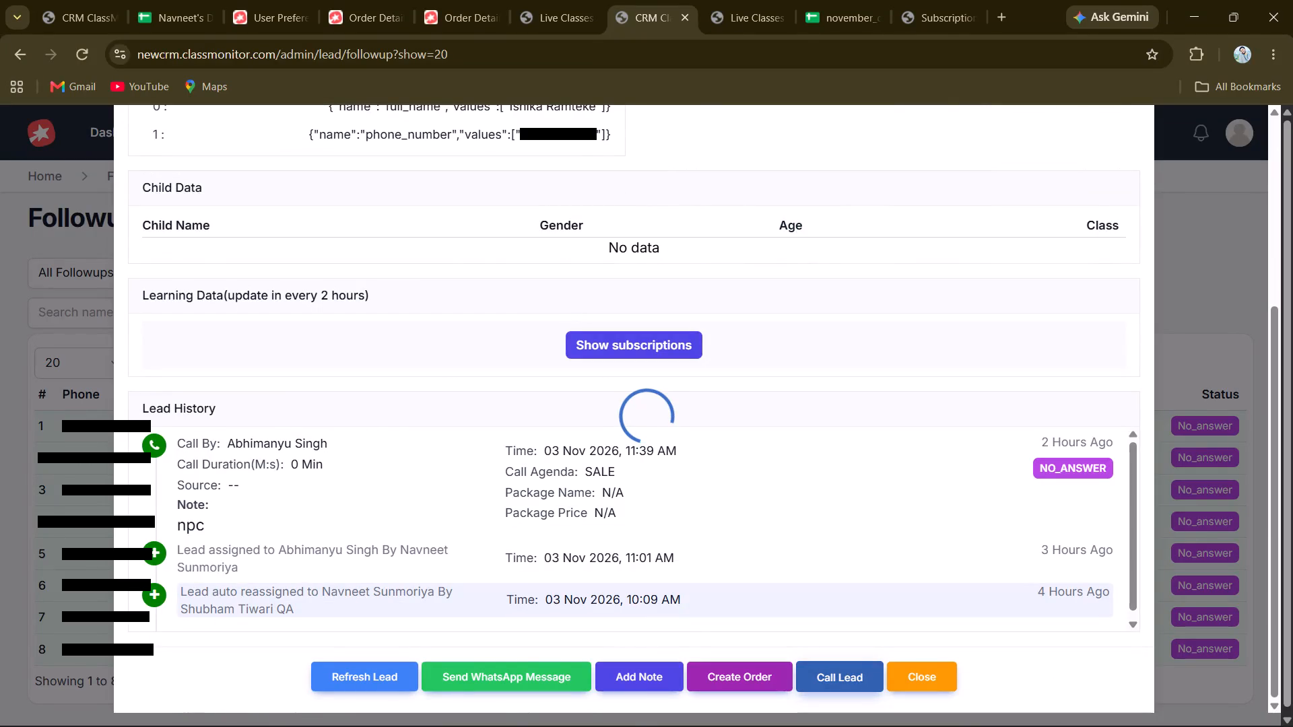
pyautogui.scroll(-9, 816, 666)
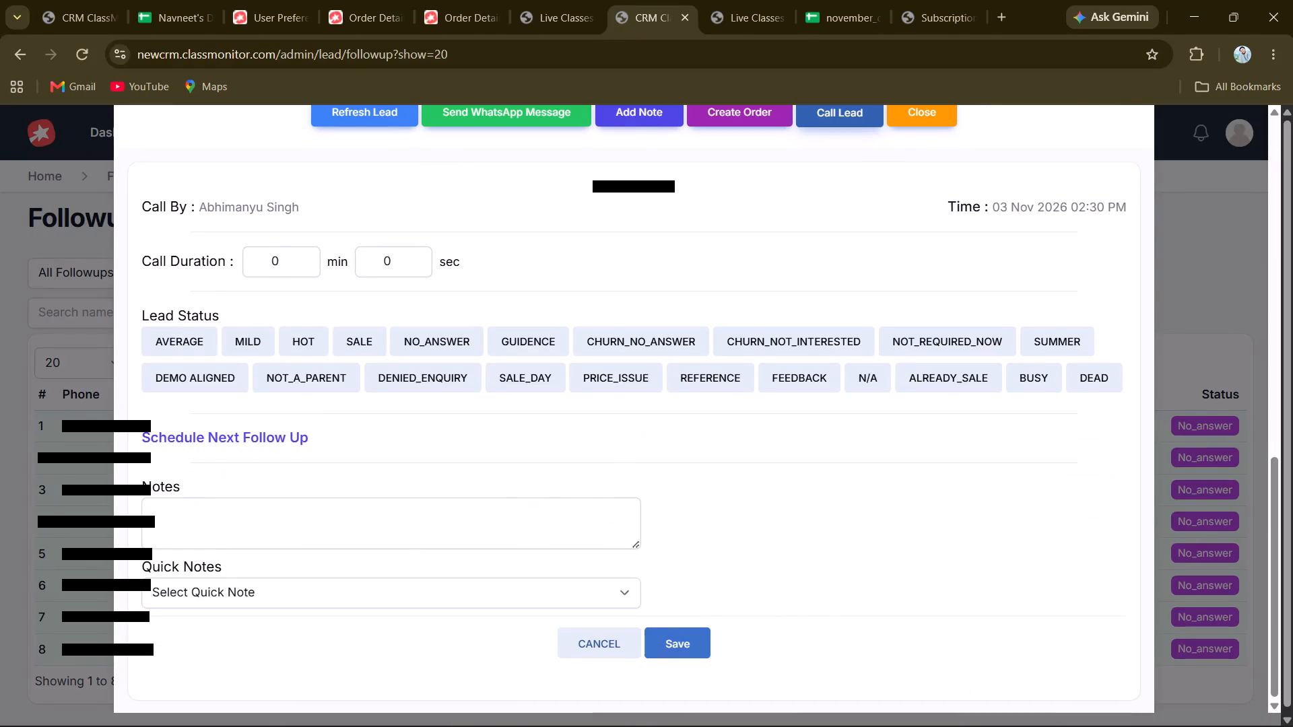
pyautogui.click(943, 335)
pyautogui.click(287, 271)
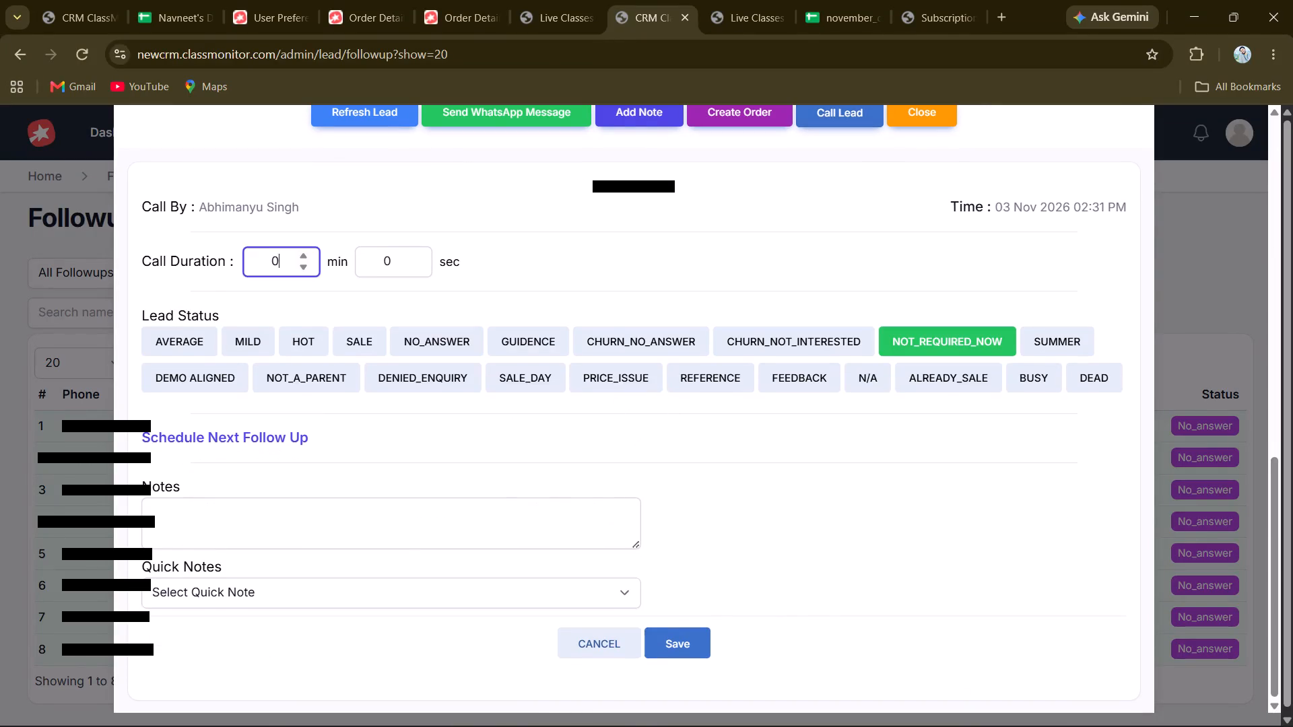
pyautogui.press('1')
pyautogui.click(389, 265)
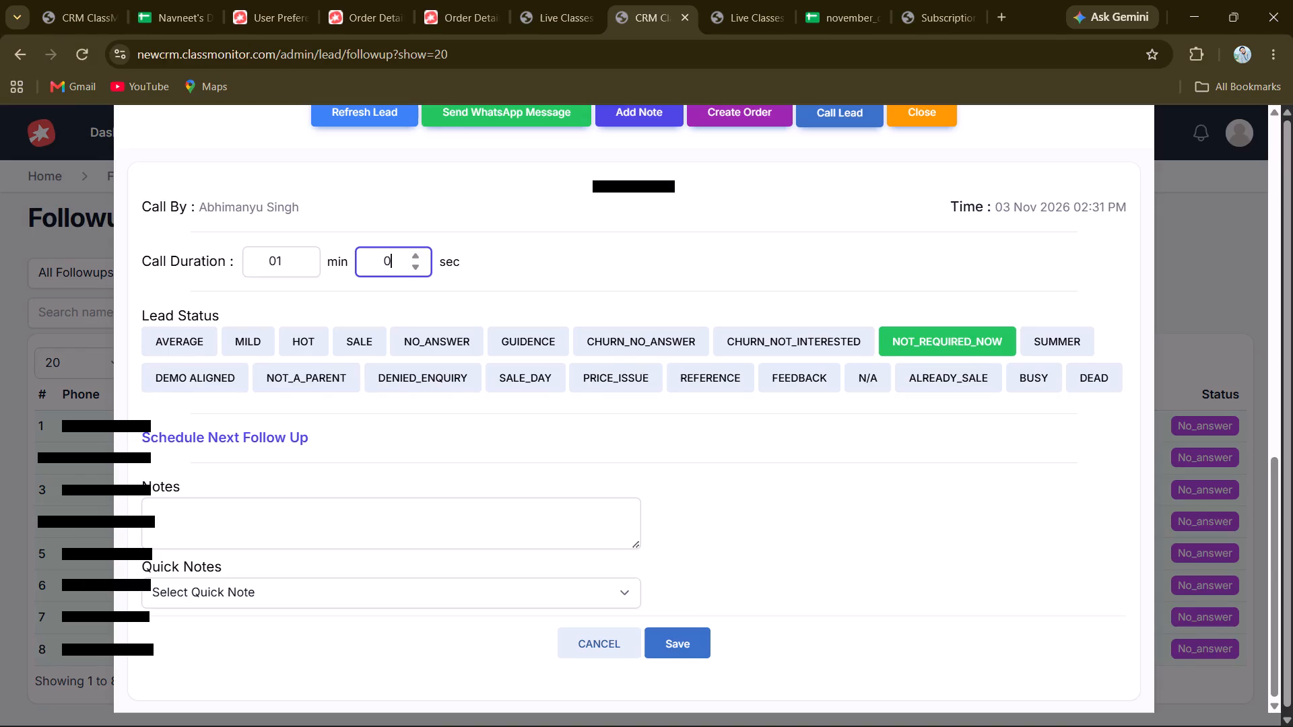
pyautogui.press('BackSpace')
pyautogui.press('9')
pyautogui.click(358, 528)
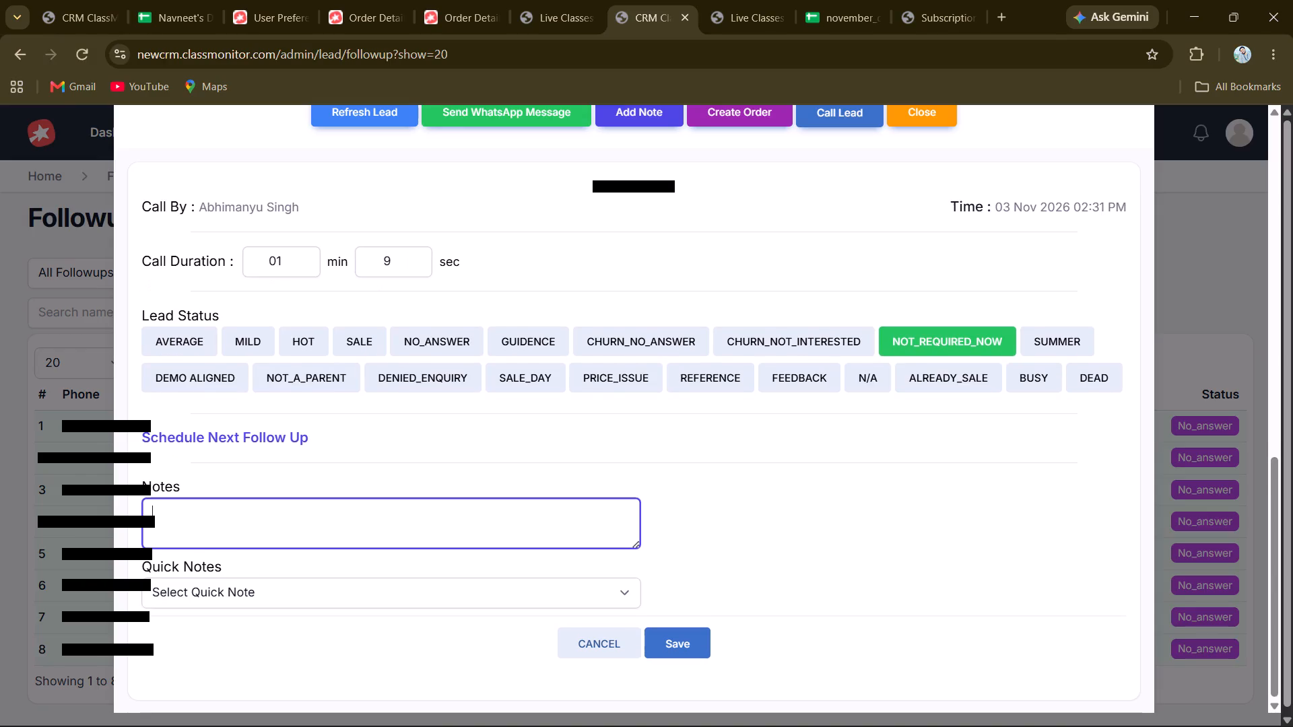
pyautogui.write('just explore the program')
pyautogui.press('space')
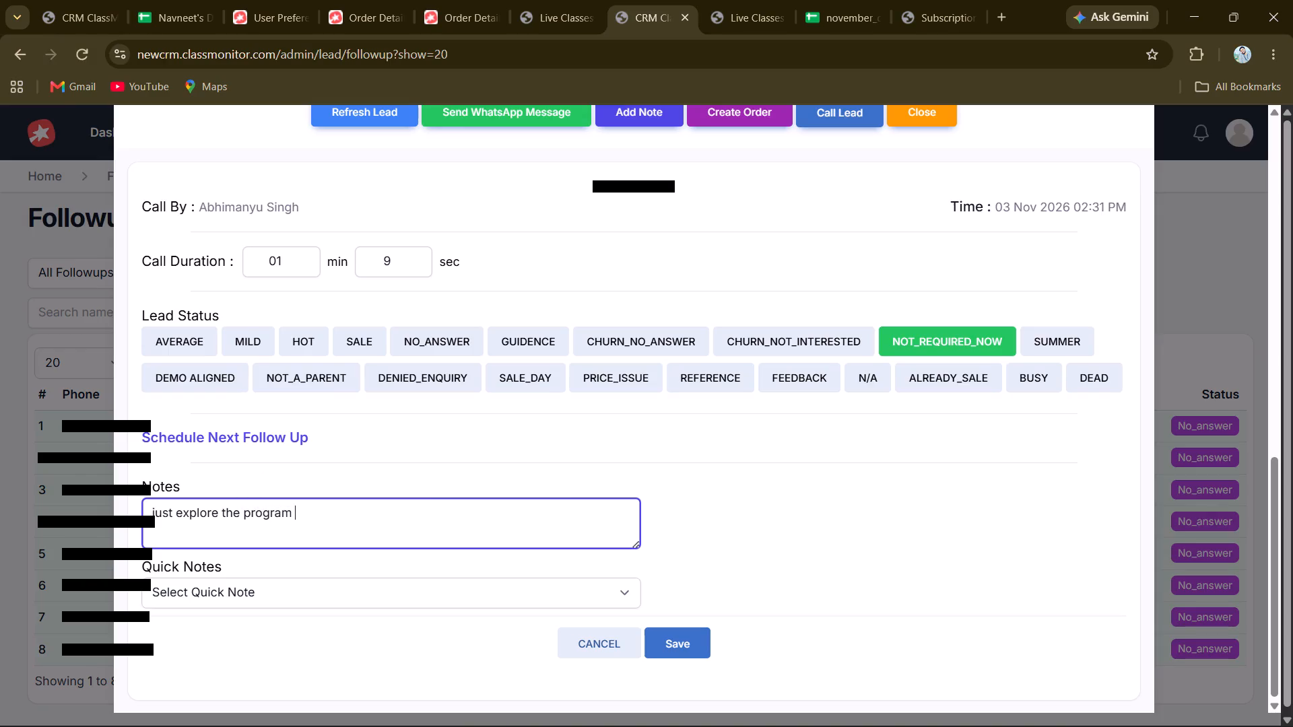
pyautogui.click(691, 650)
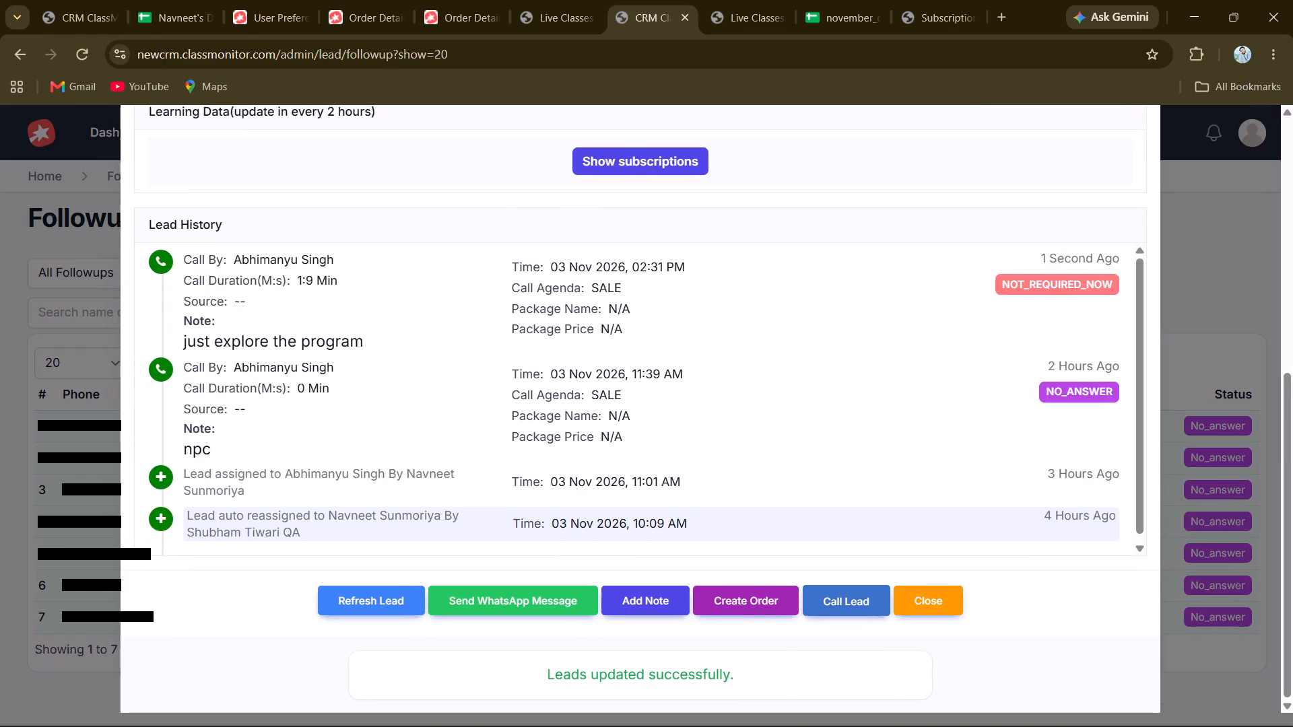
pyautogui.click(950, 595)
# Open the first remaining no-answer lead in the follow-up list, tagged LG_Phonics_Mom, and review its details.
pyautogui.click(488, 419)
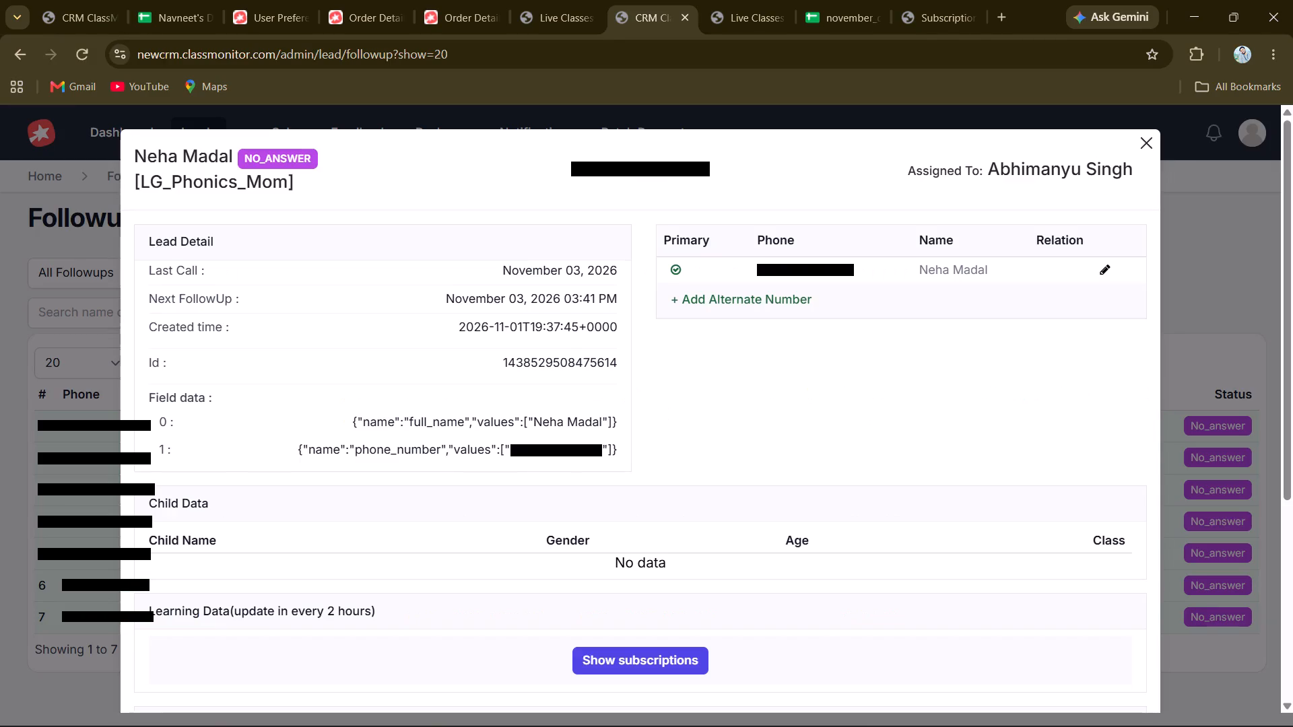
pyautogui.scroll(-7, 651, 410)
pyautogui.scroll(6, 651, 410)
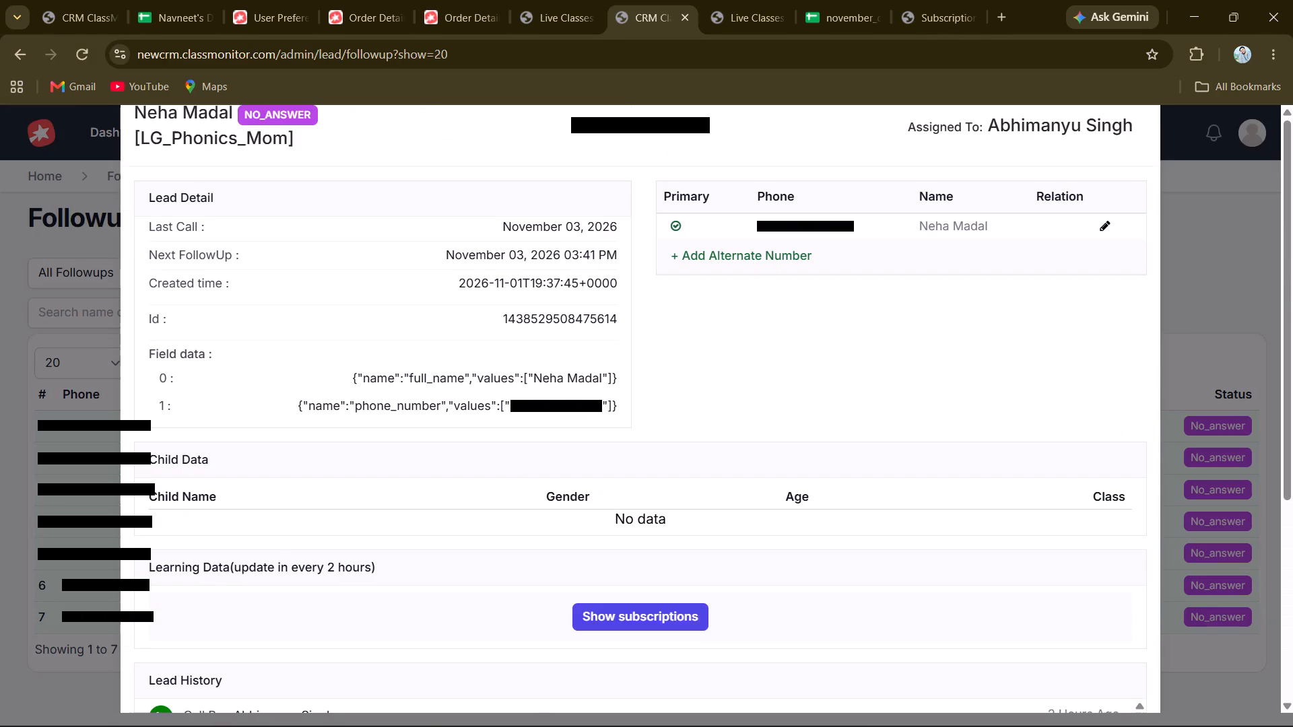
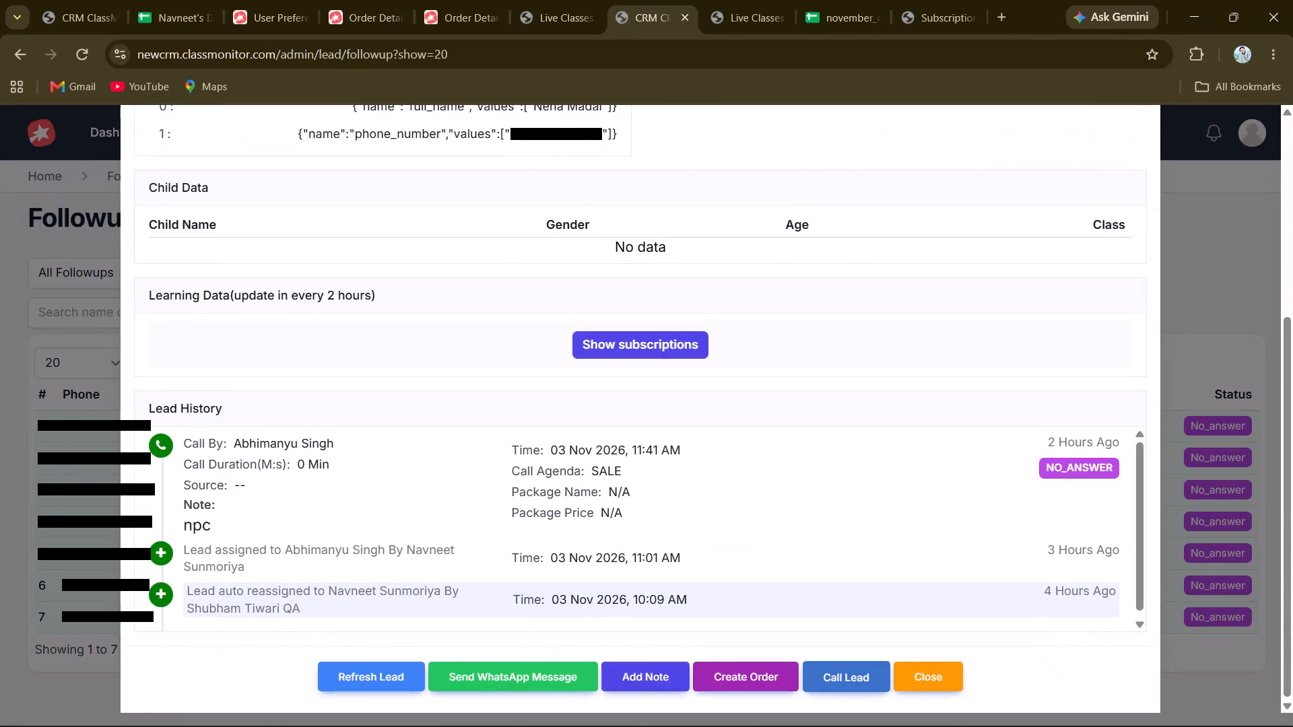
# Log the open lead's call as NO_ANSWER with the next follow-up in 4 hours and the note "npc", and close the lead.
pyautogui.click(838, 677)
pyautogui.scroll(-7, 838, 677)
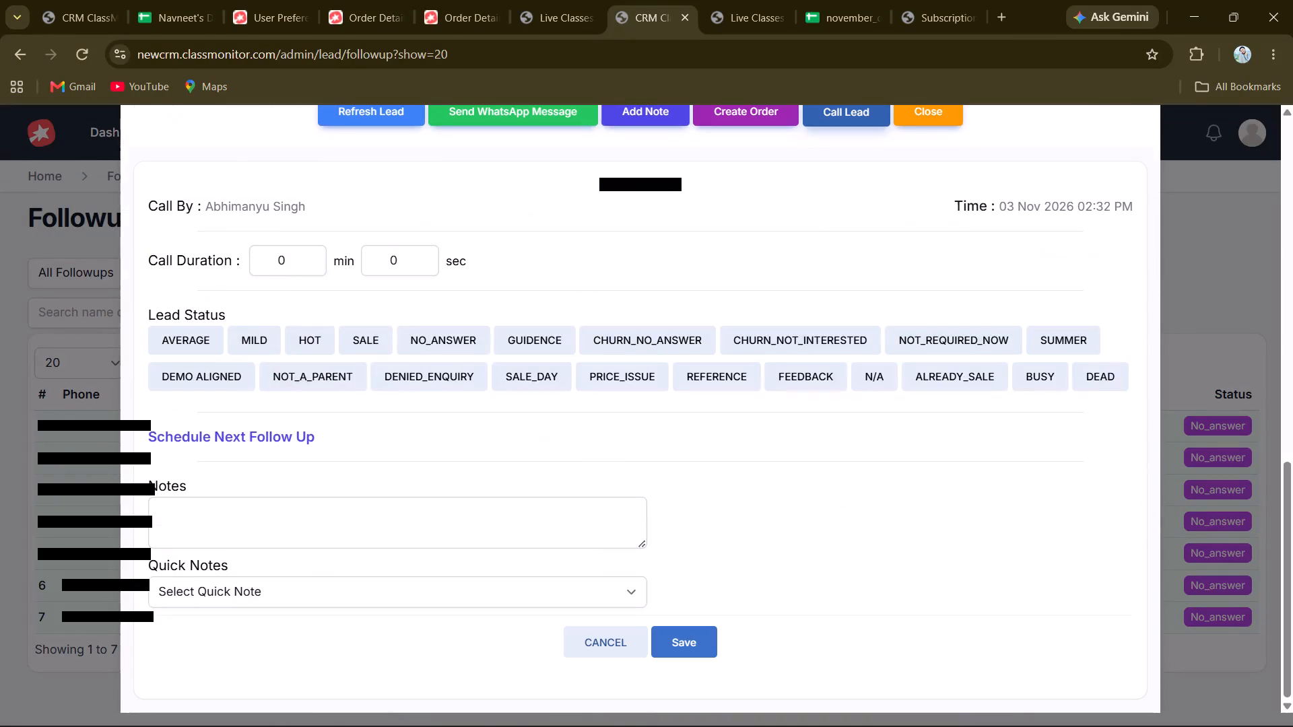
pyautogui.click(422, 340)
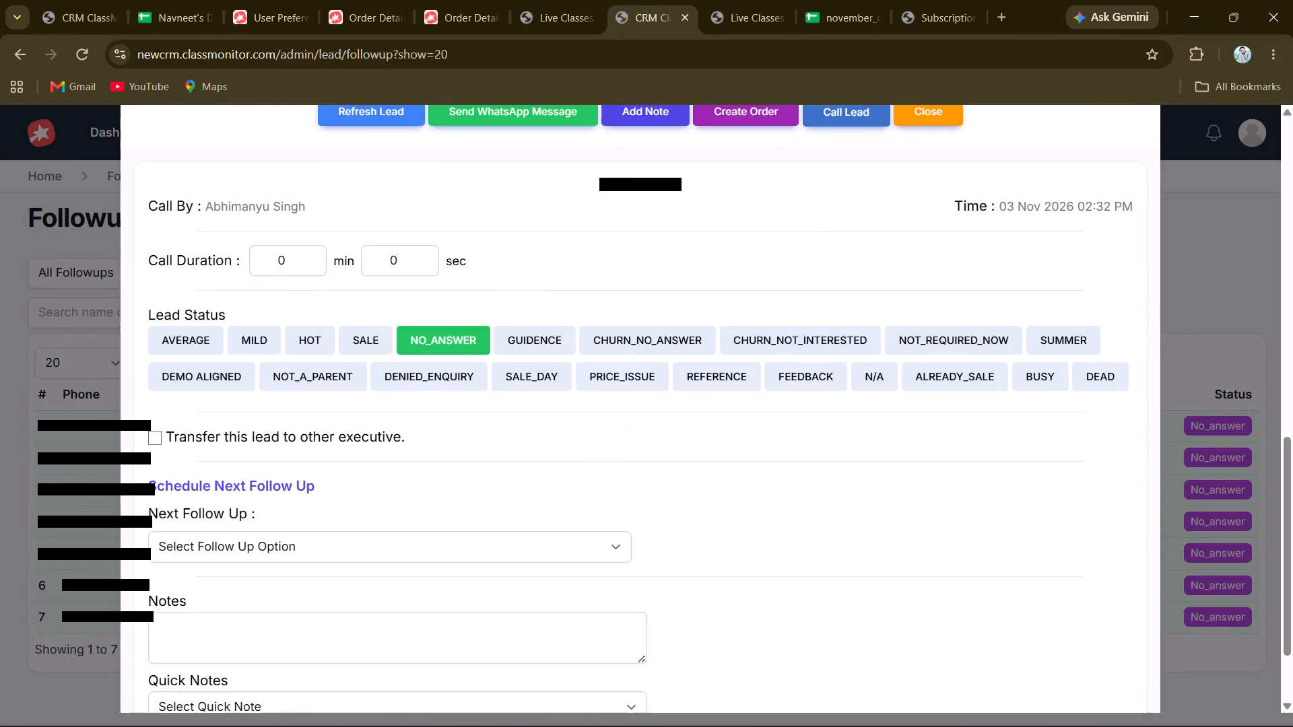
pyautogui.click(409, 548)
pyautogui.click(308, 633)
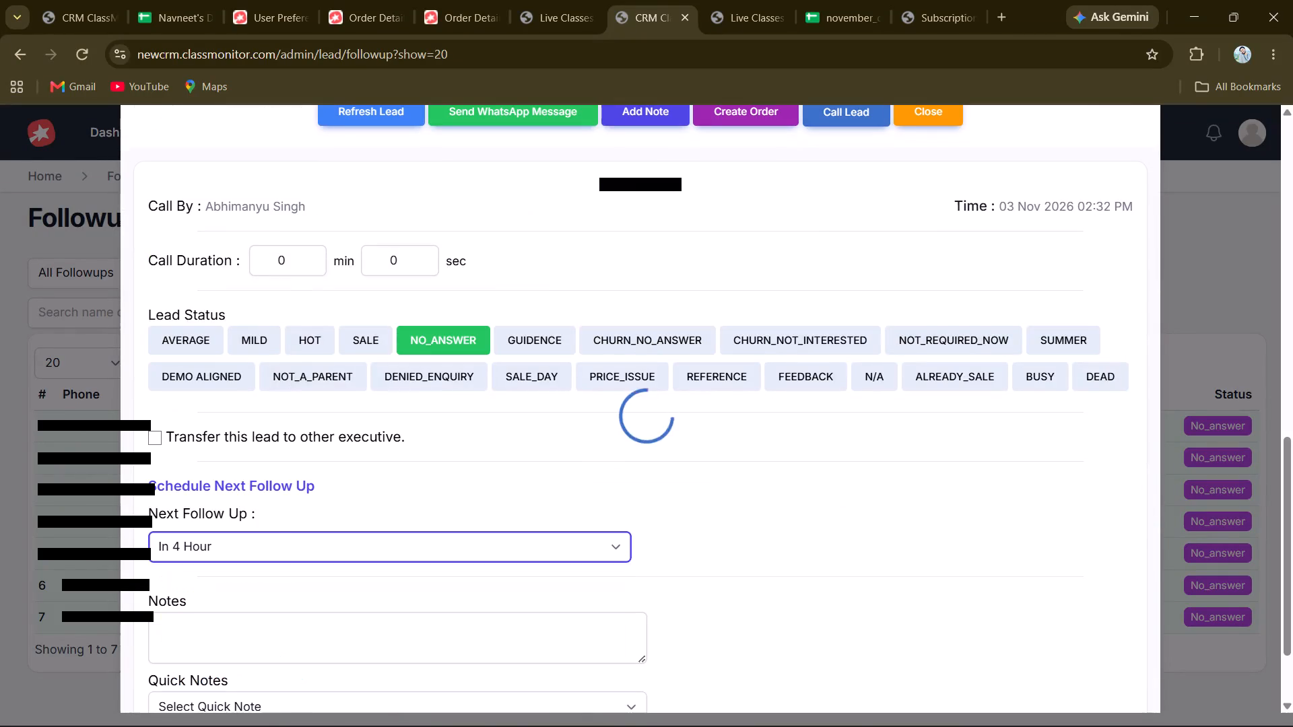
pyautogui.doubleClick(308, 633)
pyautogui.write('npc')
pyautogui.scroll(-3, 503, 635)
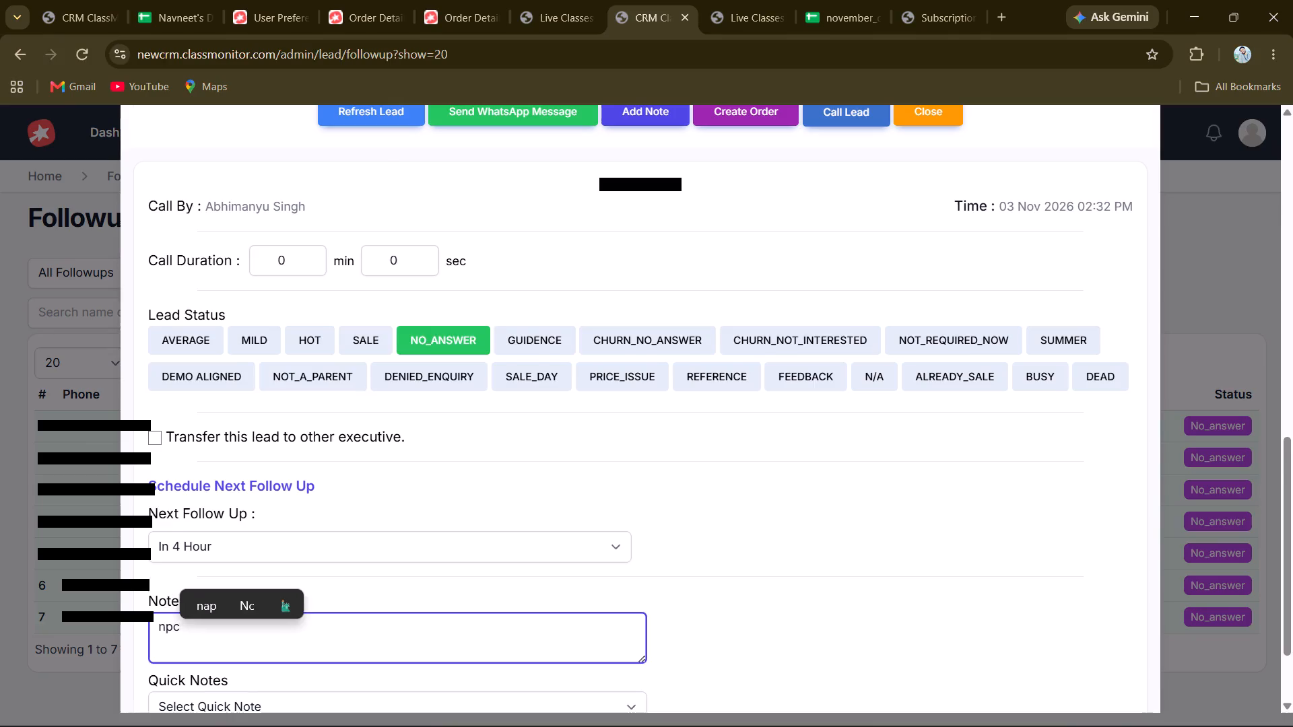
pyautogui.scroll(-3, 503, 635)
pyautogui.click(667, 646)
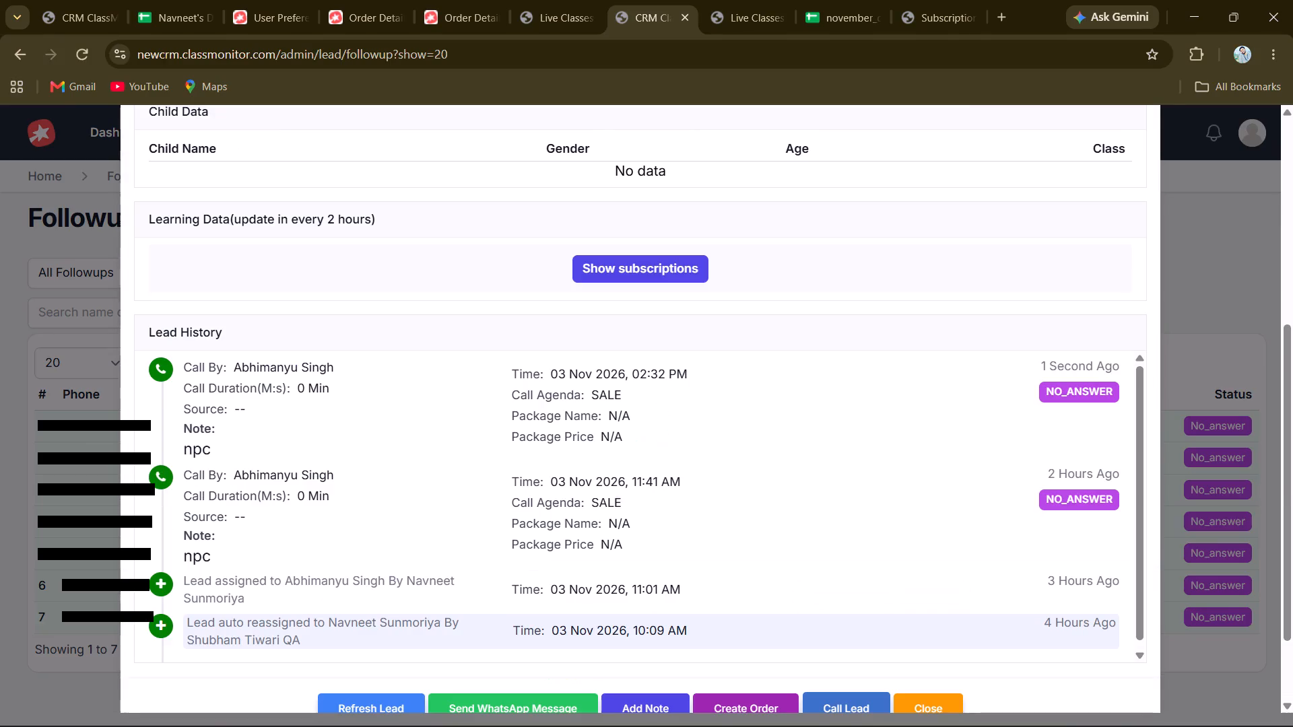
pyautogui.click(921, 699)
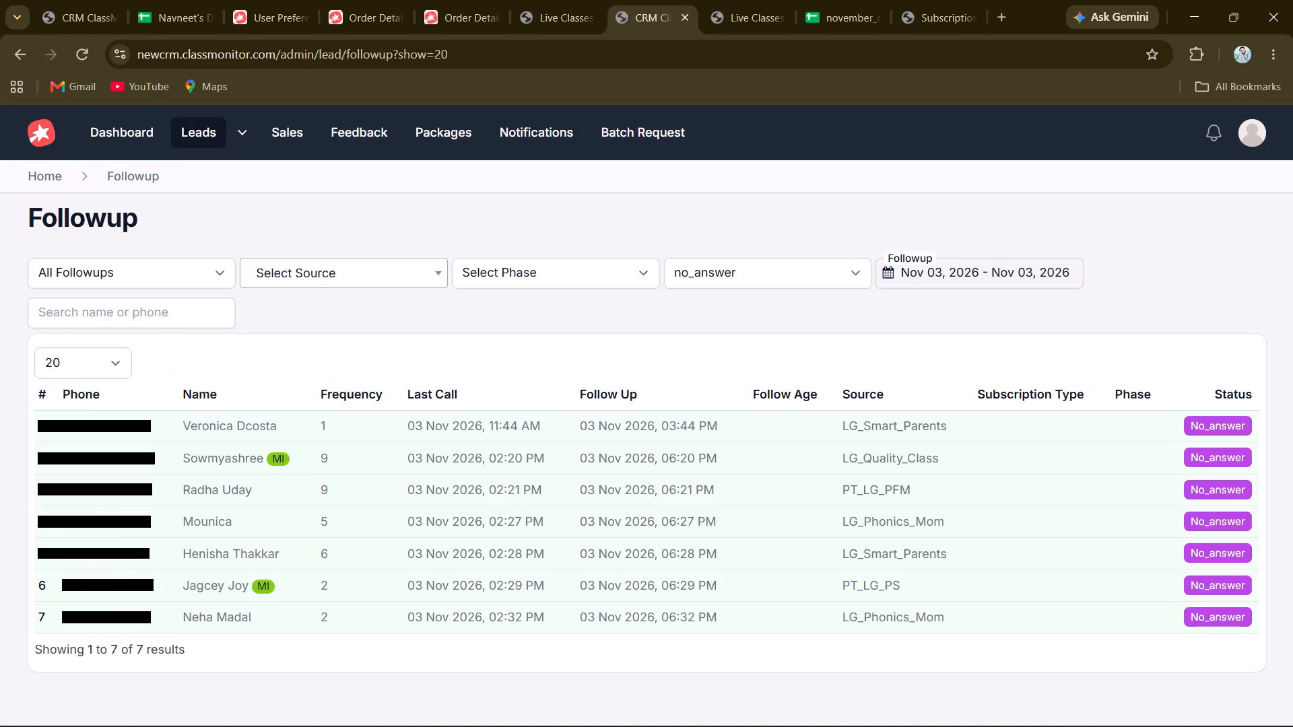
# Open the first no-answer lead in the follow-up list, sourced from LG_Smart_Parents, and review its details and history.
pyautogui.click(446, 420)
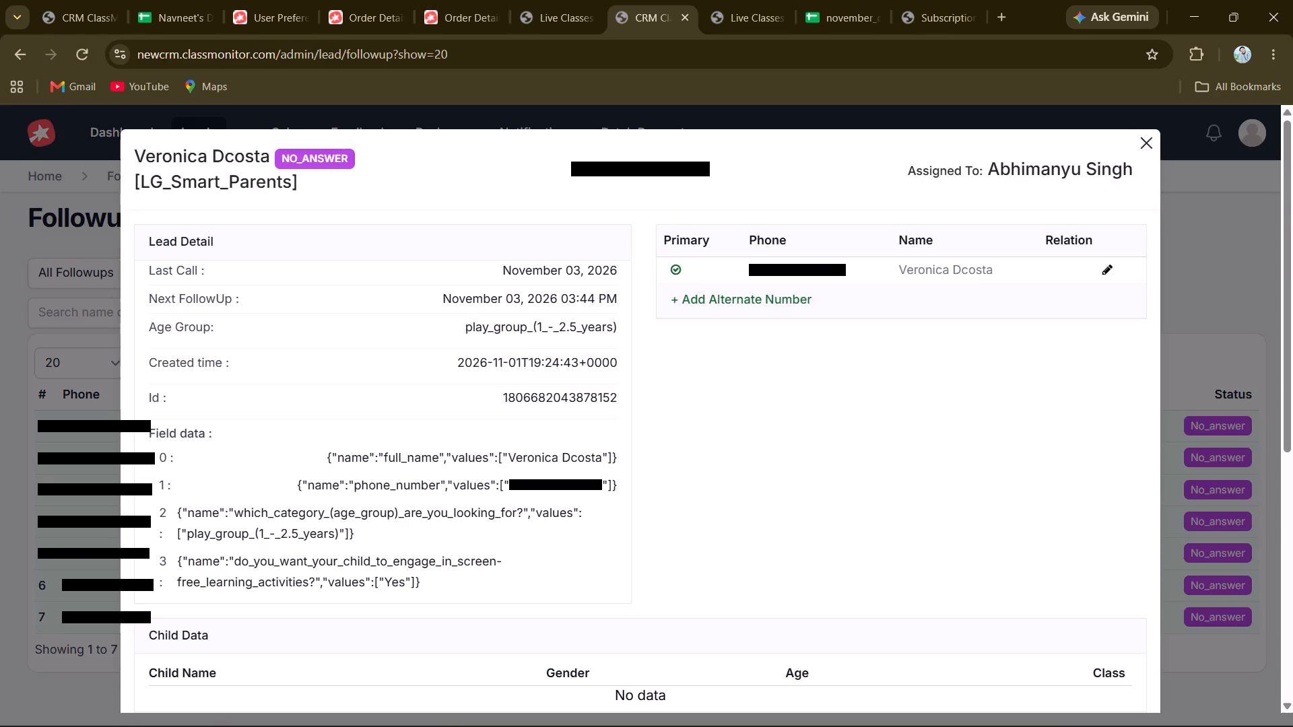
pyautogui.scroll(-4, 446, 420)
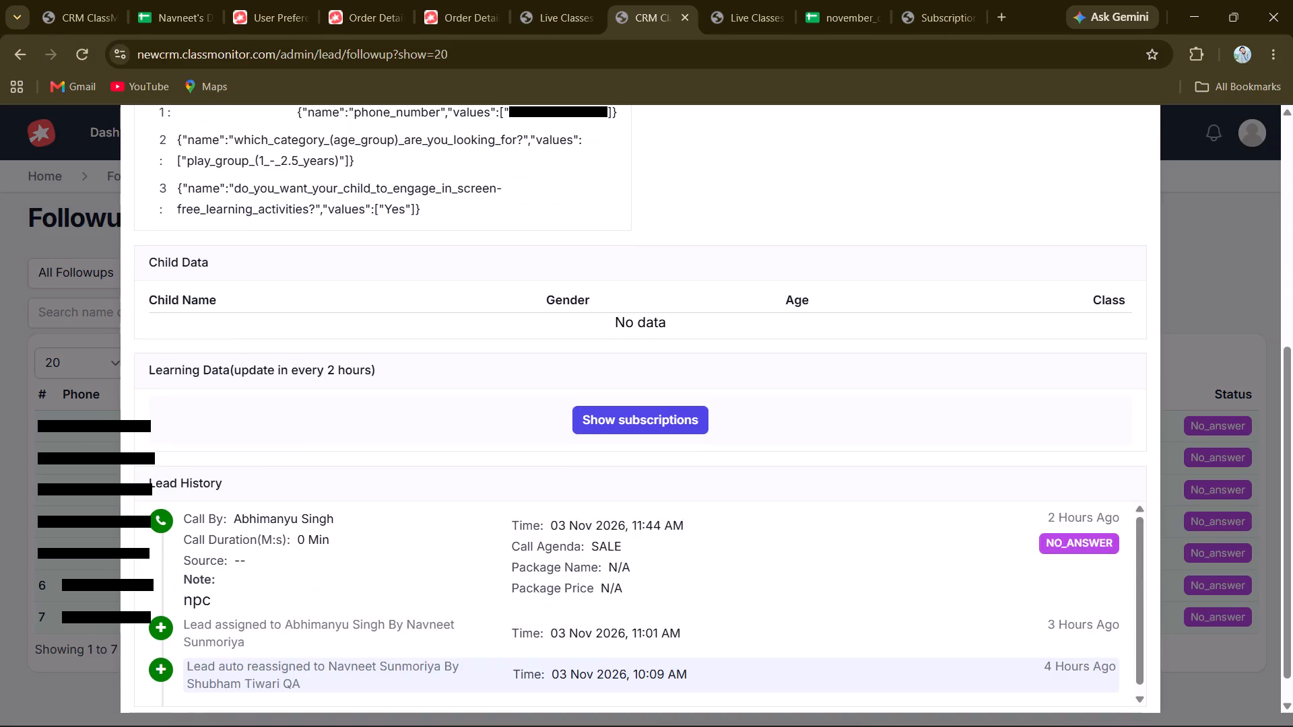
pyautogui.scroll(6, 446, 420)
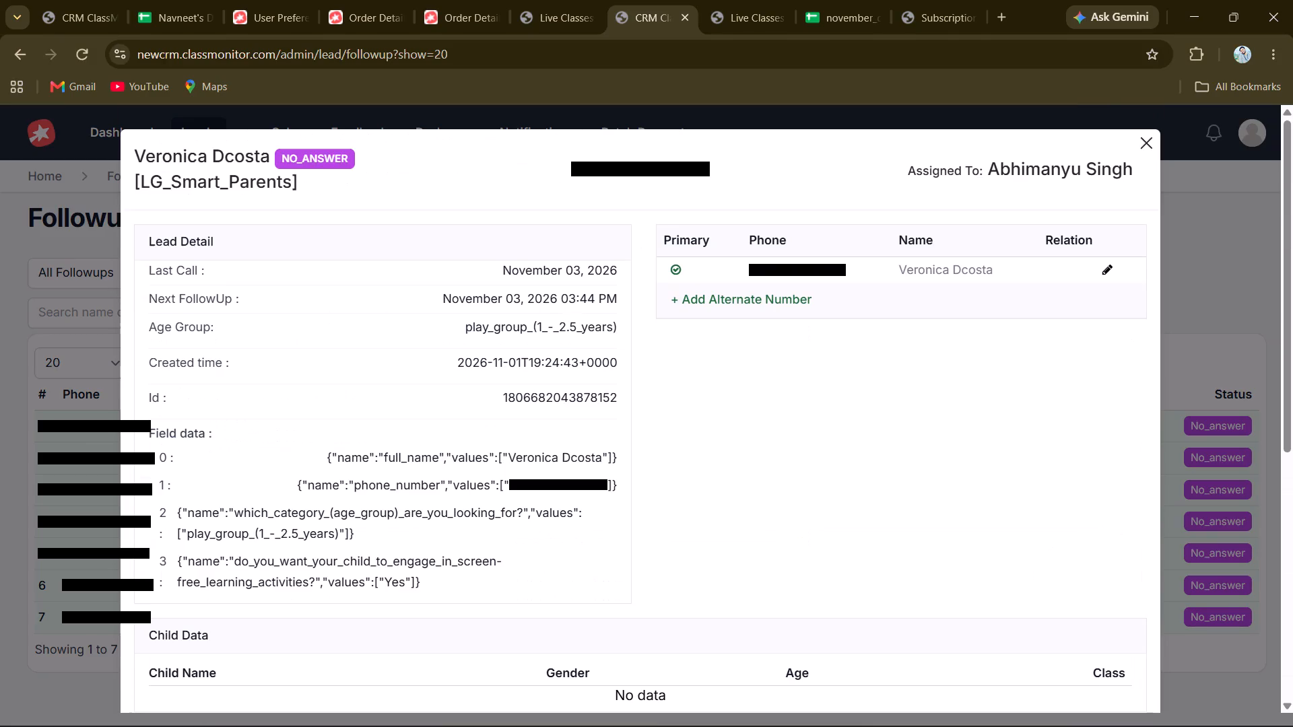
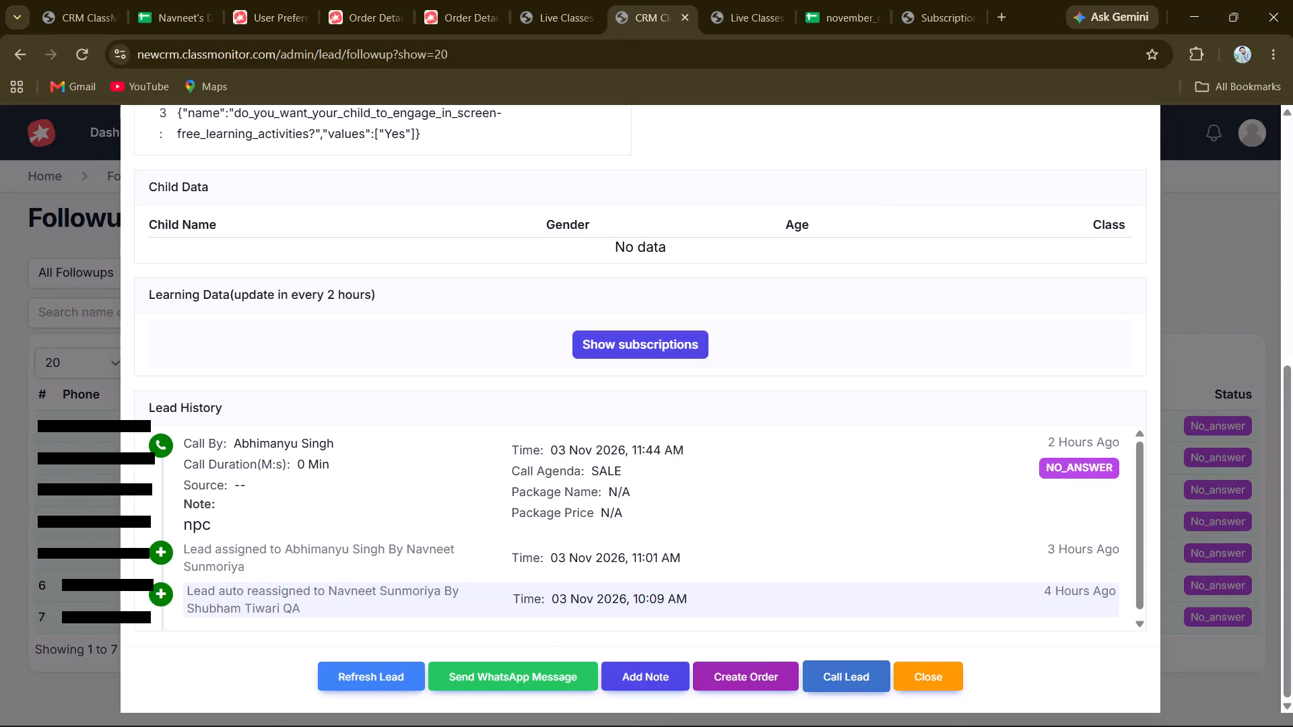
# Start a call log for the open lead with status AVERAGE and a call duration of 3 min 36 sec.
pyautogui.click(836, 681)
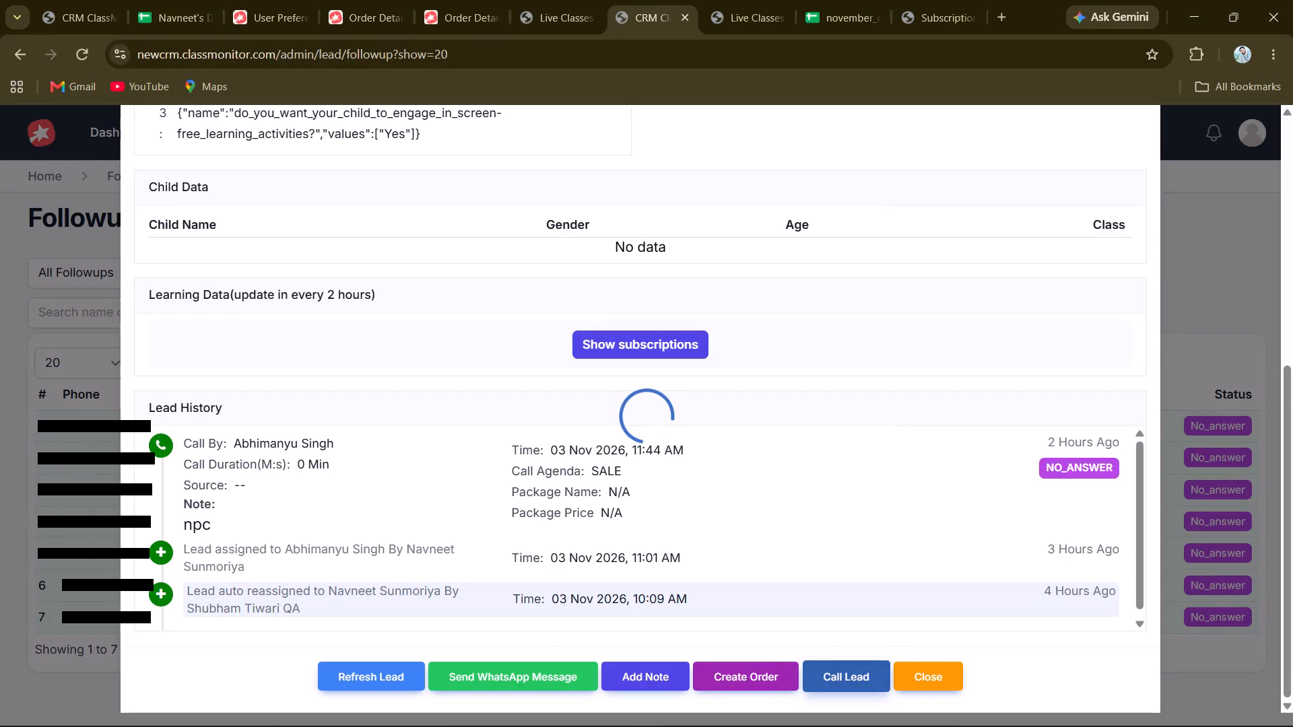
pyautogui.scroll(-7, 836, 681)
pyautogui.click(187, 347)
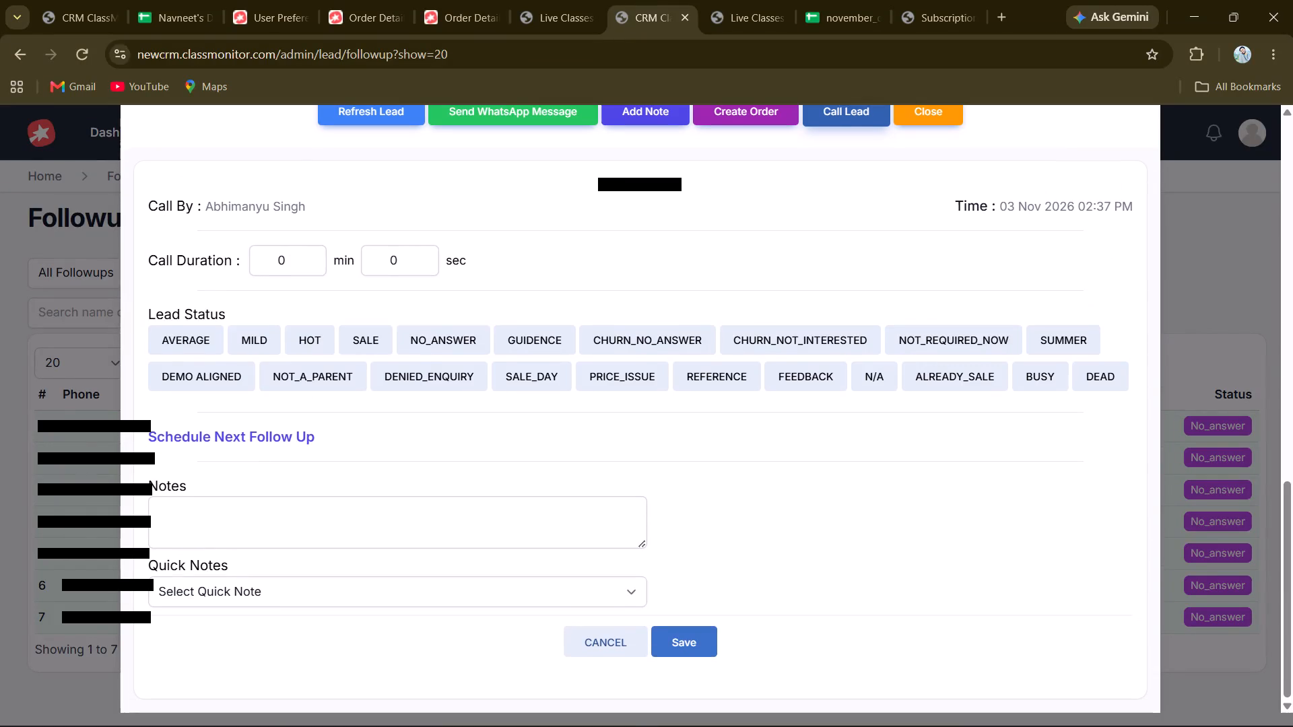
pyautogui.click(298, 263)
pyautogui.press('3')
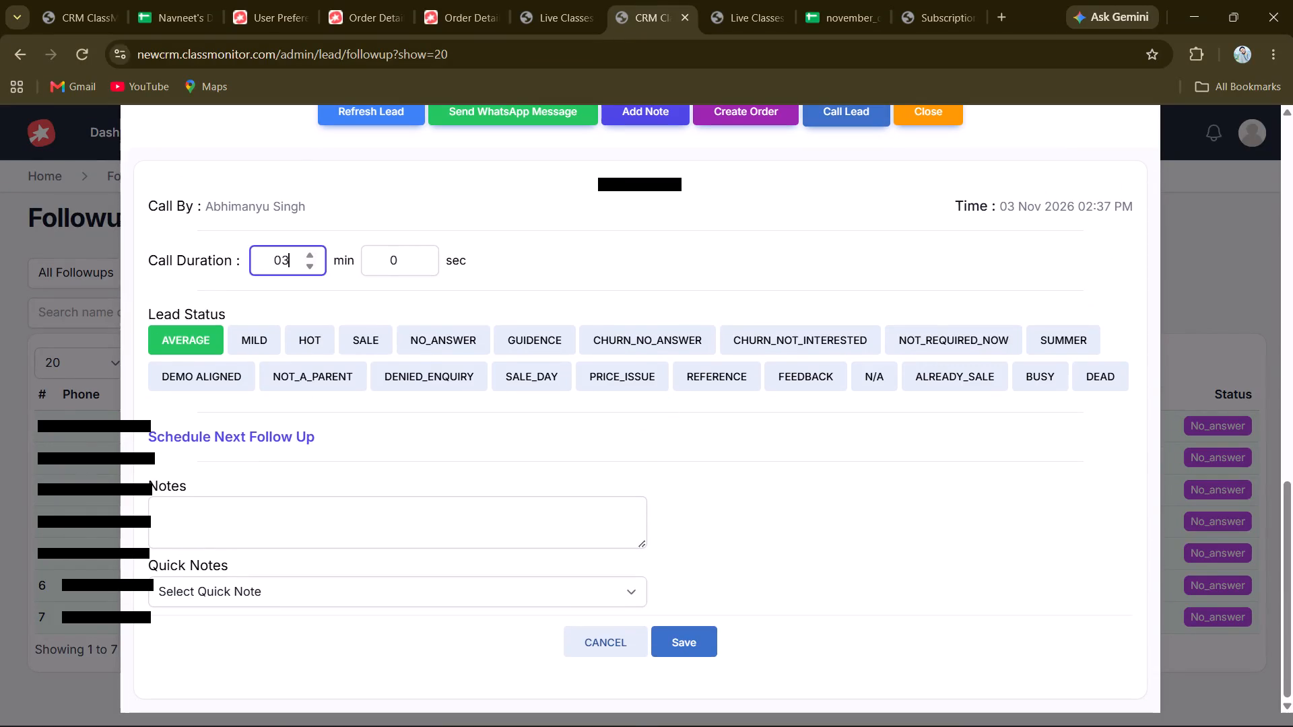
pyautogui.click(407, 252)
pyautogui.press('BackSpace')
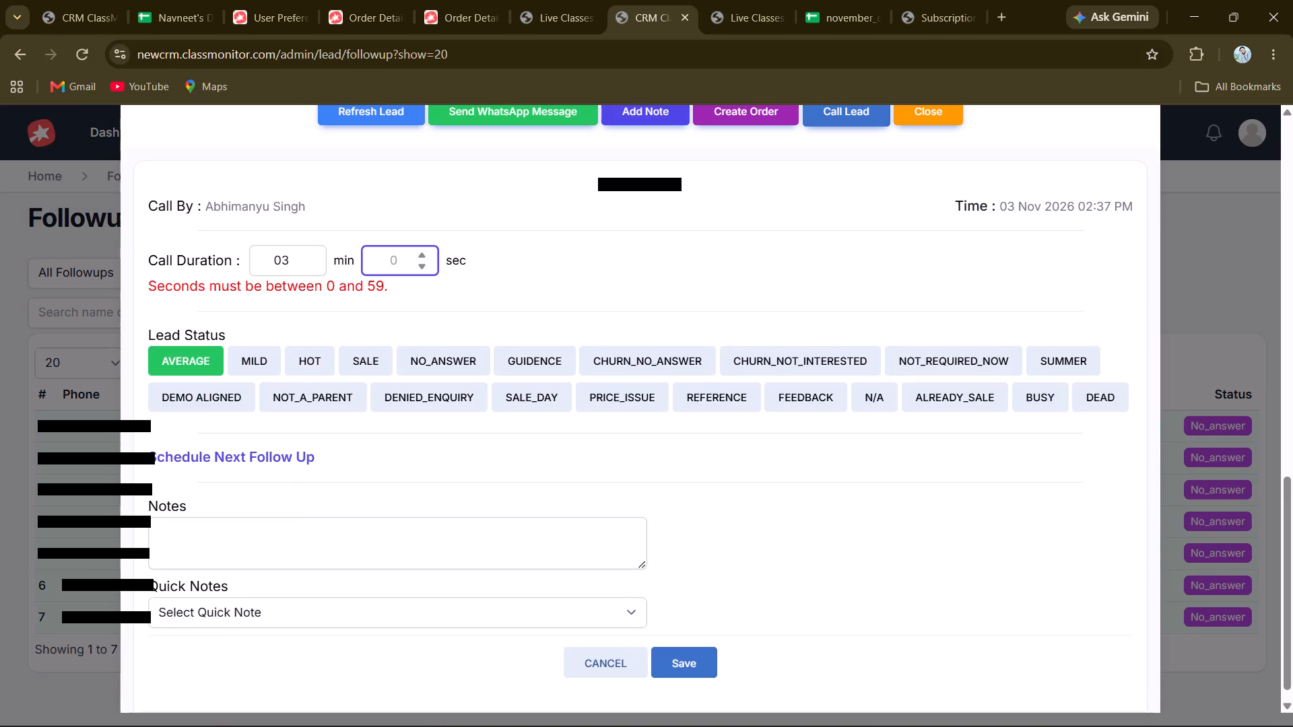
pyautogui.write('36')
# Enter the call note "age 1.1 pg kit".
pyautogui.click(281, 541)
pyautogui.write('age 1')
pyautogui.press('/')
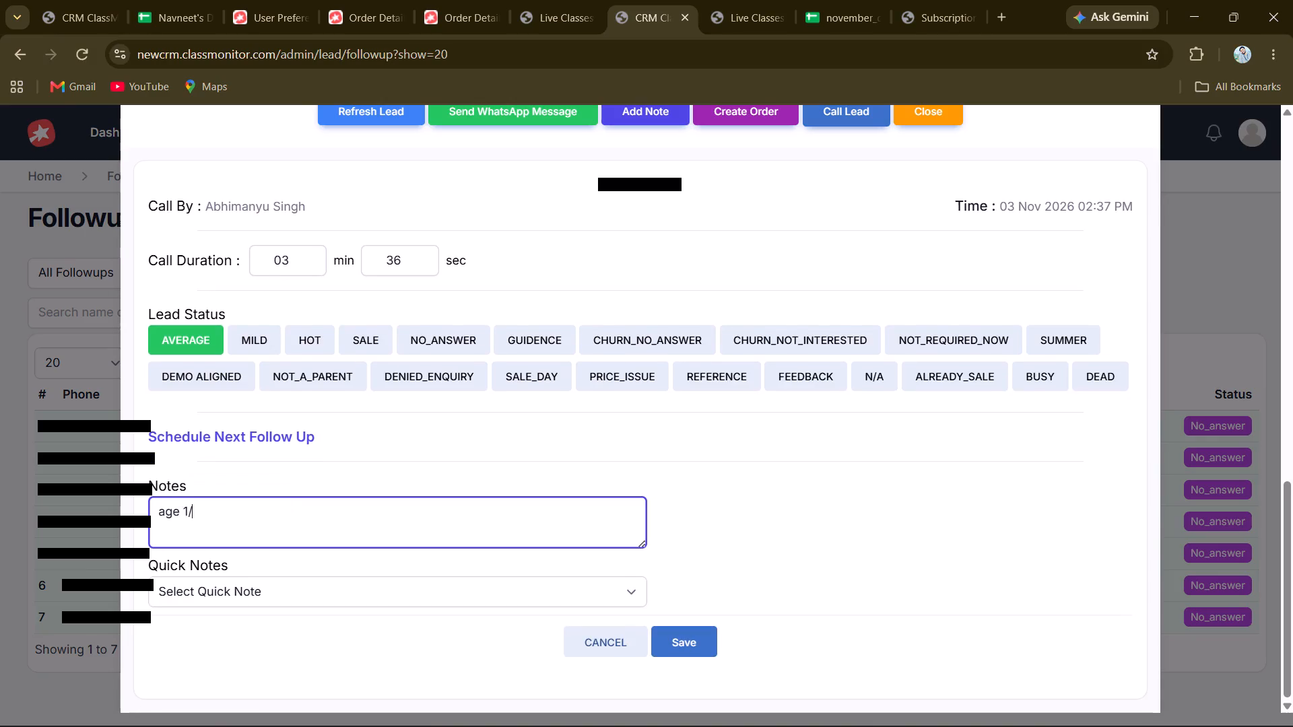
pyautogui.press('BackSpace')
pyautogui.write('.1')
pyautogui.press('space')
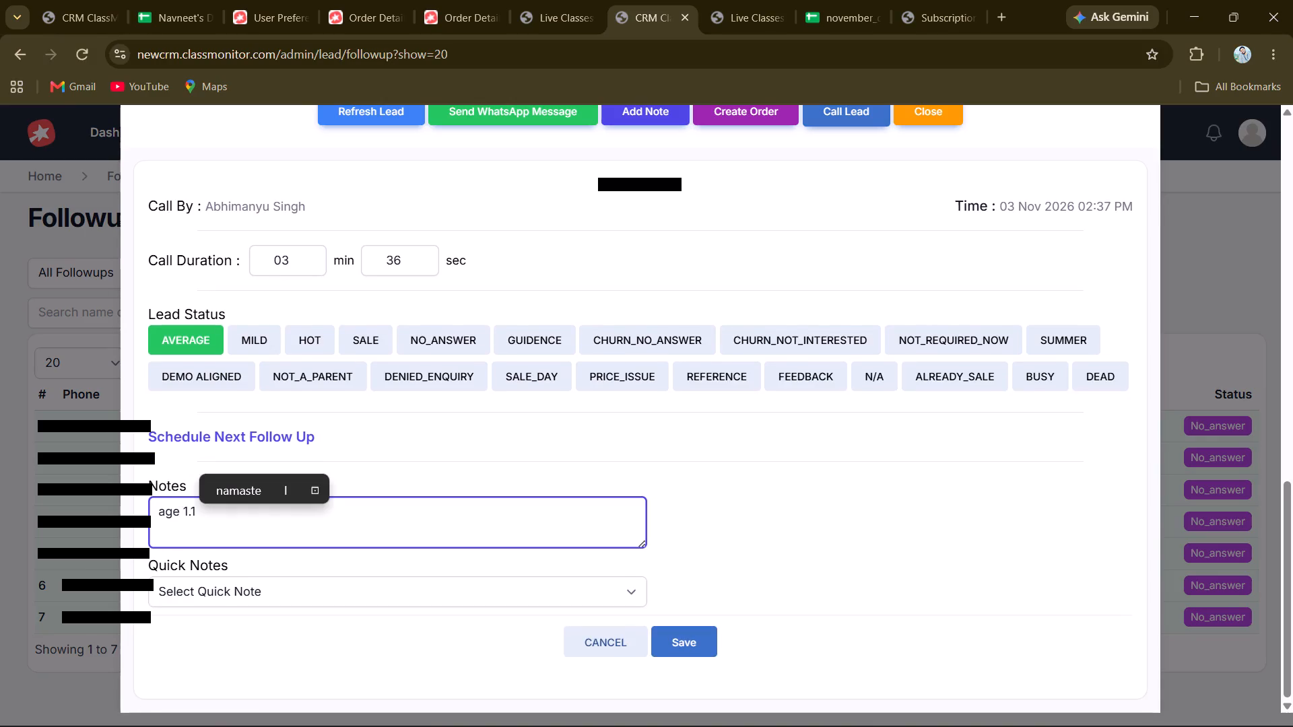
pyautogui.write('pg kit')
pyautogui.press('space')
# Schedule the next follow-up in 4 hours, save the call log and close the lead.
pyautogui.click(216, 436)
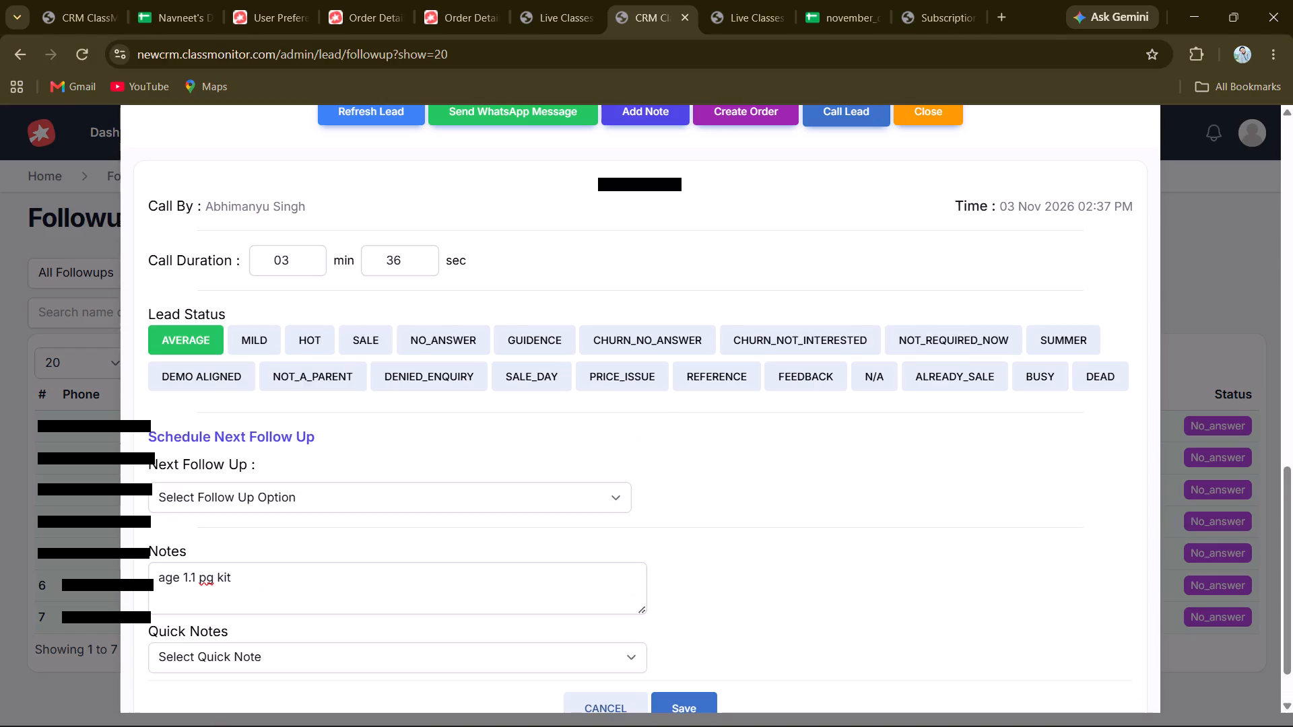
pyautogui.click(259, 501)
pyautogui.click(220, 594)
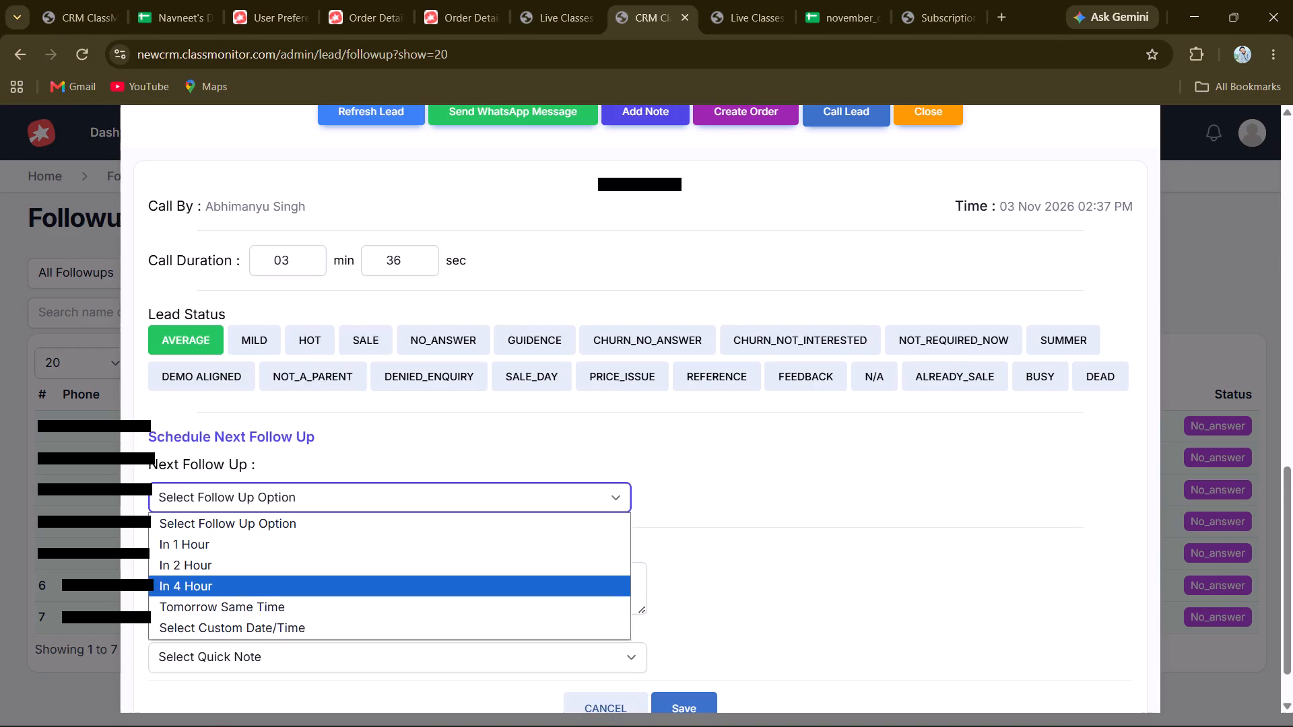
pyautogui.scroll(-6, 432, 595)
pyautogui.scroll(-7, 556, 590)
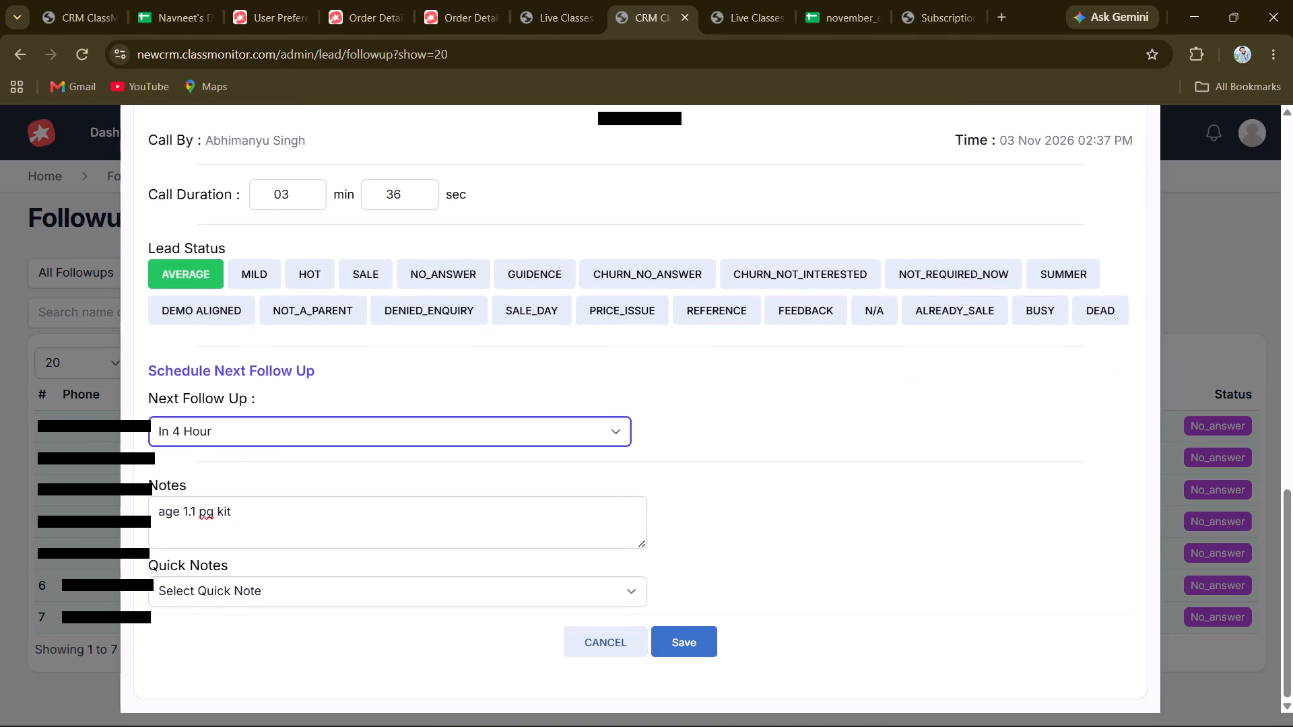
pyautogui.click(710, 638)
pyautogui.click(919, 700)
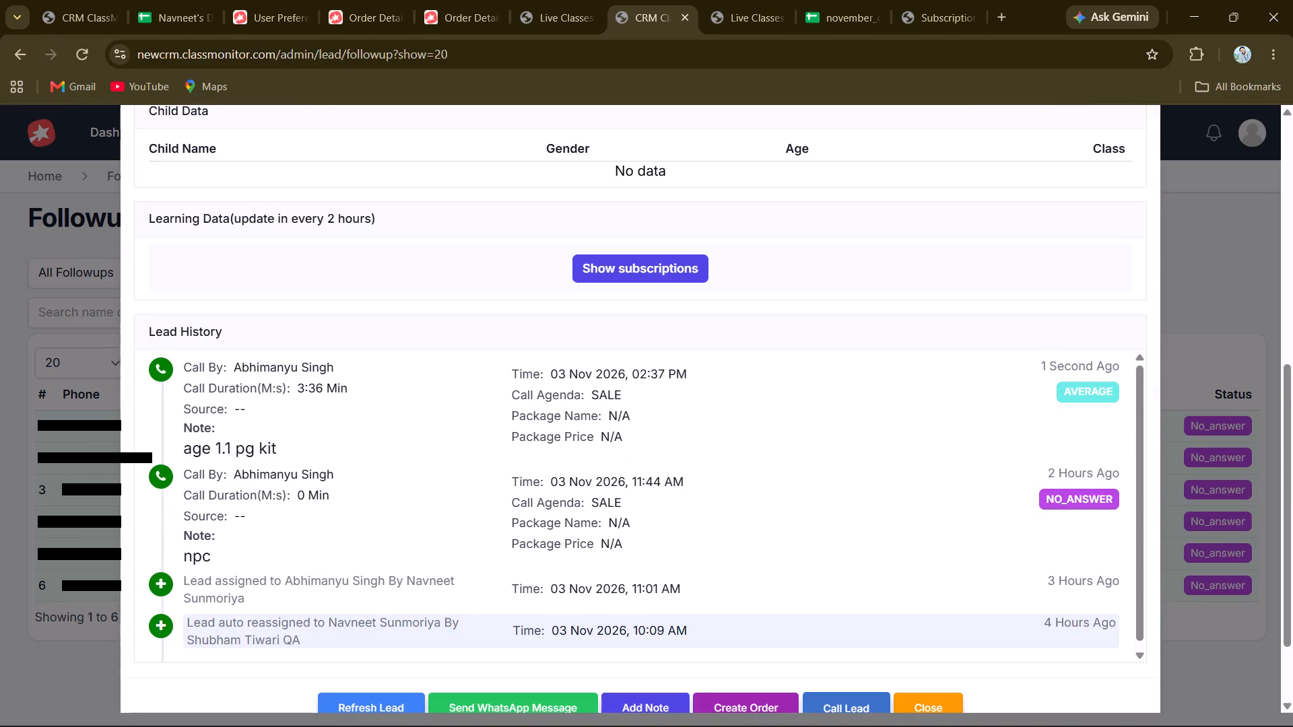
# Reopen the Followup list without the no_answer filter and look over the leads due Nov 03, 2026.
pyautogui.click(209, 248)
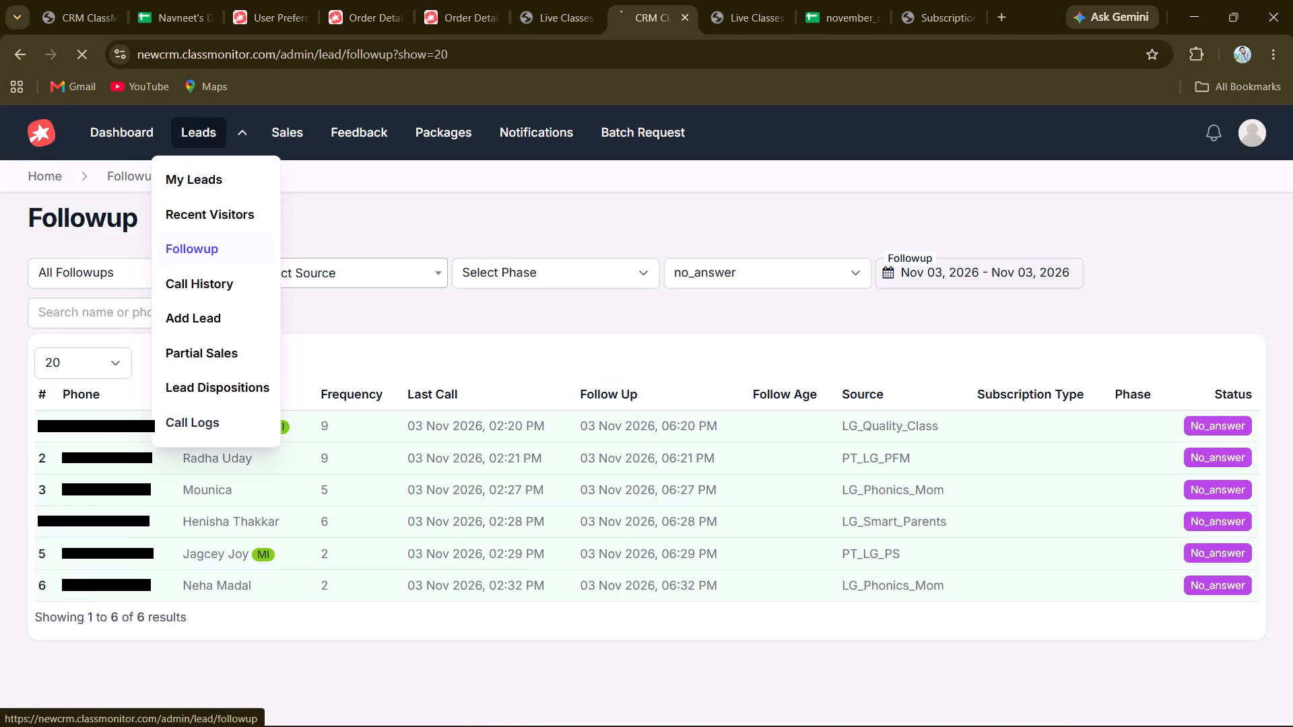
pyautogui.scroll(-5, 652, 500)
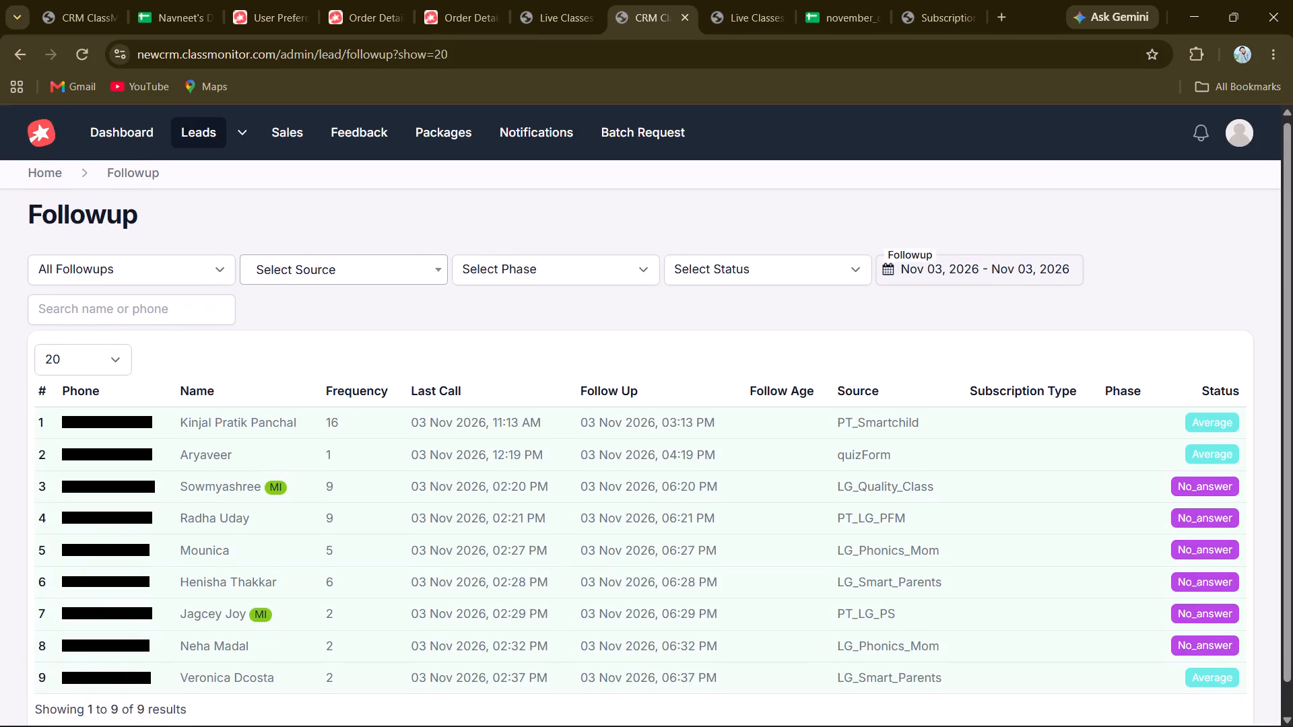
pyautogui.scroll(7, 652, 500)
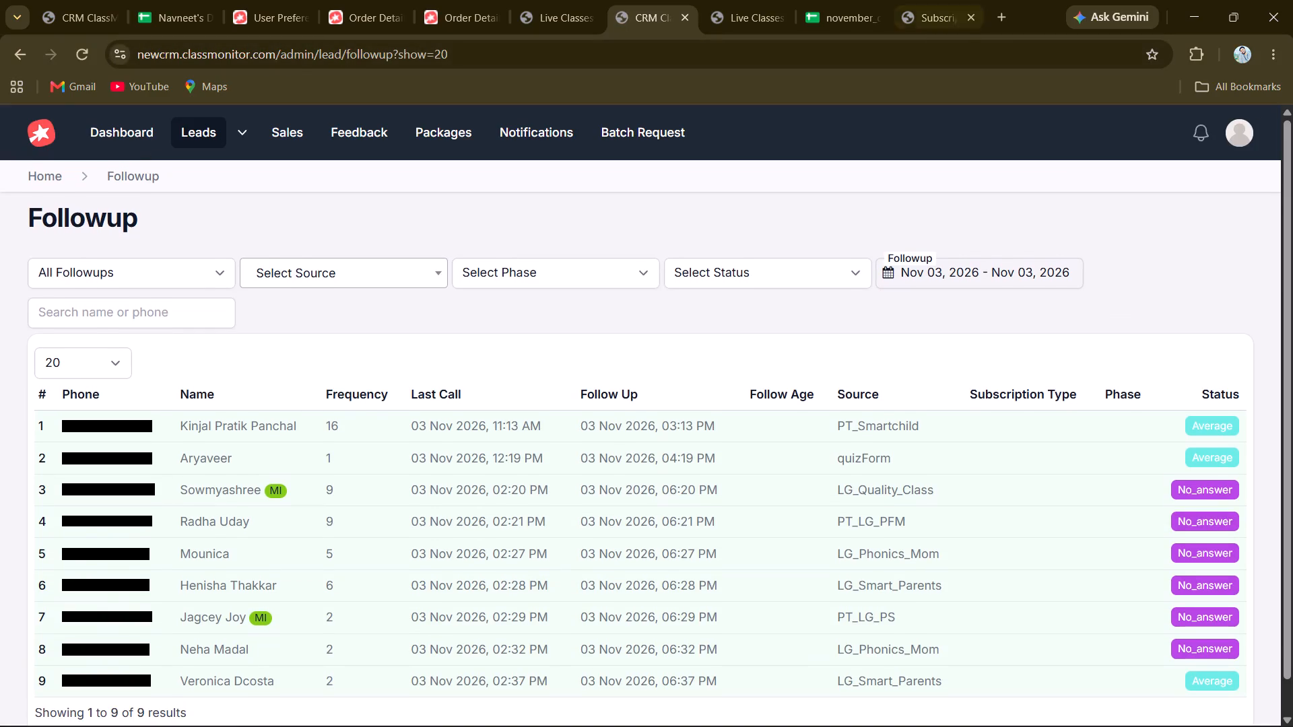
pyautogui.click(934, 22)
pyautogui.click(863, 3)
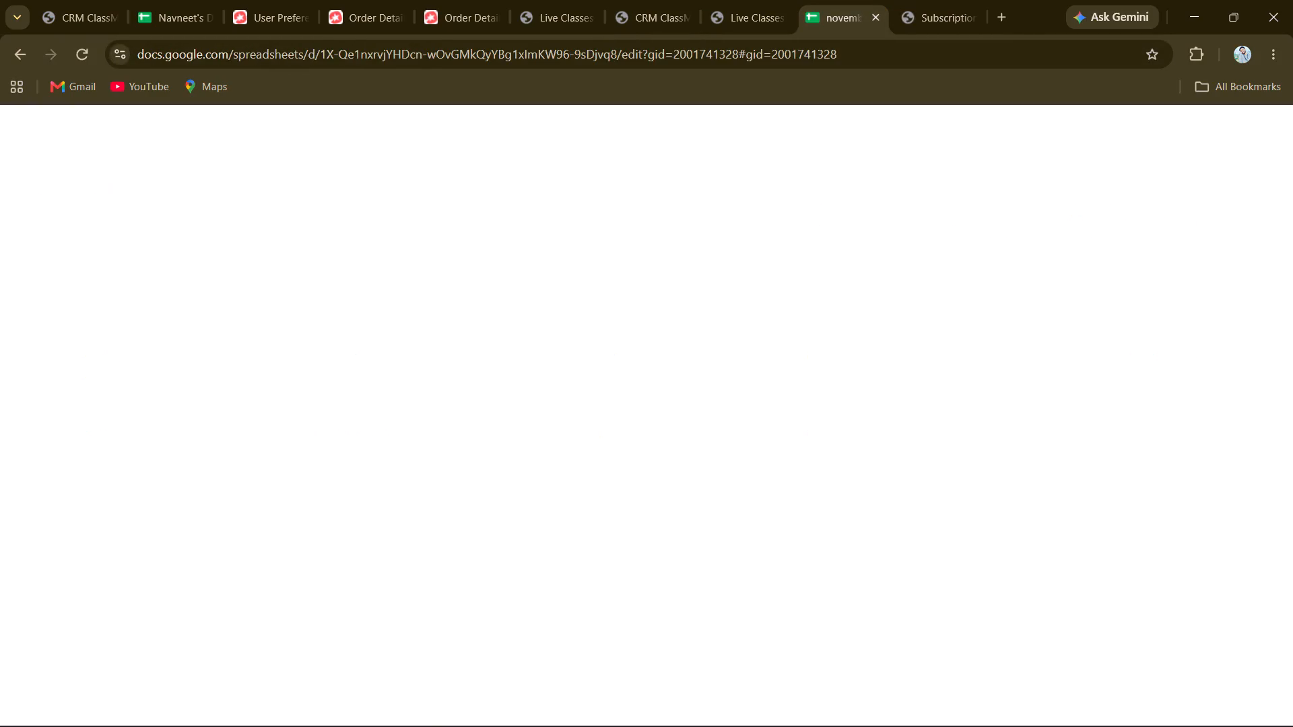
# Open the Call History list in the CRM's My Leads browser tab and clear its date filter.
pyautogui.click(68, 0)
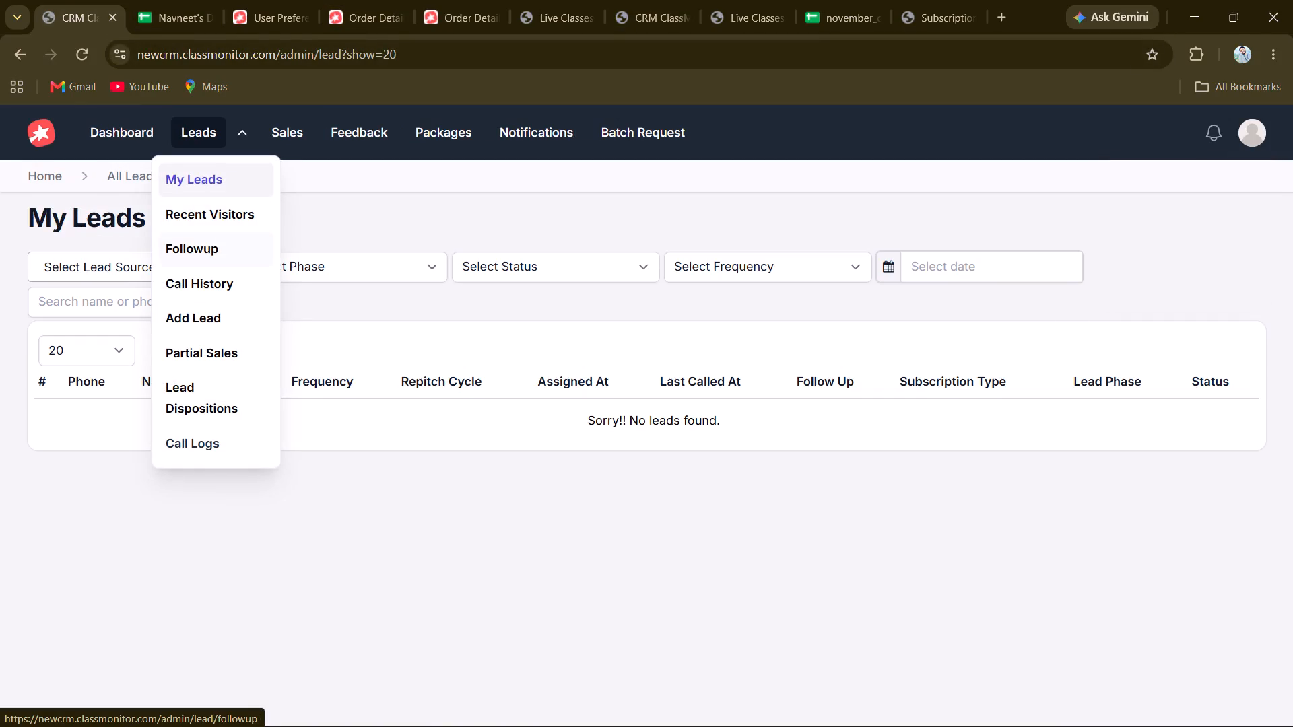
pyautogui.click(234, 290)
pyautogui.scroll(-3, 795, 558)
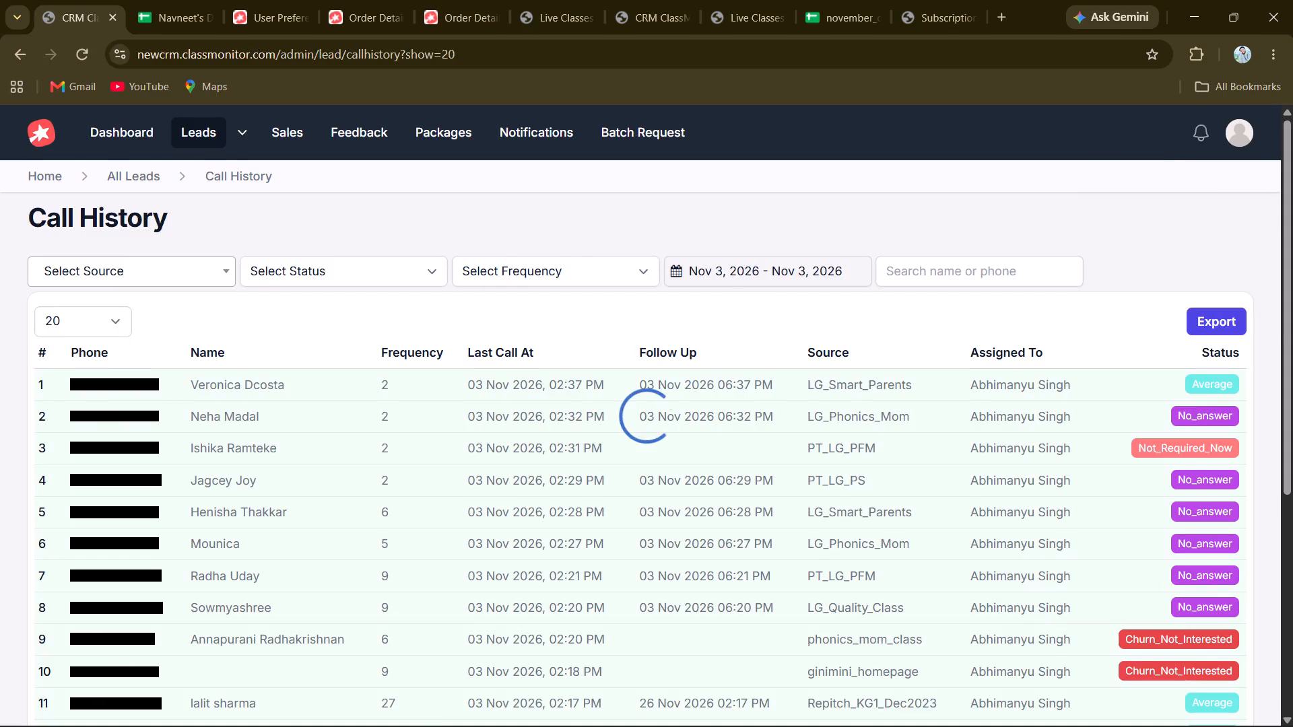
pyautogui.scroll(-8, 795, 558)
pyautogui.scroll(8, 795, 558)
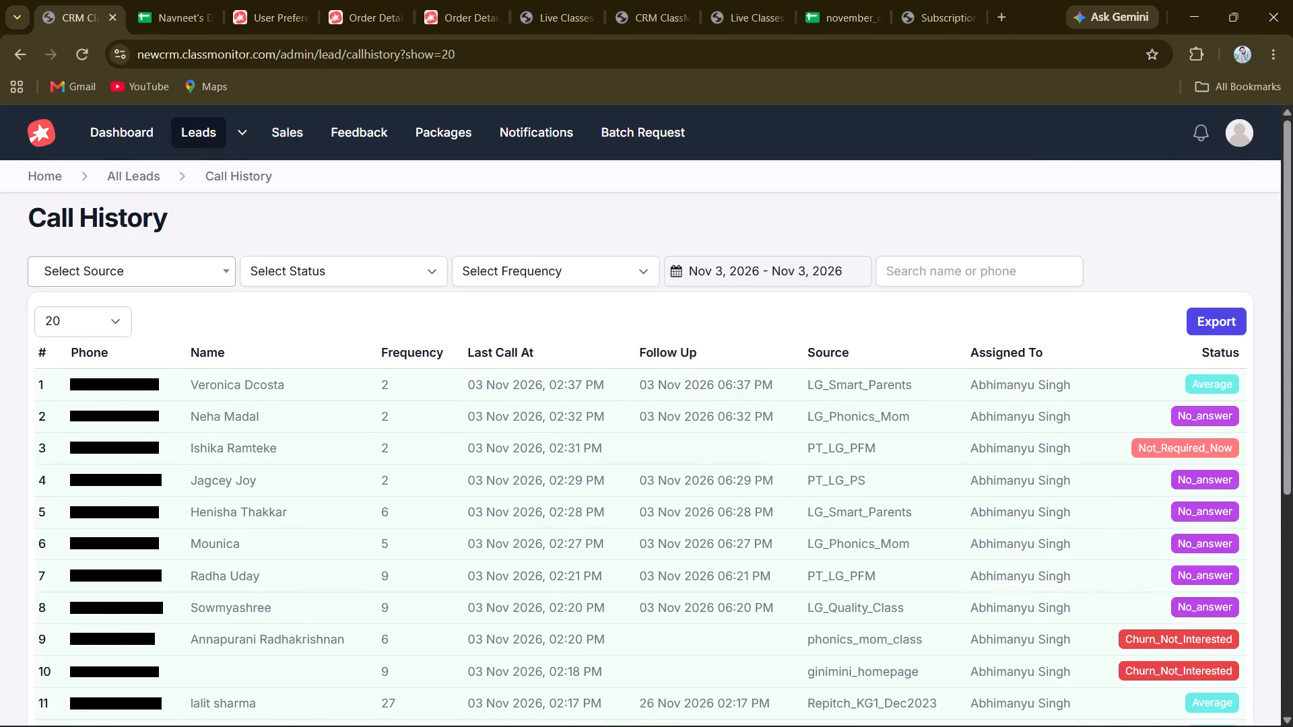
pyautogui.click(764, 265)
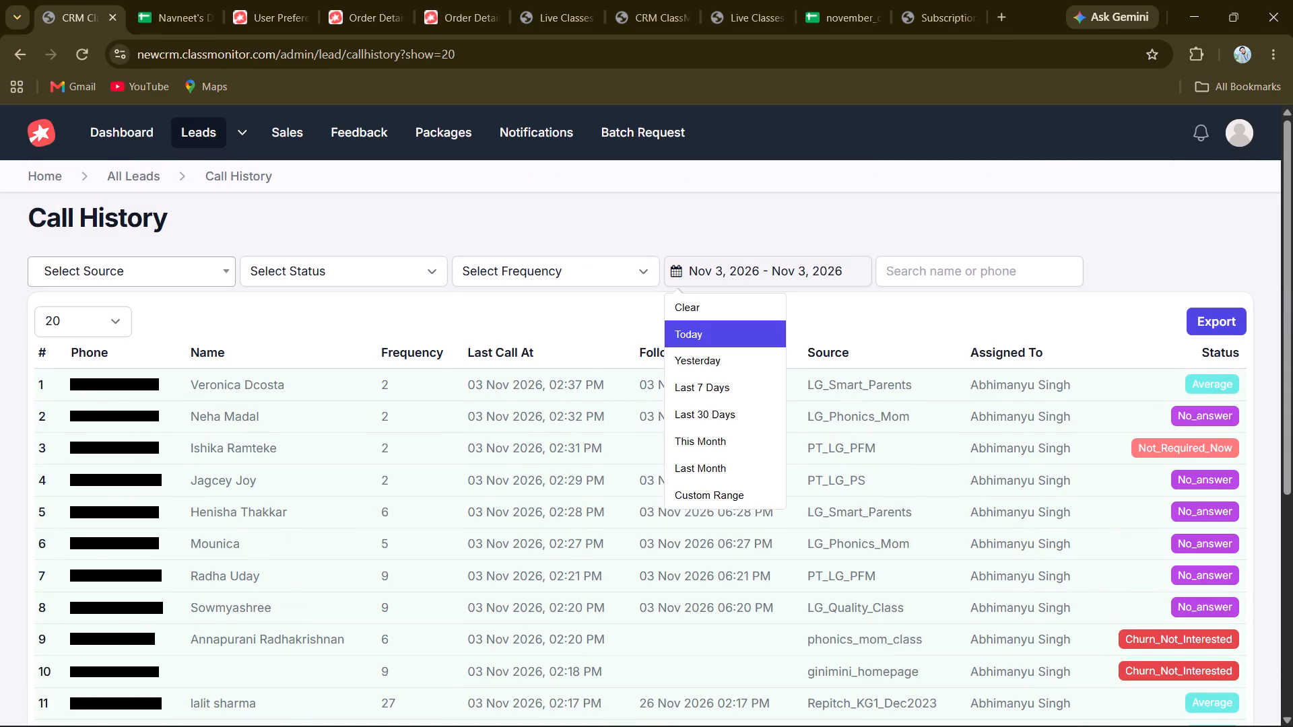
pyautogui.click(722, 301)
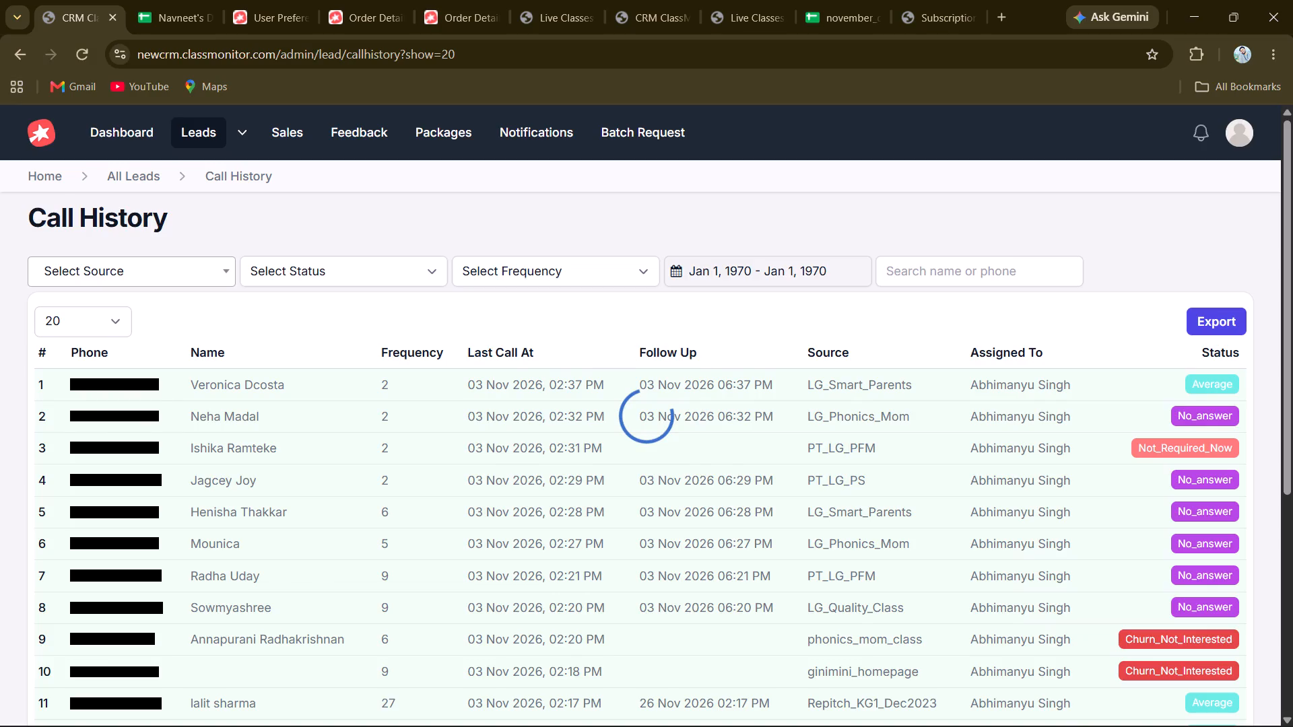
pyautogui.scroll(-9, 562, 510)
pyautogui.scroll(8, 562, 510)
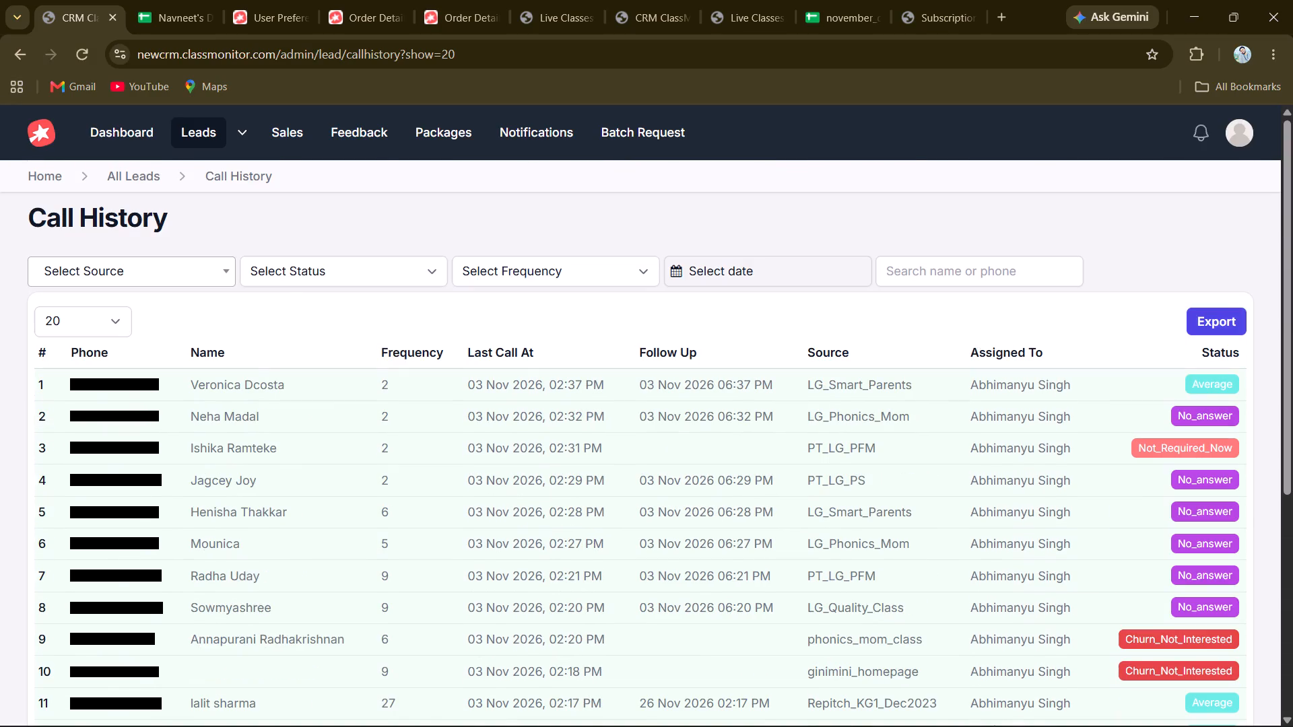
# Filter the call history by the average status and go to page 3 of the results.
pyautogui.click(380, 263)
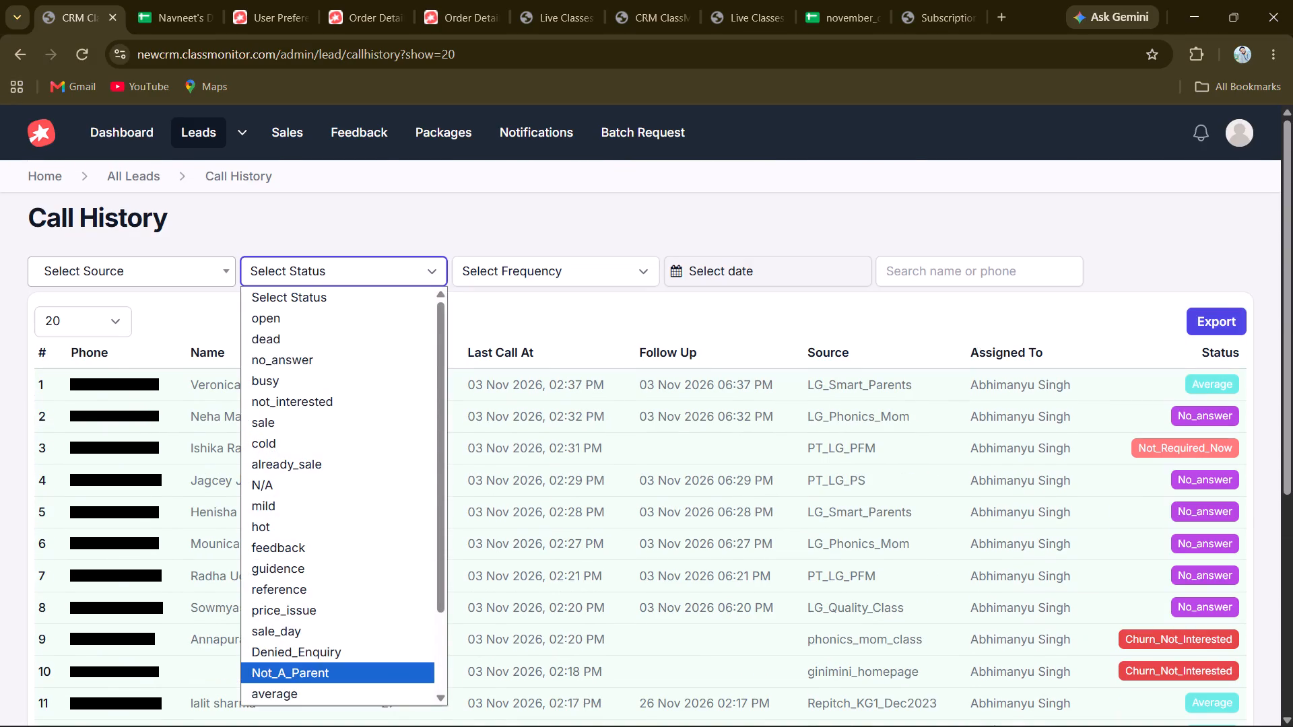
pyautogui.click(319, 693)
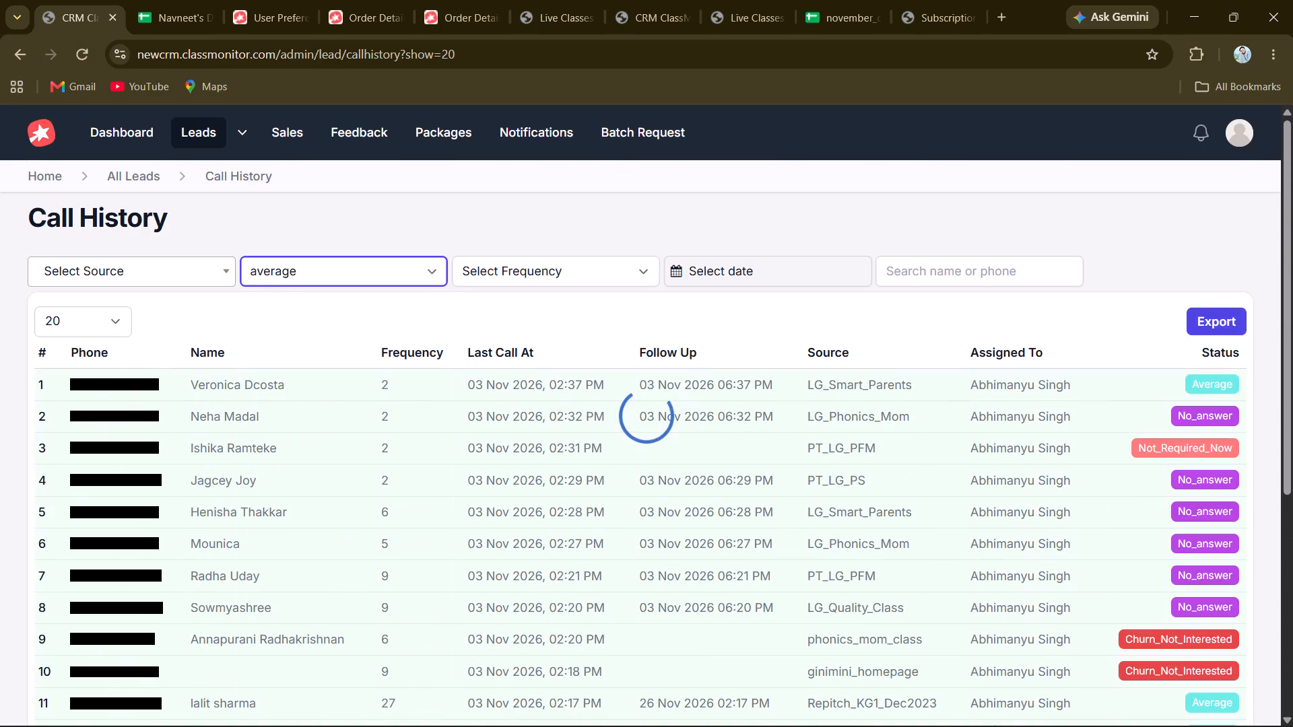
pyautogui.scroll(-9, 834, 618)
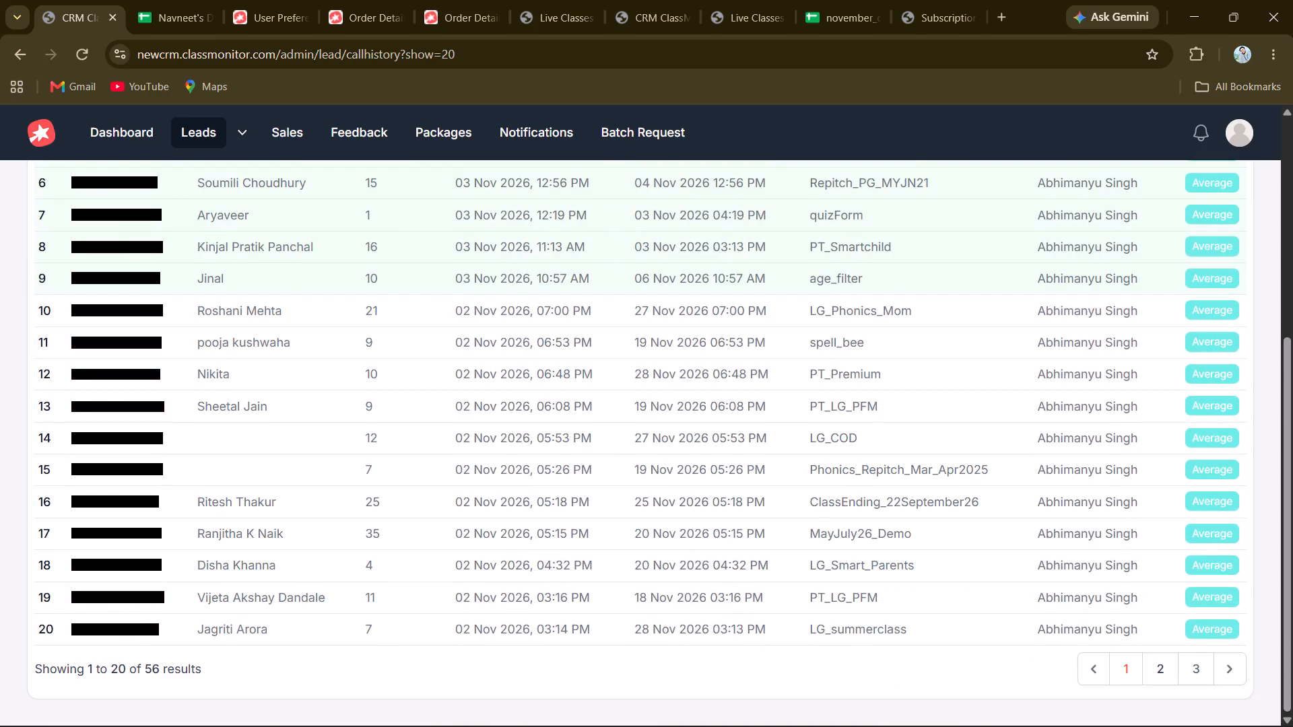
pyautogui.click(1203, 678)
pyautogui.scroll(-8, 919, 549)
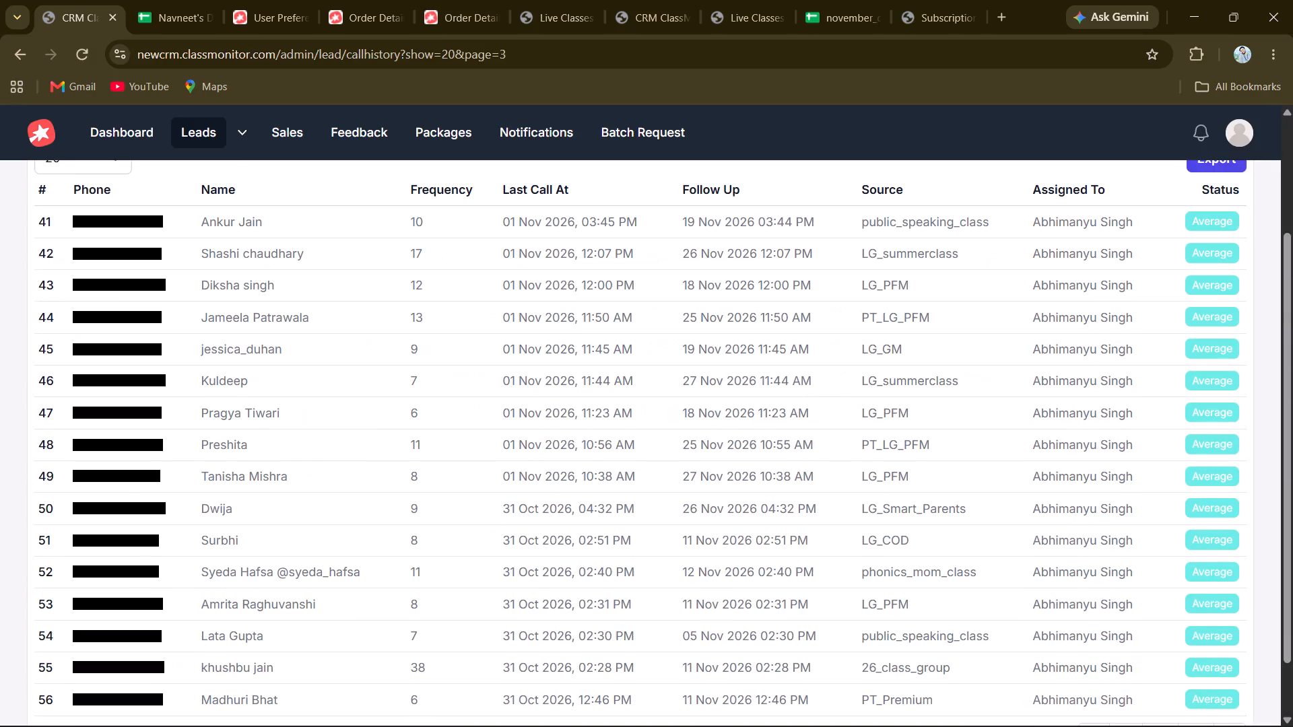
# Open the last lead on the page, sourced from PT_Premium, and review its details and call history.
pyautogui.click(539, 628)
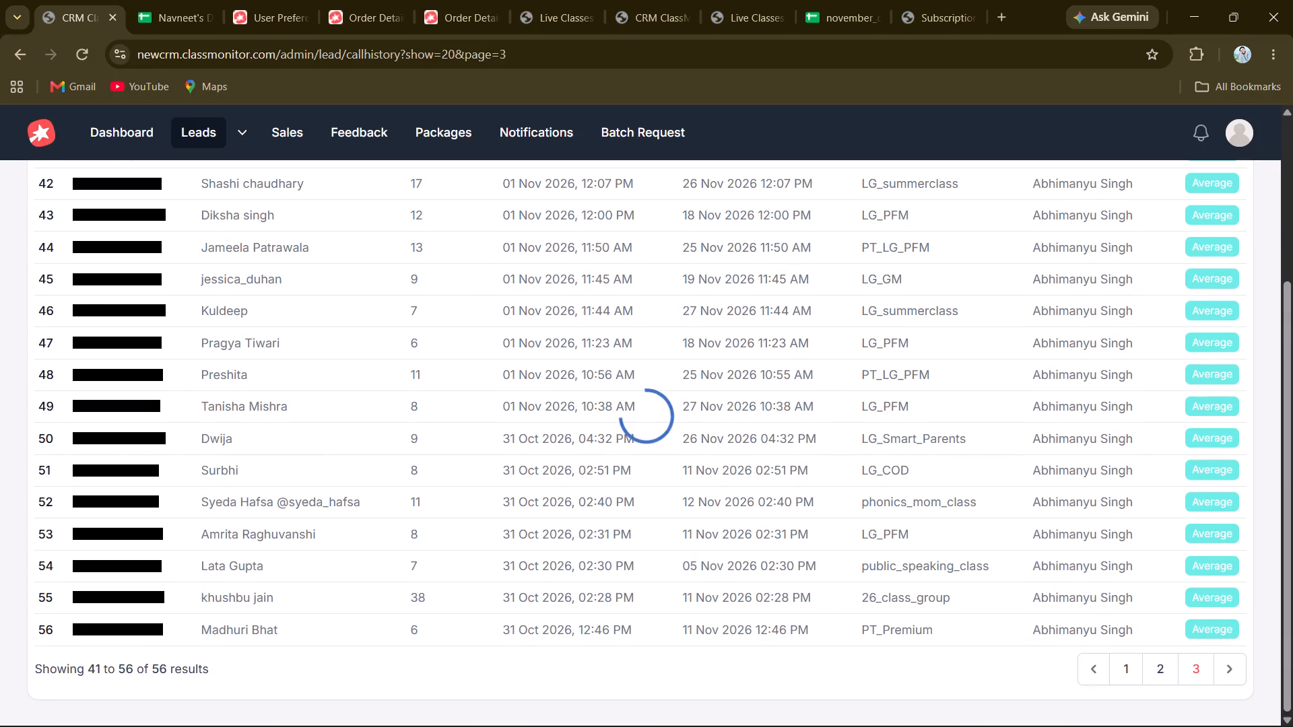
pyautogui.scroll(-10, 539, 628)
pyautogui.scroll(-6, 643, 568)
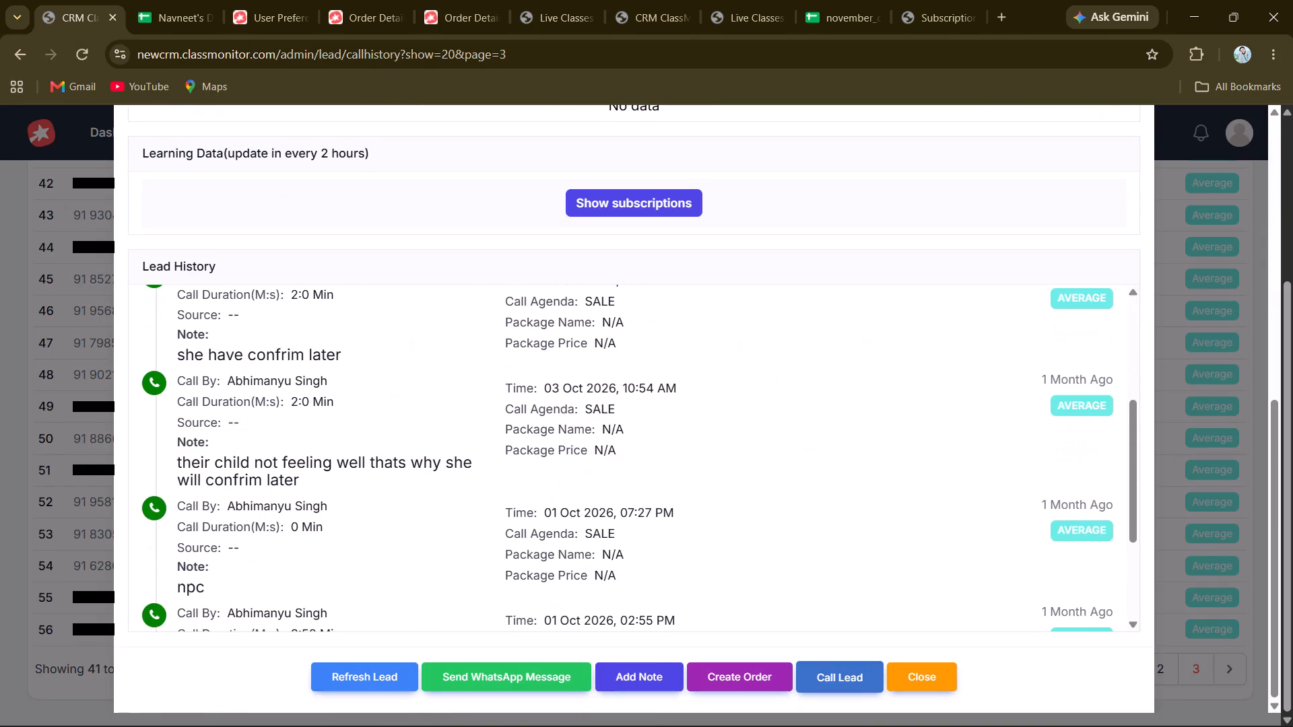
pyautogui.scroll(-6, 643, 568)
pyautogui.scroll(19, 643, 568)
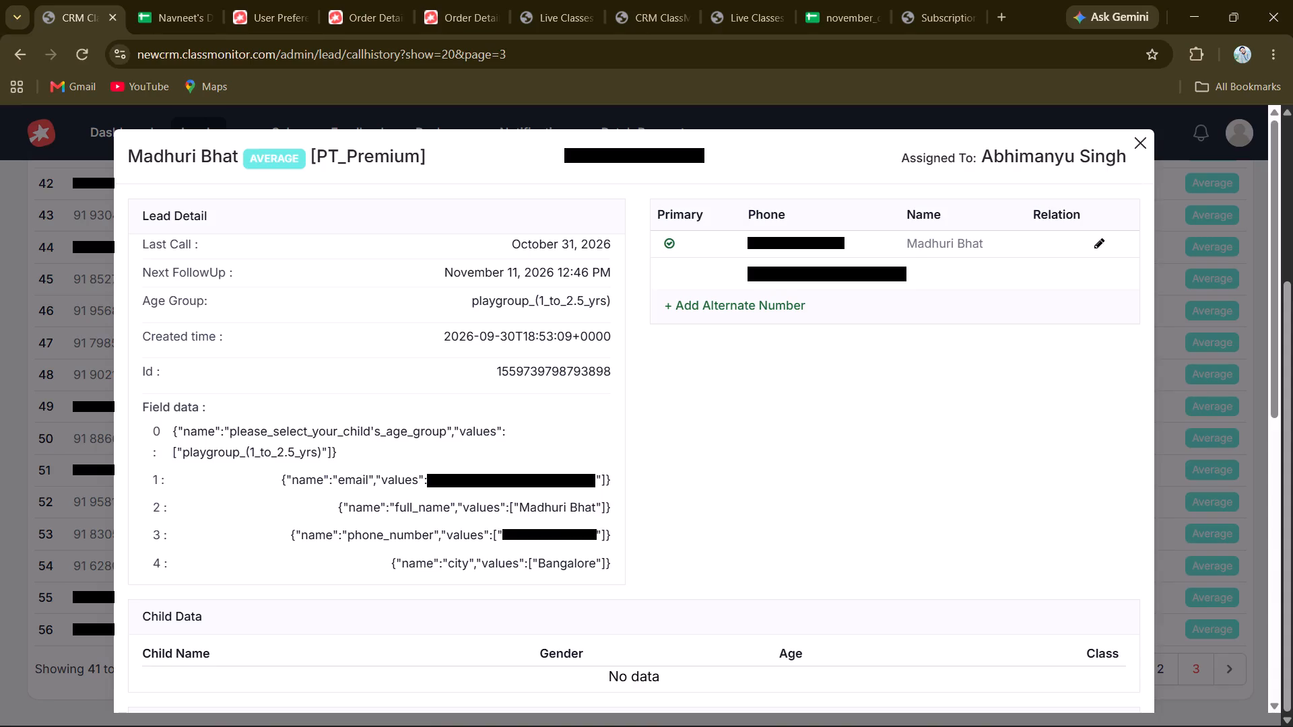
pyautogui.scroll(-12, 643, 568)
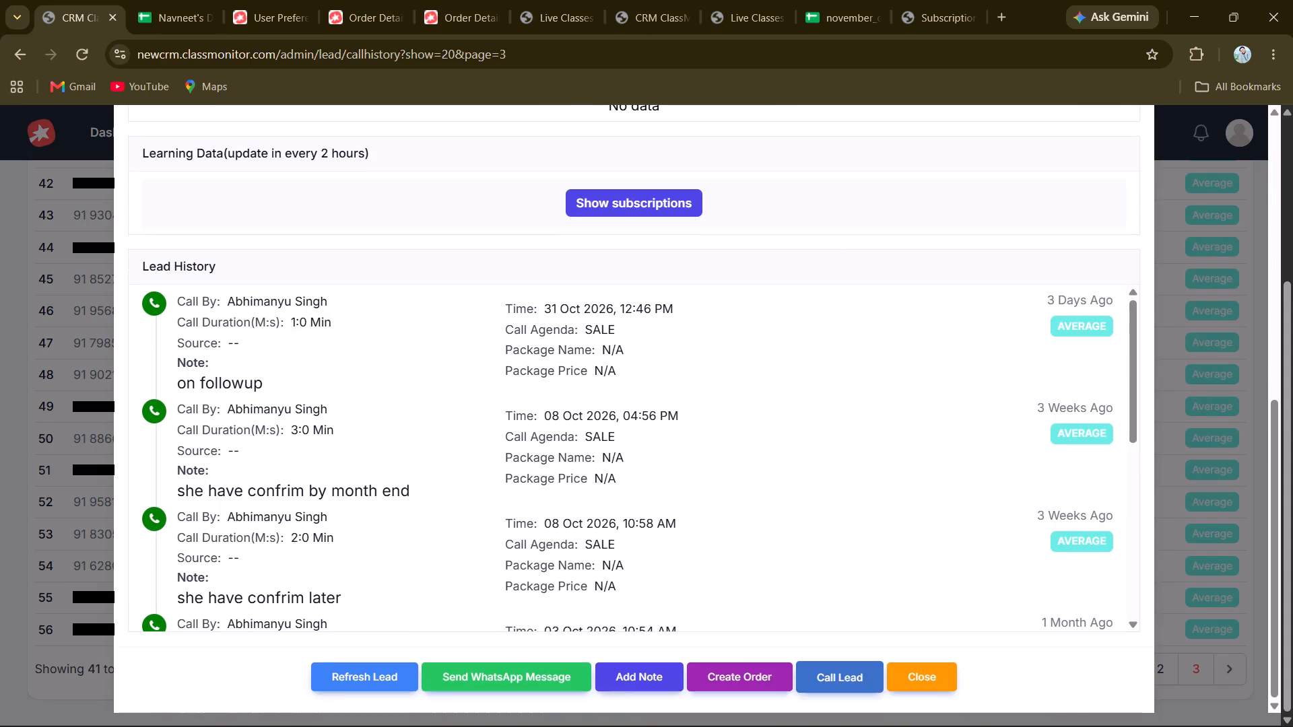
# Start a call log for this lead with status AVERAGE and a call duration of 45 sec.
pyautogui.click(832, 672)
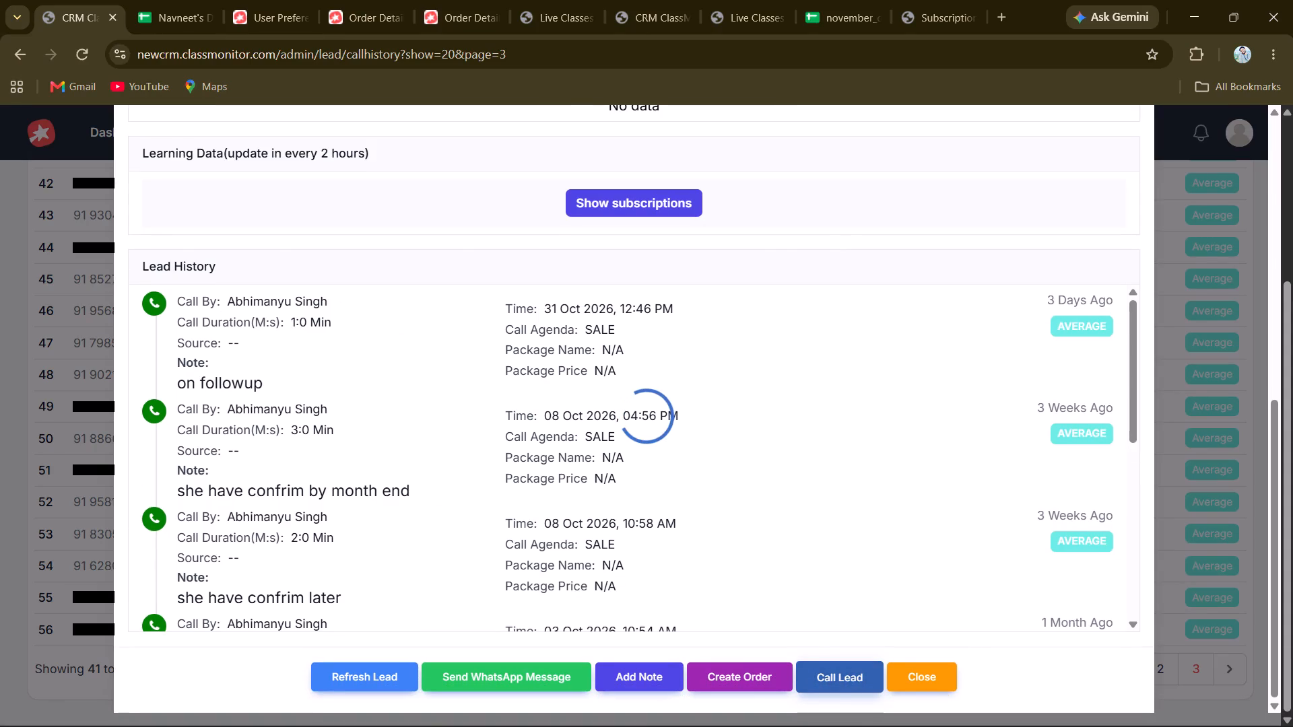
pyautogui.scroll(-8, 832, 672)
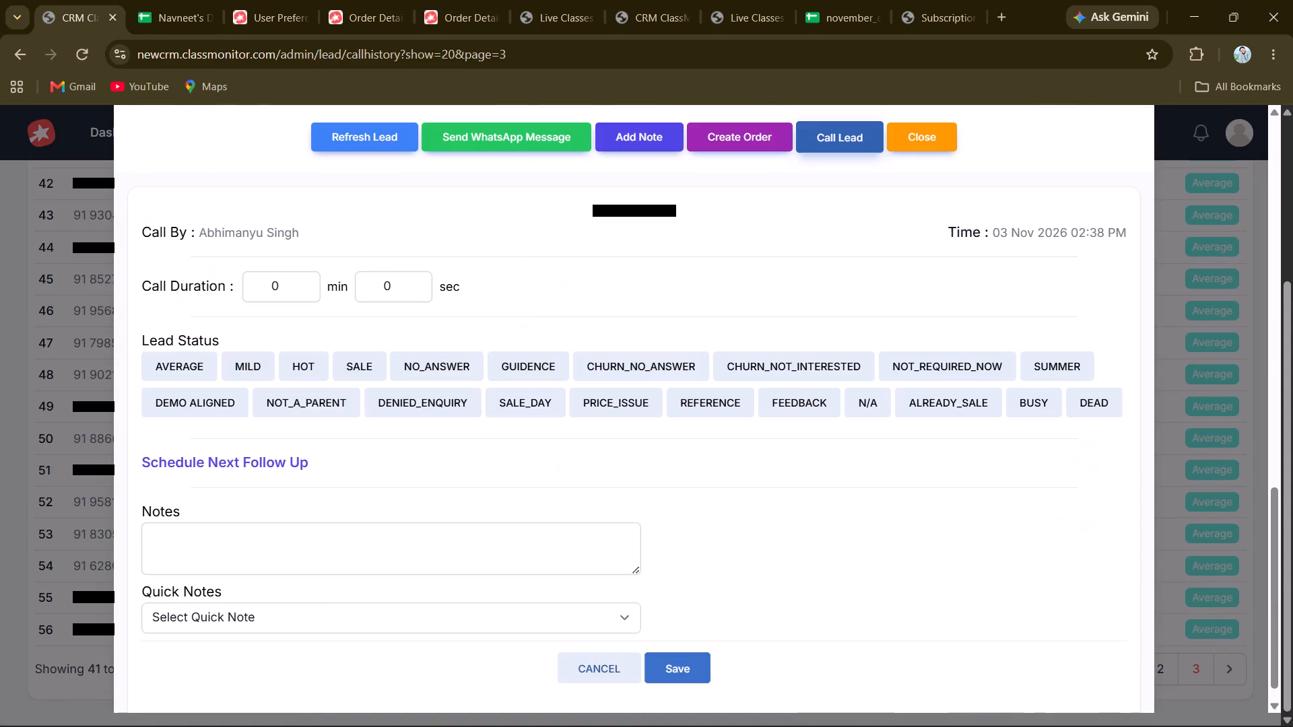
pyautogui.hscroll(-1, 449, 534)
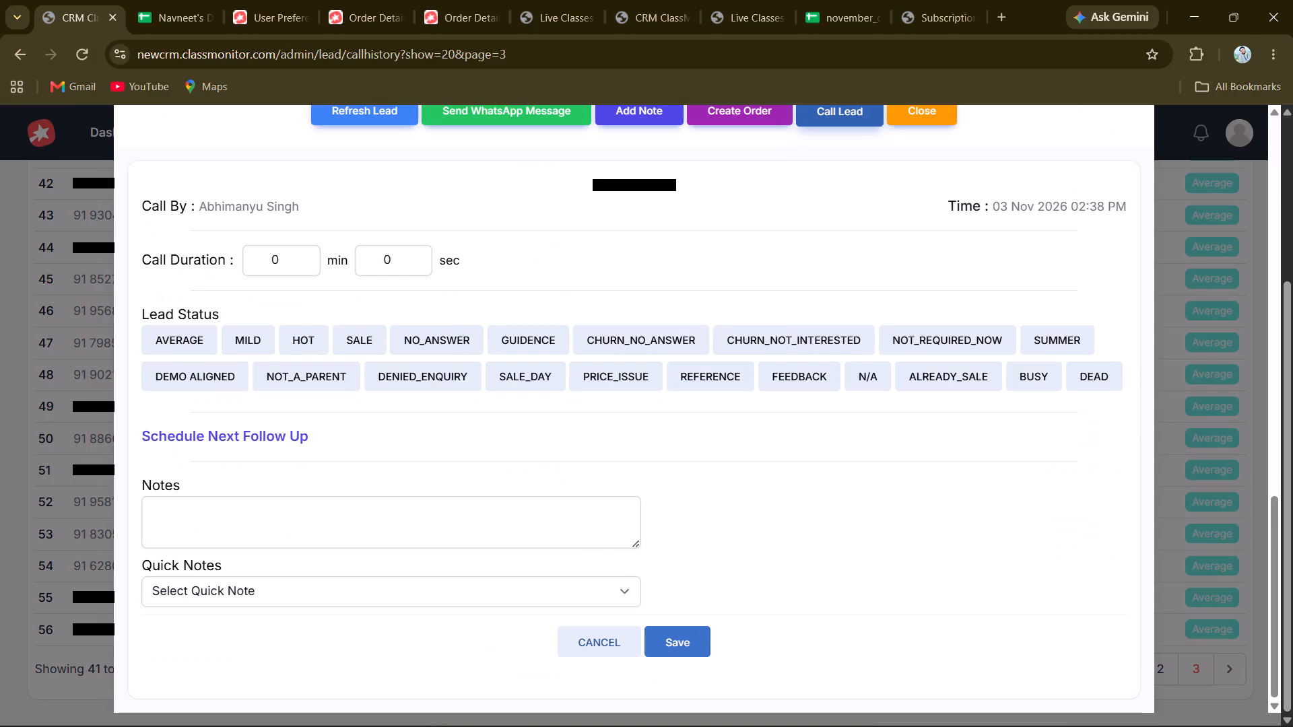
pyautogui.click(179, 341)
pyautogui.click(392, 258)
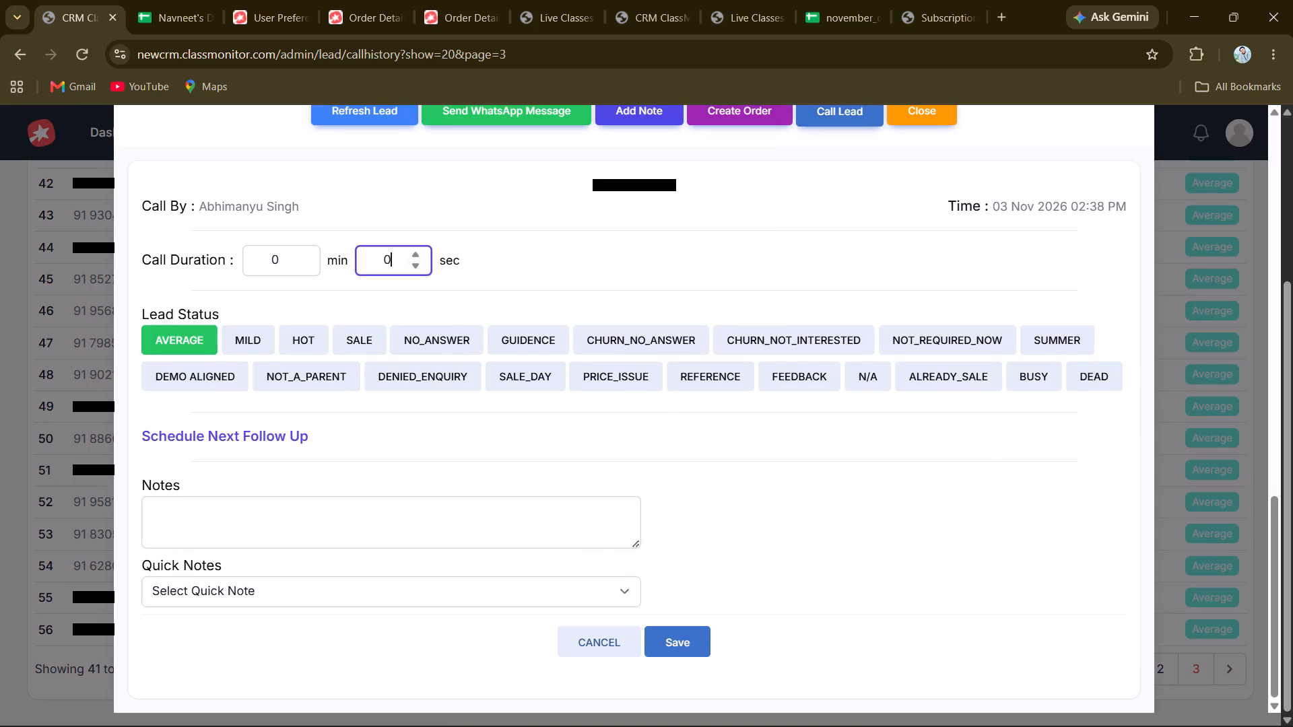
pyautogui.press('BackSpace')
pyautogui.write('45')
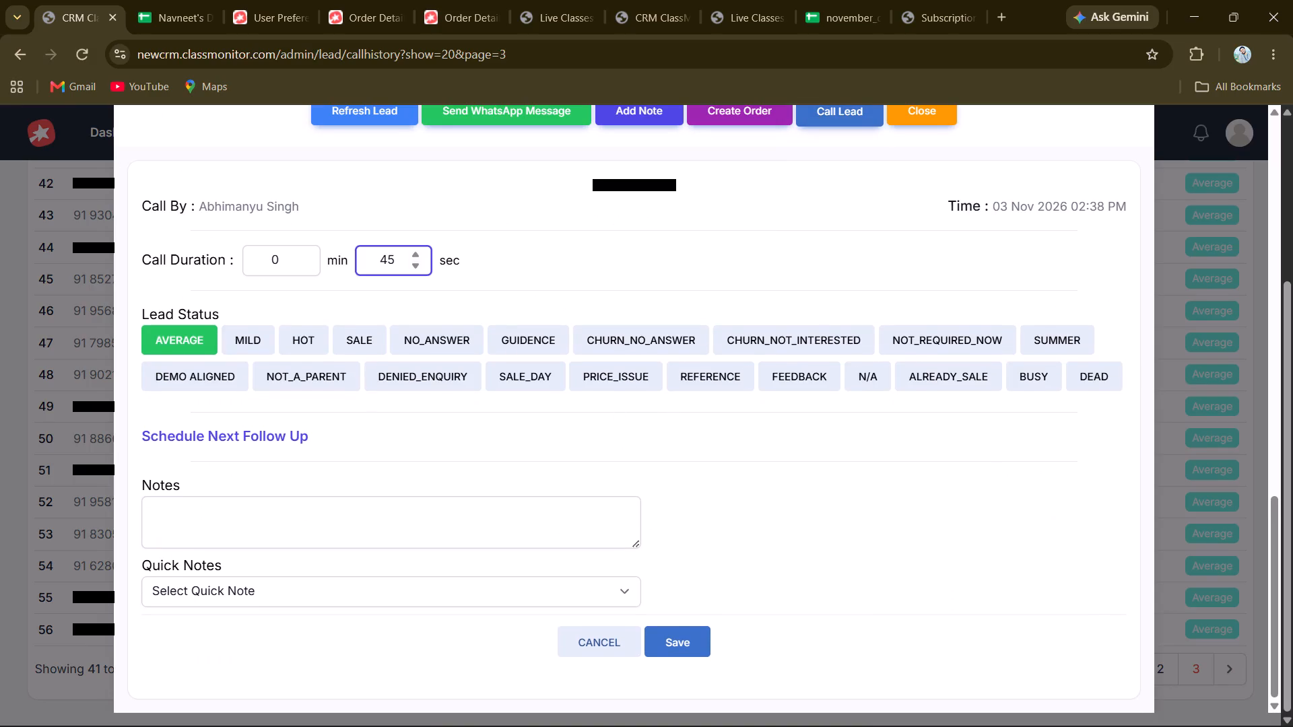
# Enter the call note "she have take some time to cofrim" in the open call log.
pyautogui.click(310, 515)
pyautogui.write('she have')
pyautogui.press('space')
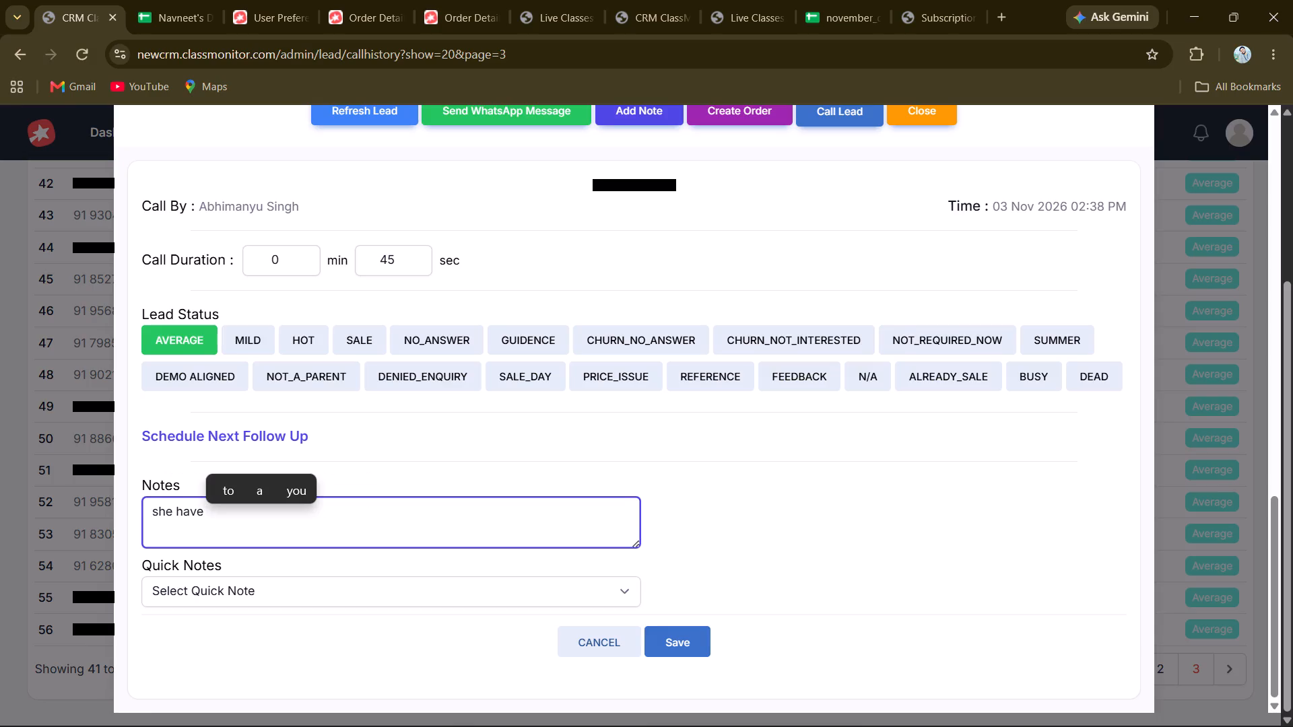
pyautogui.write('to')
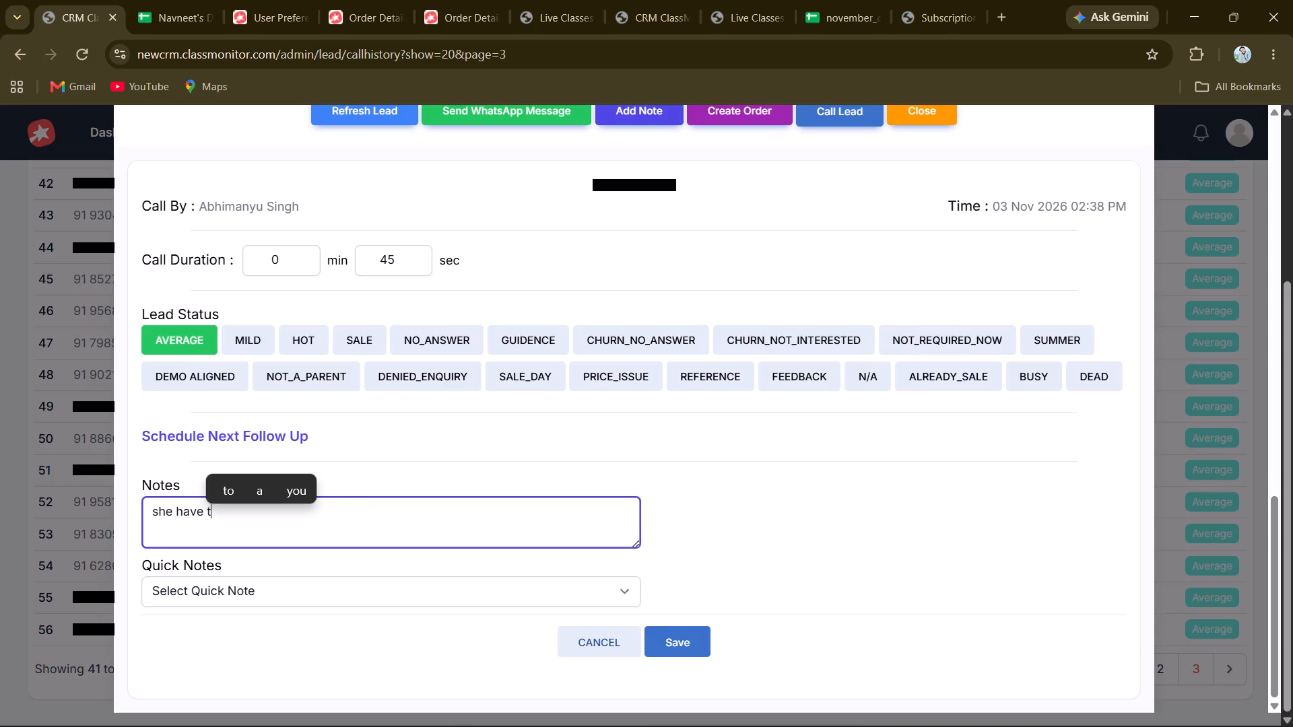
pyautogui.press('space')
pyautogui.press('BackSpace')
pyautogui.press('BackSpace')
pyautogui.press('BackSpace')
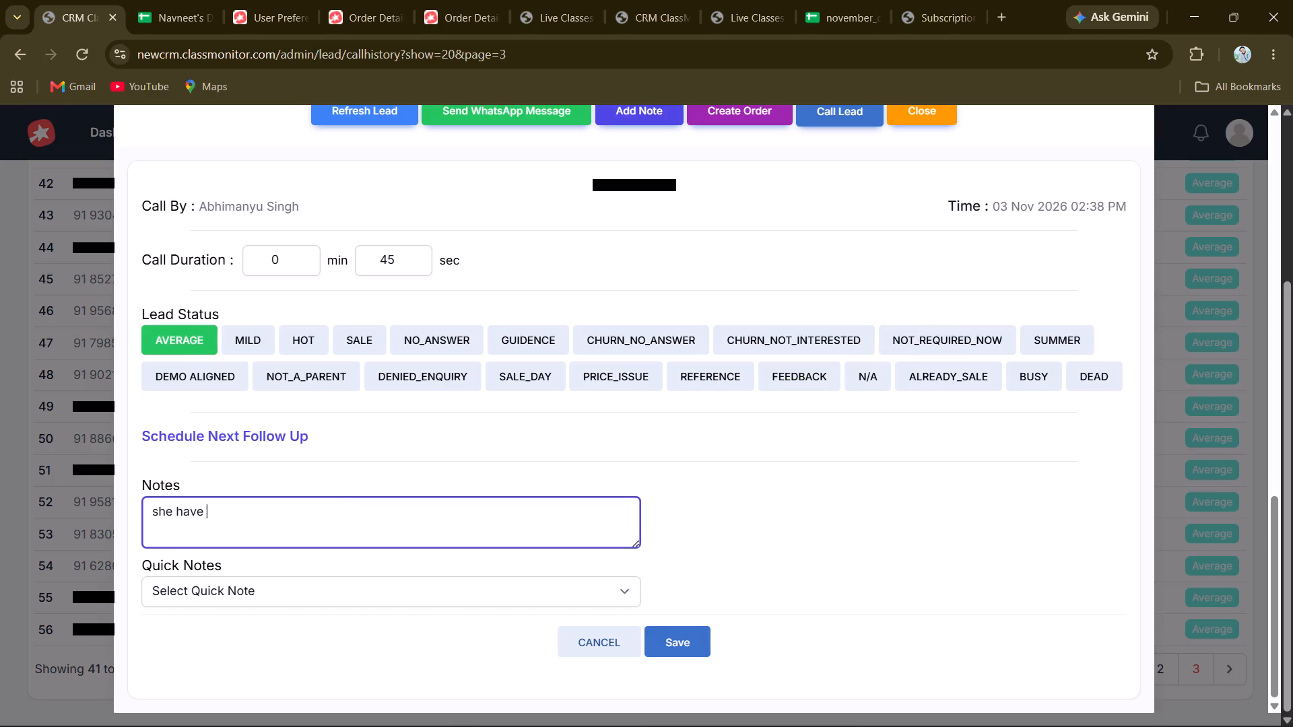
pyautogui.write('to')
pyautogui.press('space')
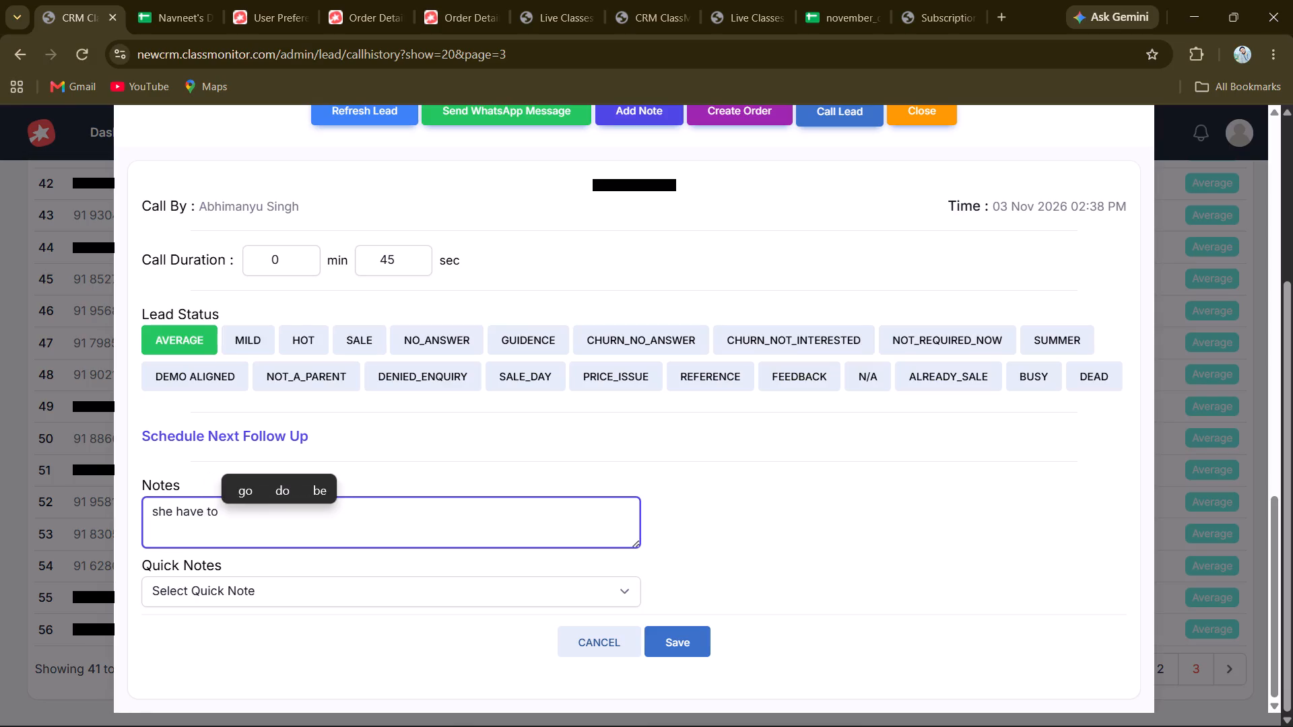
pyautogui.press('BackSpace')
pyautogui.press('BackSpace')
pyautogui.press('BackSpace')
pyautogui.write('take sime')
pyautogui.press('space')
pyautogui.press('BackSpace')
pyautogui.press('BackSpace')
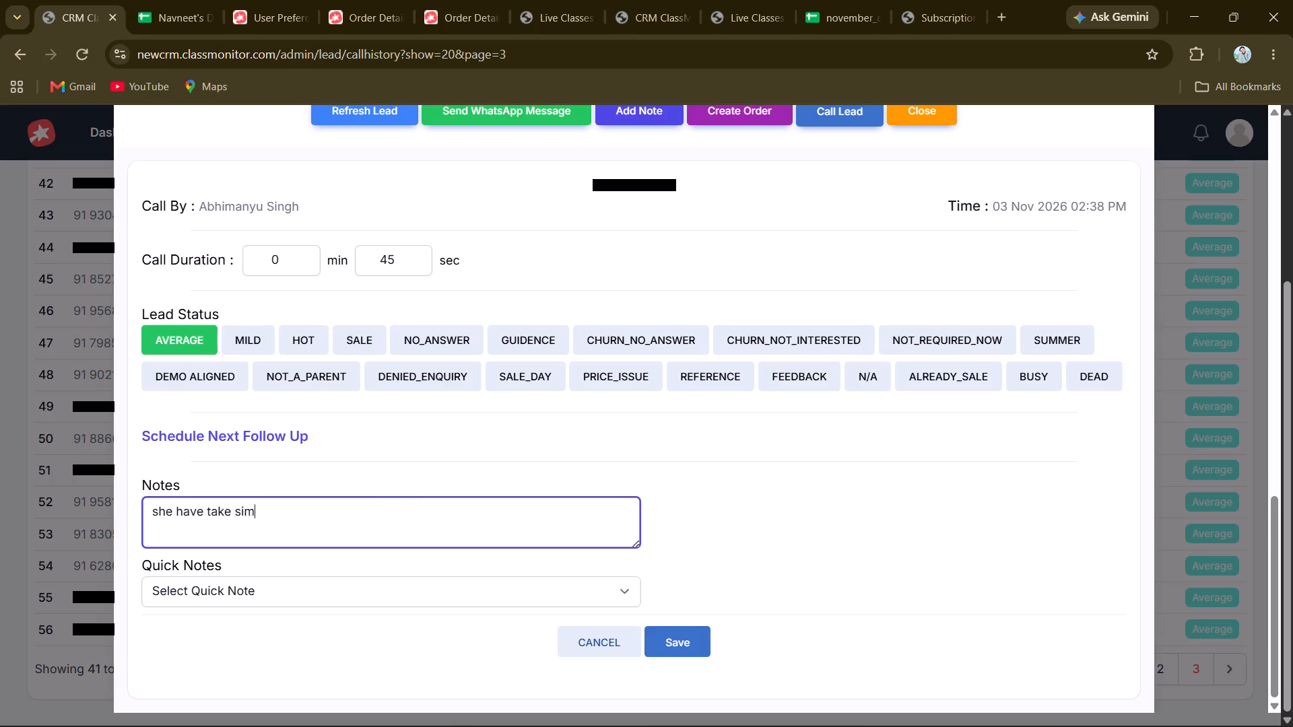
pyautogui.press('BackSpace')
pyautogui.press('BackSpace')
pyautogui.write('po')
pyautogui.press('BackSpace')
pyautogui.press('BackSpace')
pyautogui.write('ome time yo')
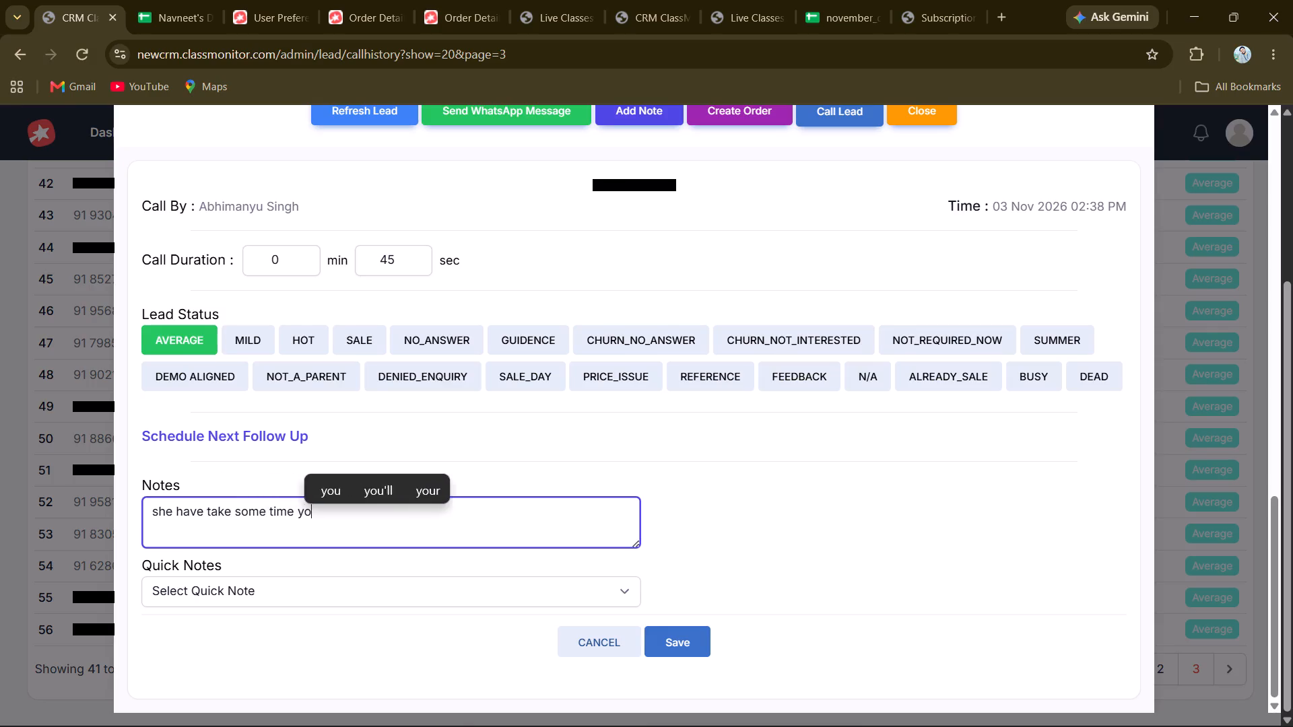
pyautogui.press('space')
pyautogui.press('BackSpace')
pyautogui.press('BackSpace')
pyautogui.press('BackSpace')
pyautogui.write('to cofrim')
pyautogui.press('space')
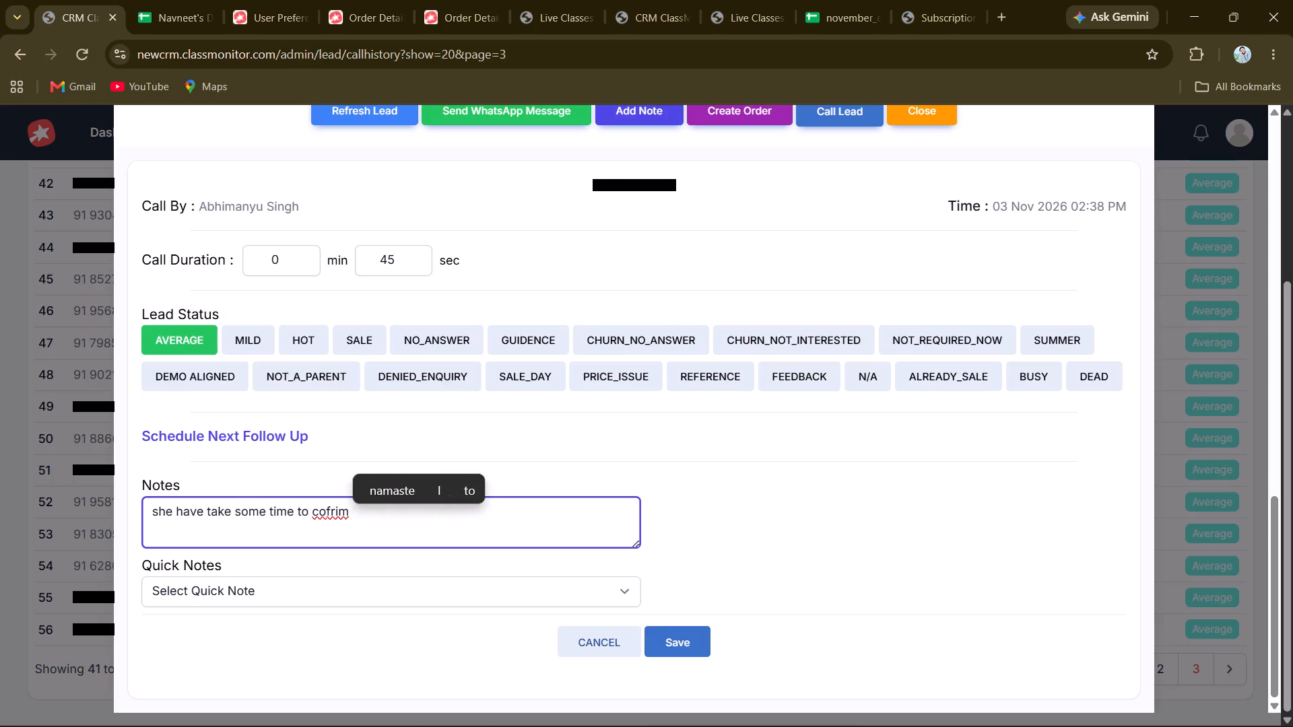
pyautogui.click(250, 427)
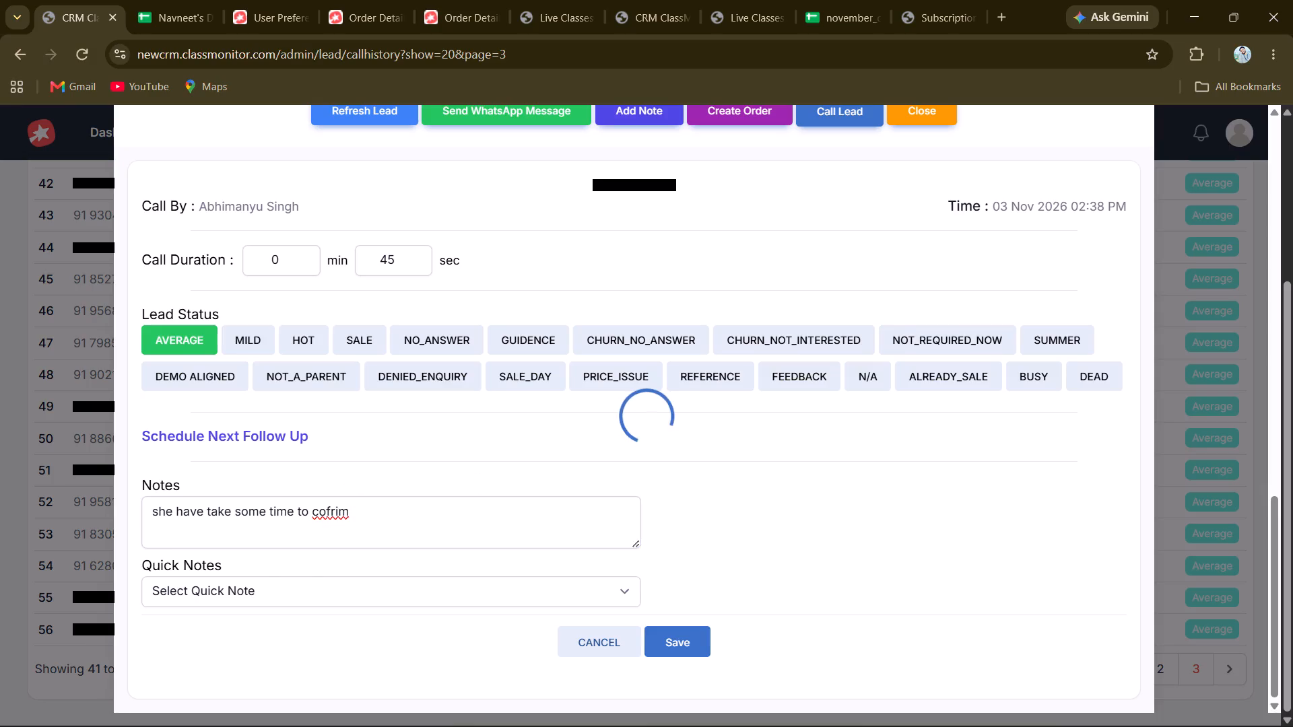
pyautogui.click(310, 491)
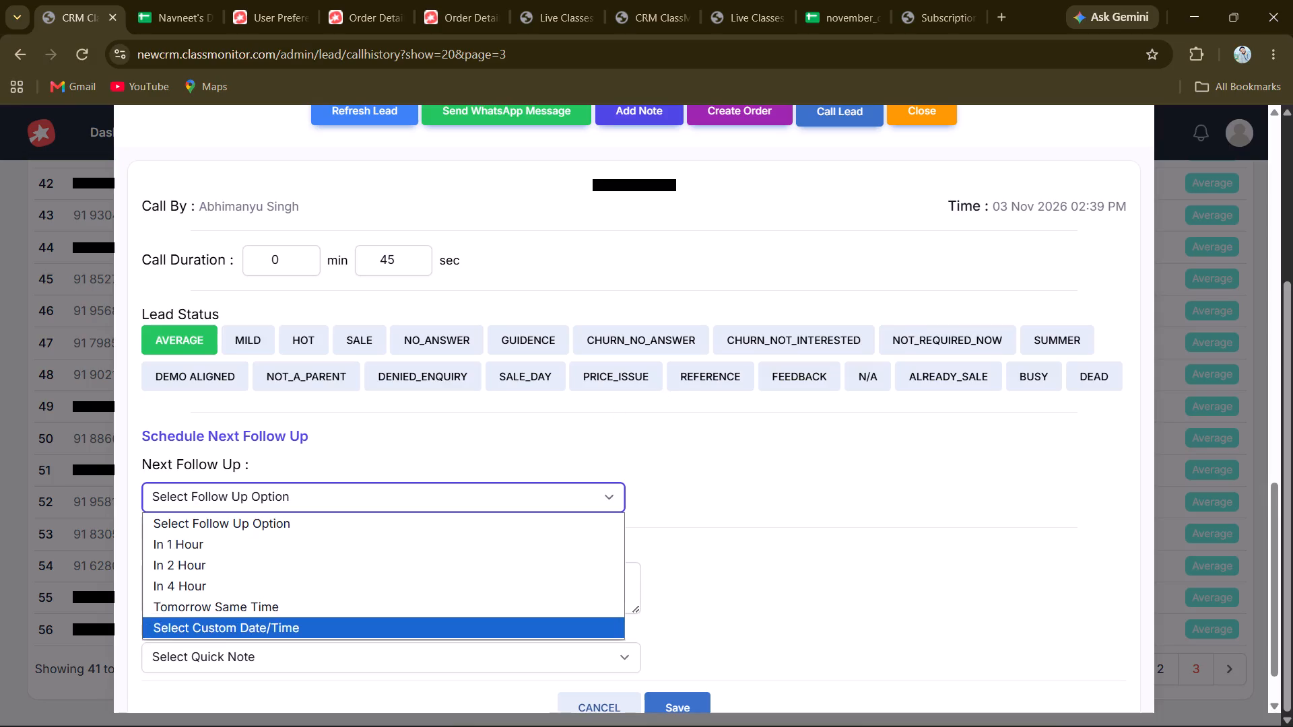
pyautogui.click(220, 633)
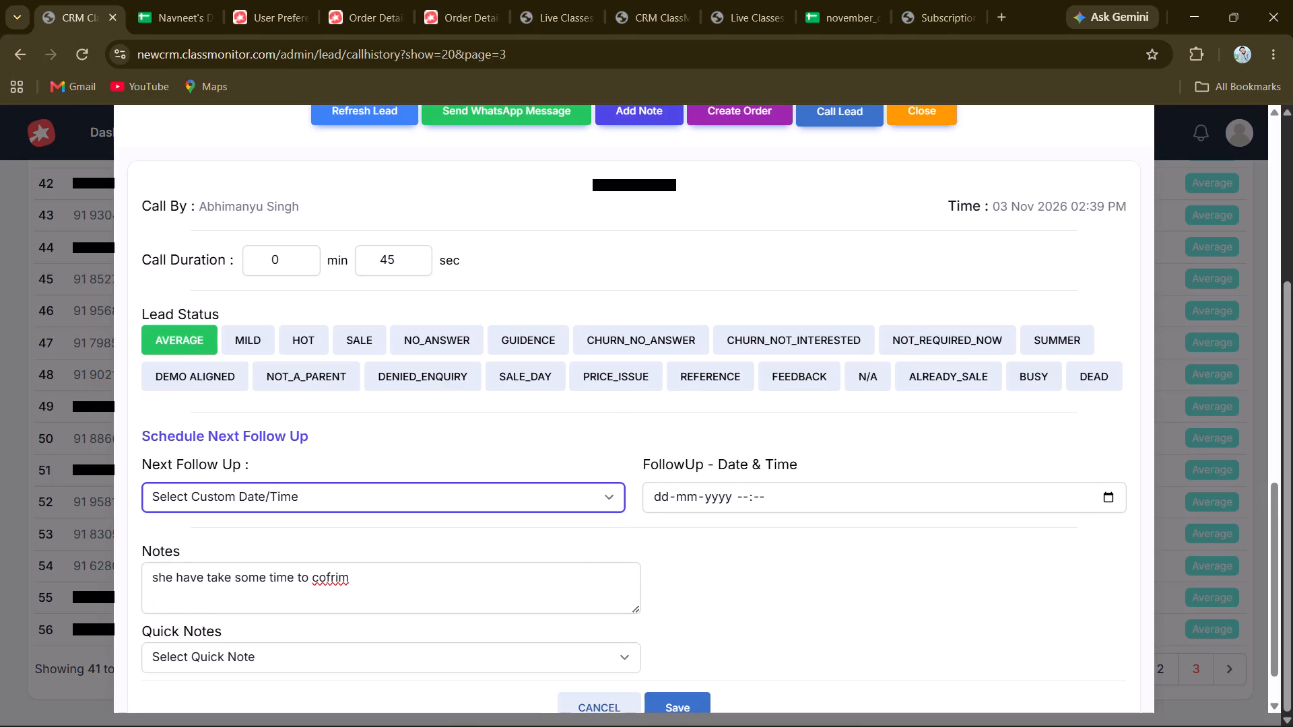
pyautogui.click(1114, 498)
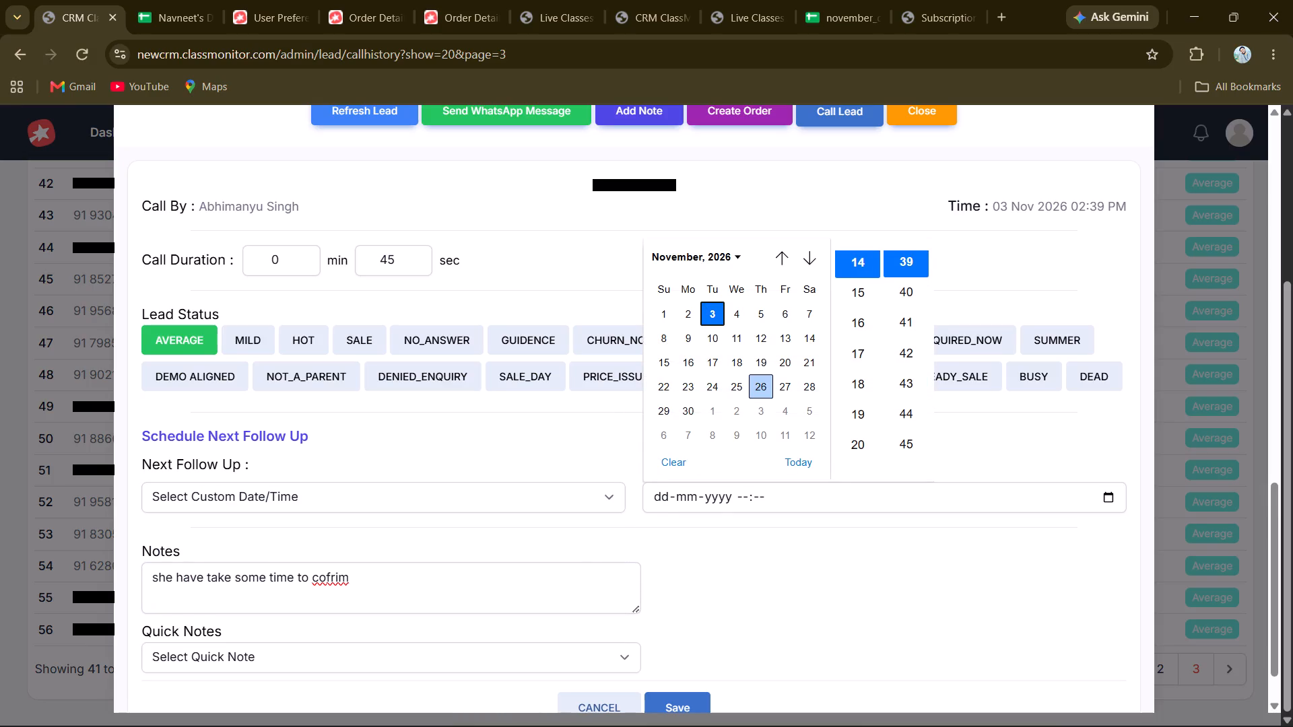
pyautogui.click(771, 387)
pyautogui.moveTo(434, 602); pyautogui.dragTo(627, 603)
pyautogui.scroll(-3, 627, 603)
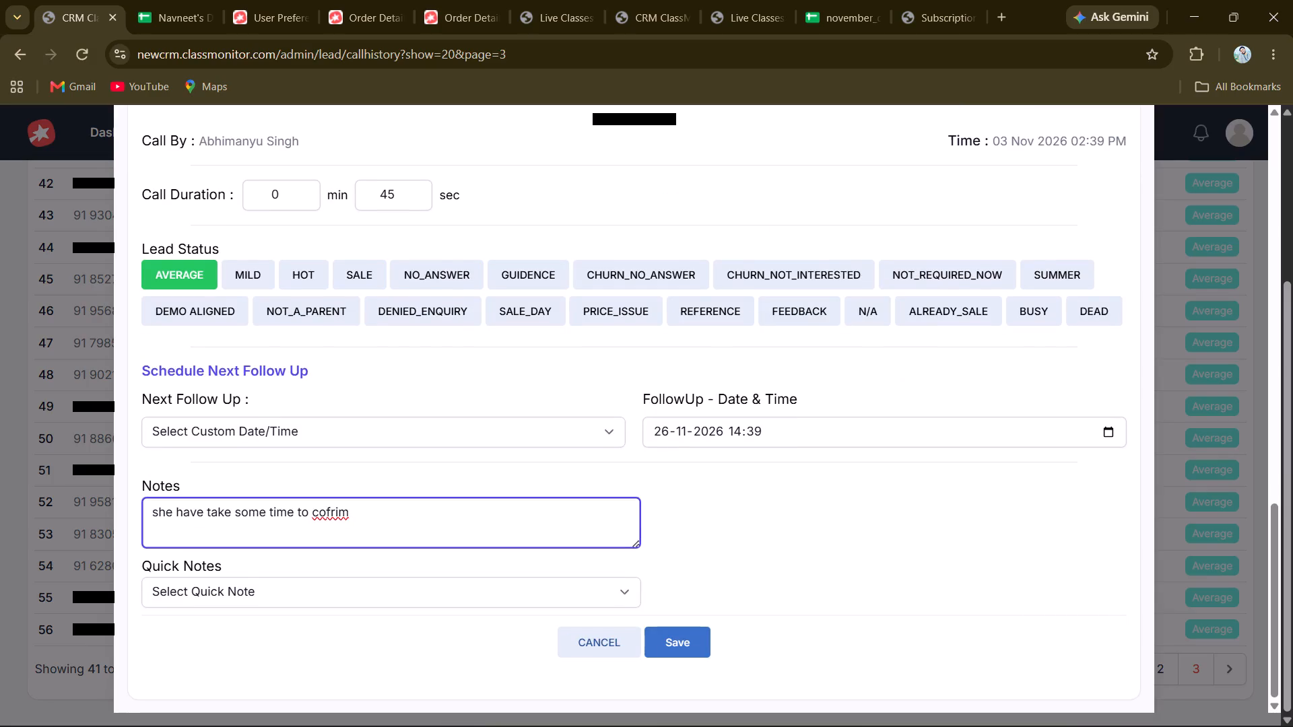
pyautogui.click(670, 639)
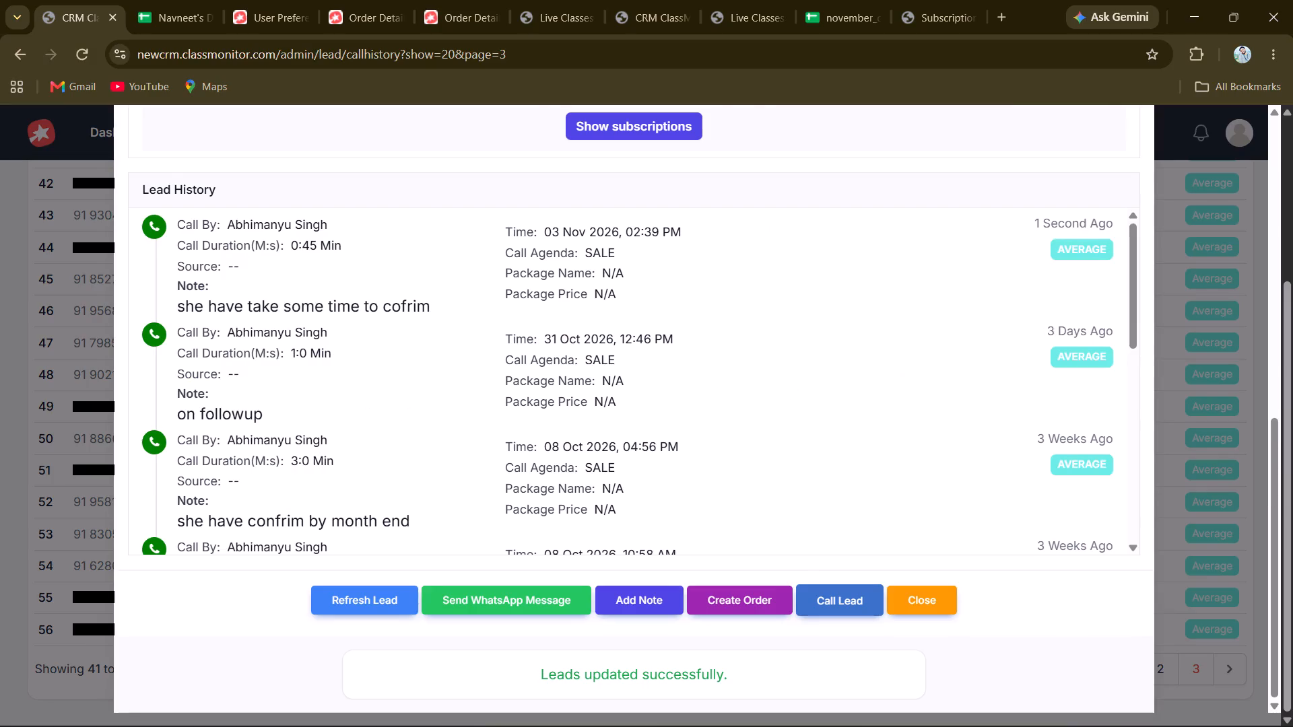
pyautogui.click(910, 596)
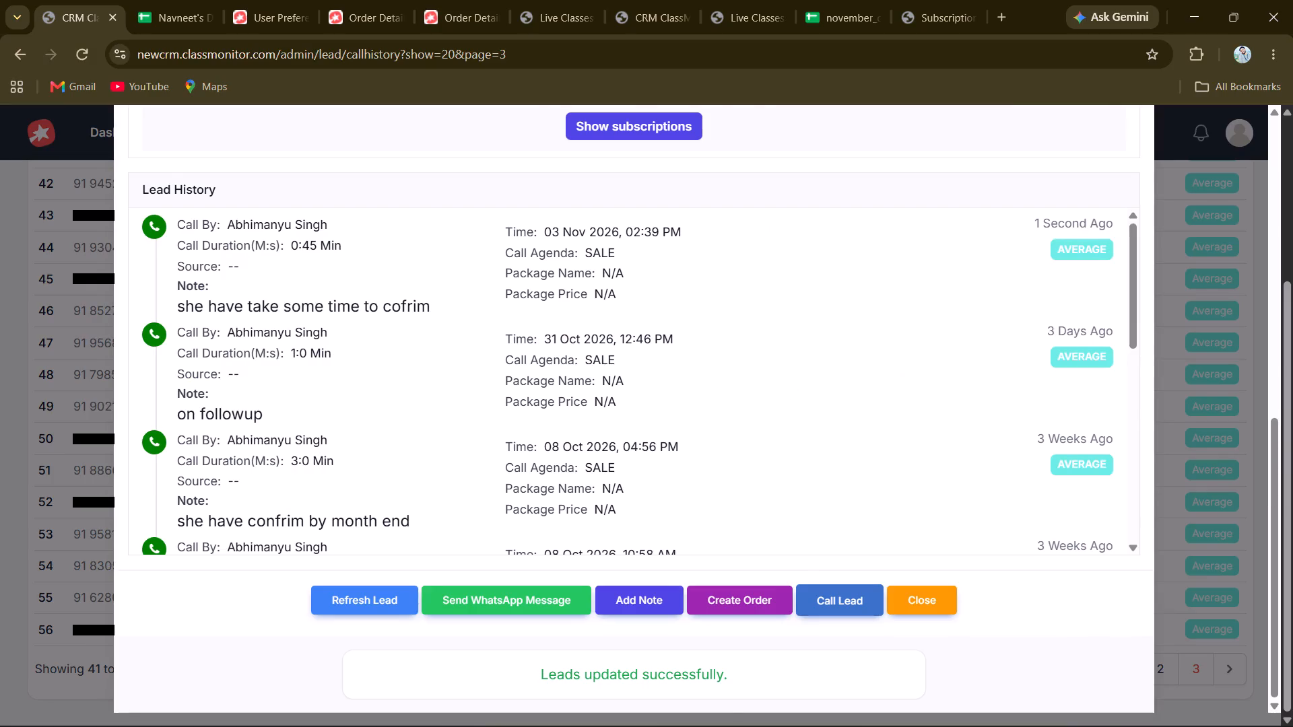
# Open the last lead on the page, sourced from 26_class_group, and review its subscriptions and call history.
pyautogui.scroll(5, 602, 485)
pyautogui.scroll(-8, 602, 485)
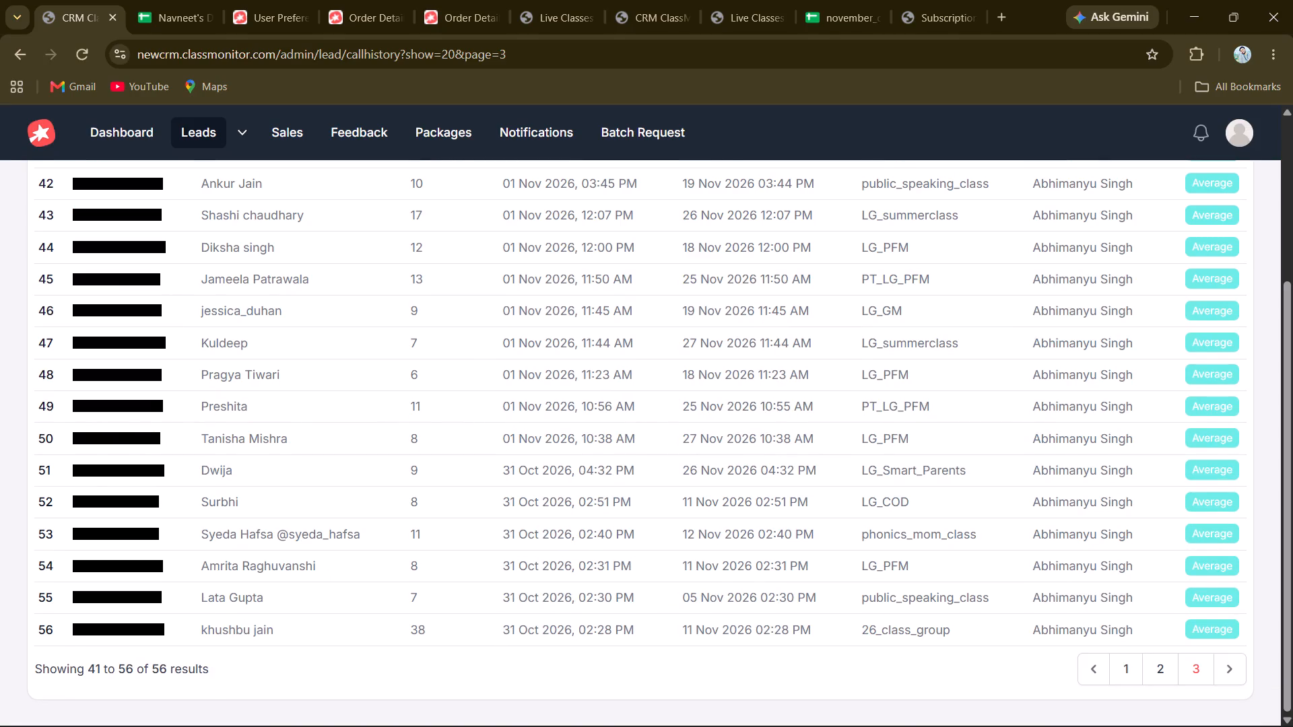
pyautogui.click(570, 631)
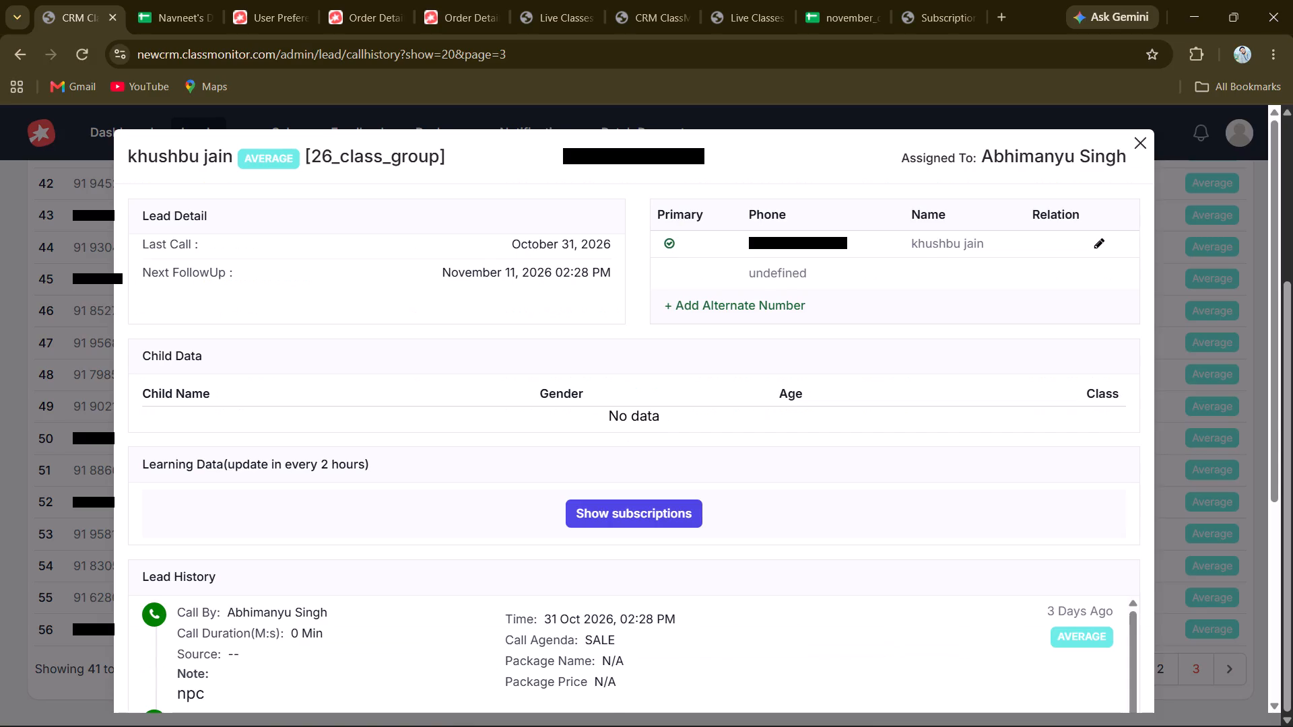
pyautogui.scroll(-7, 570, 631)
pyautogui.scroll(-7, 622, 436)
pyautogui.scroll(6, 673, 398)
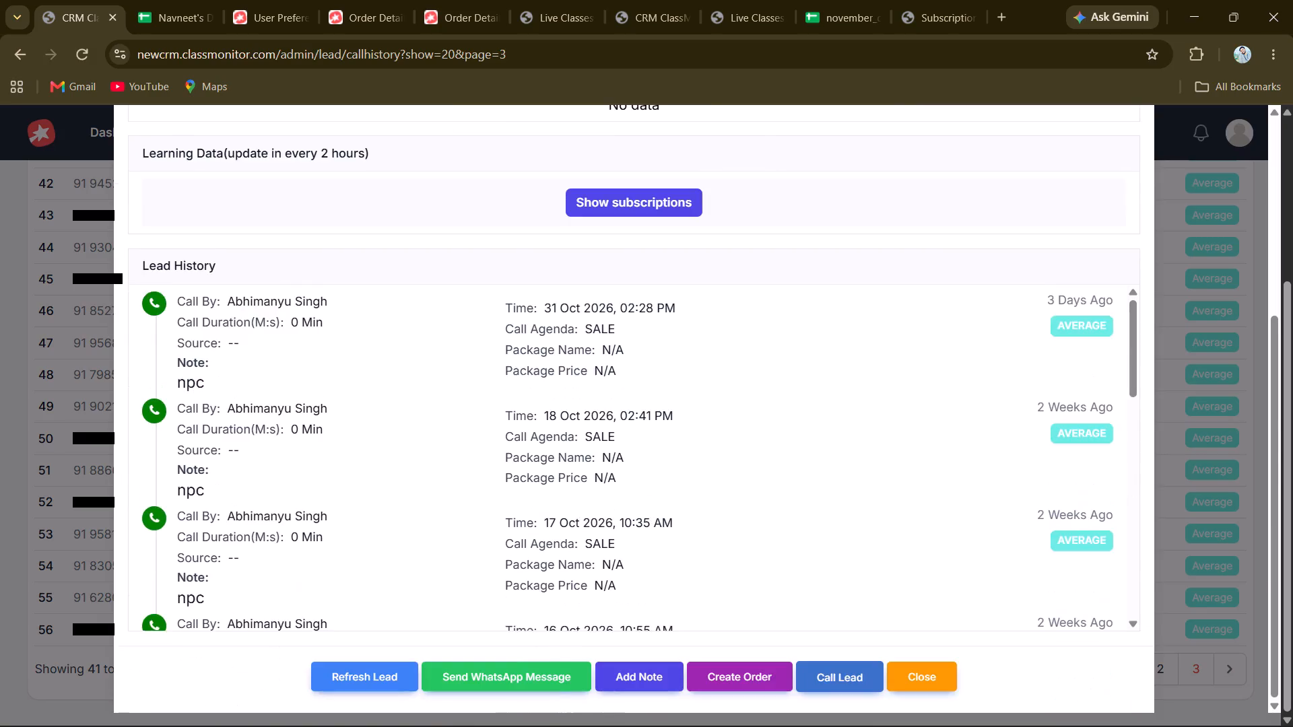
pyautogui.scroll(6, 673, 398)
pyautogui.scroll(-1, 673, 394)
pyautogui.click(663, 395)
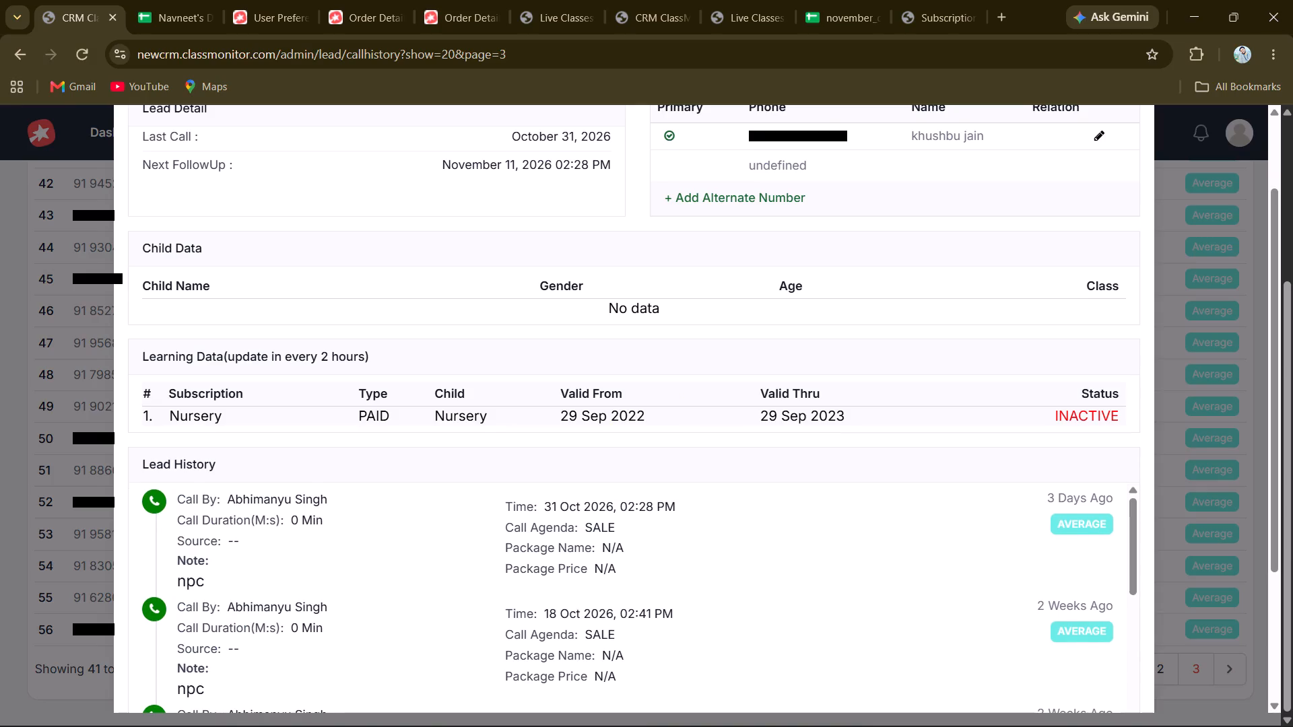
pyautogui.scroll(-13, 774, 329)
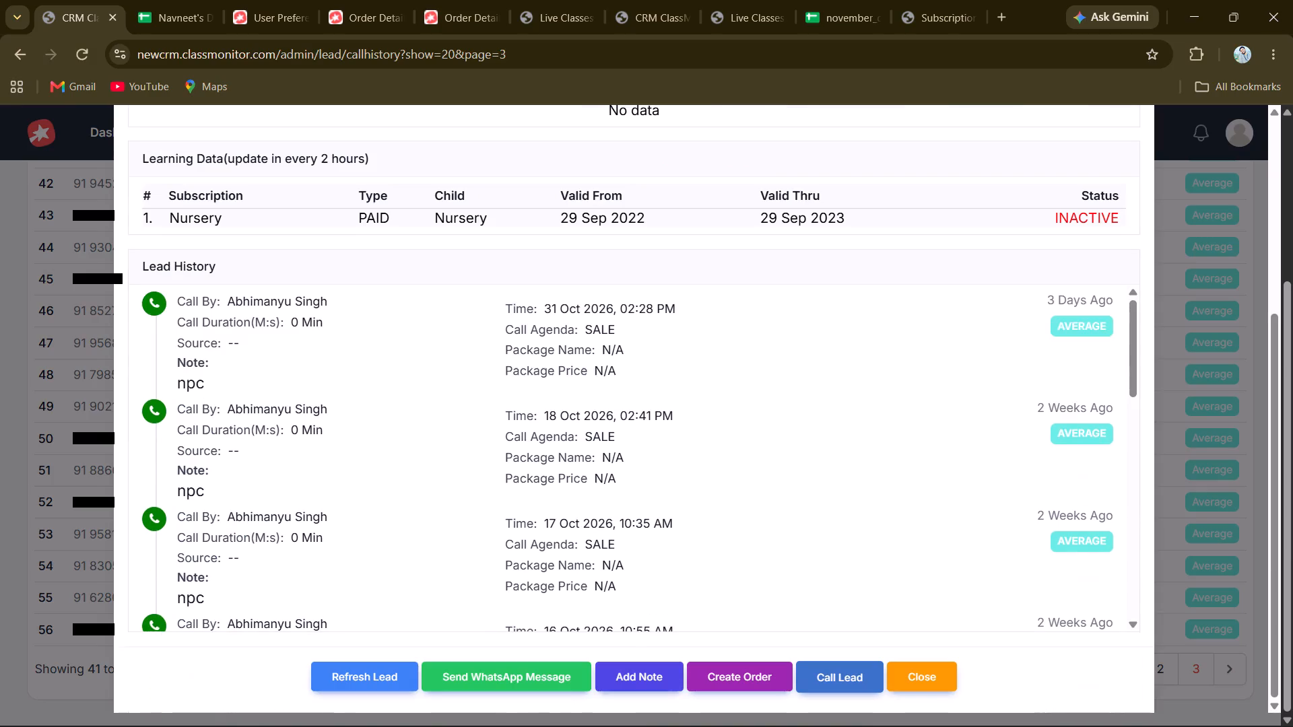
pyautogui.scroll(-20, 747, 437)
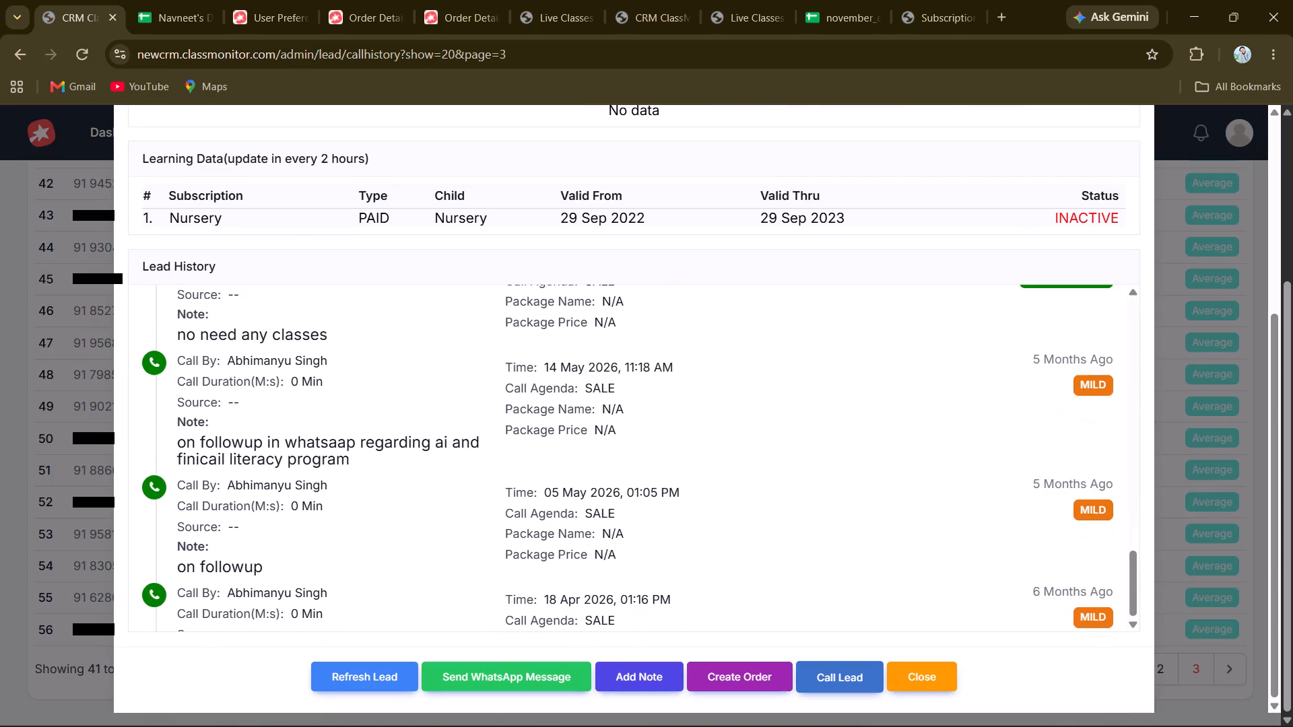
pyautogui.scroll(-8, 747, 437)
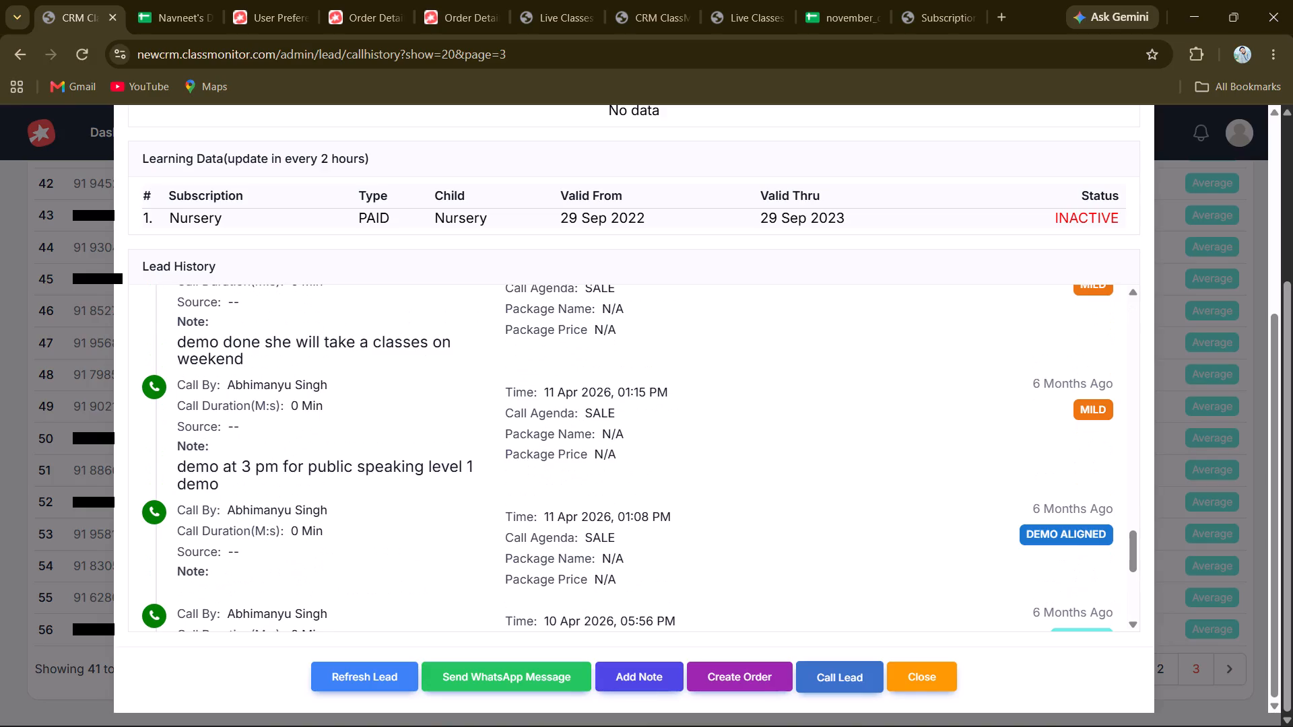
pyautogui.scroll(-8, 747, 437)
pyautogui.scroll(18, 747, 437)
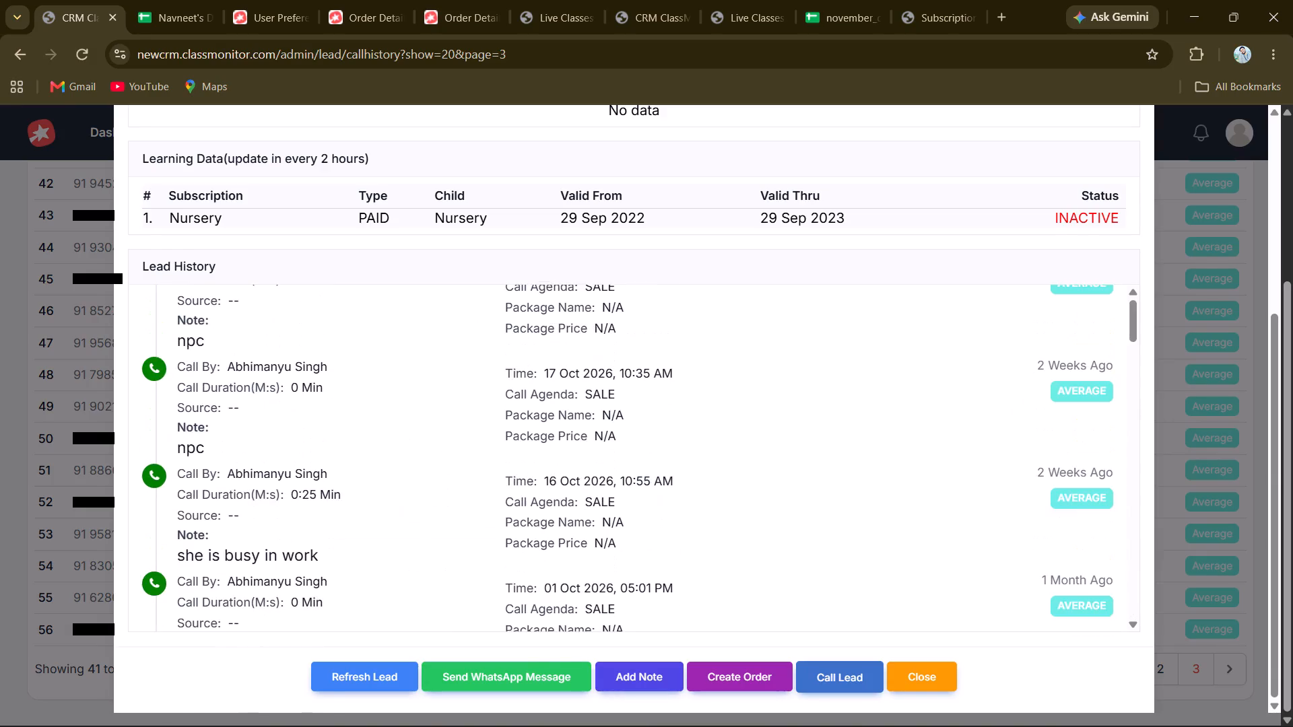
pyautogui.scroll(9, 747, 437)
pyautogui.scroll(-9, 747, 437)
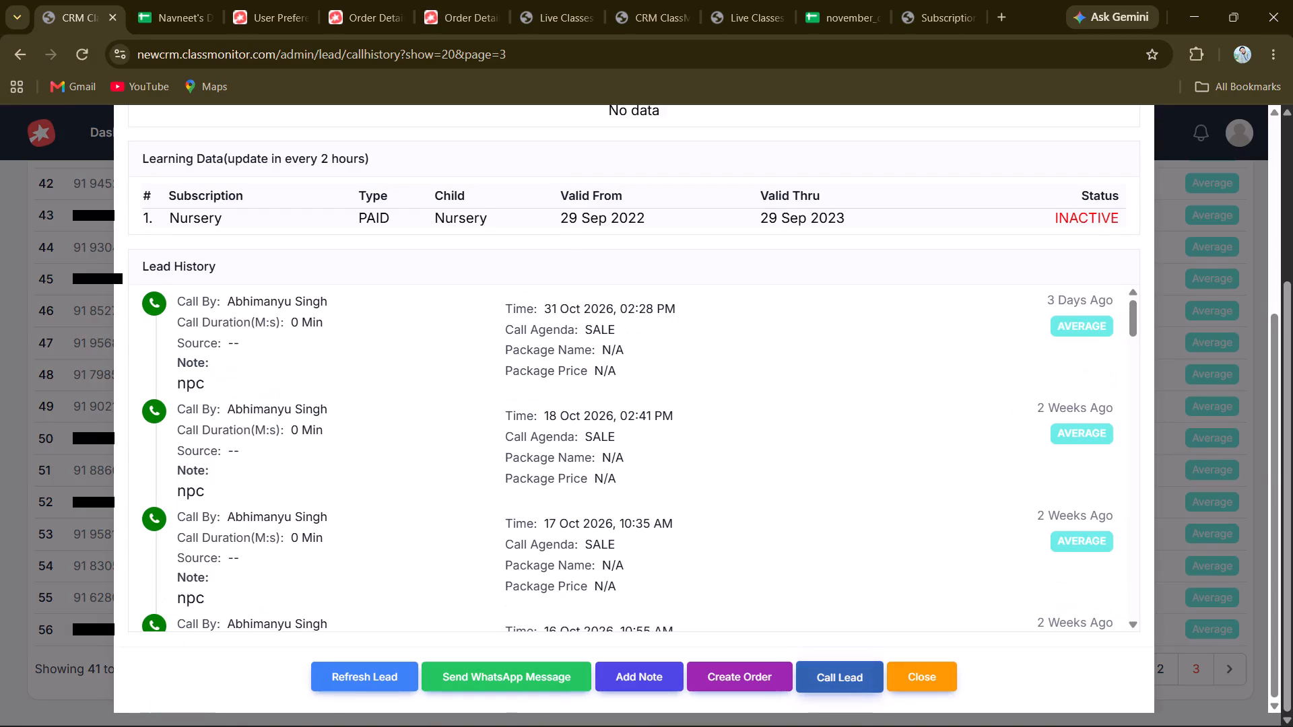
# Start a call log for this lead with status AVERAGE and a custom follow-up on 25-11-2026 at 14:40.
pyautogui.click(849, 675)
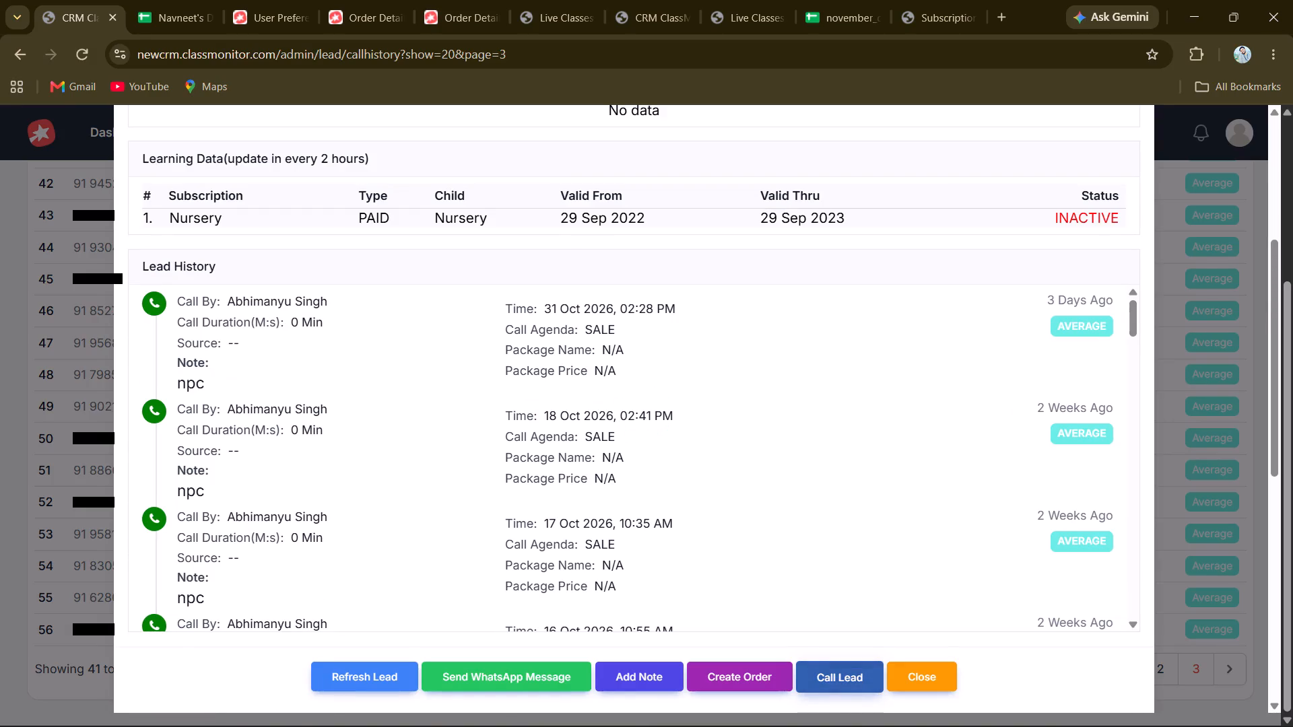
pyautogui.scroll(-8, 849, 675)
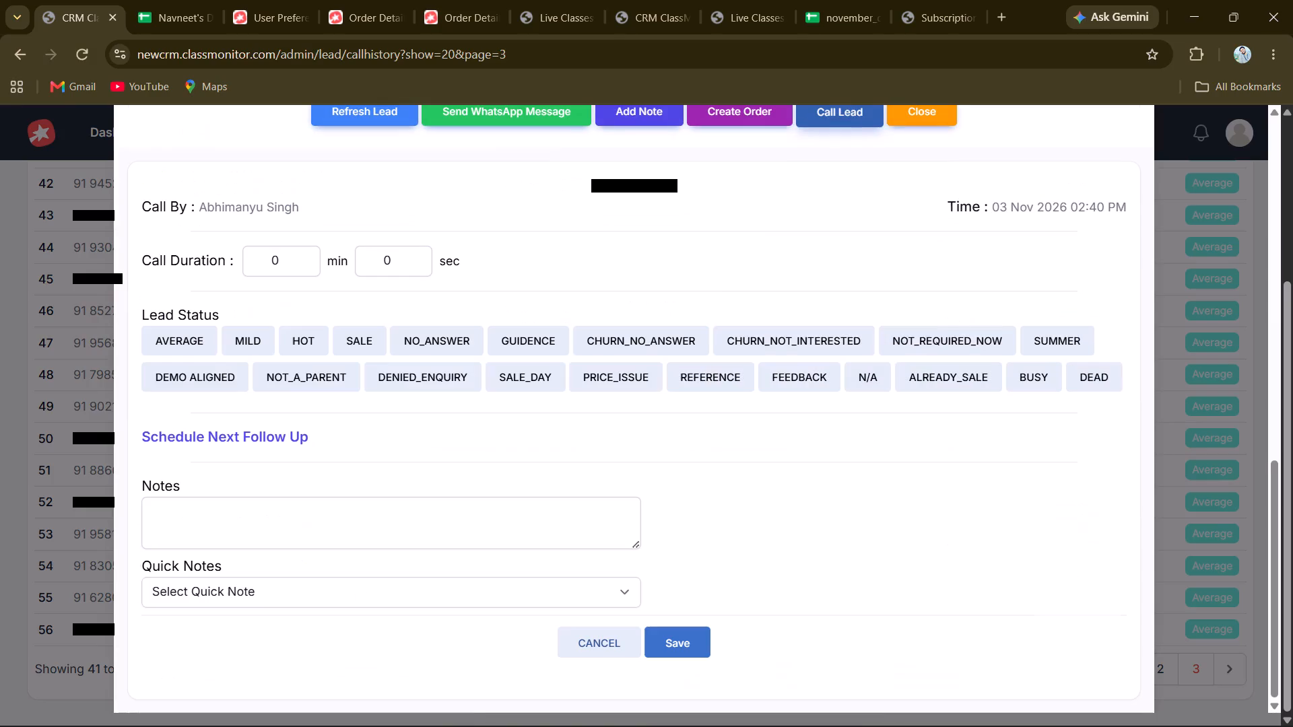
pyautogui.click(184, 336)
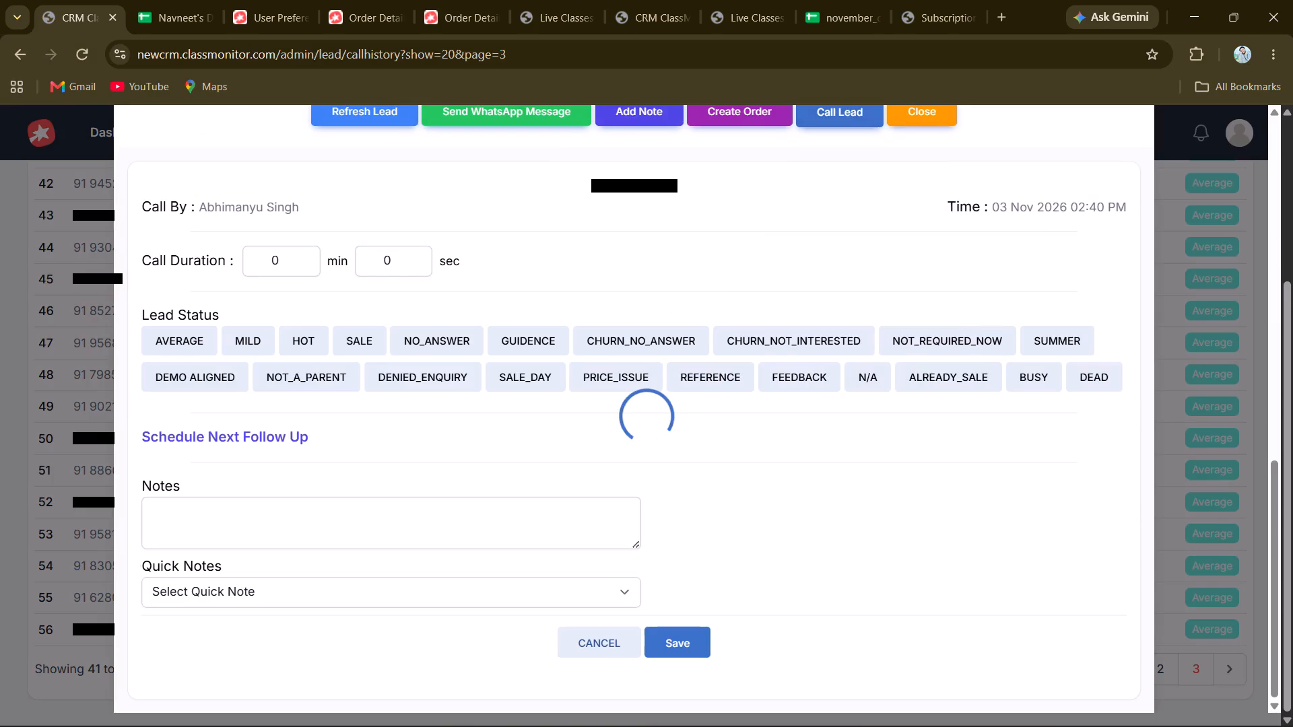
pyautogui.scroll(5, 498, 320)
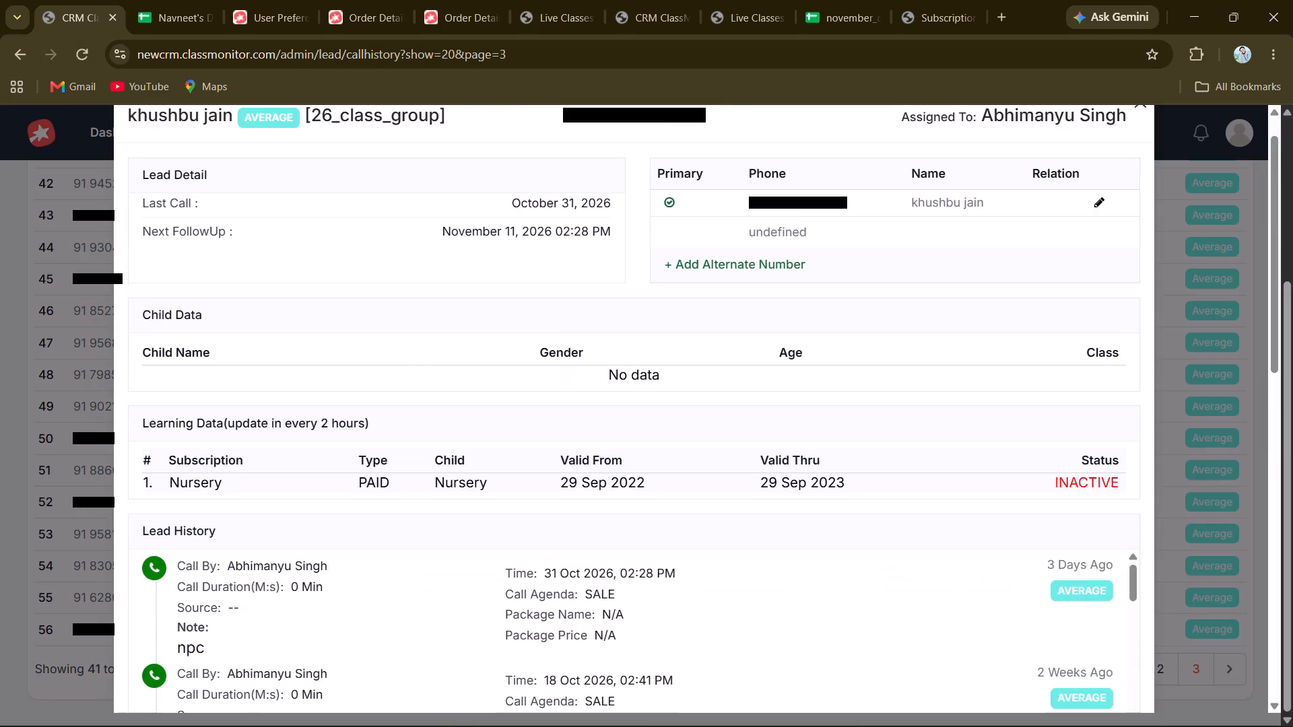
pyautogui.scroll(-8, 498, 320)
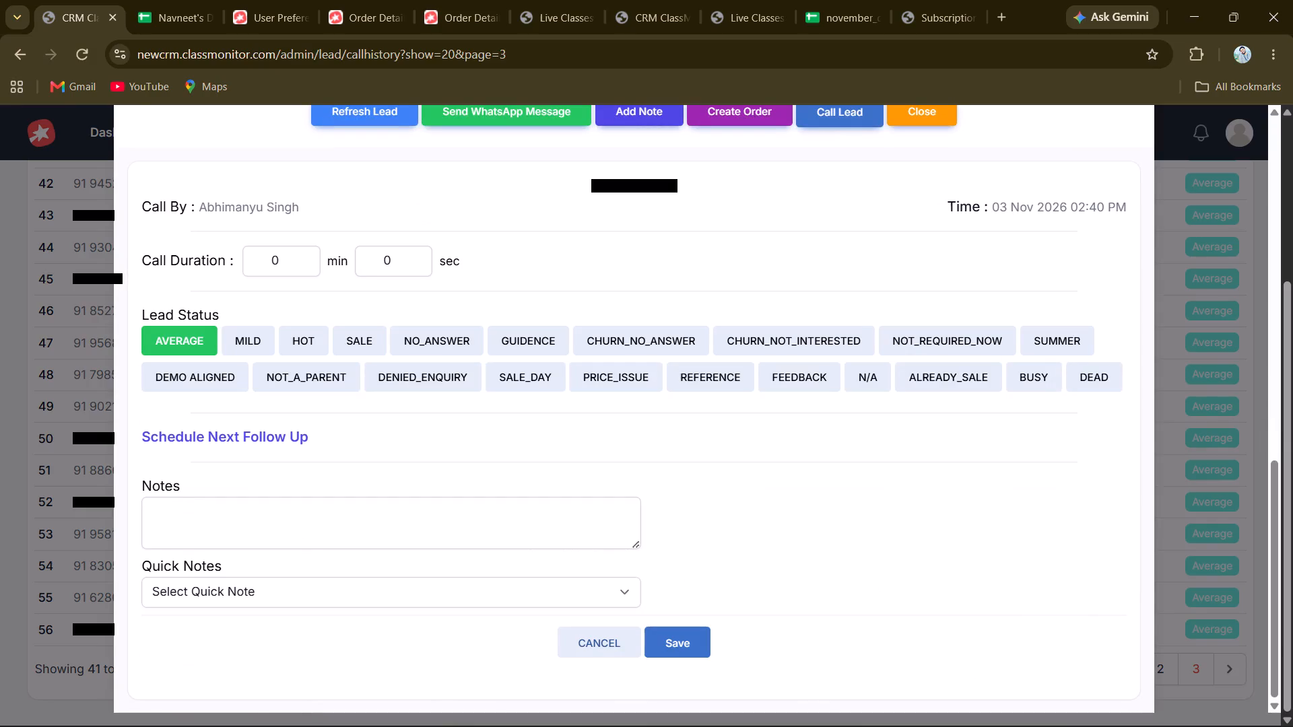
pyautogui.click(261, 431)
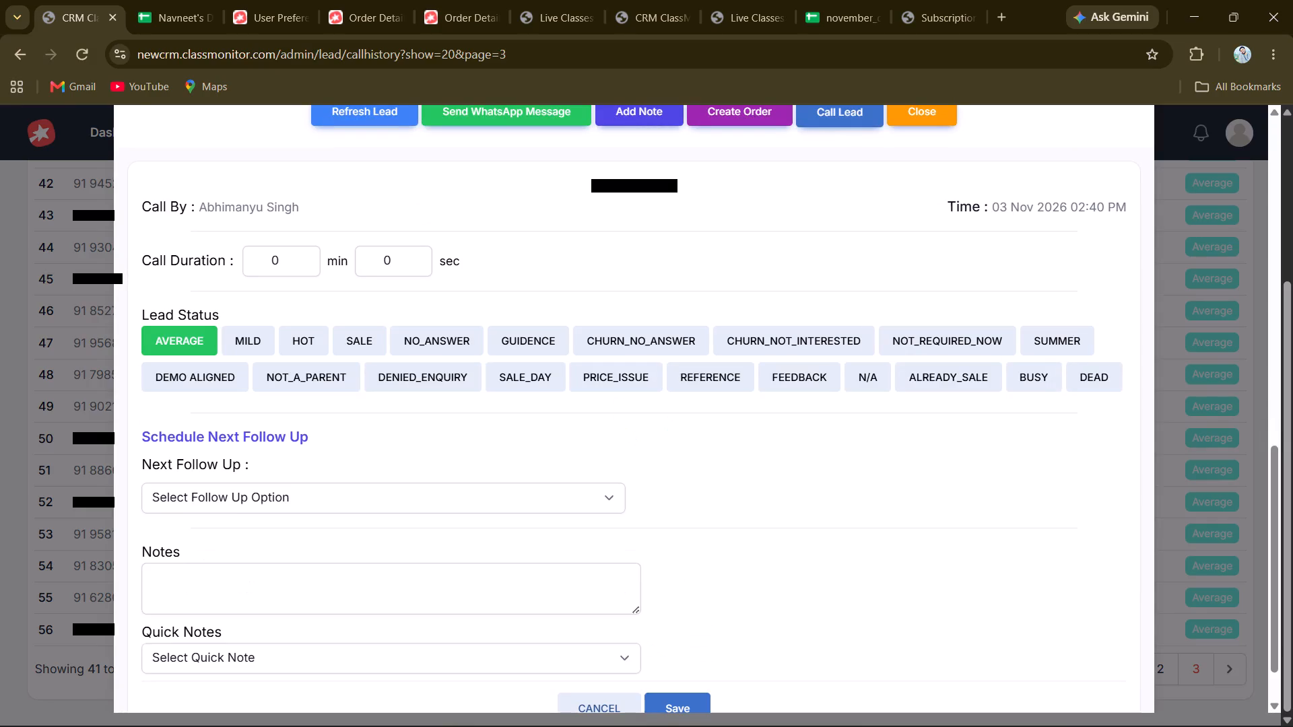
pyautogui.click(345, 486)
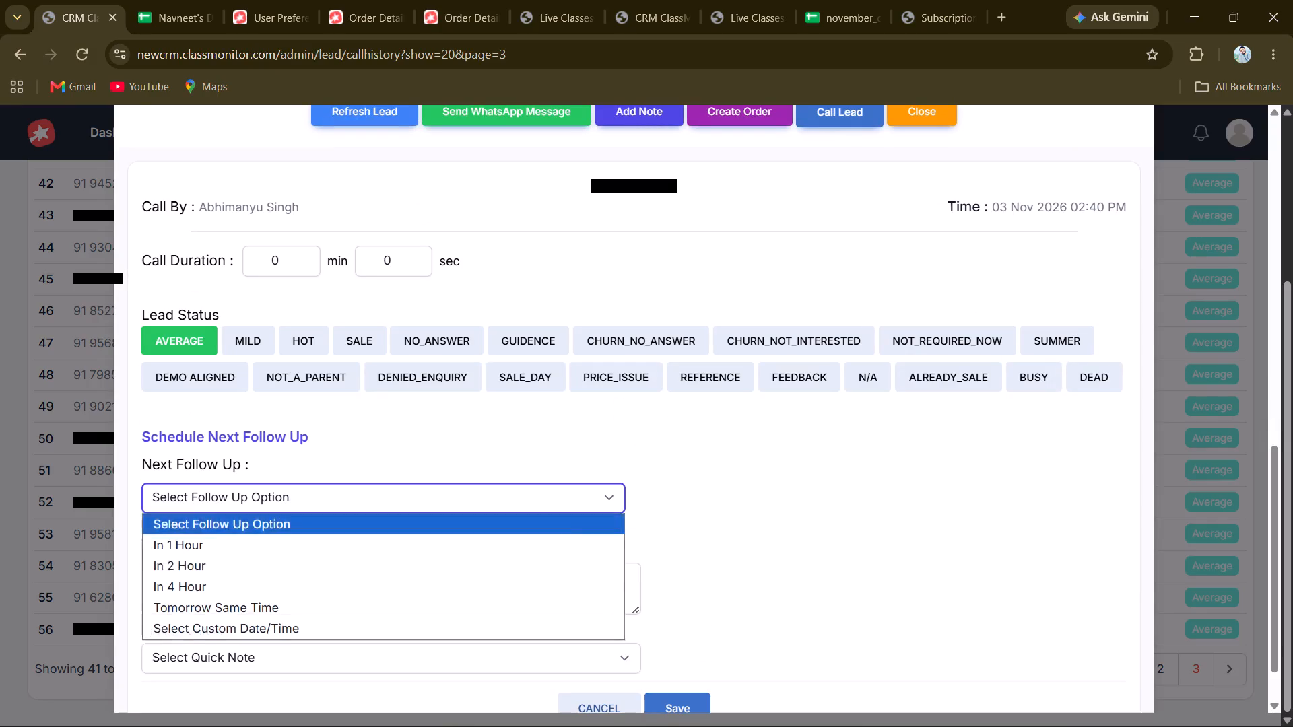
pyautogui.click(230, 627)
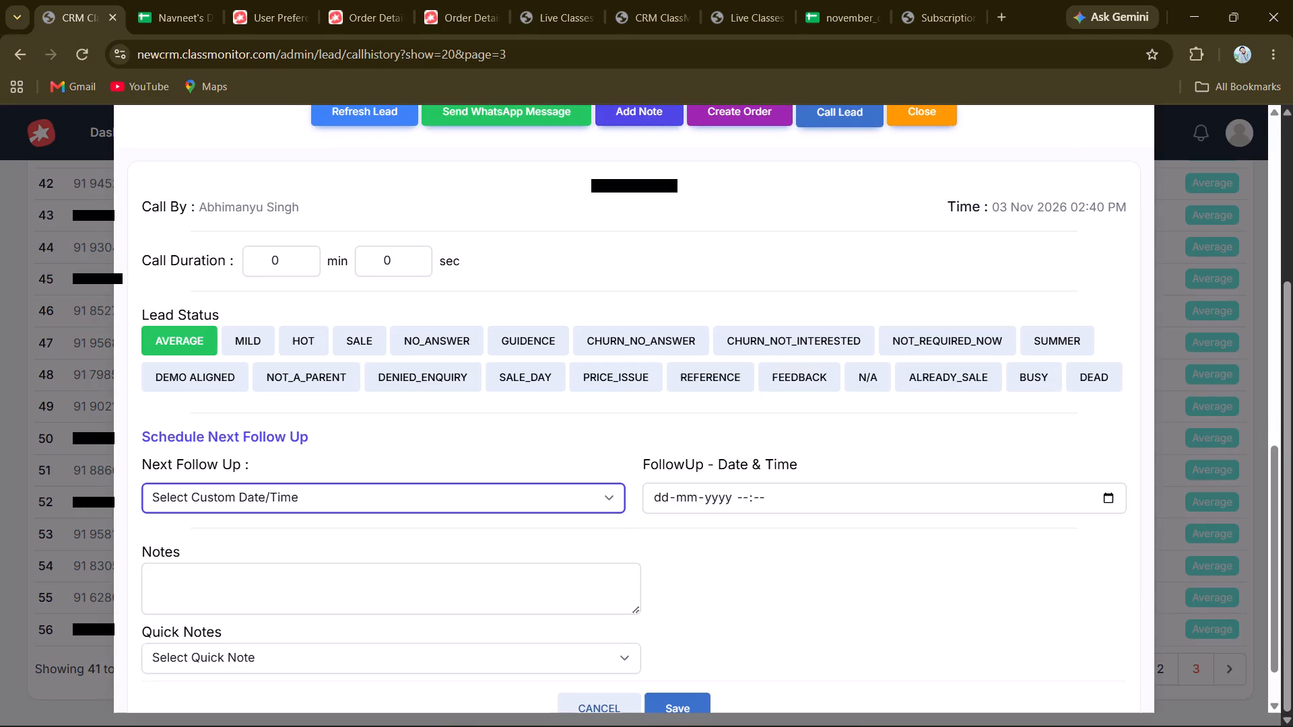
pyautogui.click(1108, 495)
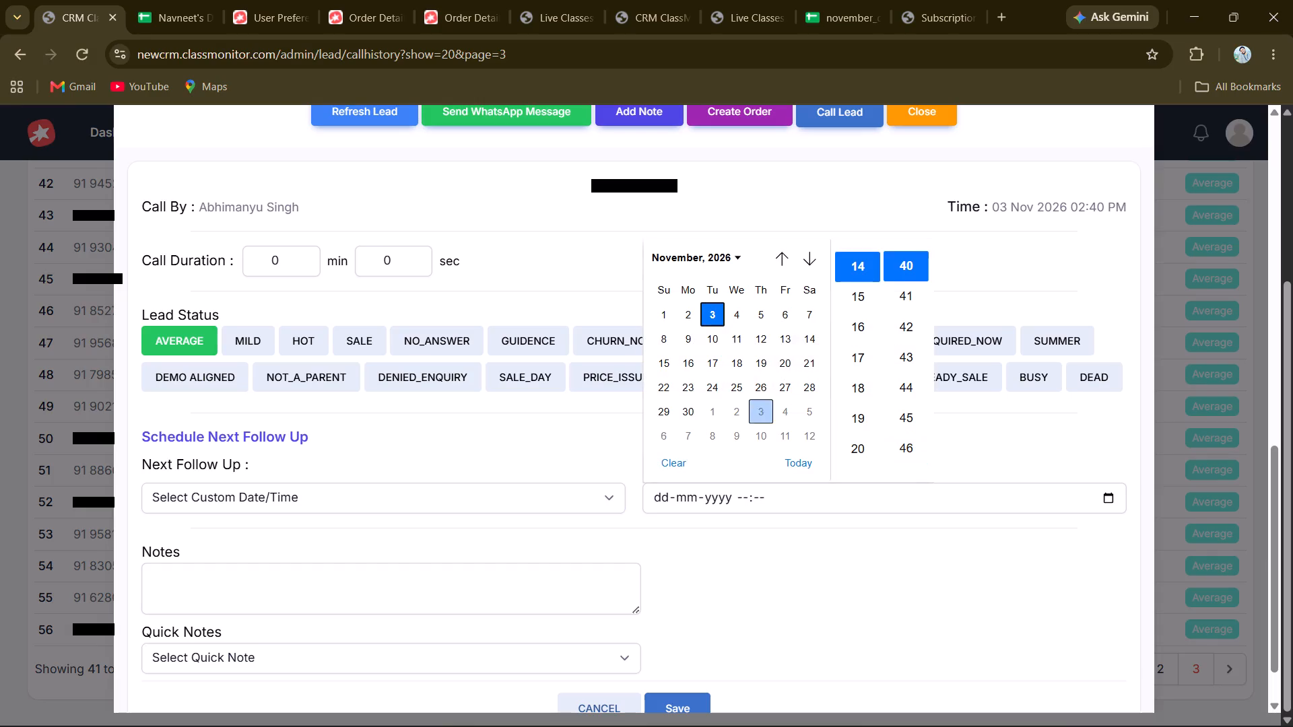
pyautogui.click(748, 384)
# Add the note "on followup" and save the call log.
pyautogui.click(317, 599)
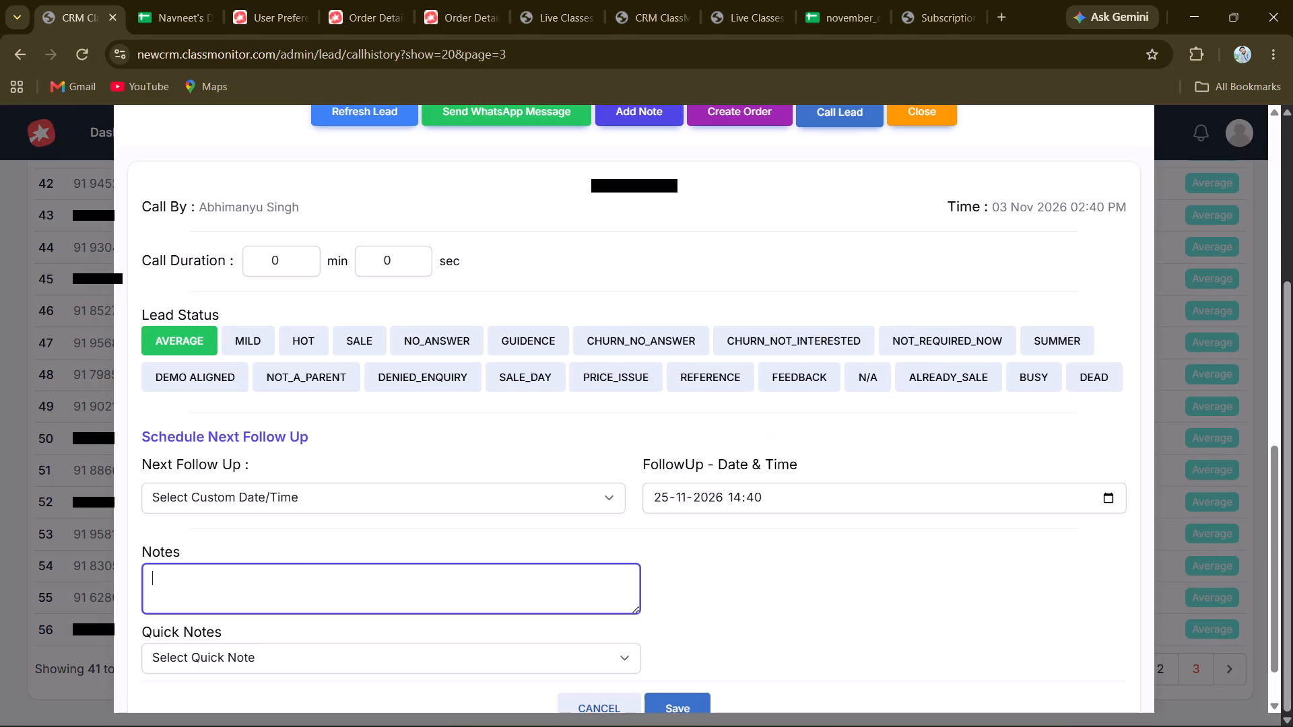
pyautogui.write('np')
pyautogui.press('BackSpace')
pyautogui.press('BackSpace')
pyautogui.write('on followup')
pyautogui.press('space')
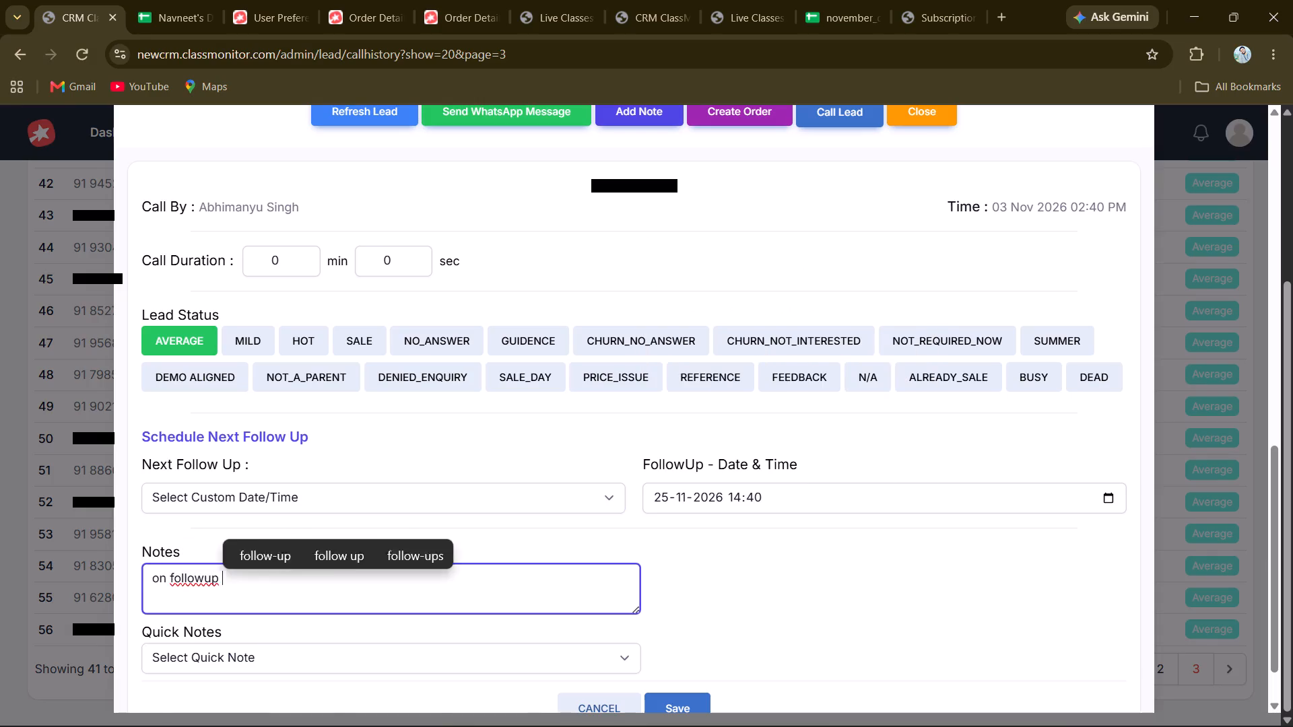
pyautogui.scroll(-1, 516, 580)
pyautogui.click(676, 644)
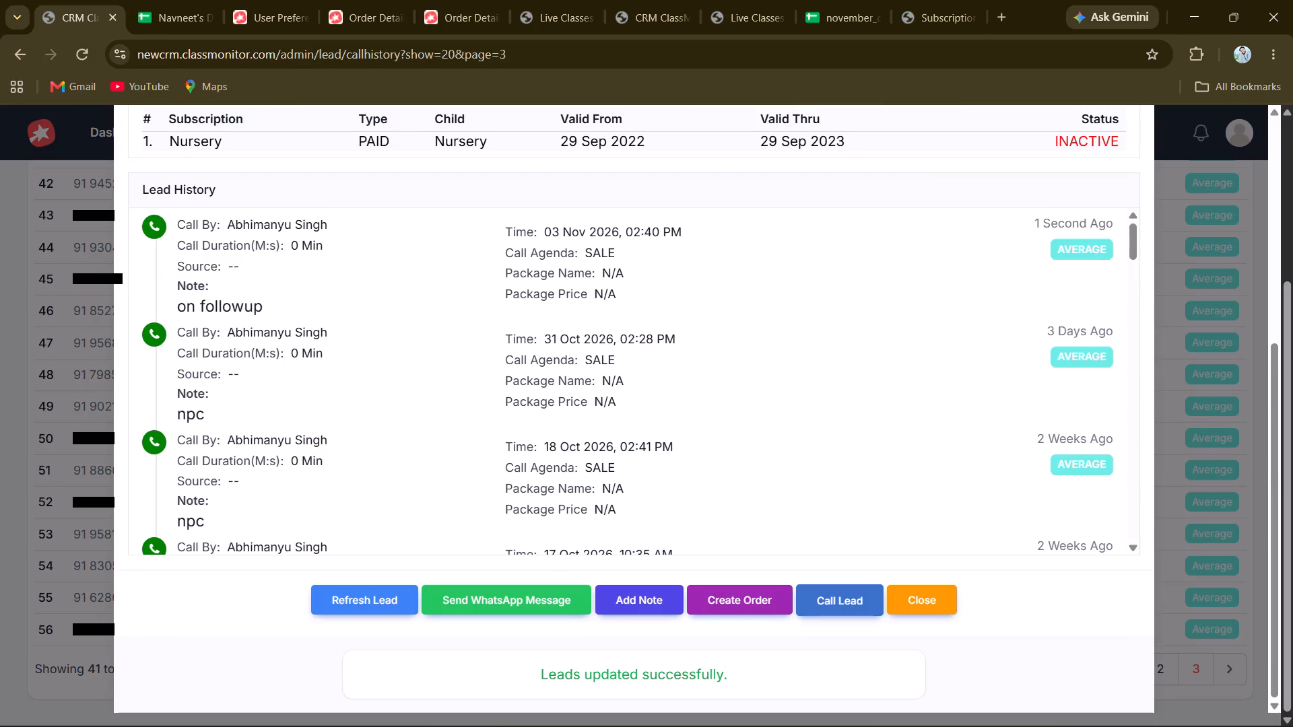
# Close the updated lead and return to the call history list.
pyautogui.click(913, 598)
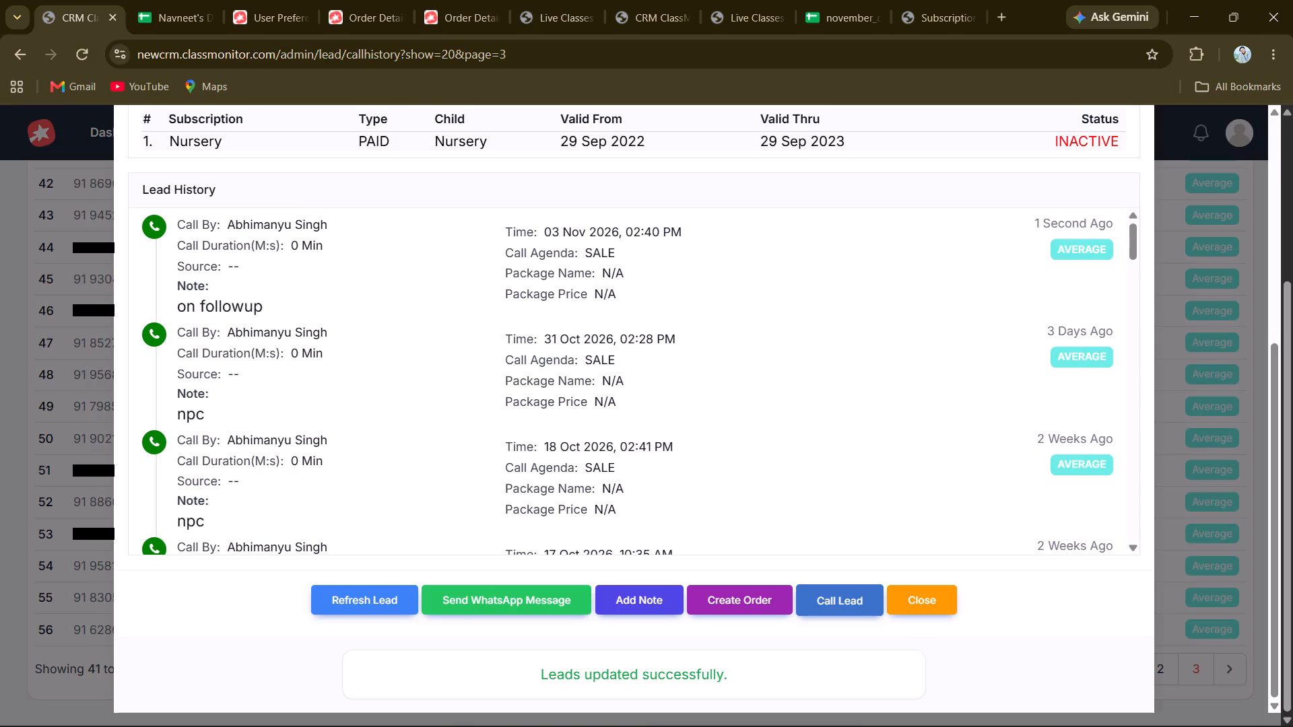
# Open the last lead on the page, sourced from public_speaking_class, and review its lead details and call history.
pyautogui.scroll(-6, 616, 468)
pyautogui.click(555, 623)
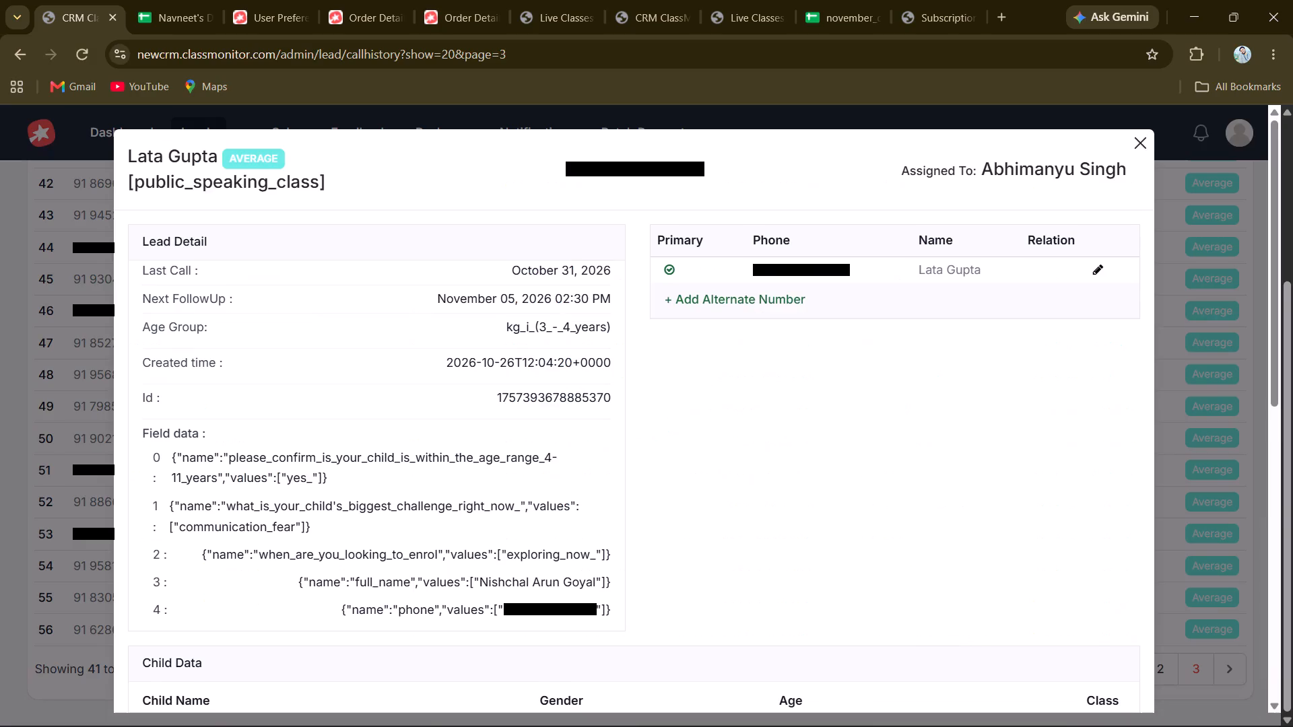
pyautogui.scroll(-6, 943, 577)
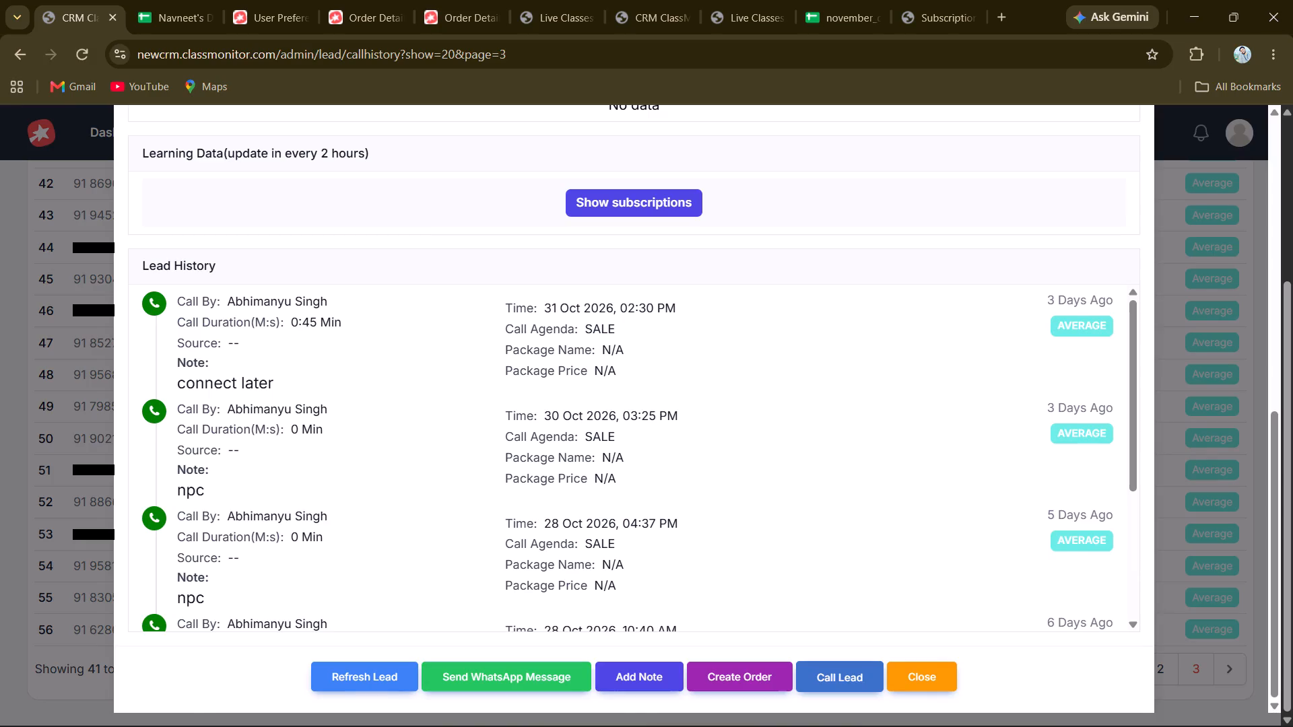
pyautogui.scroll(10, 754, 370)
pyautogui.scroll(-18, 754, 370)
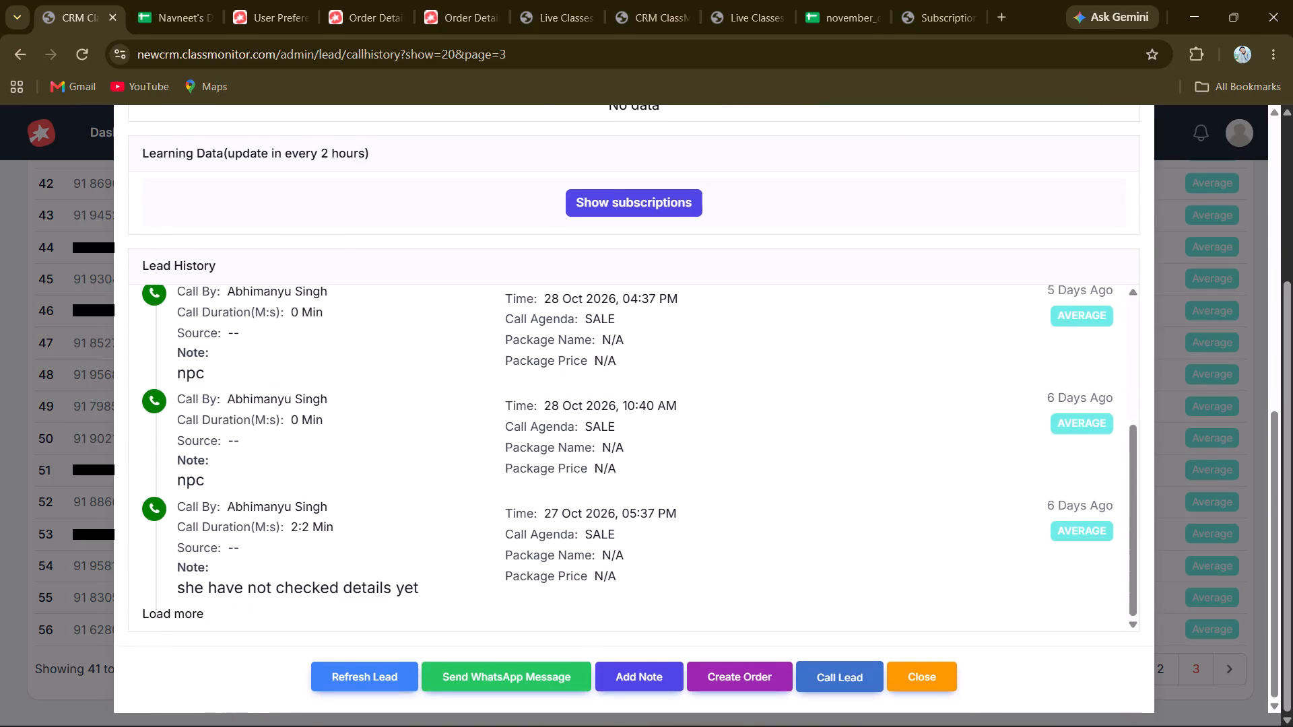
pyautogui.scroll(-7, 754, 370)
pyautogui.scroll(16, 754, 370)
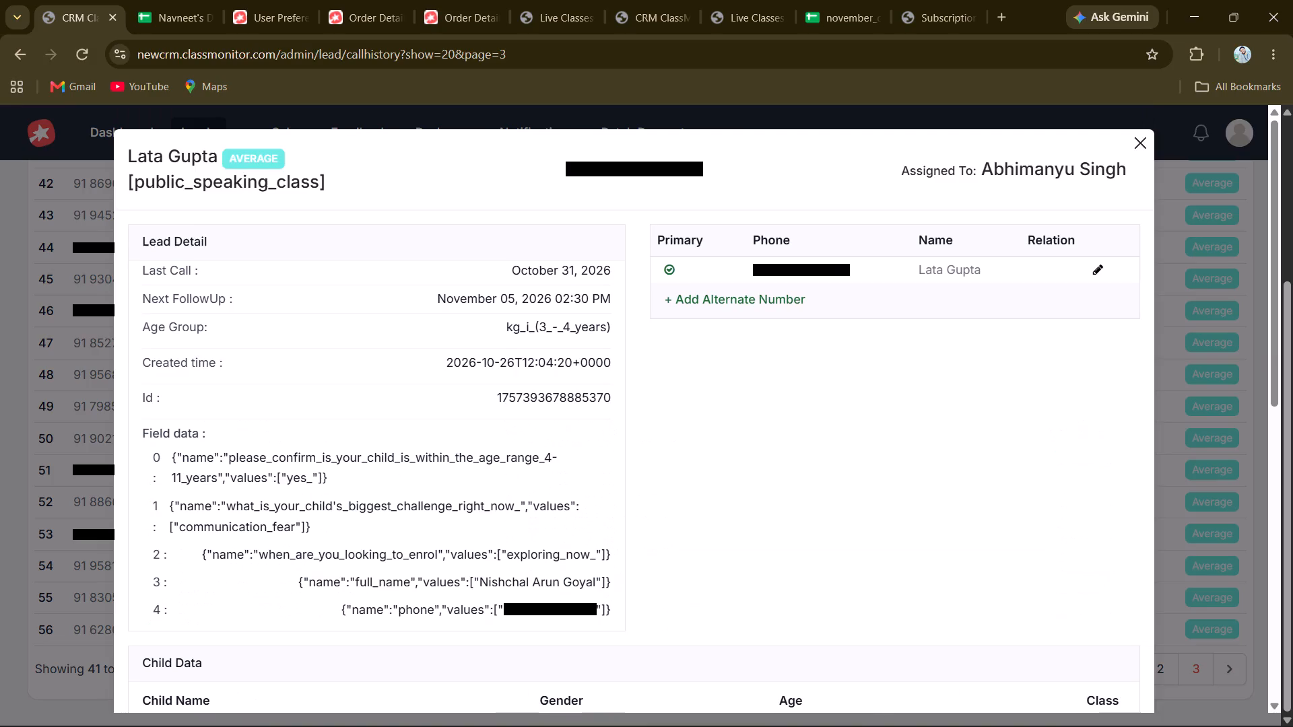
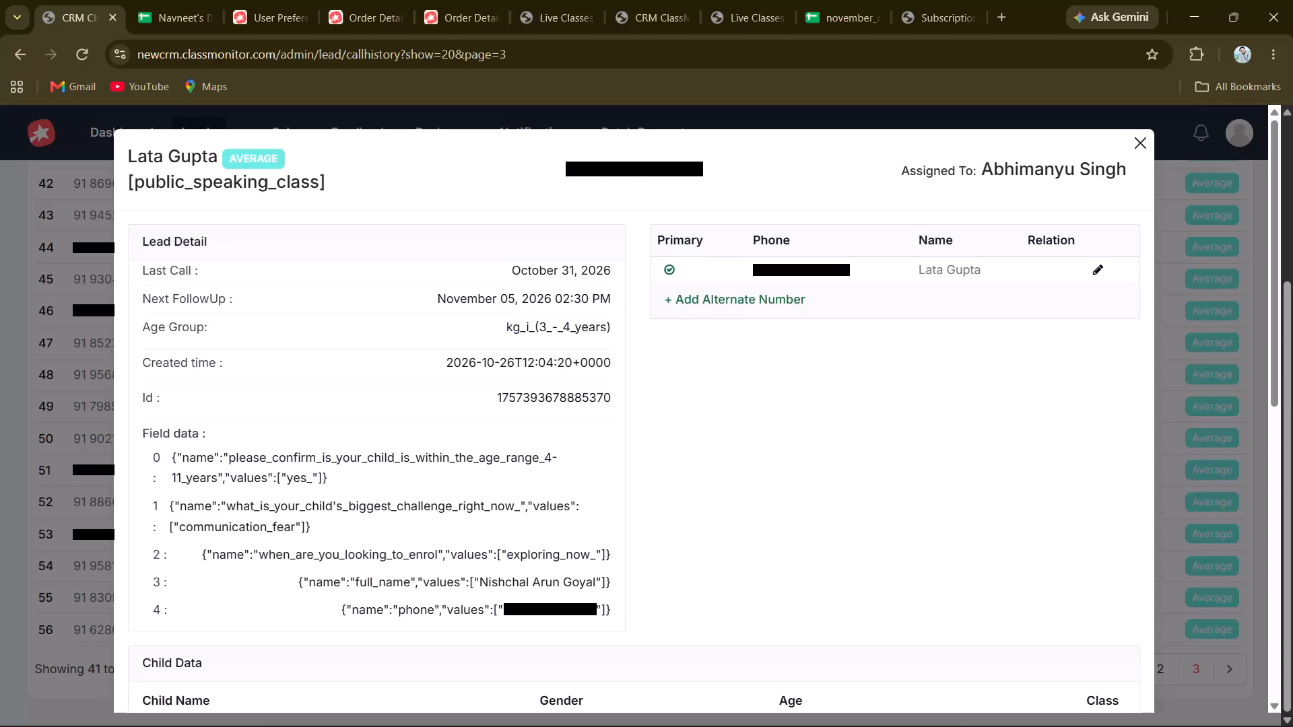
# Check the public_speaking_class lead's call history and start a call log with status AVERAGE.
pyautogui.scroll(-8, 741, 285)
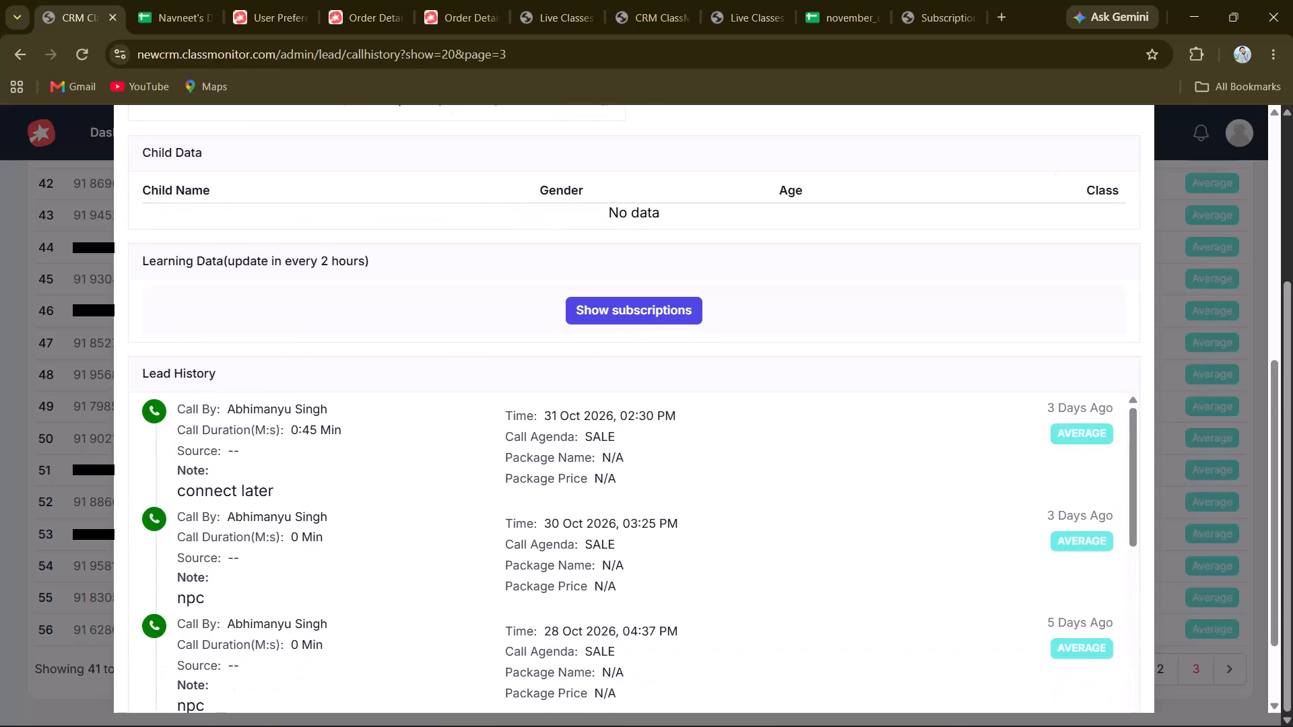
pyautogui.scroll(-6, 695, 417)
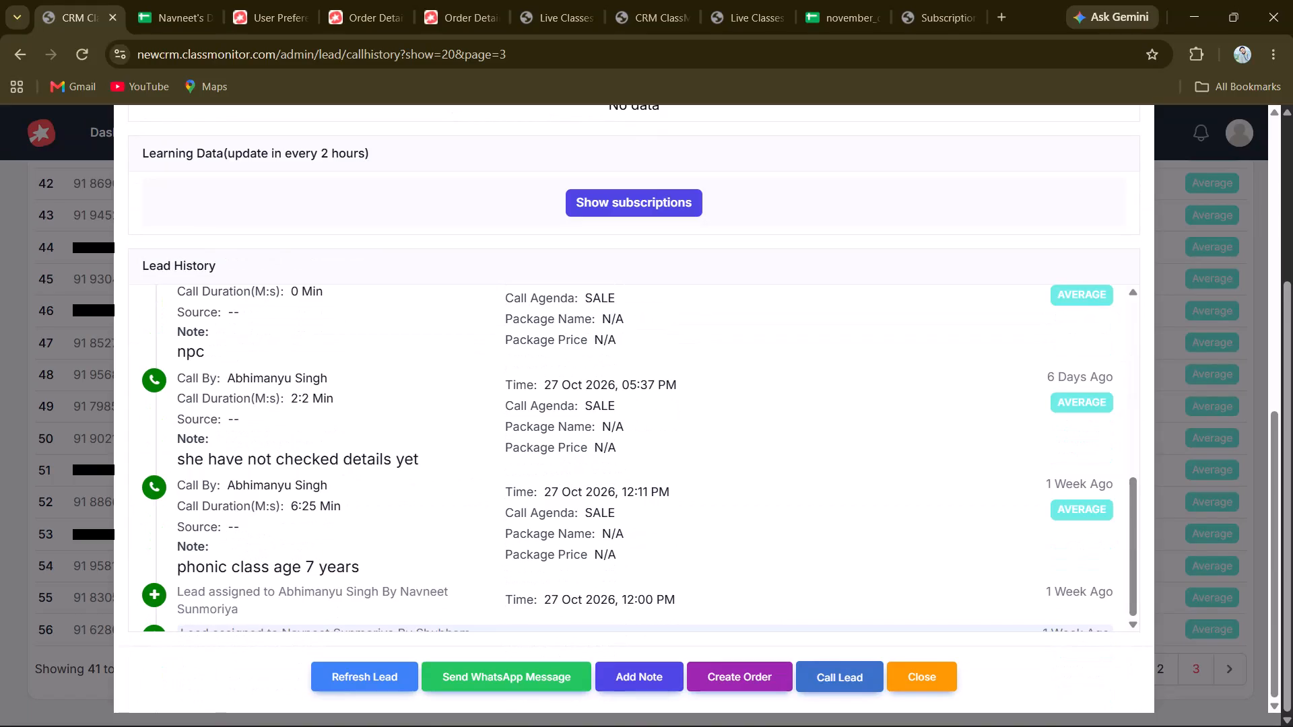
pyautogui.scroll(6, 695, 417)
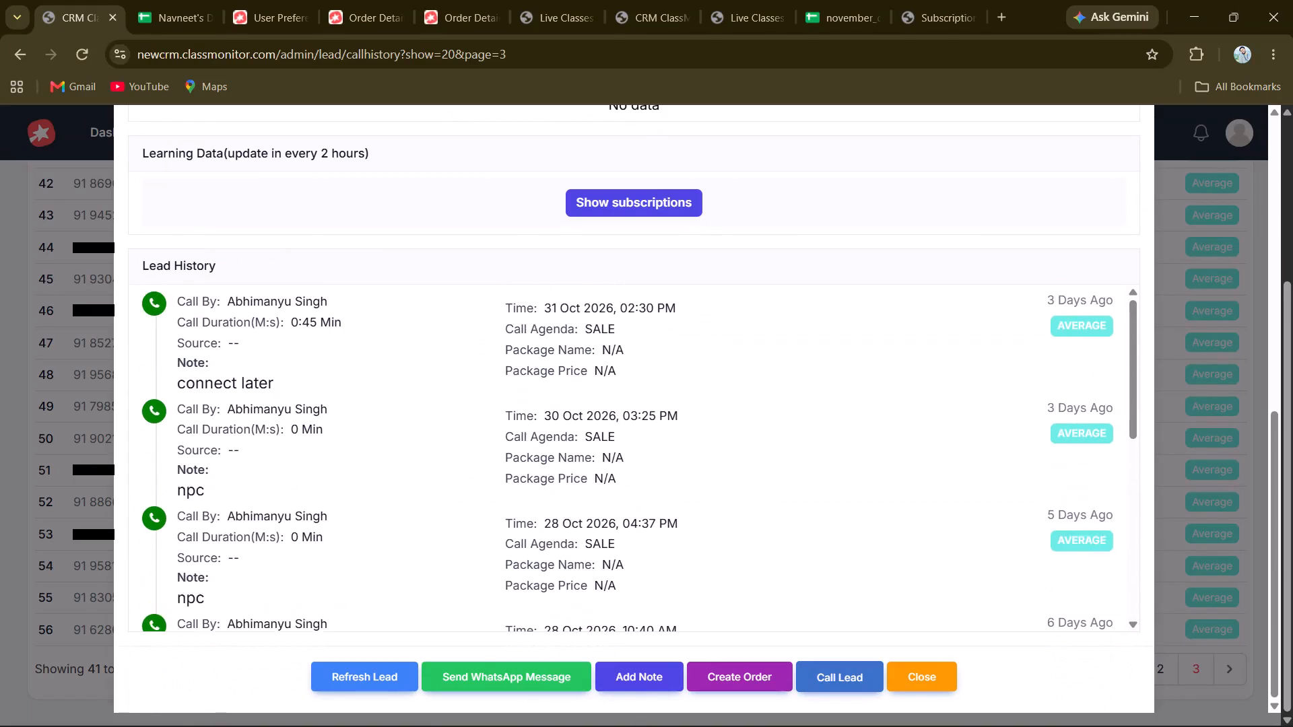
pyautogui.scroll(4, 695, 417)
pyautogui.scroll(-4, 695, 417)
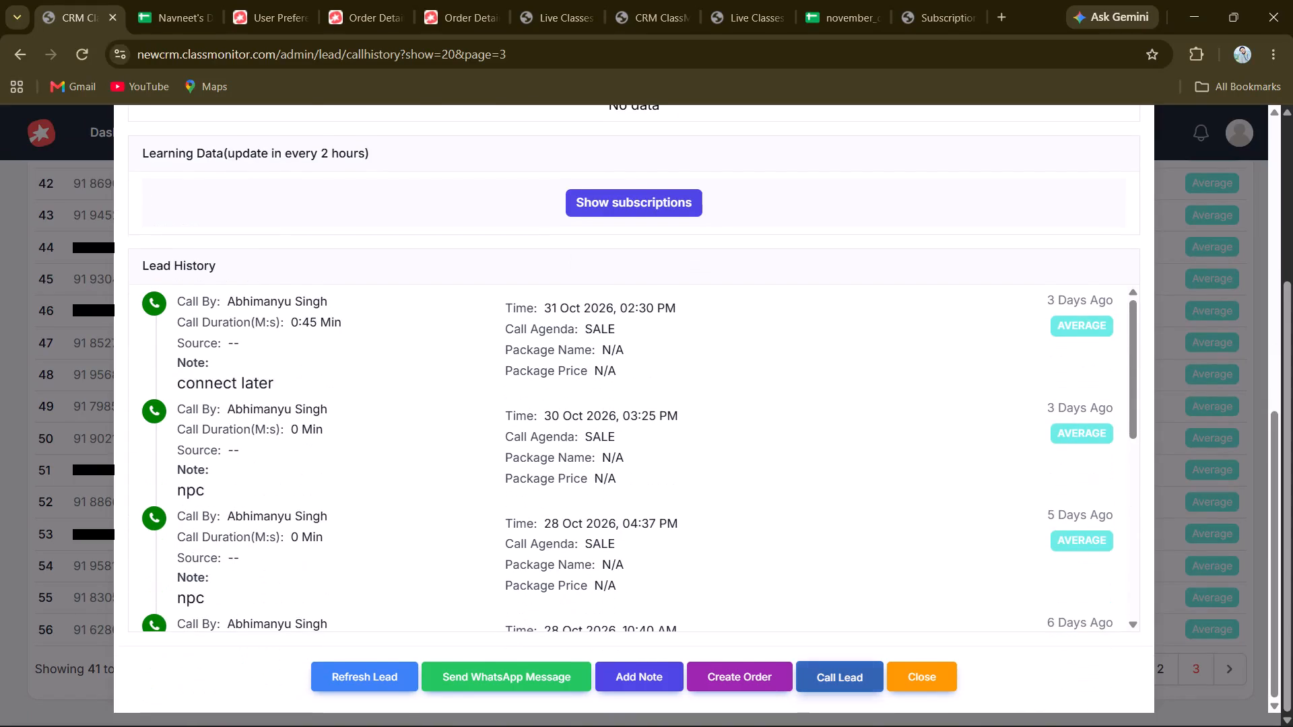
pyautogui.click(834, 667)
pyautogui.scroll(-4, 834, 667)
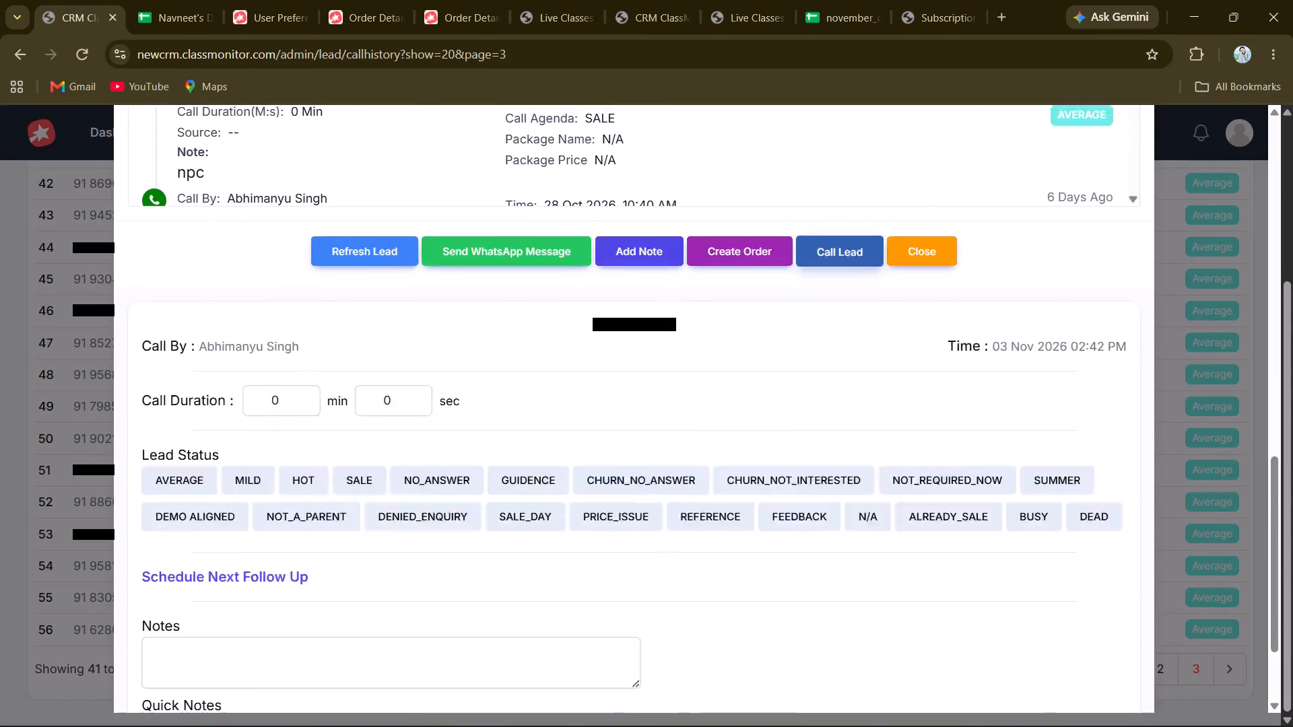
pyautogui.scroll(8, 541, 396)
pyautogui.scroll(-7, 541, 396)
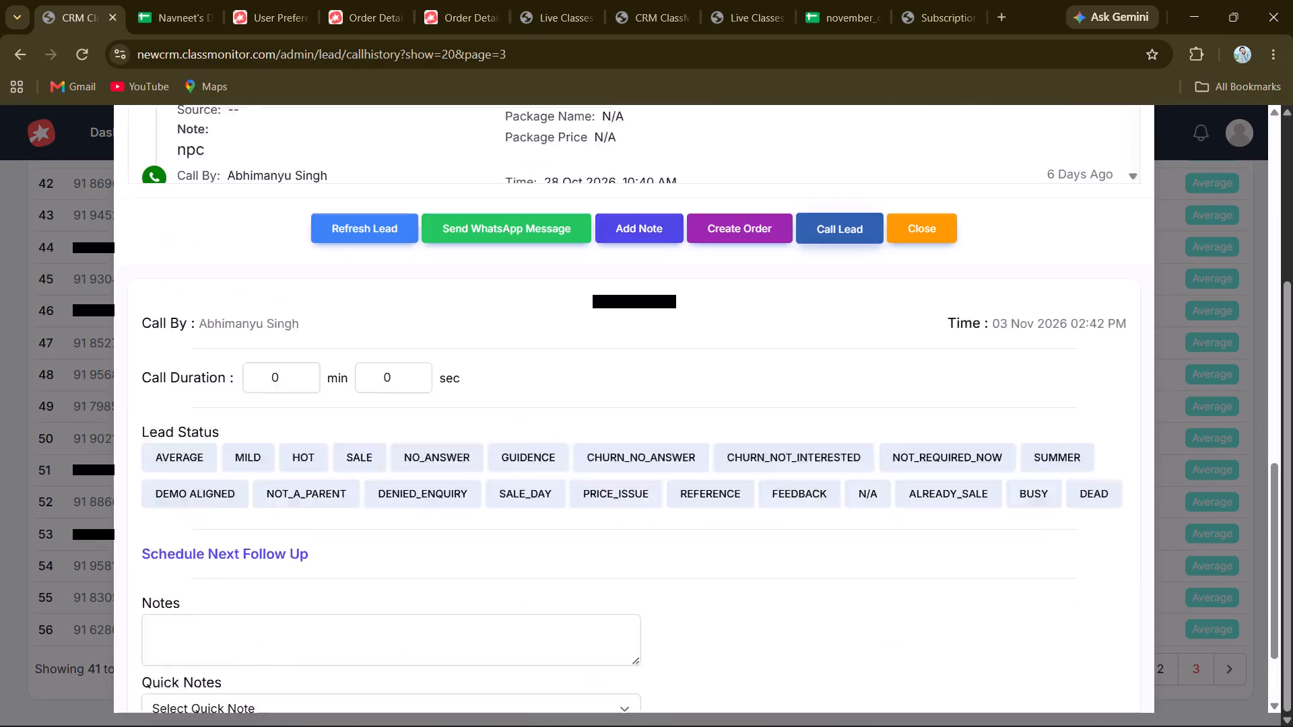
pyautogui.click(168, 336)
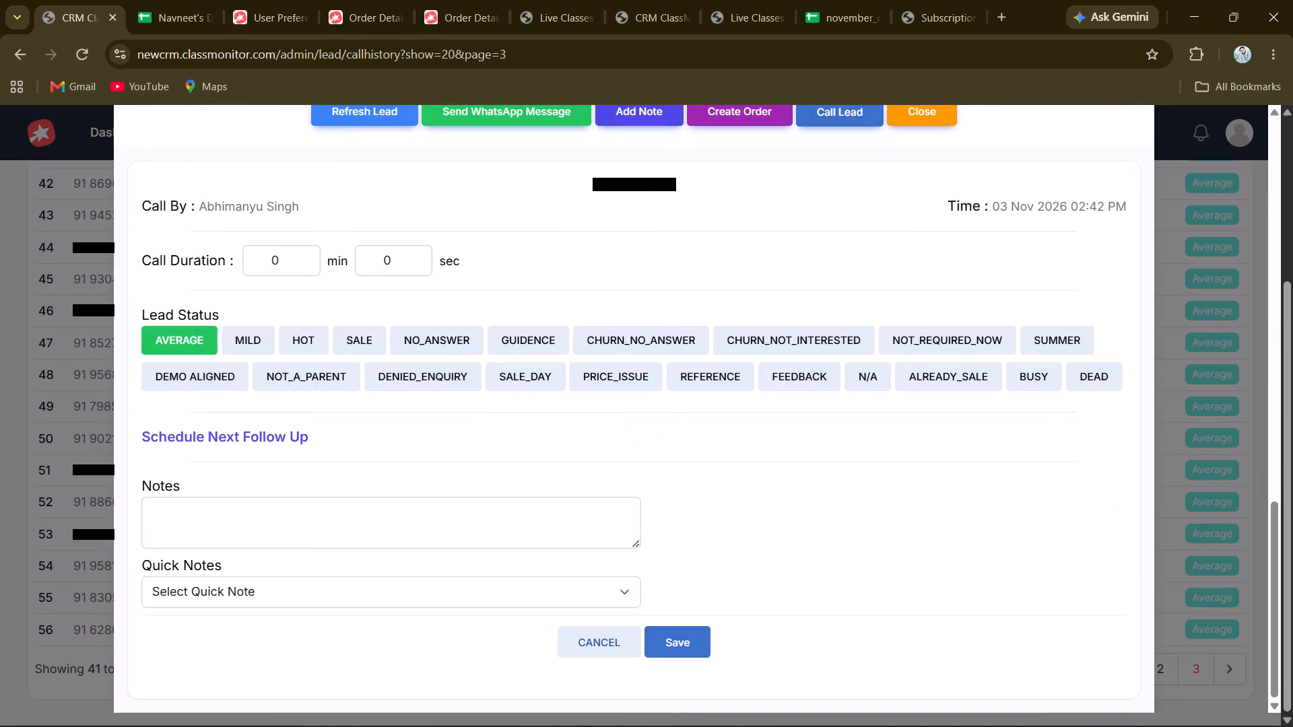
# Enter the note "after diwali" and set the call duration to 38 seconds.
pyautogui.click(255, 504)
pyautogui.write('afe')
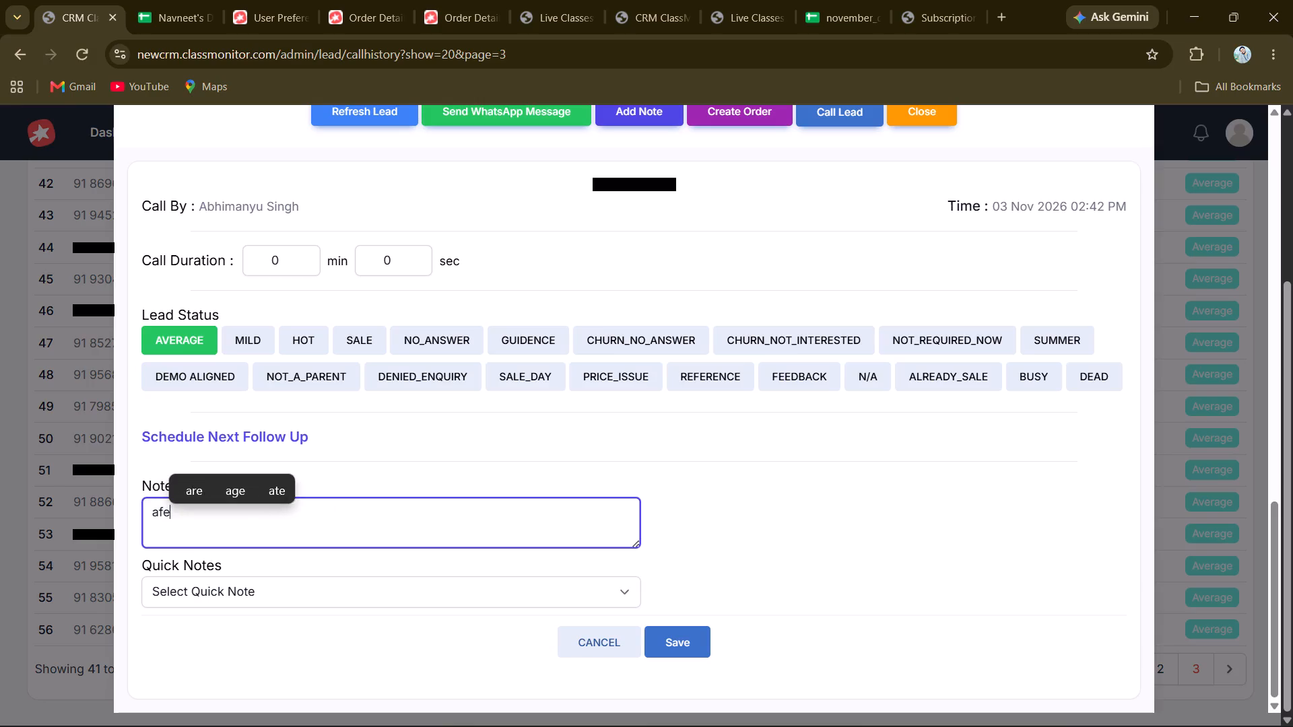
pyautogui.press('BackSpace')
pyautogui.write('ter')
pyautogui.press('space')
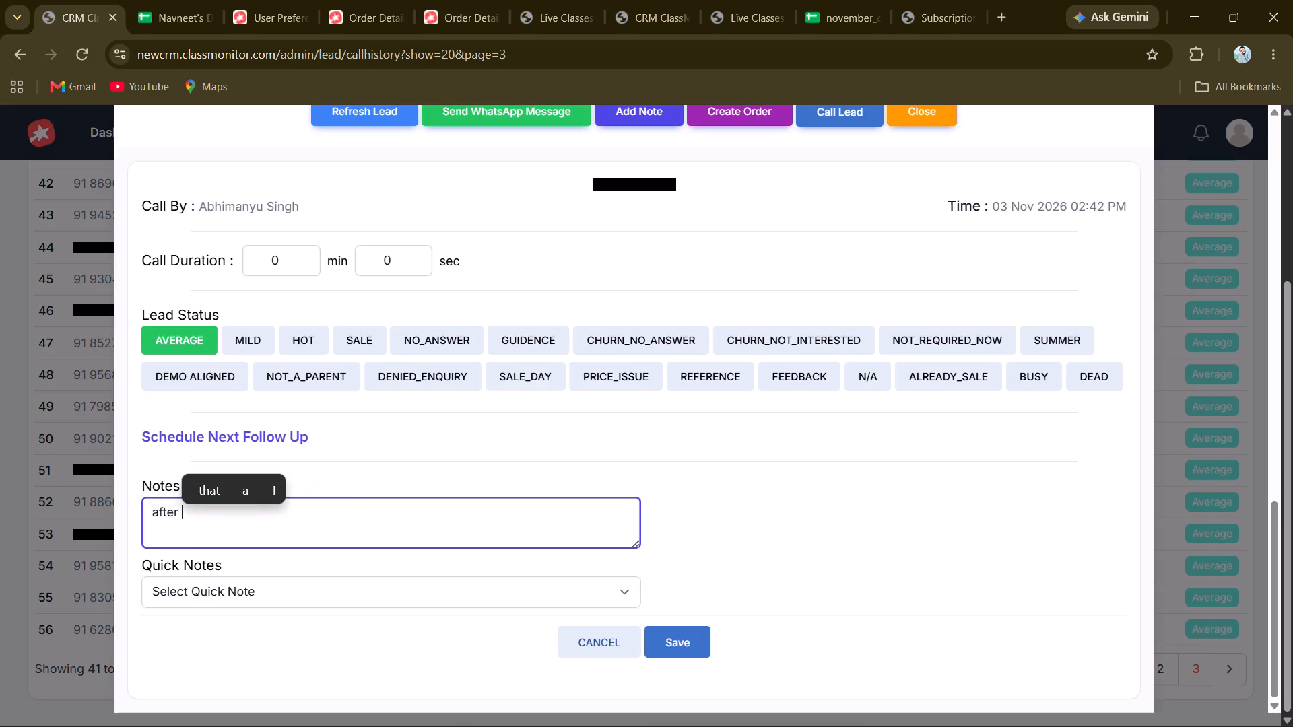
pyautogui.write('diwali')
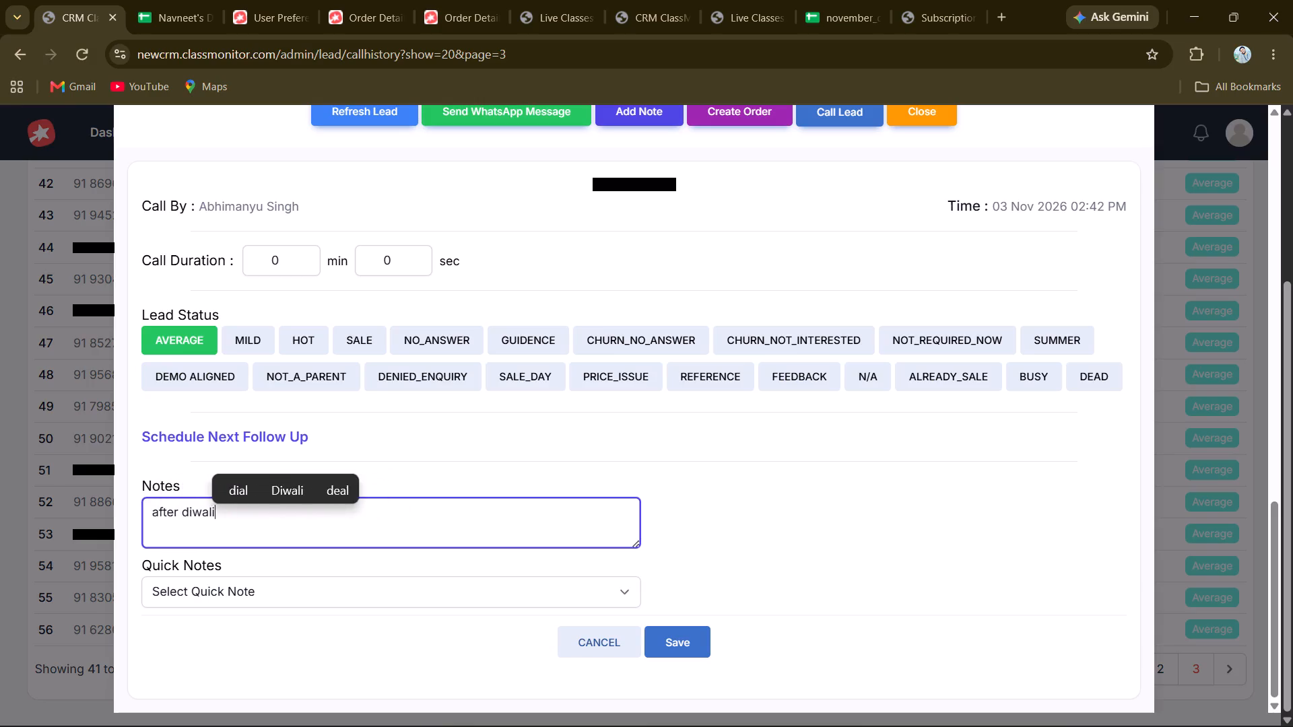
pyautogui.press('space')
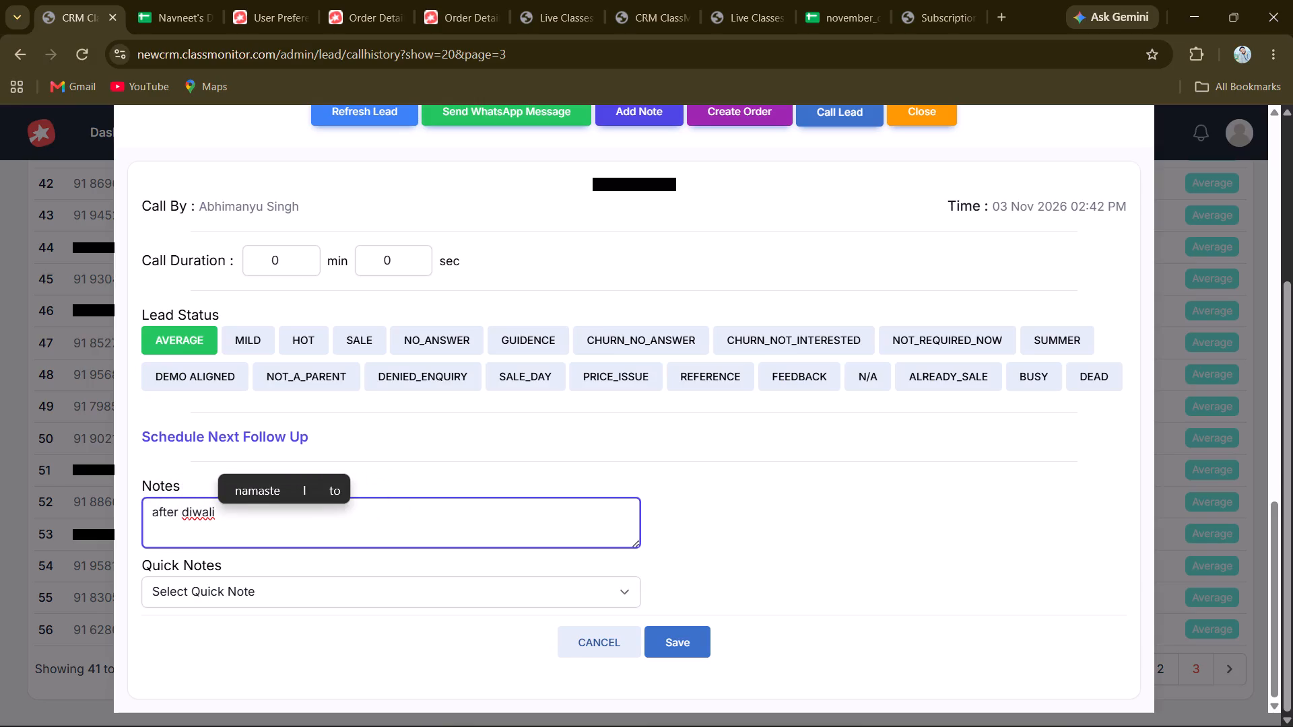
pyautogui.click(405, 264)
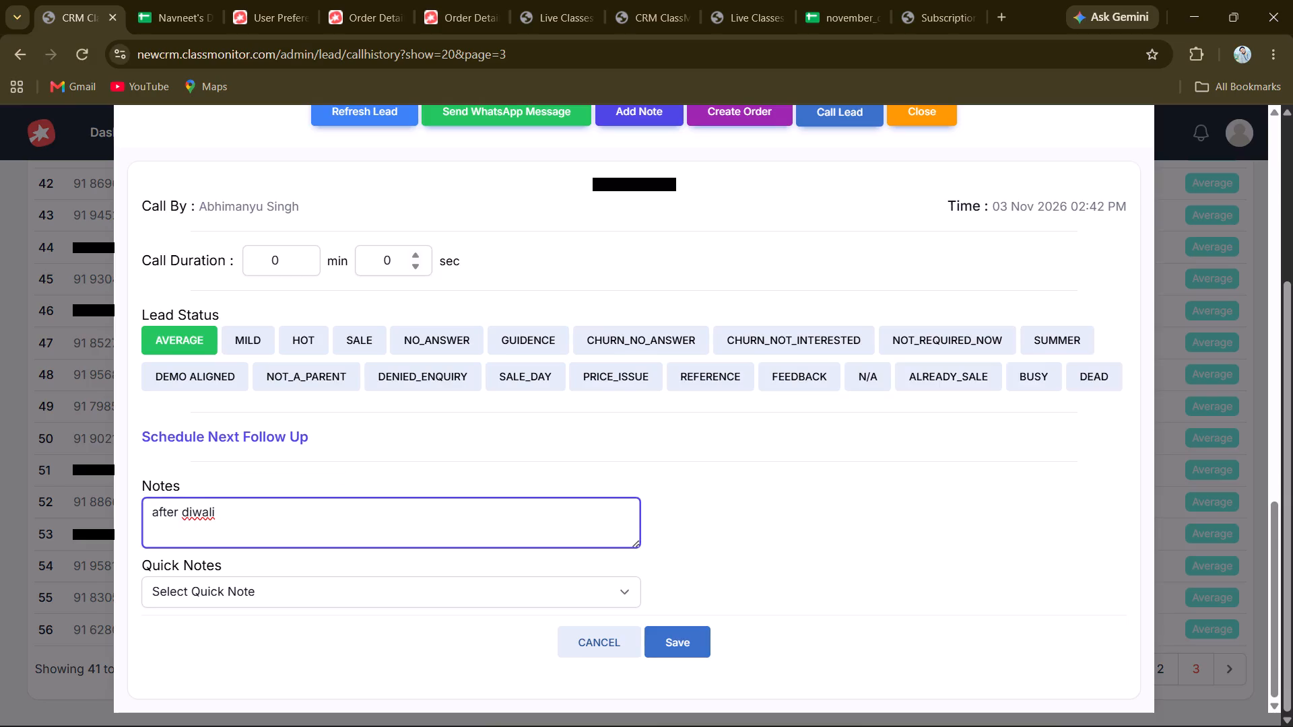
pyautogui.press('BackSpace')
pyautogui.write('38')
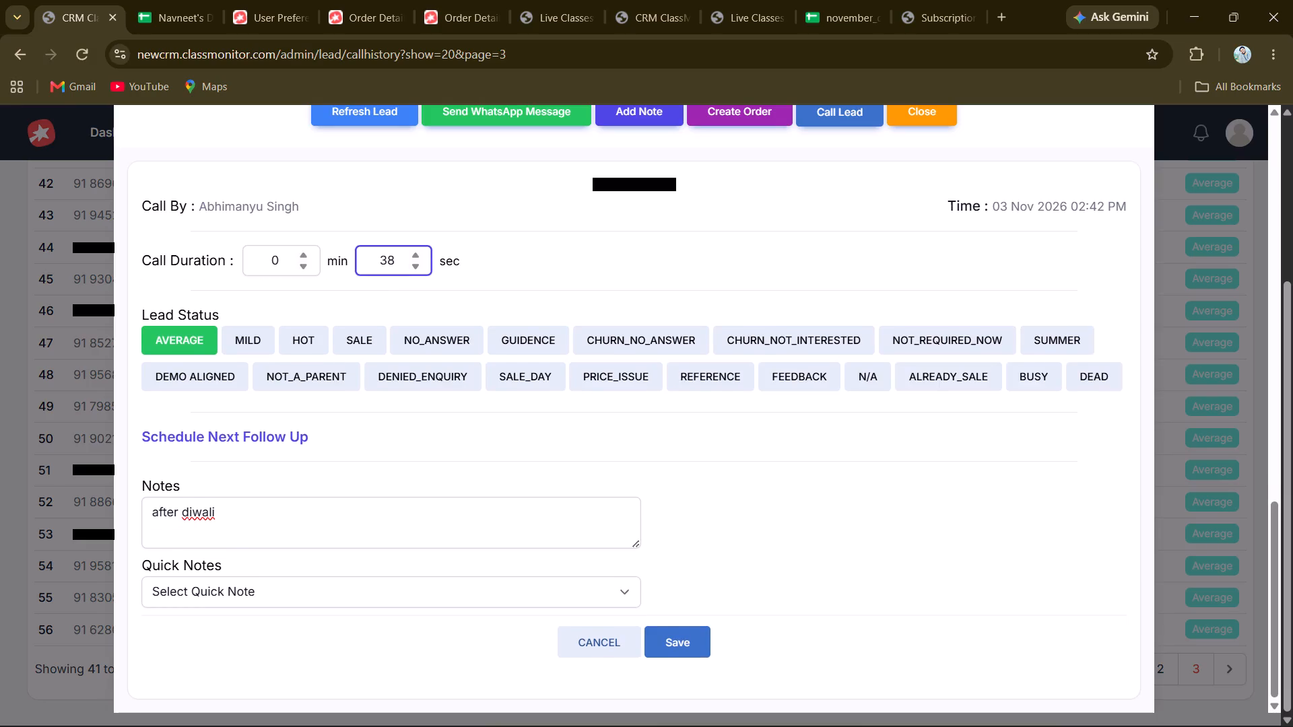
# Schedule the next follow-up with a custom date and time of 10-11-2026 at 14:42.
pyautogui.click(261, 435)
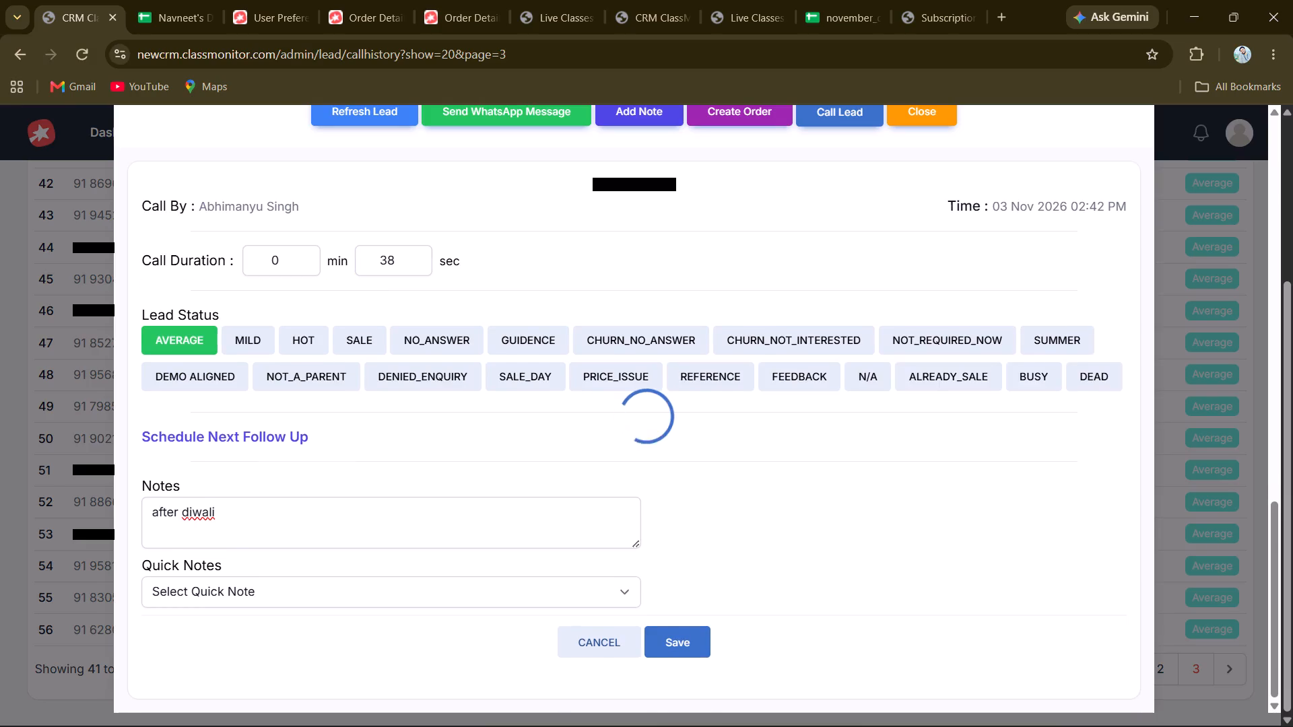
pyautogui.click(298, 495)
pyautogui.click(238, 589)
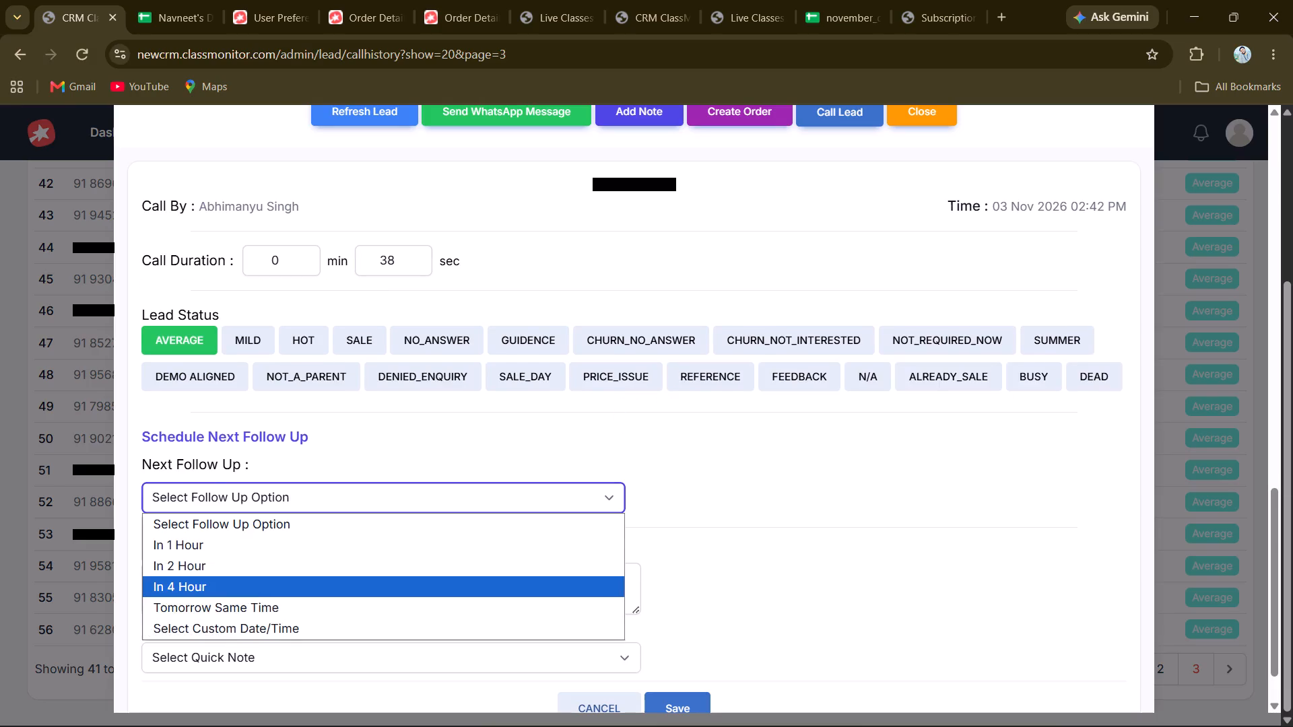
pyautogui.click(302, 507)
pyautogui.click(247, 626)
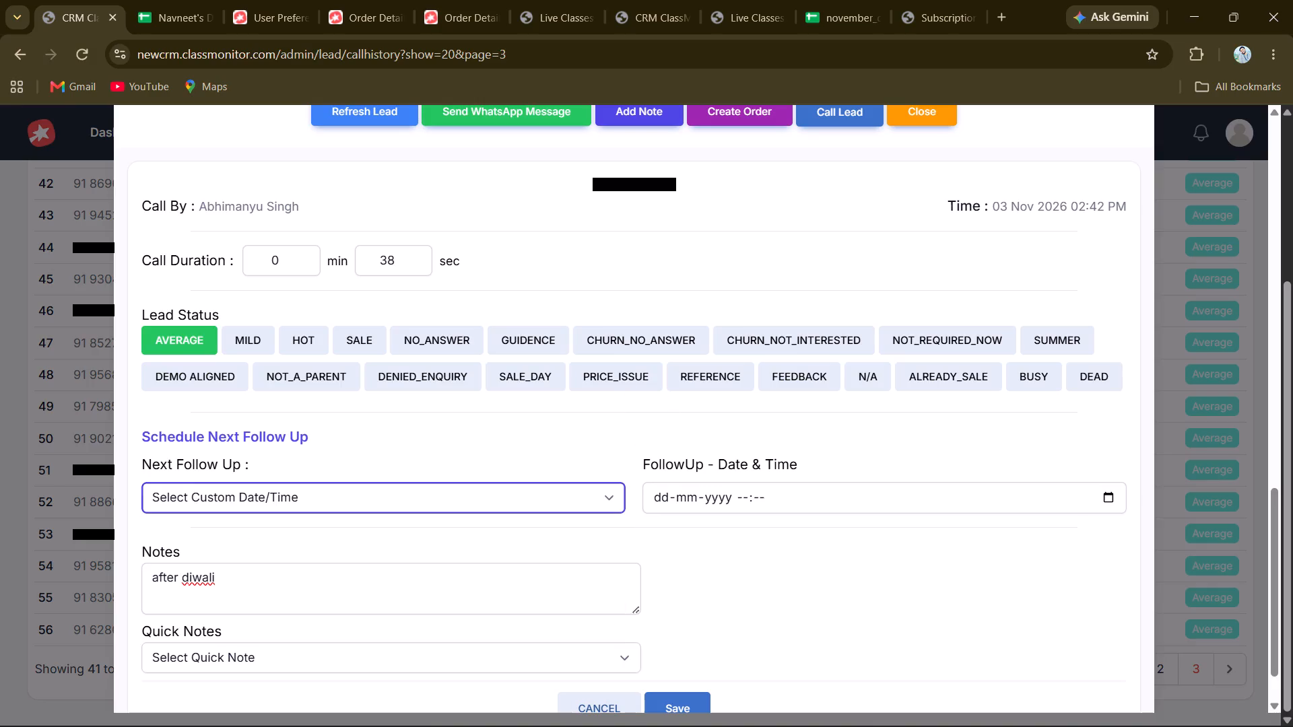
pyautogui.click(1105, 495)
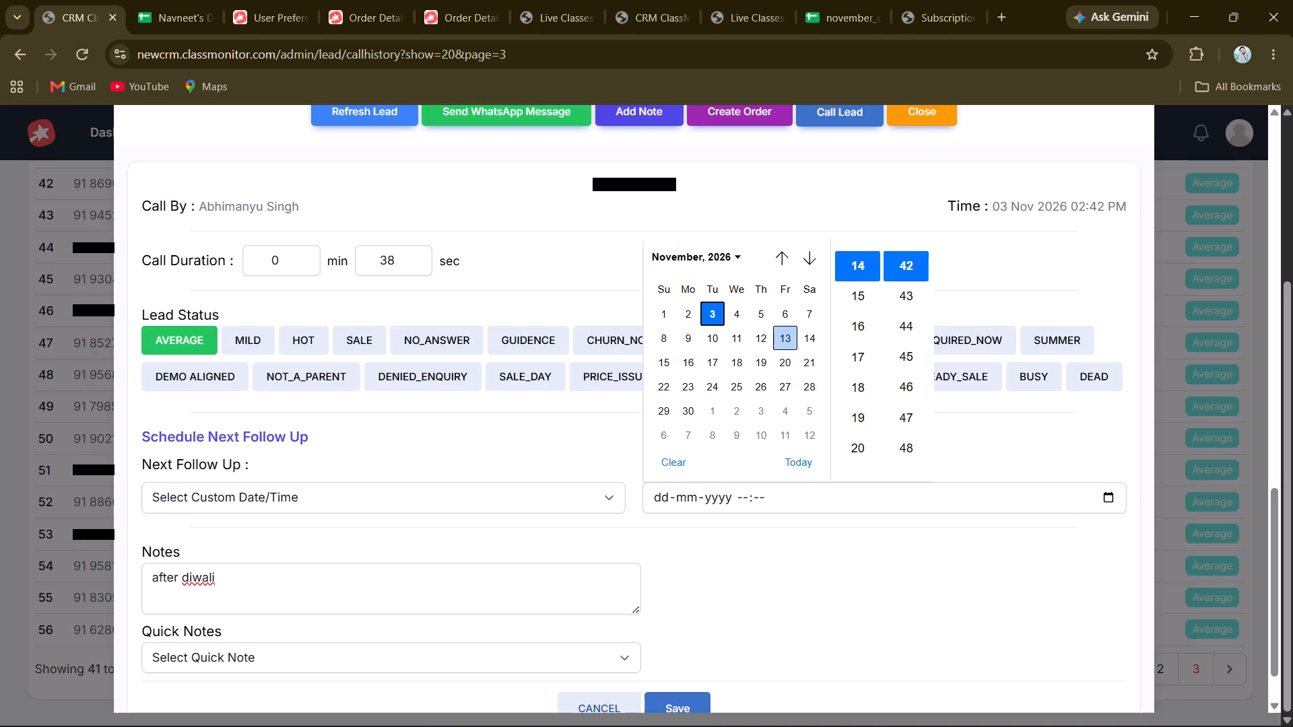
pyautogui.click(759, 374)
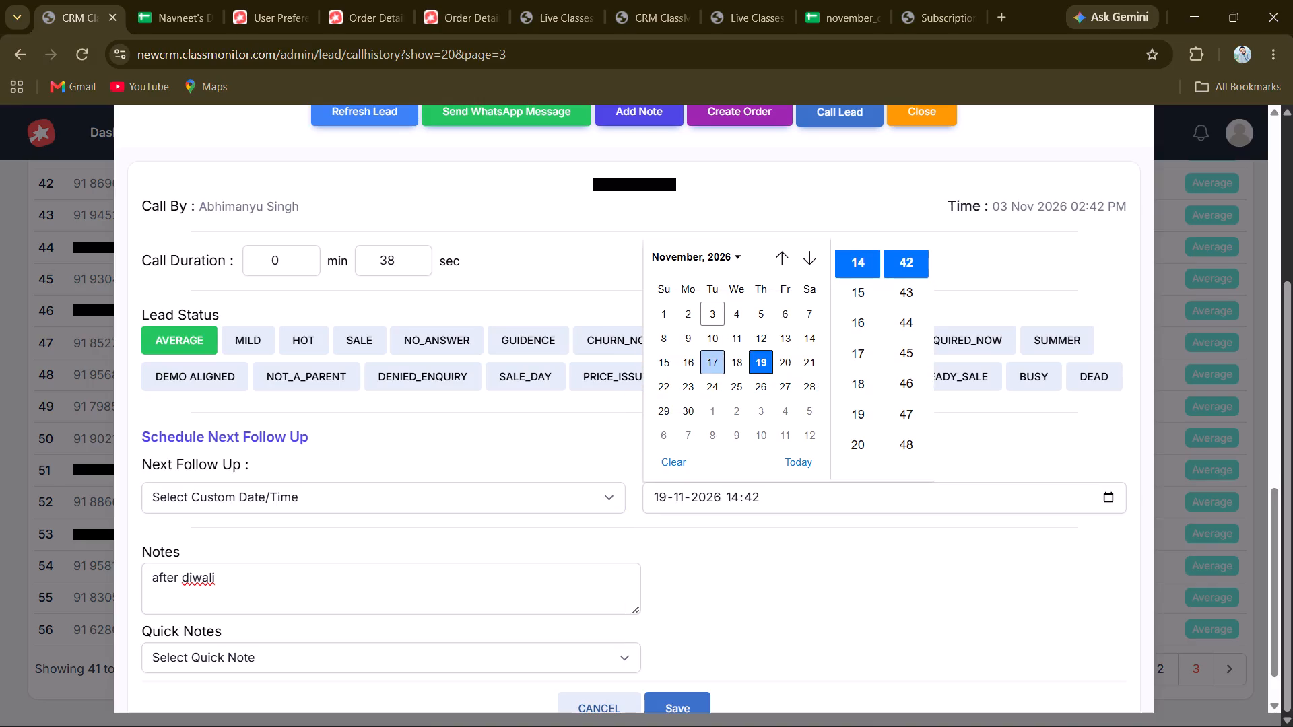
pyautogui.click(732, 347)
pyautogui.moveTo(698, 334); pyautogui.dragTo(712, 339)
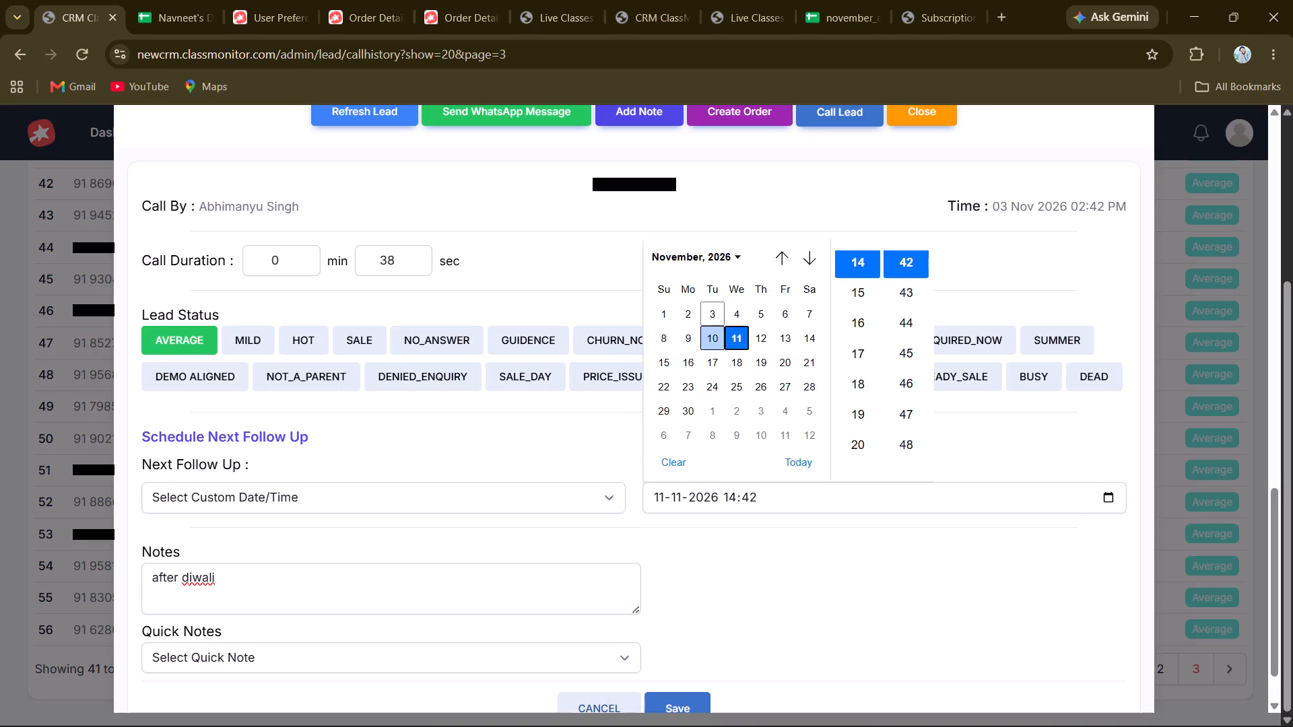
pyautogui.moveTo(712, 339); pyautogui.dragTo(716, 339)
pyautogui.click(716, 339)
# Extend the note with "connect" so it reads "after diwali connect", and save the call log.
pyautogui.click(411, 604)
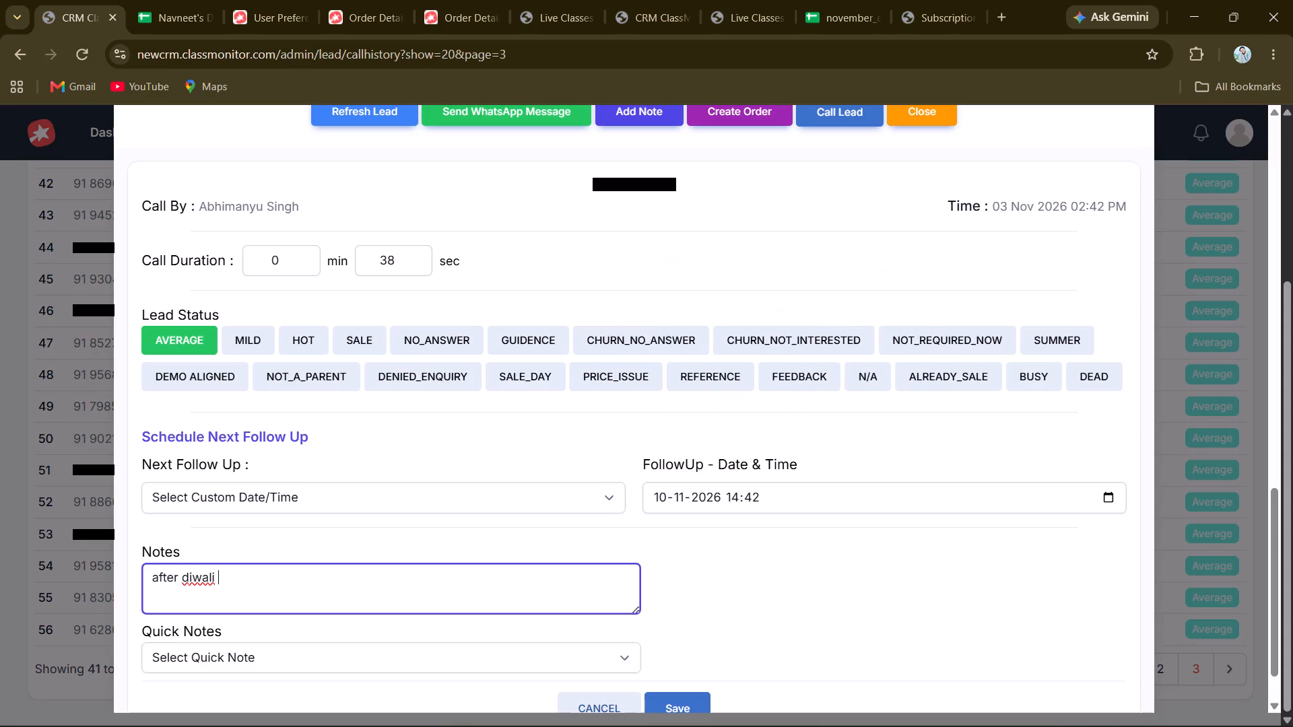
pyautogui.write('connect')
pyautogui.press('space')
pyautogui.scroll(-5, 440, 611)
pyautogui.click(675, 650)
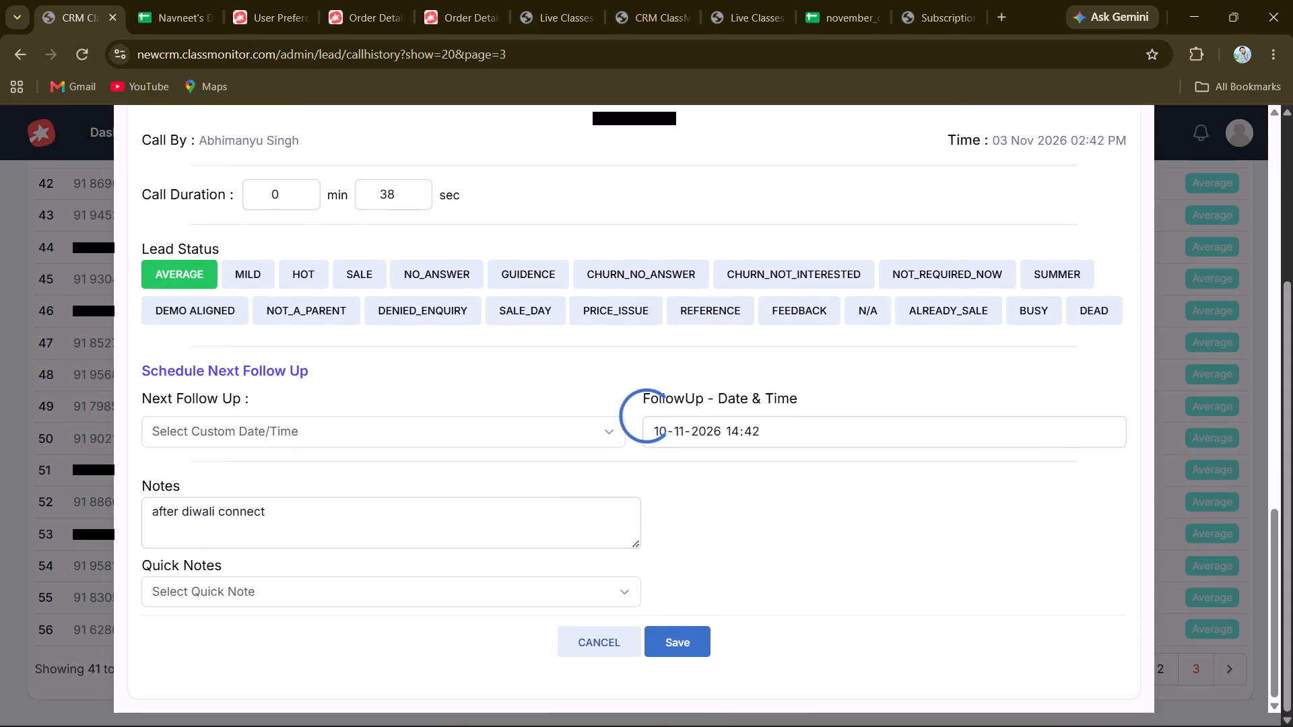
# Close the updated lead and open the last lead on the page, sourced from LG_PFM, to check its call history.
pyautogui.click(932, 596)
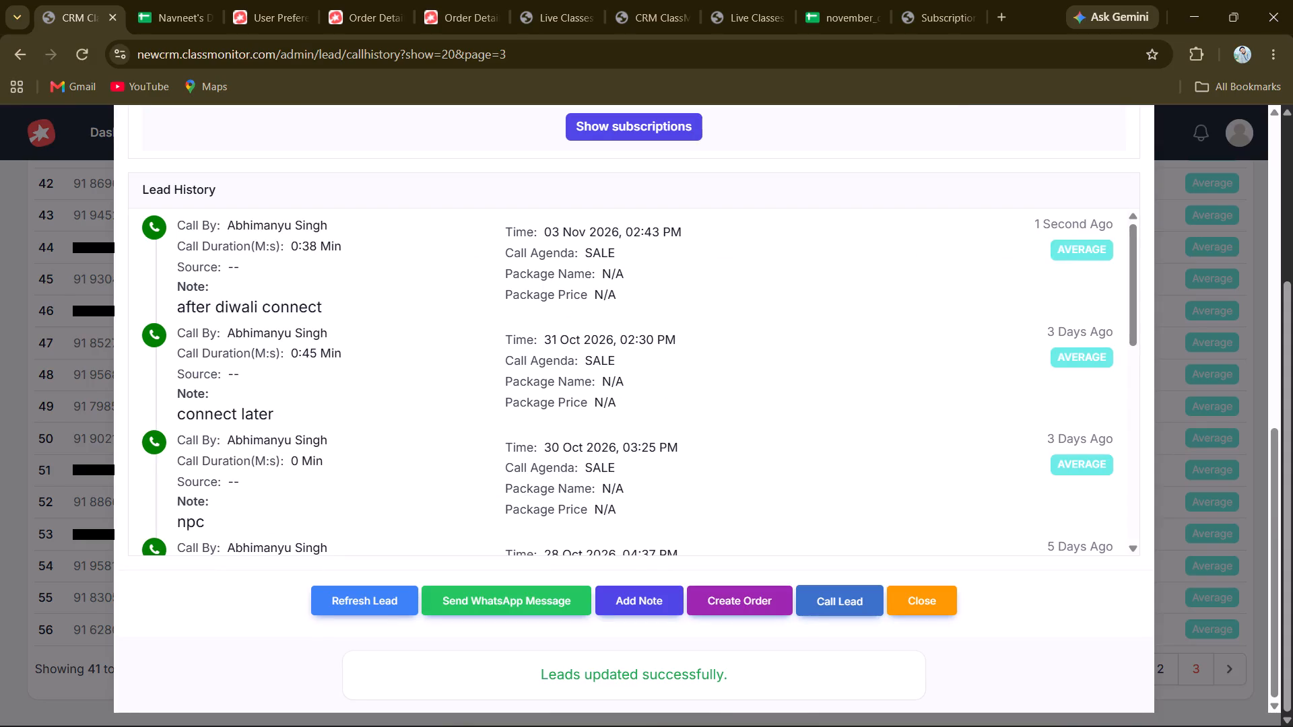
pyautogui.click(571, 631)
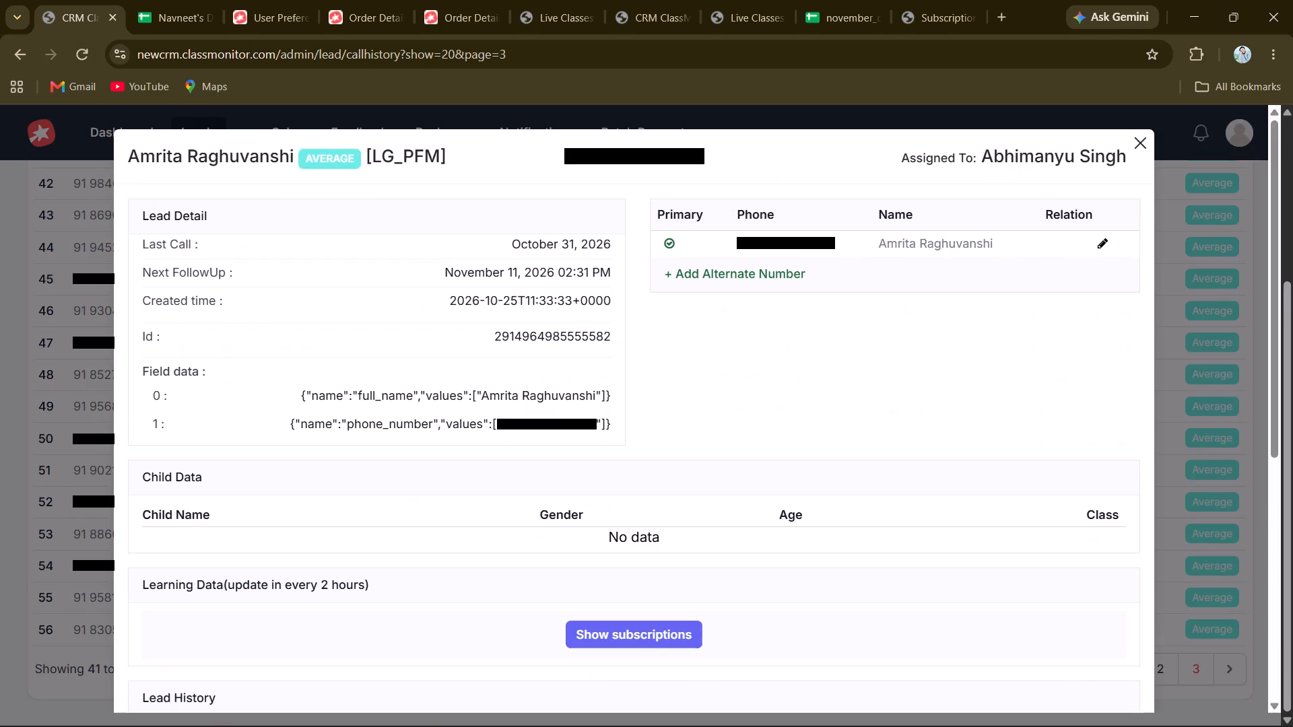
pyautogui.scroll(-6, 633, 533)
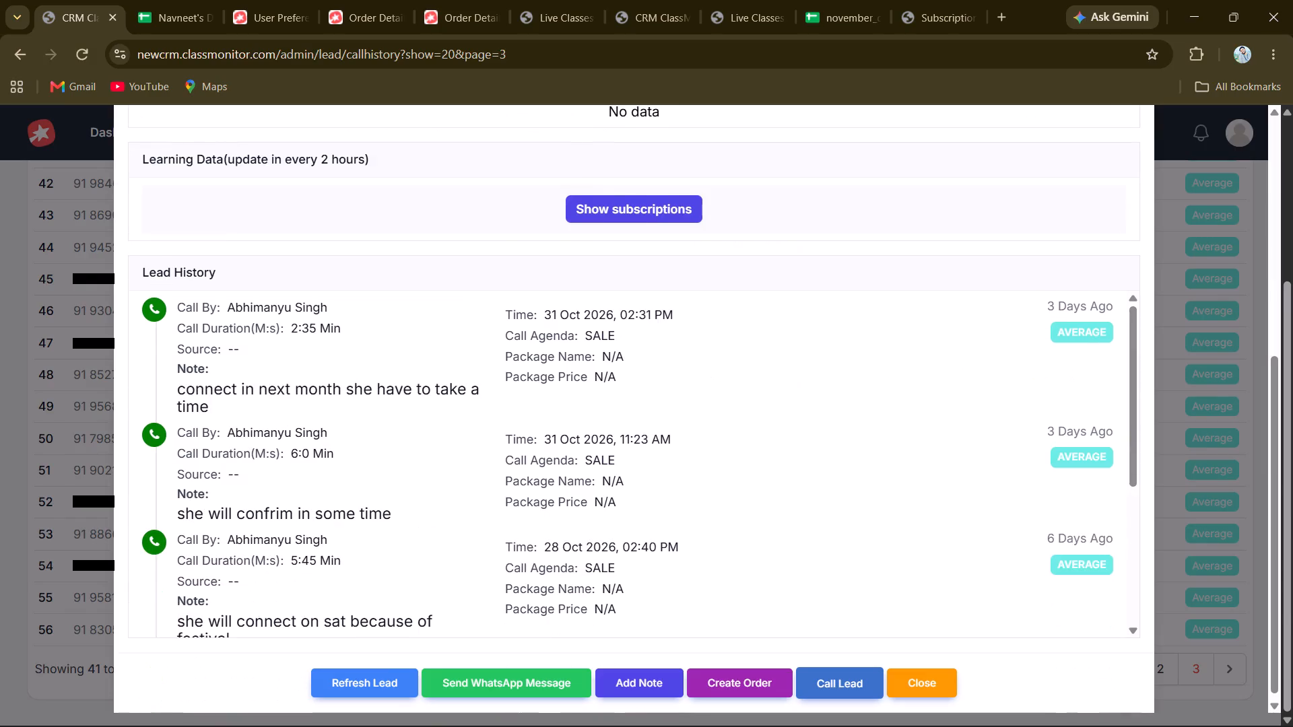
# Start a call log for the LG_PFM lead with status AVERAGE.
pyautogui.click(841, 670)
pyautogui.scroll(-8, 841, 670)
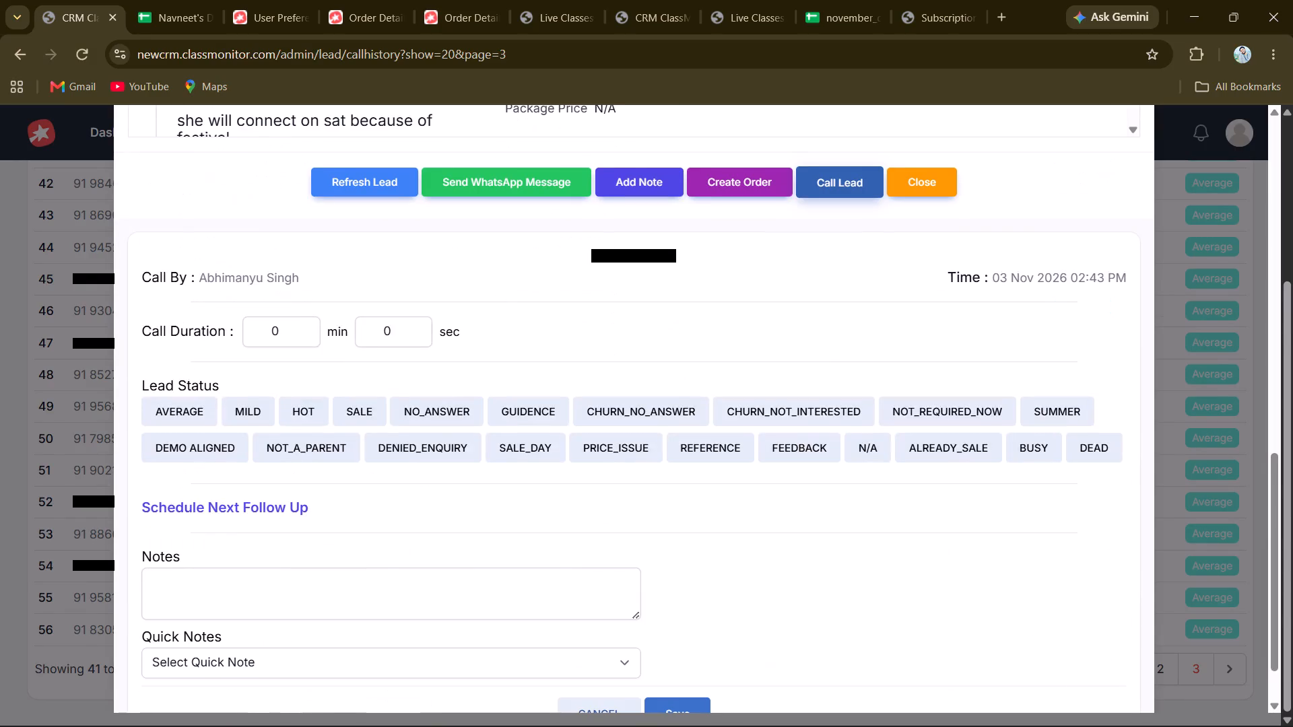
pyautogui.scroll(12, 735, 345)
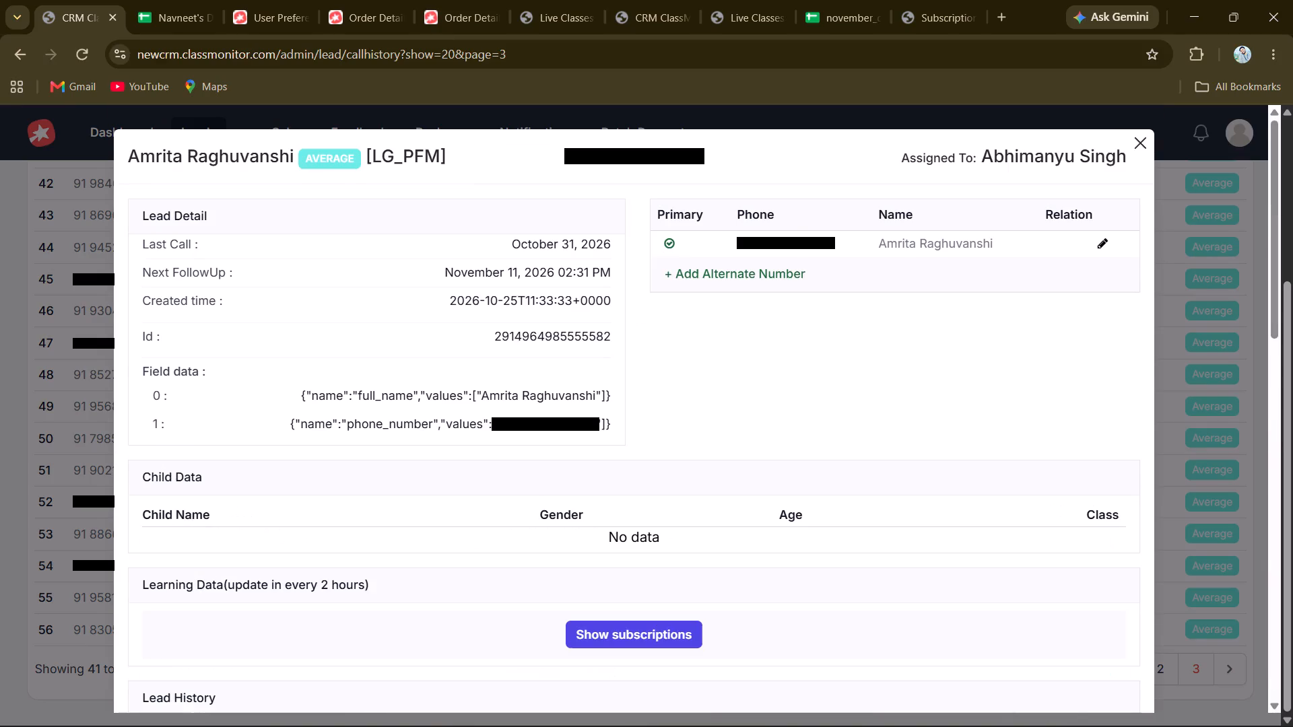
pyautogui.scroll(-7, 735, 345)
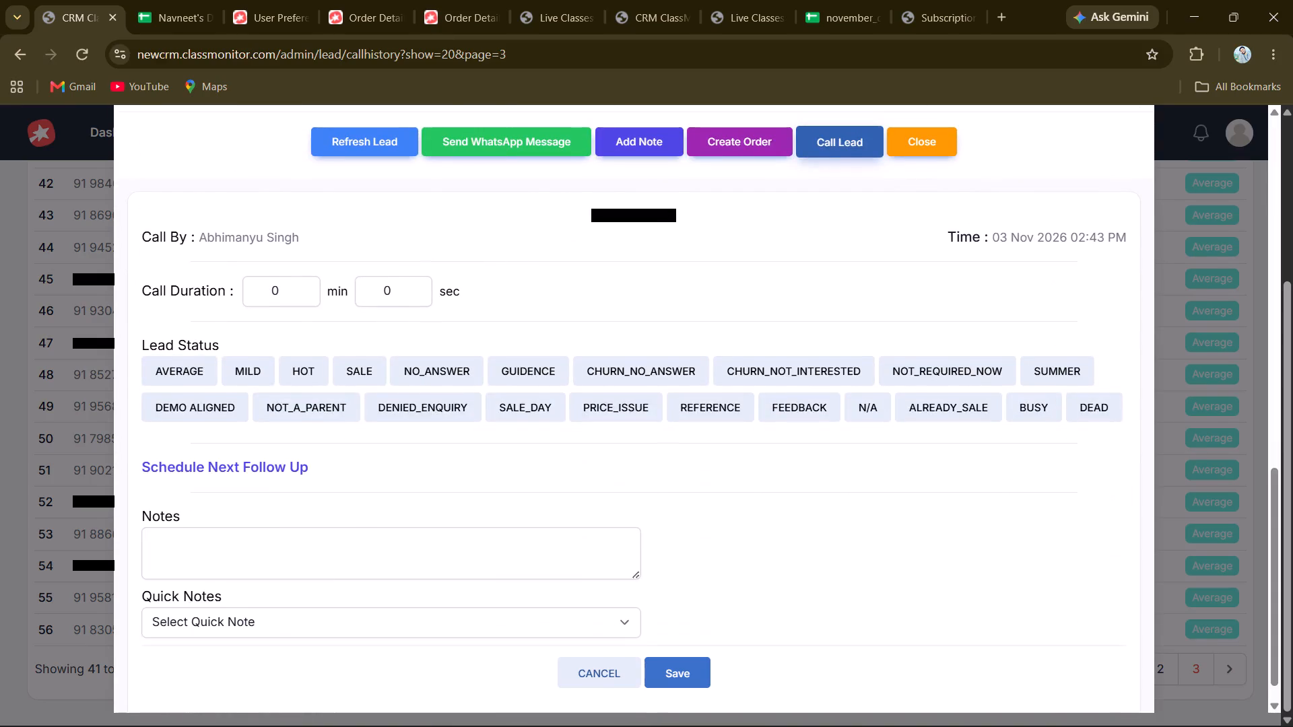
pyautogui.click(189, 335)
# Enter the note "she have concern about a timing and course so she will let me know in some time".
pyautogui.click(280, 511)
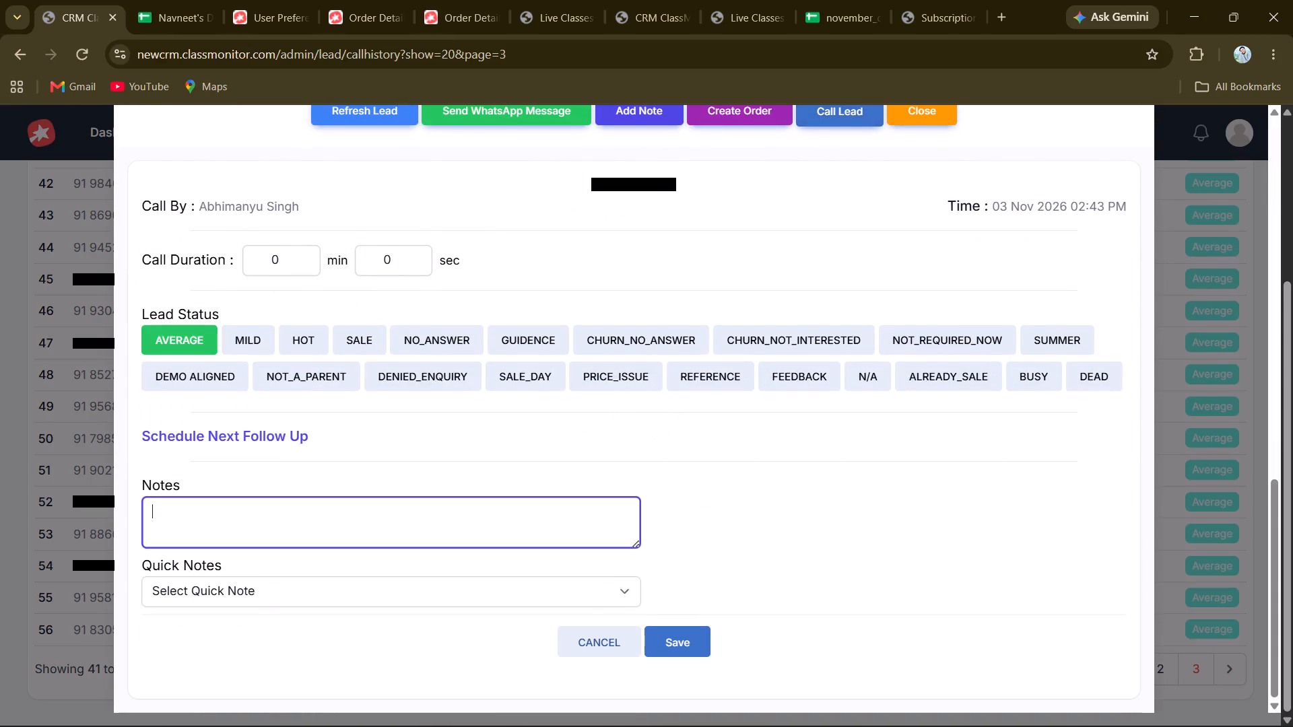
pyautogui.write('she have concern about')
pyautogui.press('space')
pyautogui.write('a timing and course so she will let')
pyautogui.press('space')
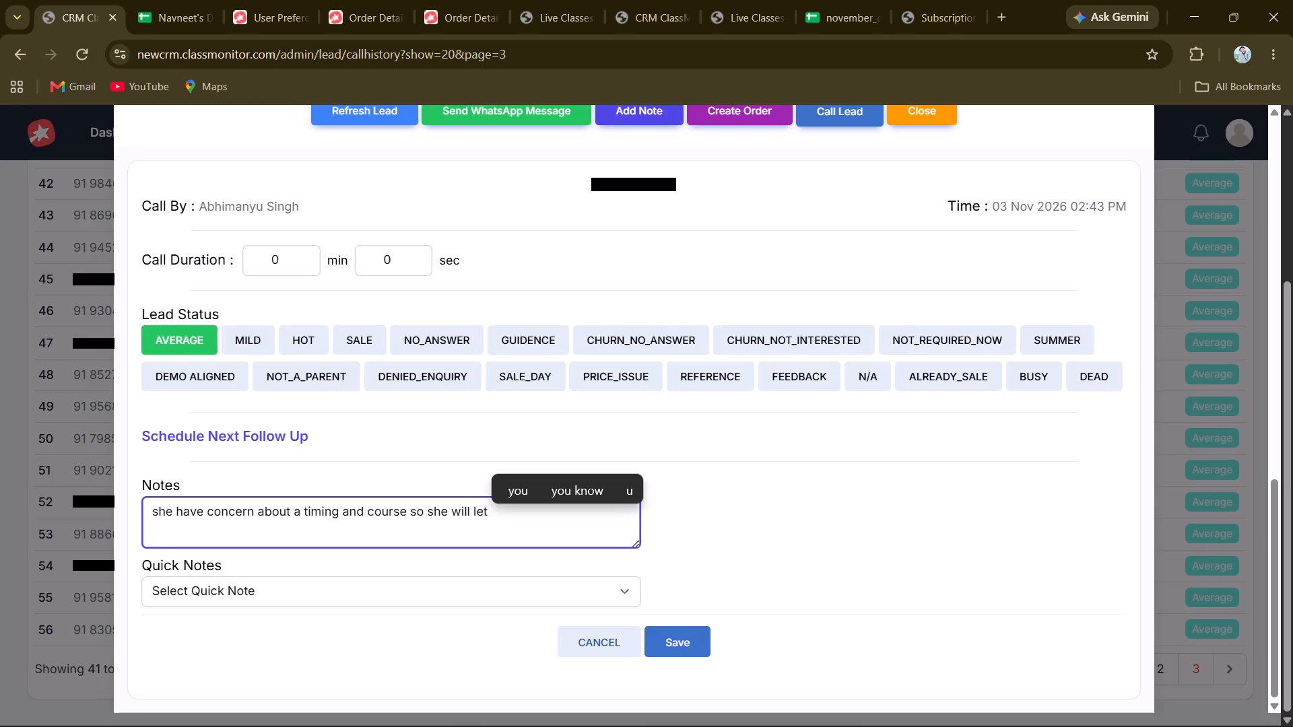
pyautogui.write('me know in some time')
pyautogui.press('space')
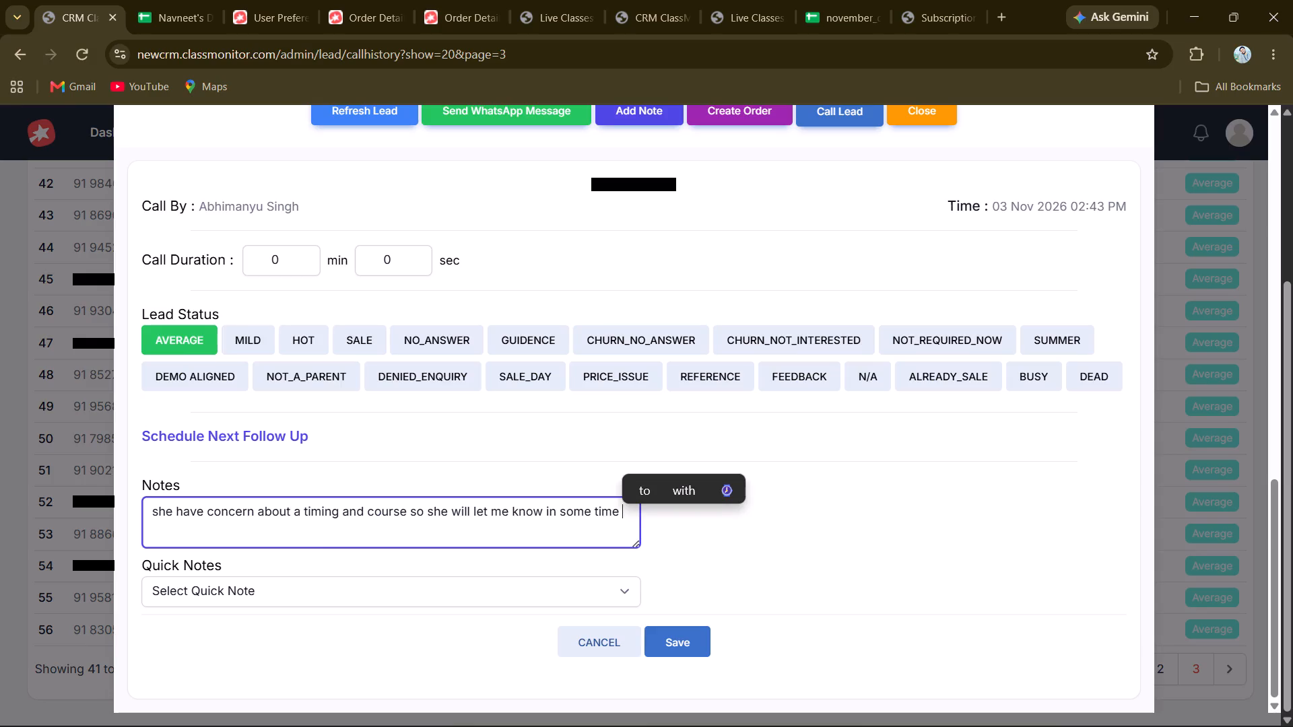
# Set the call duration to 2 minutes 35 seconds.
pyautogui.click(399, 256)
pyautogui.press('BackSpace')
pyautogui.write('35')
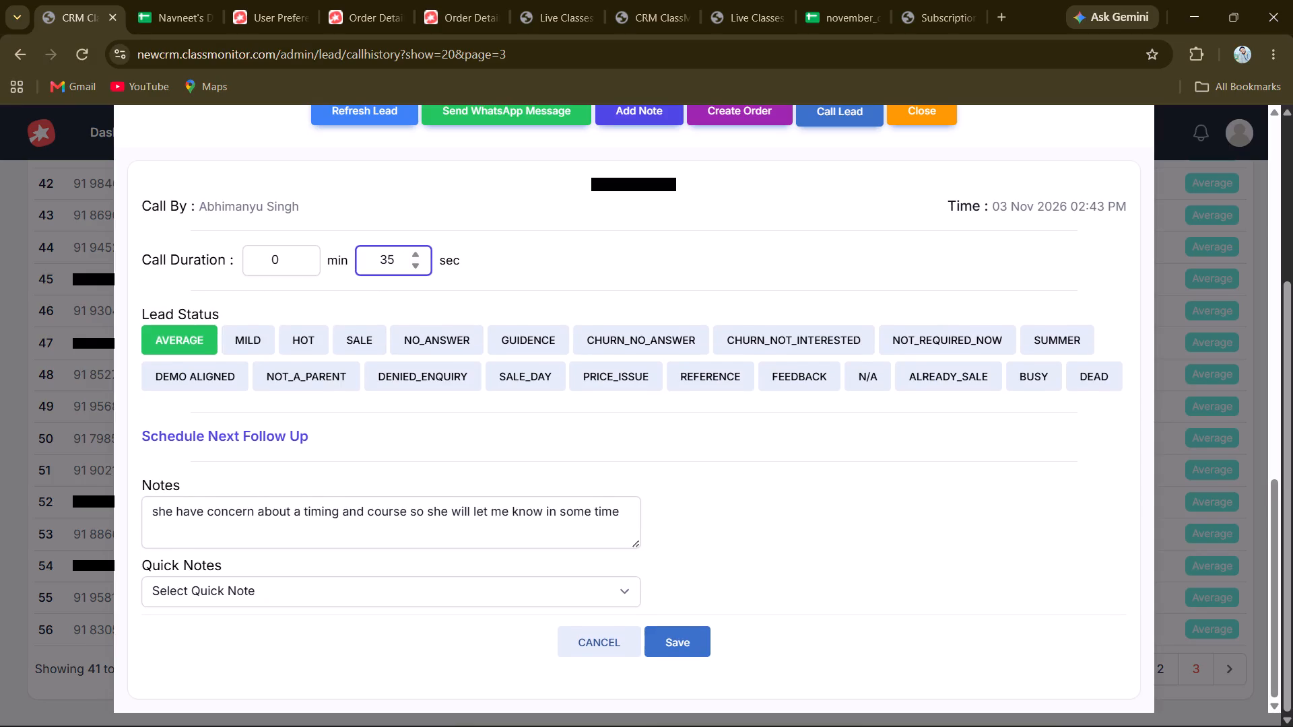
pyautogui.click(289, 266)
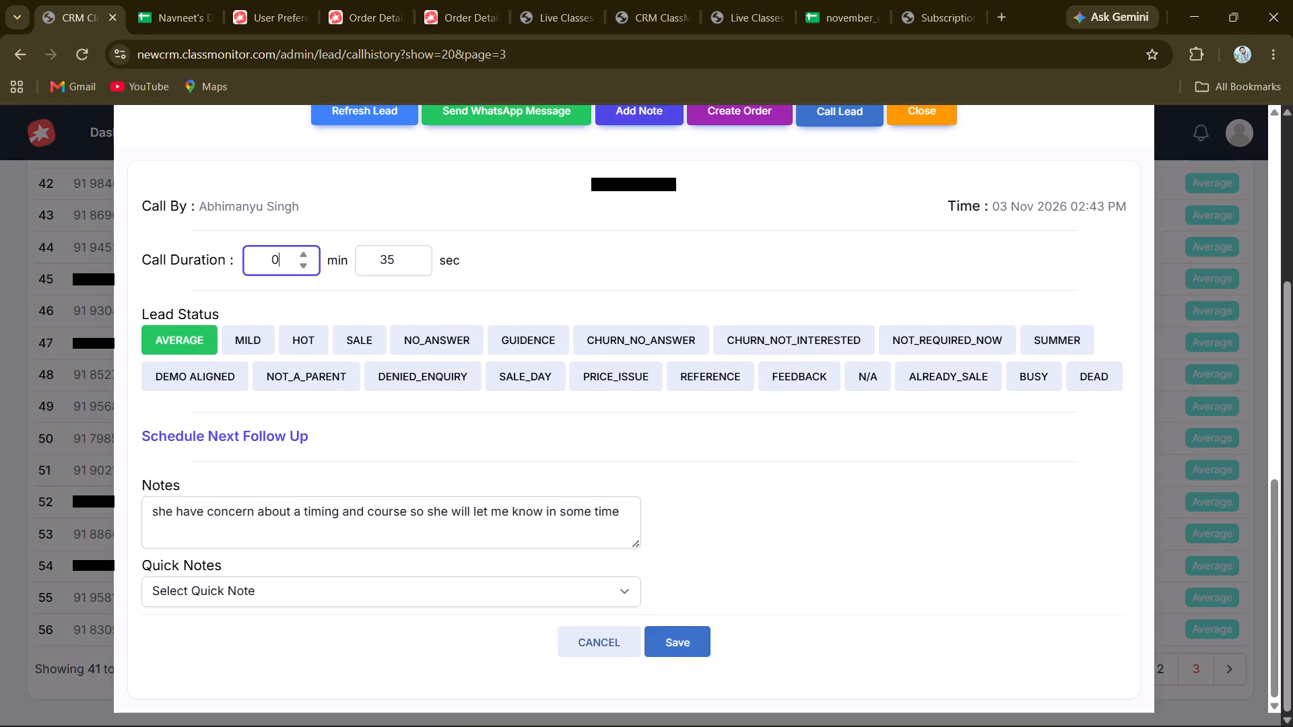
pyautogui.press('2')
pyautogui.click(247, 434)
pyautogui.click(385, 487)
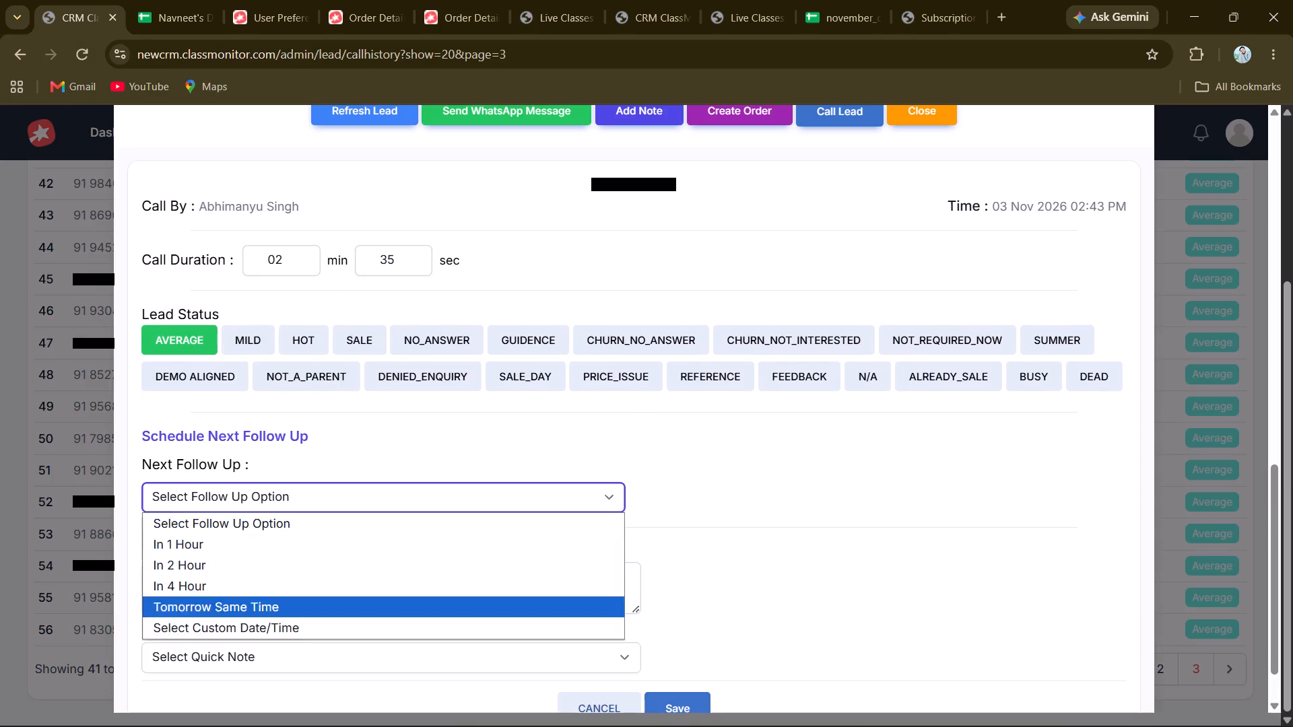
pyautogui.click(300, 623)
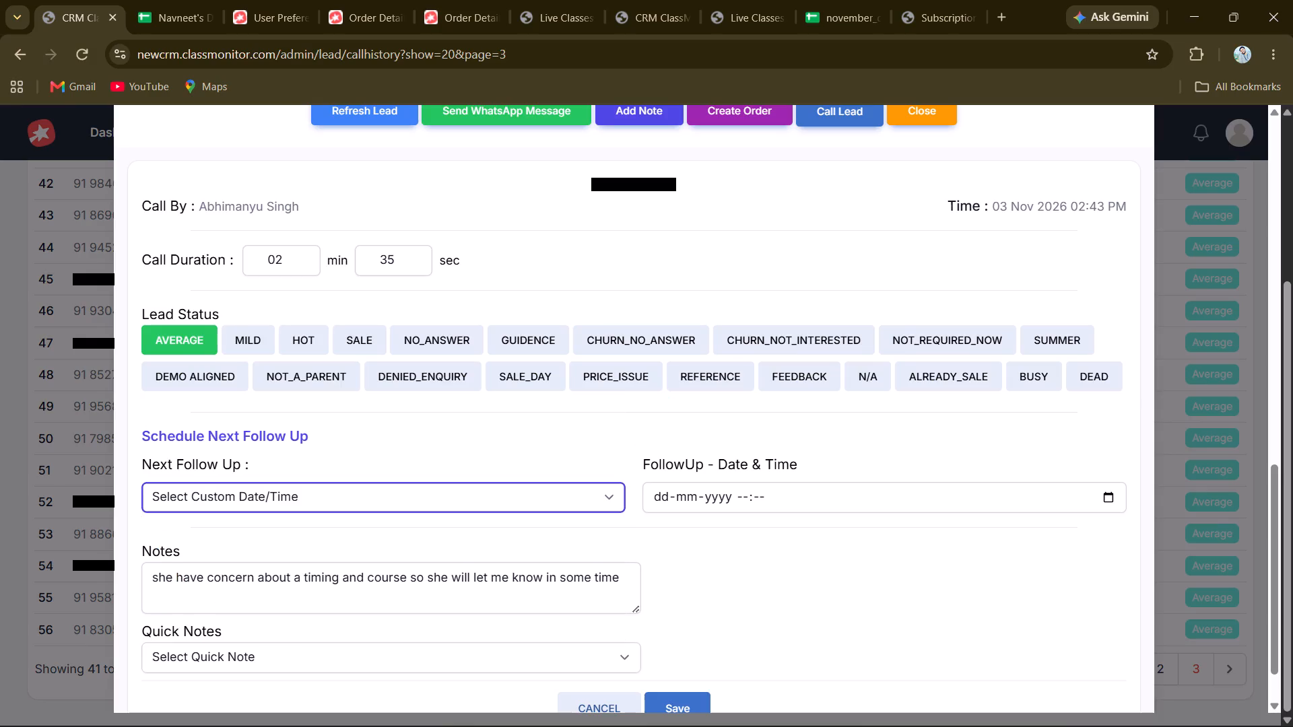
pyautogui.click(1109, 495)
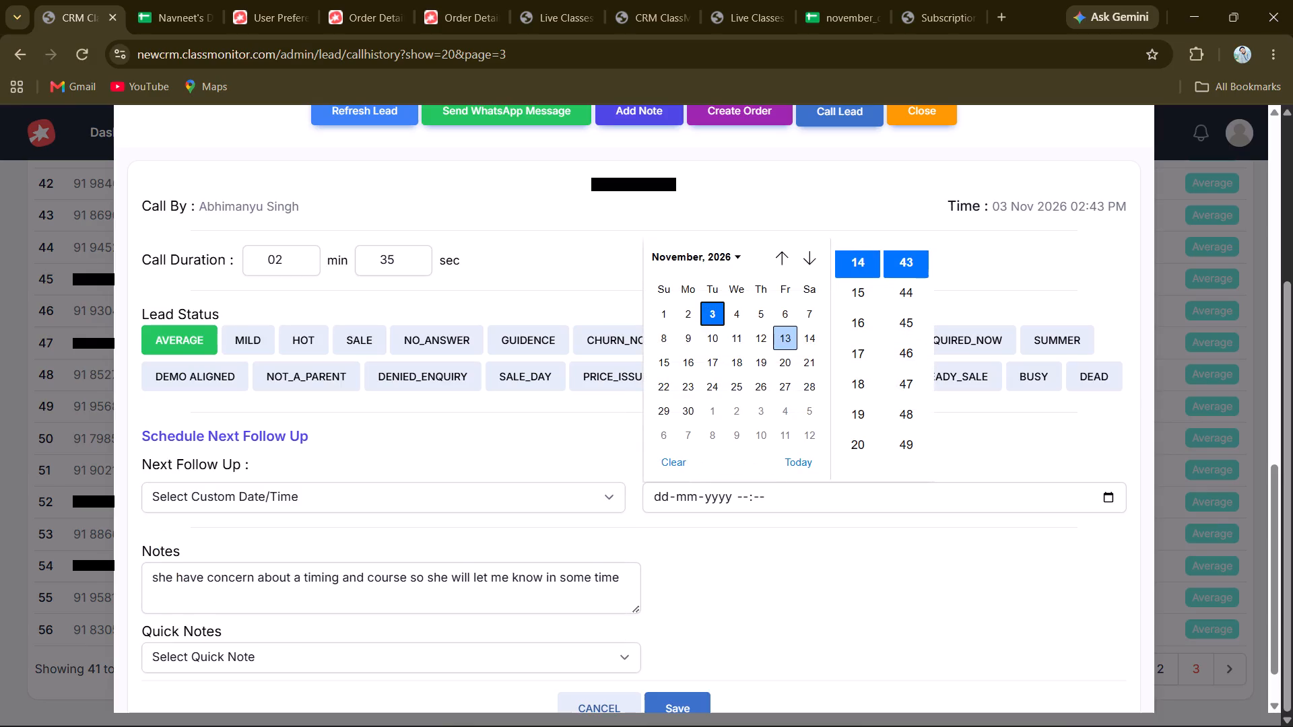
pyautogui.click(773, 345)
pyautogui.click(504, 625)
pyautogui.scroll(-5, 577, 596)
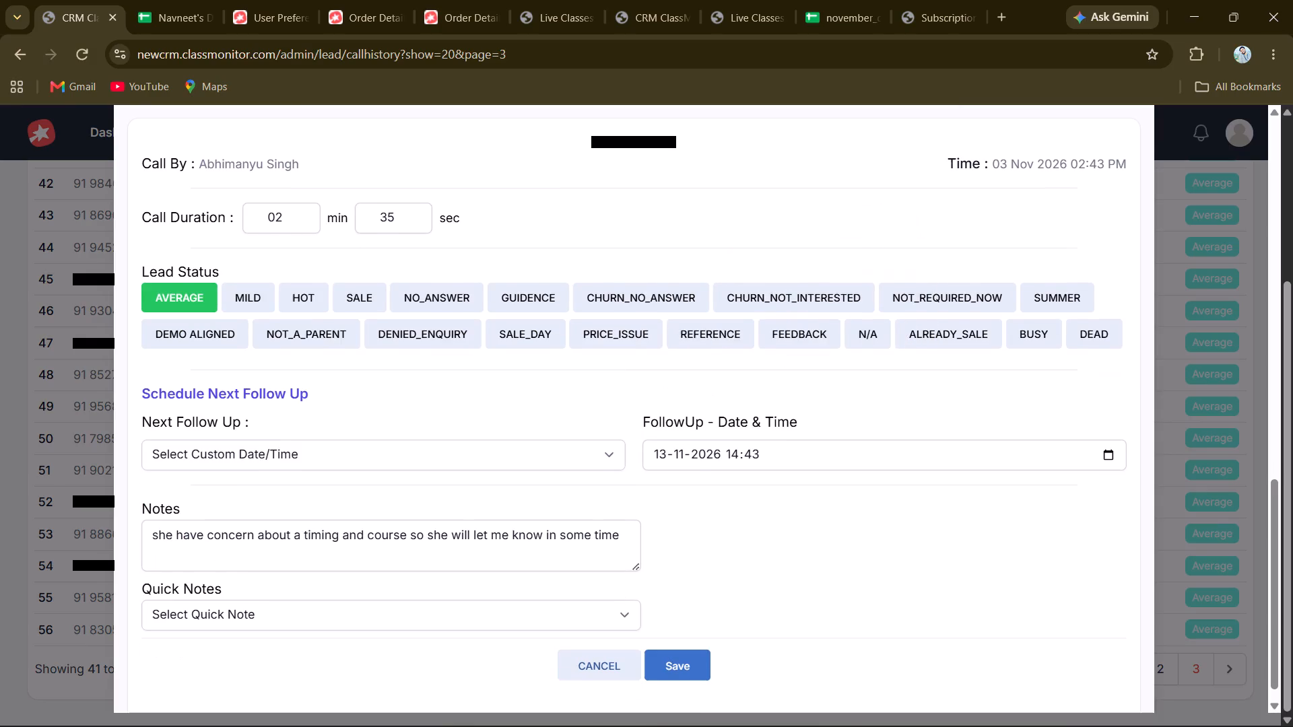
pyautogui.click(669, 656)
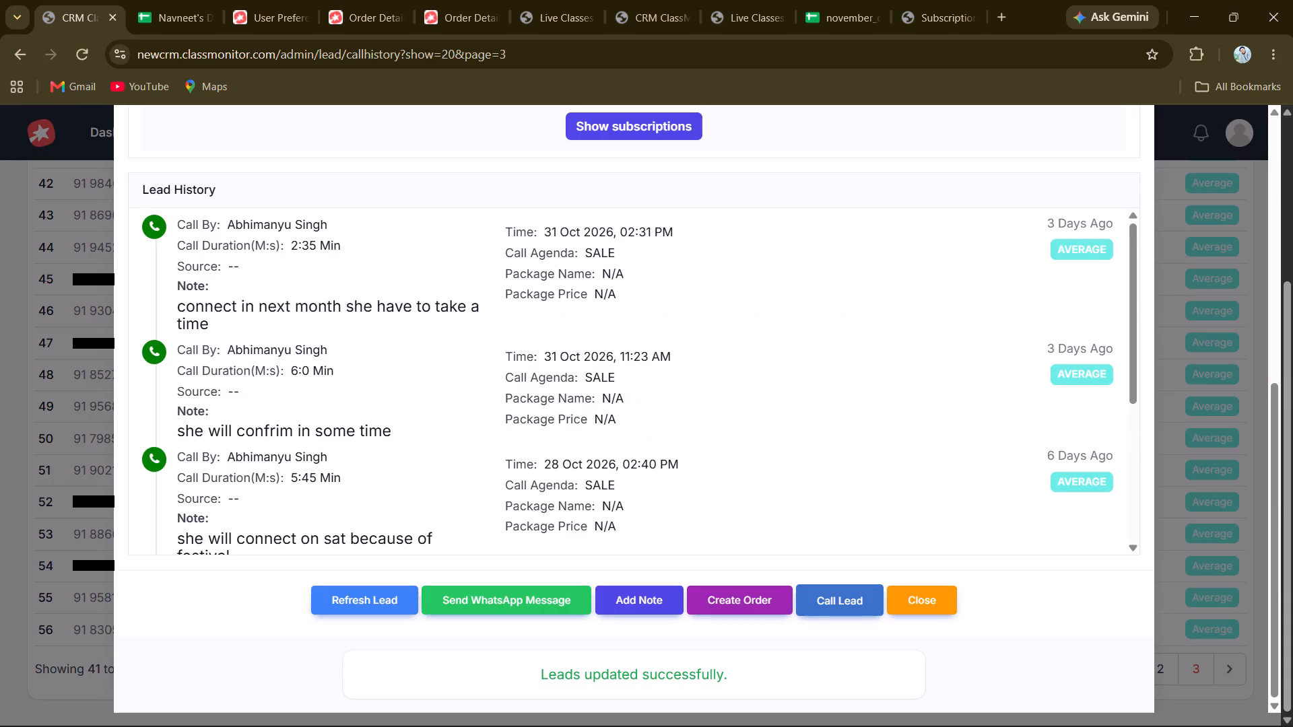
pyautogui.click(940, 600)
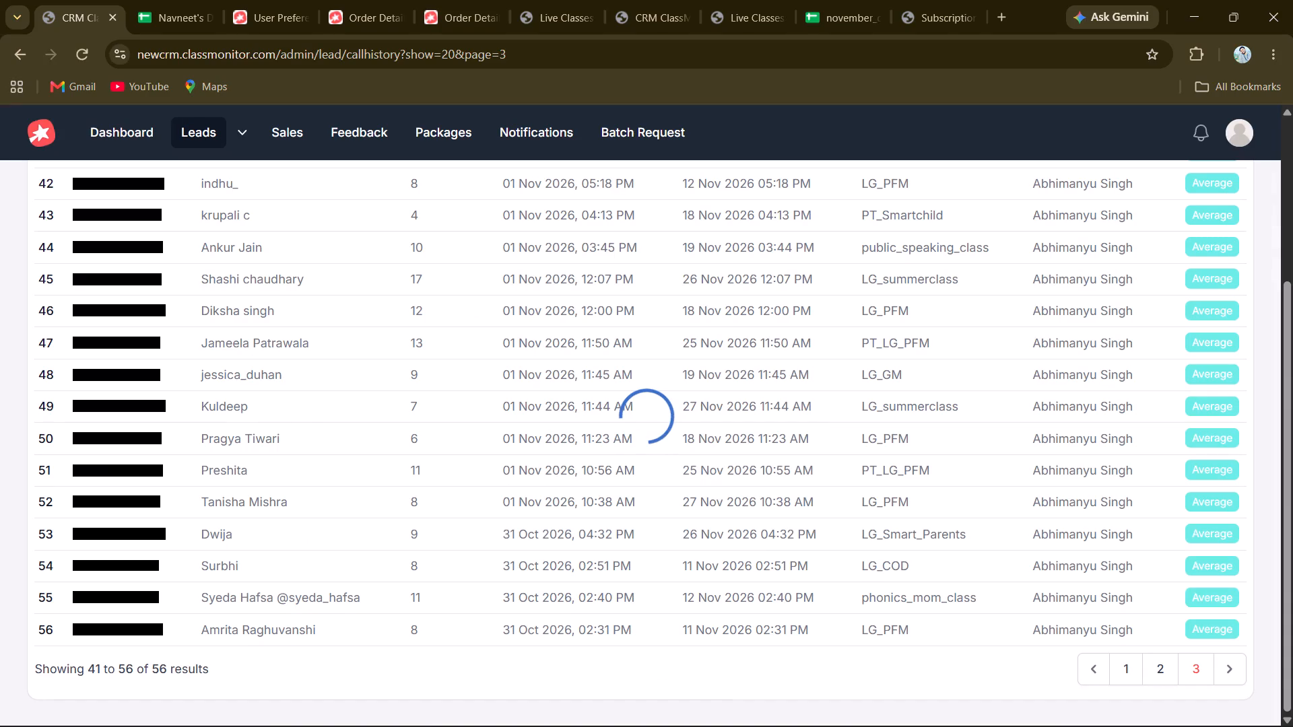
# Open the second-to-last lead on the page, sourced from LG_COD, check its call history and close it.
pyautogui.click(515, 613)
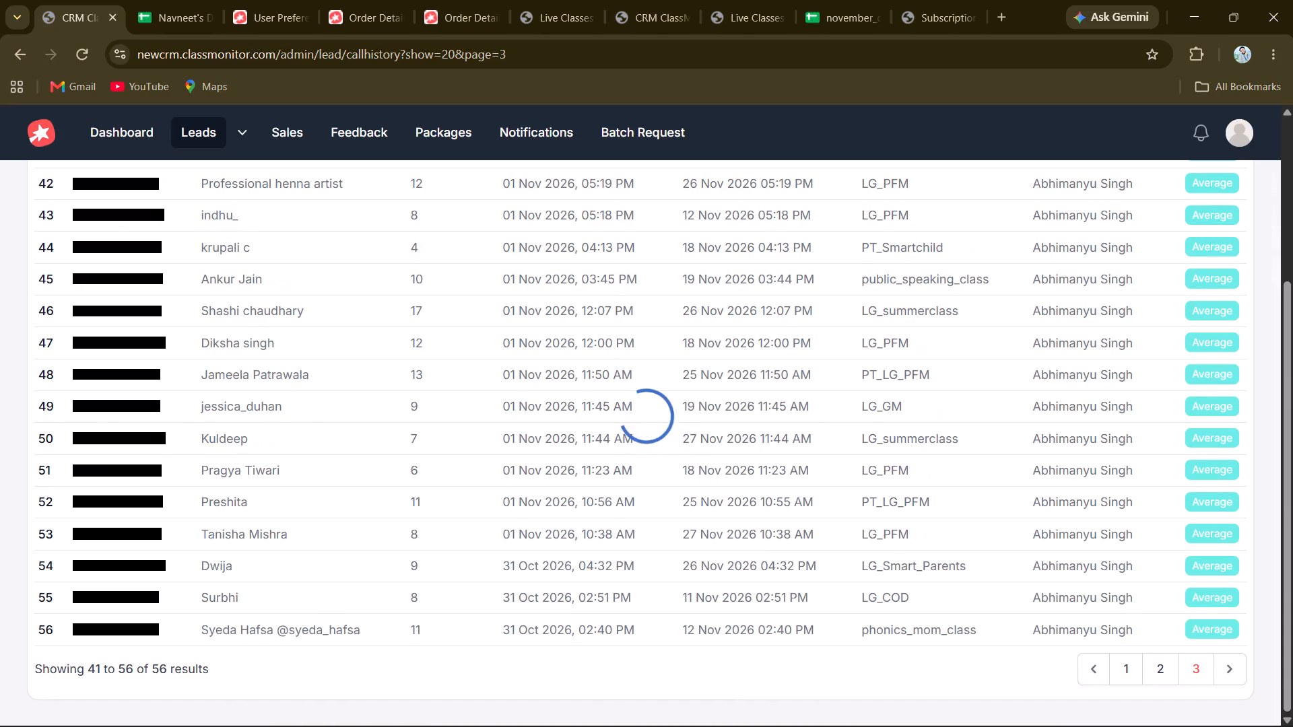
pyautogui.scroll(-13, 531, 635)
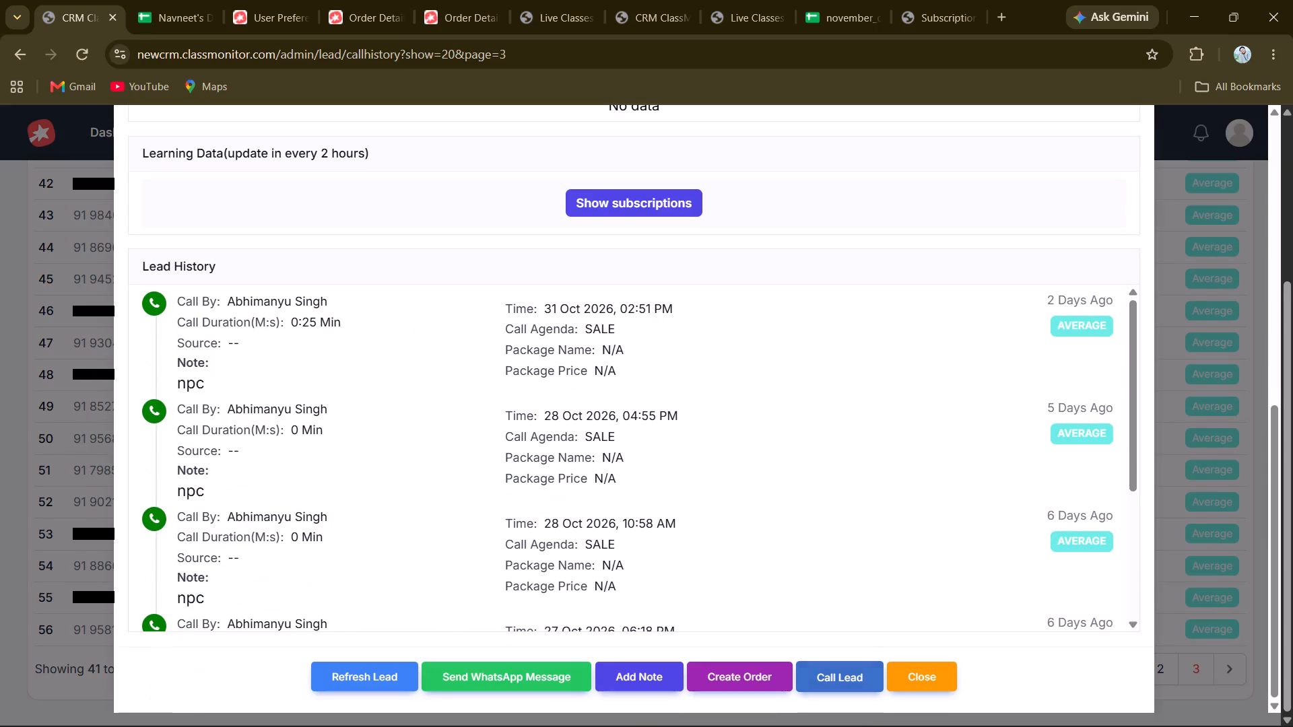
pyautogui.click(899, 664)
# Open the last lead on the page, sourced from phonics_mom_class, and review its details and call history.
pyautogui.click(499, 631)
pyautogui.scroll(-9, 646, 466)
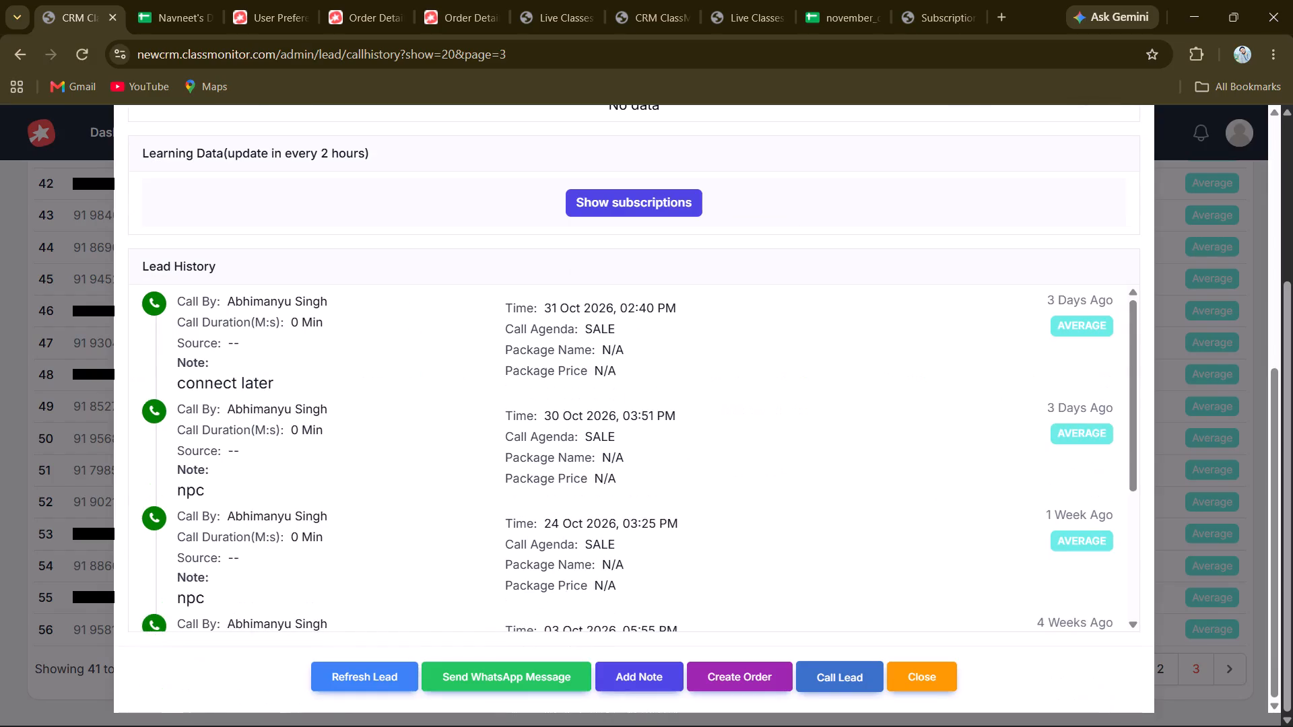
pyautogui.scroll(-20, 646, 466)
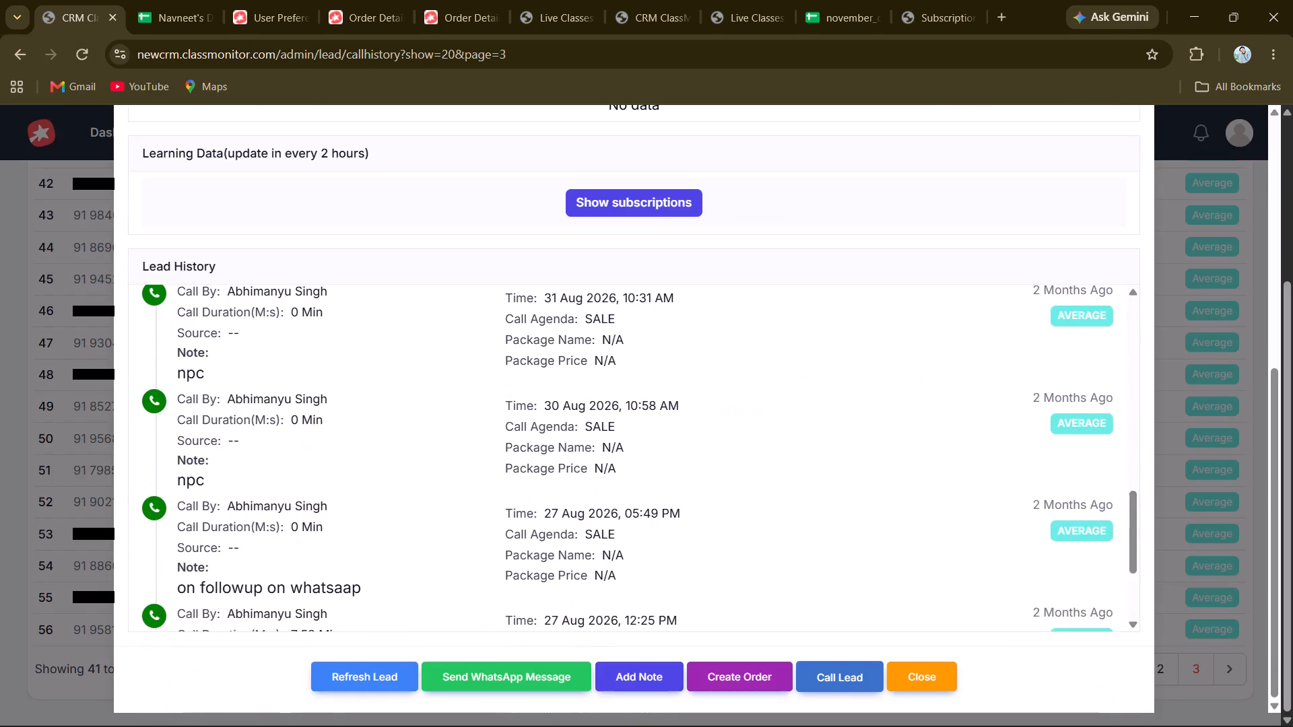
pyautogui.scroll(-9, 646, 466)
pyautogui.scroll(20, 646, 466)
pyautogui.scroll(3, 646, 466)
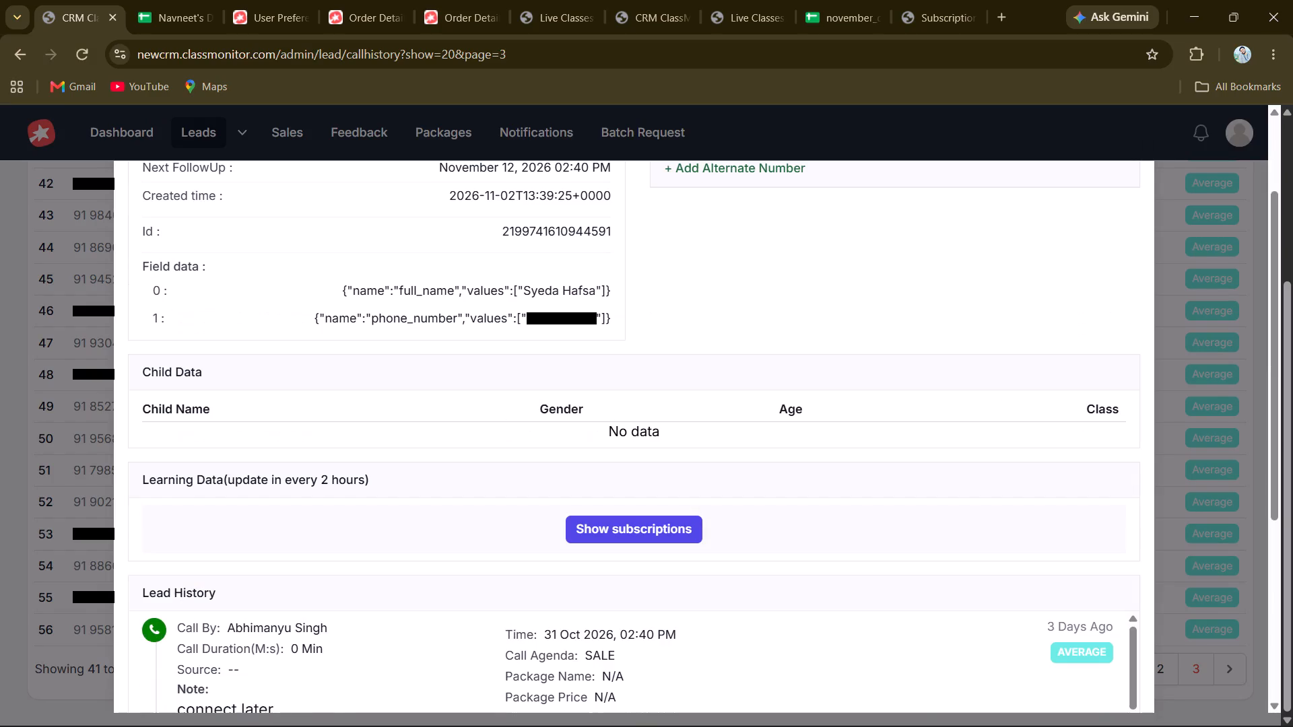
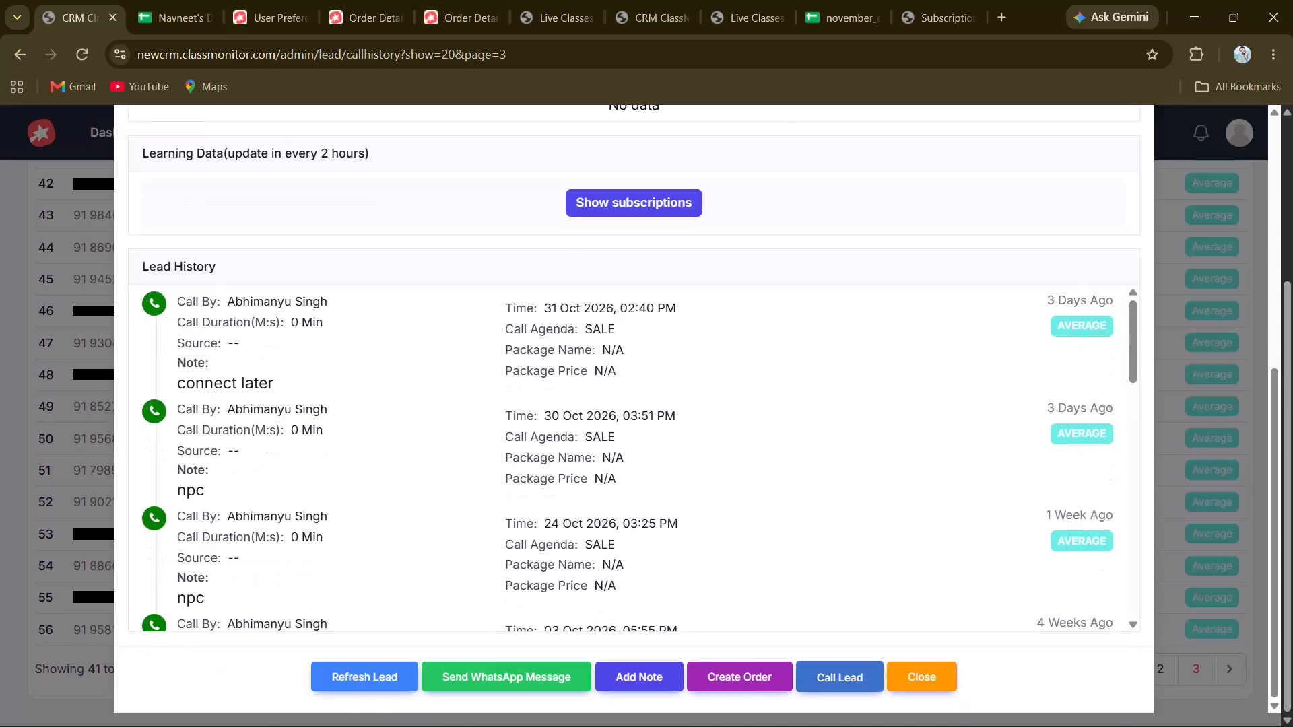
# Start a call log for the open lead with status AVERAGE and the note "npc".
pyautogui.click(844, 680)
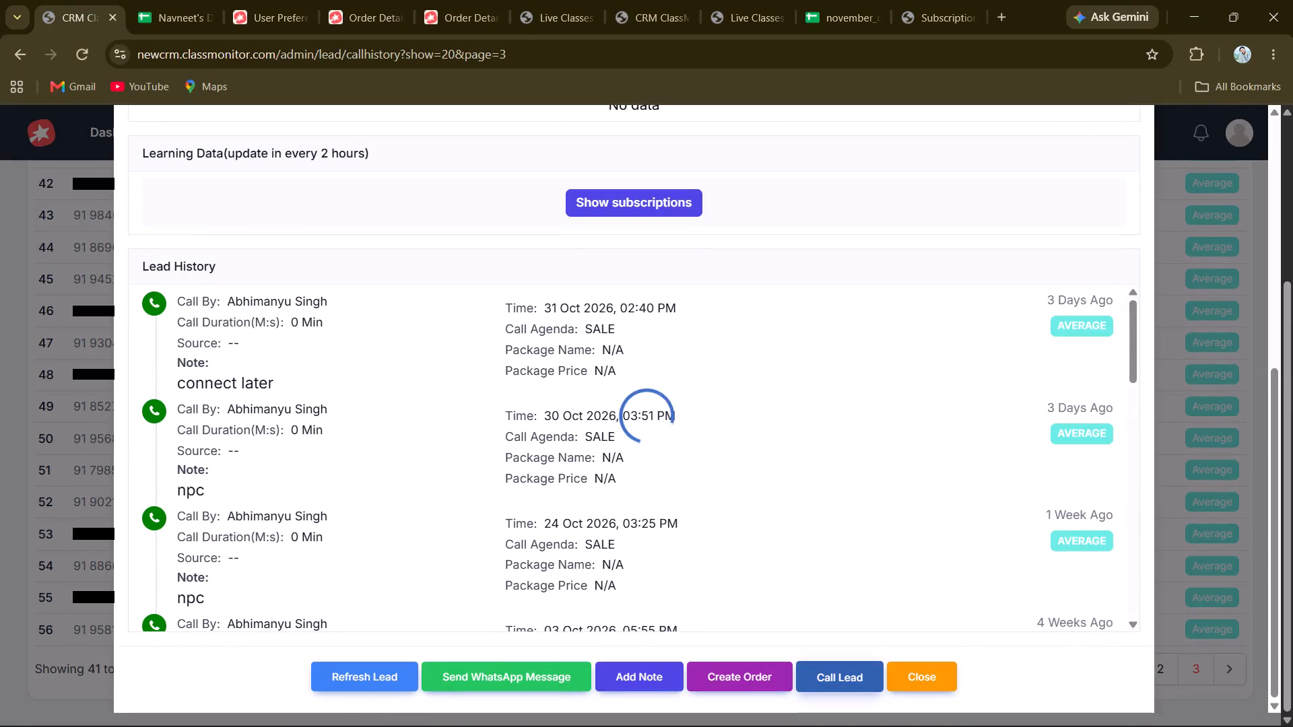
pyautogui.scroll(-12, 844, 680)
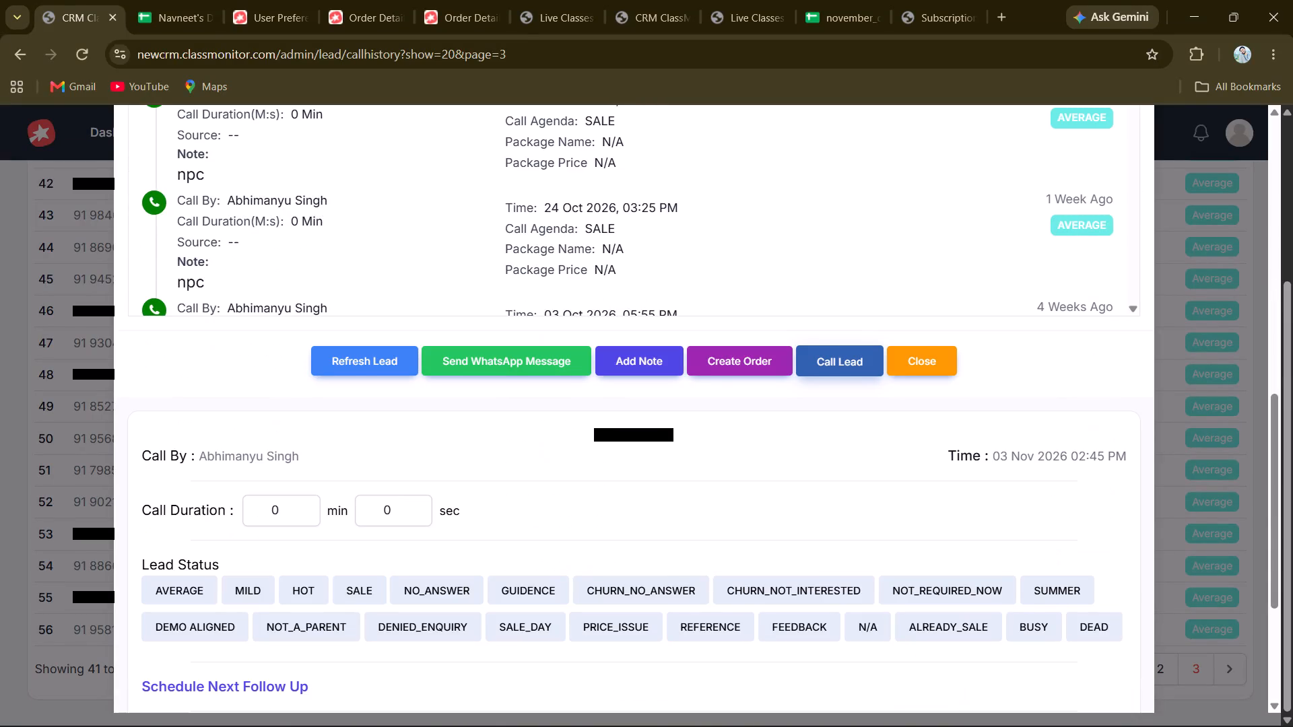
pyautogui.click(176, 349)
pyautogui.click(256, 512)
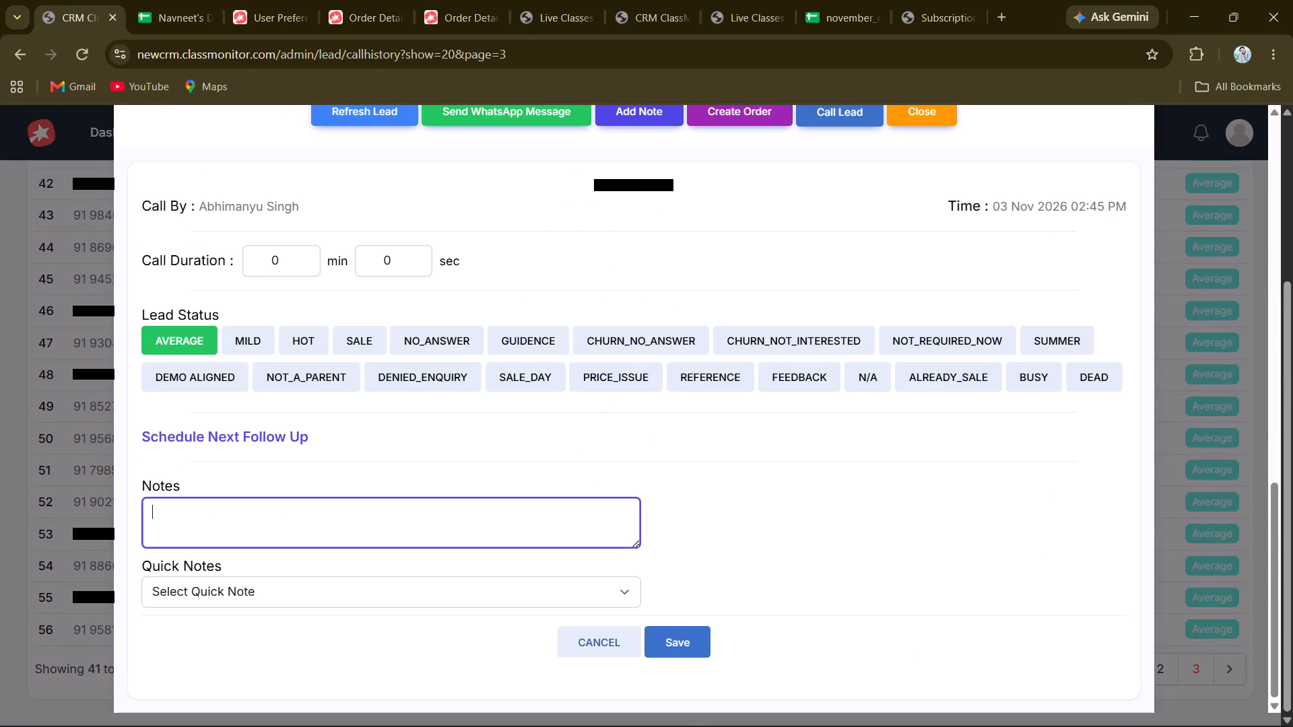
pyautogui.write('npc')
pyautogui.press('space')
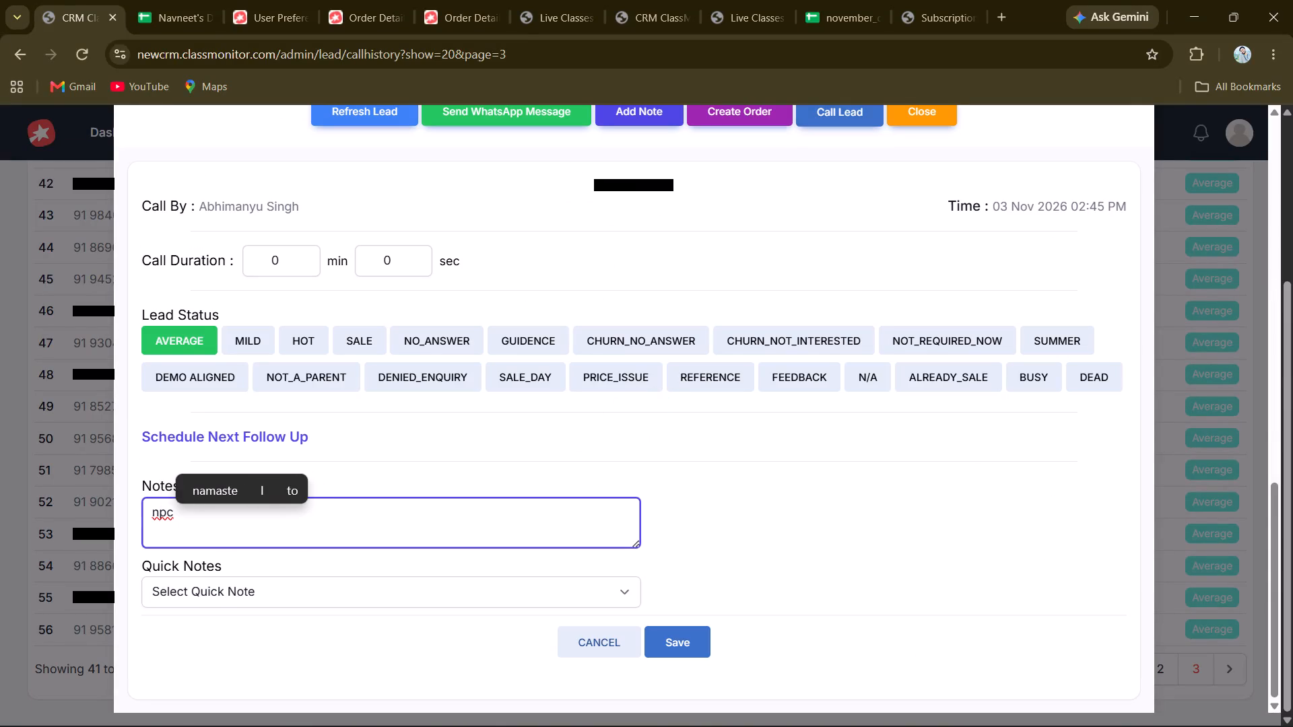
pyautogui.click(281, 438)
pyautogui.click(370, 497)
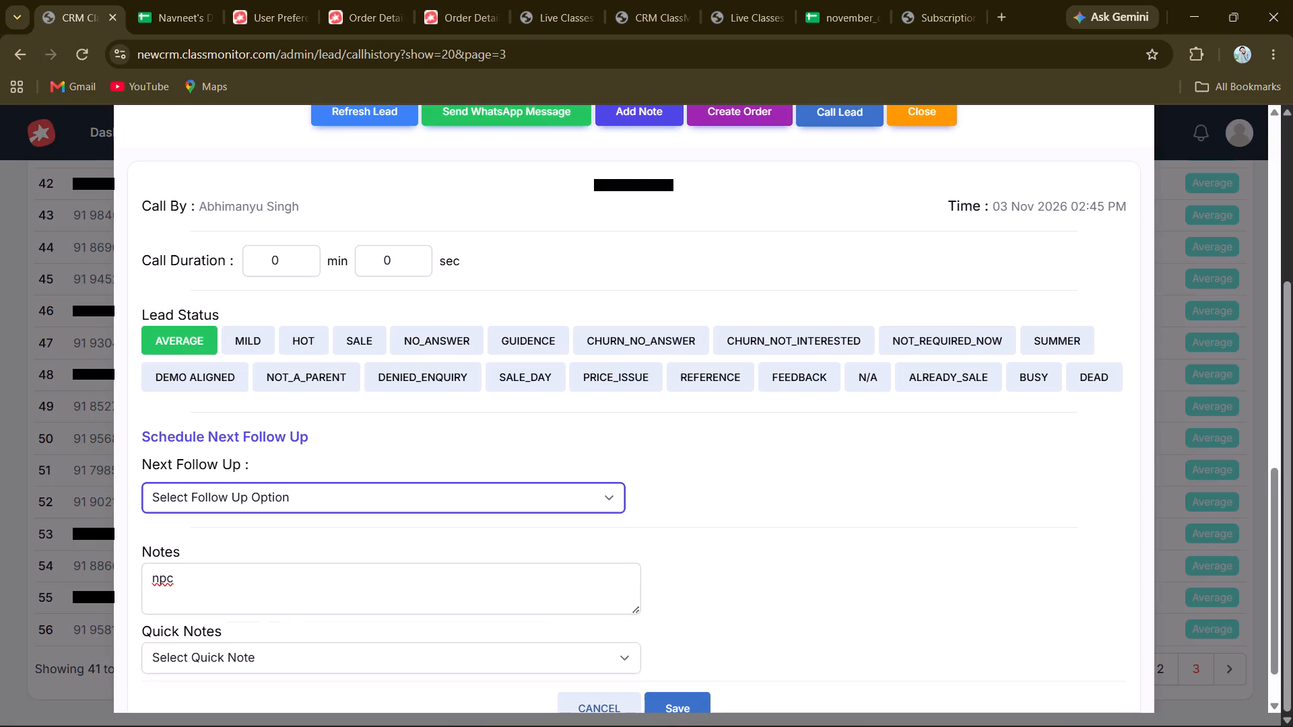
pyautogui.click(290, 627)
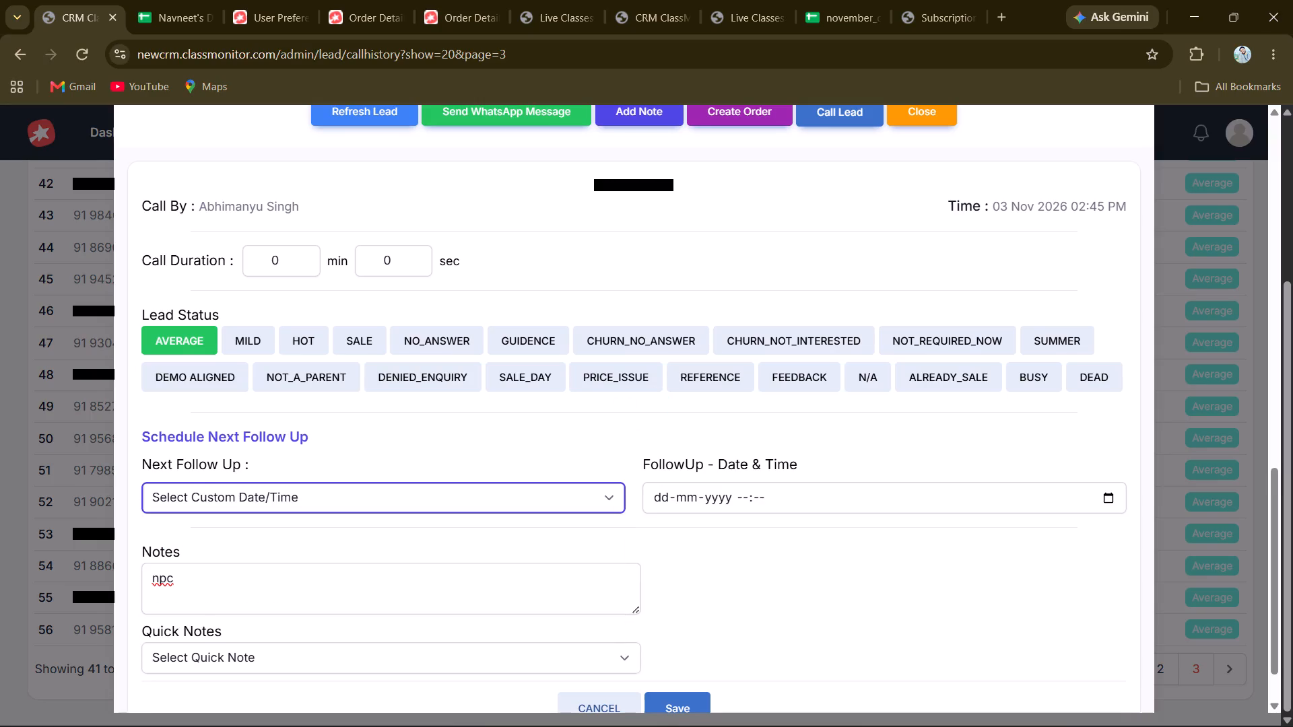
pyautogui.click(1116, 500)
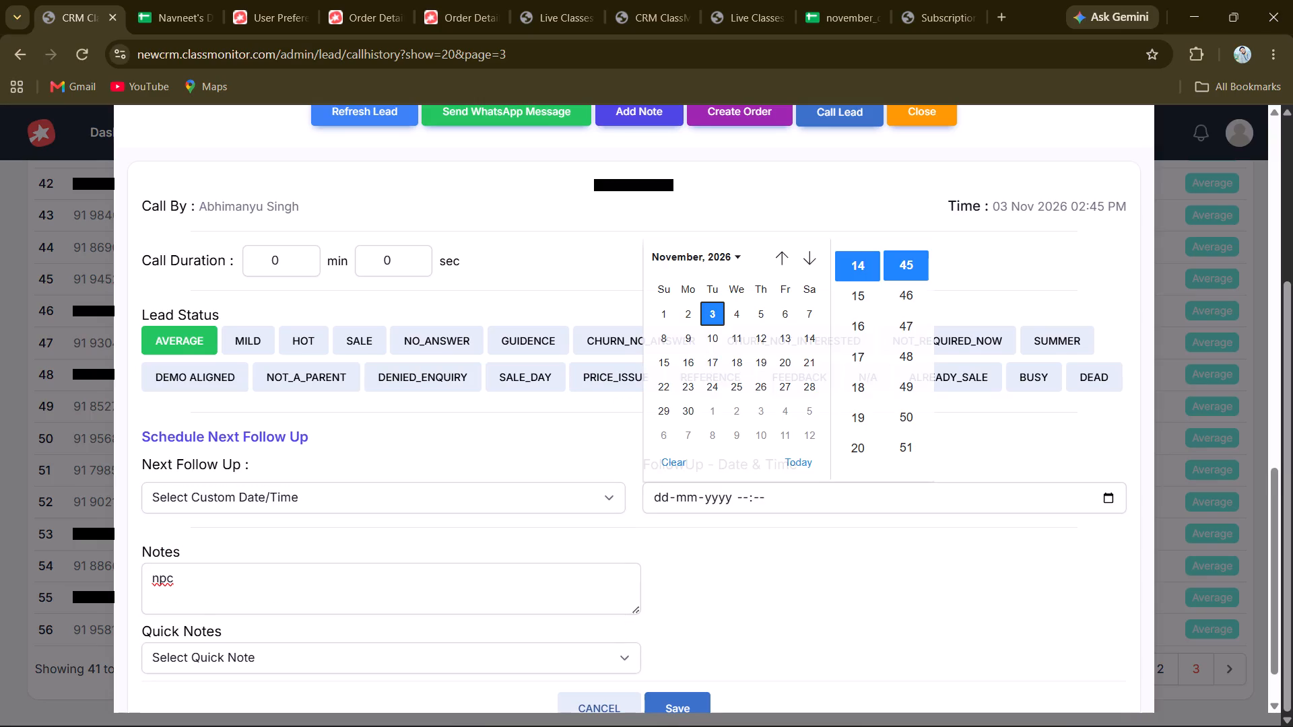
pyautogui.click(778, 385)
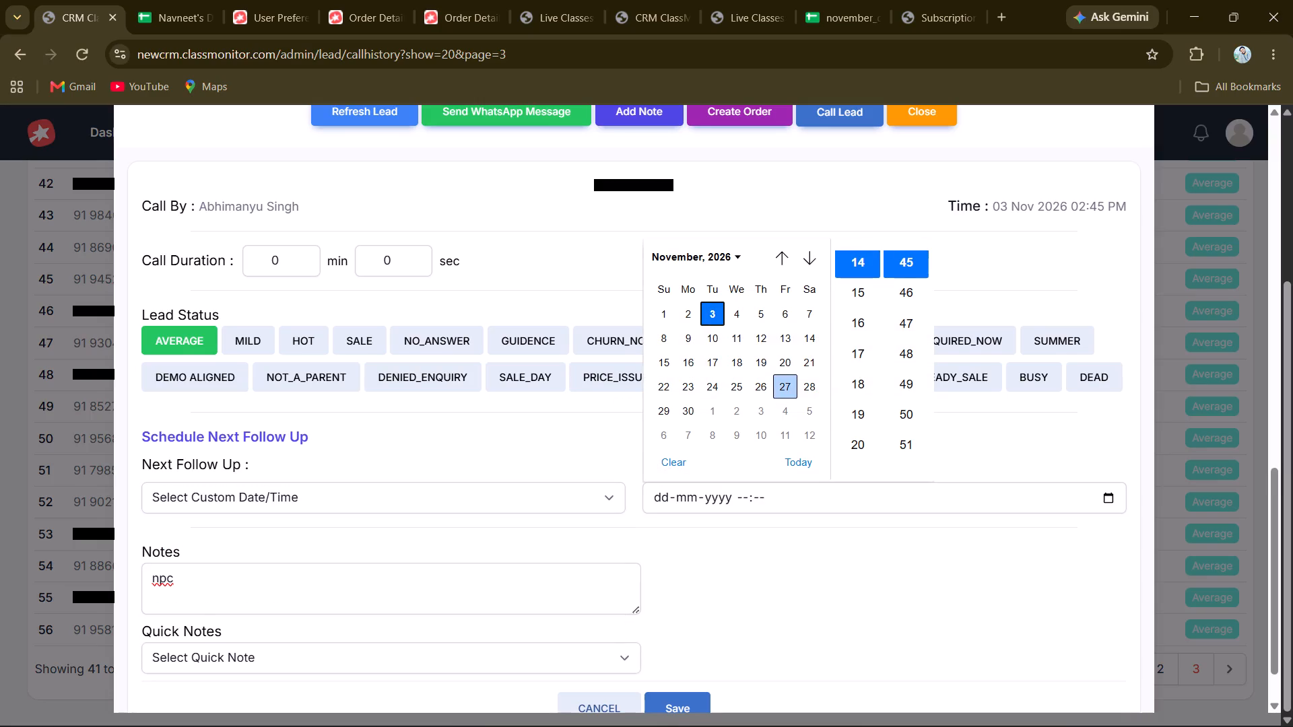
pyautogui.click(401, 592)
pyautogui.scroll(-6, 463, 598)
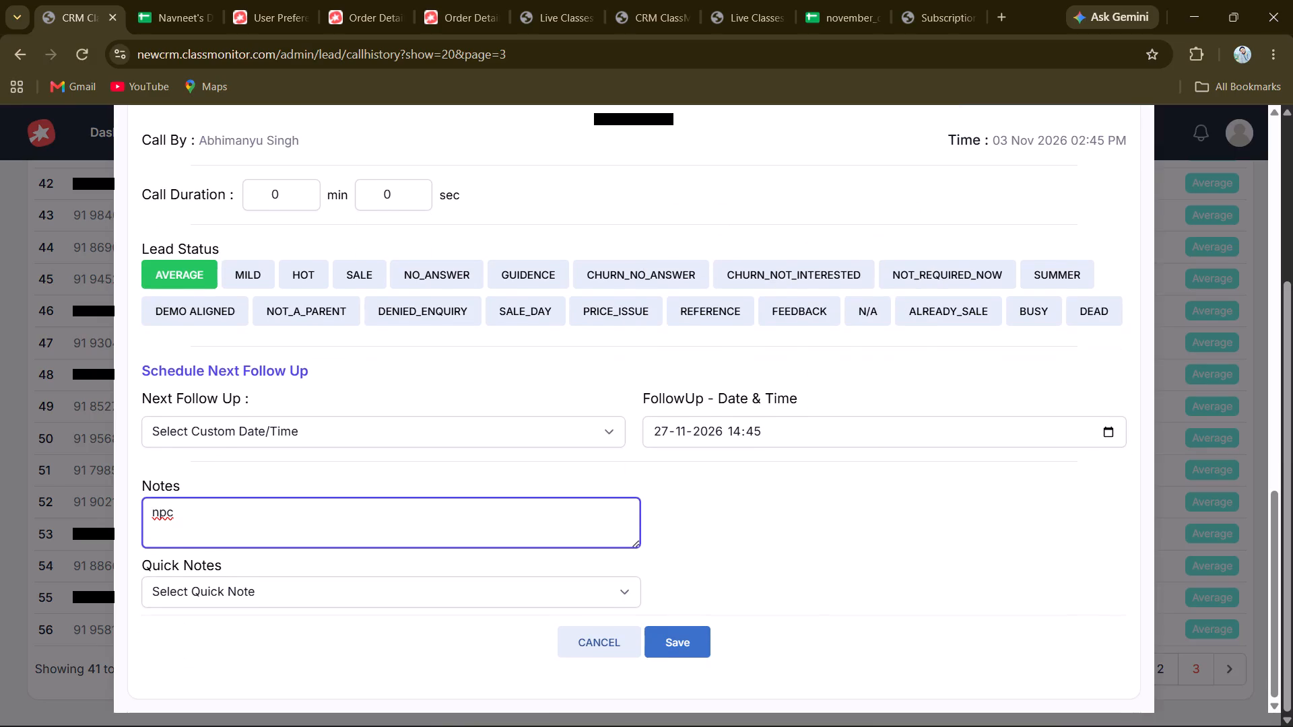
pyautogui.click(681, 653)
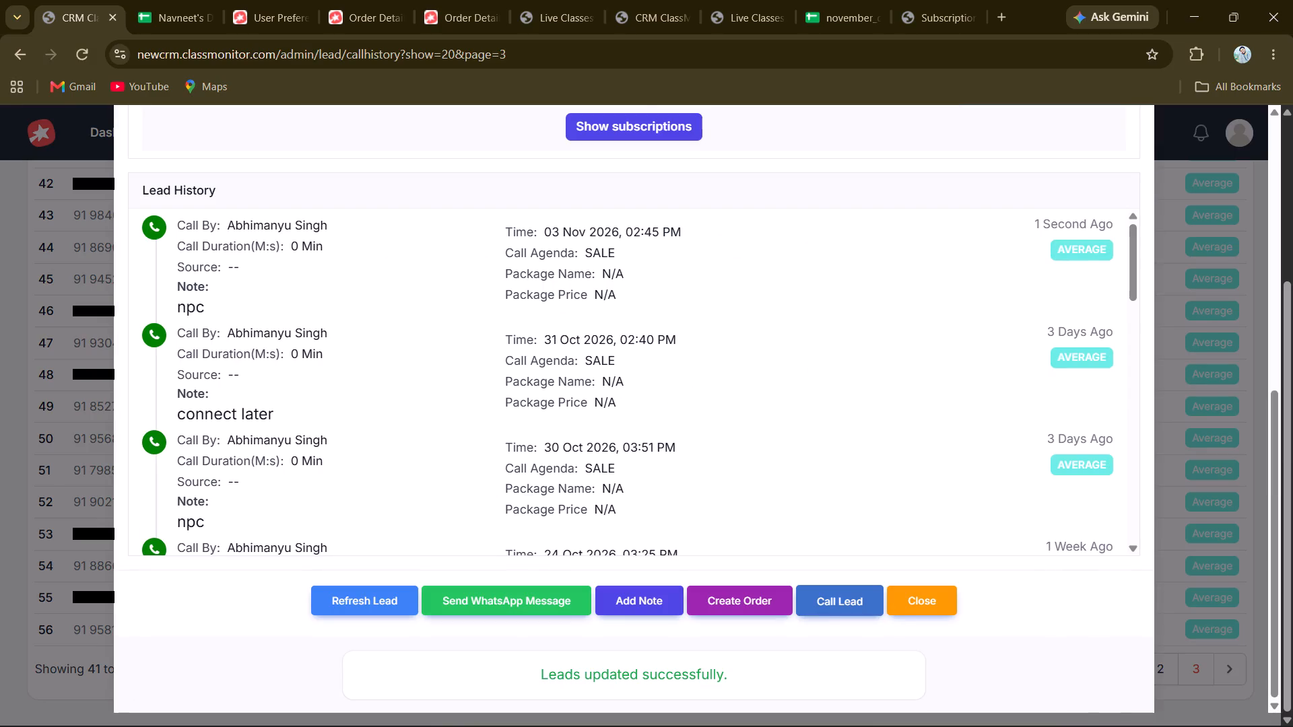
pyautogui.click(927, 586)
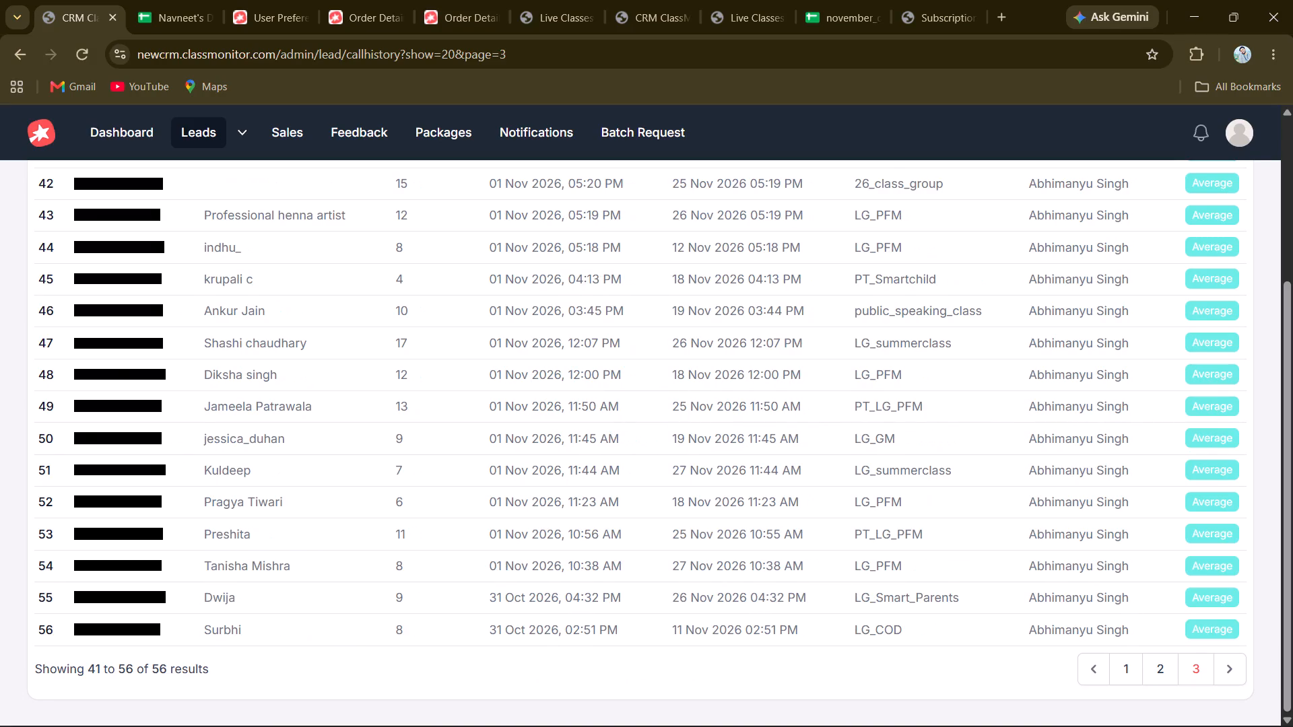
# Open the last lead on the page, sourced from LG_COD, and review its details and call history.
pyautogui.click(485, 629)
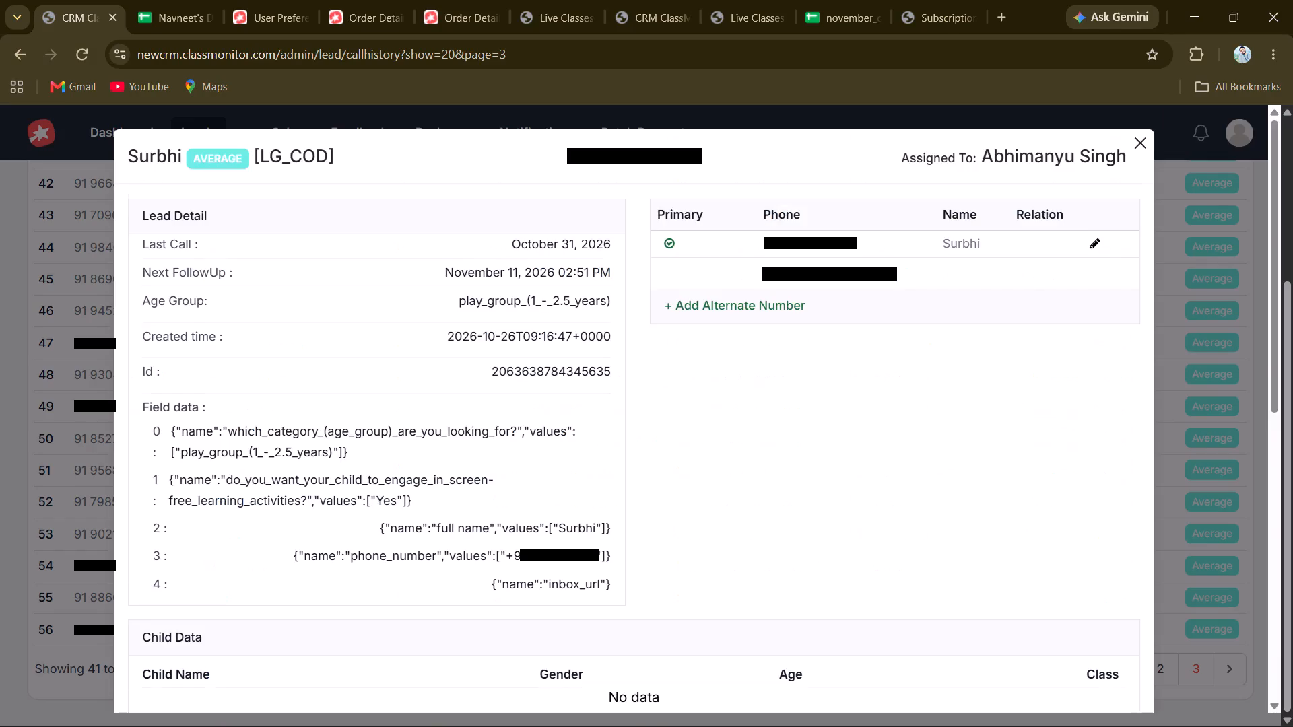
pyautogui.scroll(-10, 751, 411)
pyautogui.scroll(-11, 751, 411)
pyautogui.scroll(-10, 751, 411)
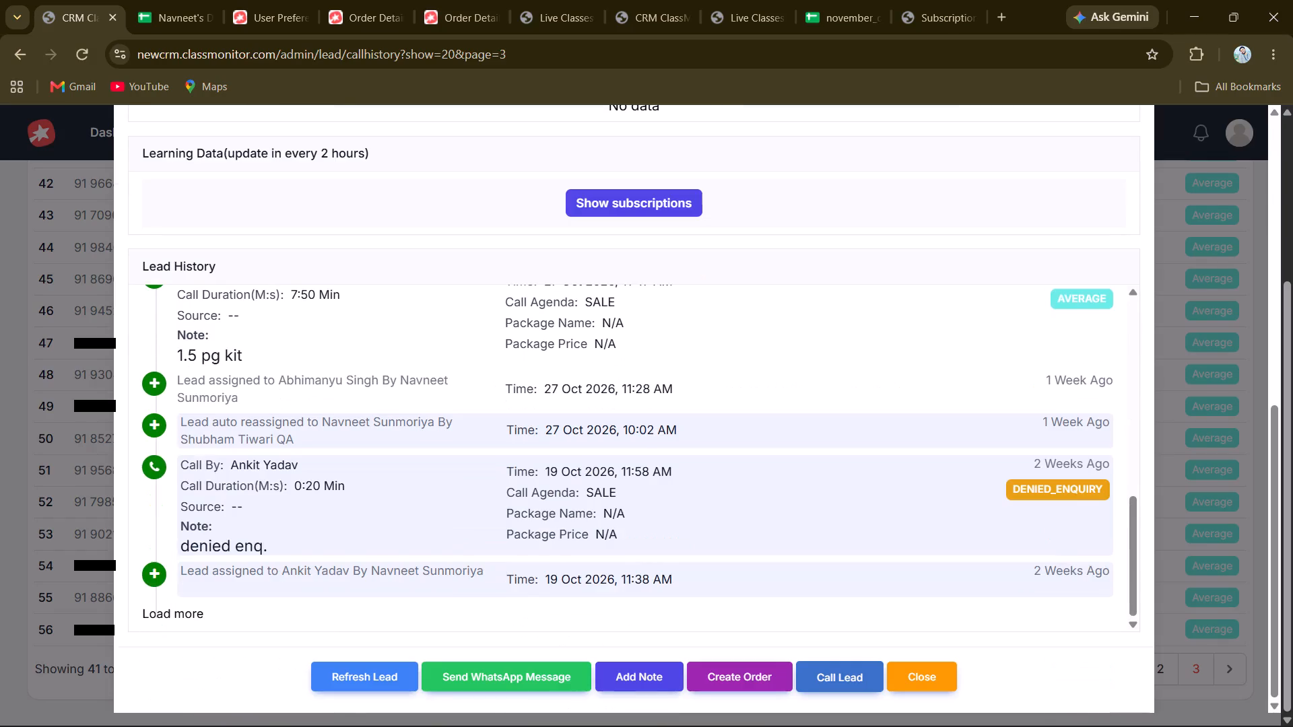
pyautogui.scroll(17, 751, 411)
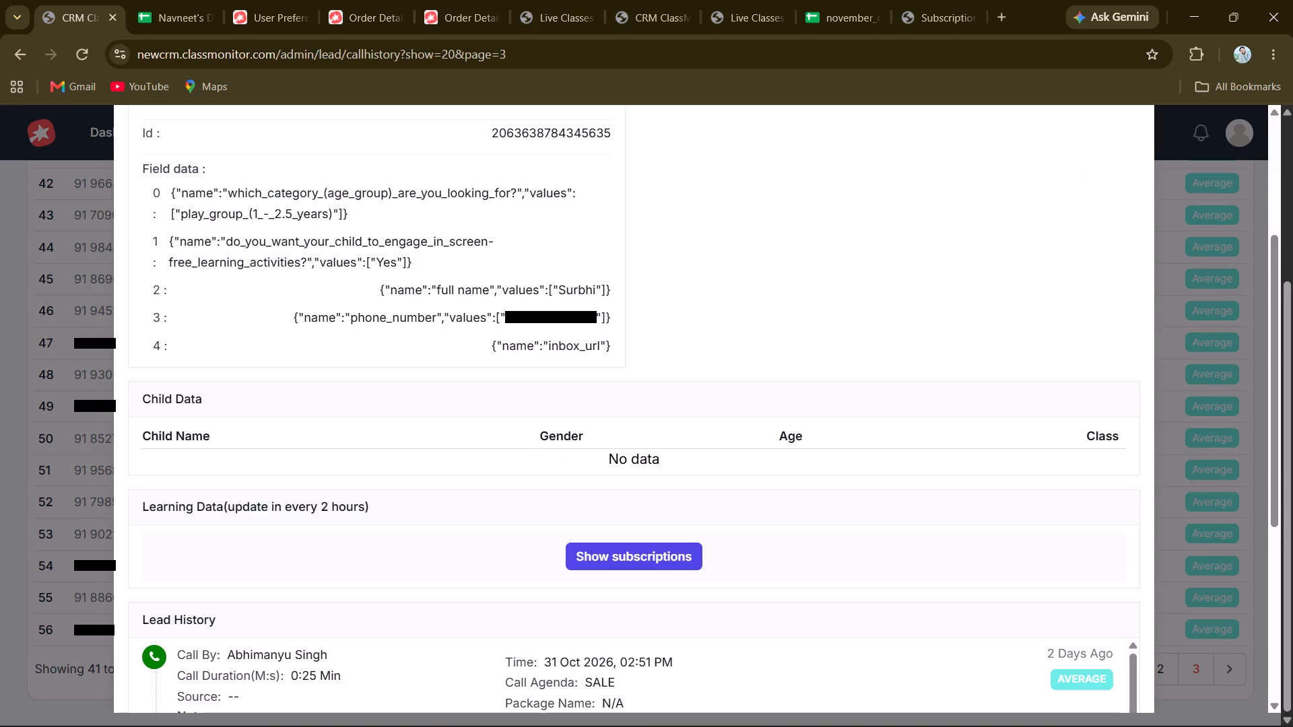
pyautogui.scroll(-4, 751, 411)
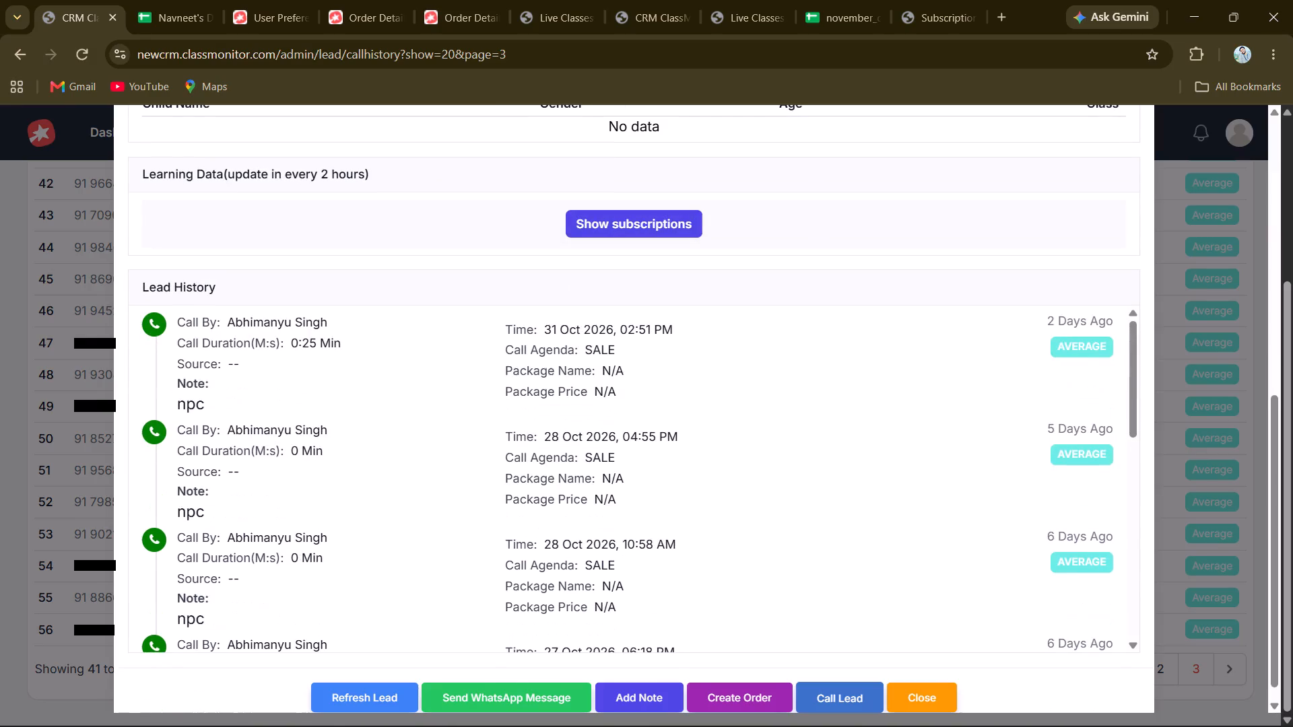
pyautogui.scroll(-3, 751, 411)
pyautogui.scroll(3, 751, 411)
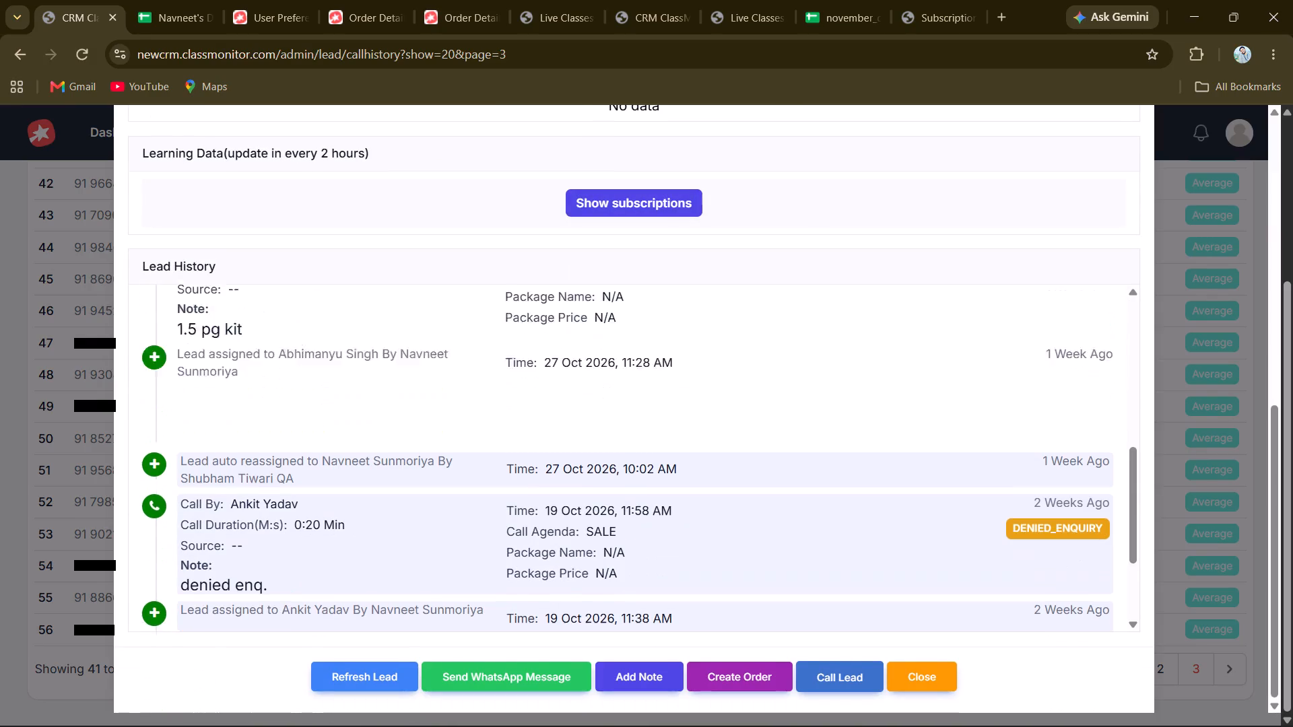
pyautogui.scroll(6, 751, 411)
pyautogui.scroll(-4, 751, 411)
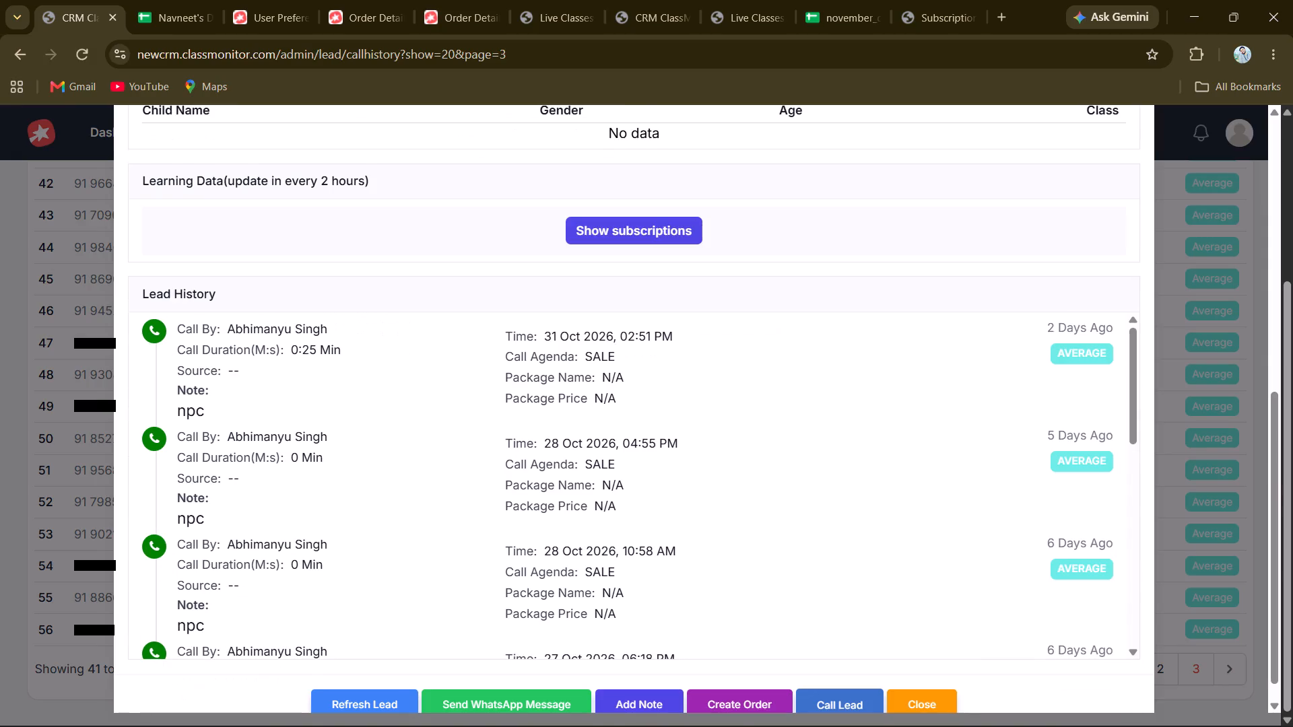
# Start a call log for this lead with status CHURN_NOT_INTERESTED and a call duration of 52 seconds.
pyautogui.click(849, 685)
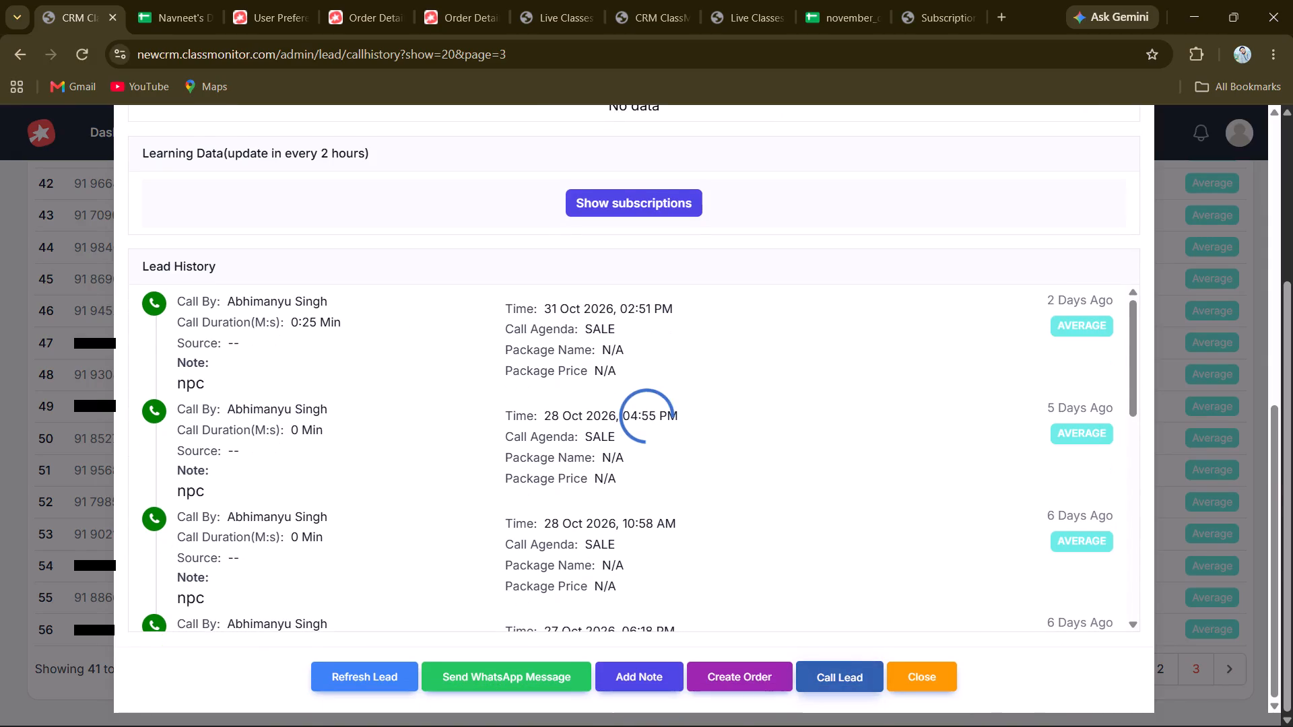
pyautogui.scroll(-7, 849, 685)
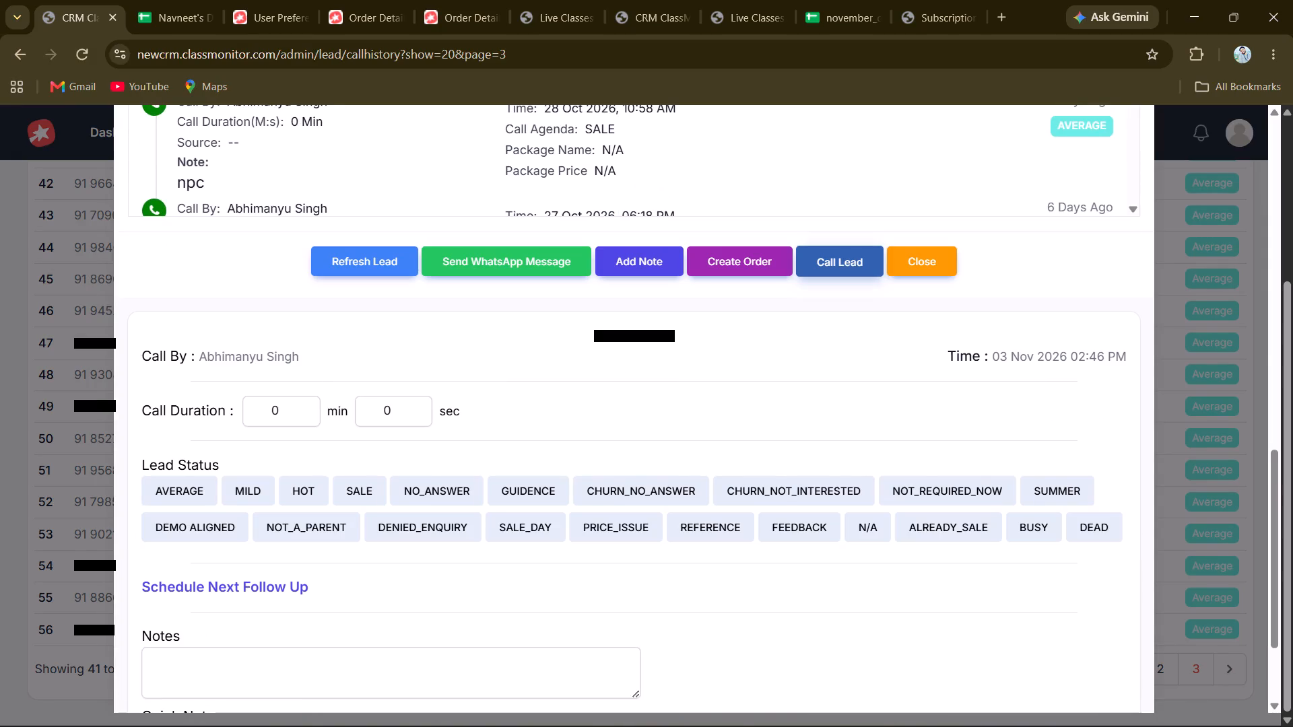
pyautogui.click(804, 345)
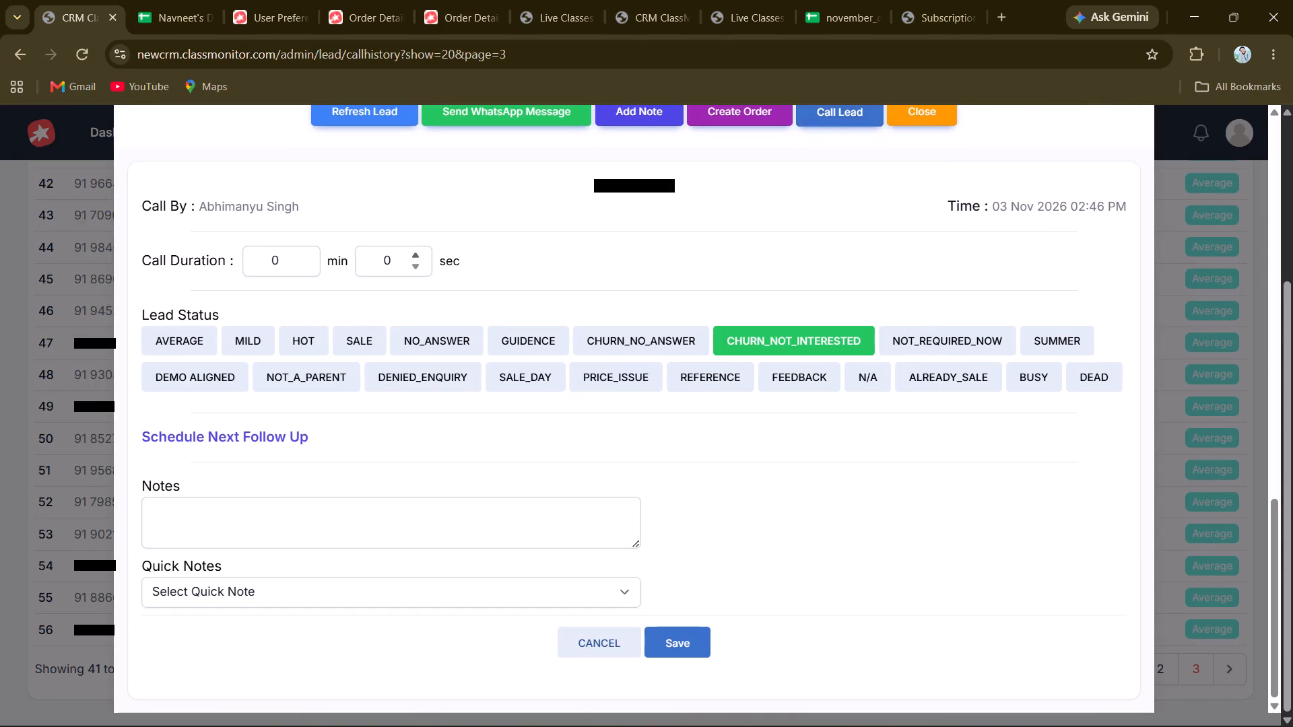
pyautogui.click(395, 266)
pyautogui.press('BackSpace')
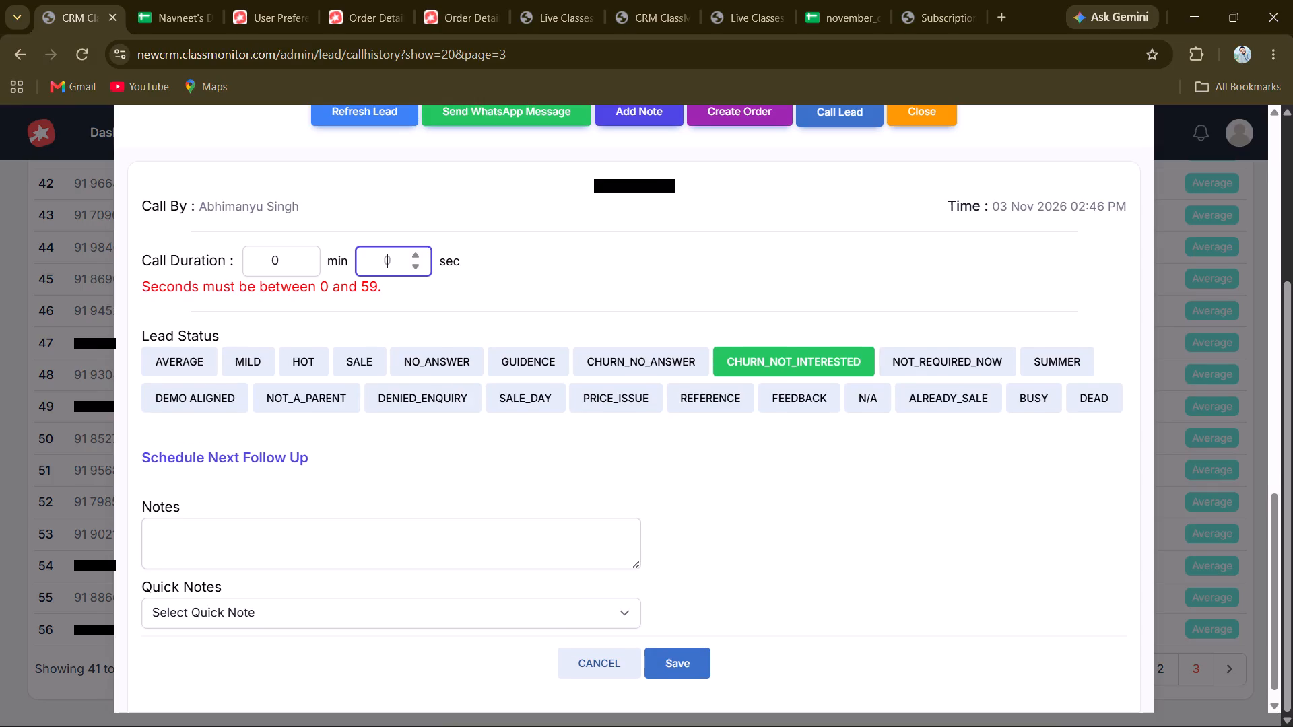
pyautogui.write('52')
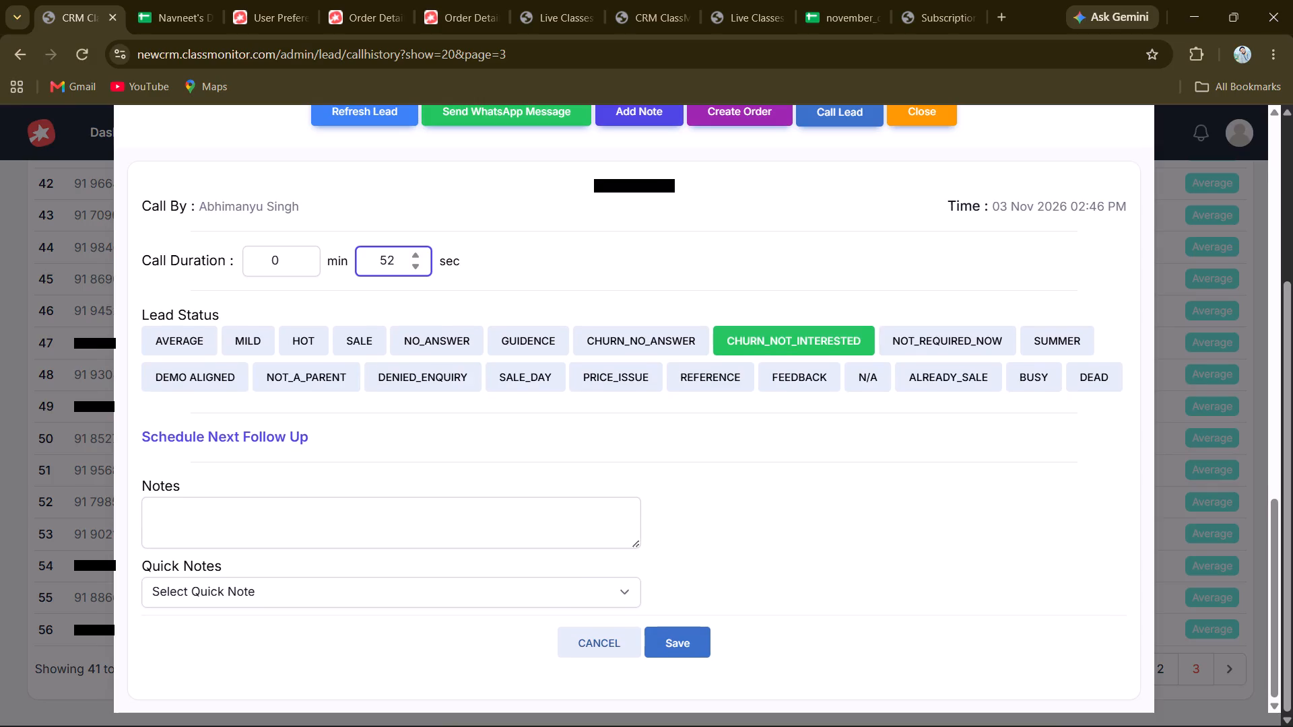
# Enter the note "not looking now", save the call log and close the lead.
pyautogui.click(407, 514)
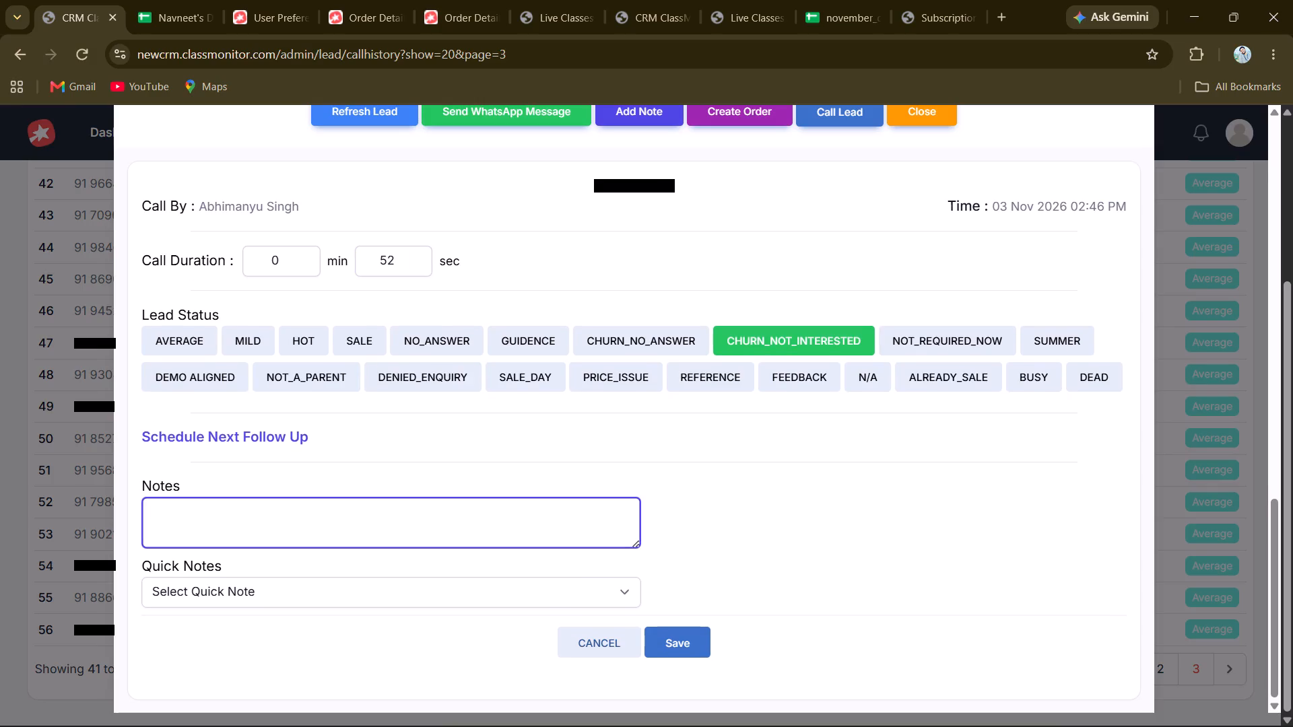
pyautogui.write('not interssted')
pyautogui.press('space')
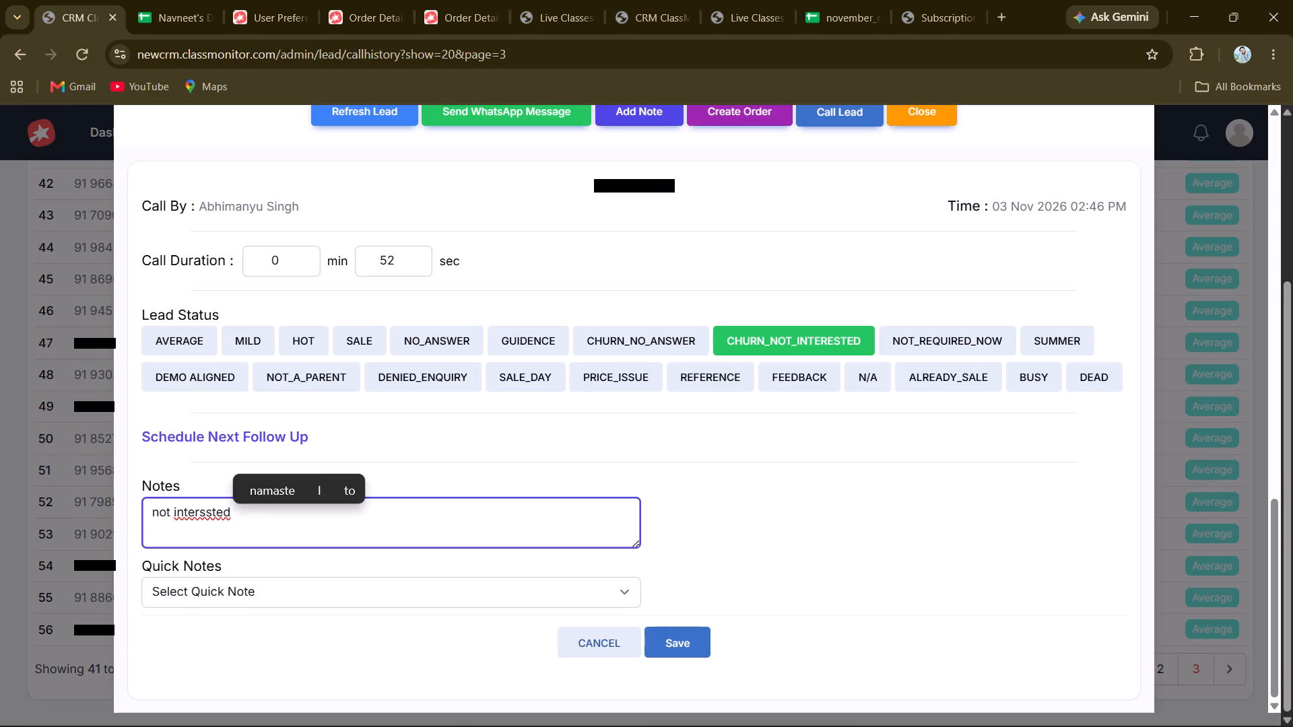
pyautogui.write('top con')
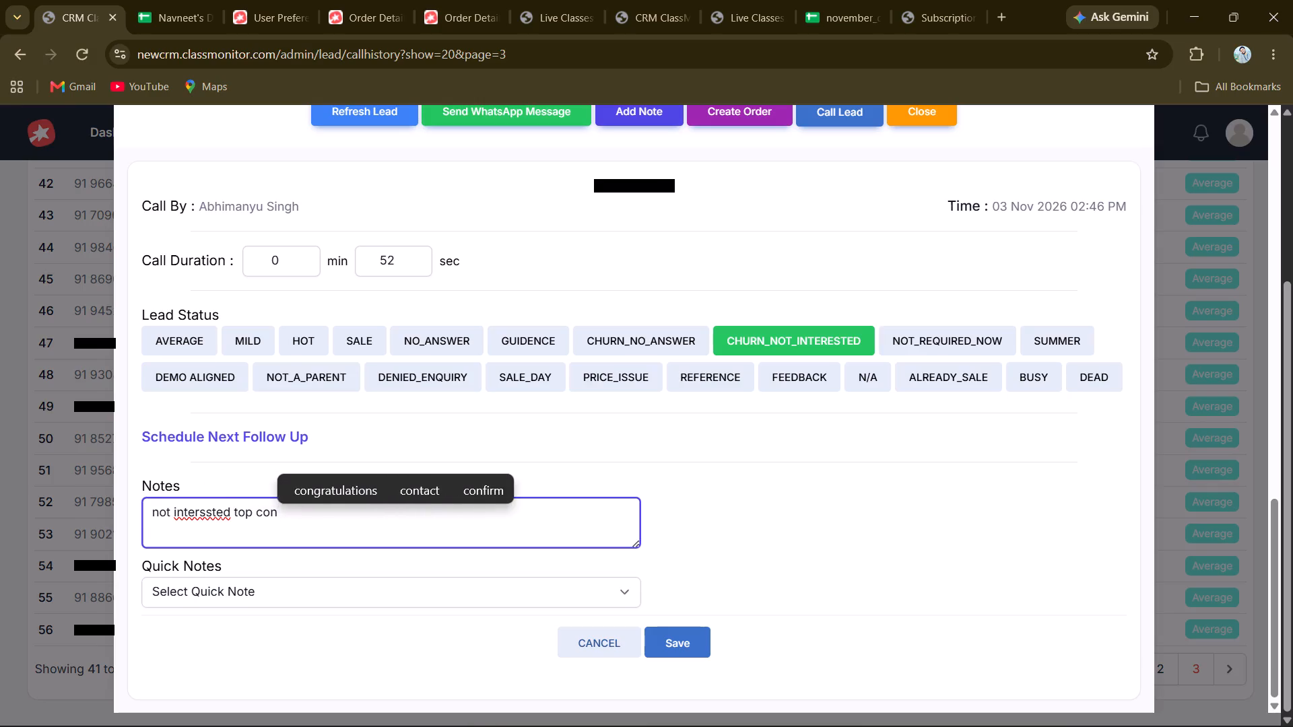
pyautogui.press('BackSpace')
pyautogui.press('BackSpace')
pyautogui.press('BackSpace')
pyautogui.press('BackSpace')
pyautogui.press('BackSpace')
pyautogui.press('BackSpace')
pyautogui.press('BackSpace')
pyautogui.press('BackSpace')
pyautogui.press('BackSpace')
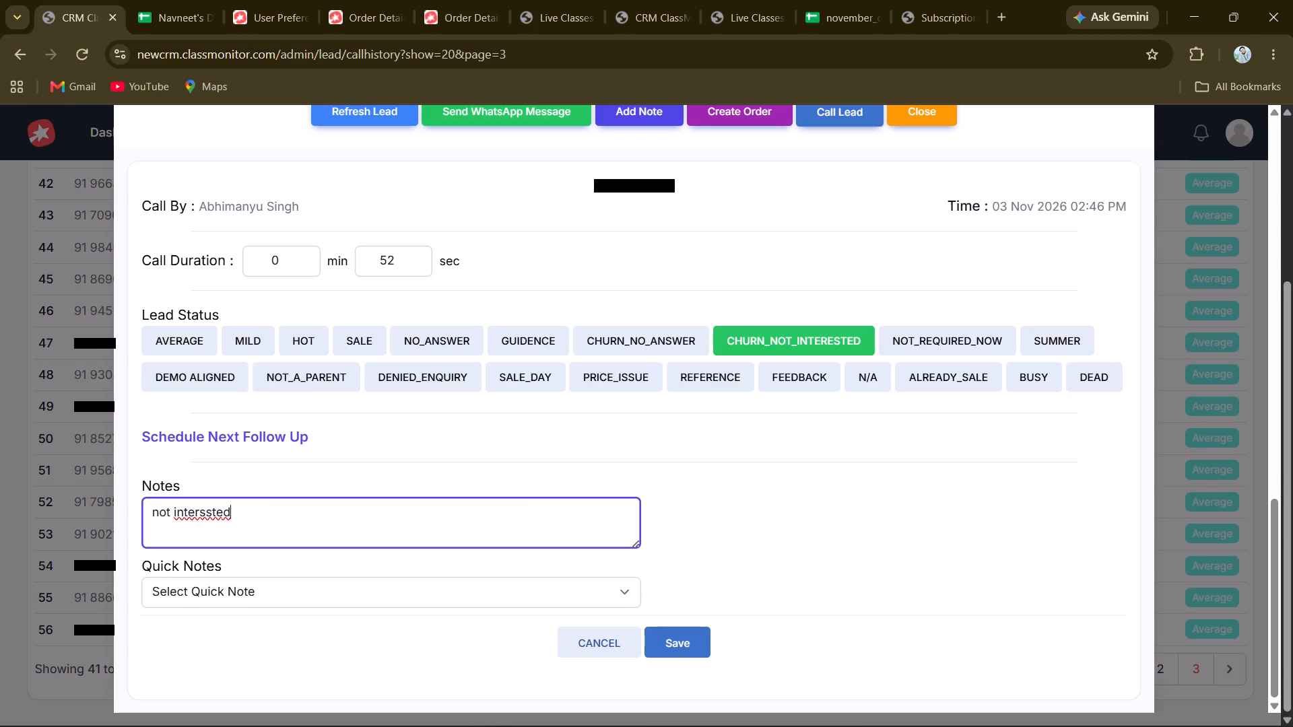
pyautogui.press('BackSpace')
pyautogui.press('BackSpace')
pyautogui.press('BackSpace')
pyautogui.press('BackSpace')
pyautogui.press('BackSpace')
pyautogui.press('BackSpace')
pyautogui.press('BackSpace')
pyautogui.press('BackSpace')
pyautogui.press('BackSpace')
pyautogui.write('looking now')
pyautogui.press('space')
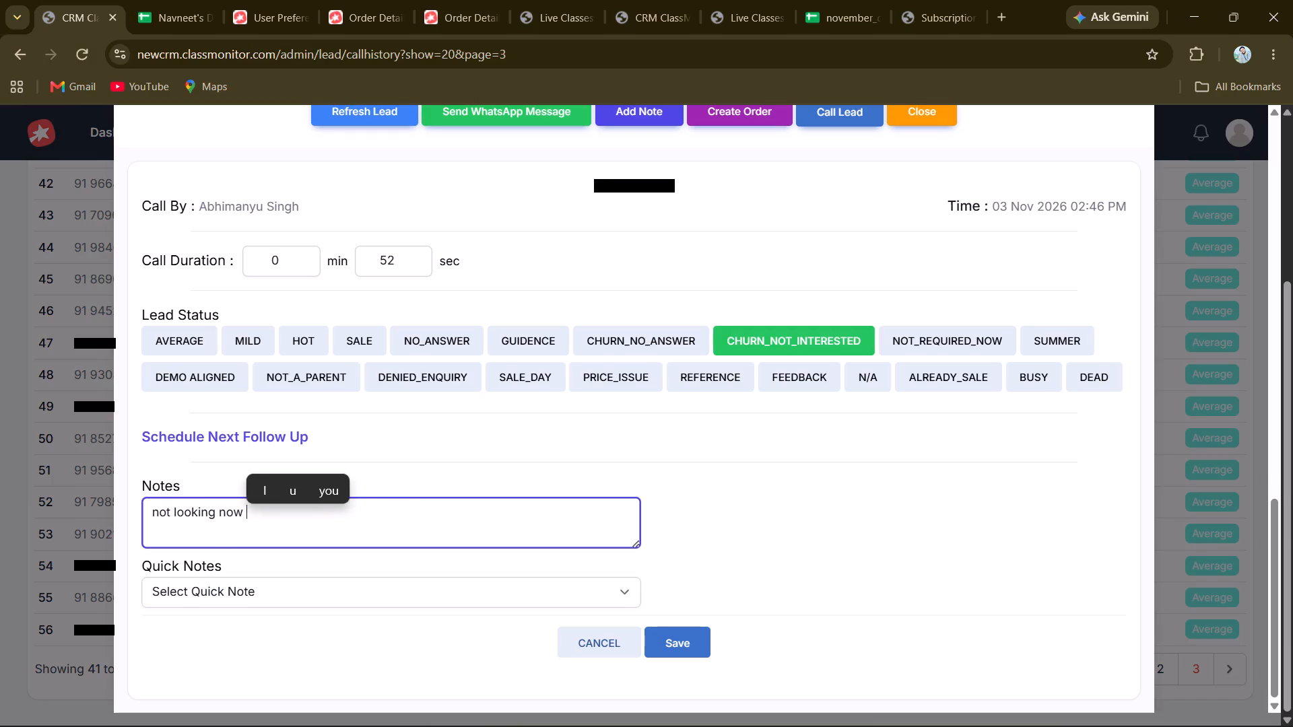
pyautogui.click(700, 646)
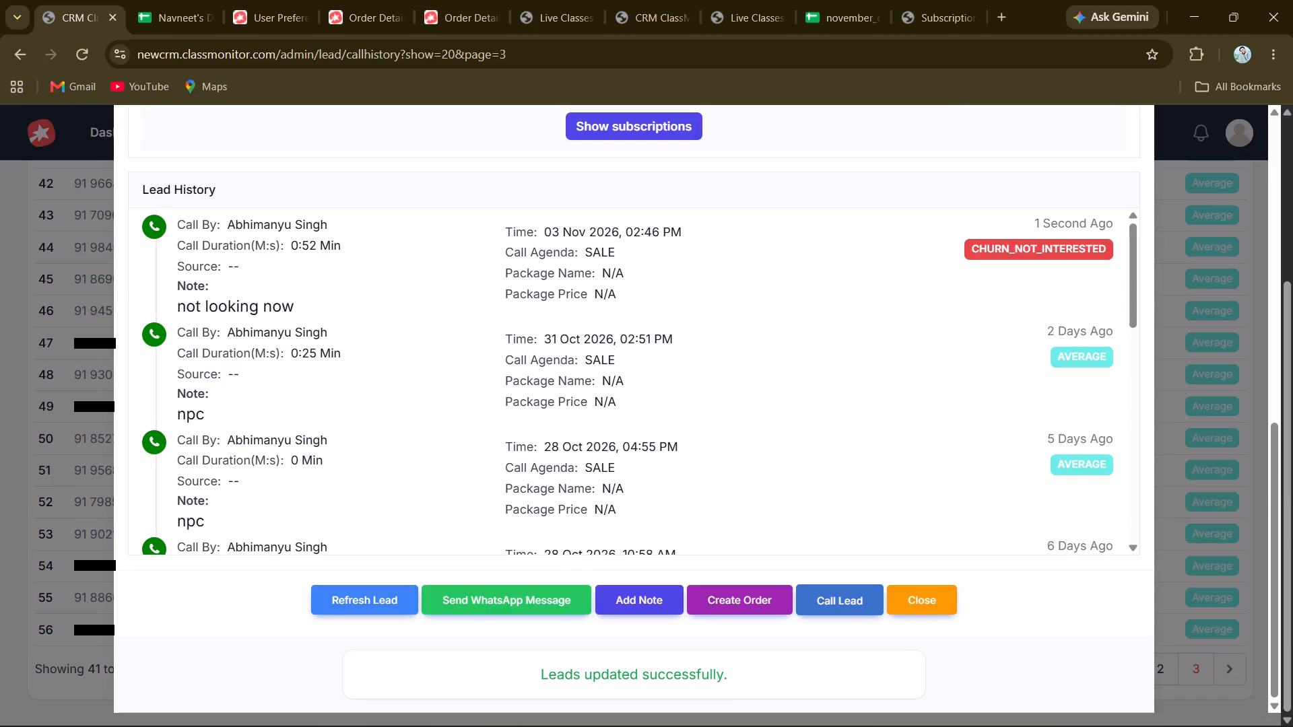
pyautogui.click(918, 606)
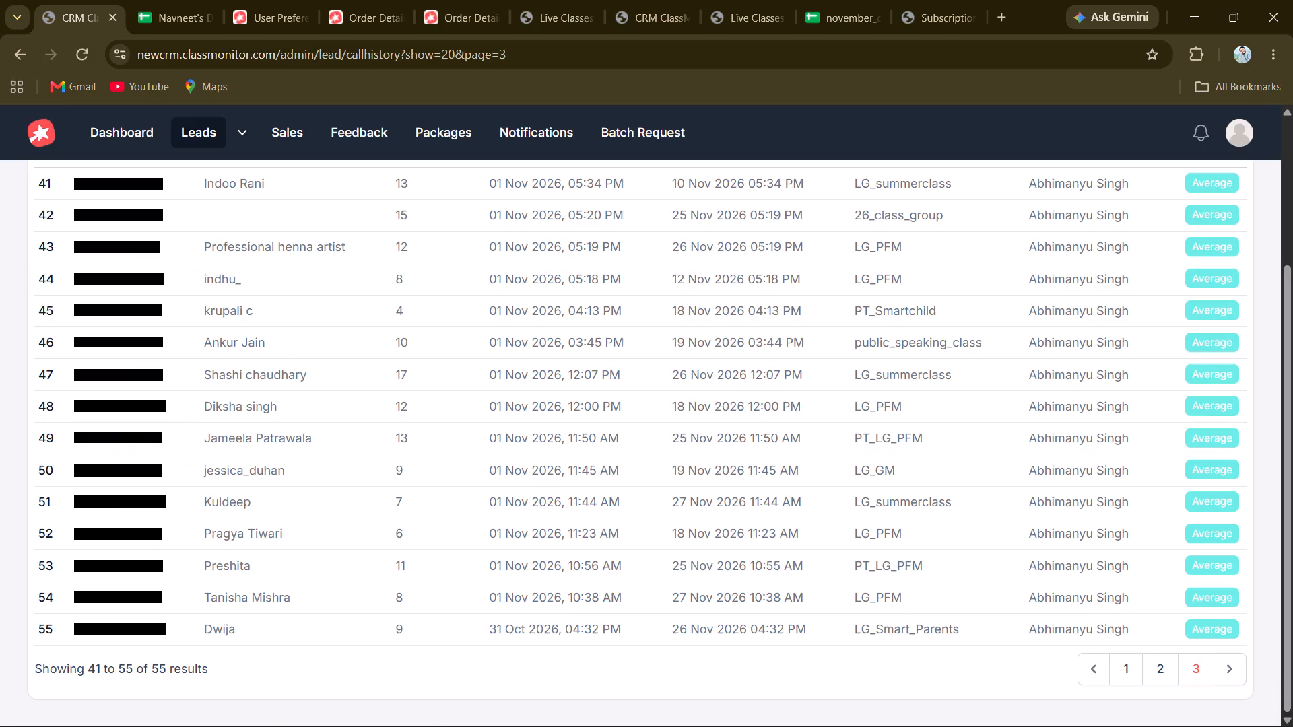
# Log a call for the last lead, sourced from LG_Smart_Parents, with status CHURN_NO_ANSWER and note "npc", save it and close the lead.
pyautogui.click(574, 633)
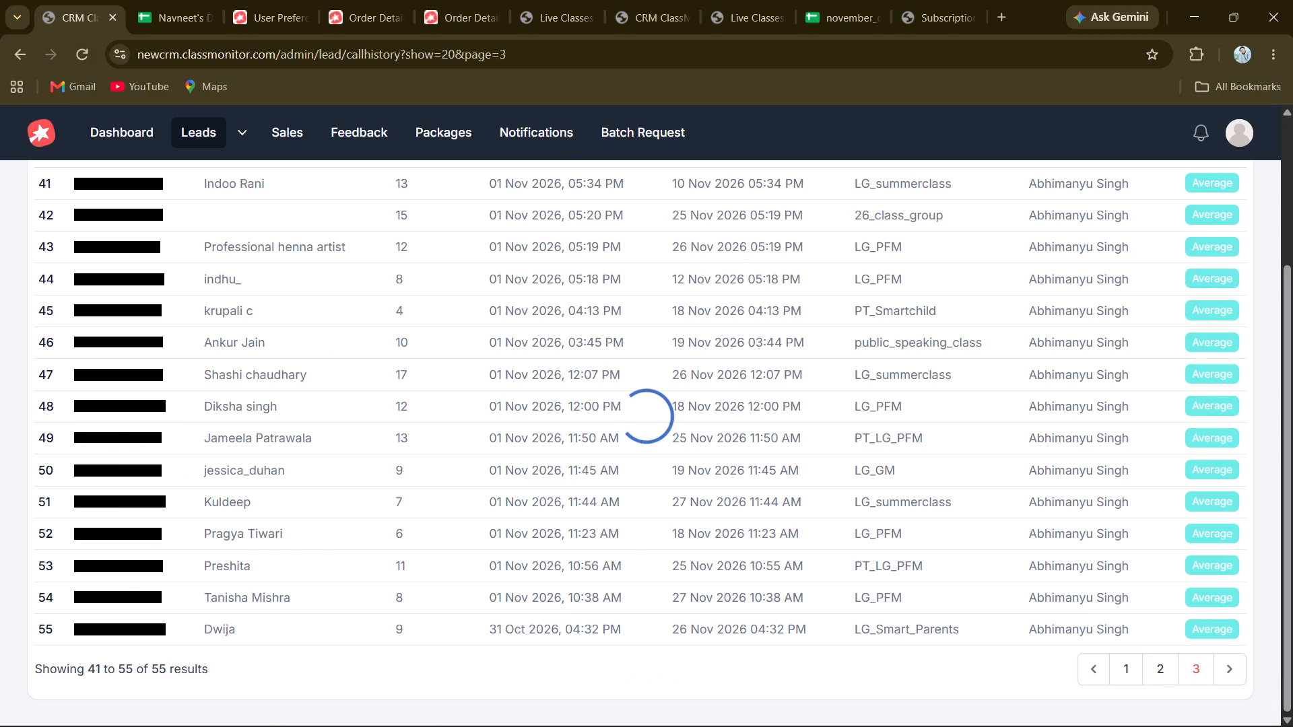
pyautogui.scroll(-8, 574, 633)
pyautogui.click(844, 689)
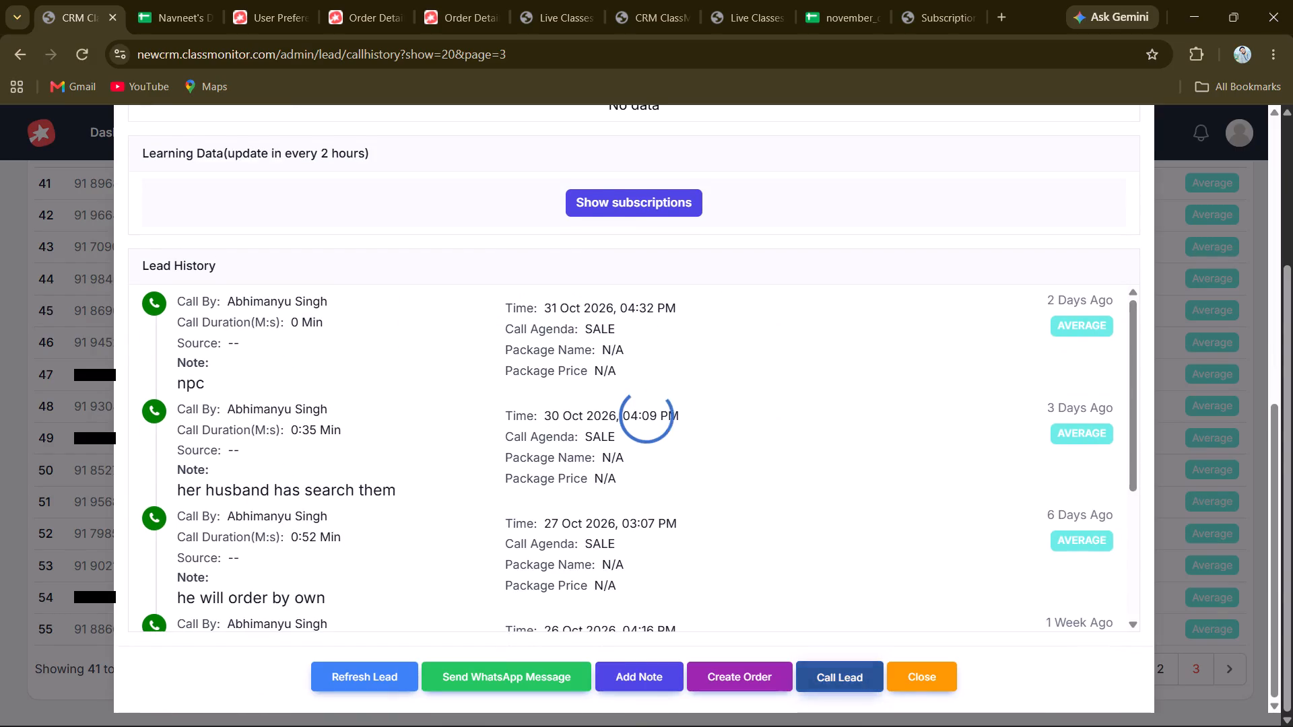
pyautogui.scroll(-9, 844, 689)
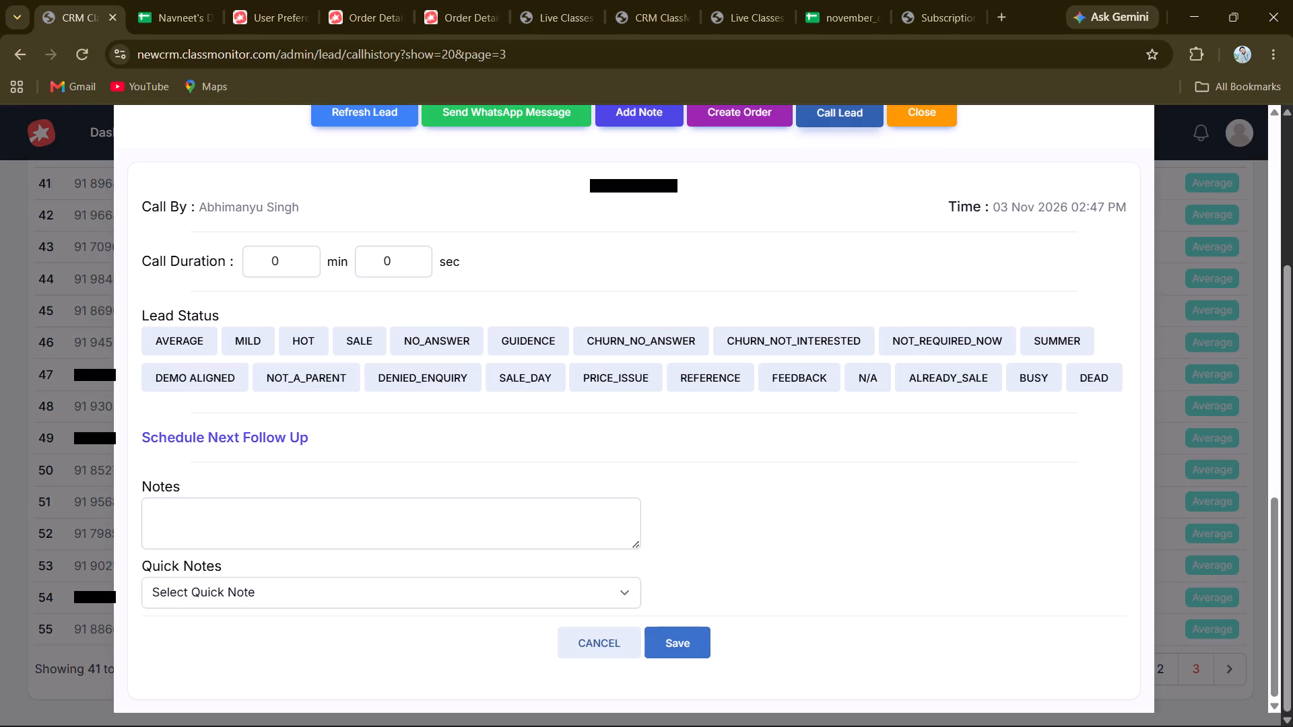
pyautogui.click(642, 331)
pyautogui.click(384, 522)
pyautogui.write('npc')
pyautogui.click(686, 631)
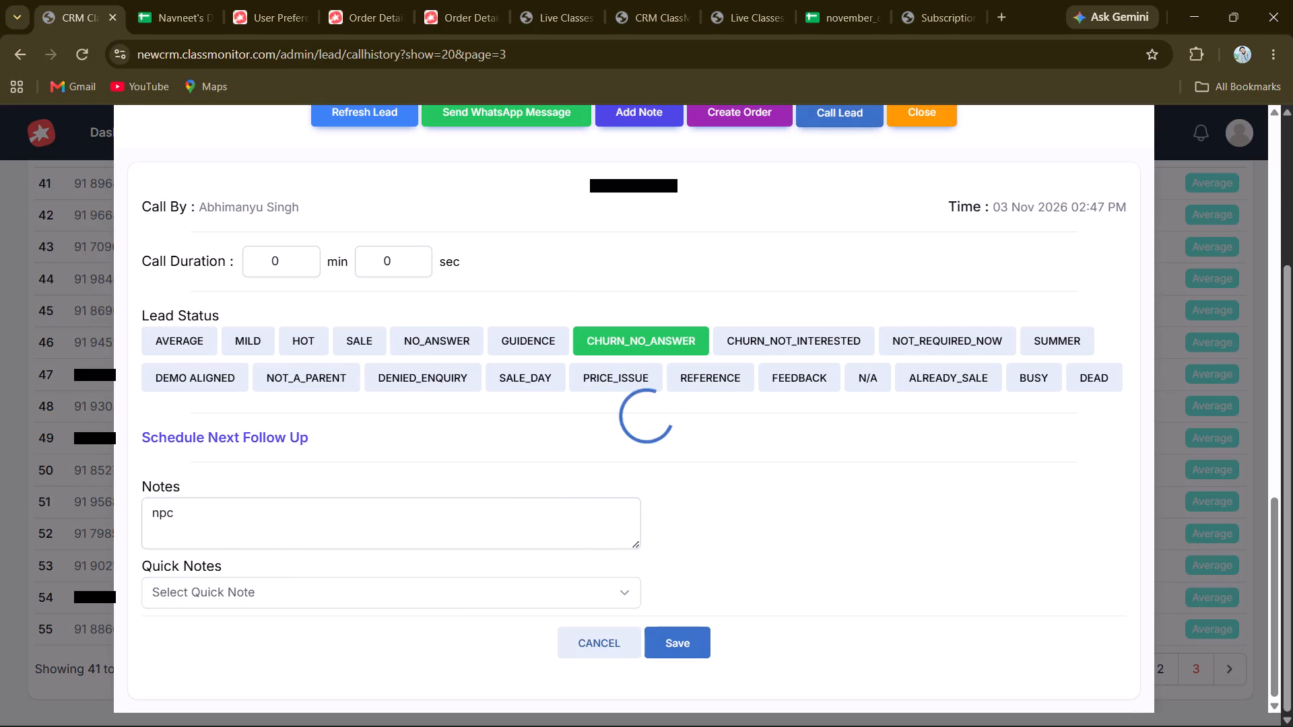
pyautogui.click(936, 607)
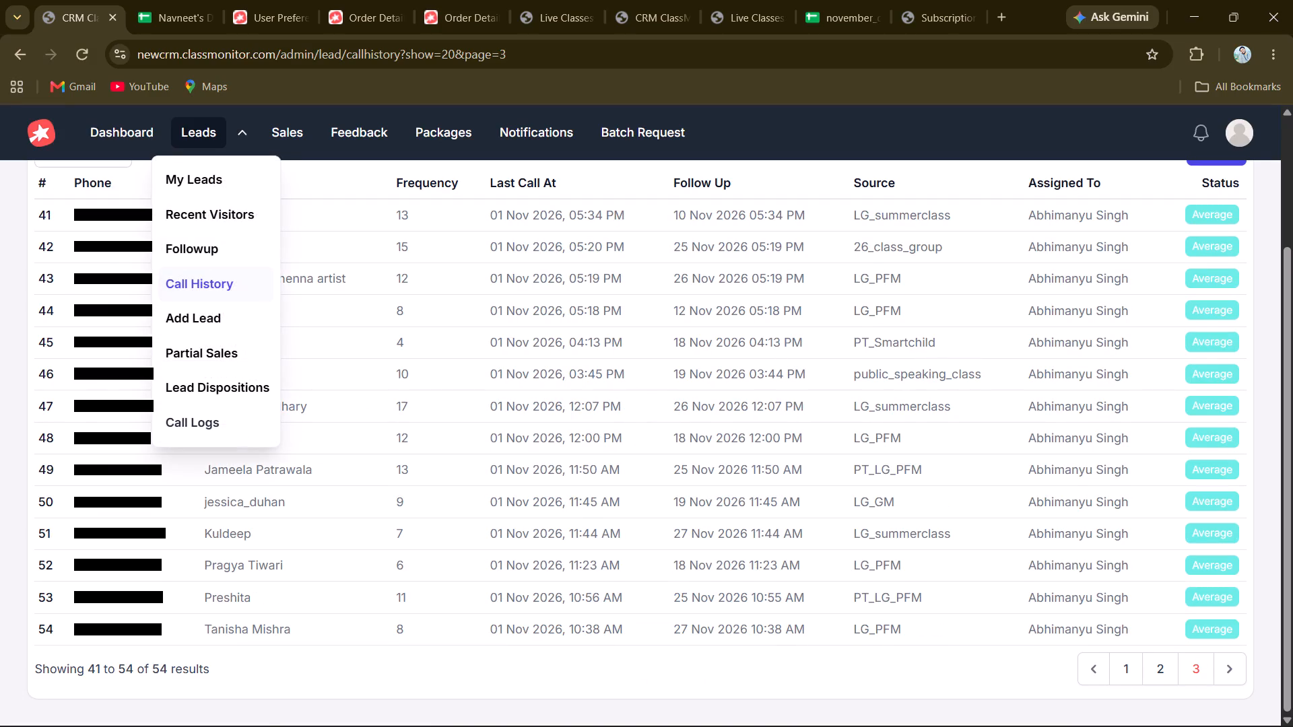
# Open the Call History list for Nov 3, 2026 and look over the calls logged.
pyautogui.click(207, 280)
pyautogui.scroll(-4, 699, 438)
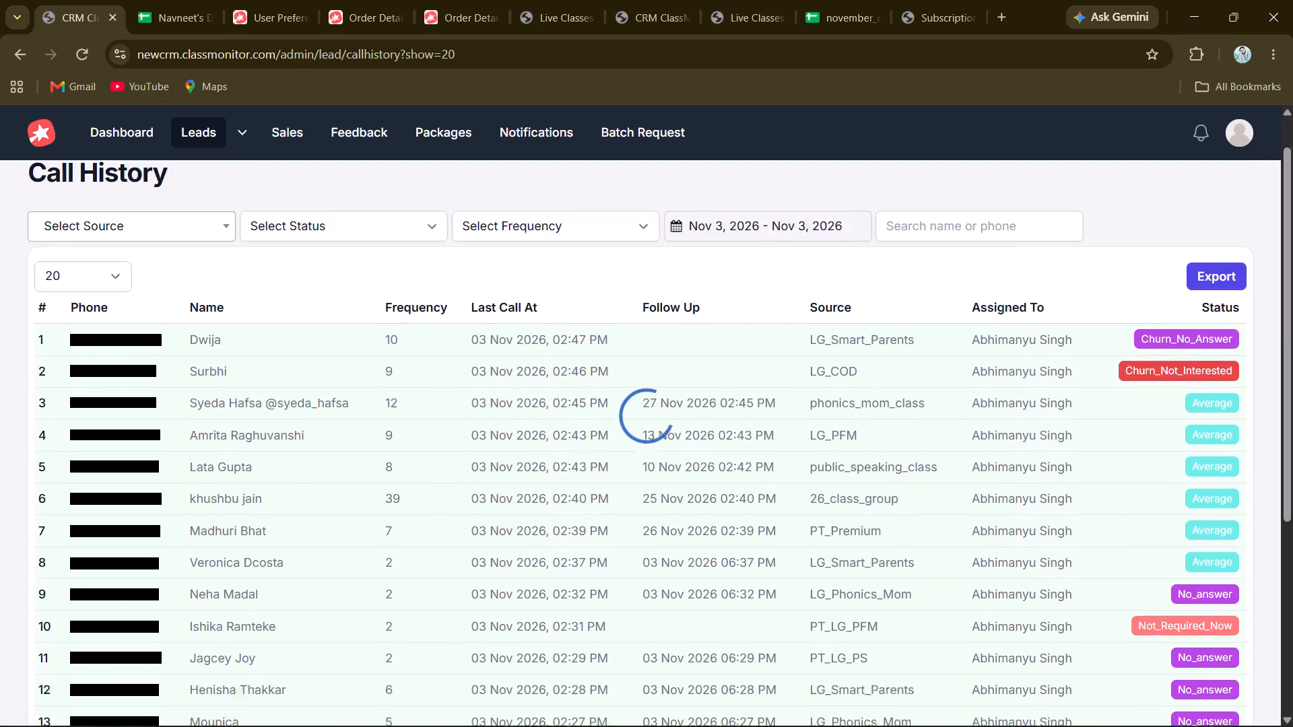
pyautogui.scroll(-2, 699, 438)
pyautogui.scroll(9, 699, 438)
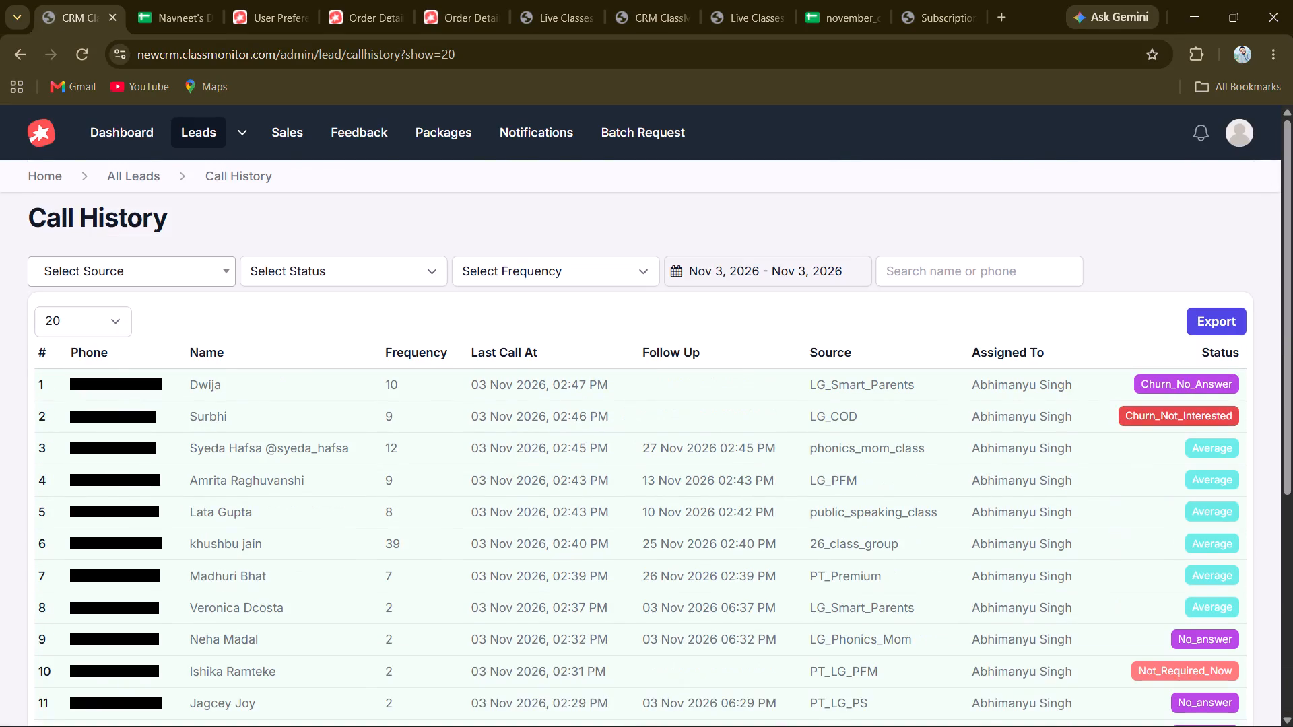
# Open the Missed Followup leads list from the dashboard.
pyautogui.click(143, 129)
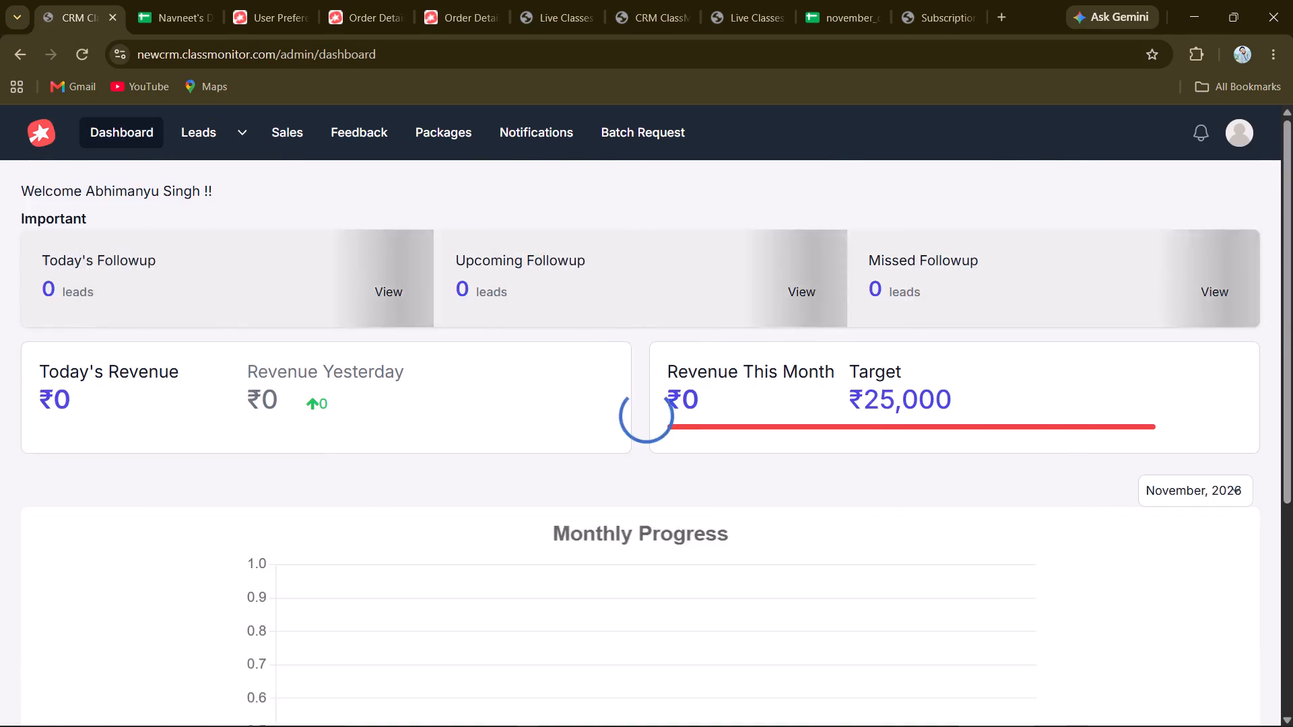
pyautogui.scroll(-6, 856, 419)
pyautogui.click(1198, 637)
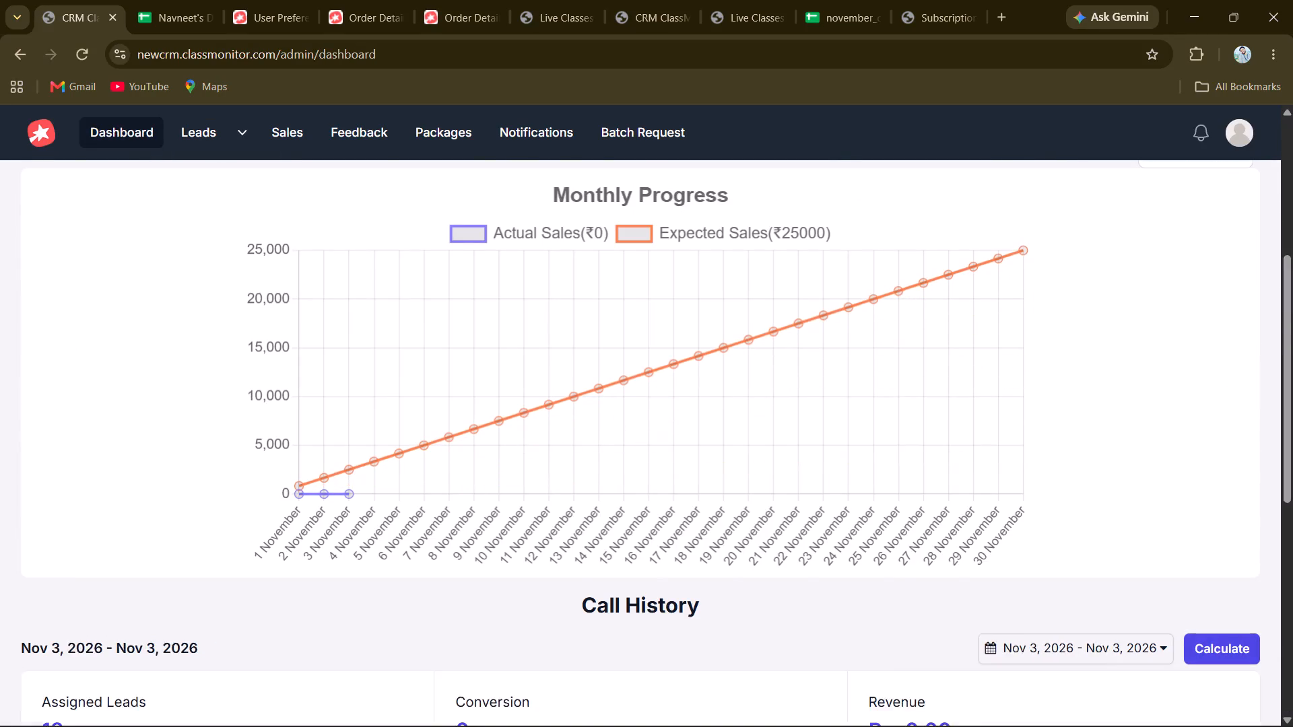
pyautogui.scroll(-6, 1198, 637)
pyautogui.scroll(11, 816, 433)
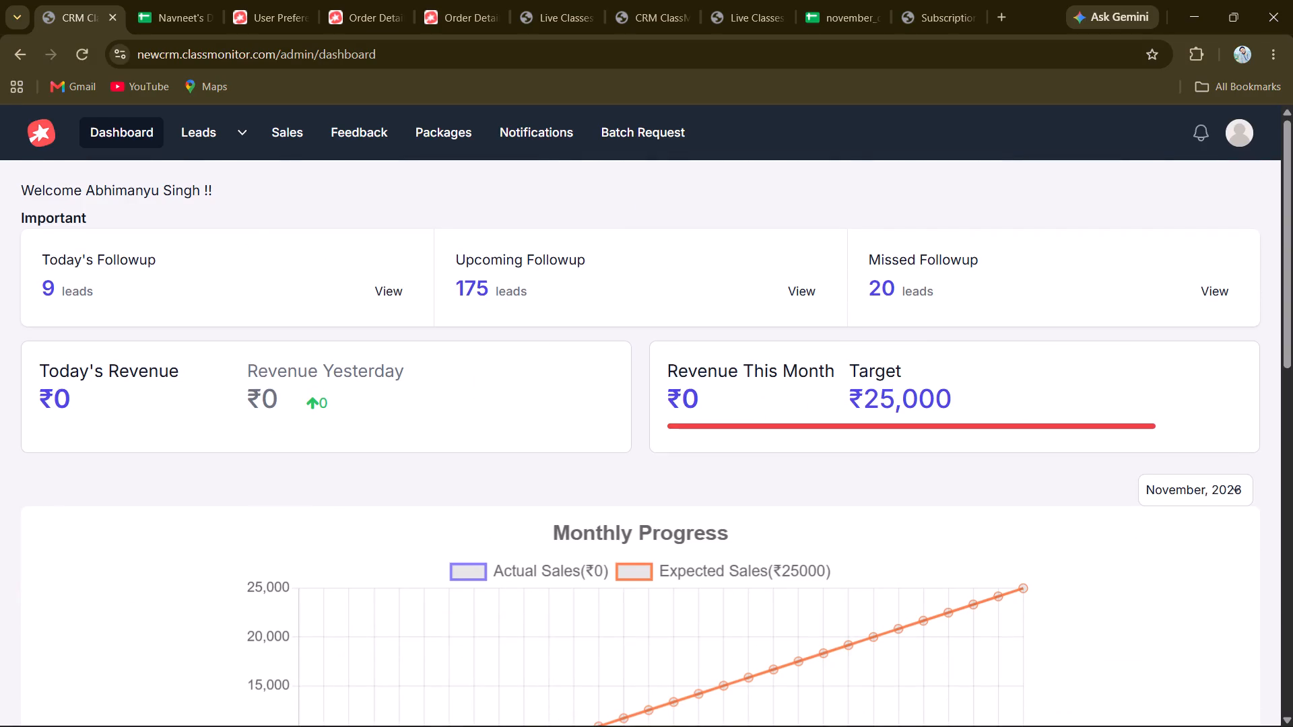
pyautogui.click(1228, 289)
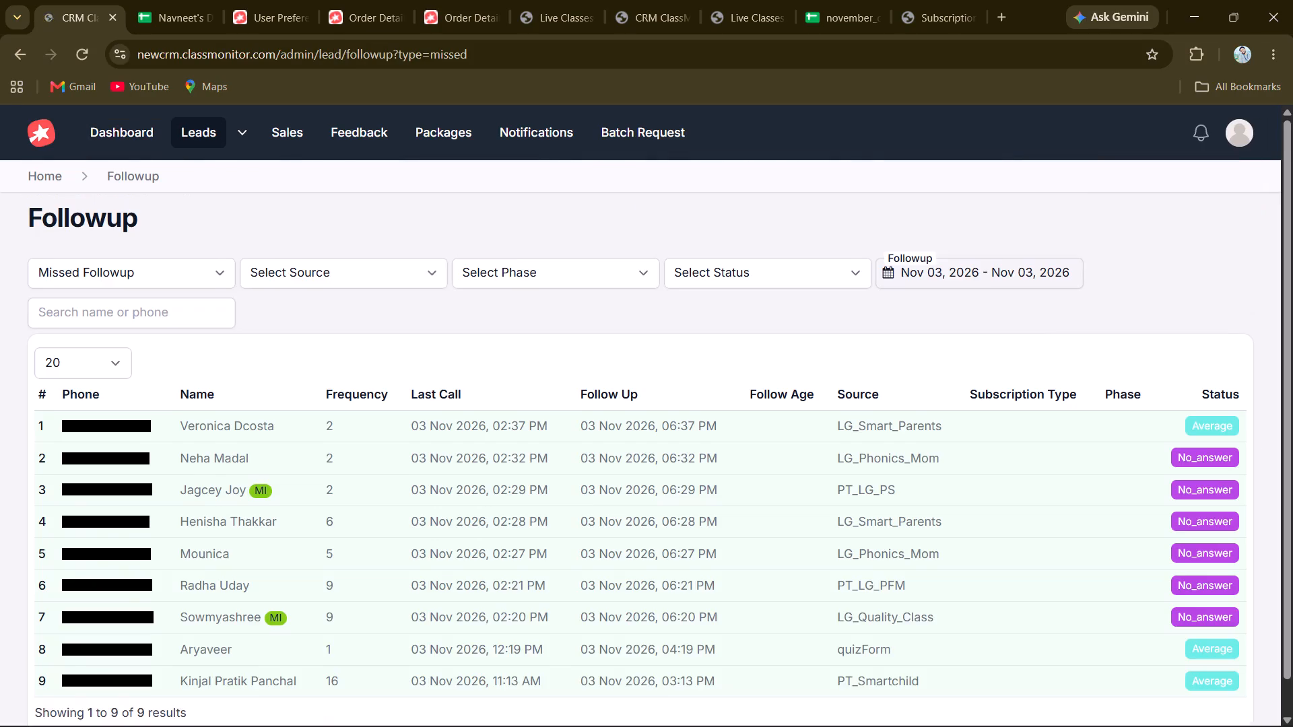
pyautogui.scroll(-8, 792, 494)
pyautogui.scroll(7, 792, 494)
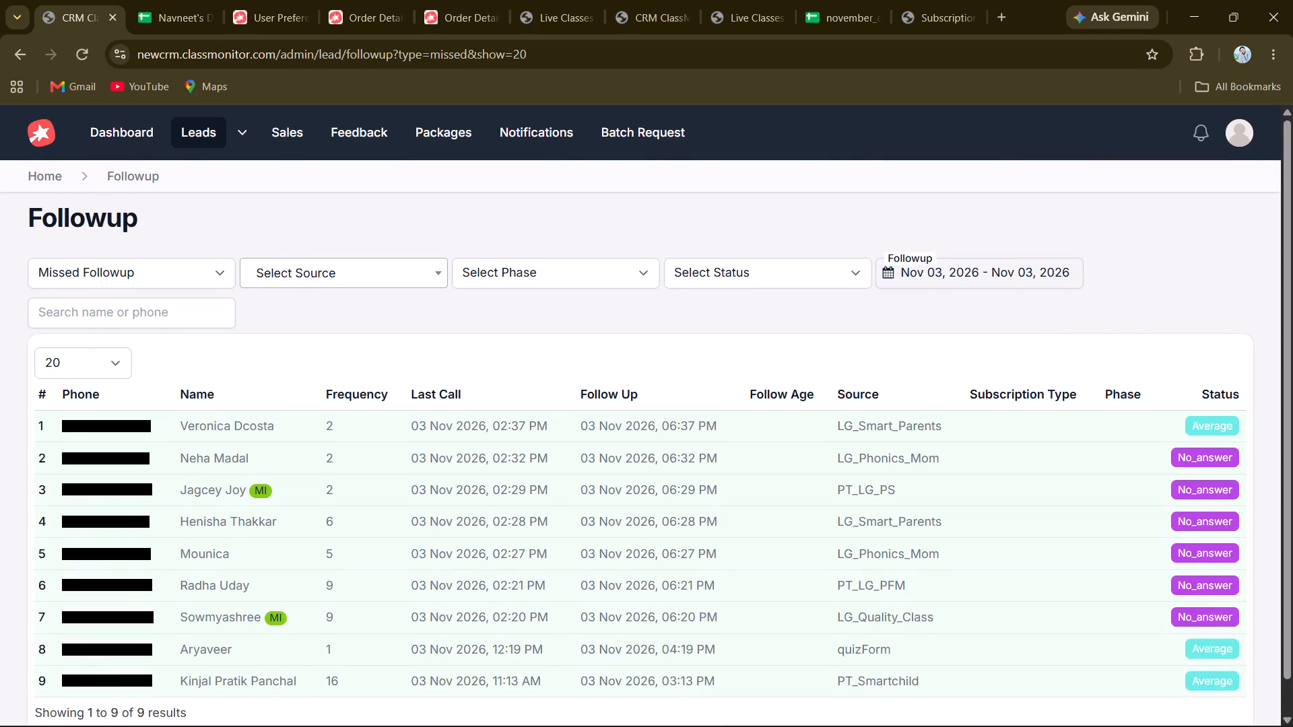
# Filter the missed follow-ups to the follow-up date range Jan 1, 2025 to Nov 1, 2026.
pyautogui.click(1015, 283)
pyautogui.click(1015, 283)
pyautogui.click(1015, 283)
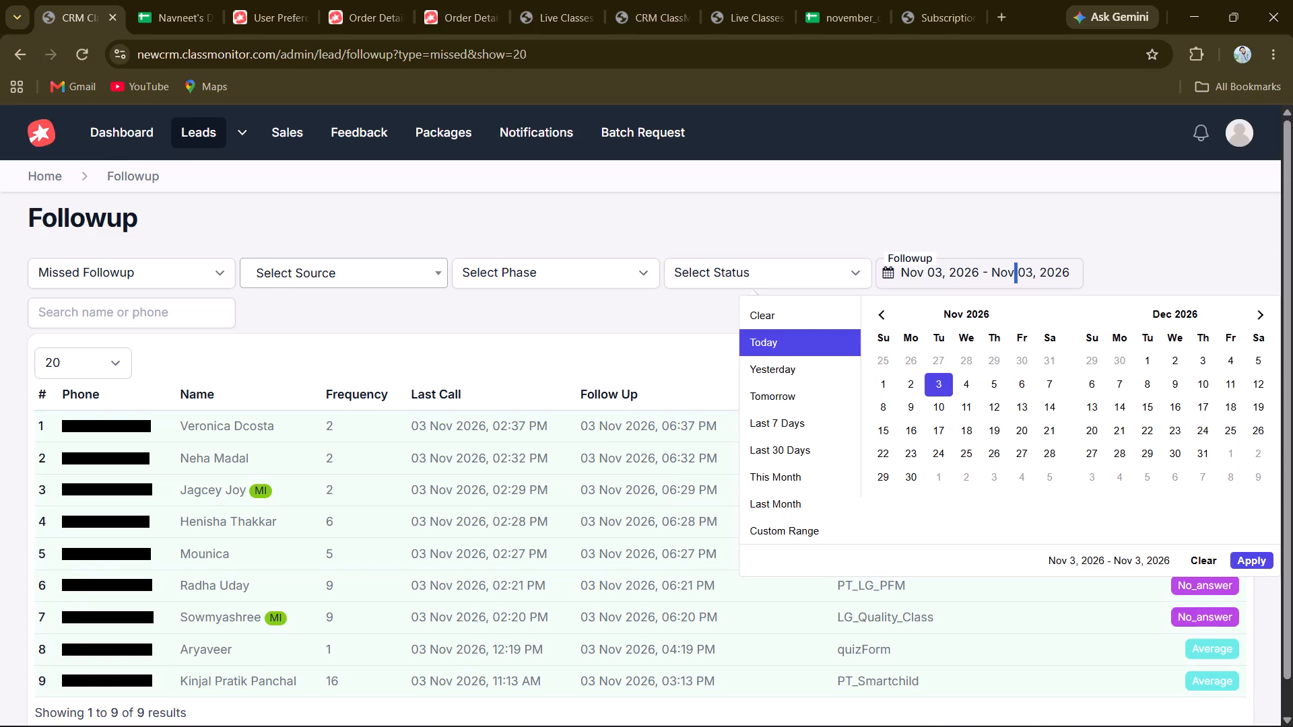
pyautogui.click(826, 534)
pyautogui.tripleClick(884, 320)
pyautogui.tripleClick(884, 320)
pyautogui.tripleClick(884, 320)
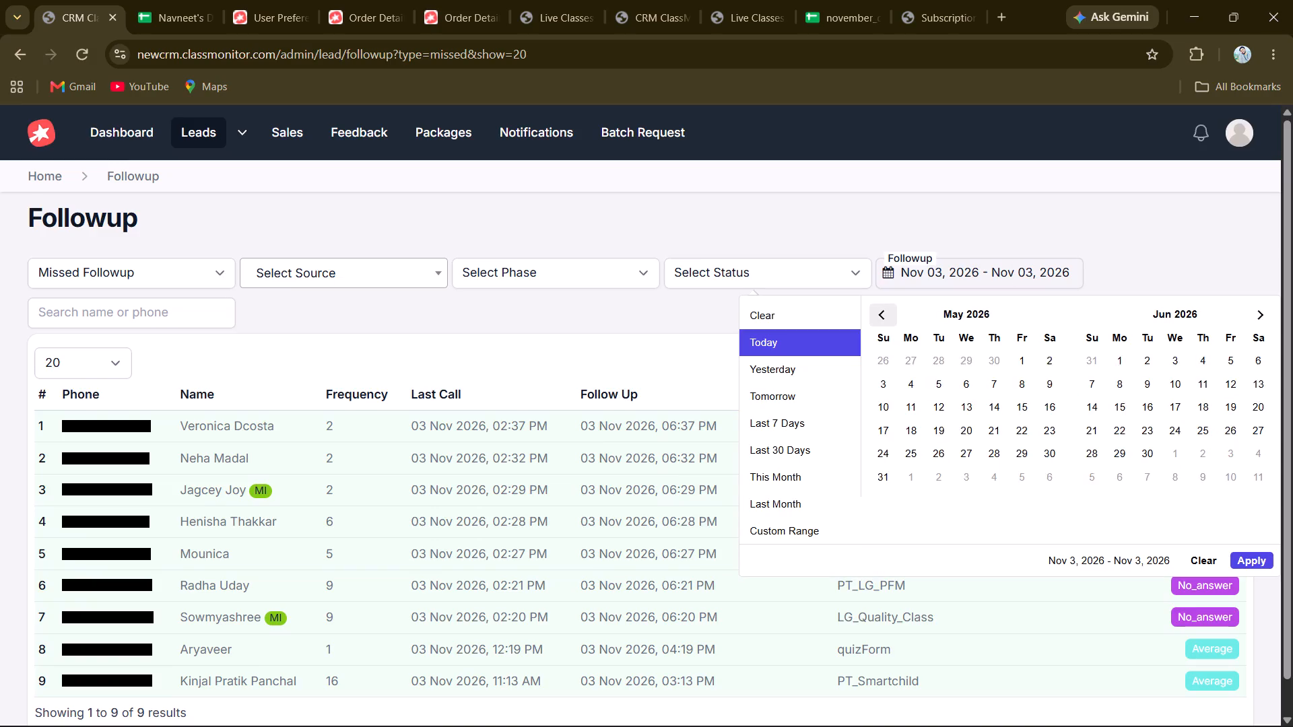
pyautogui.tripleClick(884, 320)
pyautogui.tripleClick(884, 320)
pyautogui.tripleClick(884, 320)
pyautogui.tripleClick(884, 320)
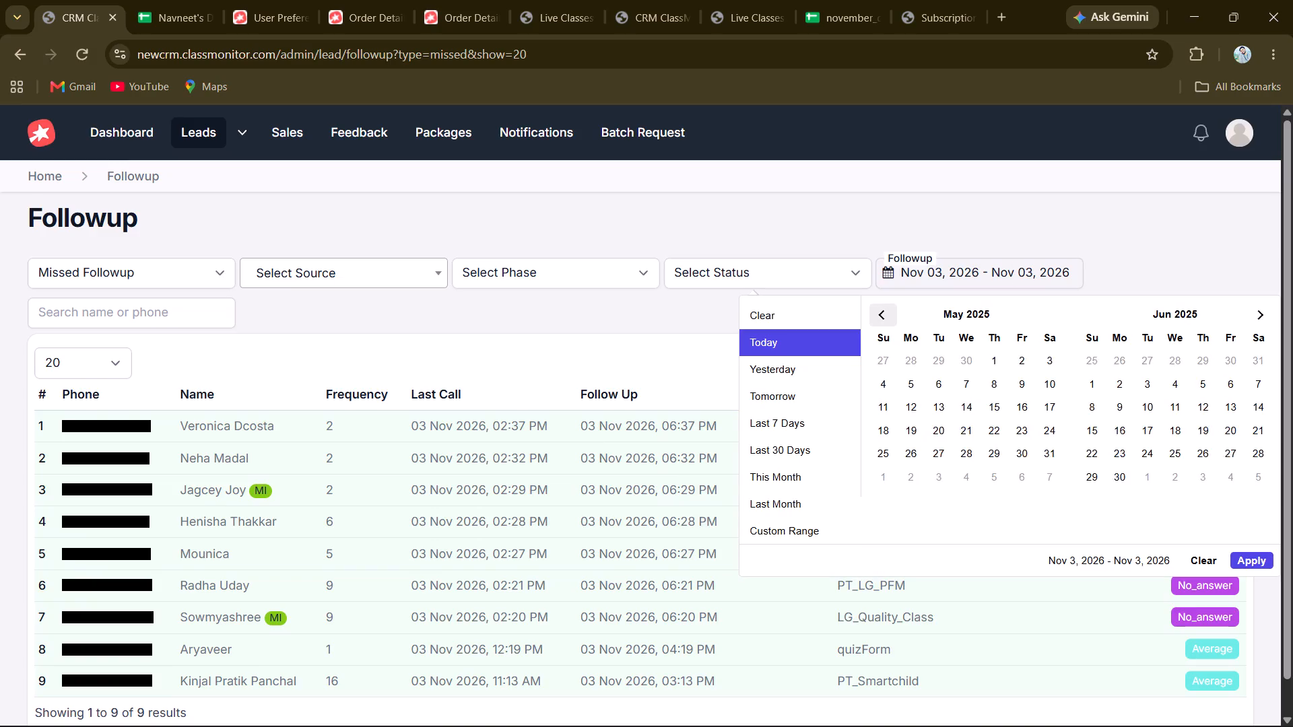
pyautogui.doubleClick(884, 320)
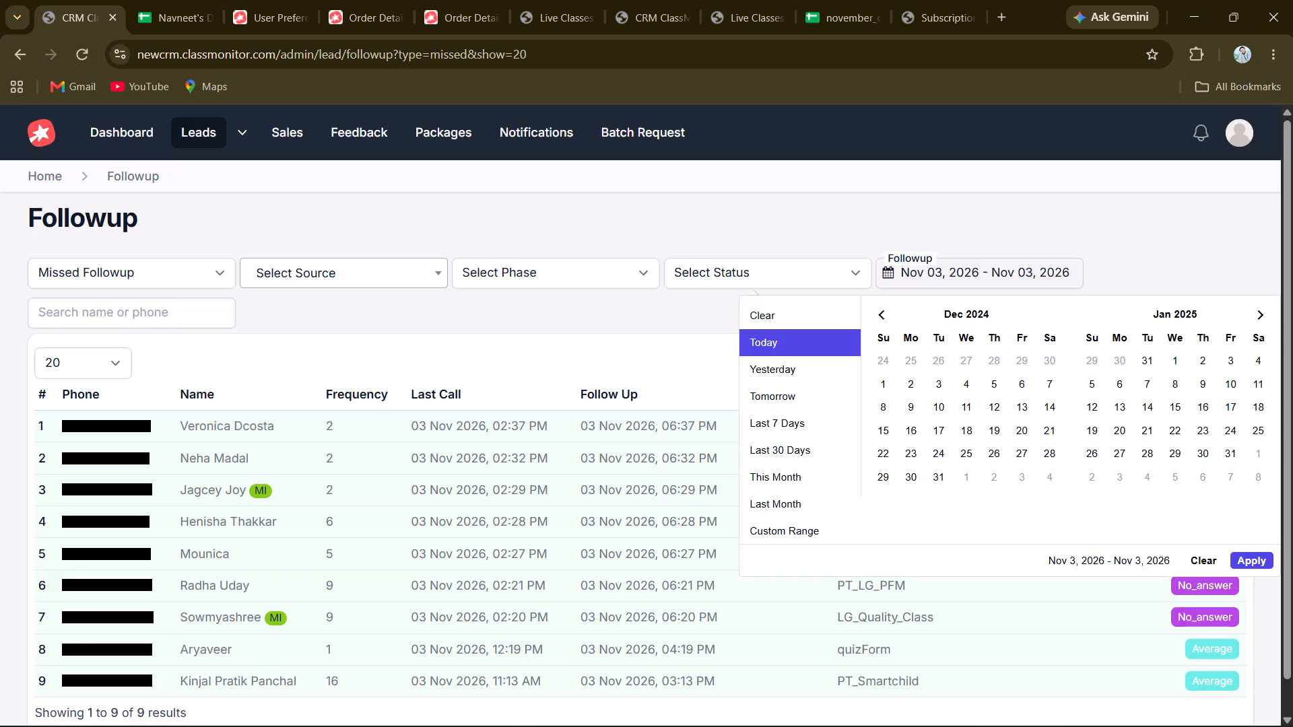
pyautogui.click(1178, 353)
pyautogui.tripleClick(1263, 317)
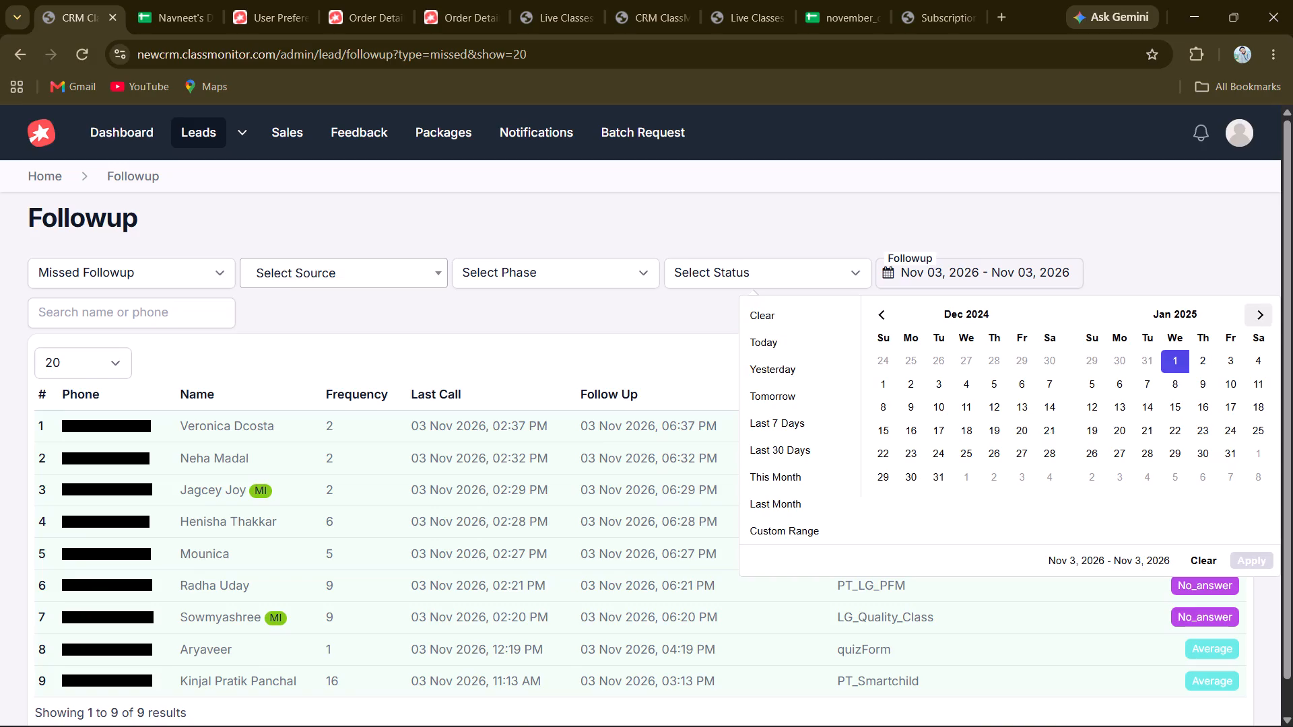
pyautogui.tripleClick(1263, 317)
pyautogui.tripleClick(1263, 317)
pyautogui.click(1263, 317)
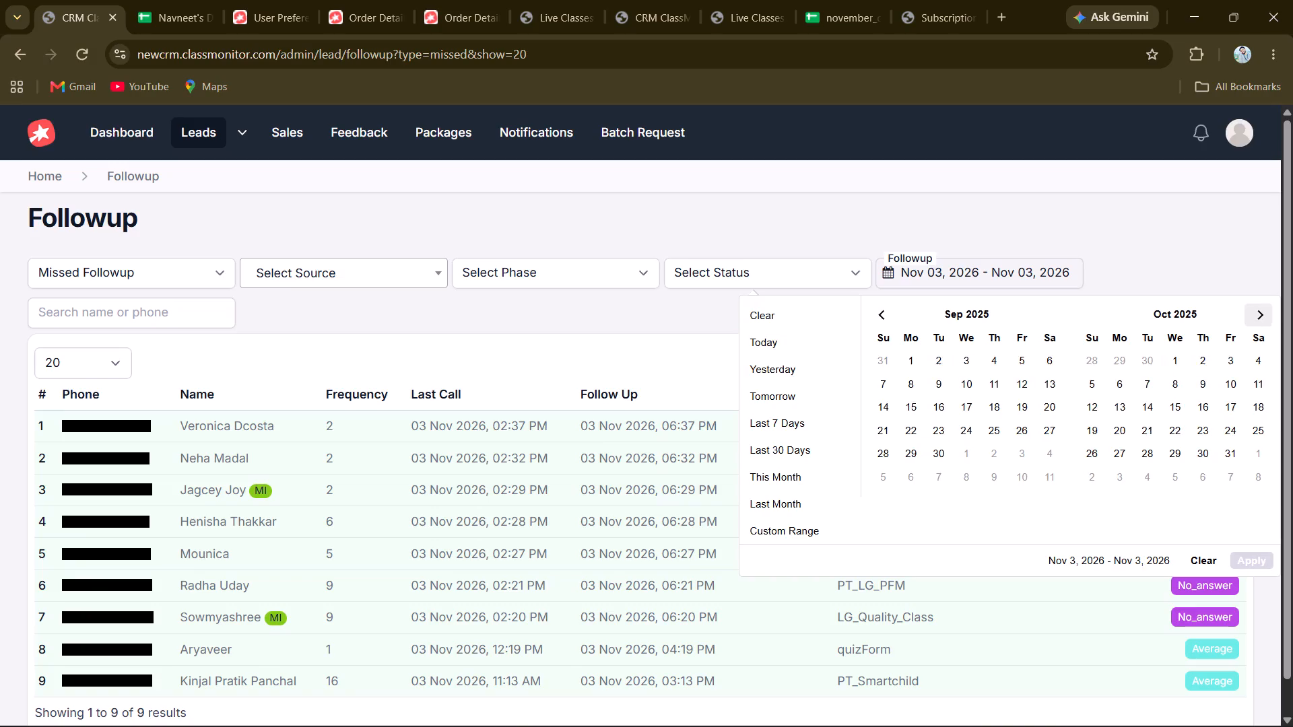
pyautogui.click(1263, 317)
pyautogui.click(1263, 317)
pyautogui.click(1263, 317)
pyautogui.click(1263, 317)
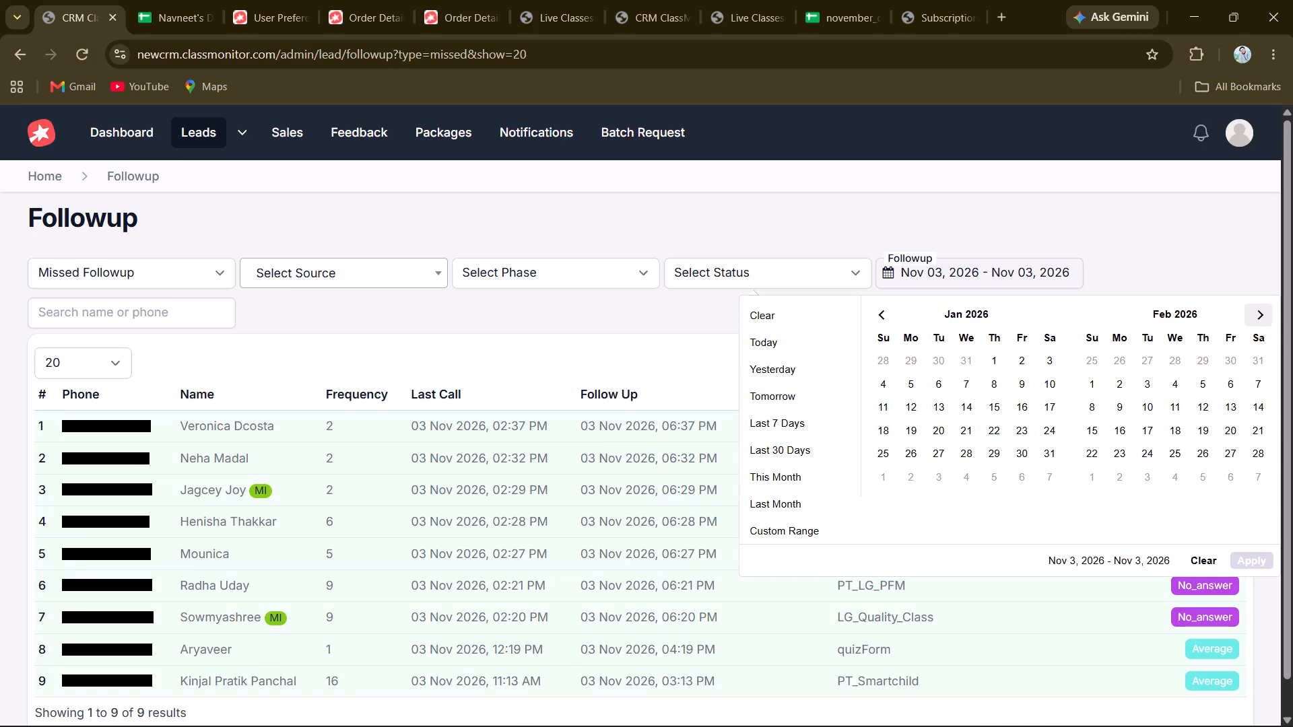
pyautogui.click(1263, 317)
pyautogui.tripleClick(1263, 317)
pyautogui.click(1263, 317)
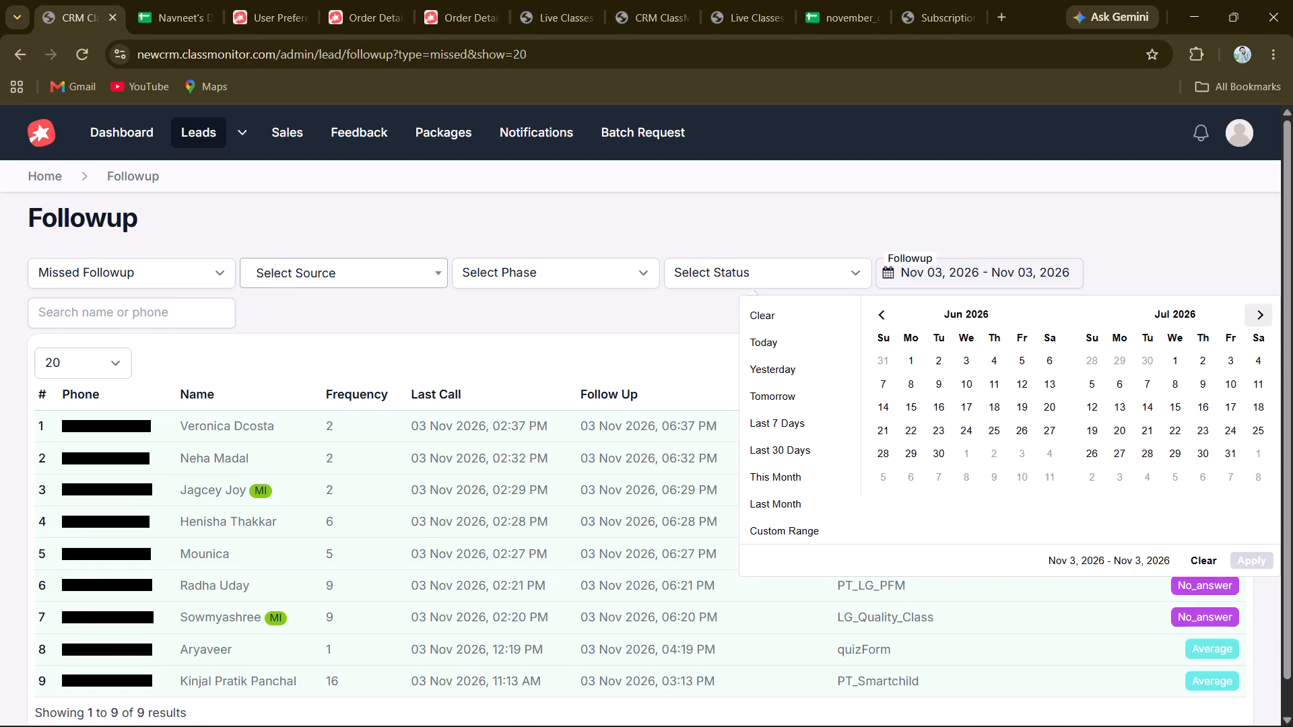
pyautogui.click(1263, 317)
pyautogui.click(1263, 317)
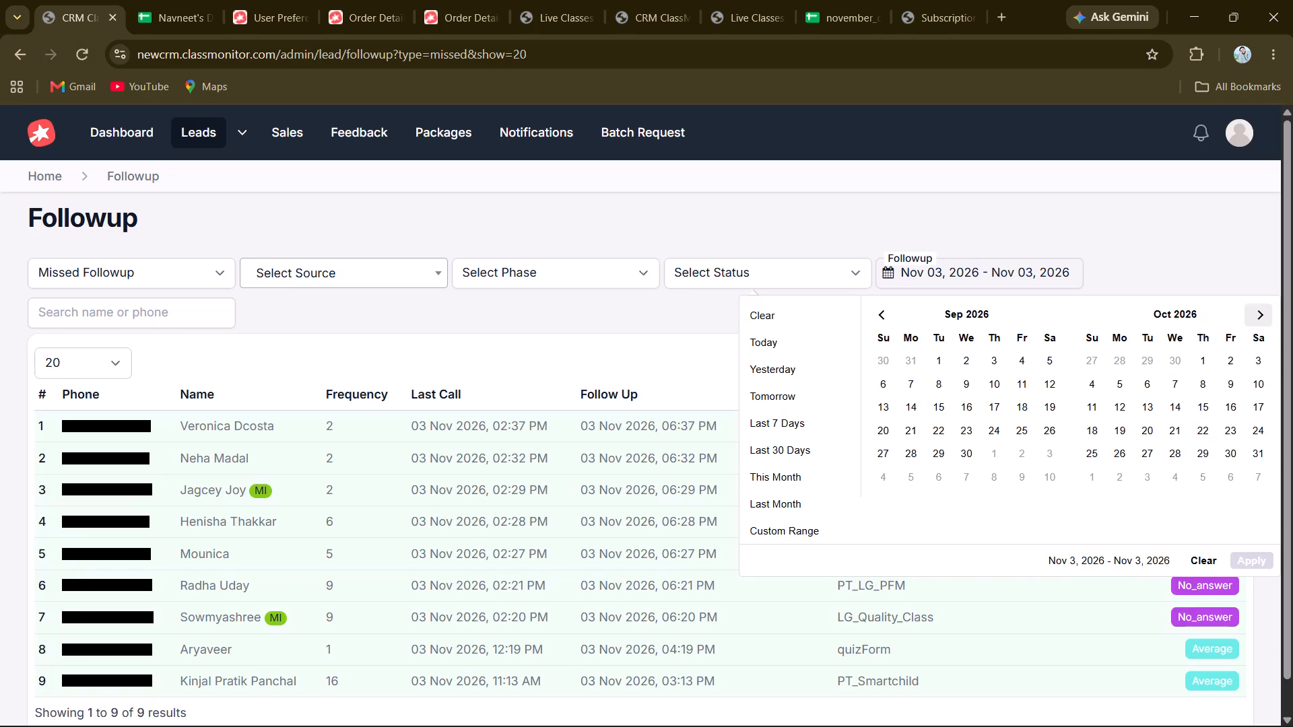
pyautogui.click(1263, 317)
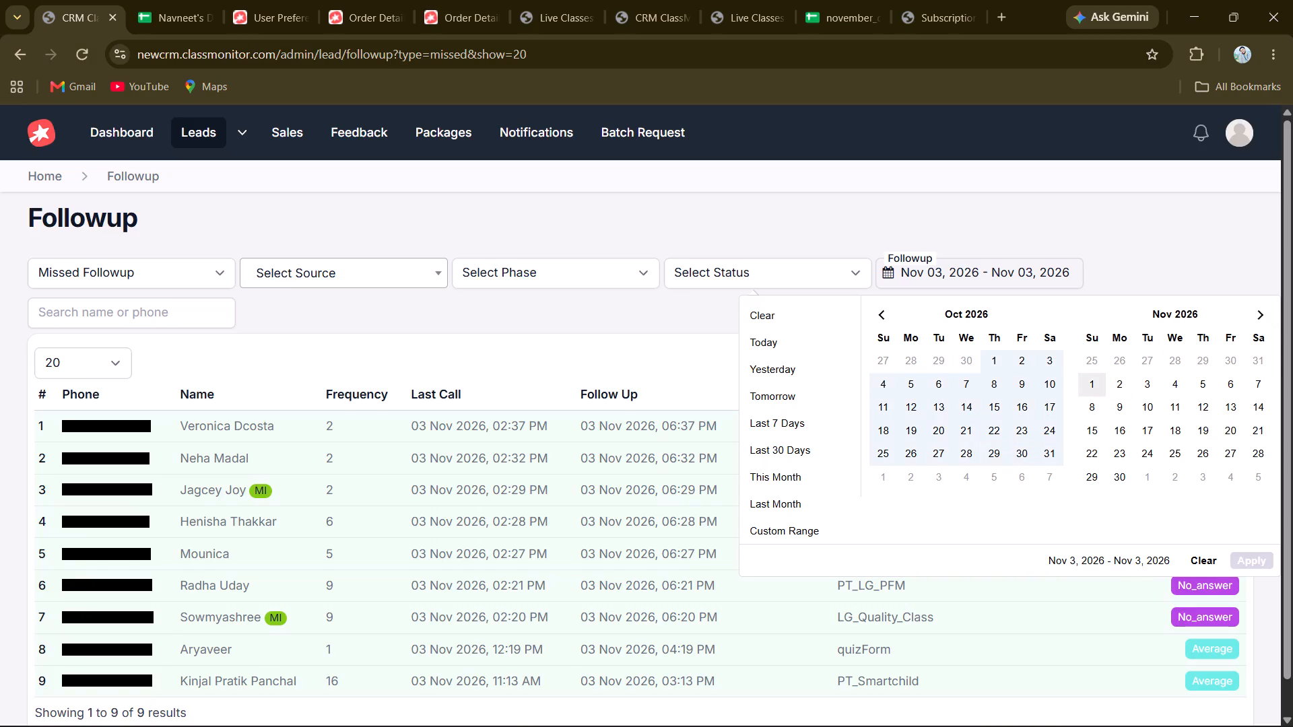
pyautogui.click(1091, 383)
pyautogui.click(1257, 558)
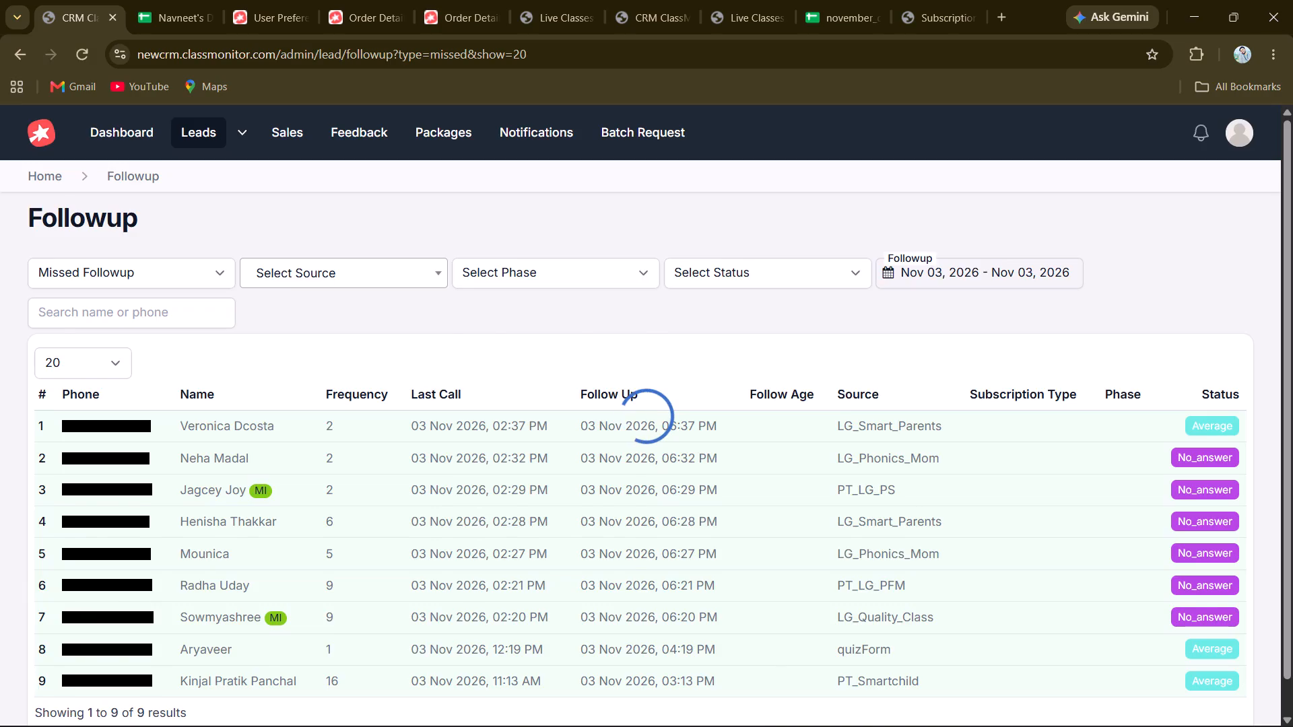
# Open the first missed lead, sourced from Harsha_demo Jan_Jun_26, and review its details and call history.
pyautogui.scroll(-10, 976, 599)
pyautogui.scroll(10, 976, 599)
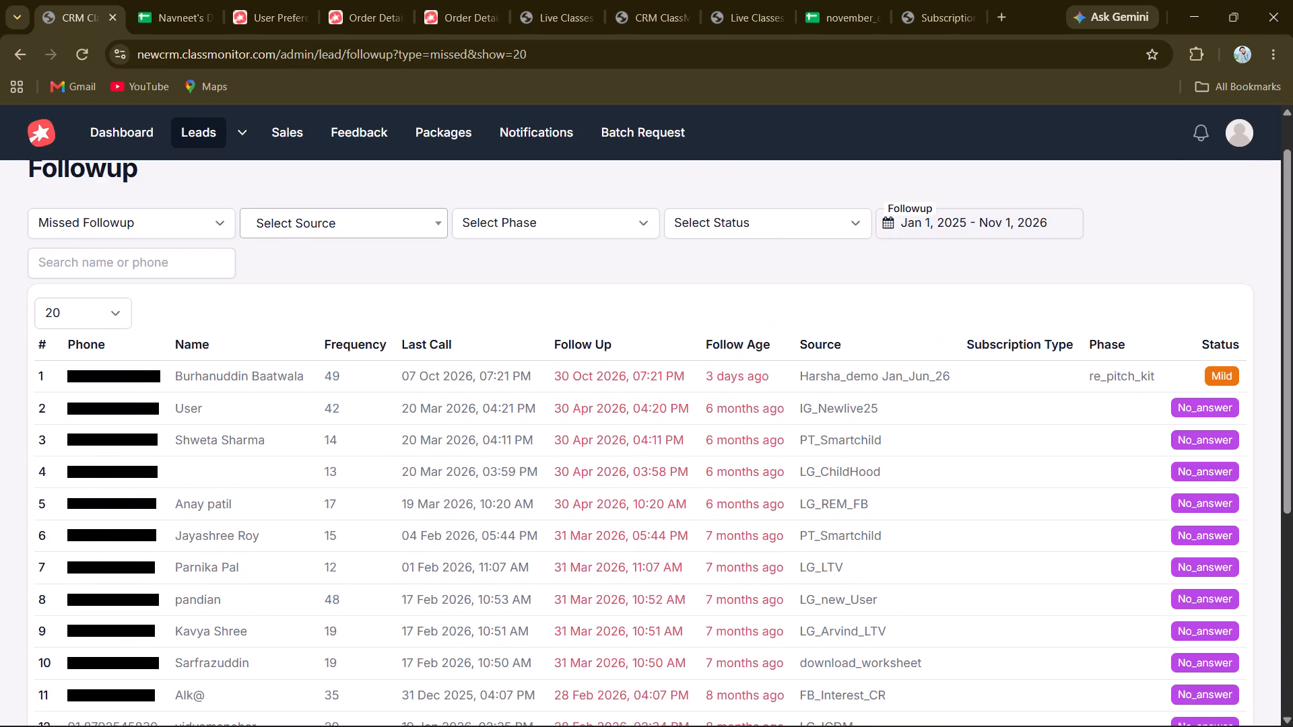
pyautogui.click(432, 426)
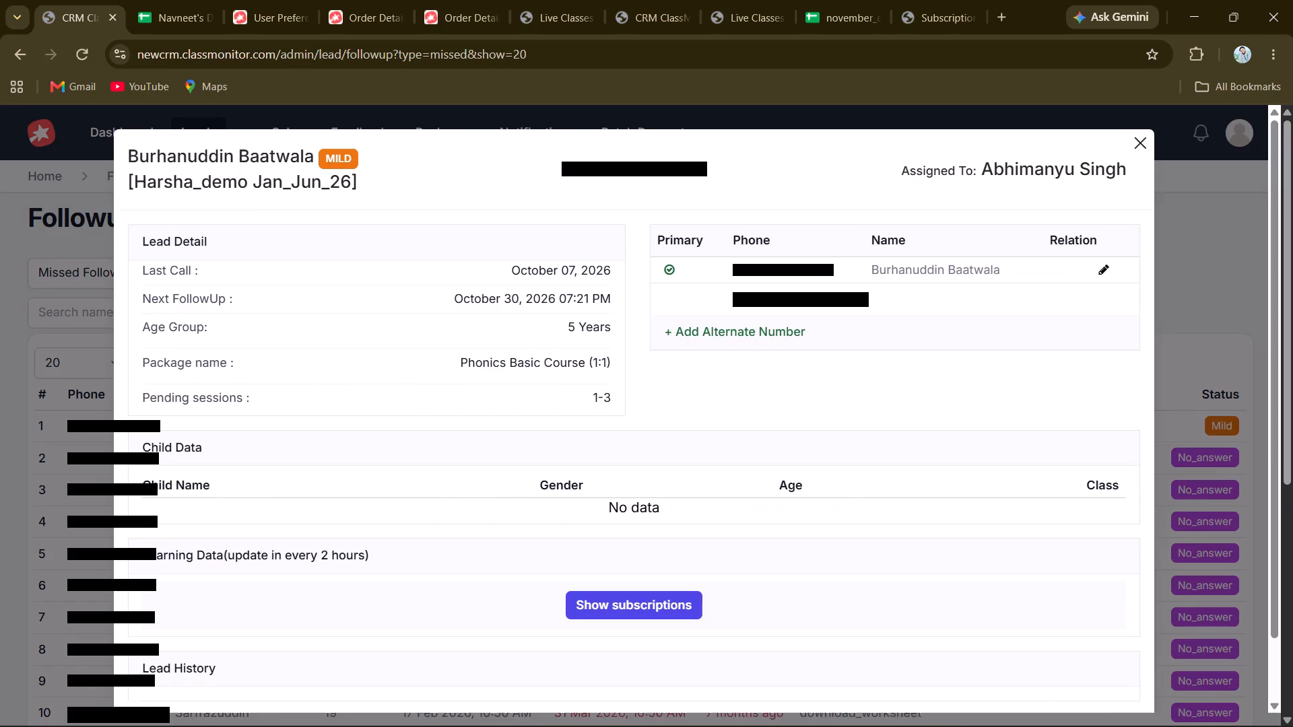
pyautogui.scroll(-9, 432, 426)
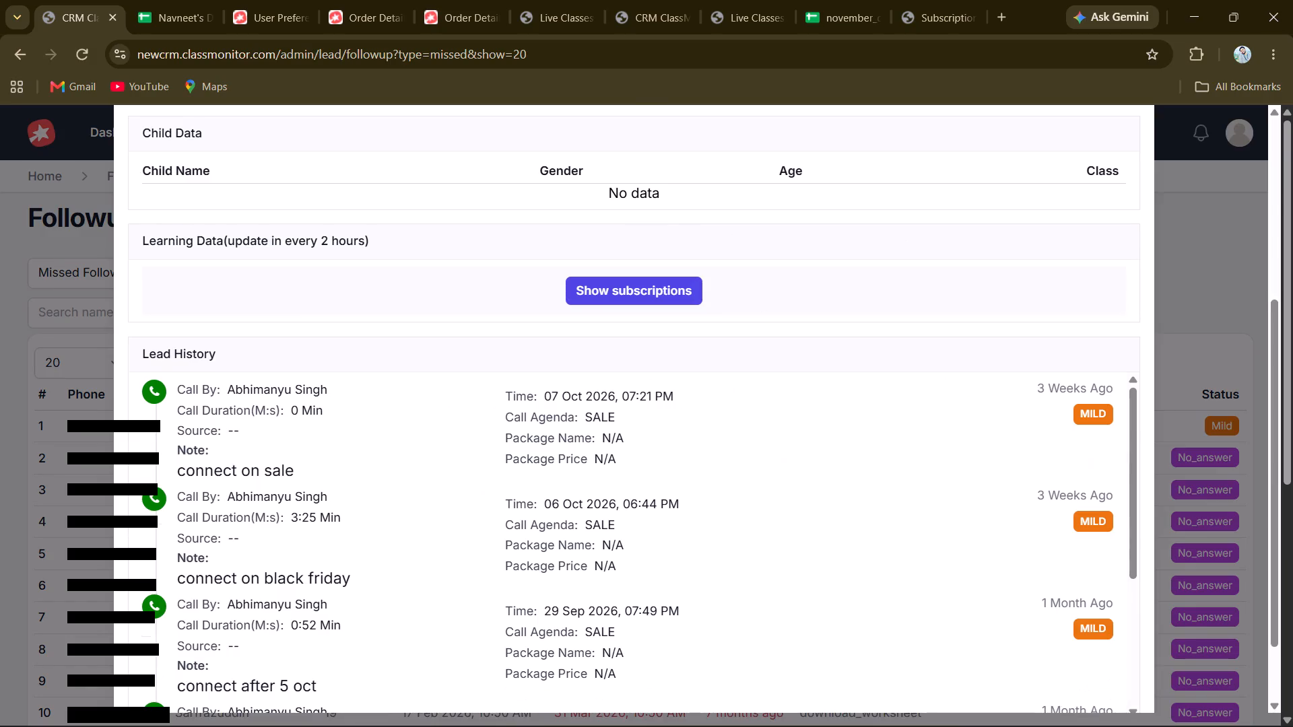
# Start a call log for this lead with status AVERAGE, note "connect on black friday sale" and a call duration of 48 seconds.
pyautogui.click(826, 677)
pyautogui.scroll(-6, 826, 677)
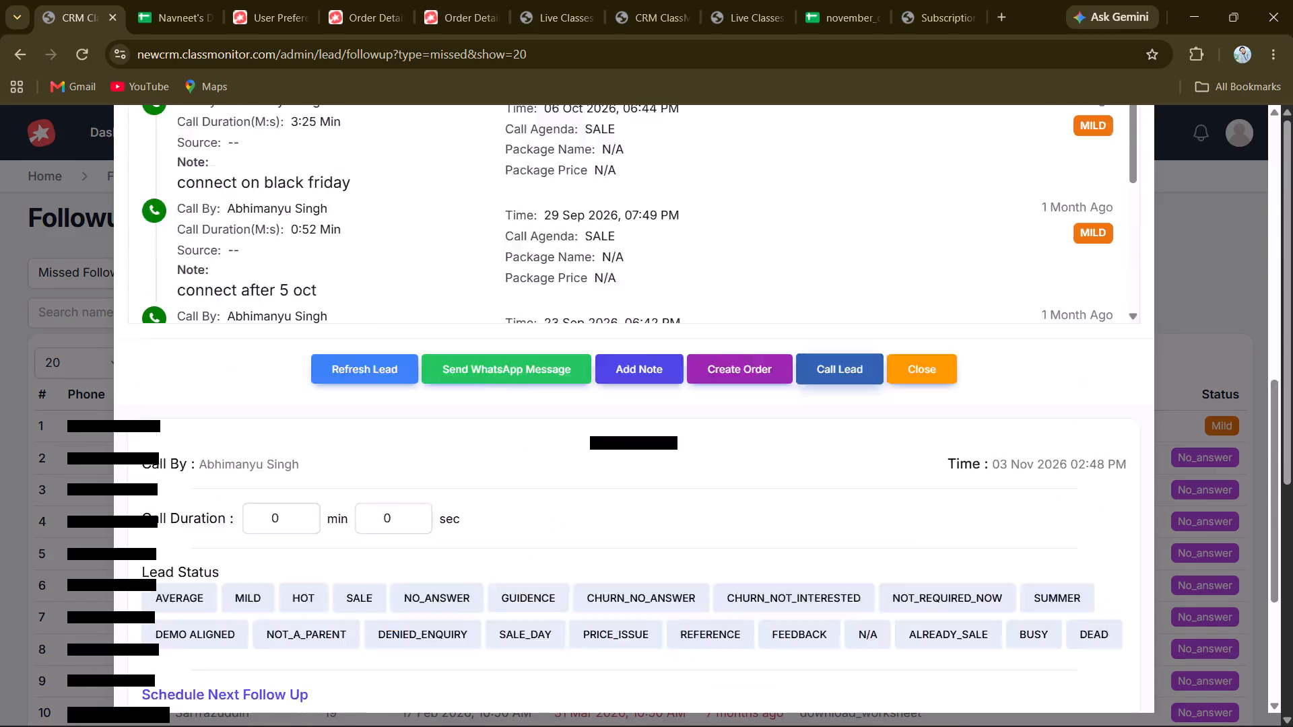
pyautogui.click(197, 341)
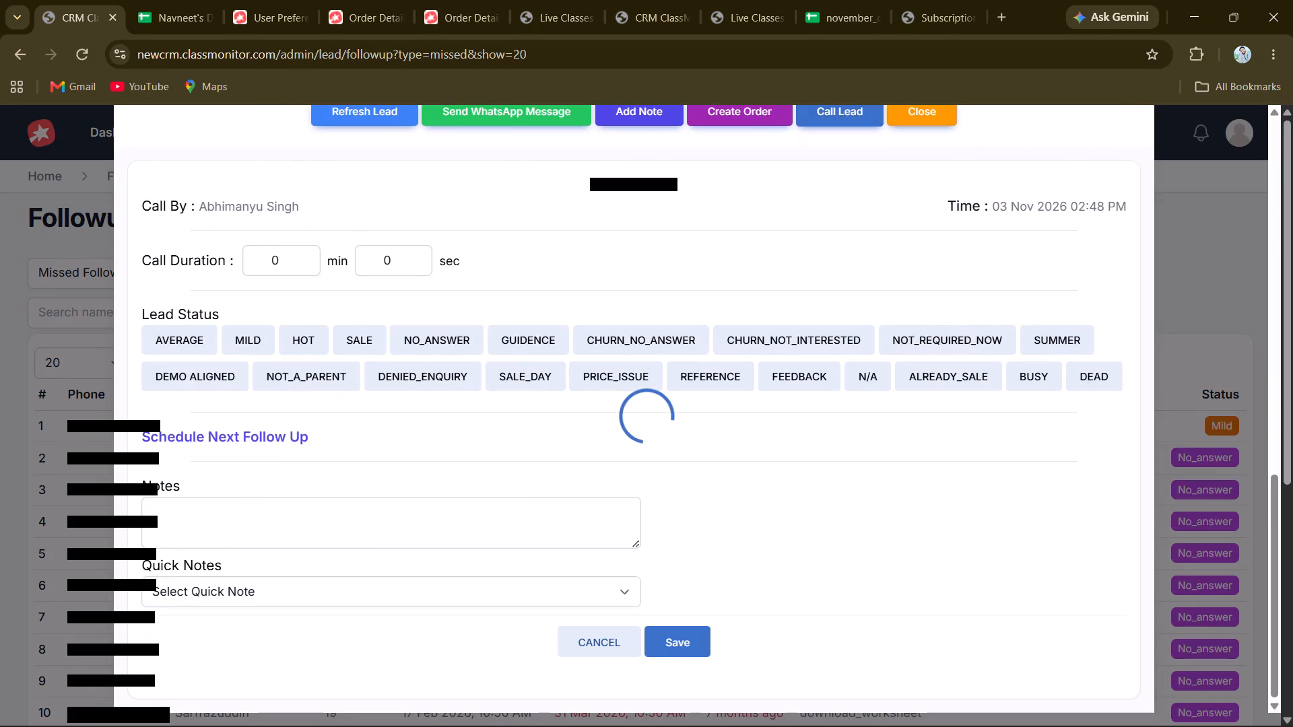
pyautogui.click(236, 518)
pyautogui.write('connect on black friday sale')
pyautogui.press('space')
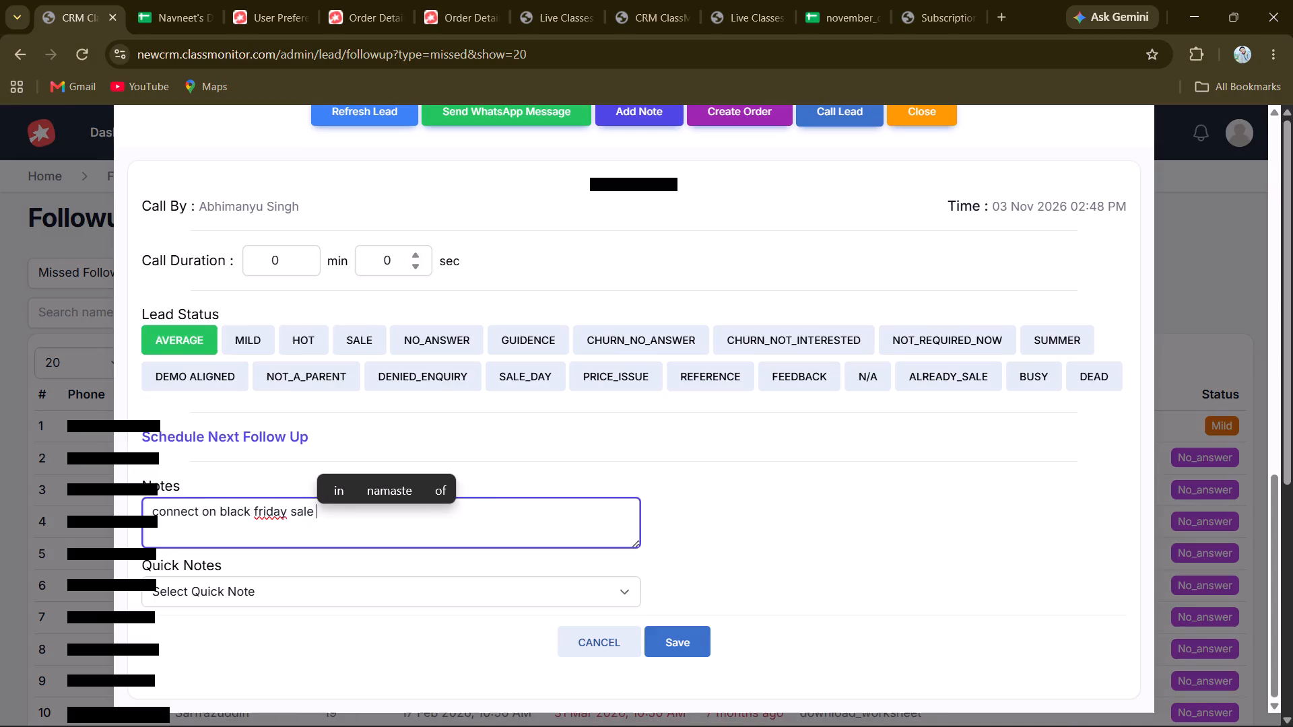
pyautogui.click(395, 264)
pyautogui.press('BackSpace')
pyautogui.write('48')
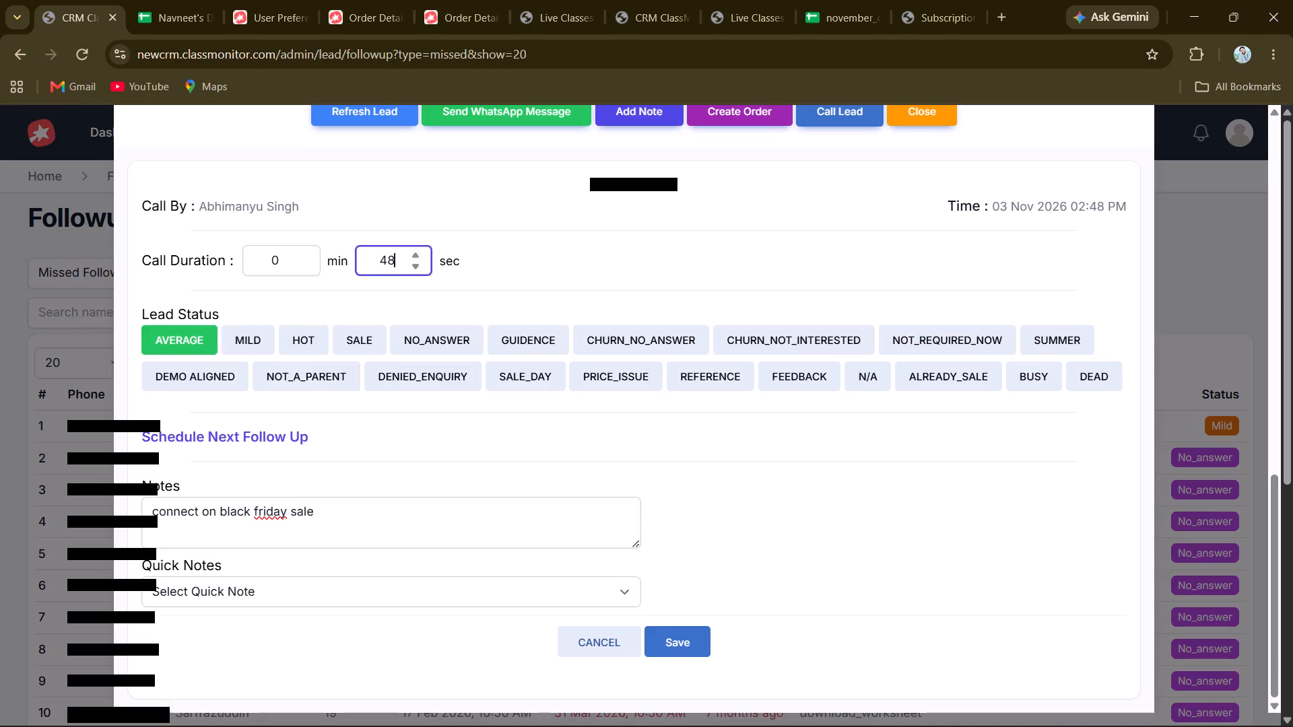
# Schedule the next follow-up for the custom date 19 November 2026, save the call log and close the lead.
pyautogui.click(275, 442)
pyautogui.click(413, 490)
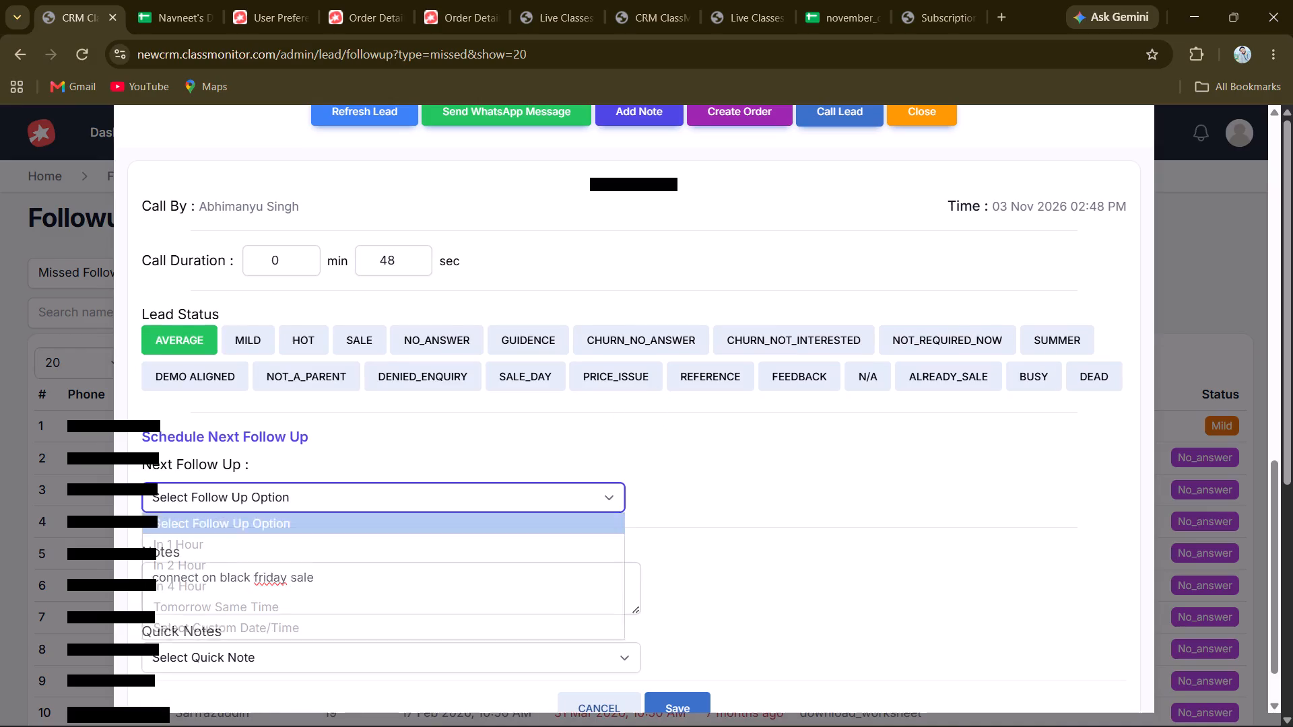
pyautogui.click(277, 637)
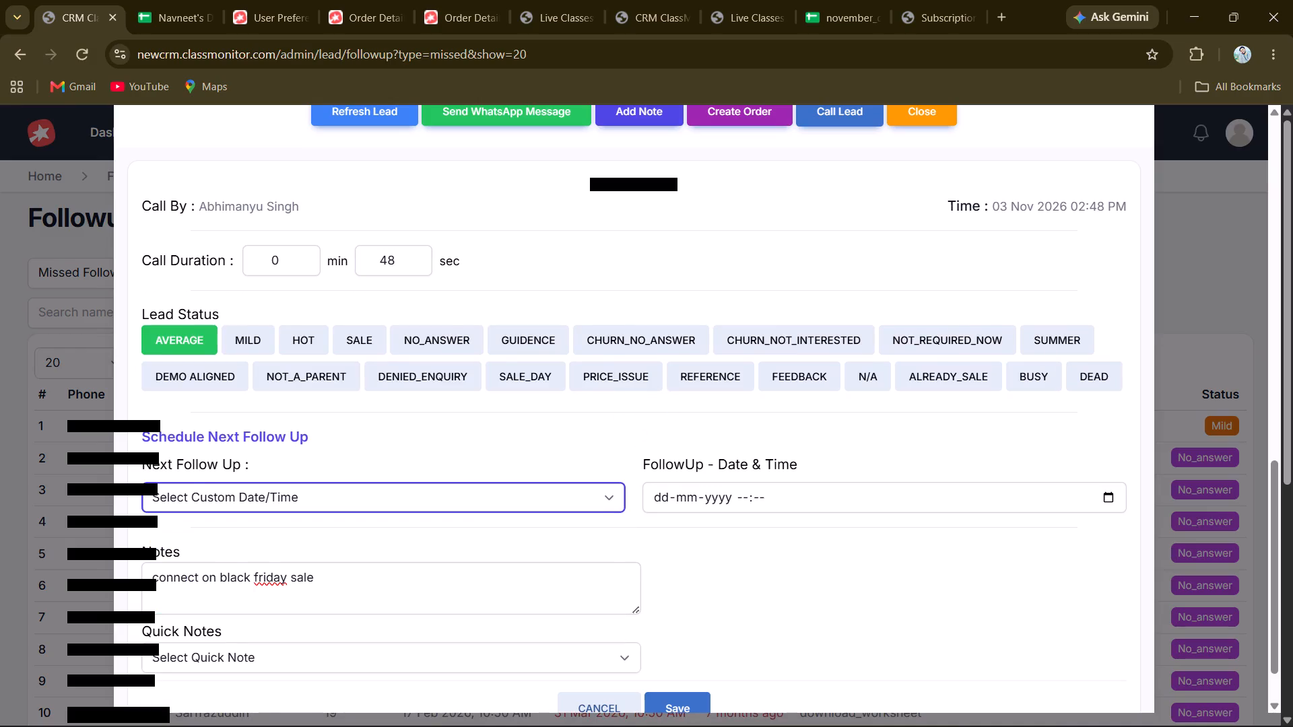
pyautogui.click(1115, 497)
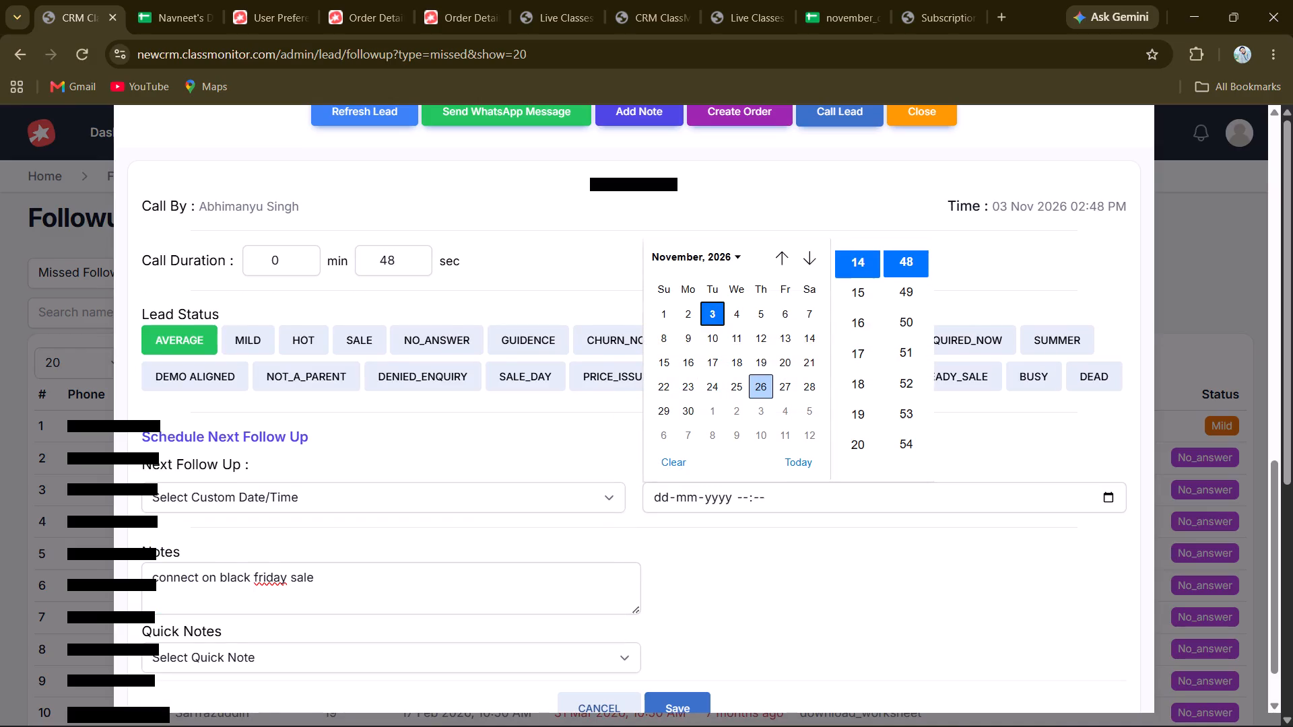
pyautogui.click(768, 376)
pyautogui.click(762, 362)
pyautogui.moveTo(385, 598); pyautogui.dragTo(539, 599)
pyautogui.scroll(-8, 539, 599)
pyautogui.click(699, 643)
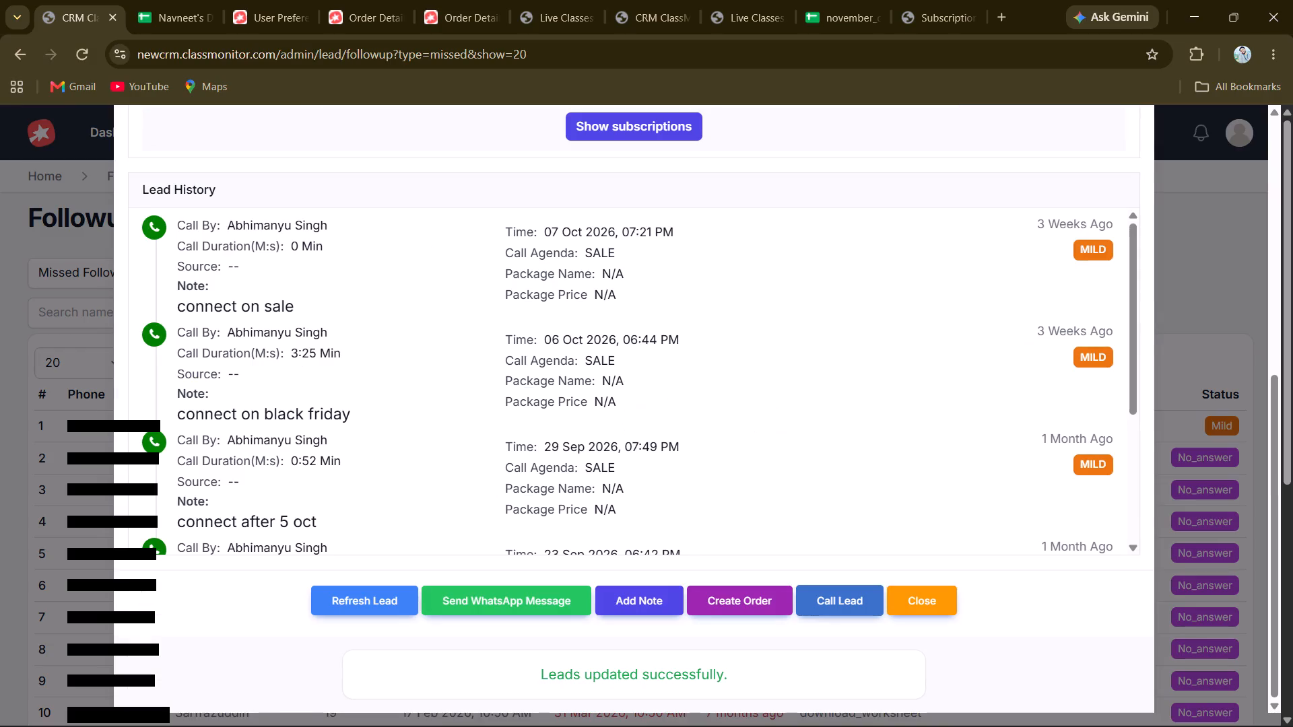
pyautogui.click(925, 598)
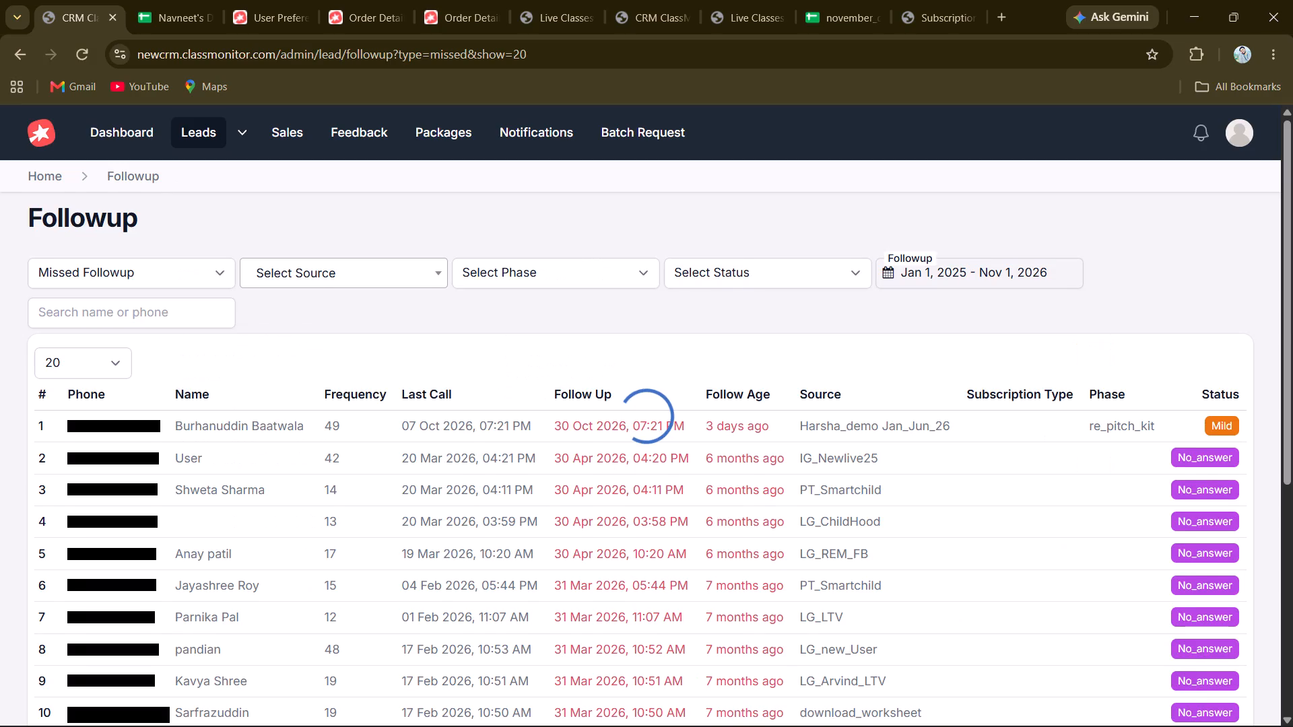
# Open the first lead in the missed follow-ups list, sourced from IG_Newlive25, to review its details and call history.
pyautogui.scroll(-11, 766, 580)
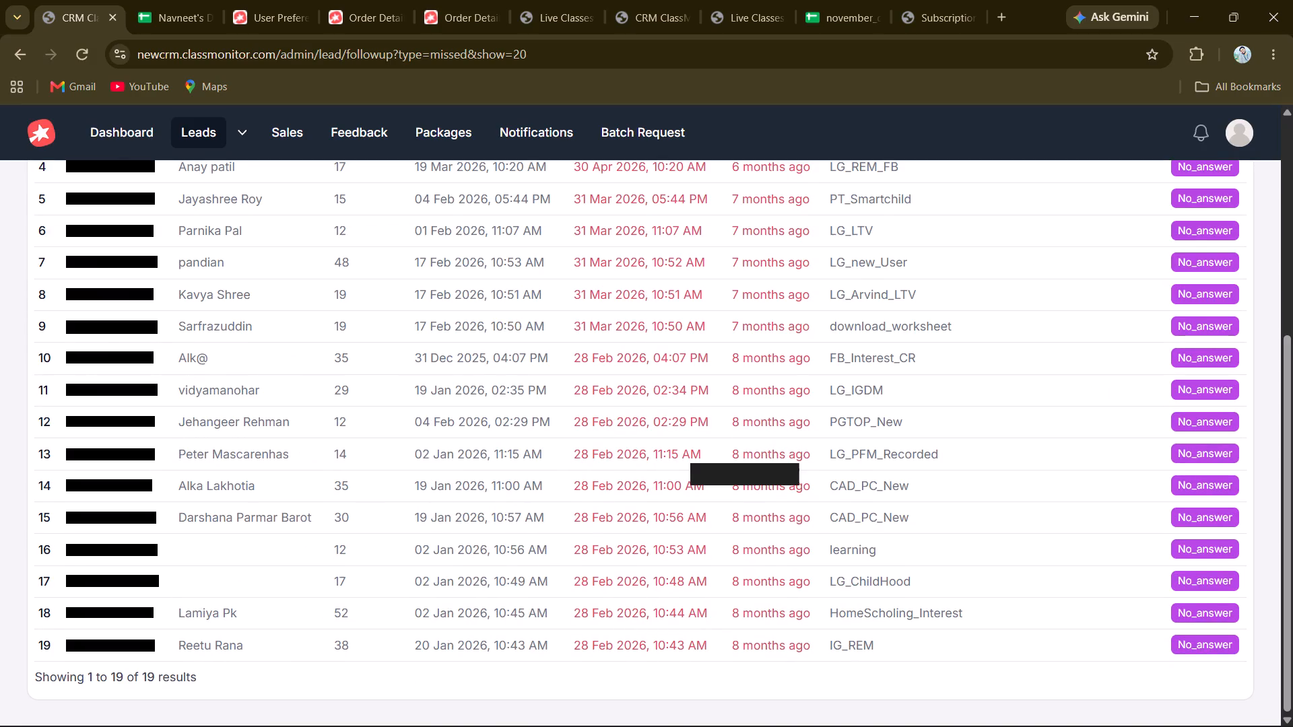
pyautogui.scroll(6, 682, 450)
pyautogui.click(489, 420)
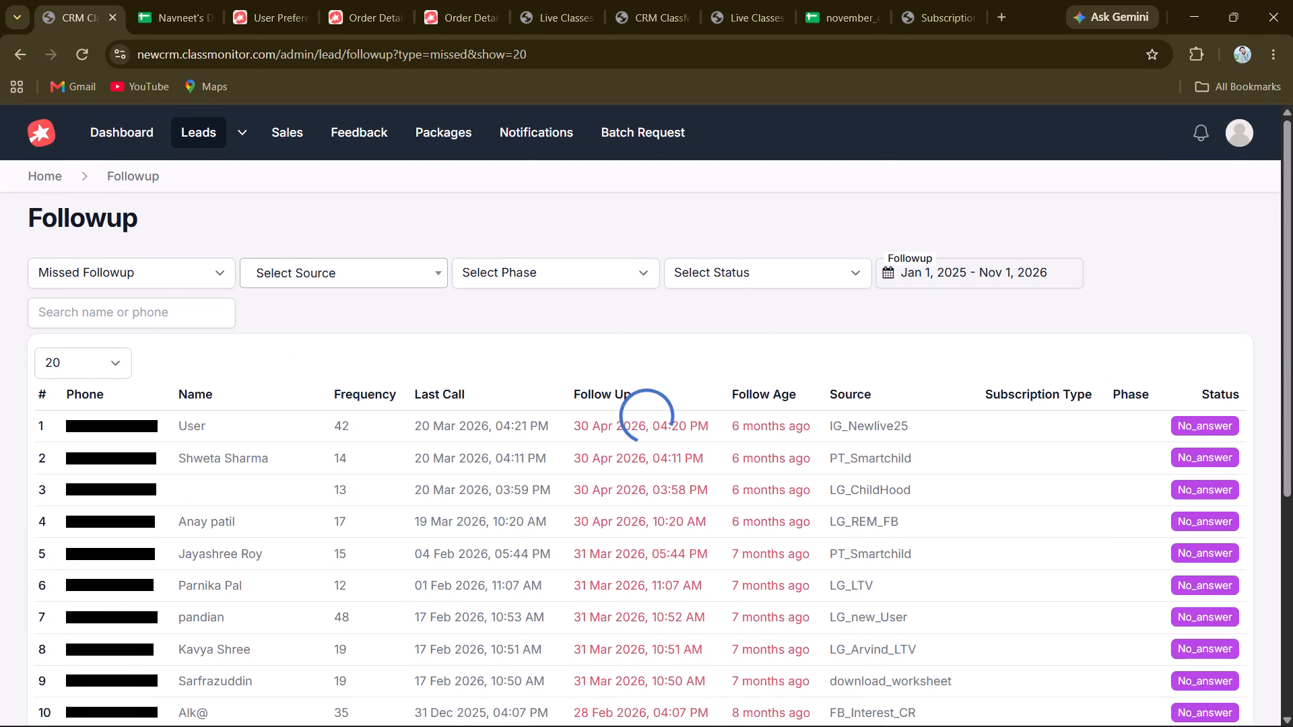
pyautogui.scroll(-10, 634, 420)
pyautogui.scroll(10, 634, 420)
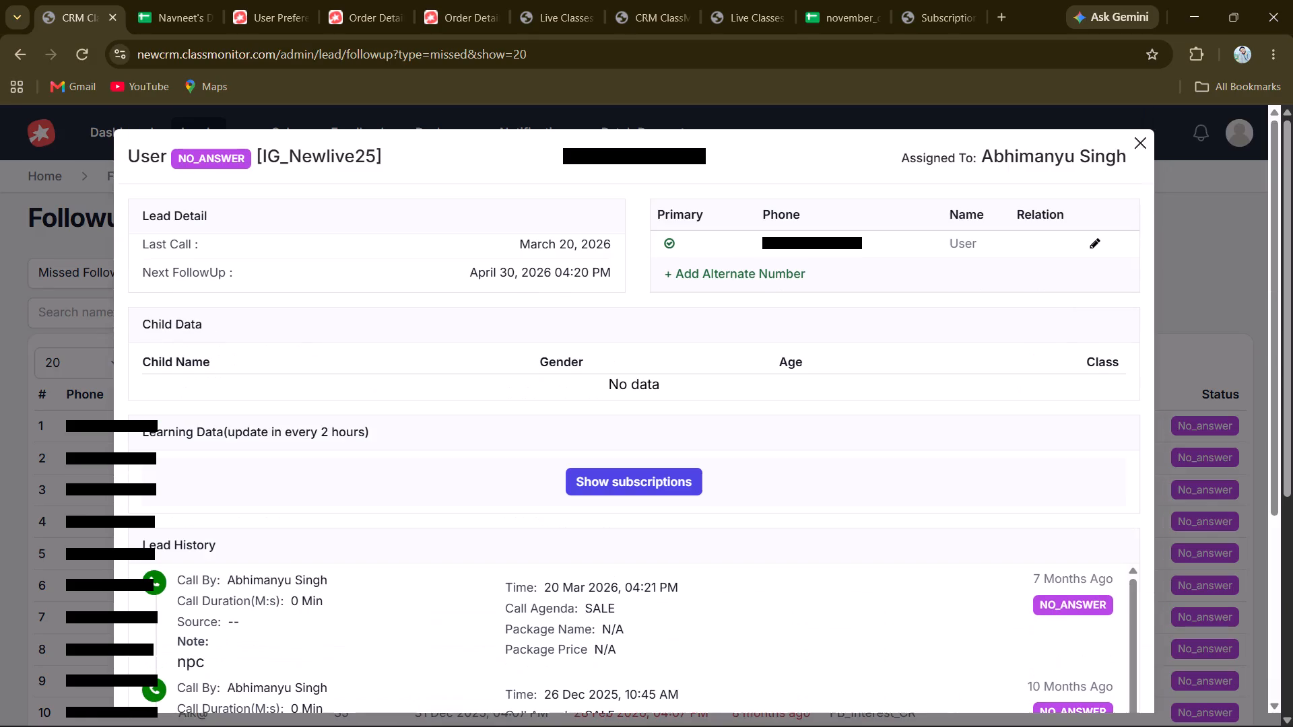
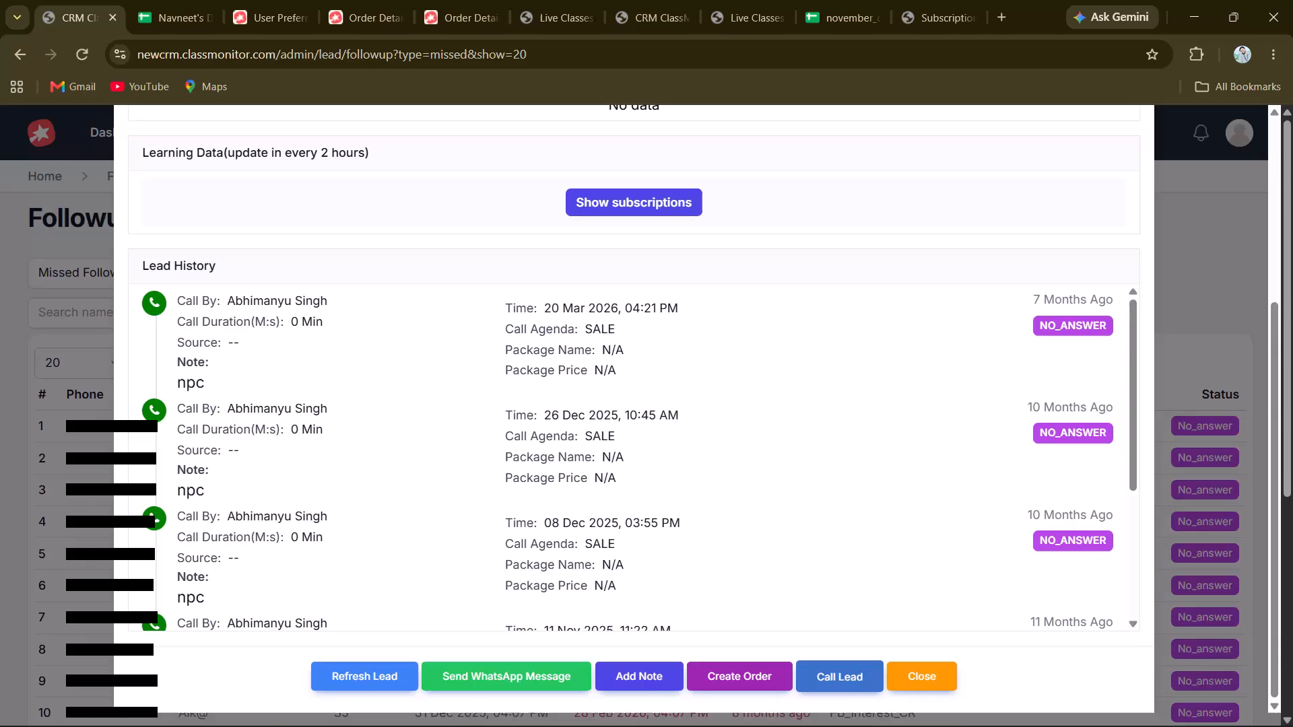
# Log a call for the open IG_Newlive25 lead with status CHURN_NO_ANSWER and note "npc", save it and close the lead.
pyautogui.scroll(8, 634, 420)
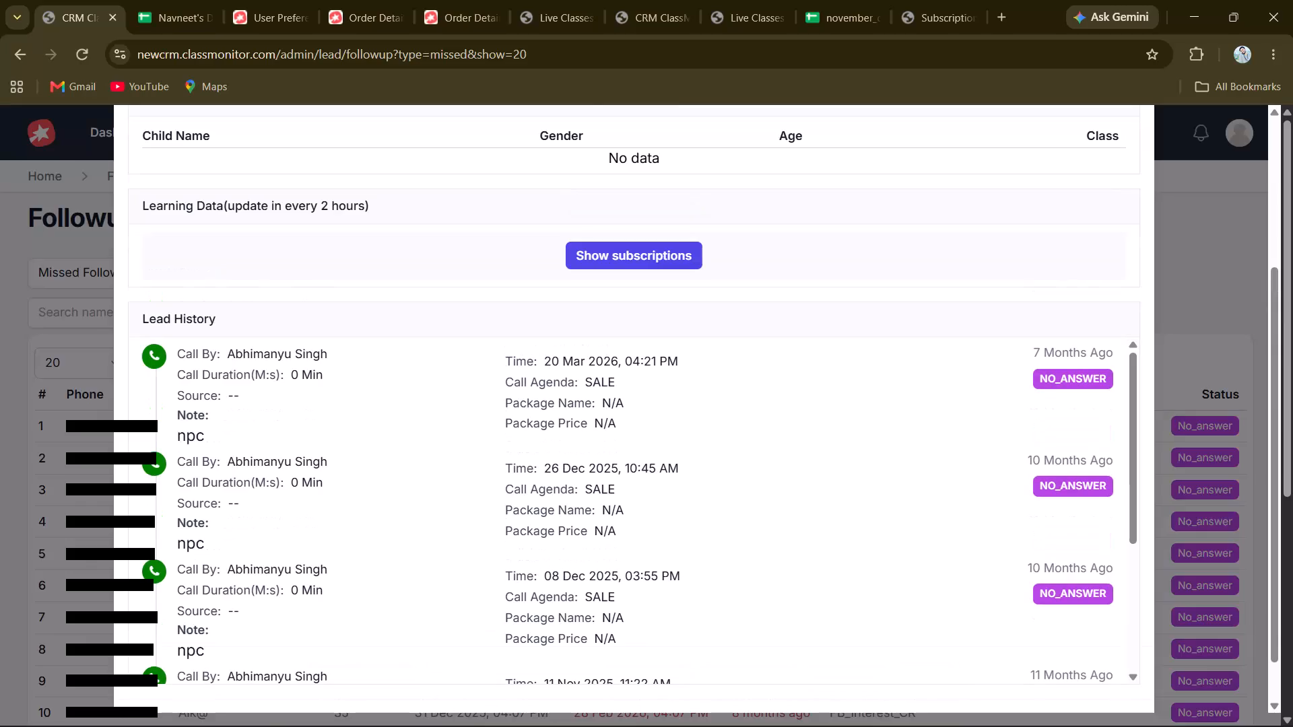
pyautogui.scroll(-6, 634, 420)
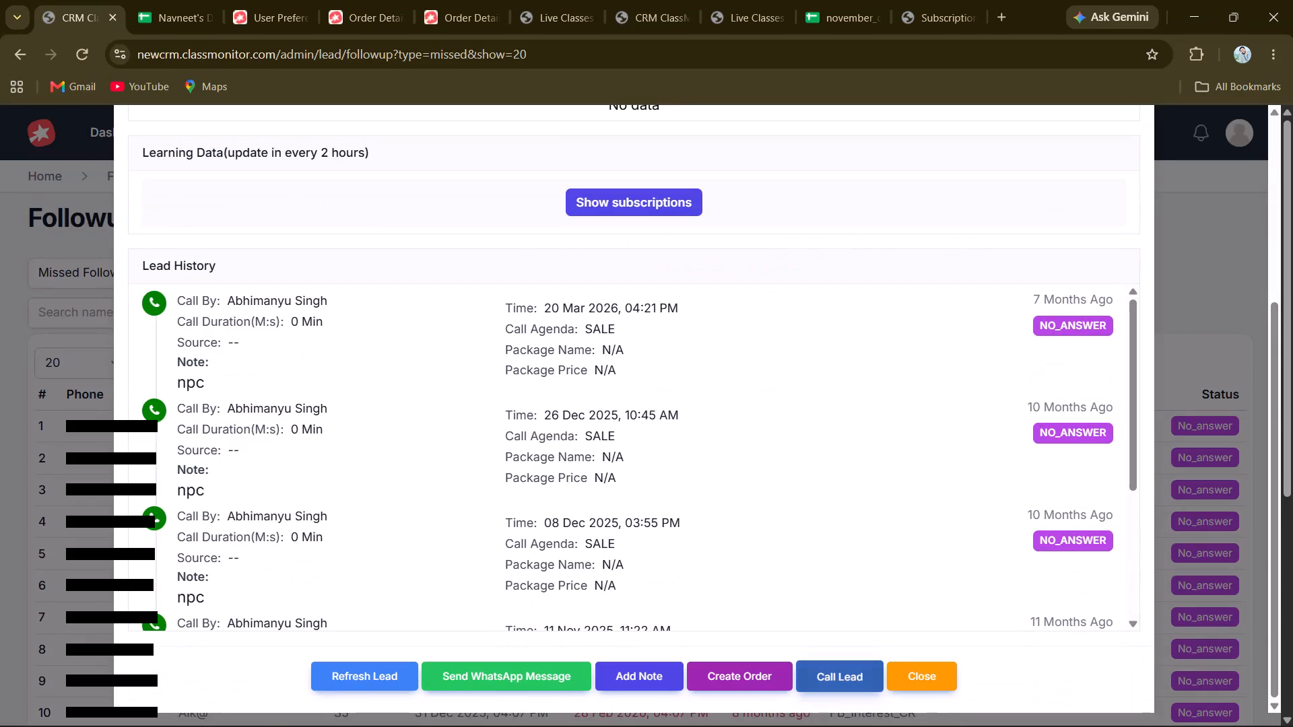
pyautogui.click(824, 664)
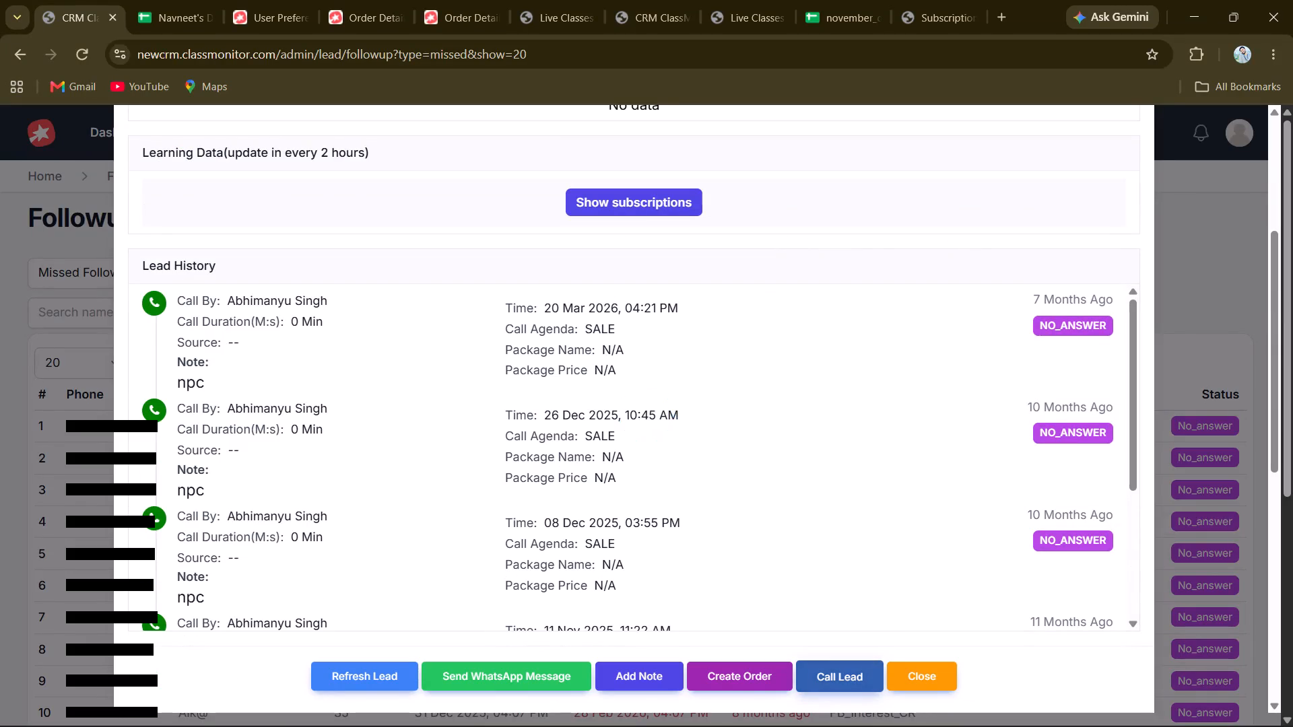
pyautogui.scroll(-8, 824, 664)
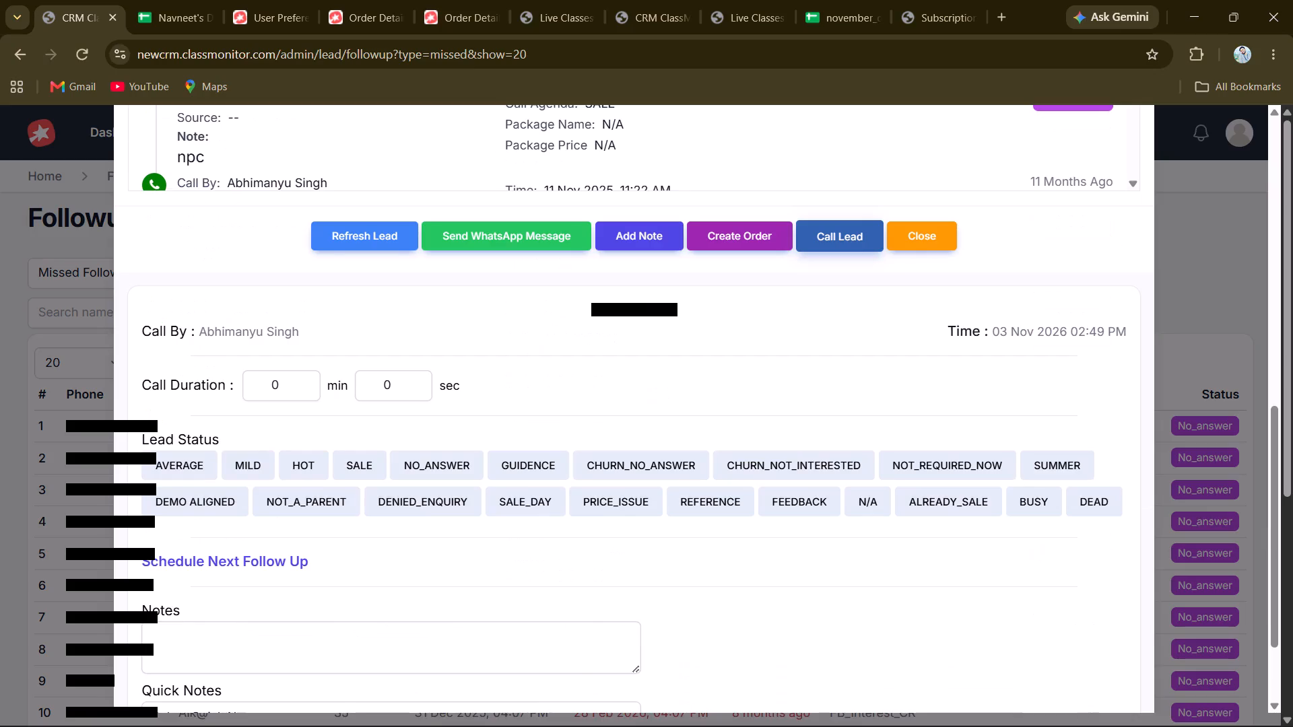
pyautogui.click(649, 349)
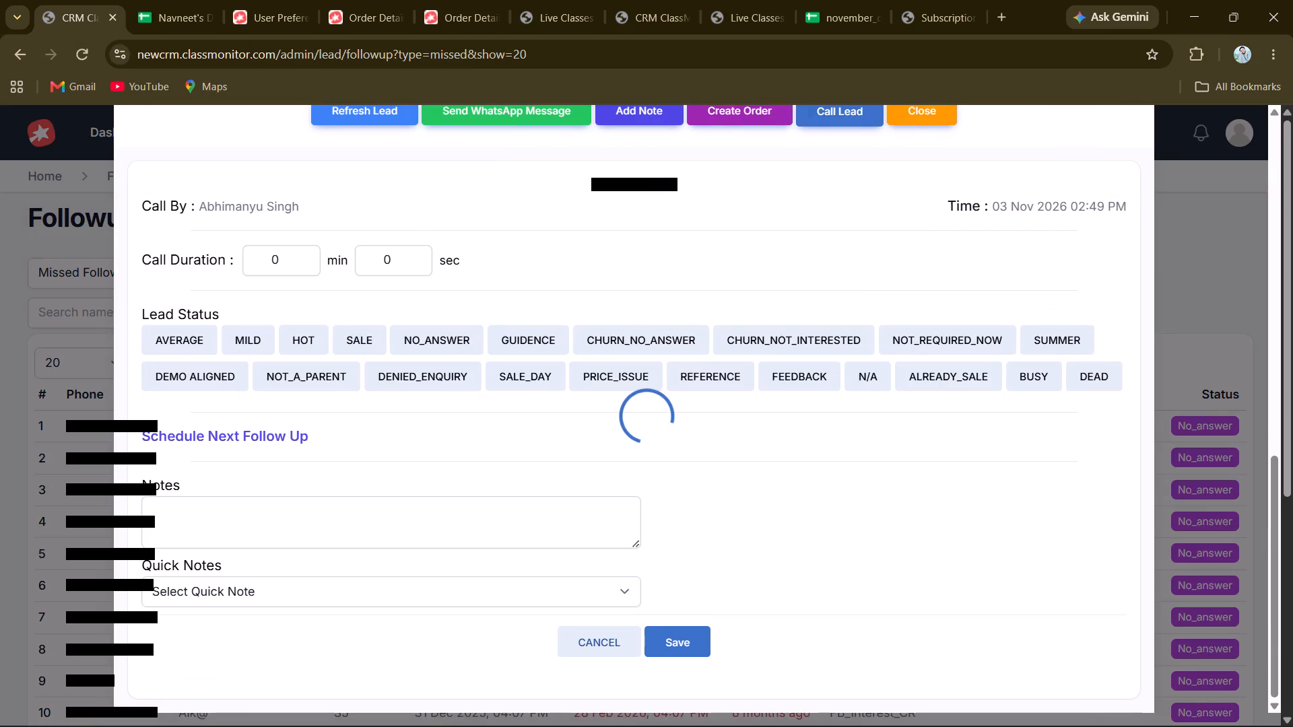
pyautogui.click(427, 515)
pyautogui.write('npc')
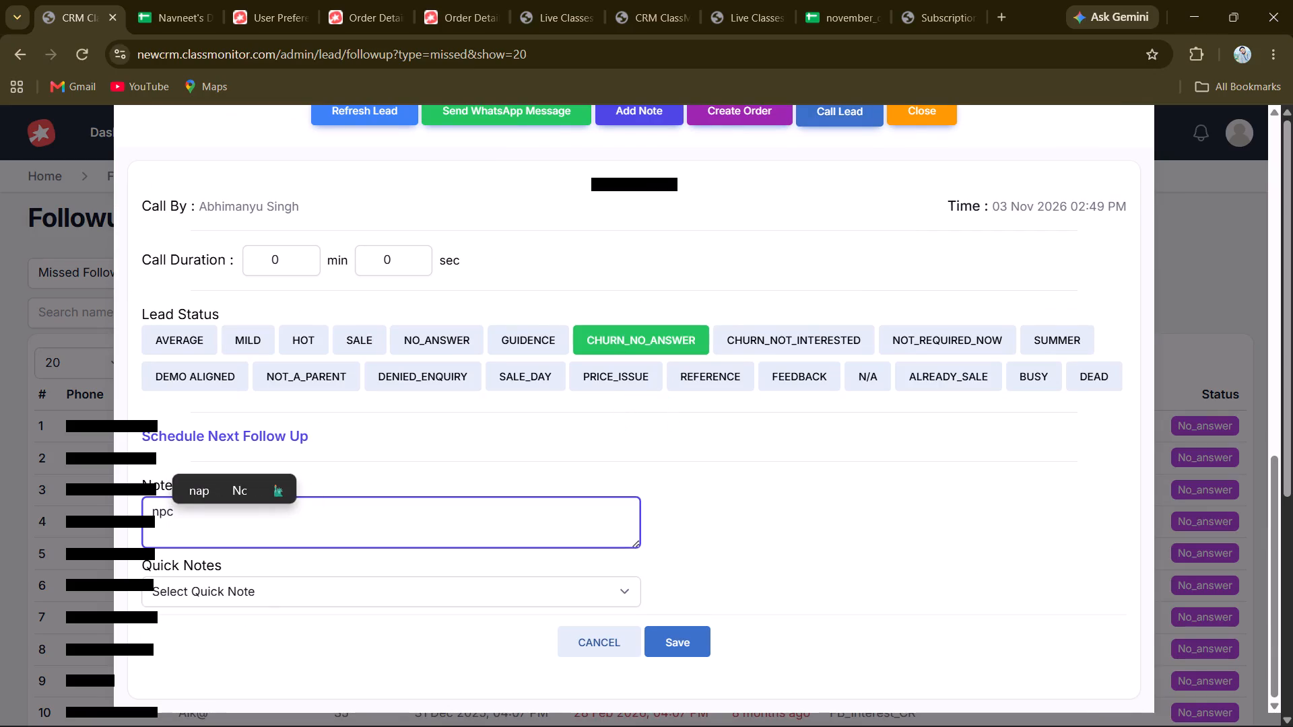
pyautogui.click(668, 649)
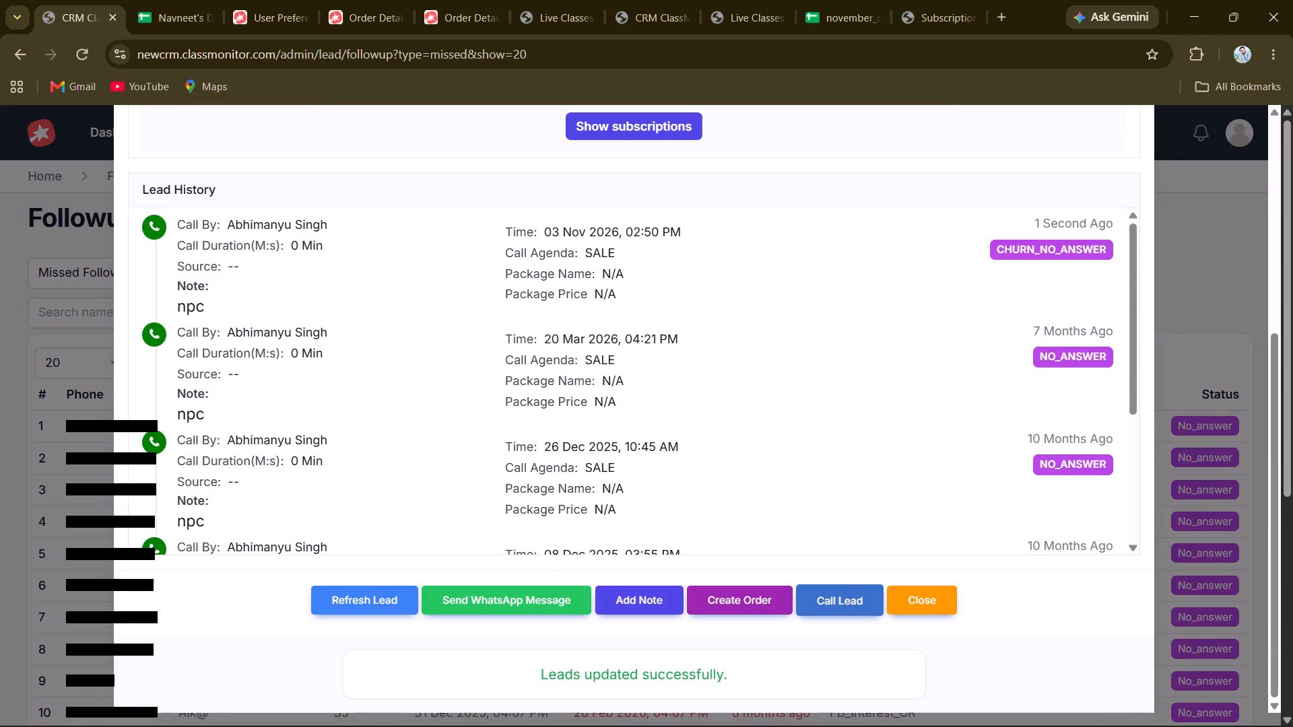
pyautogui.click(909, 598)
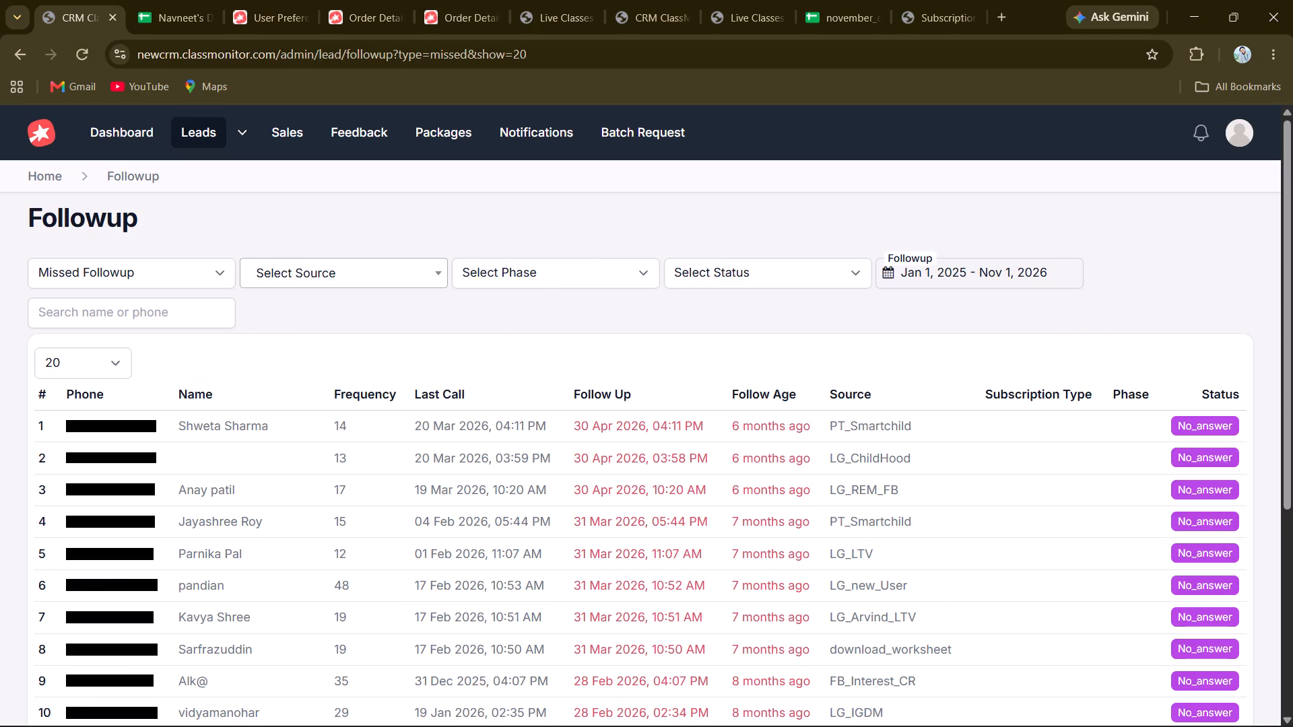
# Open the first lead in the missed follow-ups list, sourced from PT_Smartchild.
pyautogui.click(486, 421)
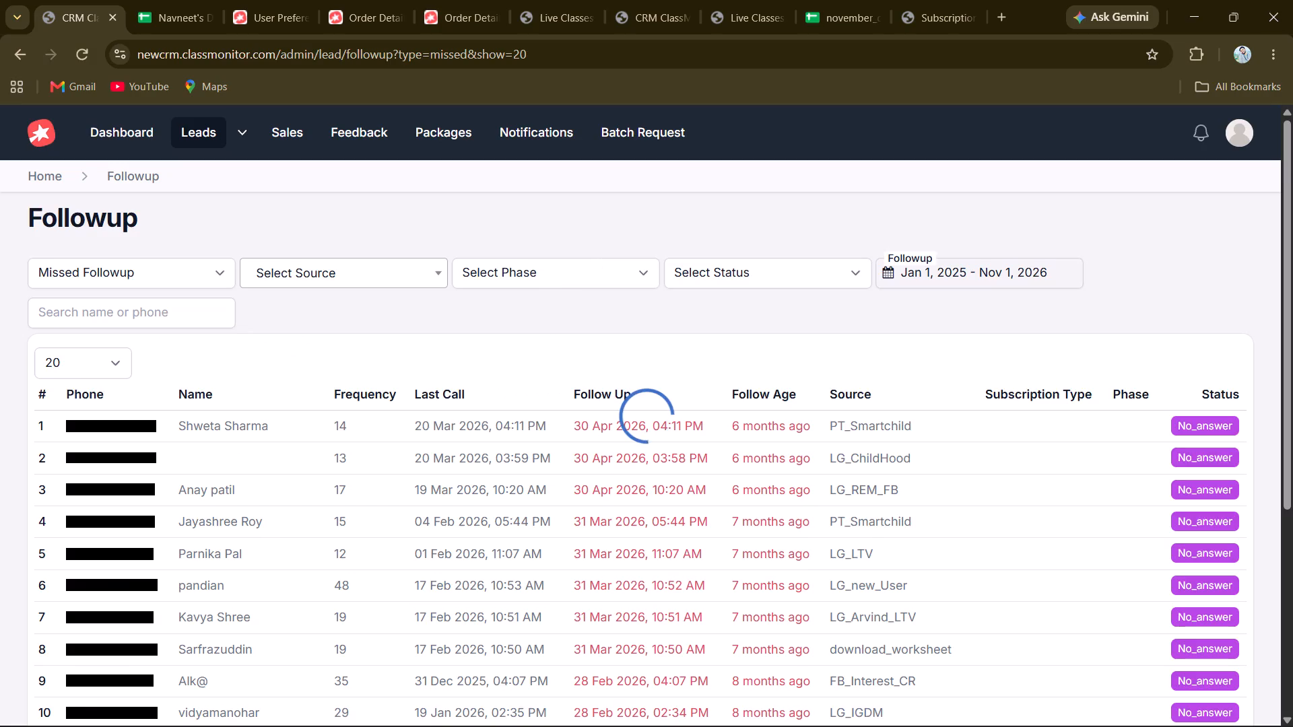
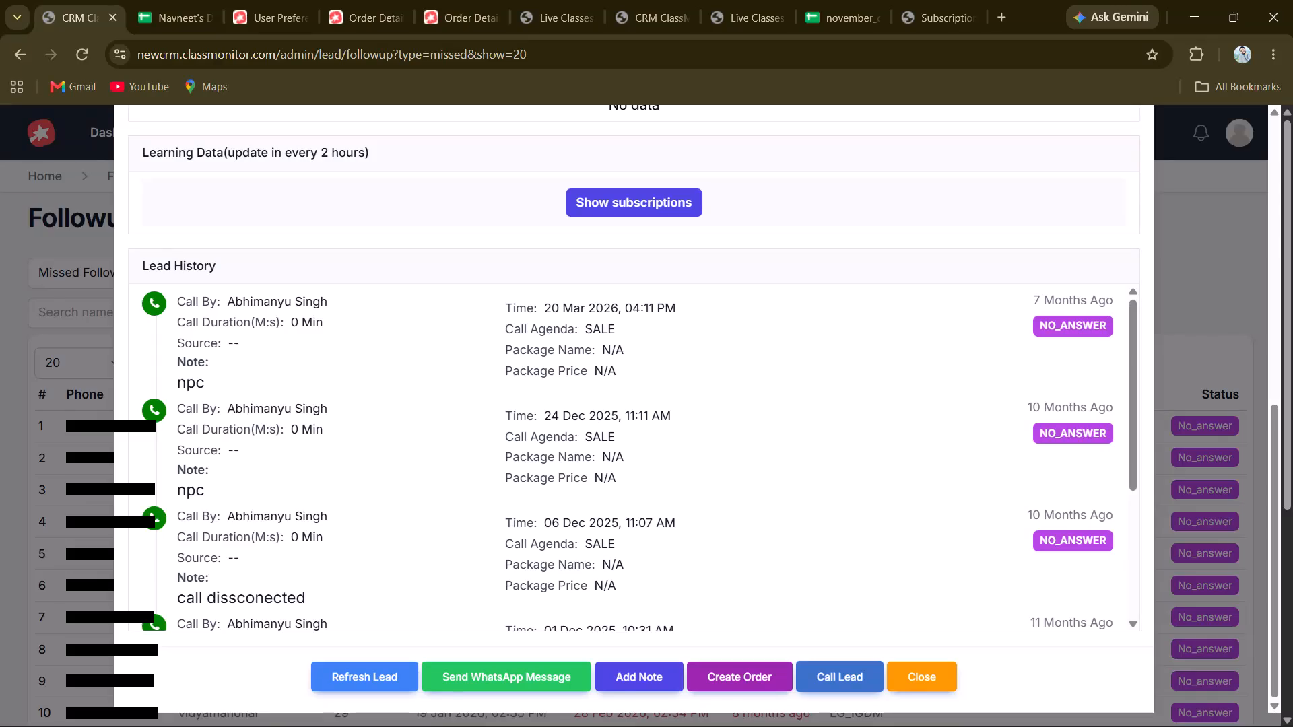
# Log a call for the open PT_Smartchild lead with status CHURN_NO_ANSWER and note "npc", save it and close the lead.
pyautogui.click(849, 669)
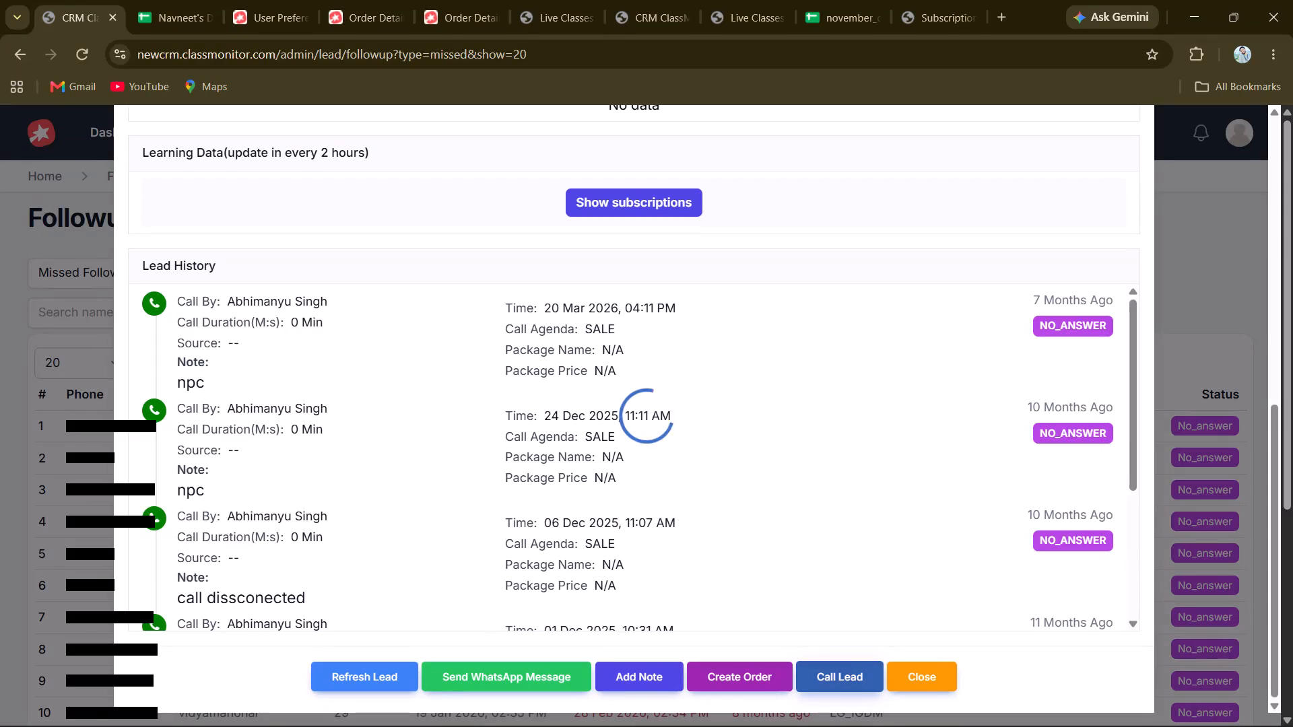
pyautogui.scroll(-10, 849, 669)
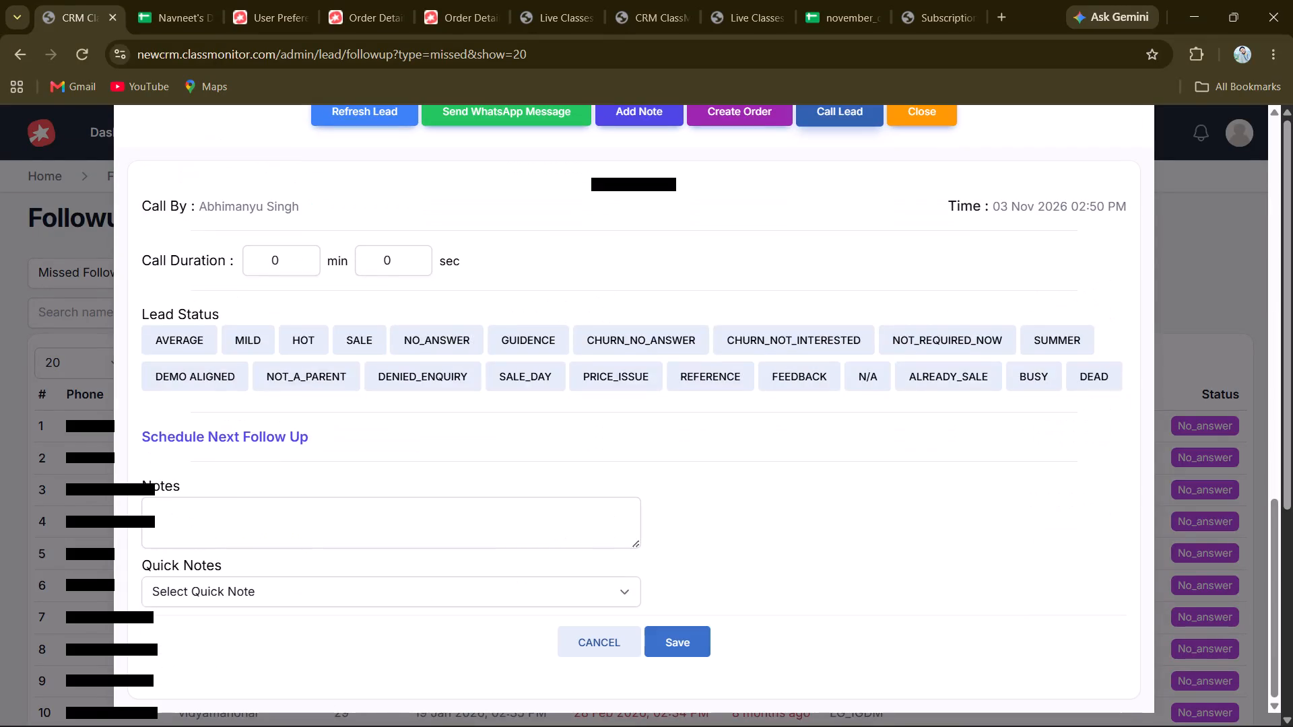
pyautogui.scroll(13, 423, 380)
pyautogui.scroll(-10, 423, 380)
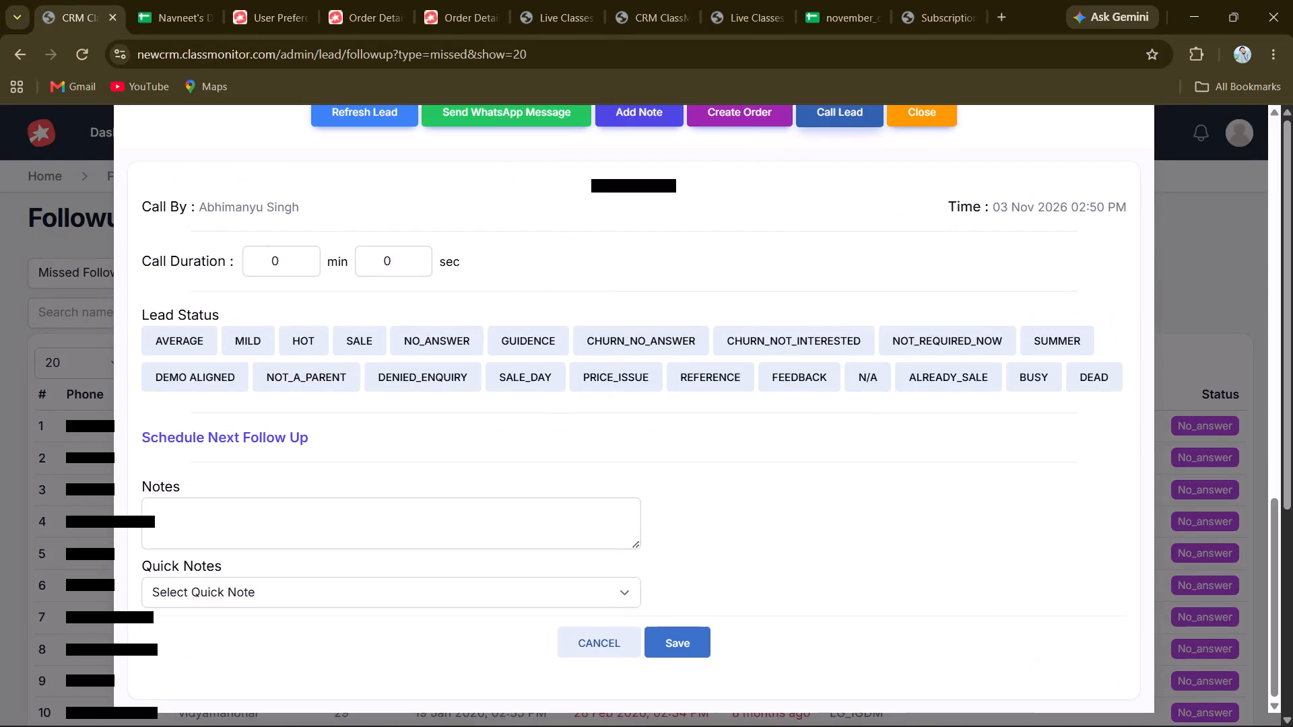
pyautogui.click(649, 331)
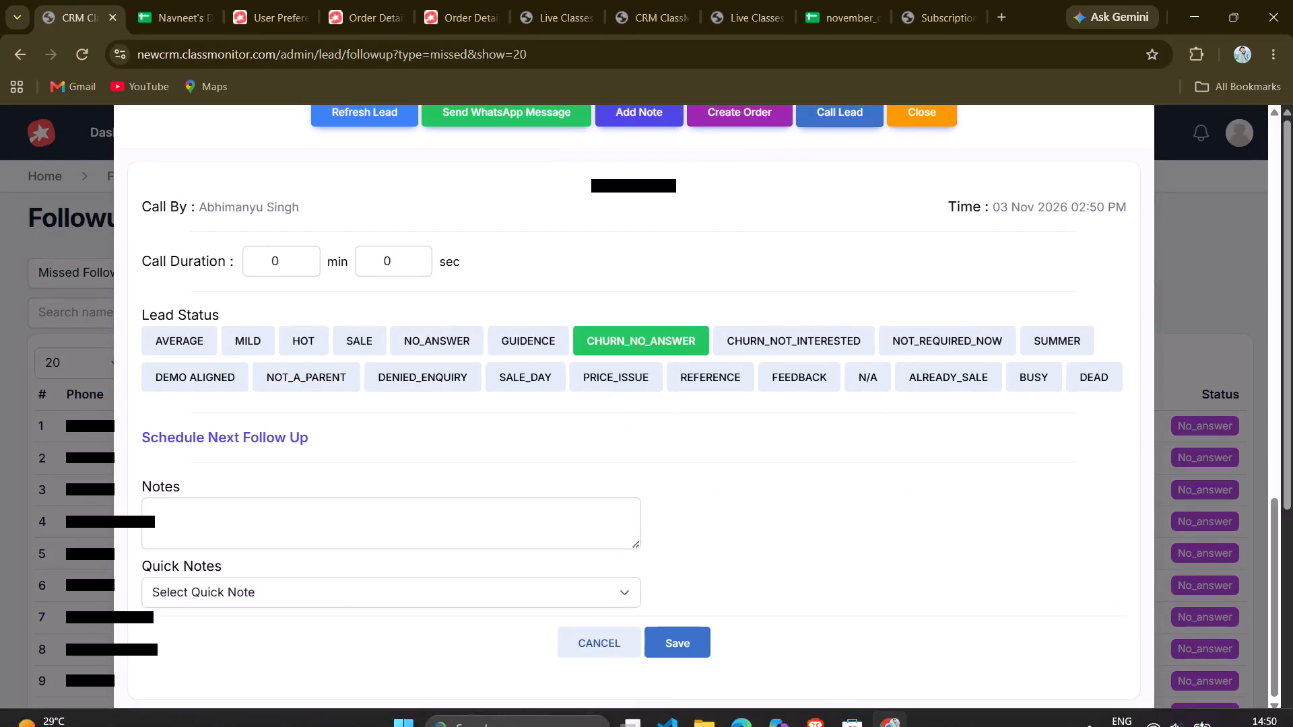
pyautogui.click(271, 507)
pyautogui.write('npc')
pyautogui.click(664, 639)
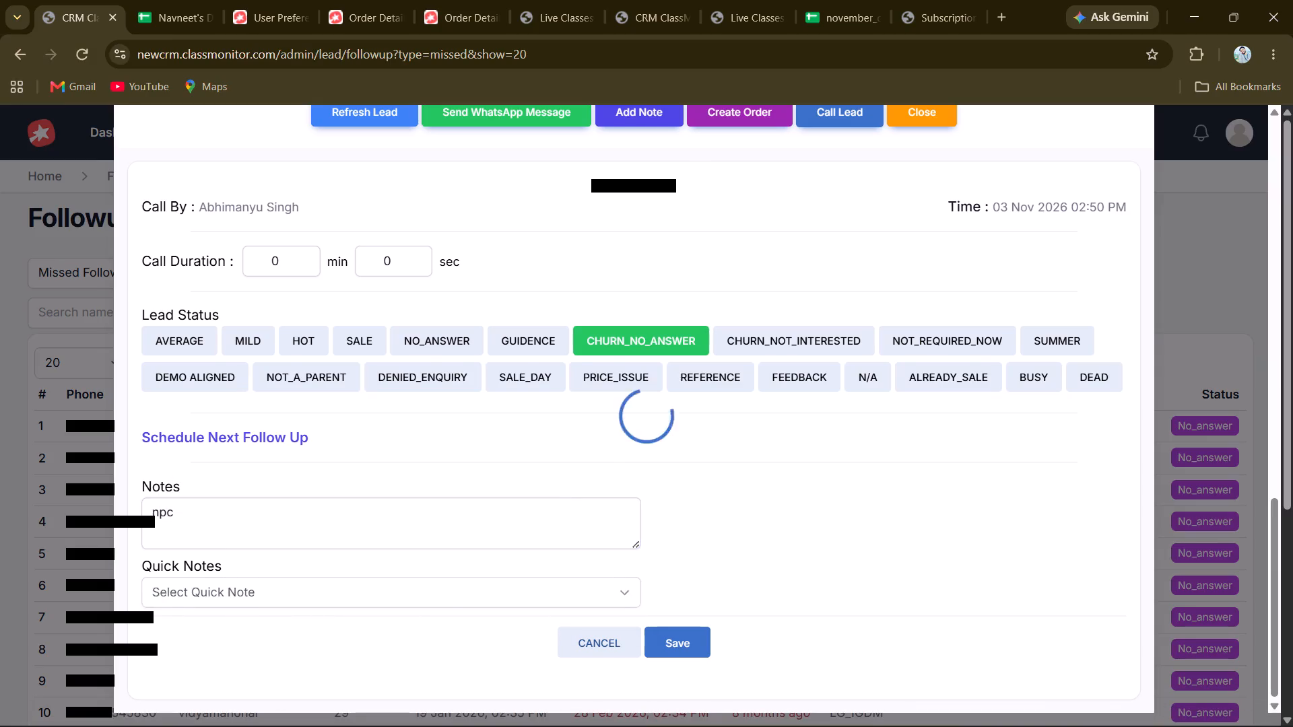
pyautogui.click(903, 604)
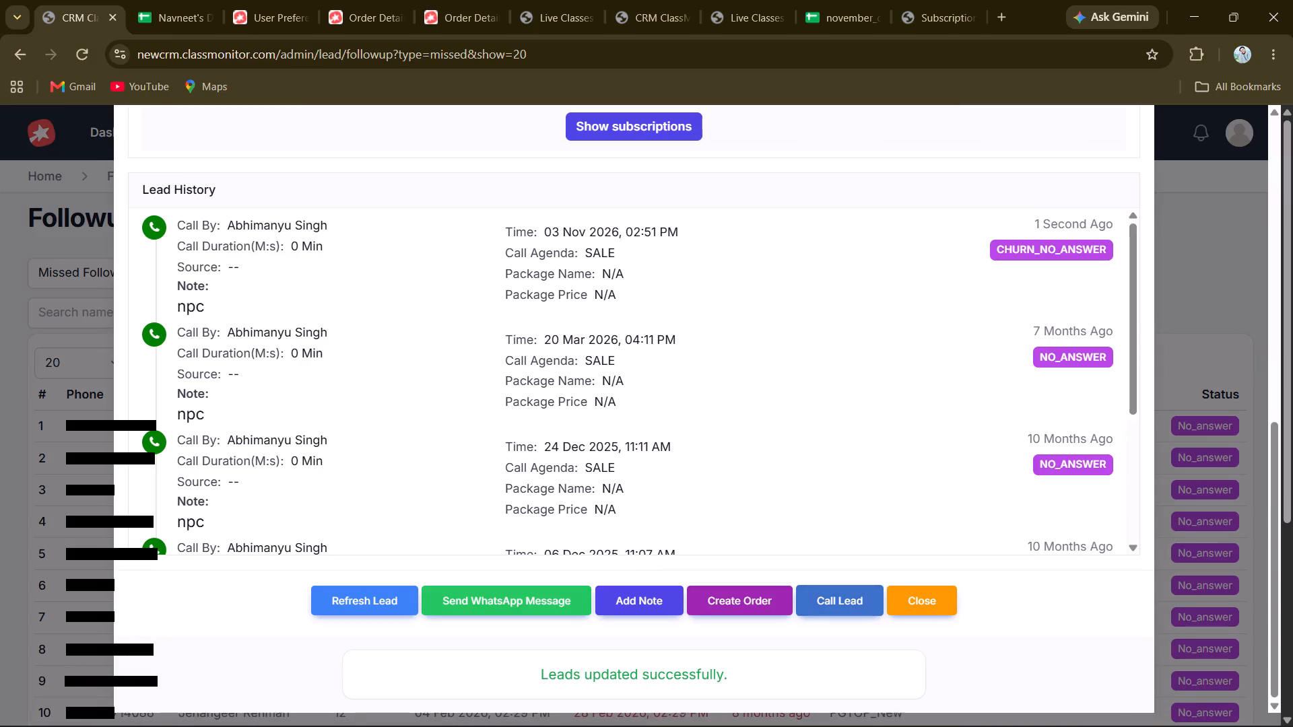
# Open the first lead in the refreshed missed follow-ups list.
pyautogui.click(449, 420)
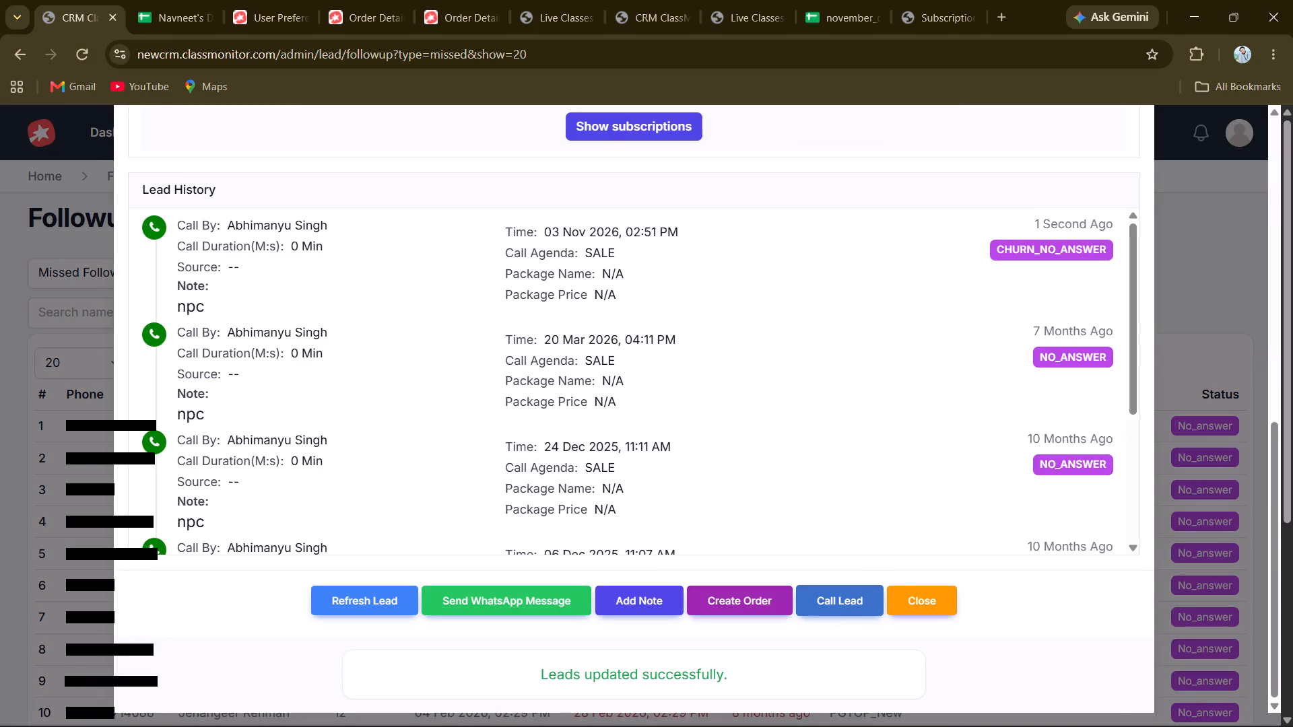
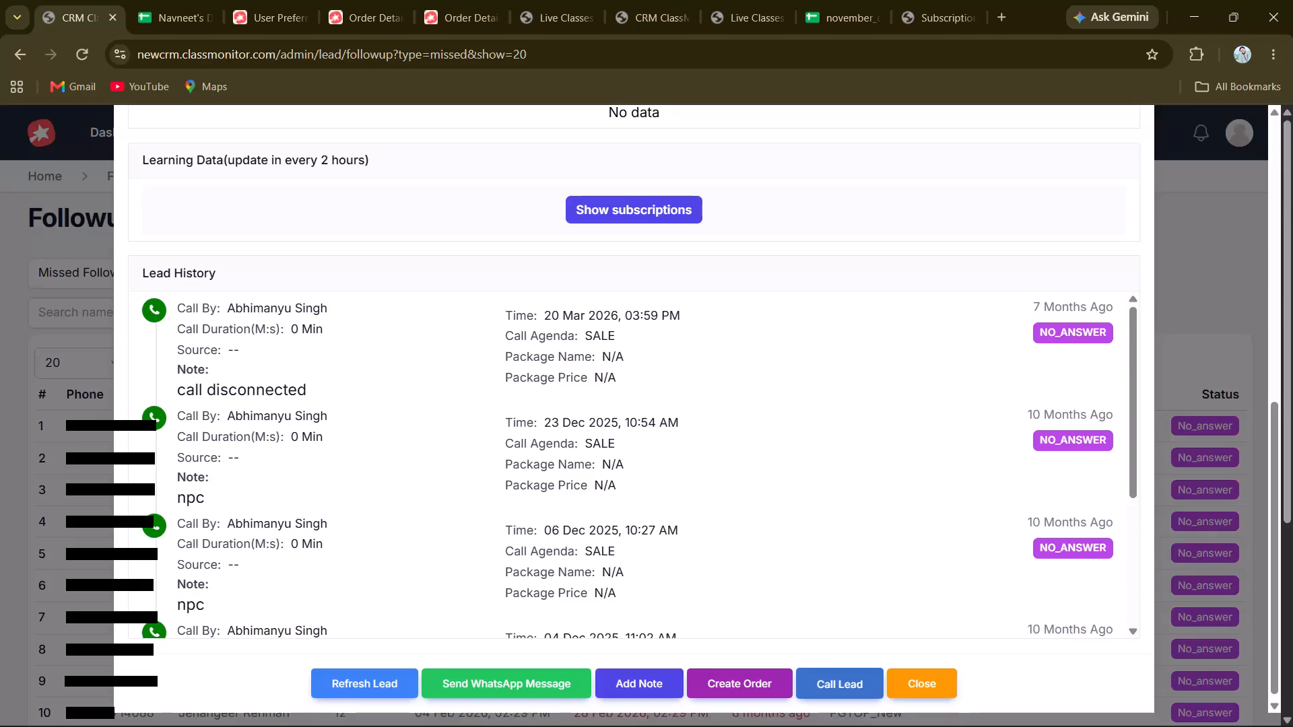
# Log a call for the open lead with status CHURN_NO_ANSWER and note "npc", save it and close the lead.
pyautogui.scroll(9, 449, 420)
pyautogui.scroll(-17, 449, 420)
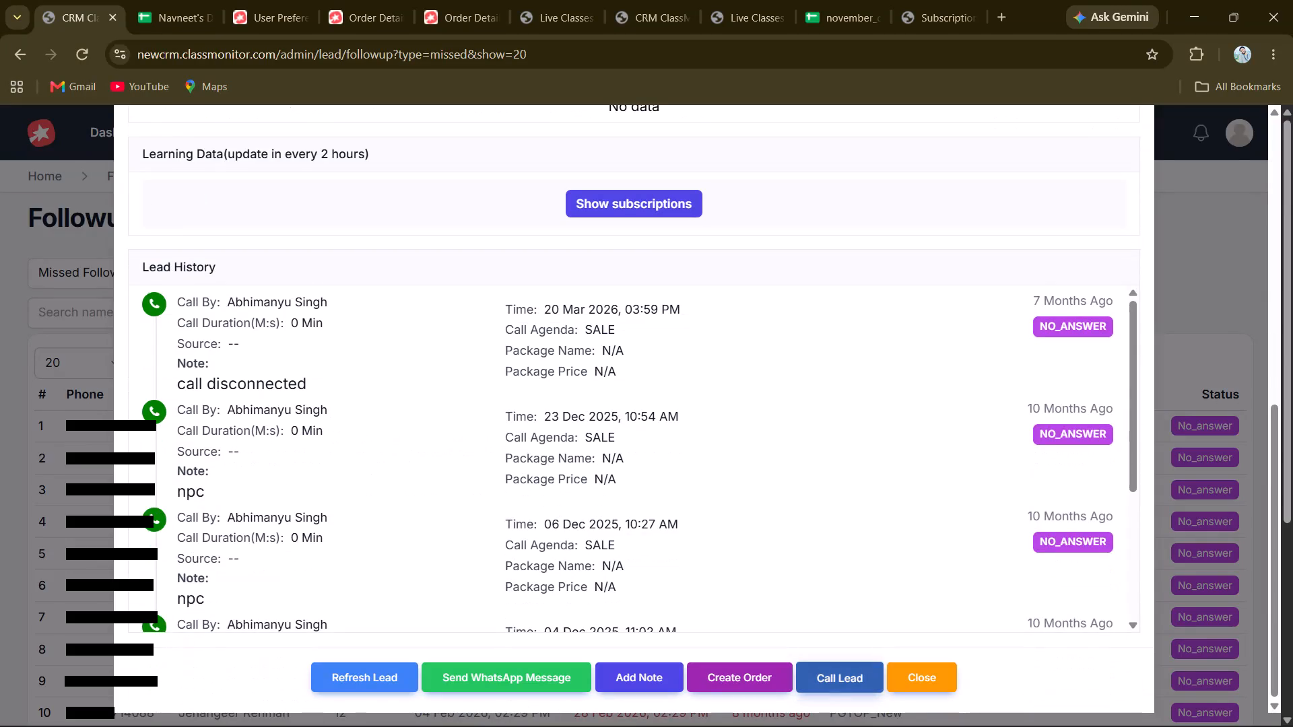
pyautogui.click(816, 682)
pyautogui.scroll(-8, 816, 682)
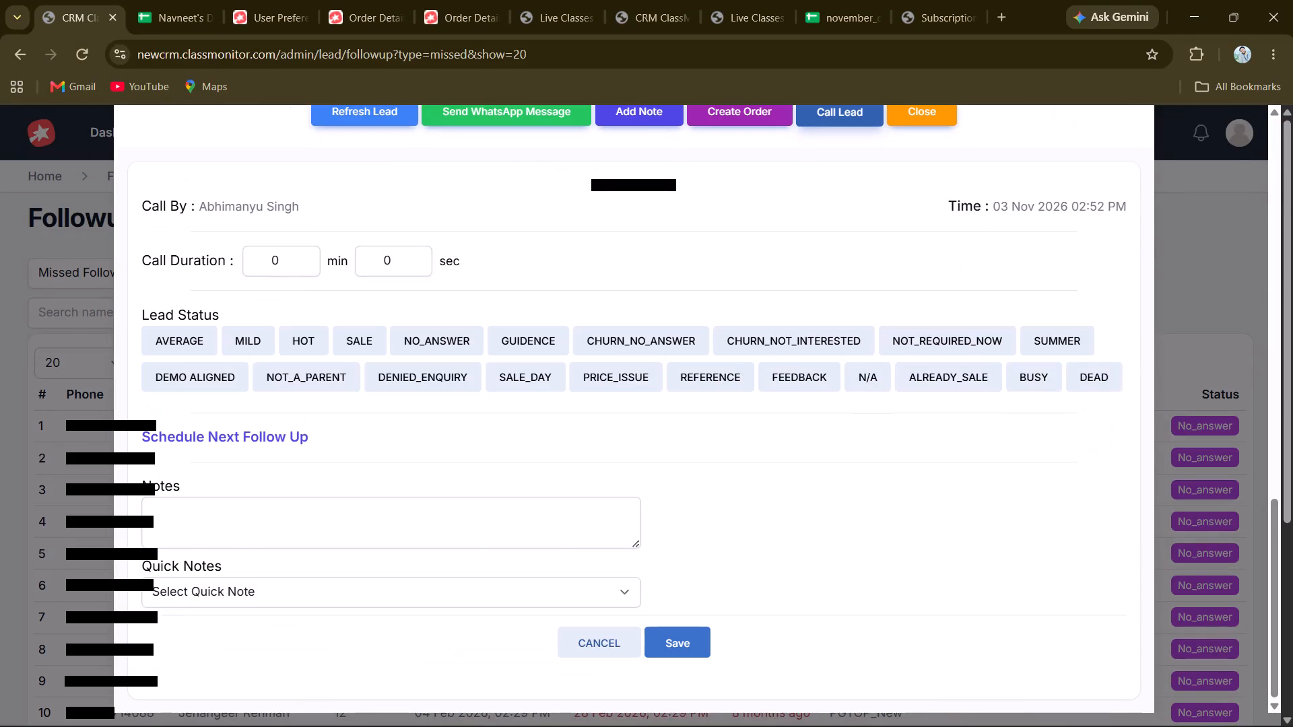
pyautogui.click(635, 334)
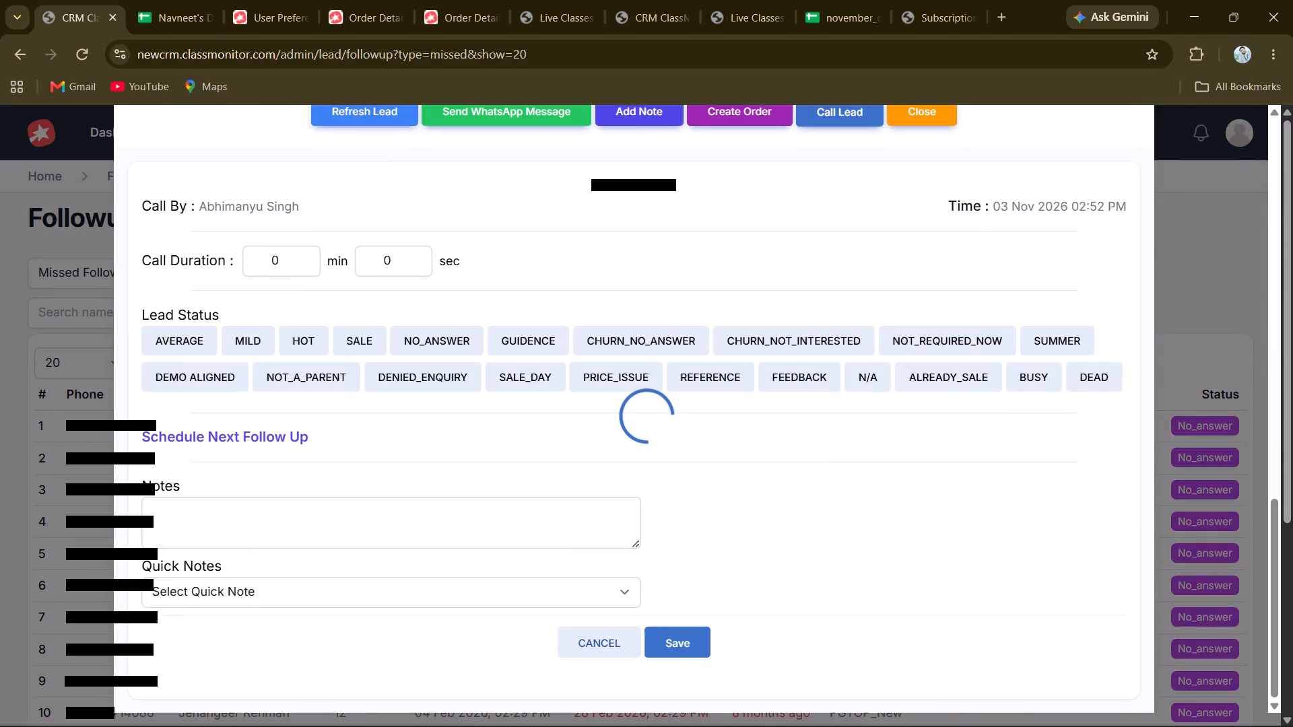
pyautogui.click(444, 499)
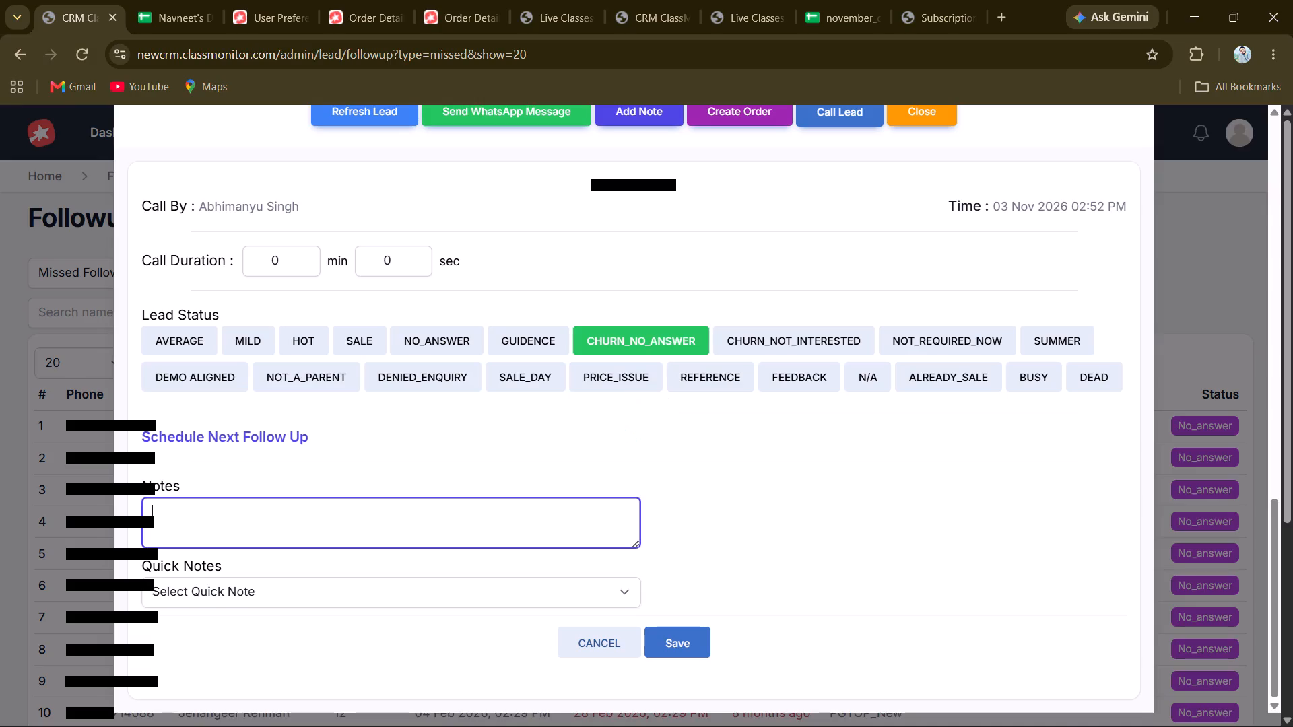
pyautogui.write('npc')
pyautogui.press('space')
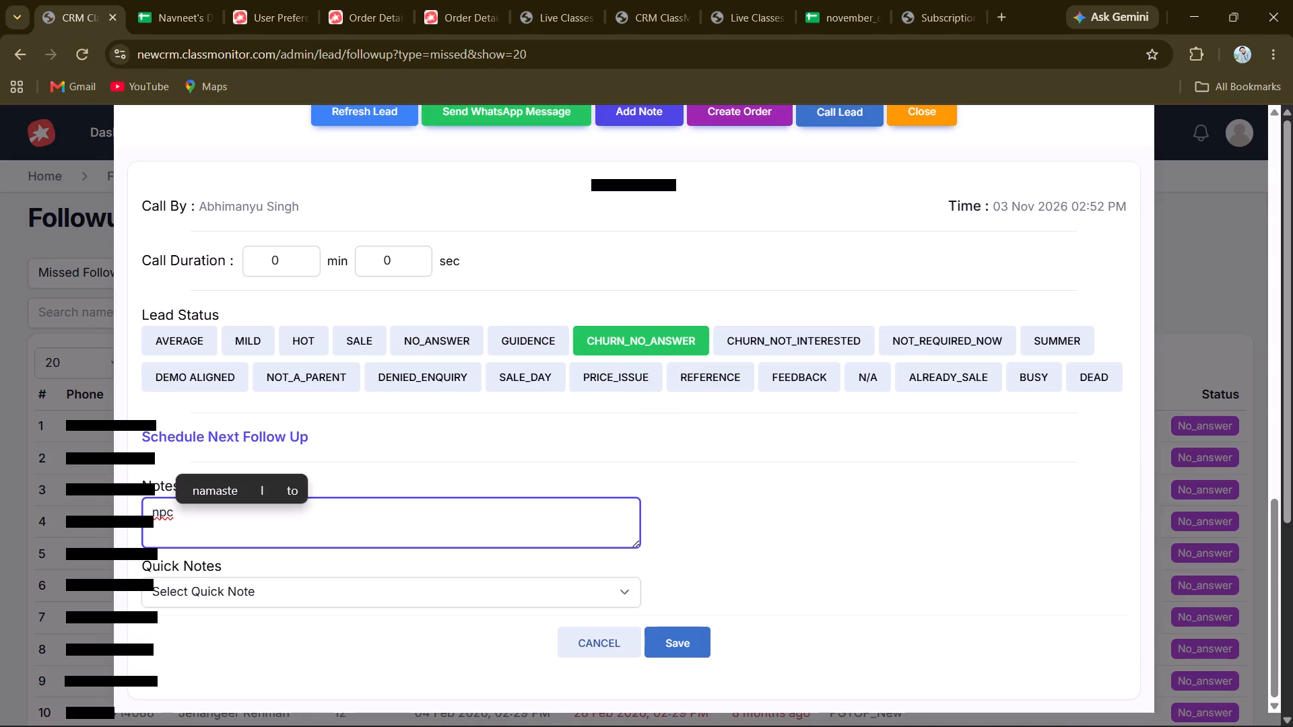
pyautogui.click(691, 646)
pyautogui.click(929, 593)
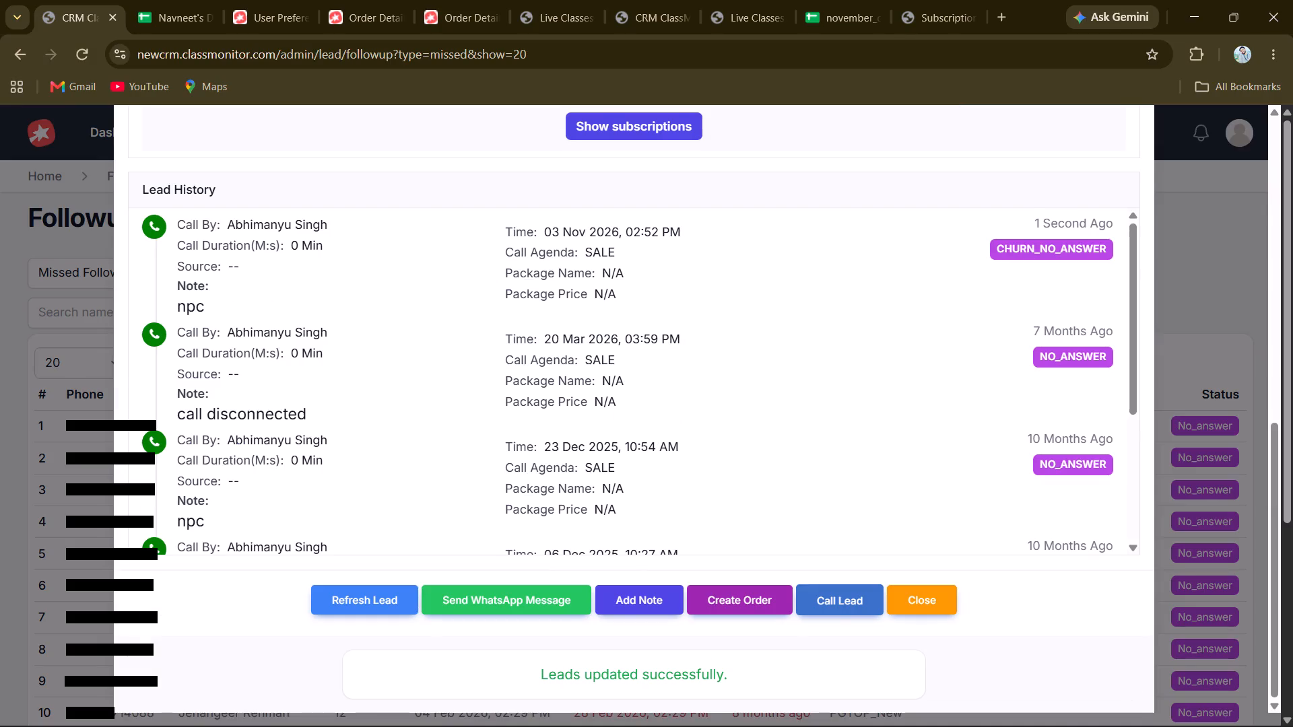
# Open the first lead in the missed follow-ups list, the one from source LG_REM_FB.
pyautogui.click(470, 415)
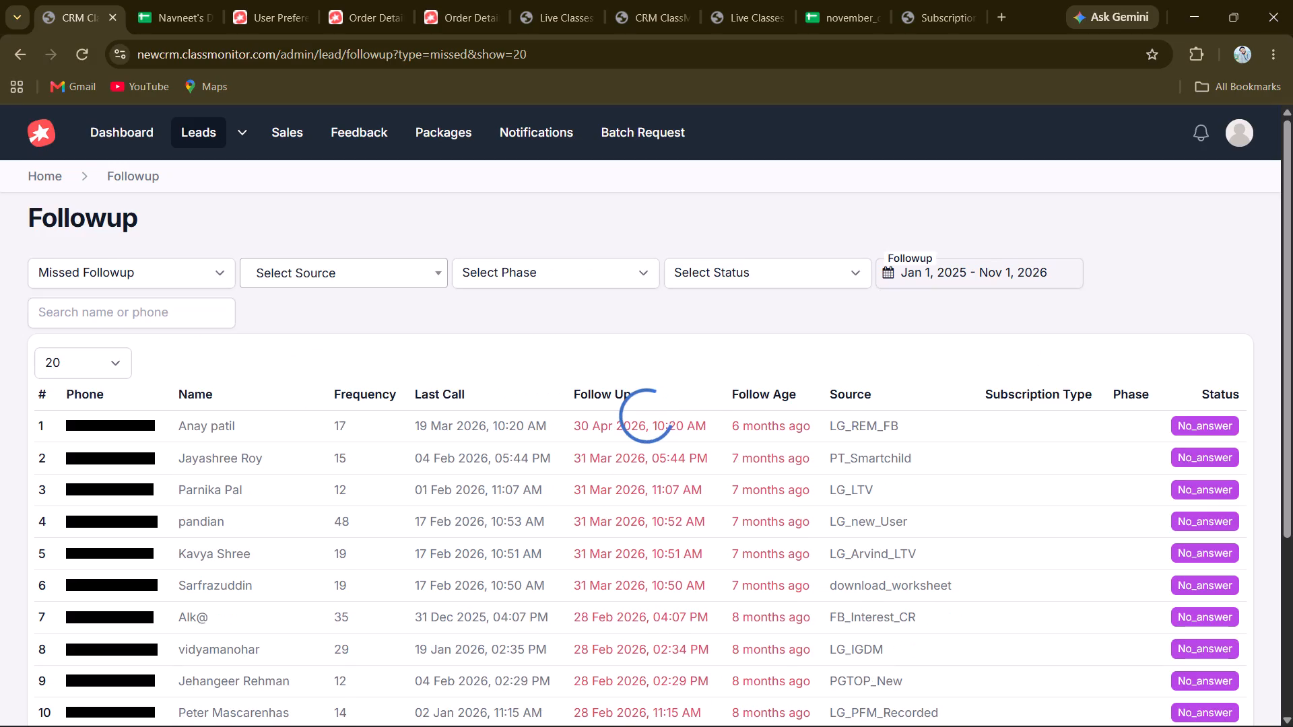
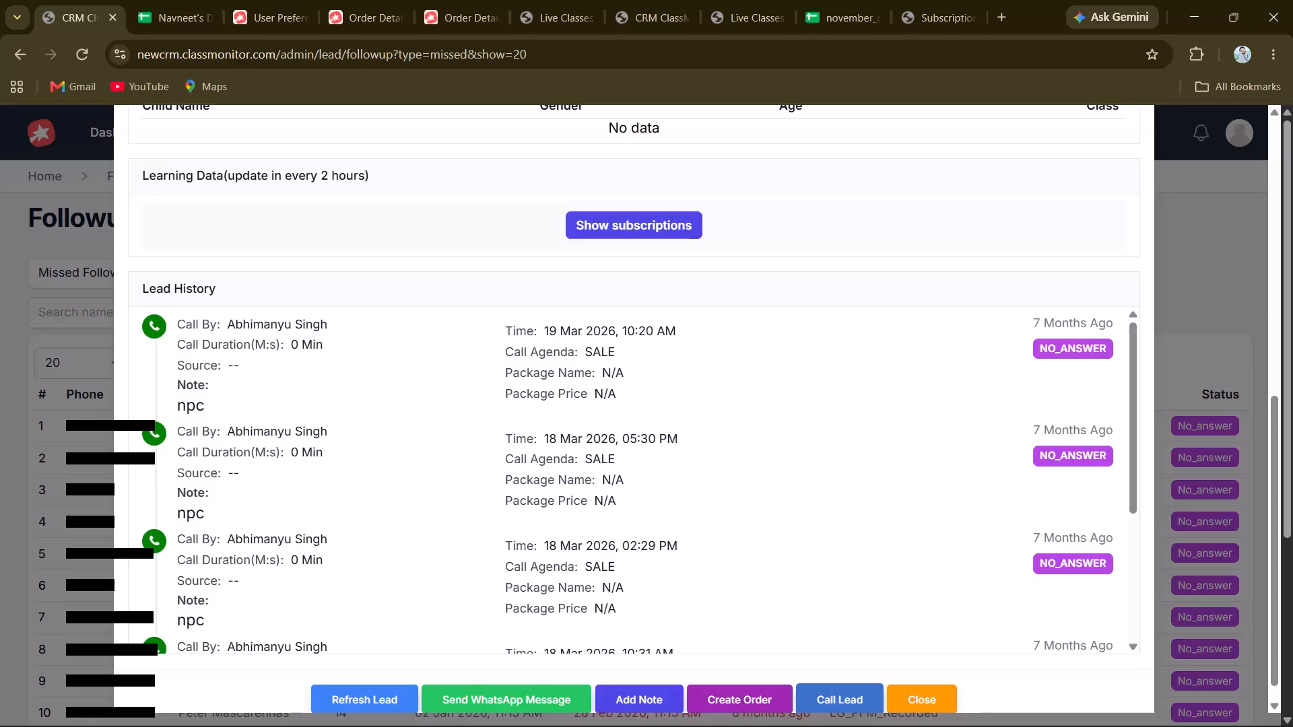
# Log a call for the open lead with status CHURN_NO_ANSWER and note "npc", save it and close the lead.
pyautogui.click(834, 681)
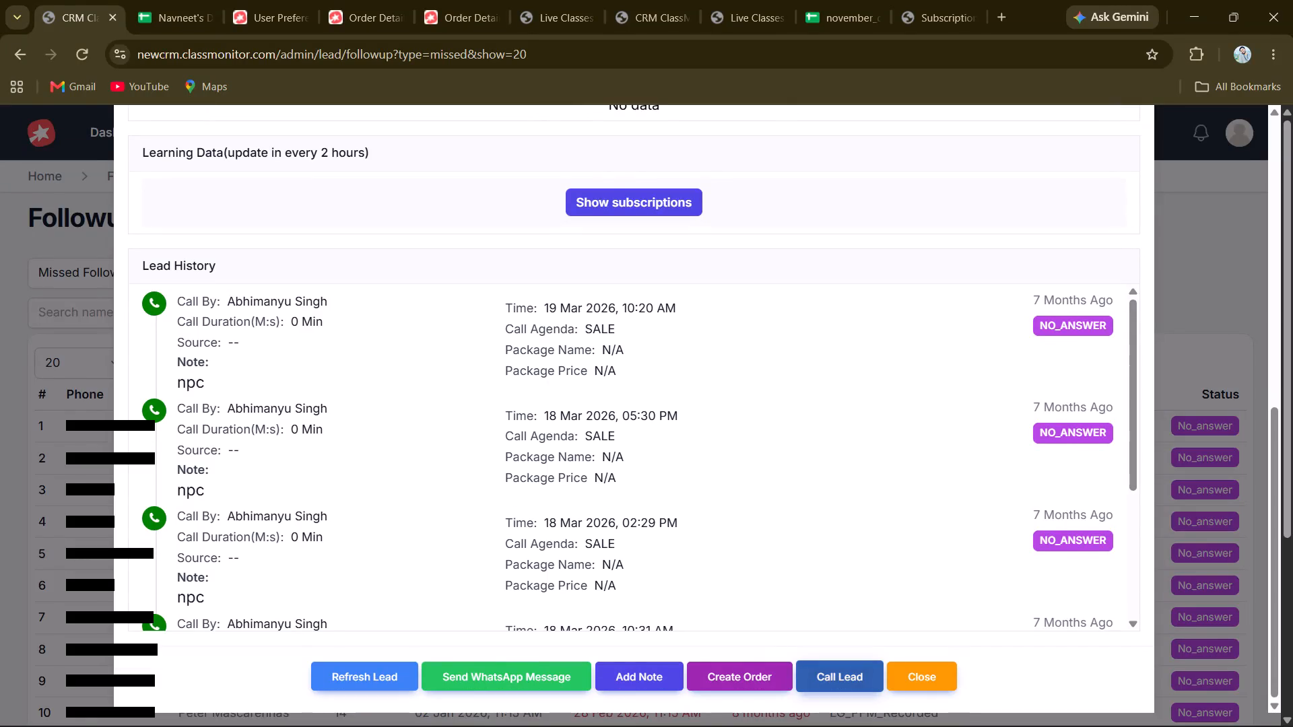
pyautogui.scroll(-8, 834, 681)
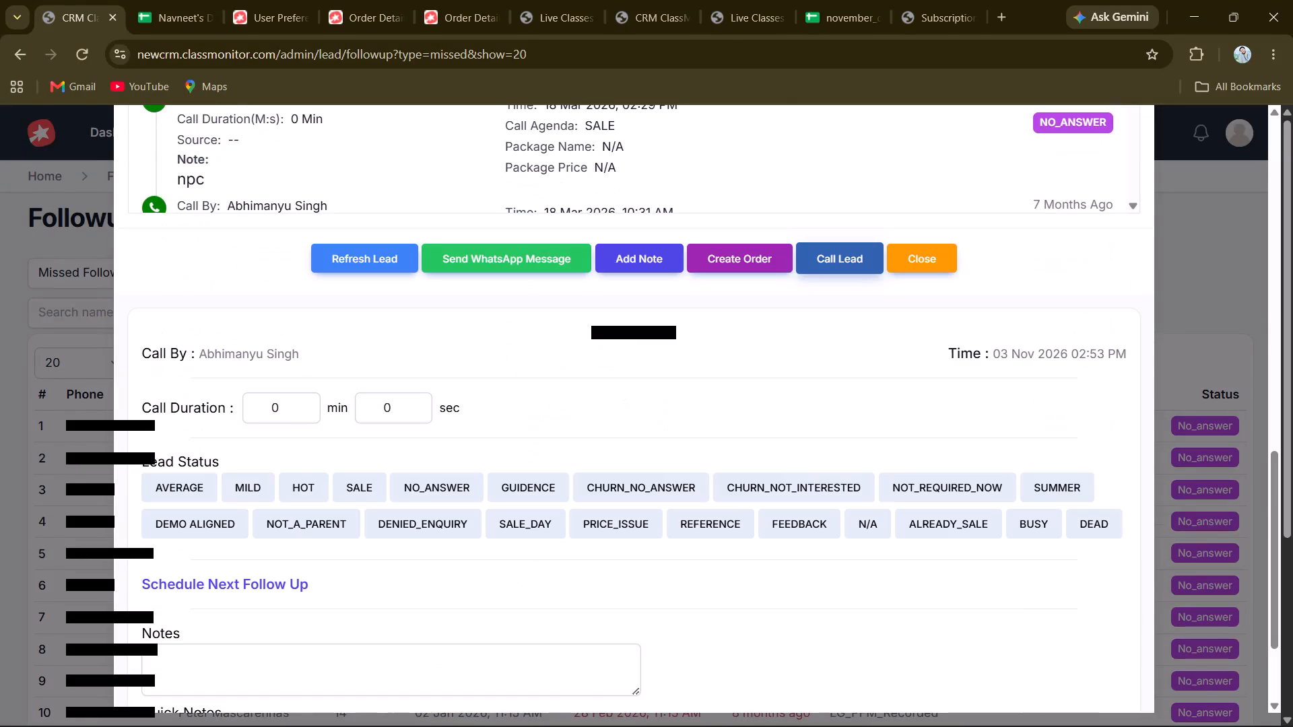
pyautogui.click(655, 344)
pyautogui.click(515, 515)
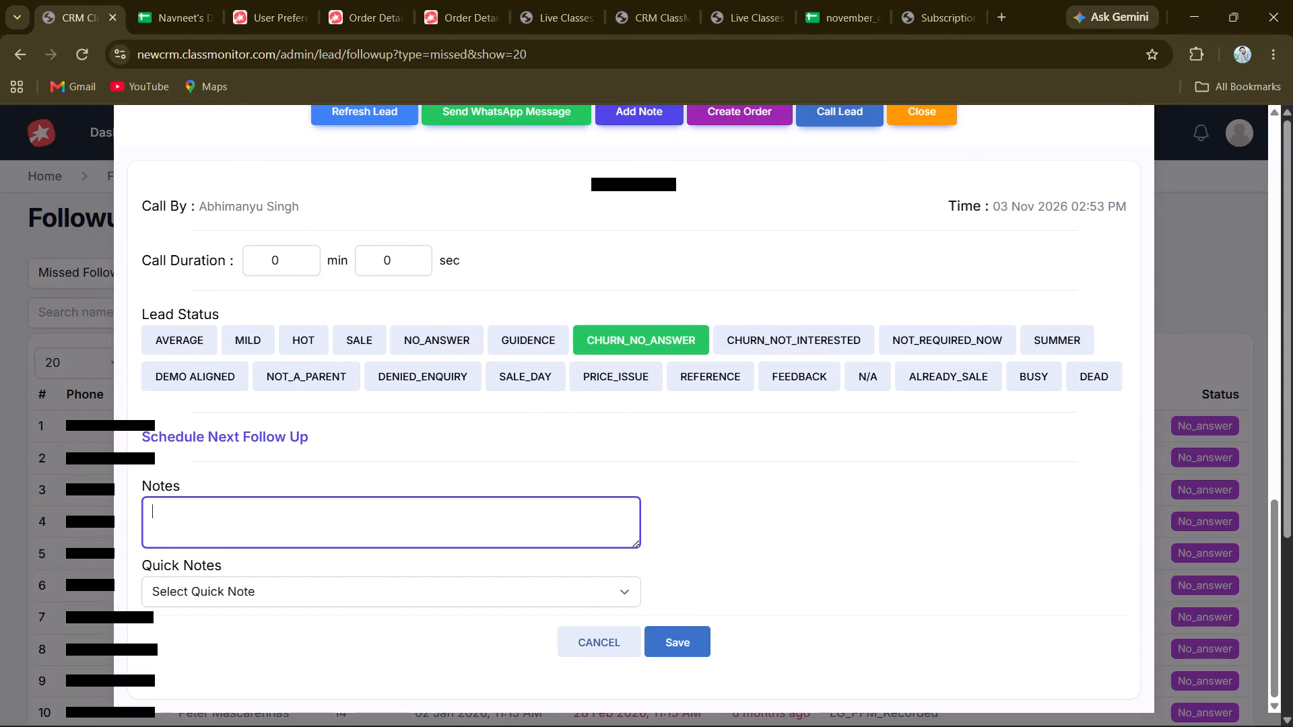
pyautogui.write('npc')
pyautogui.press('space')
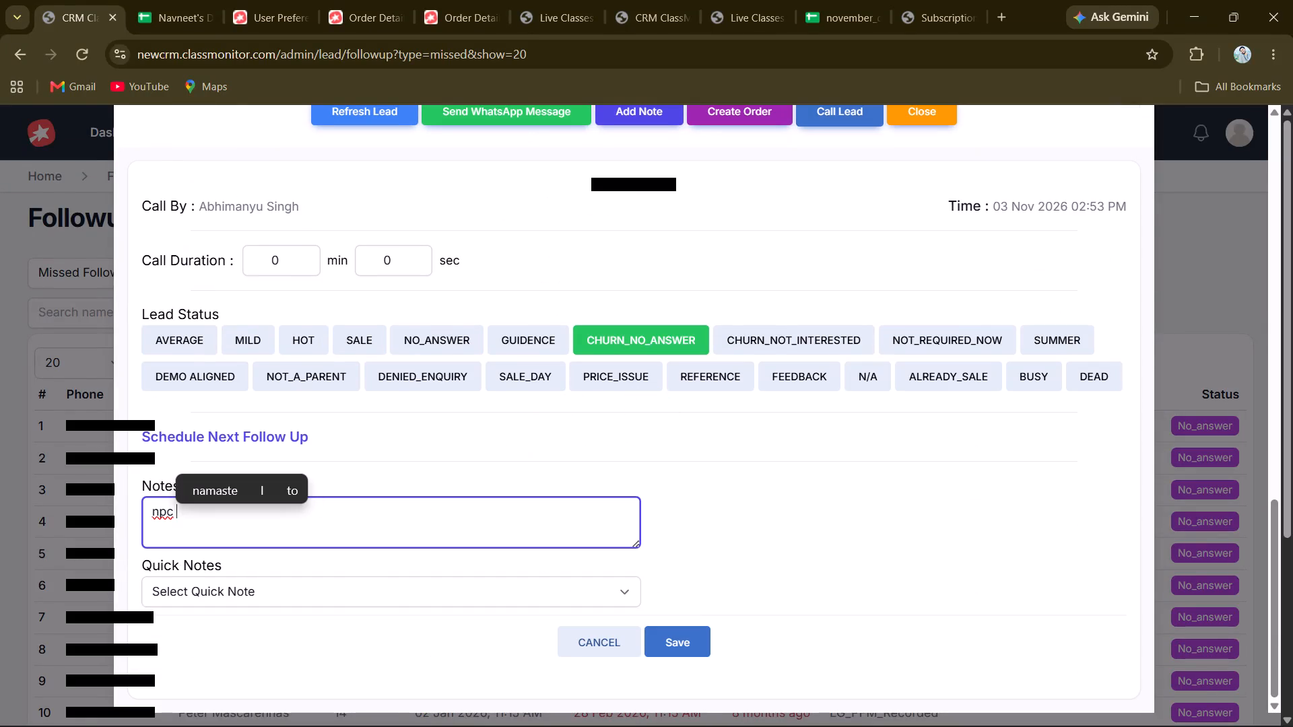
pyautogui.click(688, 639)
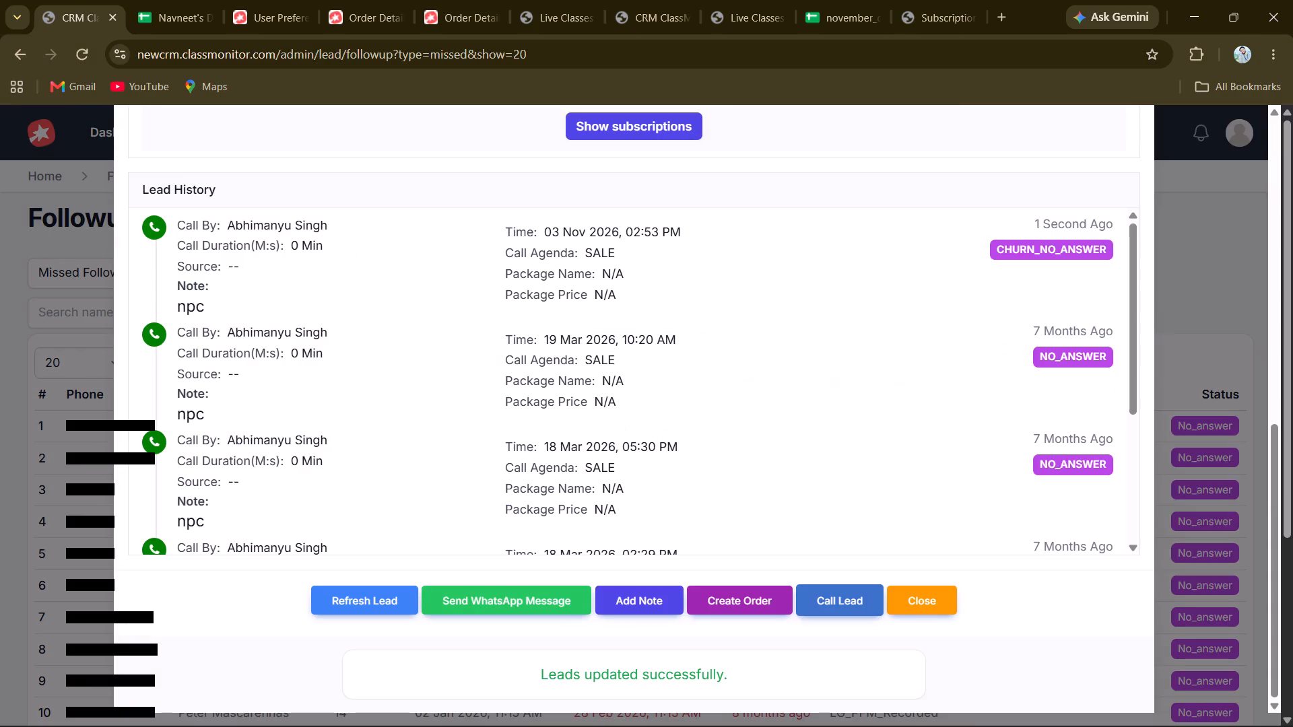
pyautogui.click(948, 612)
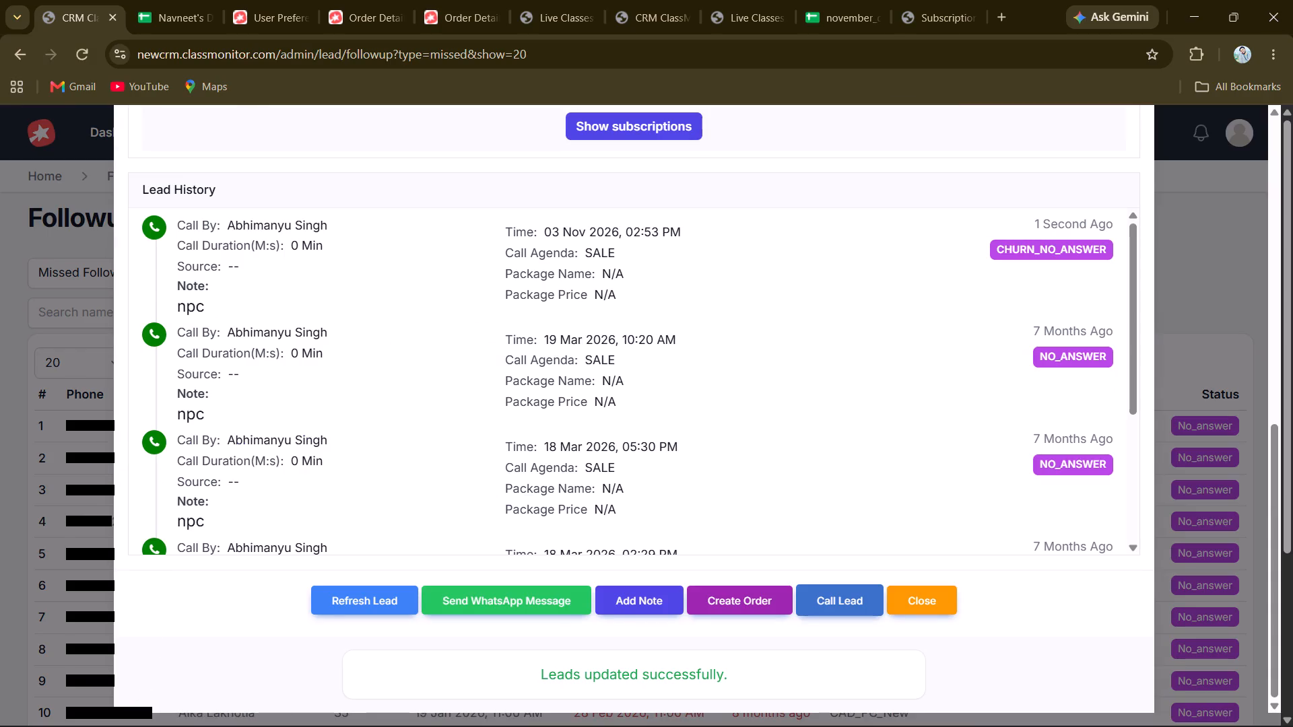
# Open the first lead in the missed follow-ups list, the one from source PT_Smartchild.
pyautogui.scroll(-6, 548, 509)
pyautogui.scroll(8, 548, 509)
pyautogui.click(455, 433)
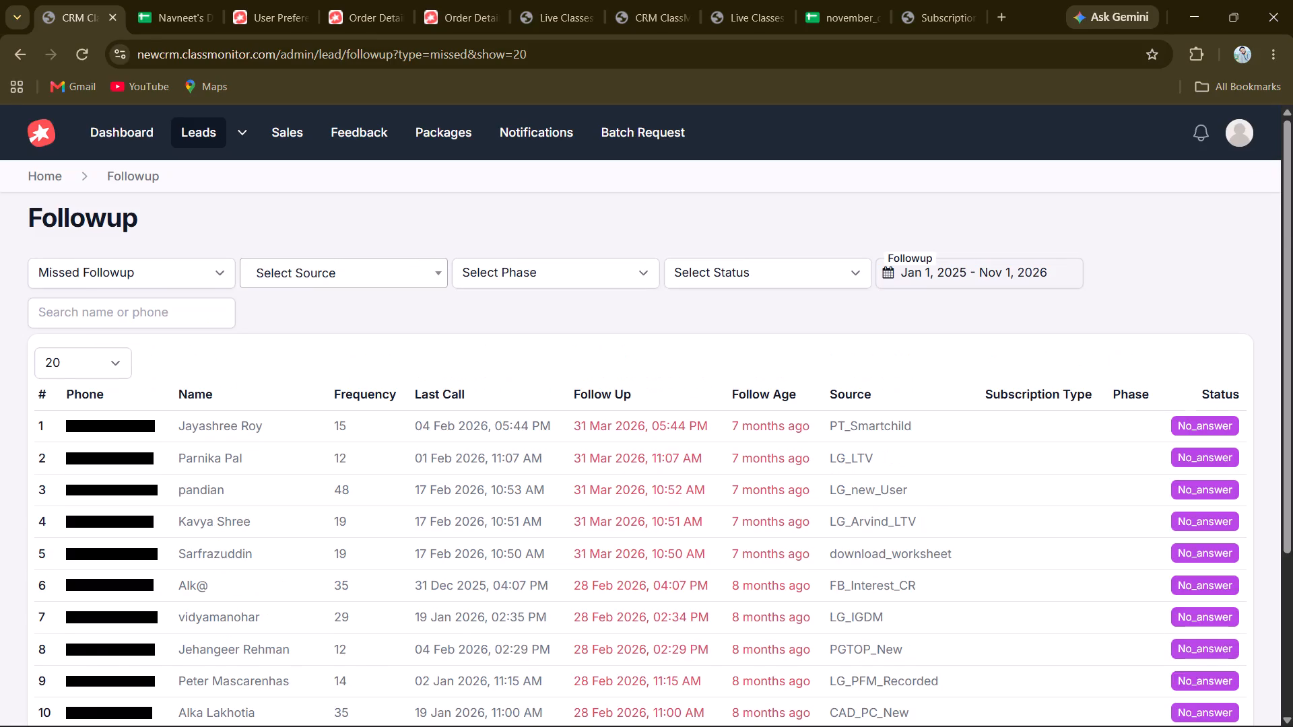
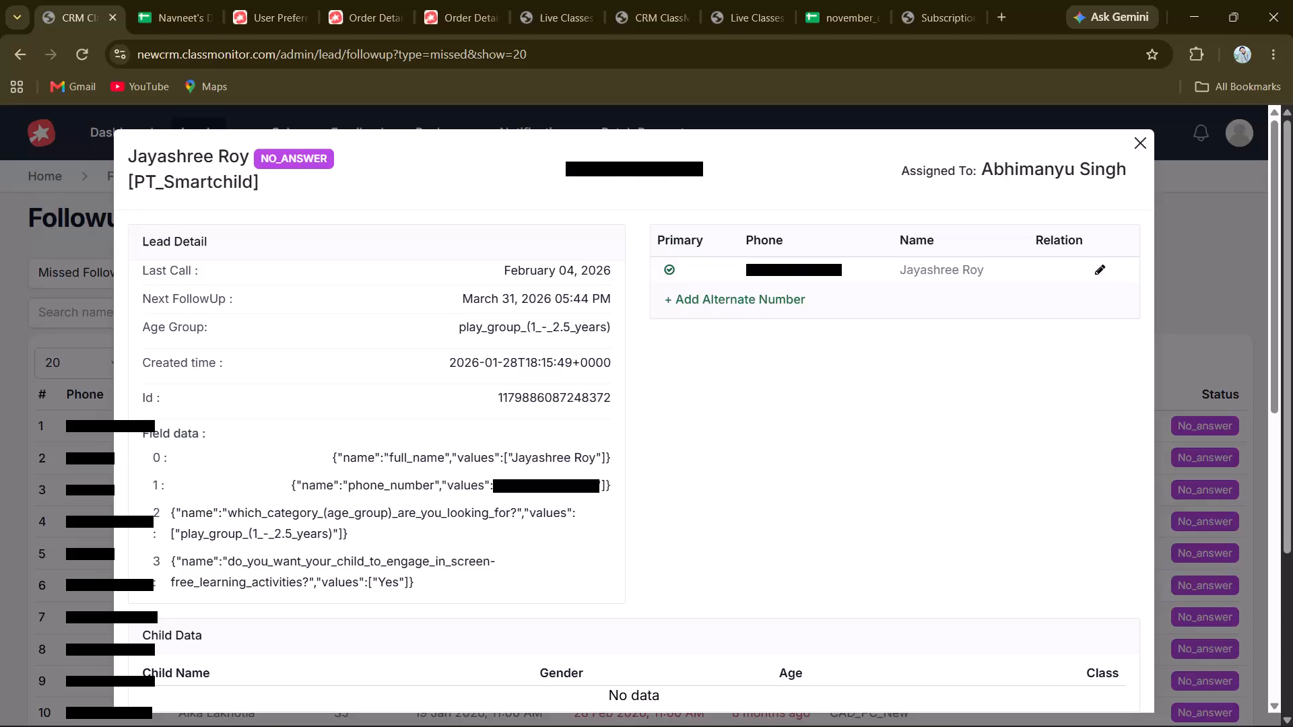
# Log a 34-second call for the open lead with status CHURN_NOT_INTERESTED and note "not looking now", save it and close the lead.
pyautogui.scroll(-11, 455, 433)
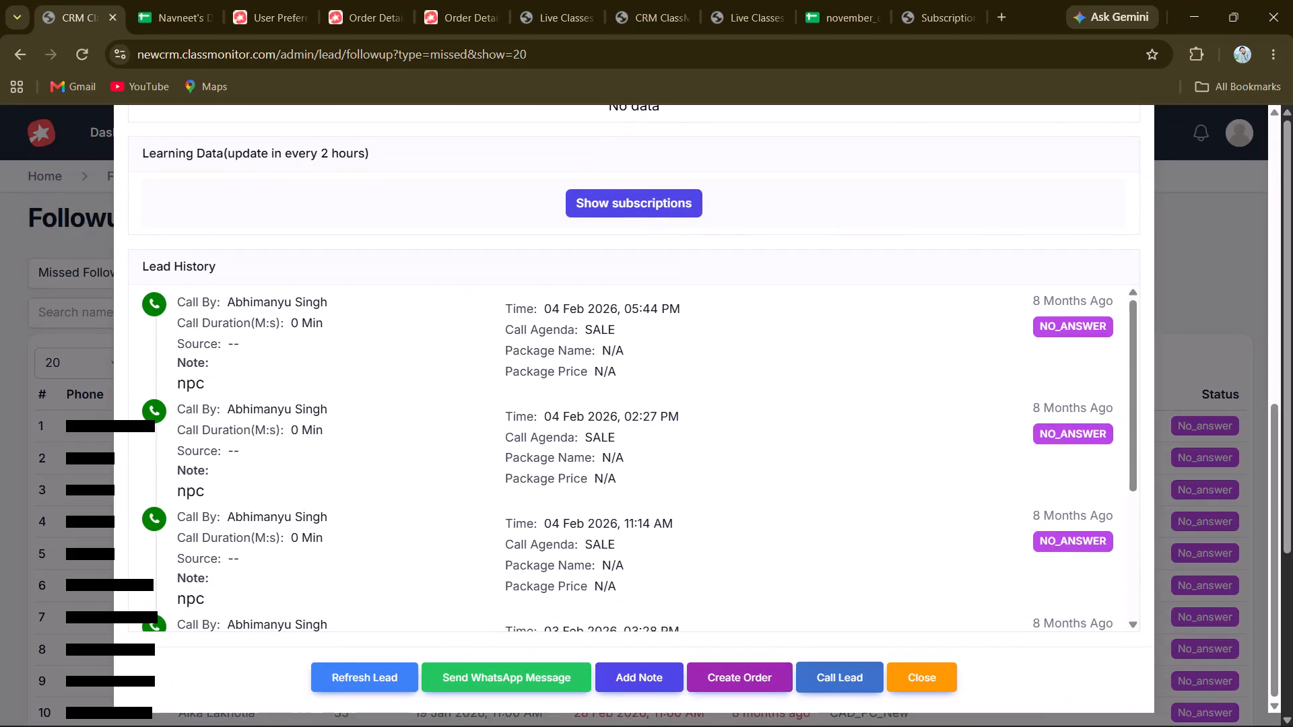
pyautogui.click(828, 668)
pyautogui.scroll(-8, 828, 668)
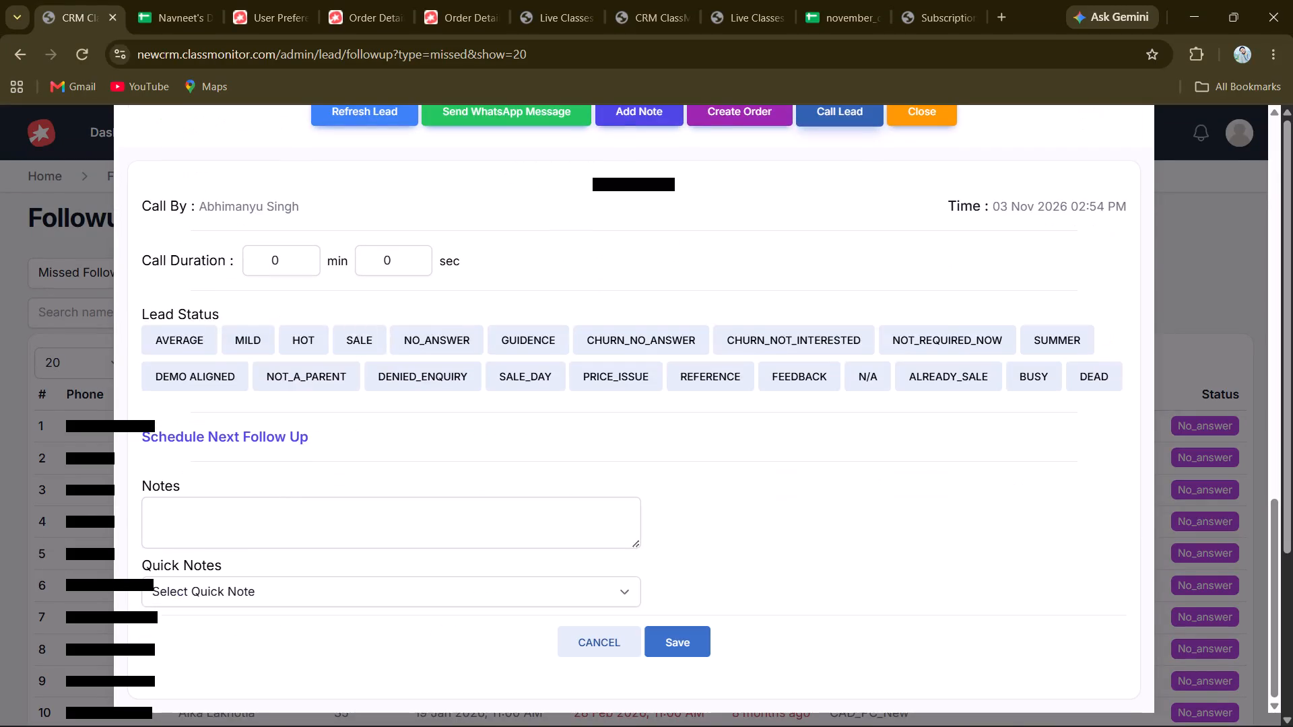
pyautogui.click(760, 347)
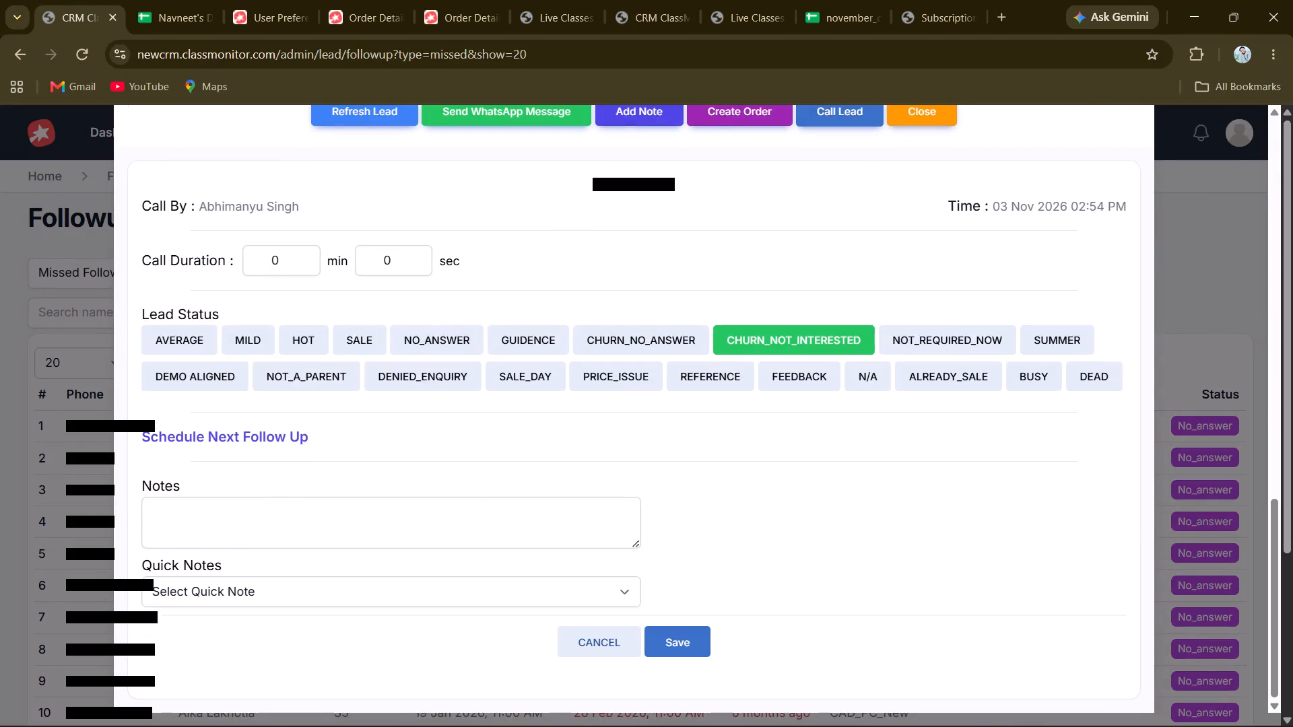
pyautogui.click(406, 270)
pyautogui.press('BackSpace')
pyautogui.write('34')
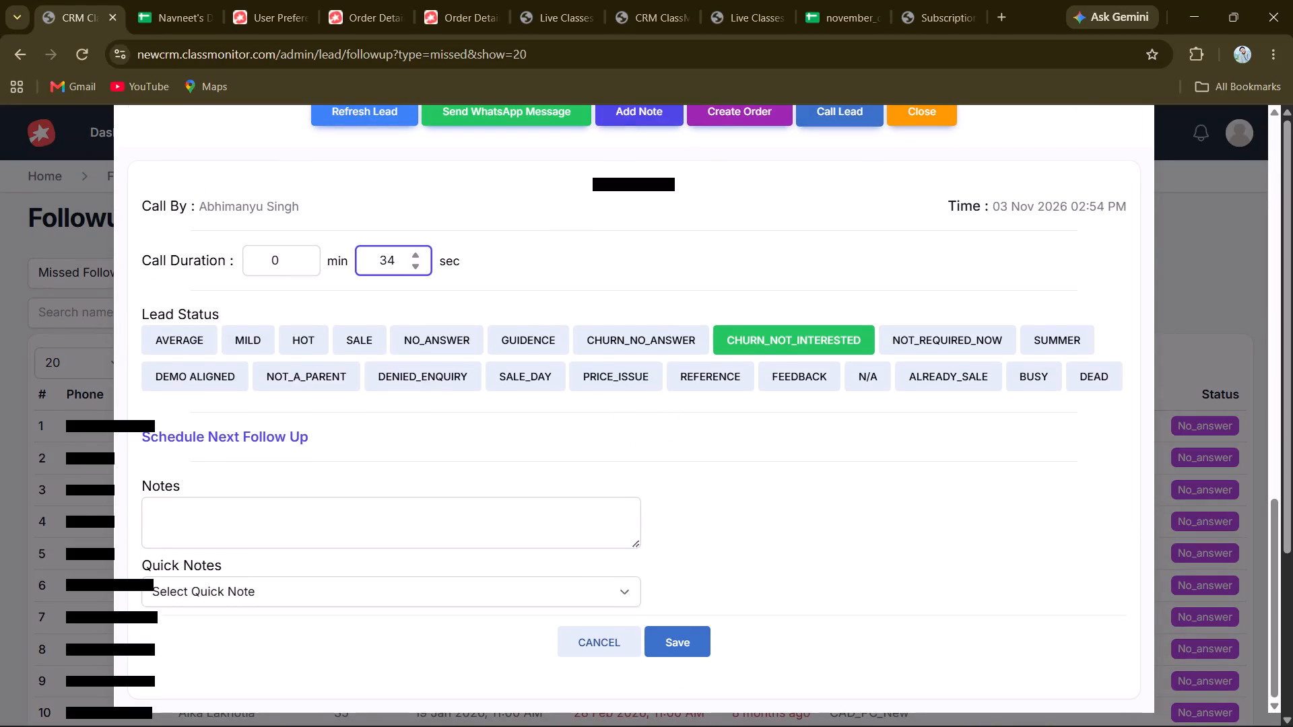
pyautogui.click(361, 517)
pyautogui.write('not looking now')
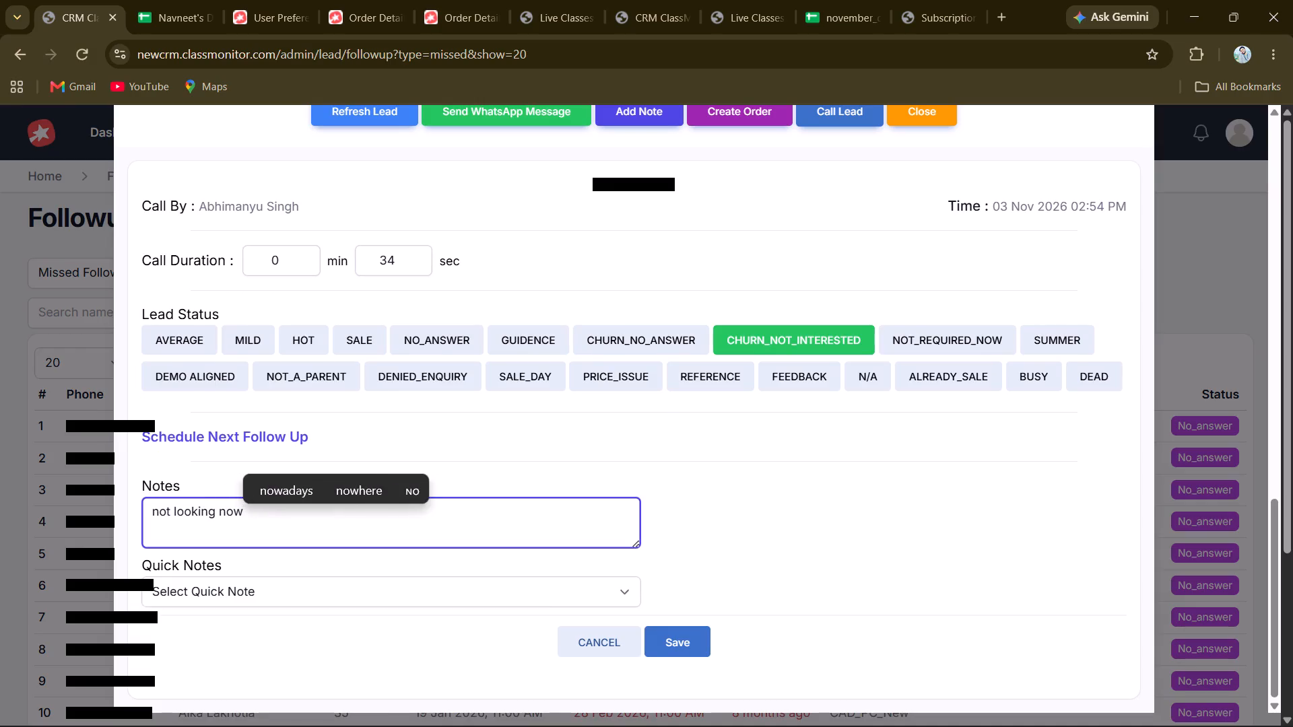
pyautogui.press('space')
pyautogui.click(658, 645)
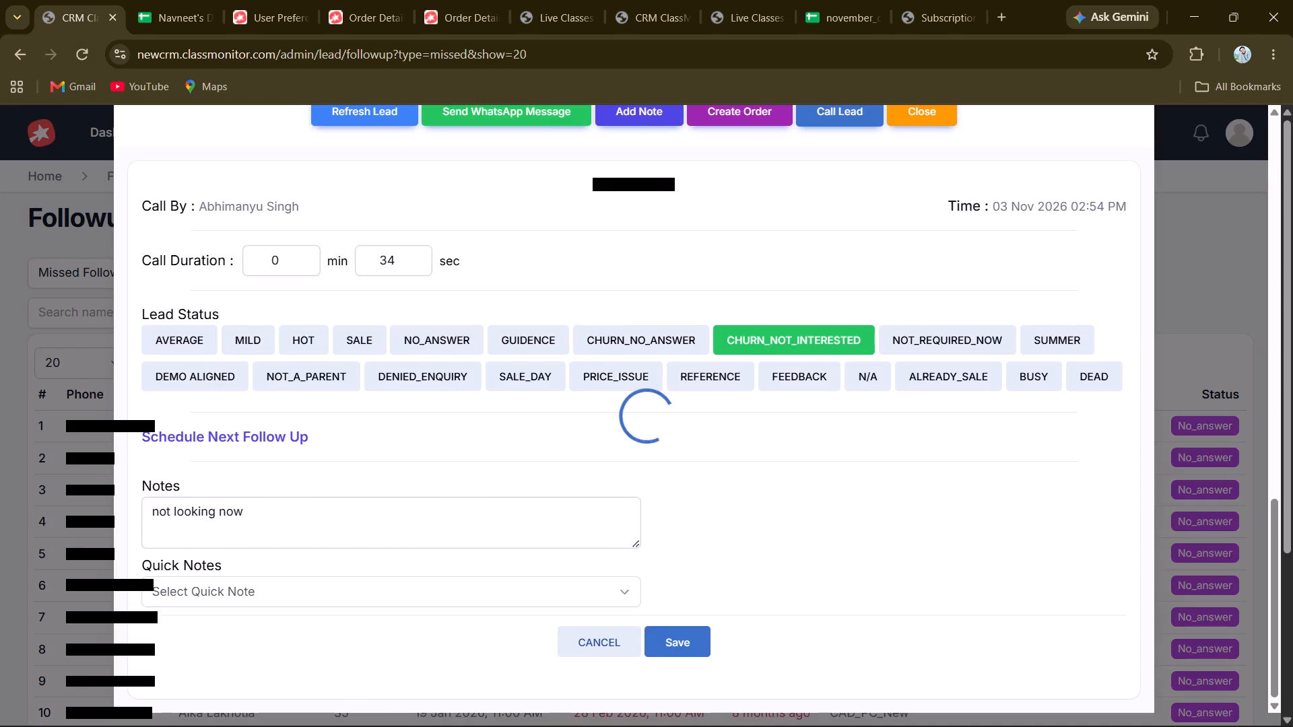
pyautogui.click(948, 589)
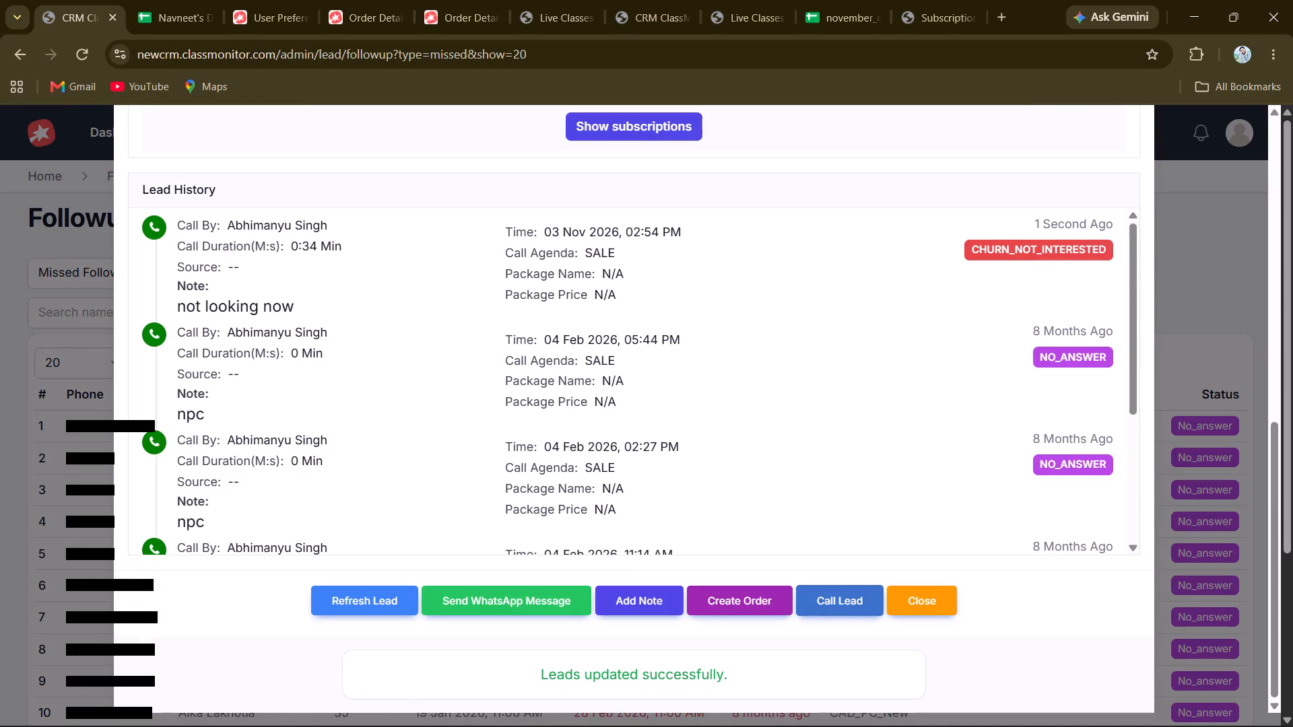
# Log a call for the first missed follow-up lead, source LG_LTV, with status CHURN_NO_ANSWER and note "no incoming", save it and close the lead.
pyautogui.click(482, 425)
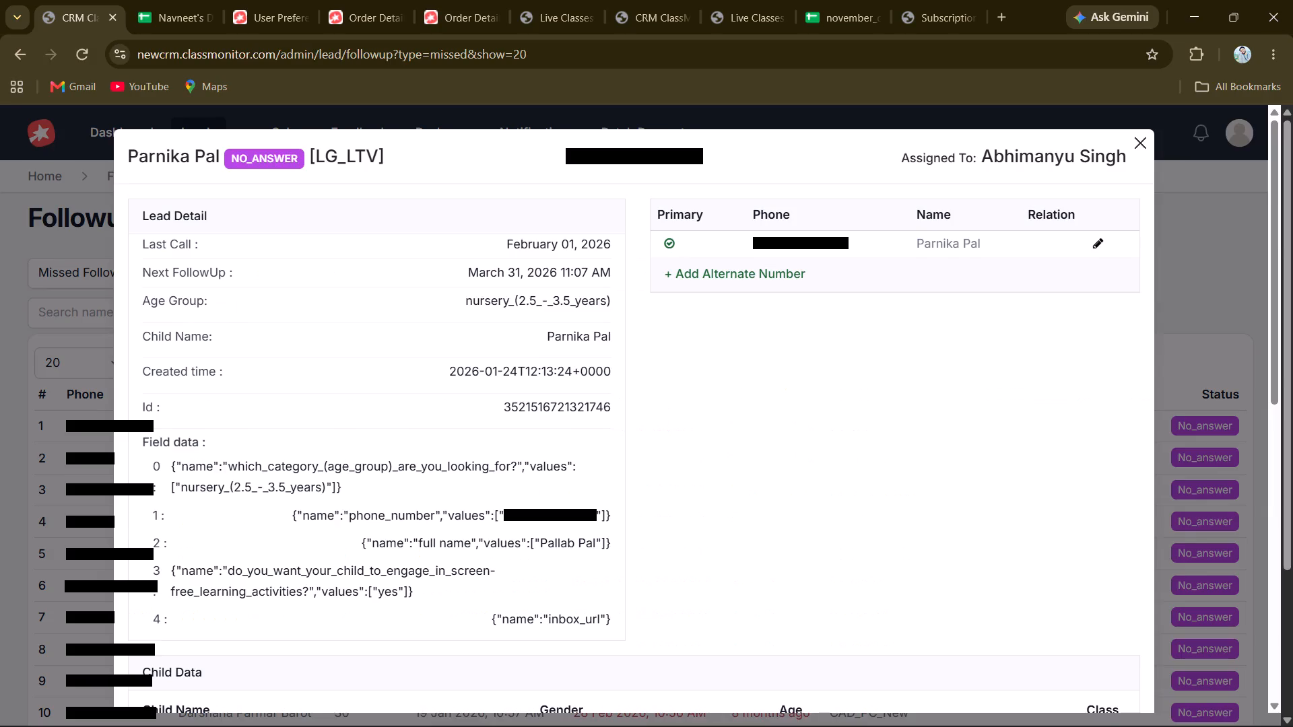
pyautogui.scroll(-11, 482, 425)
pyautogui.moveTo(828, 699); pyautogui.dragTo(844, 683)
pyautogui.click(844, 683)
pyautogui.scroll(-8, 844, 683)
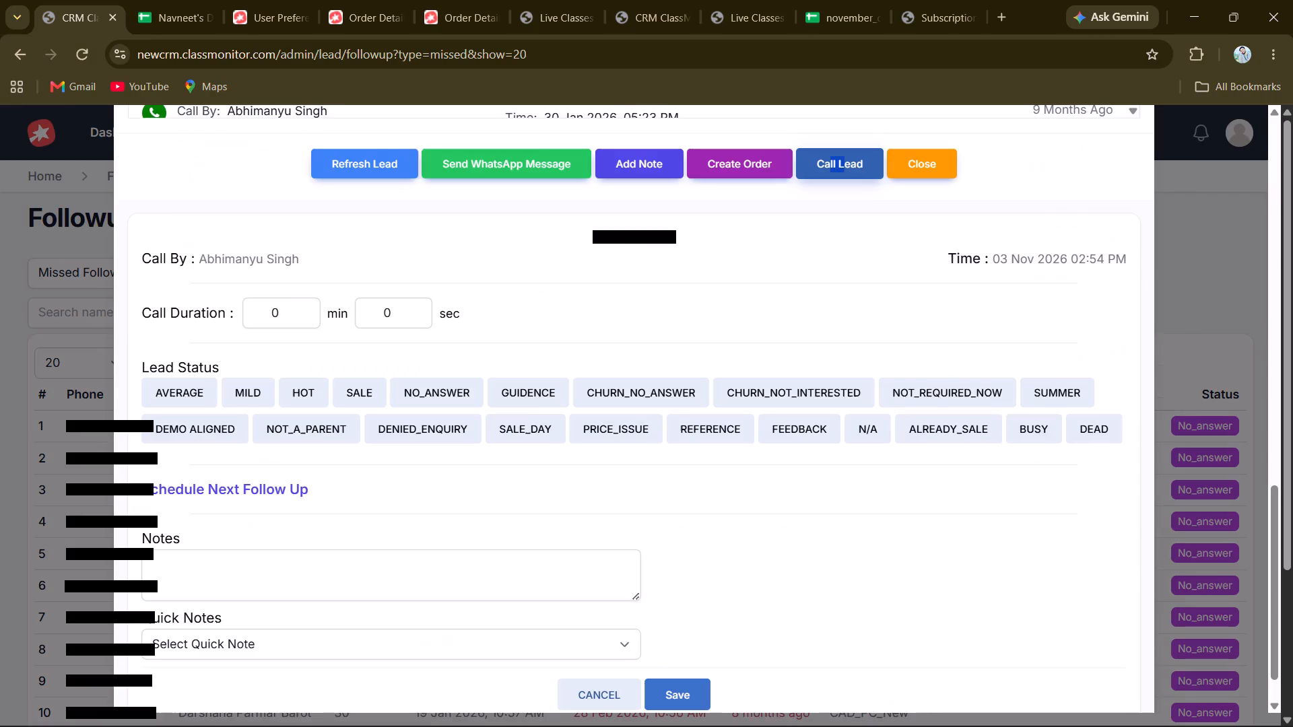
pyautogui.click(644, 327)
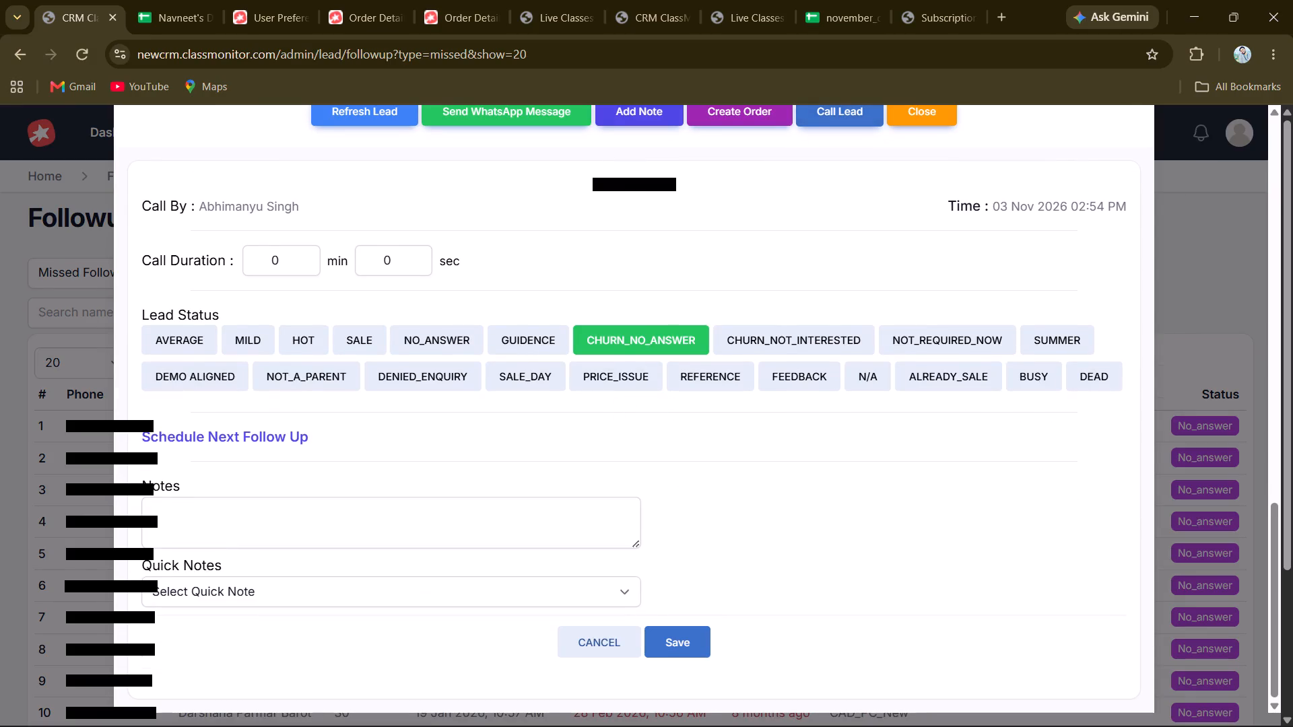
pyautogui.click(488, 524)
pyautogui.write('no incoing')
pyautogui.press('space')
pyautogui.press('BackSpace')
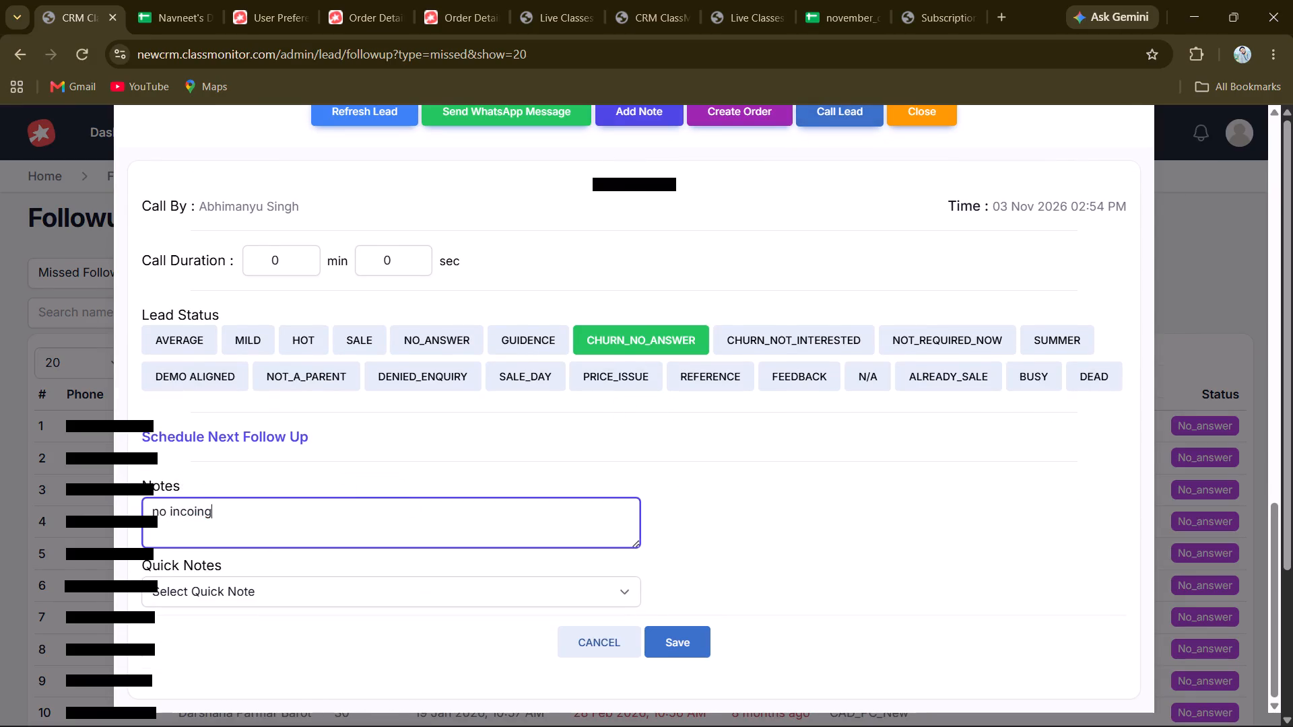
pyautogui.press('BackSpace')
pyautogui.press('BackSpace')
pyautogui.press('BackSpace')
pyautogui.press('BackSpace')
pyautogui.press('BackSpace')
pyautogui.write('coming')
pyautogui.press('space')
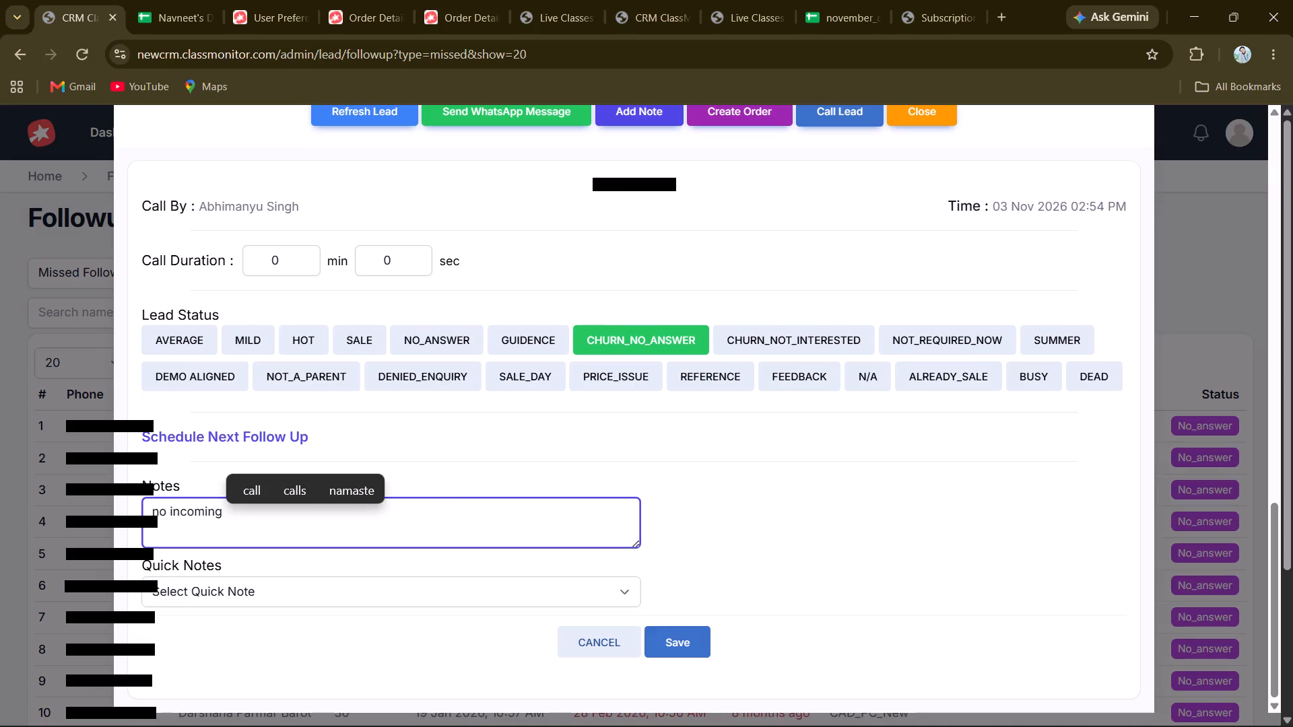
pyautogui.click(693, 642)
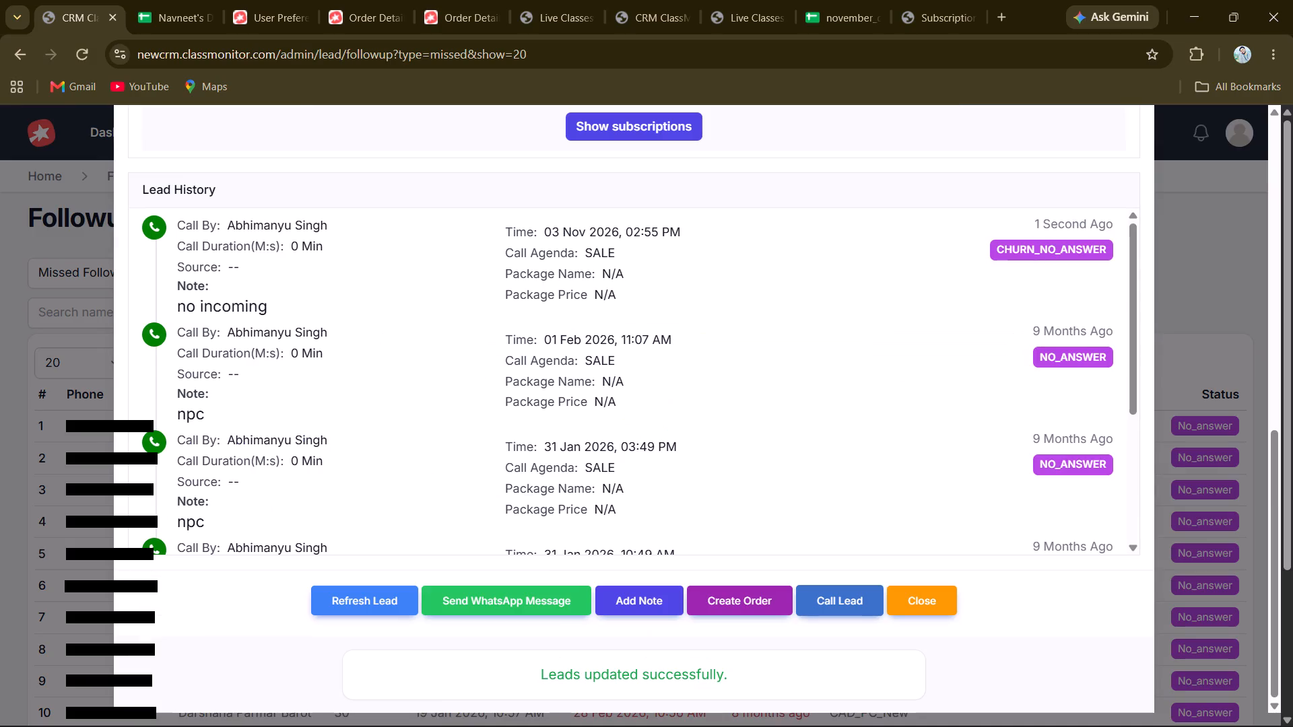
pyautogui.click(906, 613)
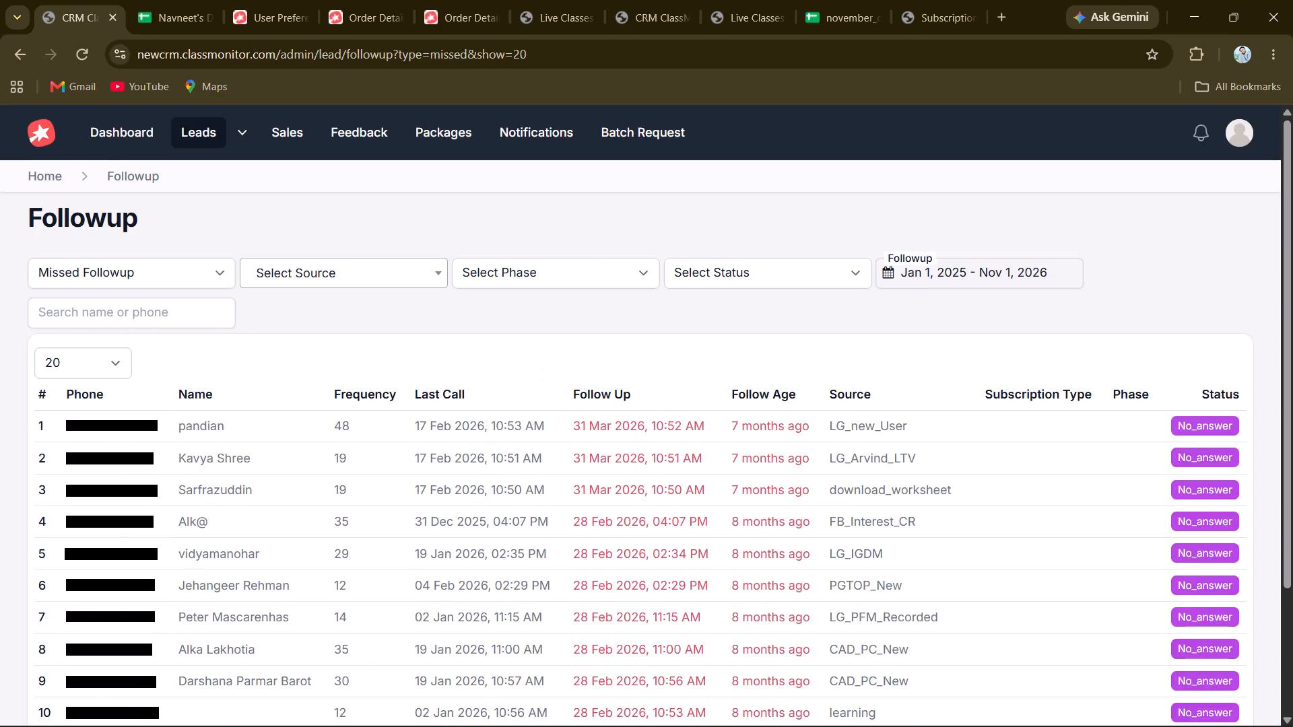
# Log a call for the first missed lead, source LG_new_User, with status CHURN_NO_ANSWER and note "npc", save it and close the lead.
pyautogui.click(496, 430)
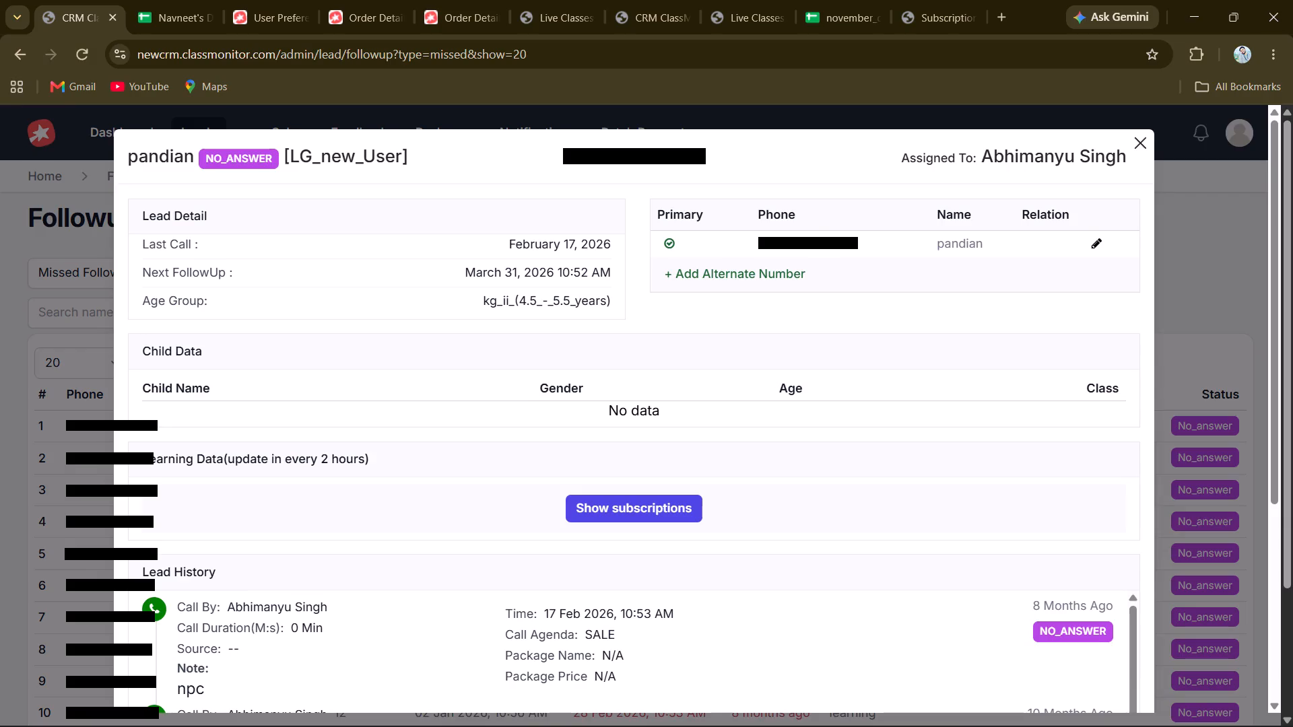
pyautogui.scroll(-8, 496, 430)
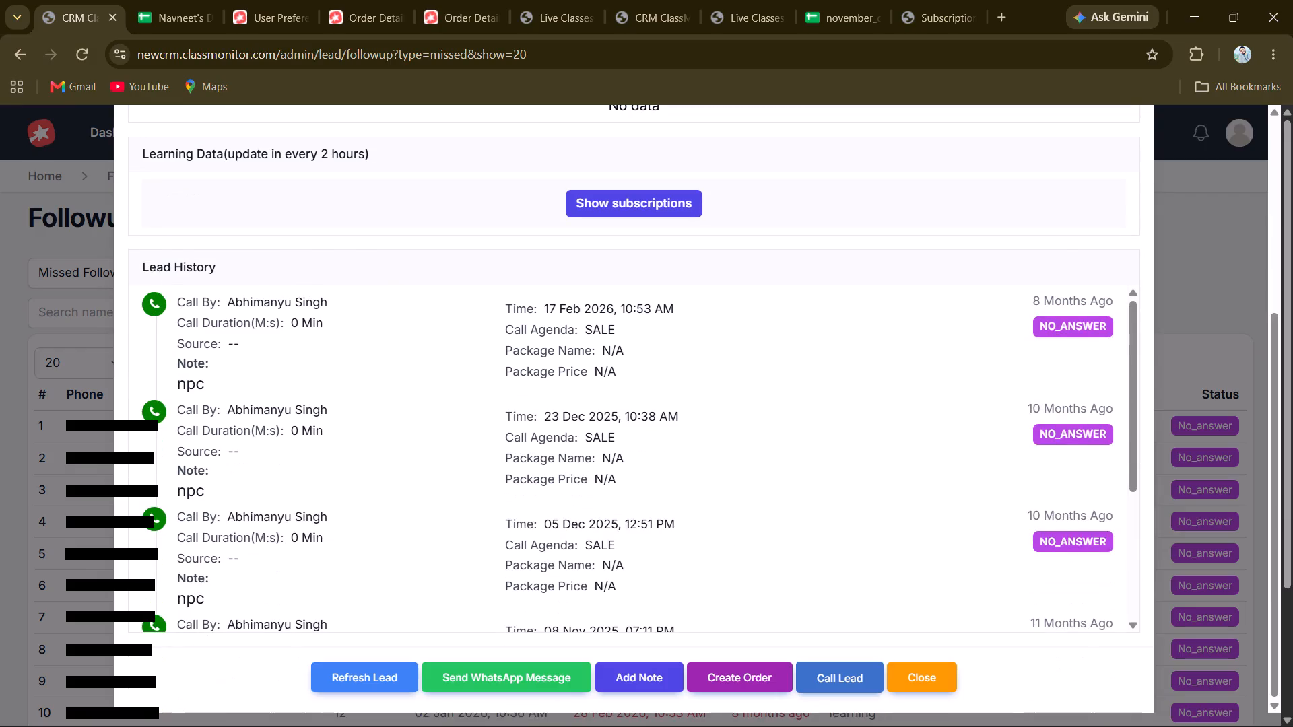
pyautogui.click(834, 665)
pyautogui.scroll(-8, 834, 665)
pyautogui.click(615, 341)
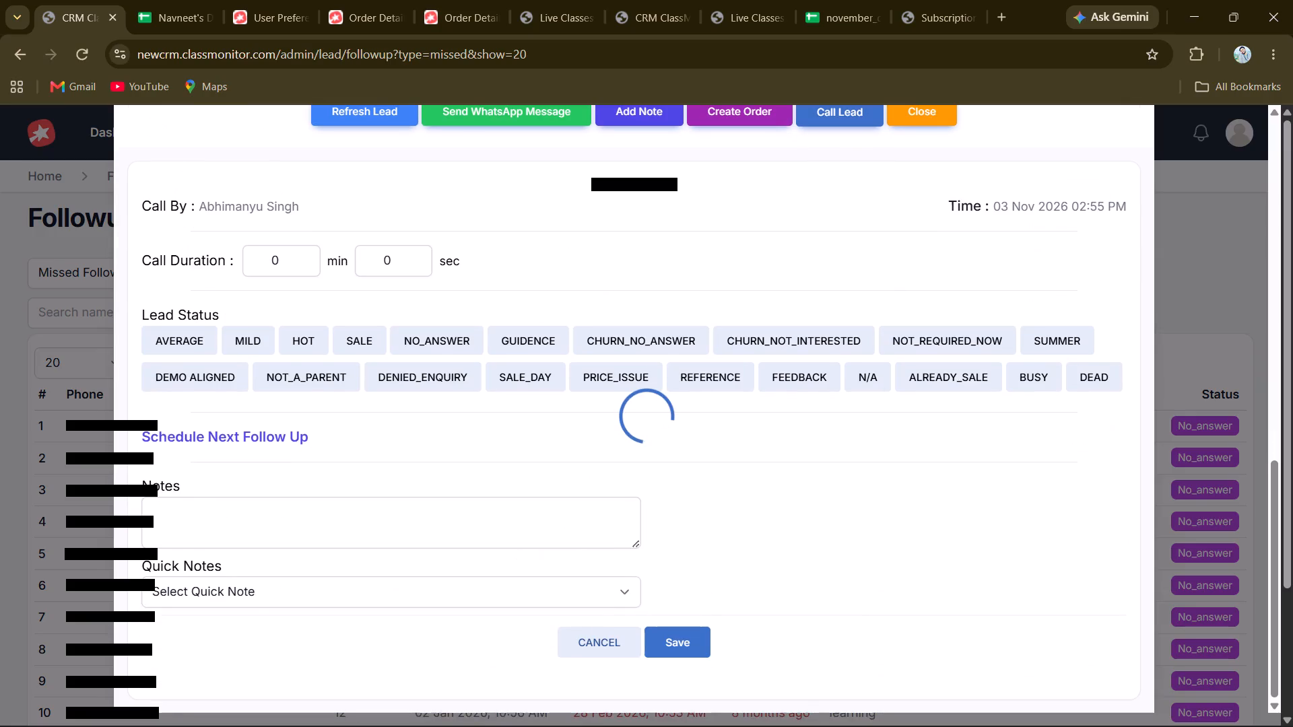
pyautogui.click(444, 522)
pyautogui.write('npc')
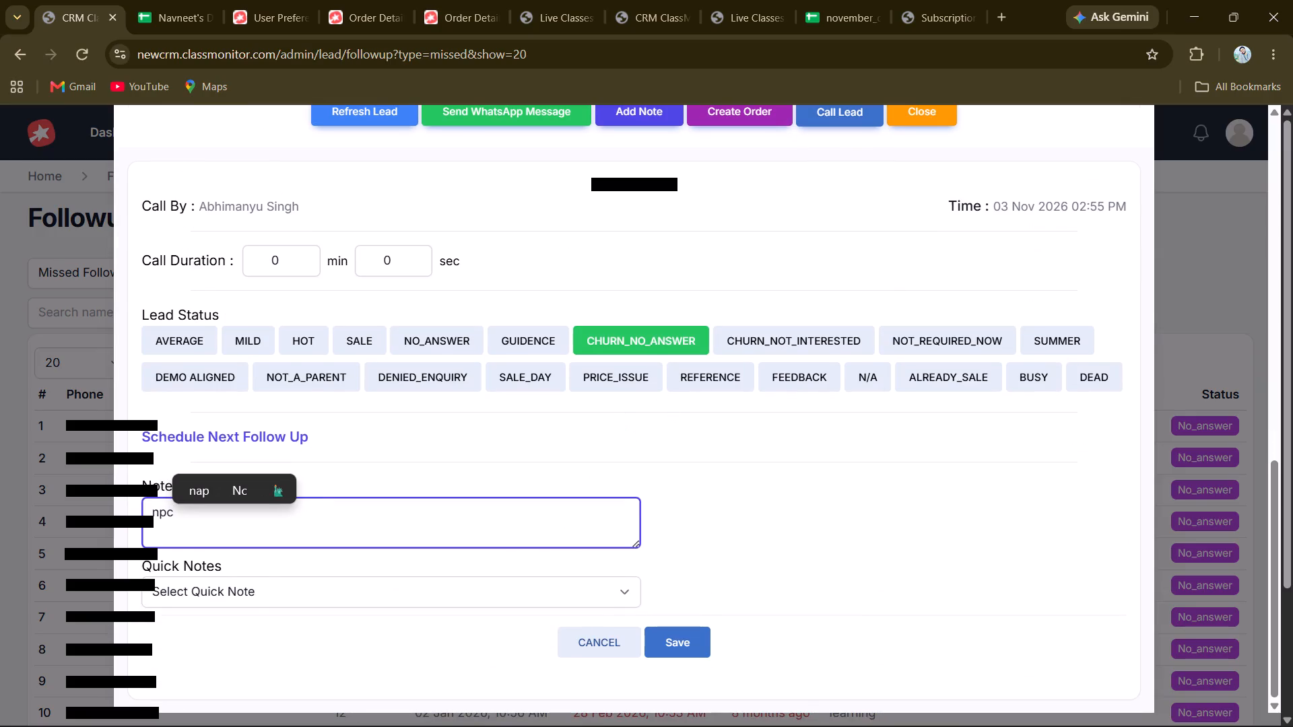
pyautogui.click(675, 627)
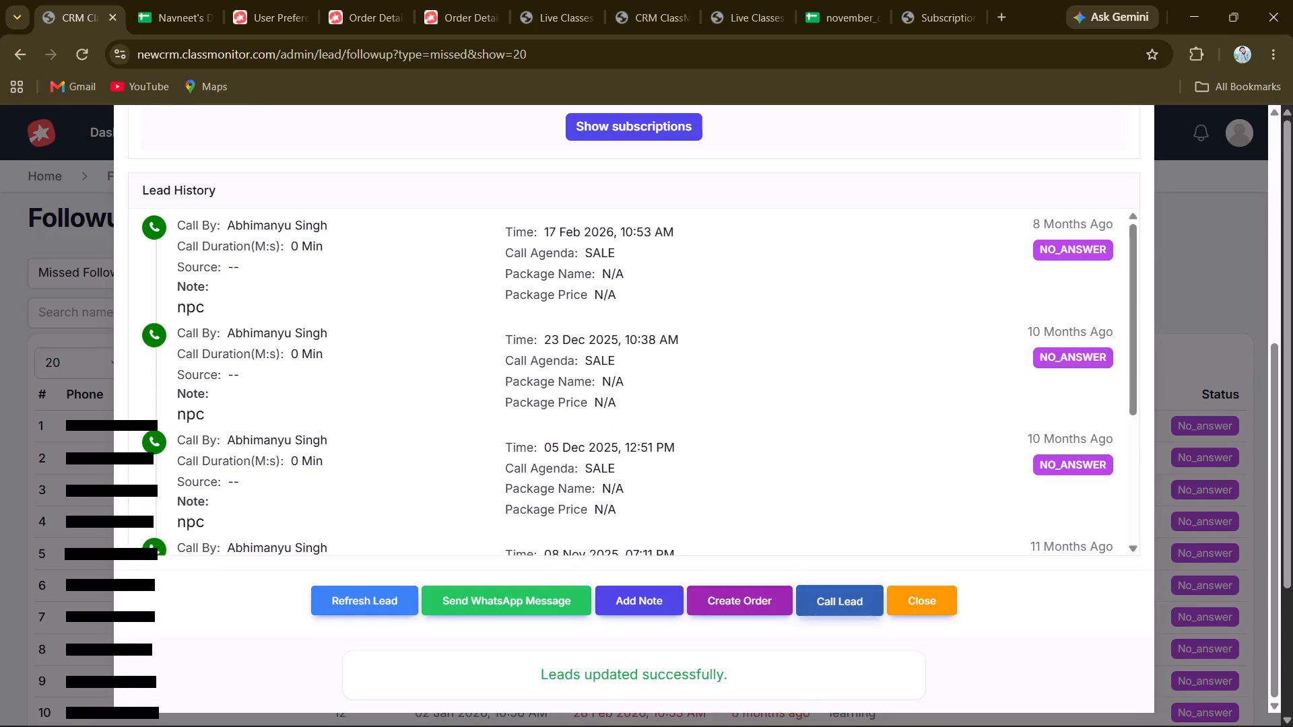
pyautogui.click(906, 610)
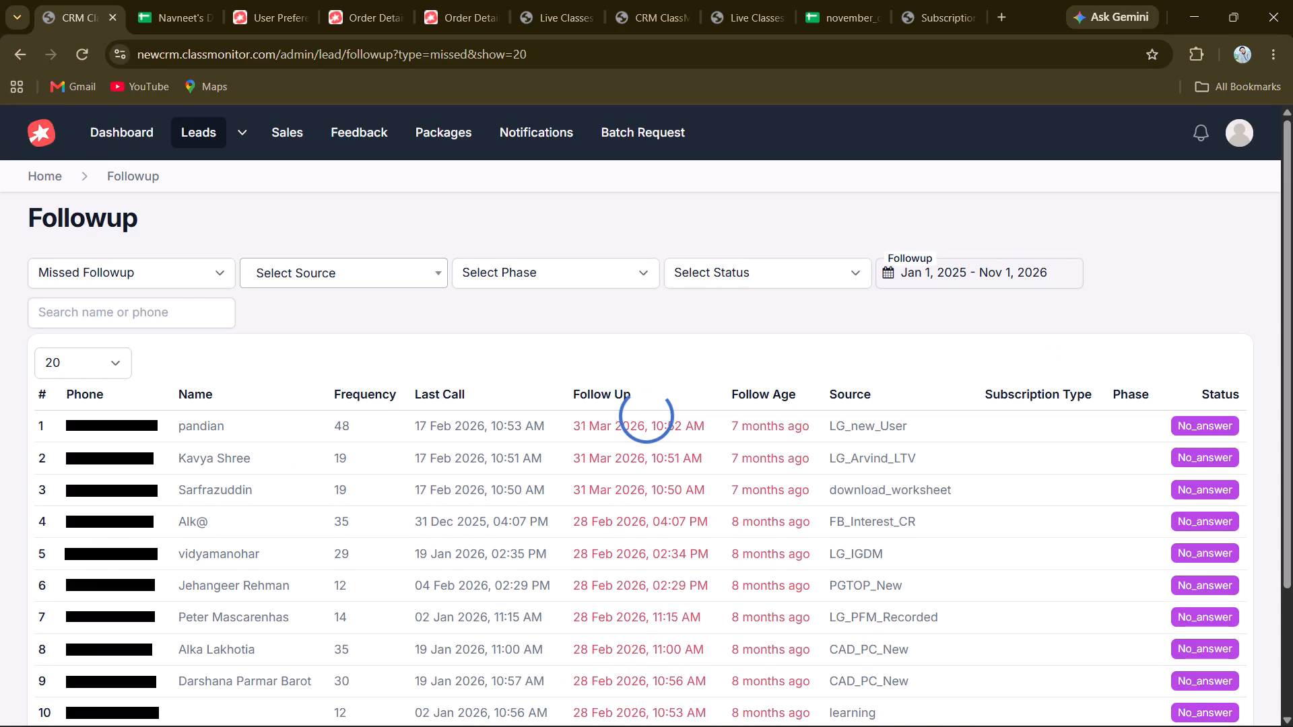
# Log a call for the first missed lead, source LG_Arvind_LTV, with status CHURN_NO_ANSWER and note "no incoming", save it and close the lead.
pyautogui.click(504, 429)
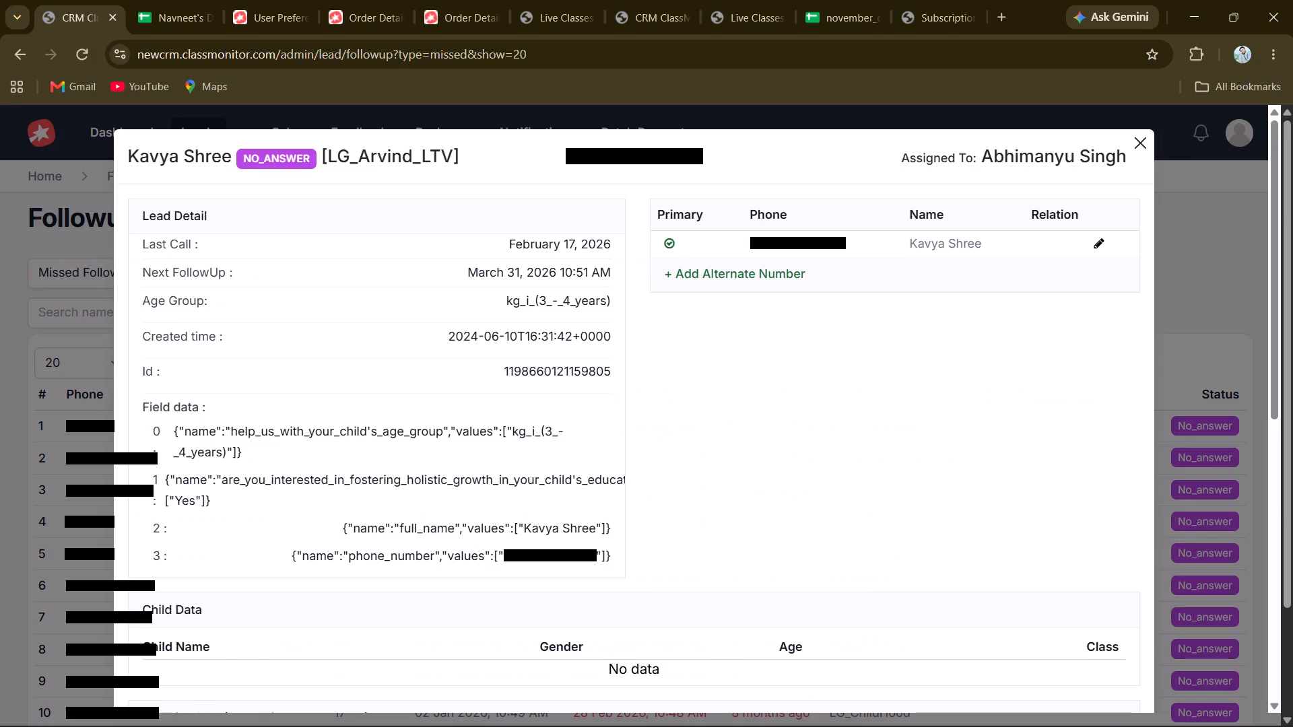
pyautogui.scroll(-7, 504, 429)
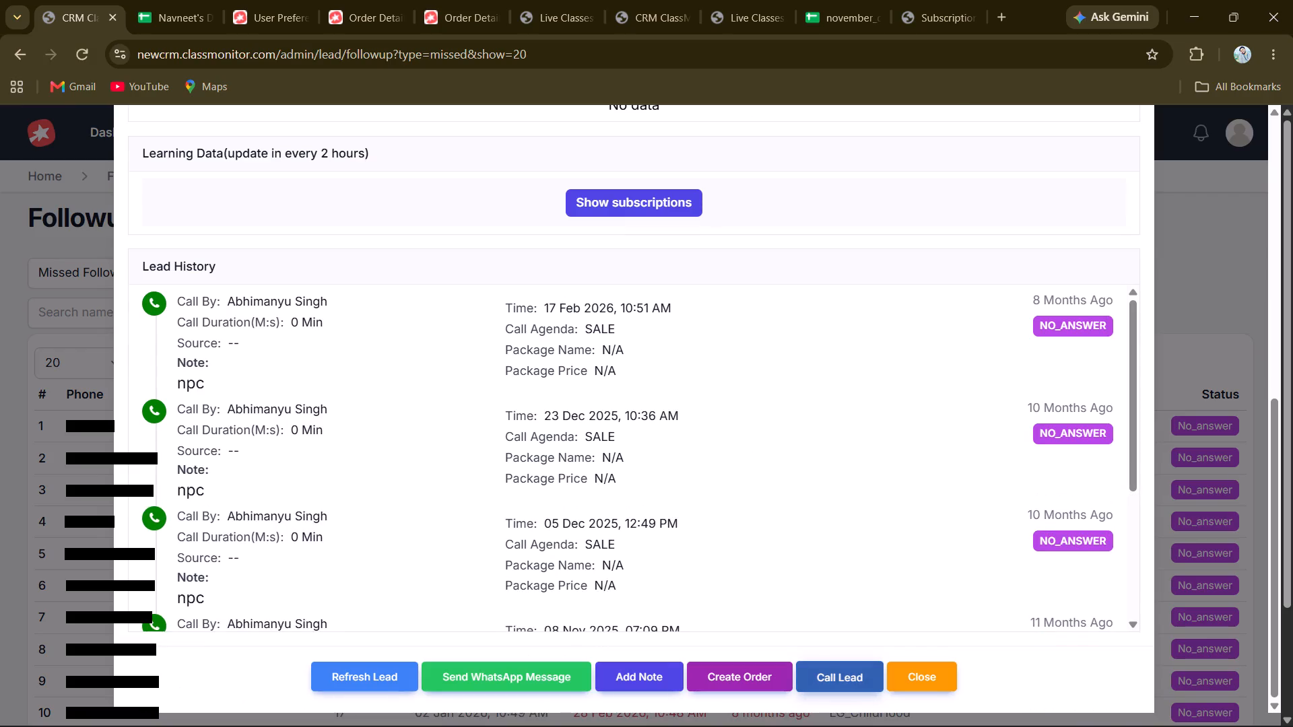
pyautogui.click(840, 674)
pyautogui.scroll(-4, 840, 674)
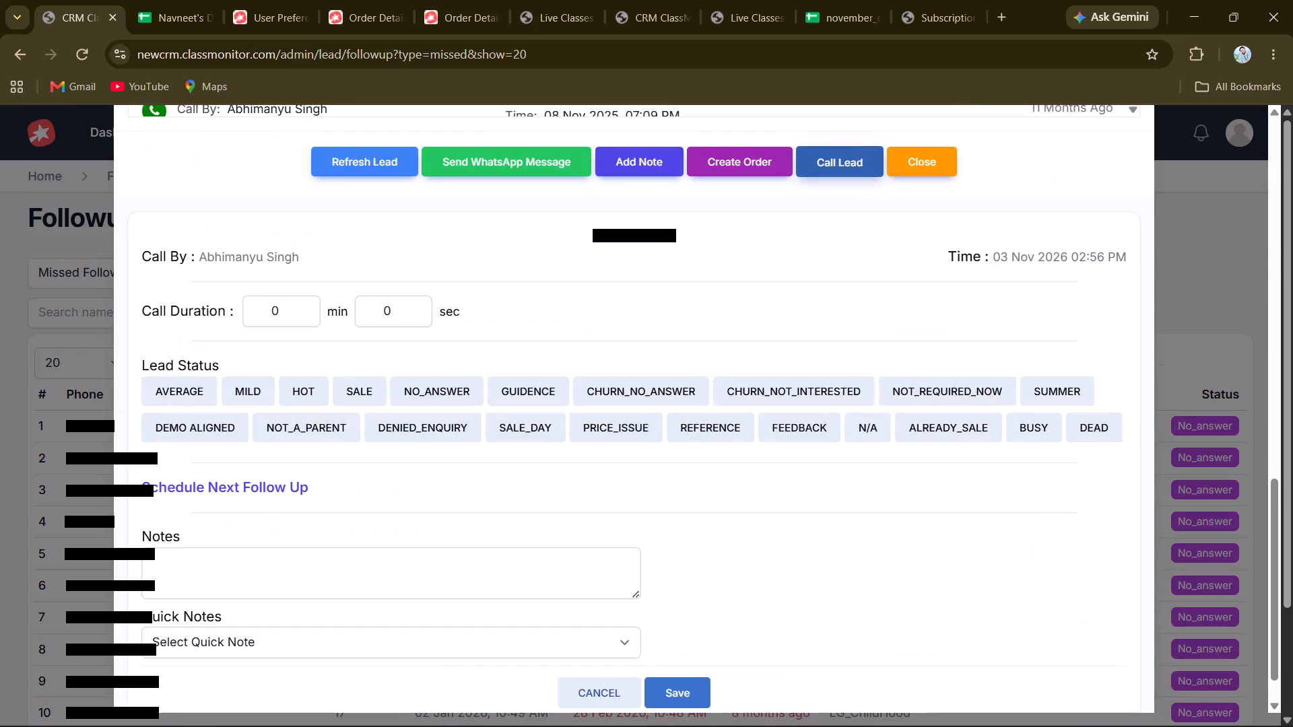
pyautogui.click(659, 337)
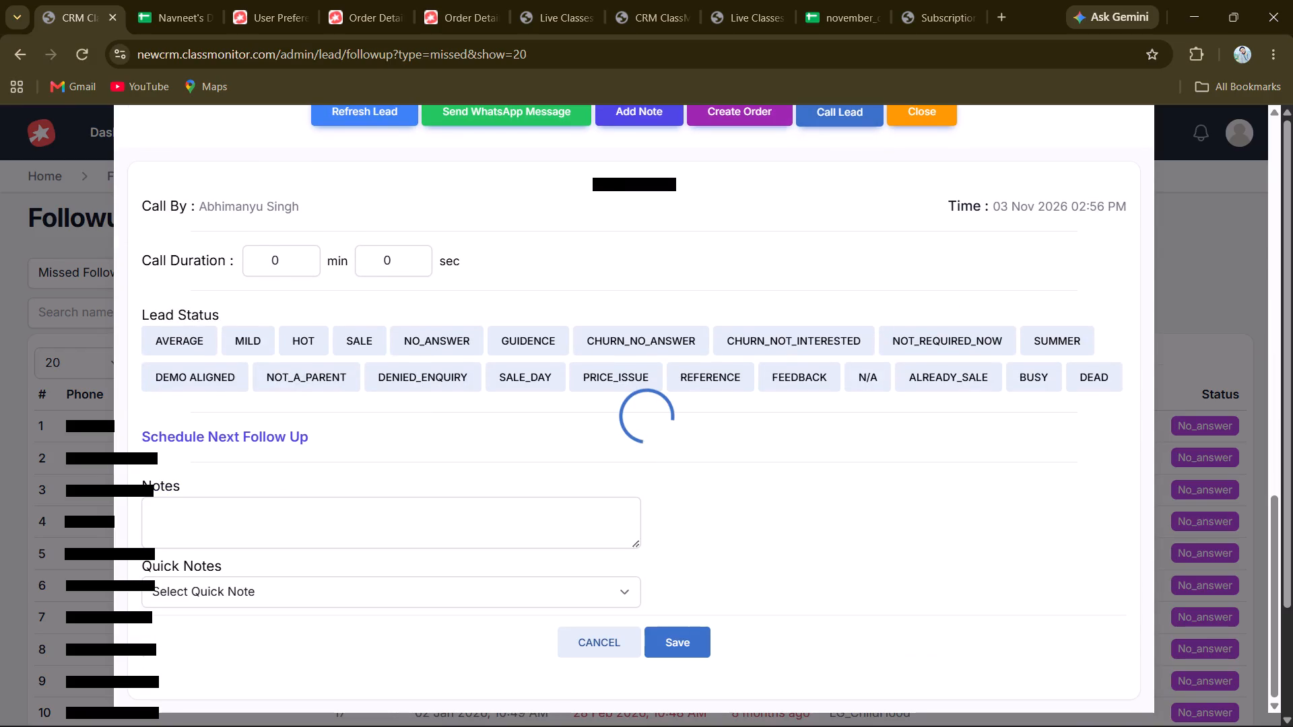
pyautogui.click(398, 534)
pyautogui.write('no incoming')
pyautogui.press('space')
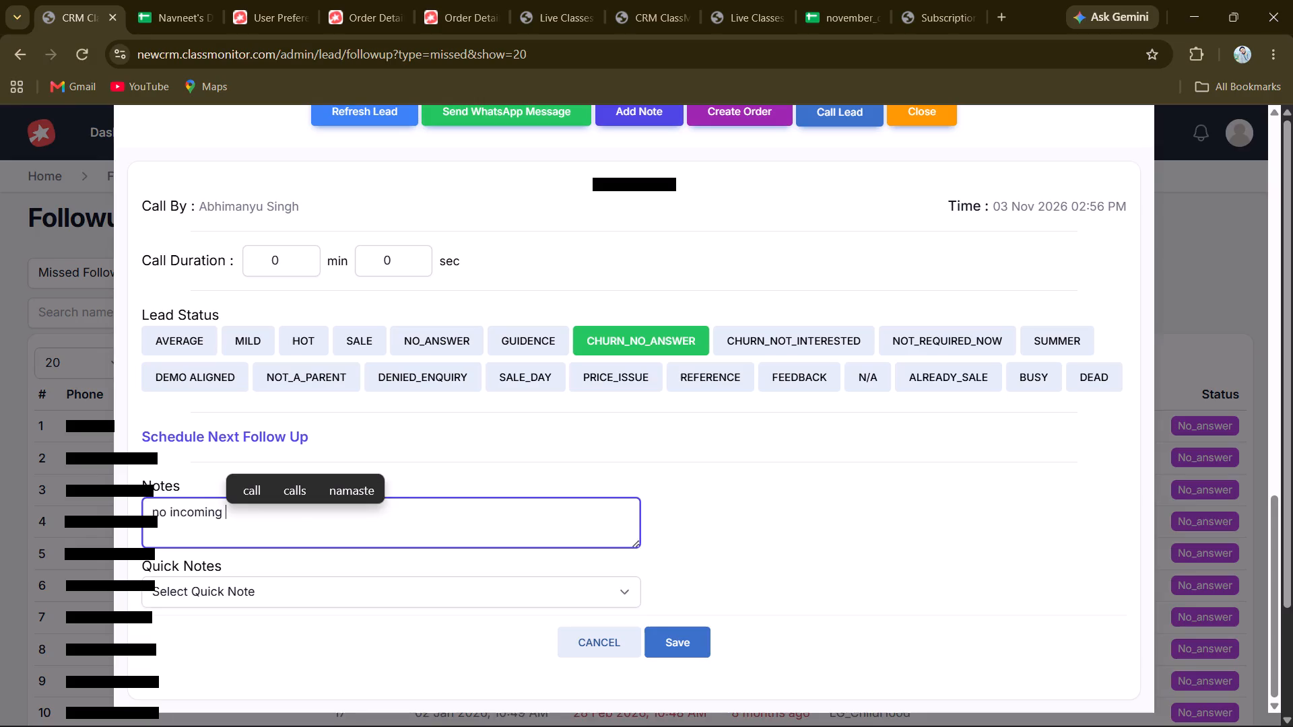
pyautogui.click(675, 654)
pyautogui.click(933, 603)
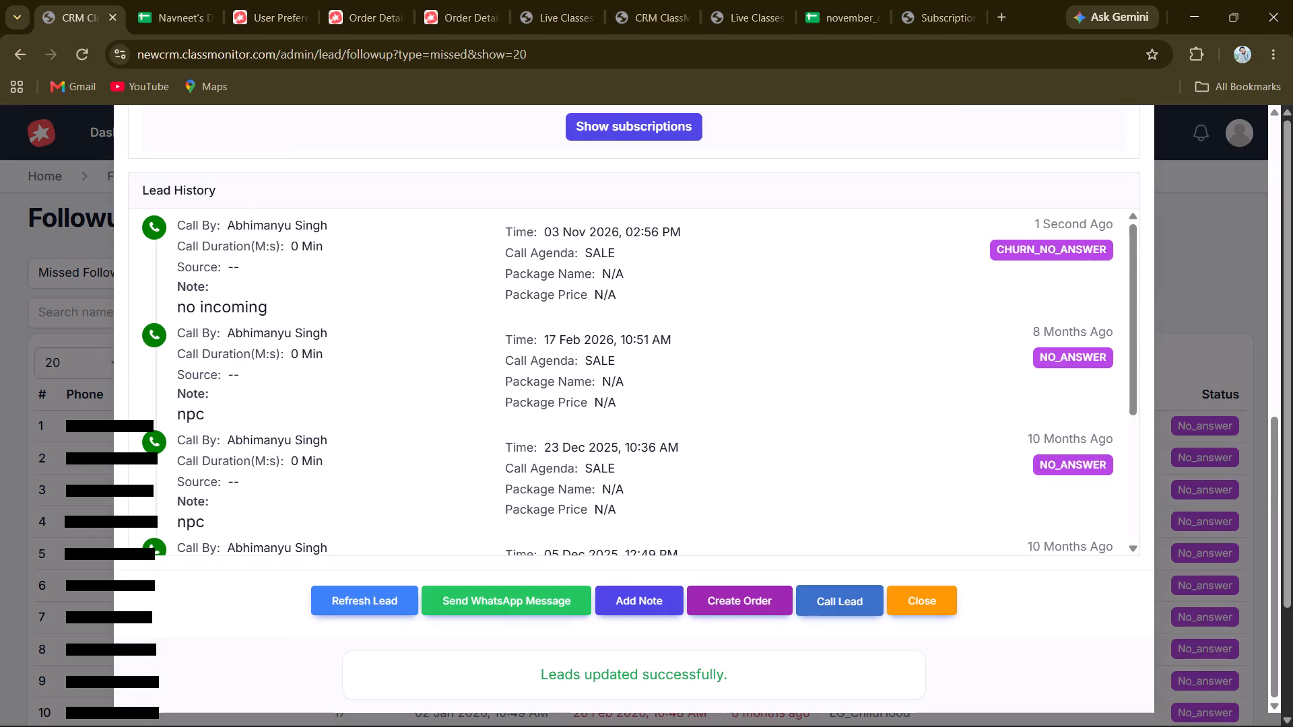
# Open the first missed follow-up lead, the one from source download_worksheet, and start a call log for it.
pyautogui.click(490, 416)
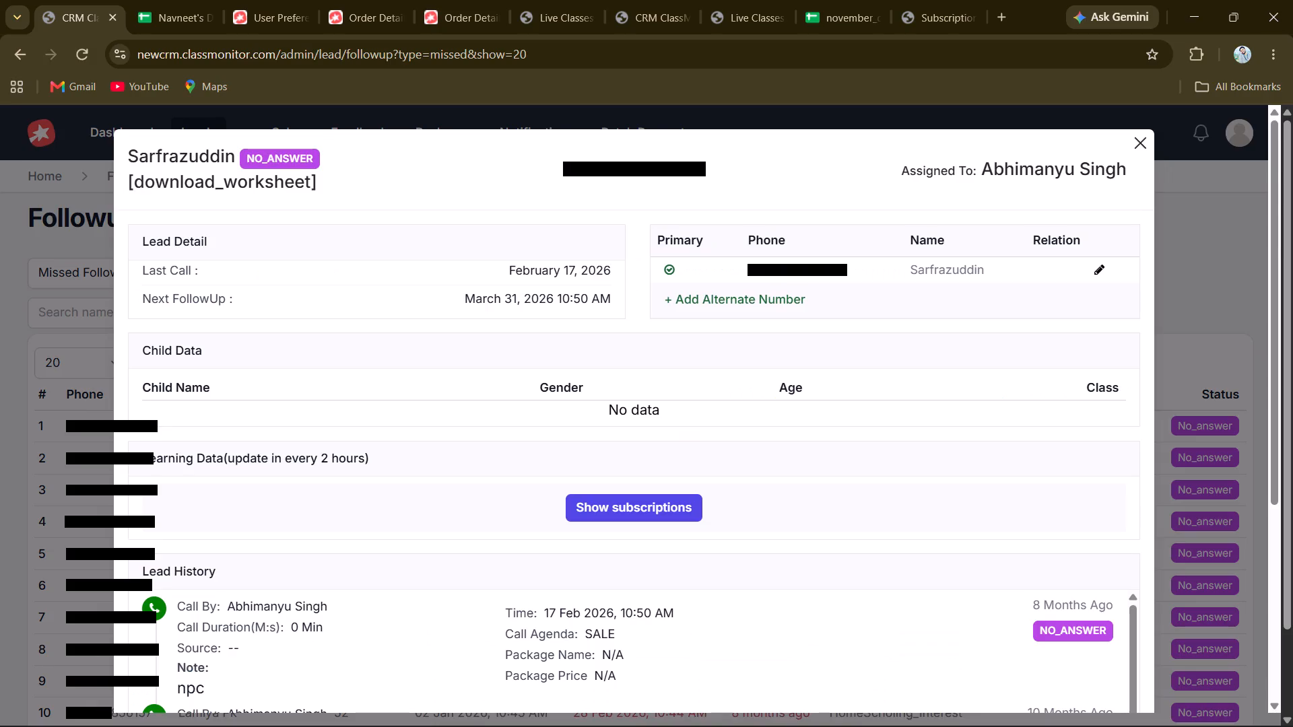
pyautogui.scroll(-12, 490, 416)
pyautogui.click(821, 686)
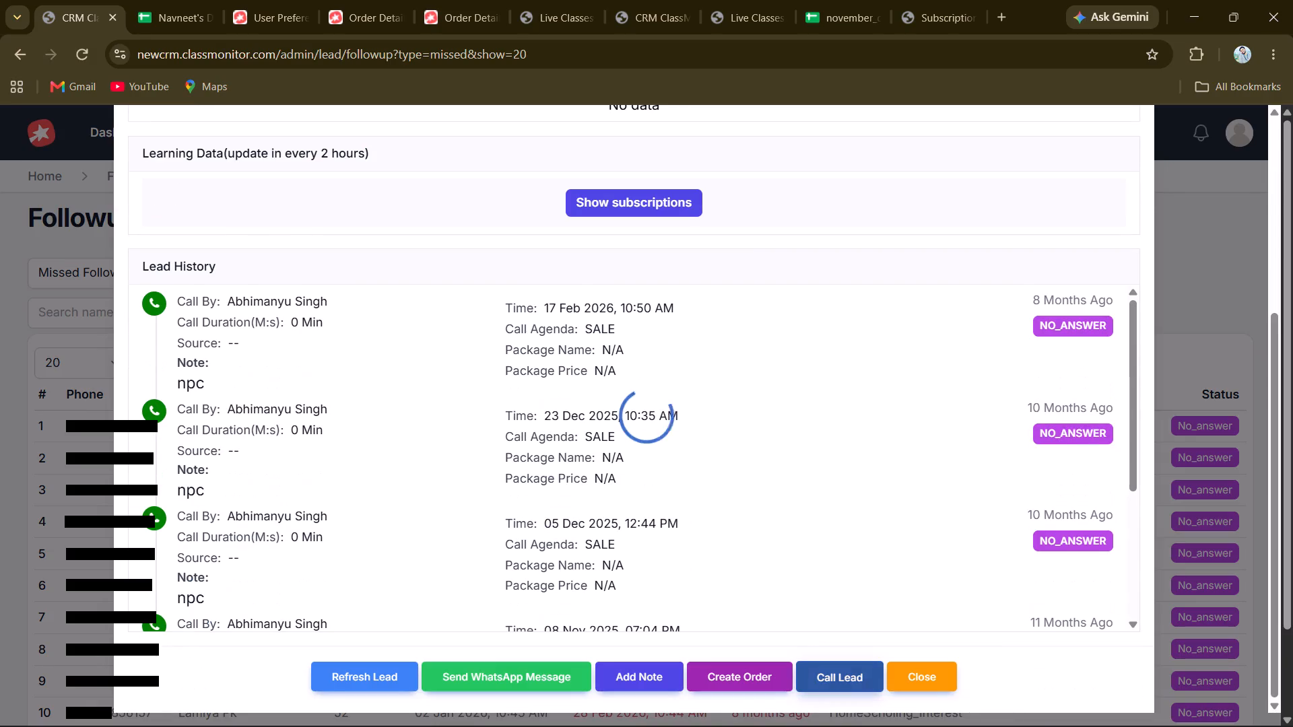
pyautogui.scroll(-9, 821, 686)
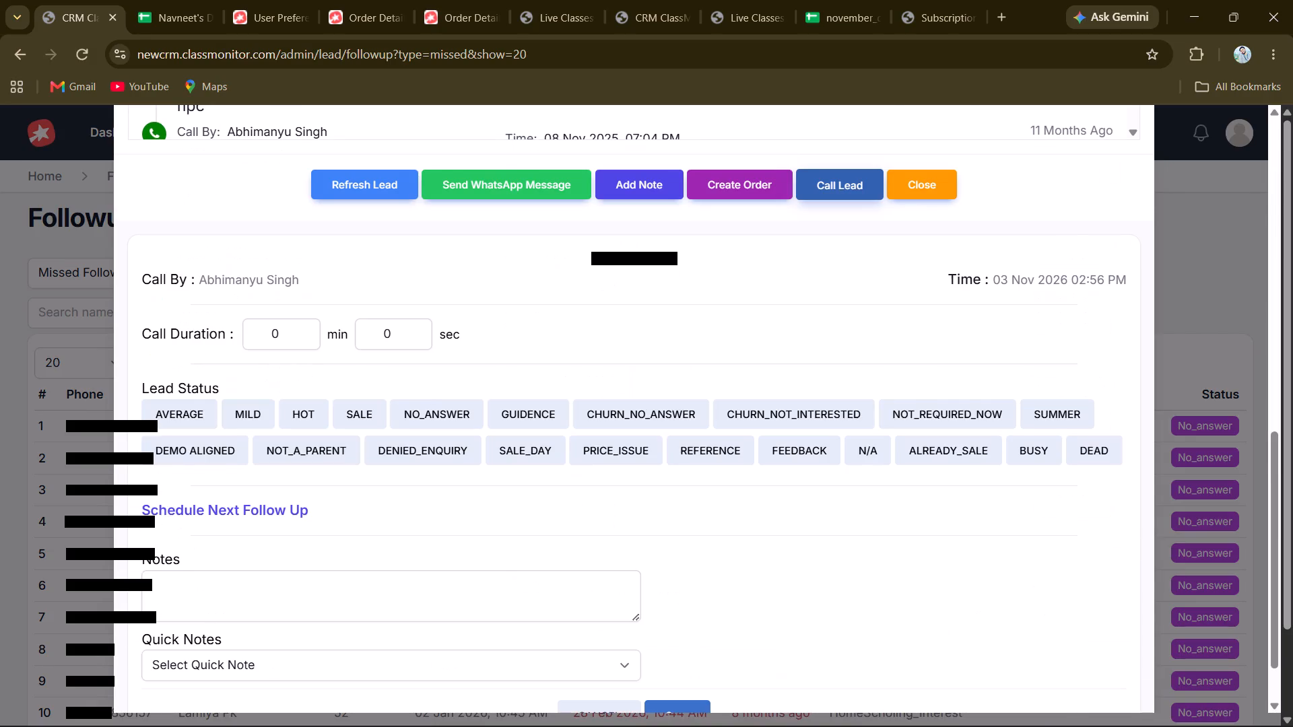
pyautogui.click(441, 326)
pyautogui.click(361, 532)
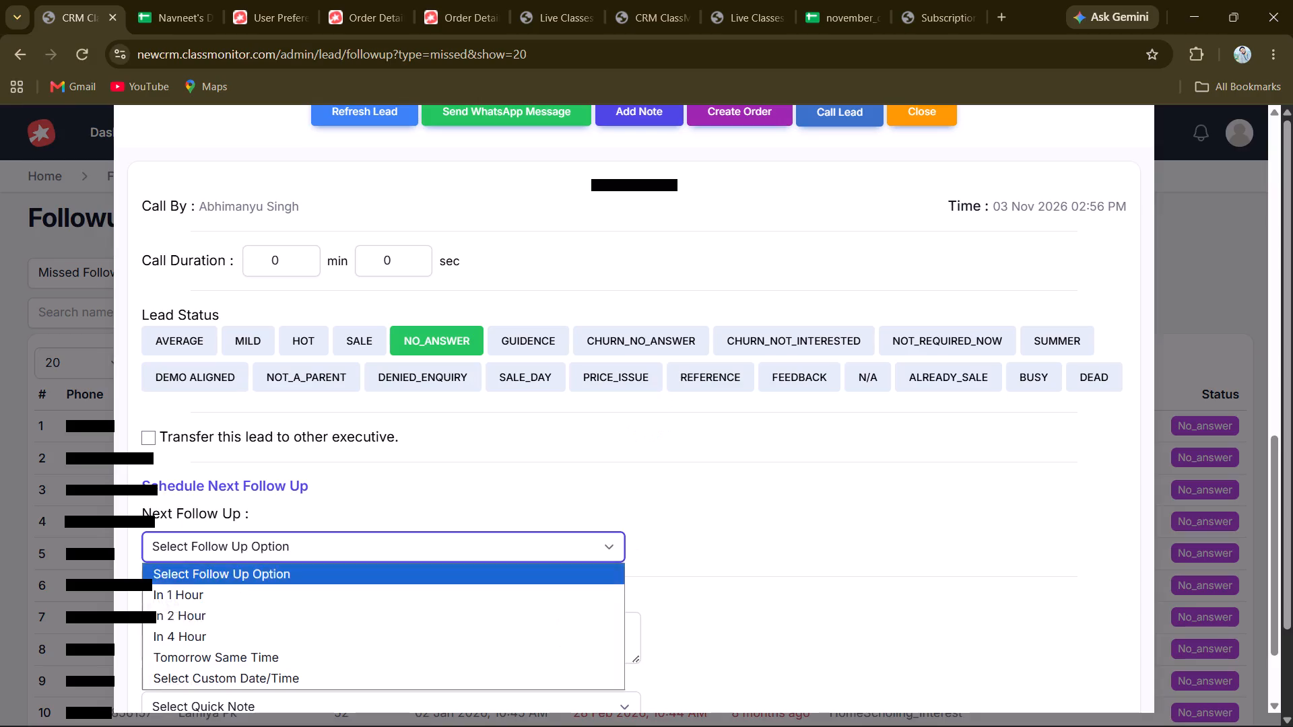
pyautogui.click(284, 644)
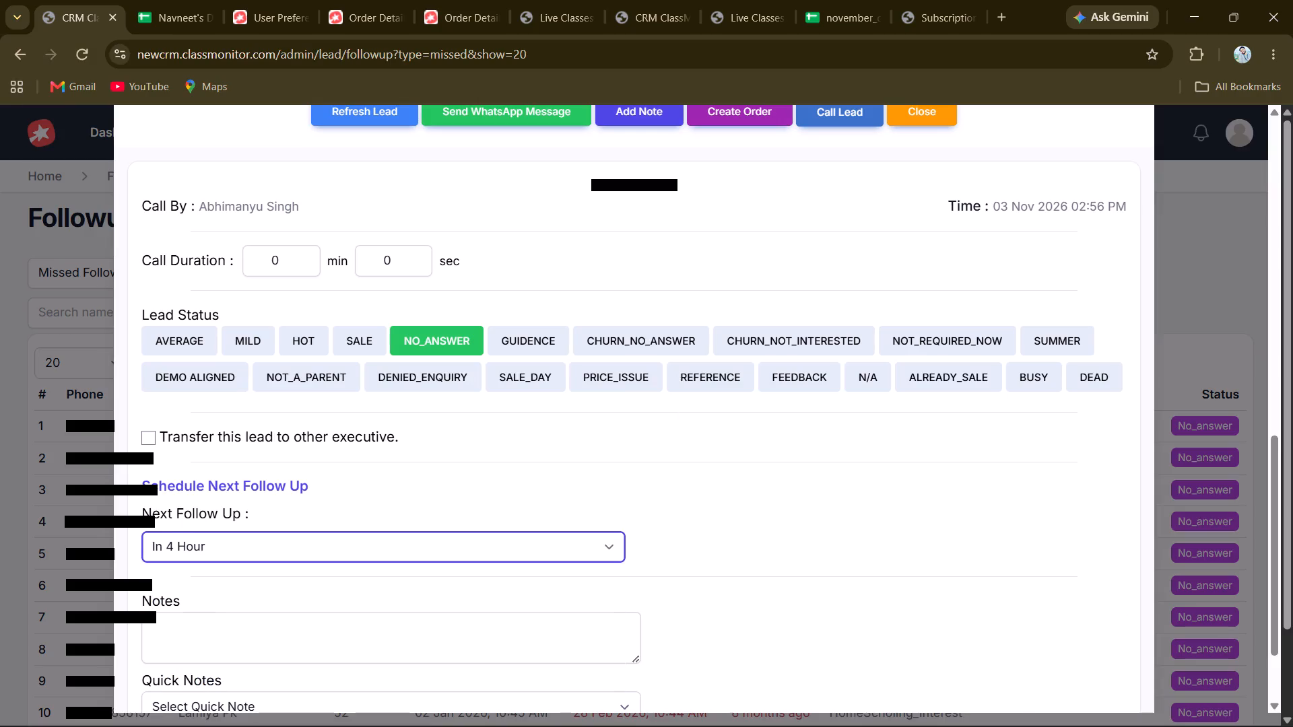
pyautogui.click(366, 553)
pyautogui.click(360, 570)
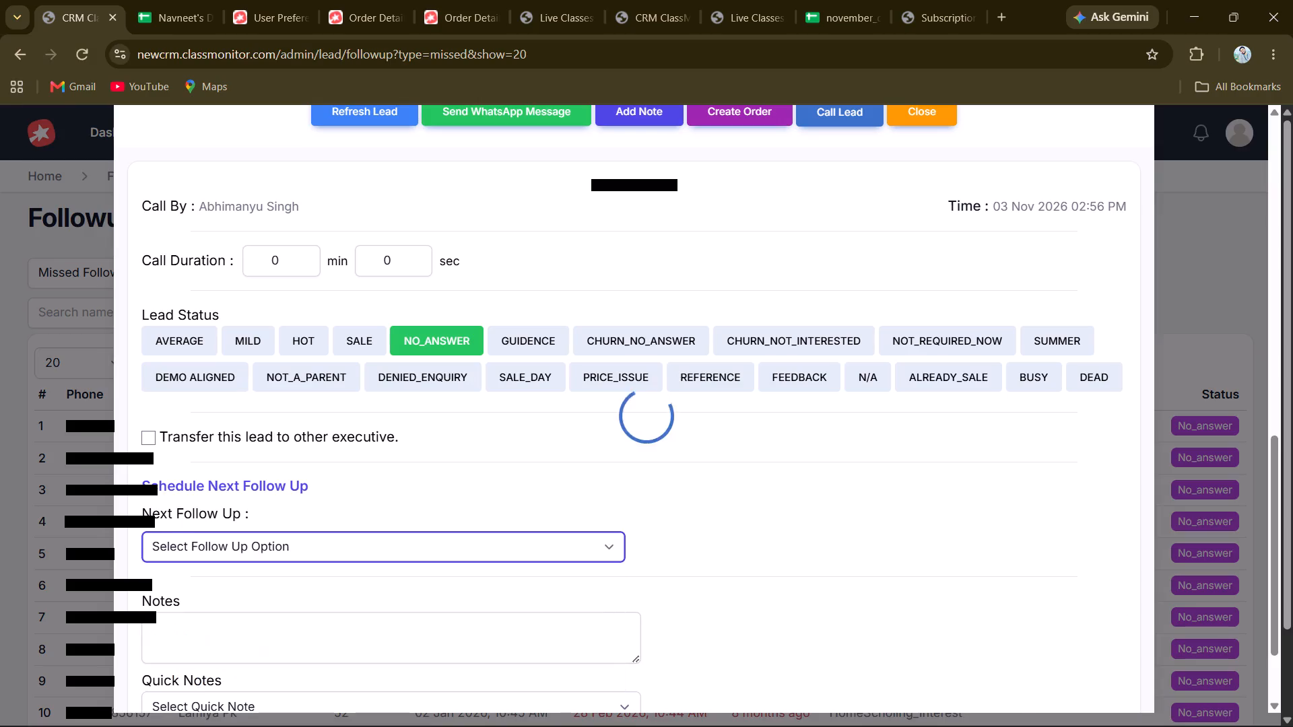
# Set the call log's lead status to CHURN_NO_ANSWER with note "npc" and save it.
pyautogui.click(645, 343)
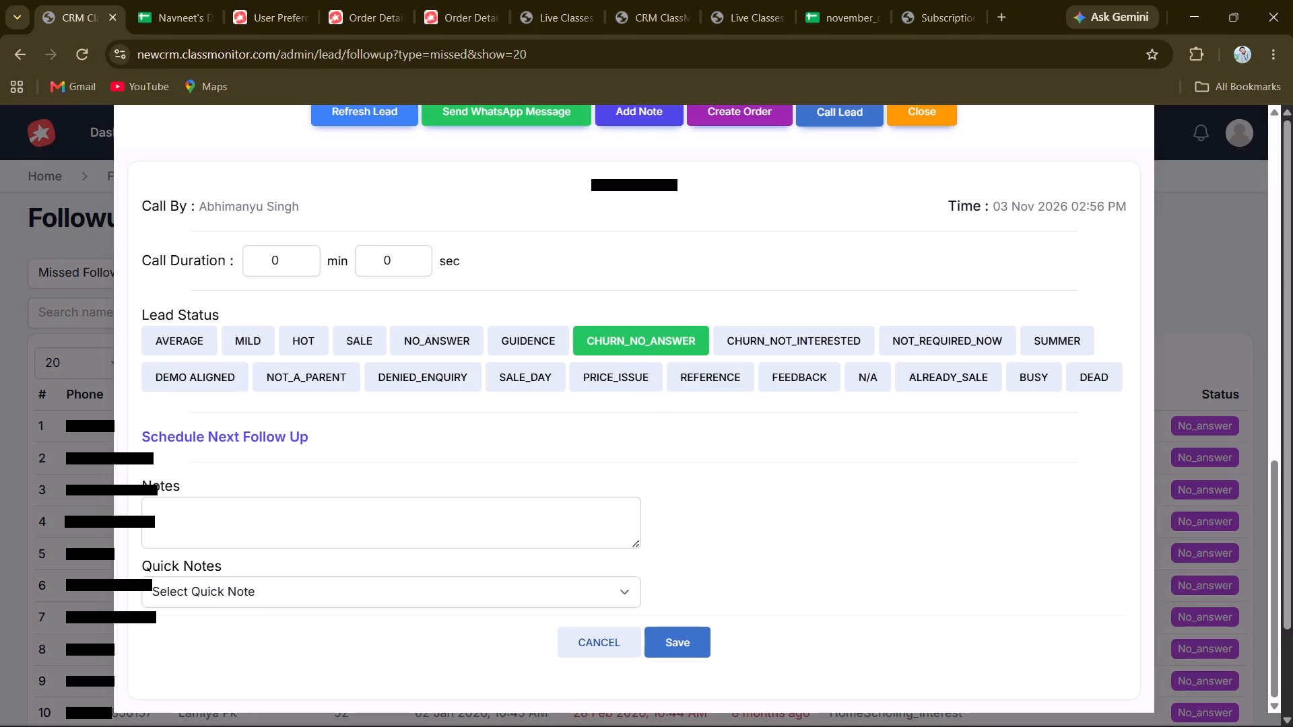
pyautogui.click(374, 512)
pyautogui.write('npc')
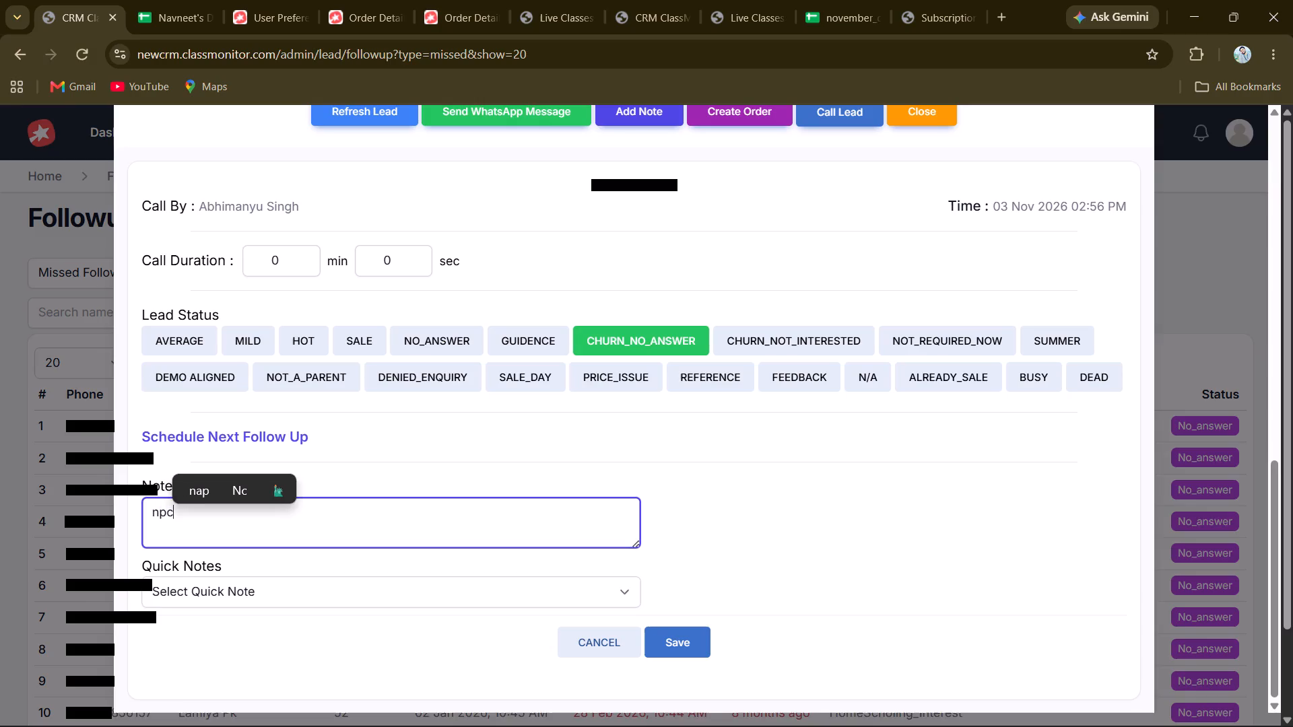
pyautogui.click(659, 634)
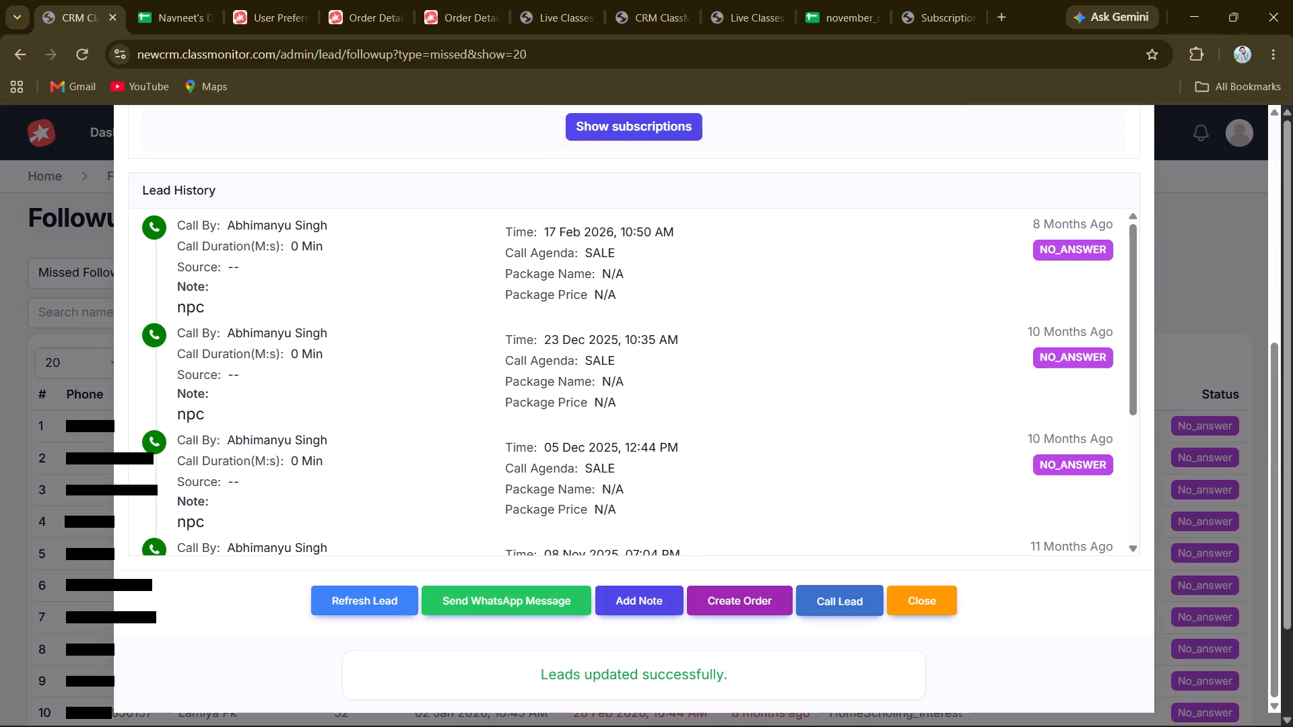
# Close the updated lead from source download_worksheet and return to the missed follow-up list.
pyautogui.click(929, 599)
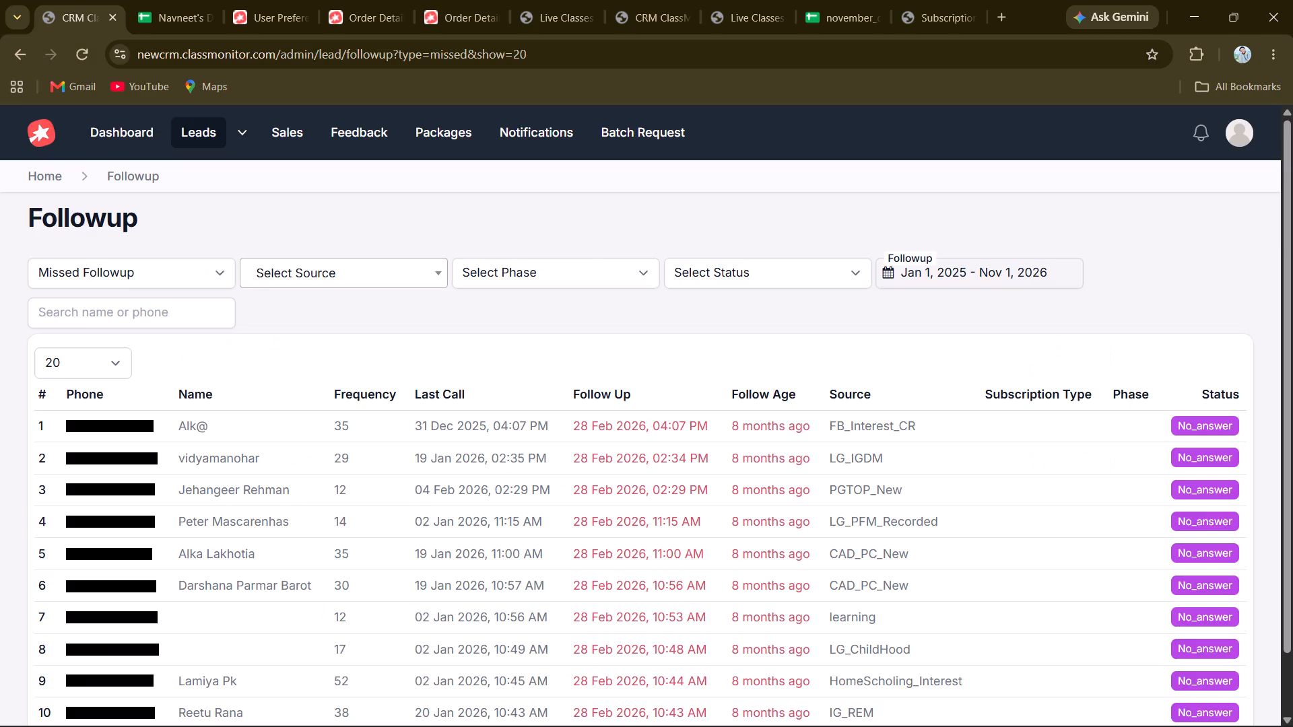
# Log a call for the first missed lead, source FB_Interest_CR, with status CHURN_NO_ANSWER and note "no incoming", save it and close the lead.
pyautogui.click(481, 434)
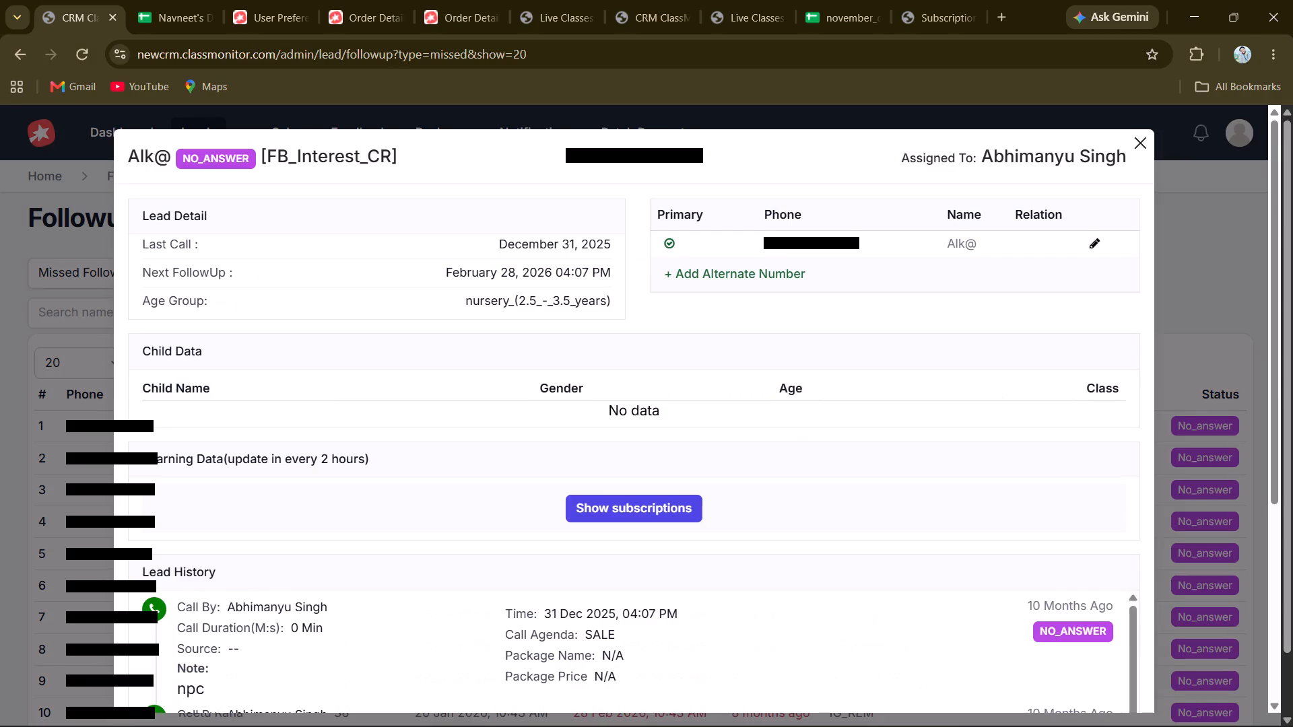
pyautogui.scroll(-9, 481, 434)
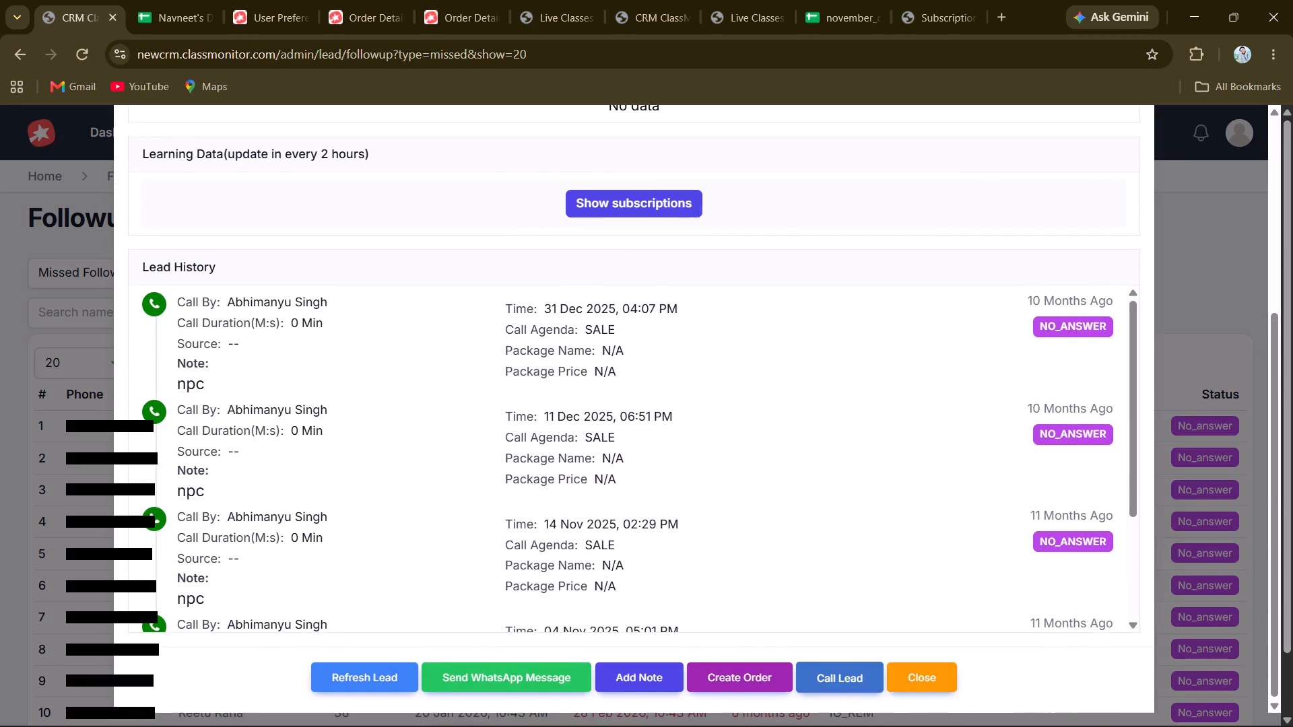
pyautogui.click(821, 685)
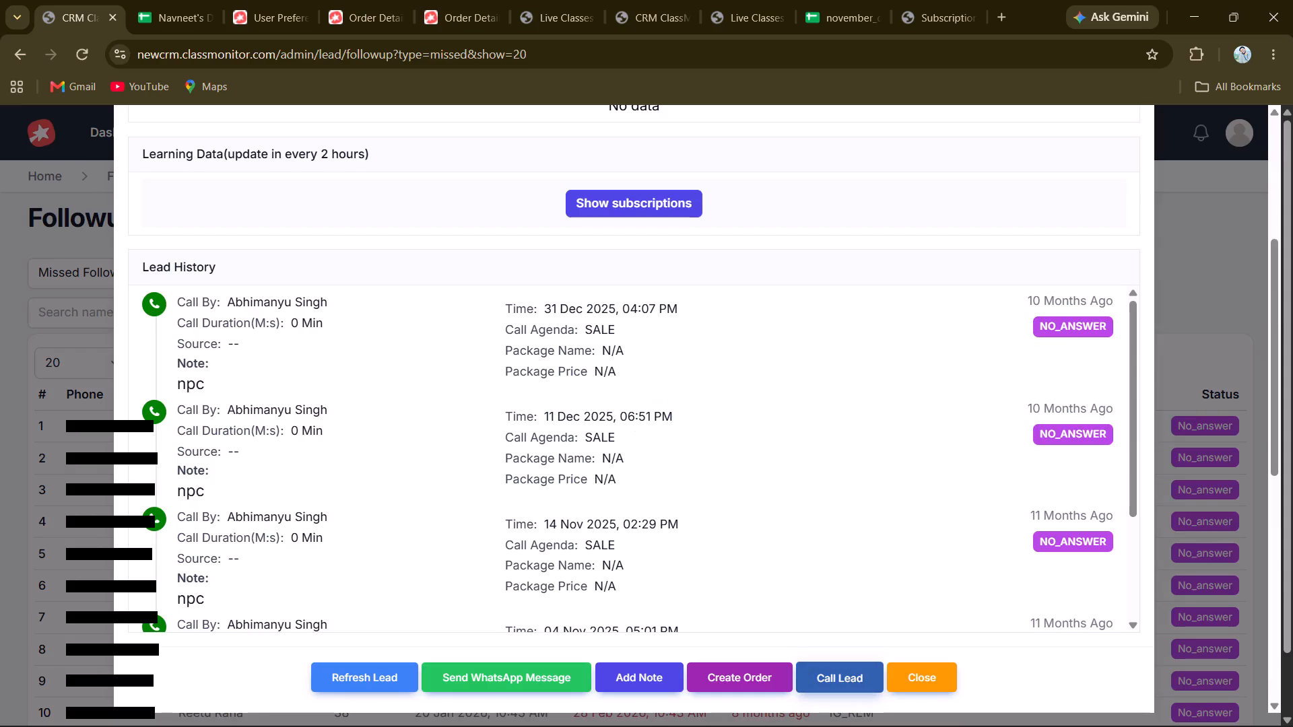
pyautogui.scroll(-7, 821, 685)
pyautogui.click(669, 339)
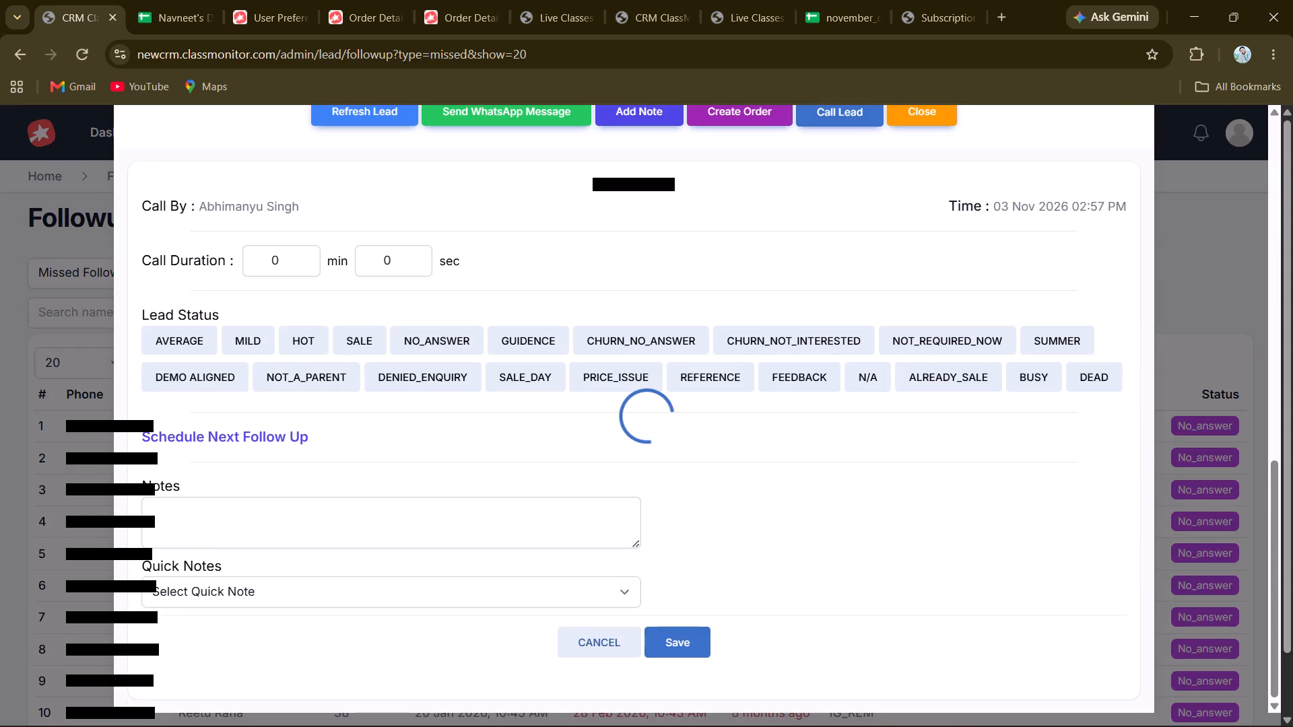
pyautogui.click(492, 504)
pyautogui.write('no incoming')
pyautogui.press('space')
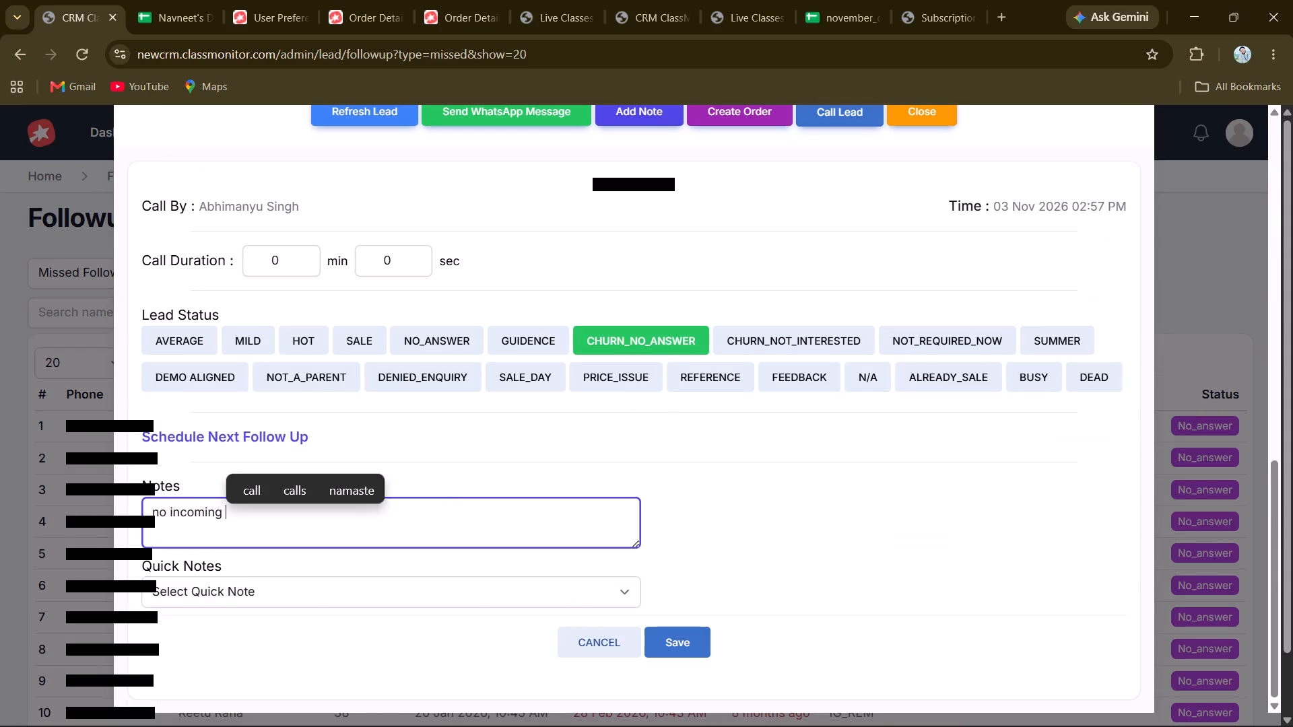
pyautogui.click(682, 635)
pyautogui.click(946, 607)
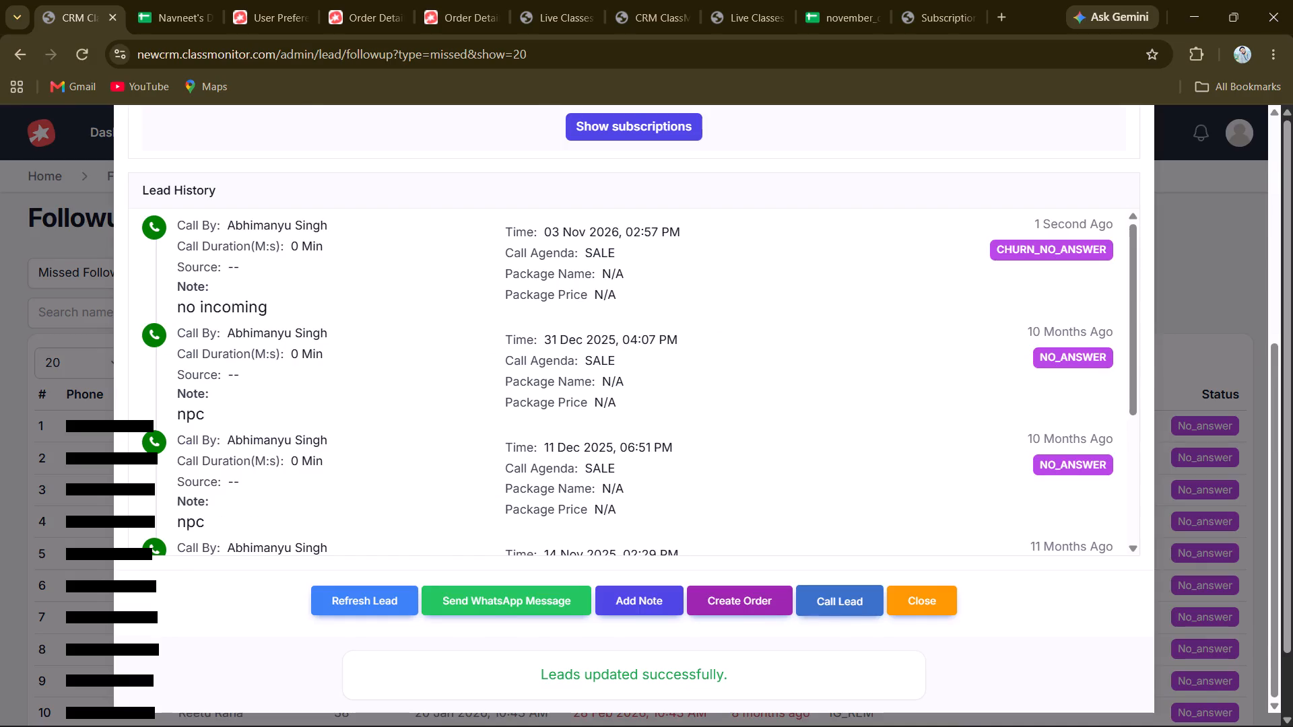
# Log a call for the first missed lead, source LG_IGDM, with status CHURN_NO_ANSWER and note "npc", save it and close the lead.
pyautogui.scroll(-6, 650, 588)
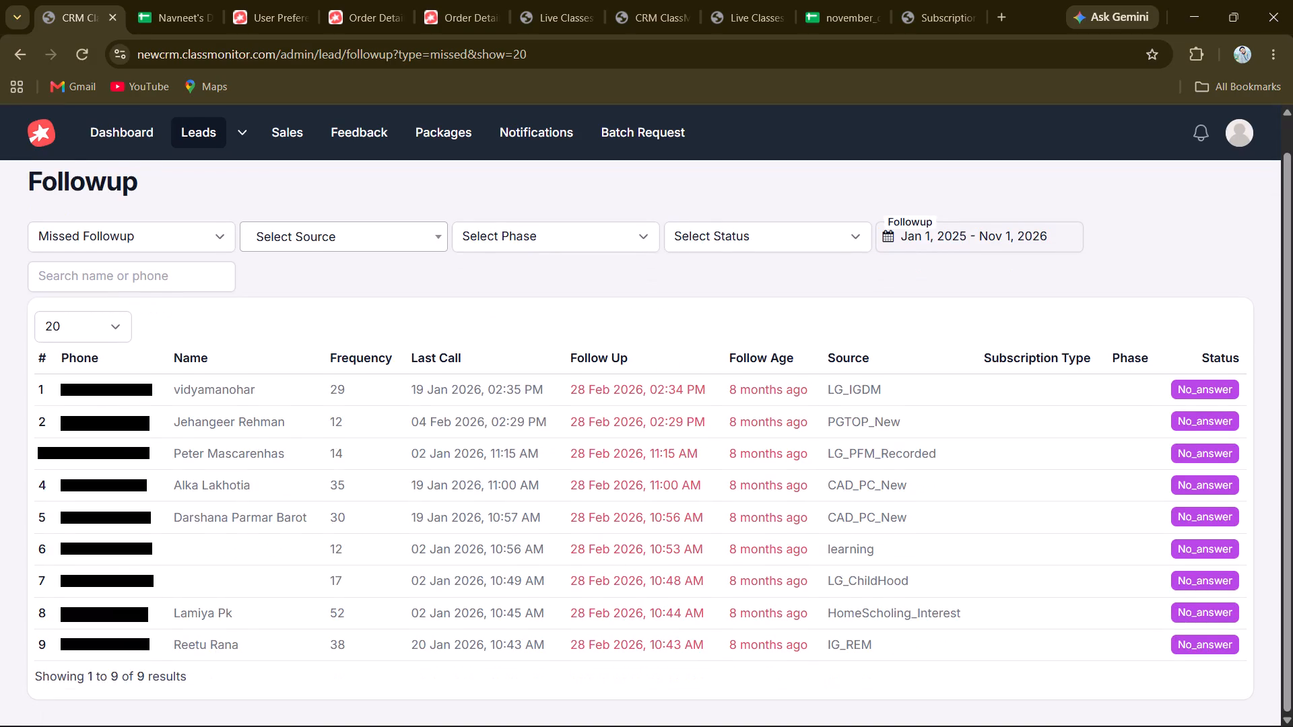
pyautogui.click(478, 381)
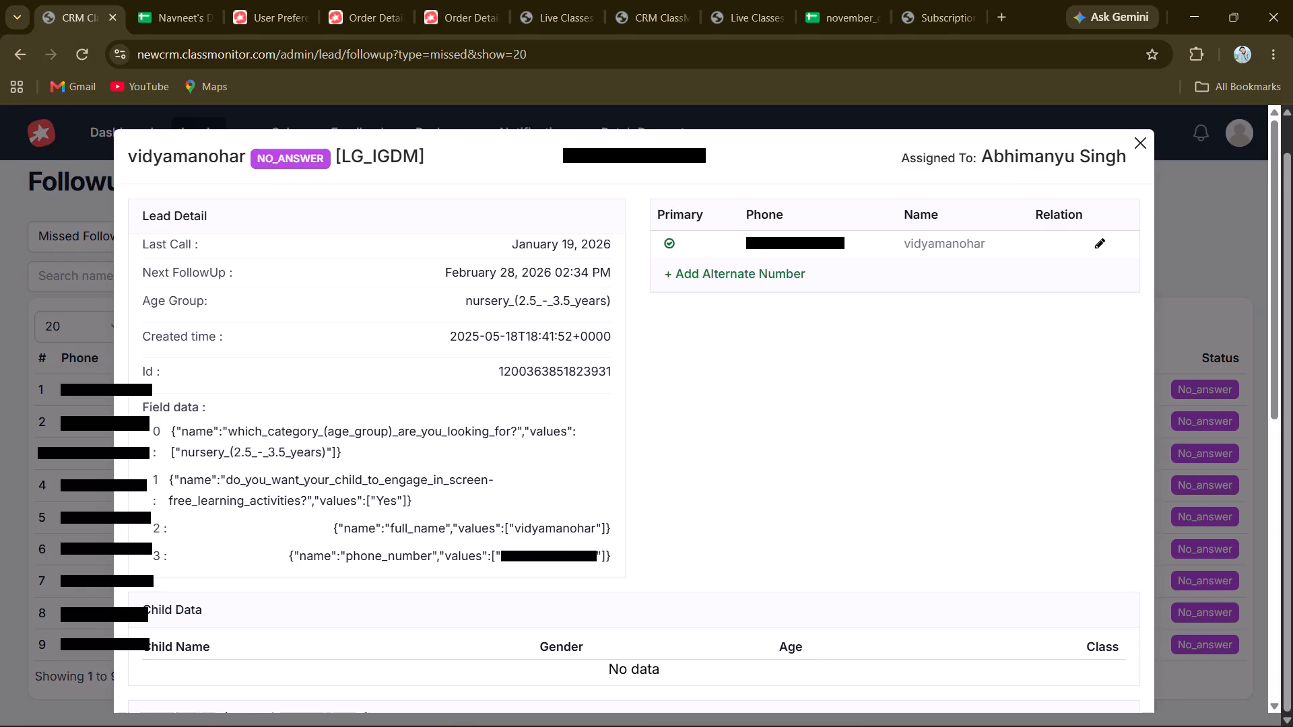
pyautogui.scroll(-7, 478, 381)
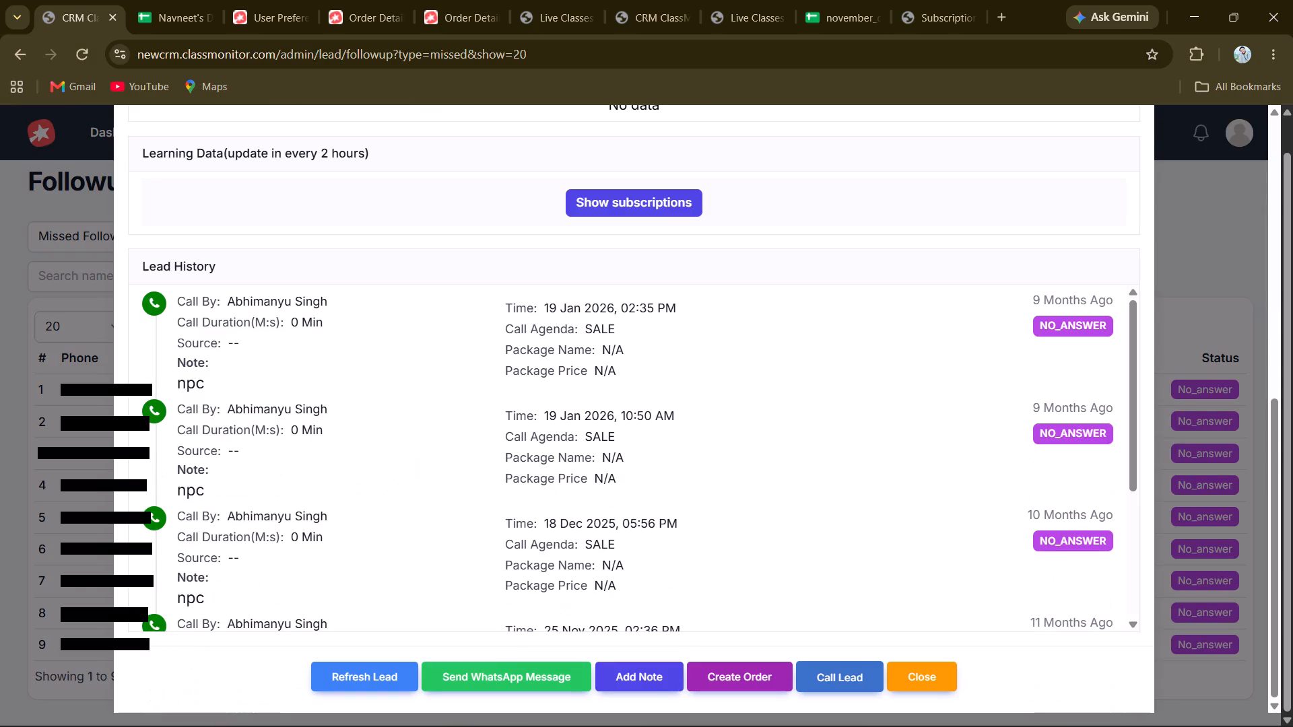
pyautogui.click(825, 667)
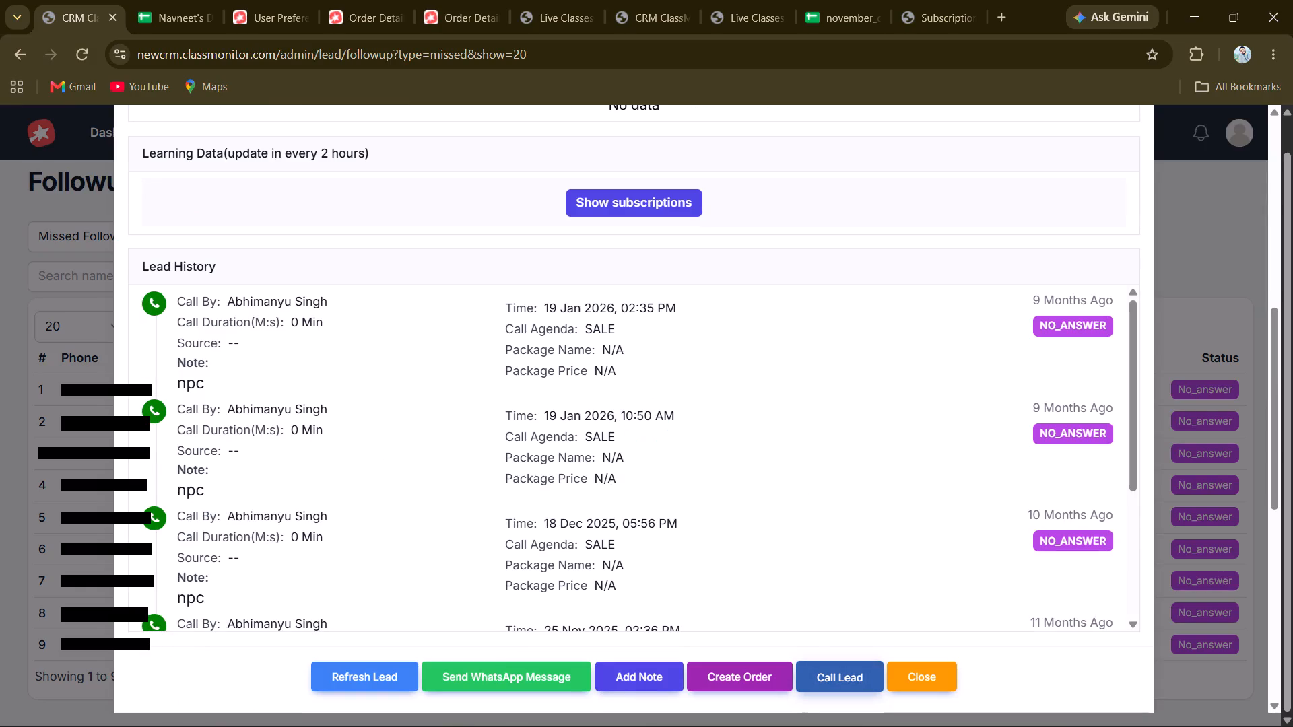
pyautogui.scroll(-5, 825, 667)
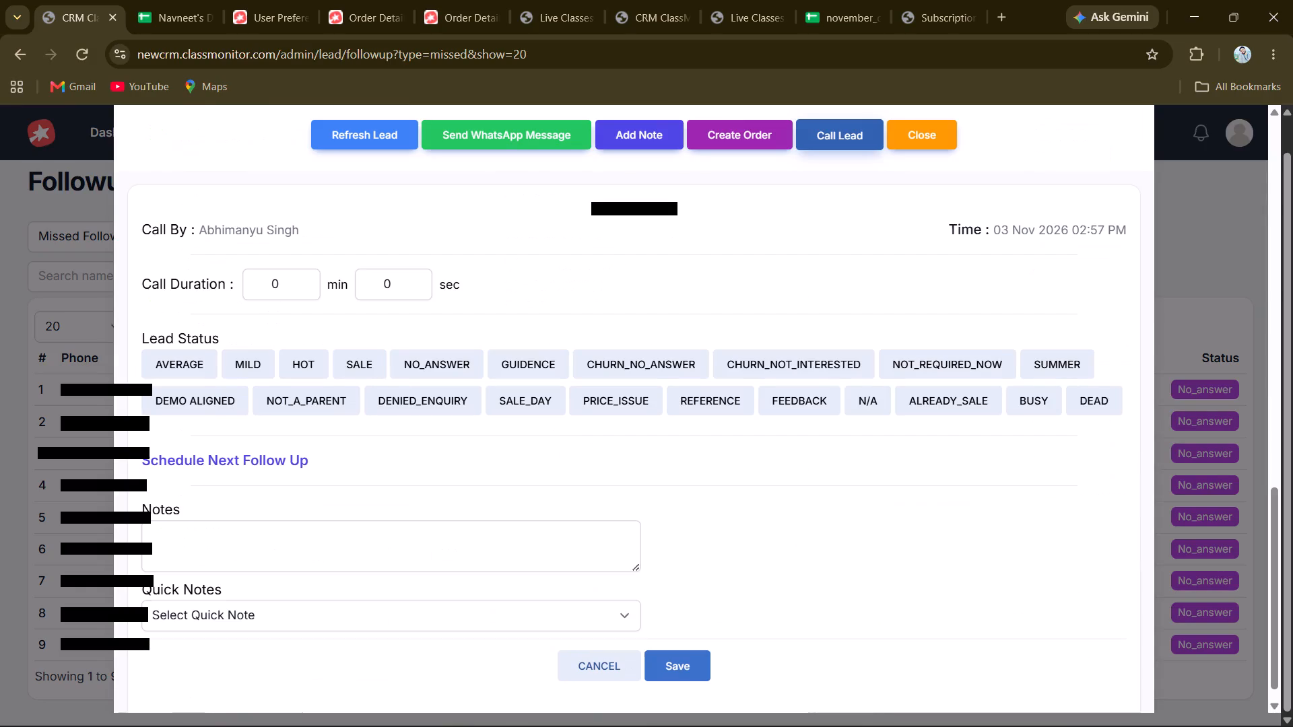
pyautogui.click(449, 344)
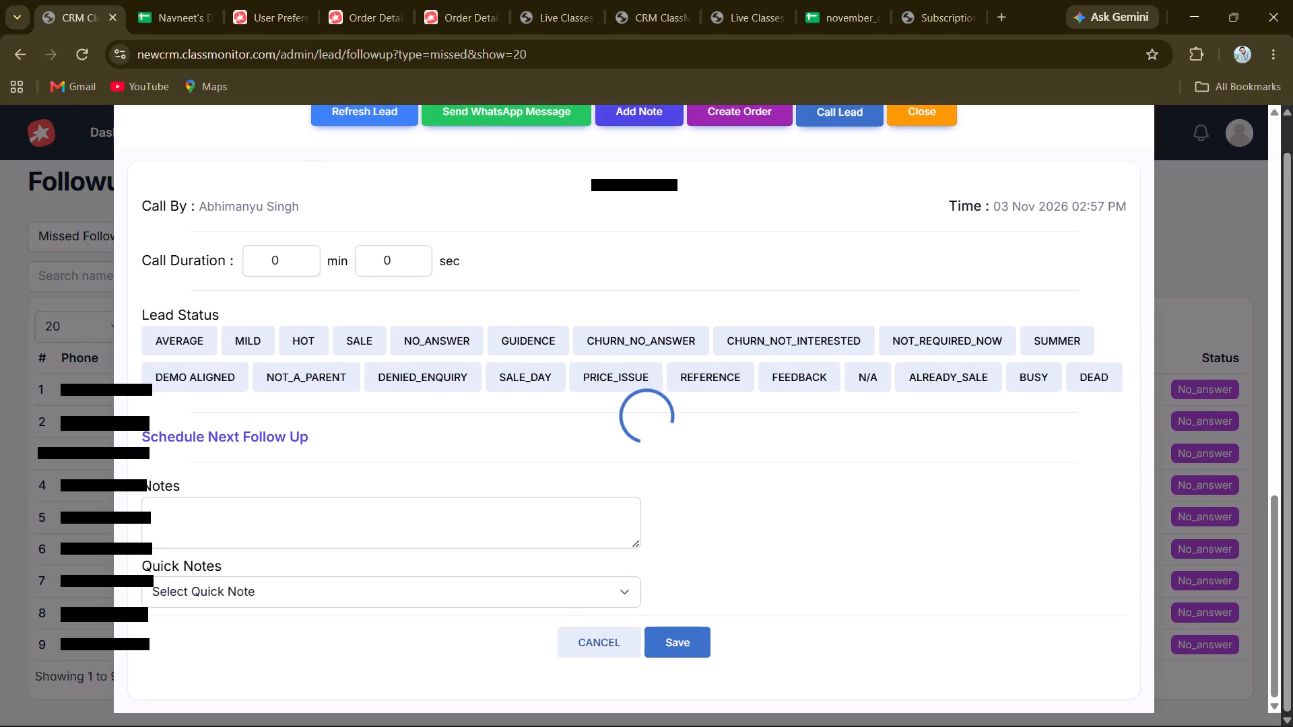
pyautogui.click(631, 337)
pyautogui.click(446, 511)
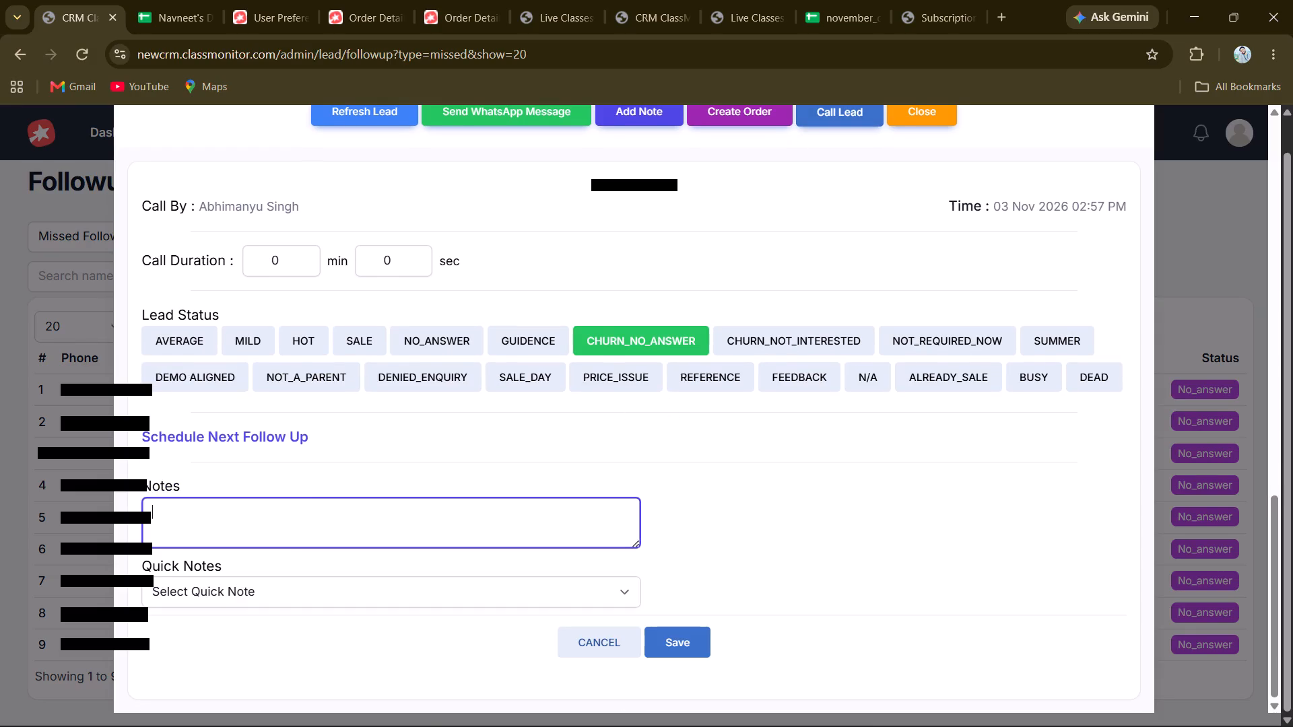
pyautogui.write('npc')
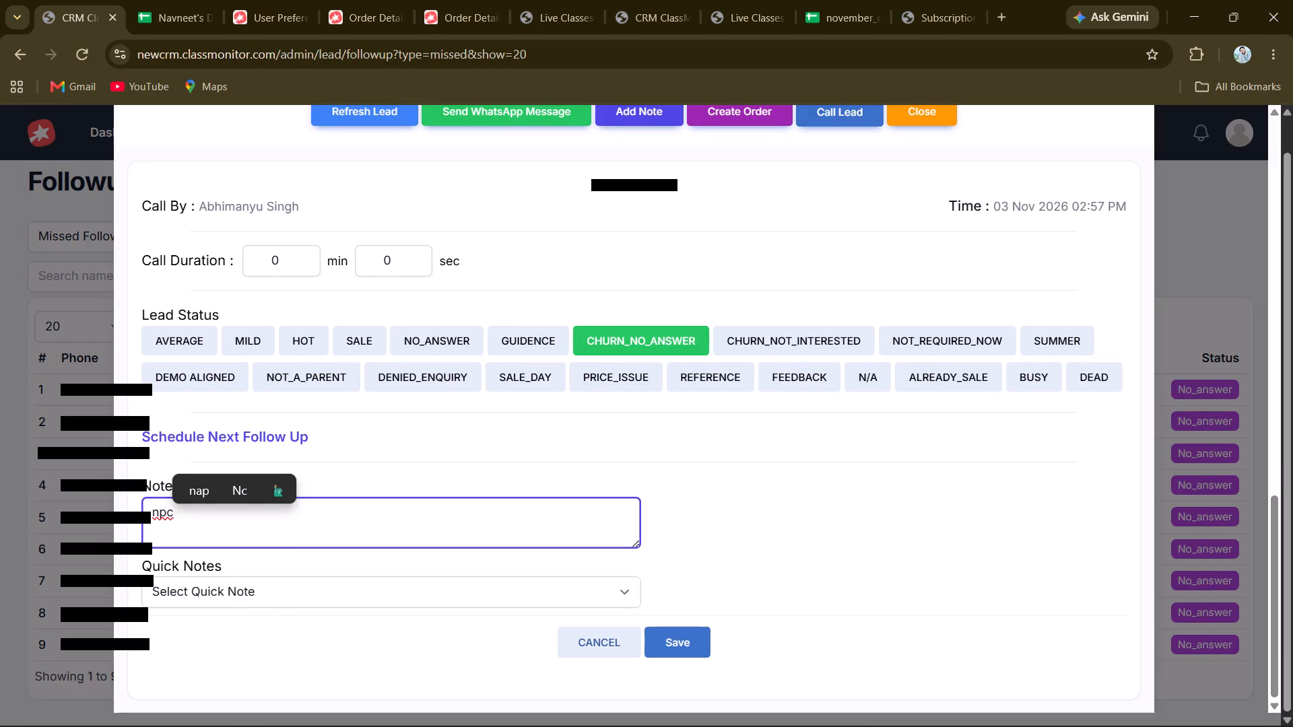
pyautogui.click(698, 659)
pyautogui.click(695, 654)
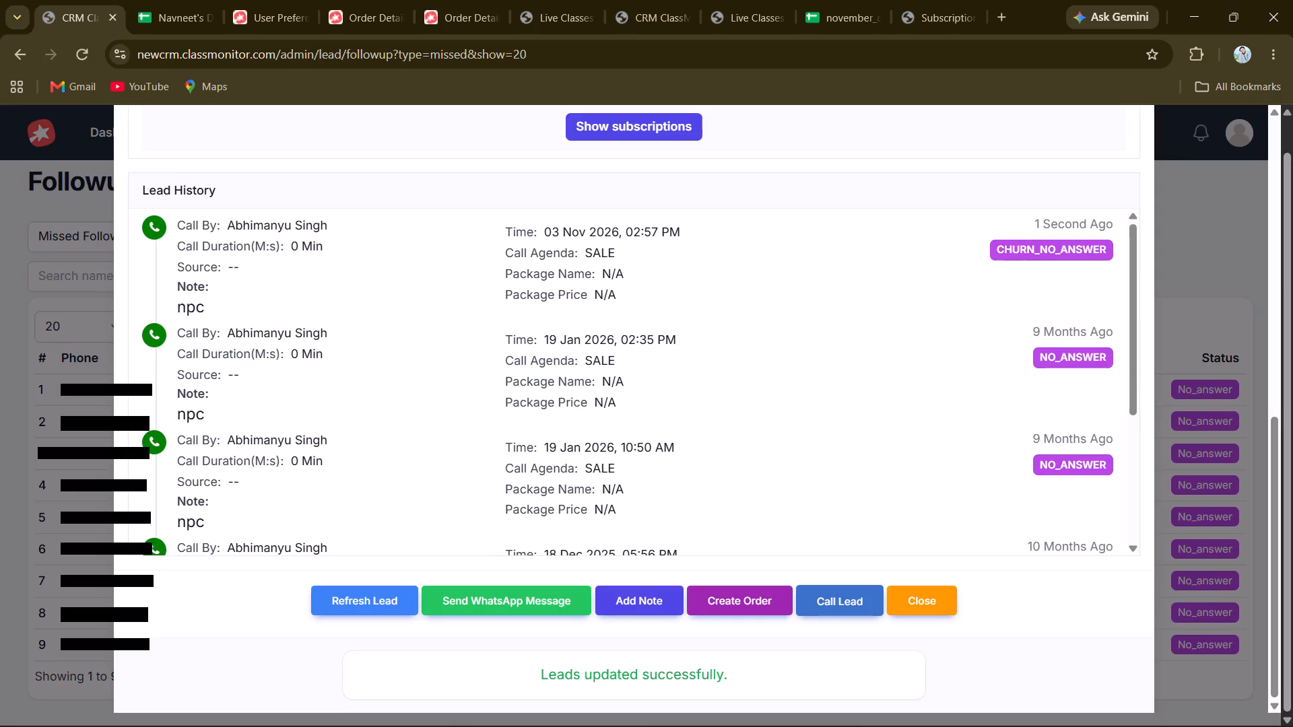
pyautogui.click(929, 610)
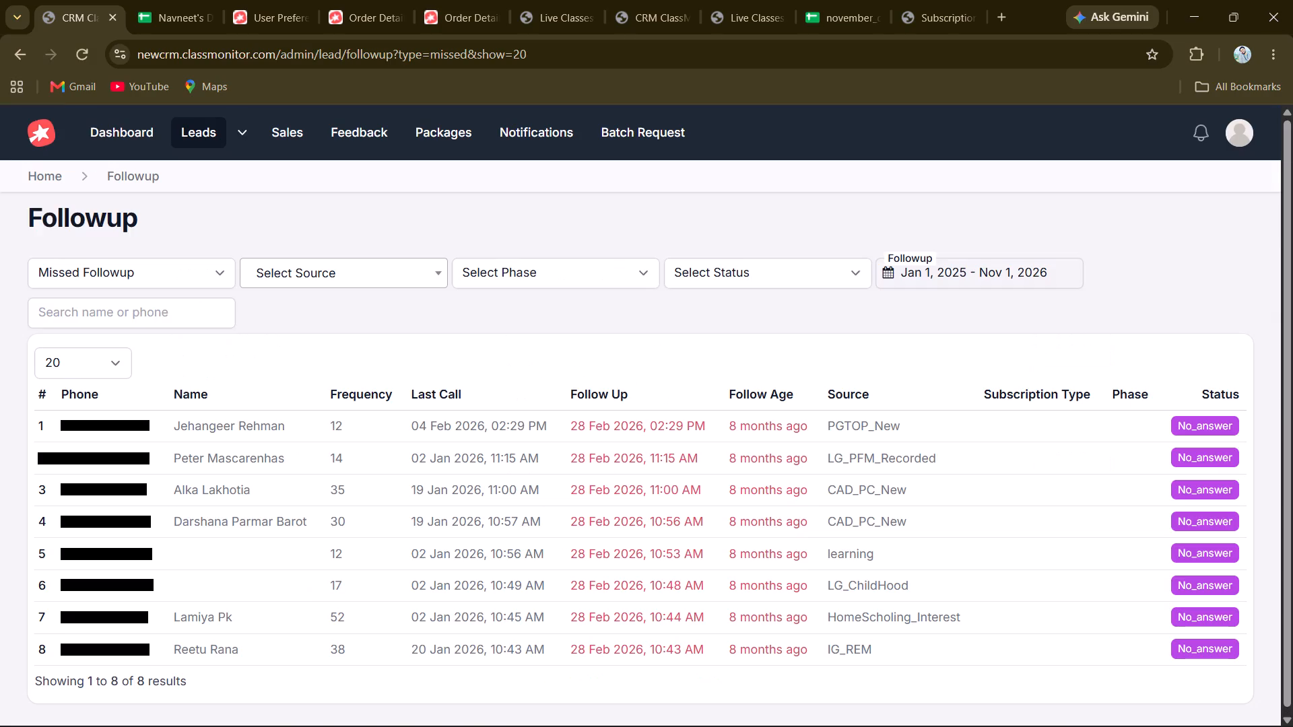
# Open the first missed follow-up lead, source PGTOP_New, review its details and history, and start a call log for it.
pyautogui.click(440, 431)
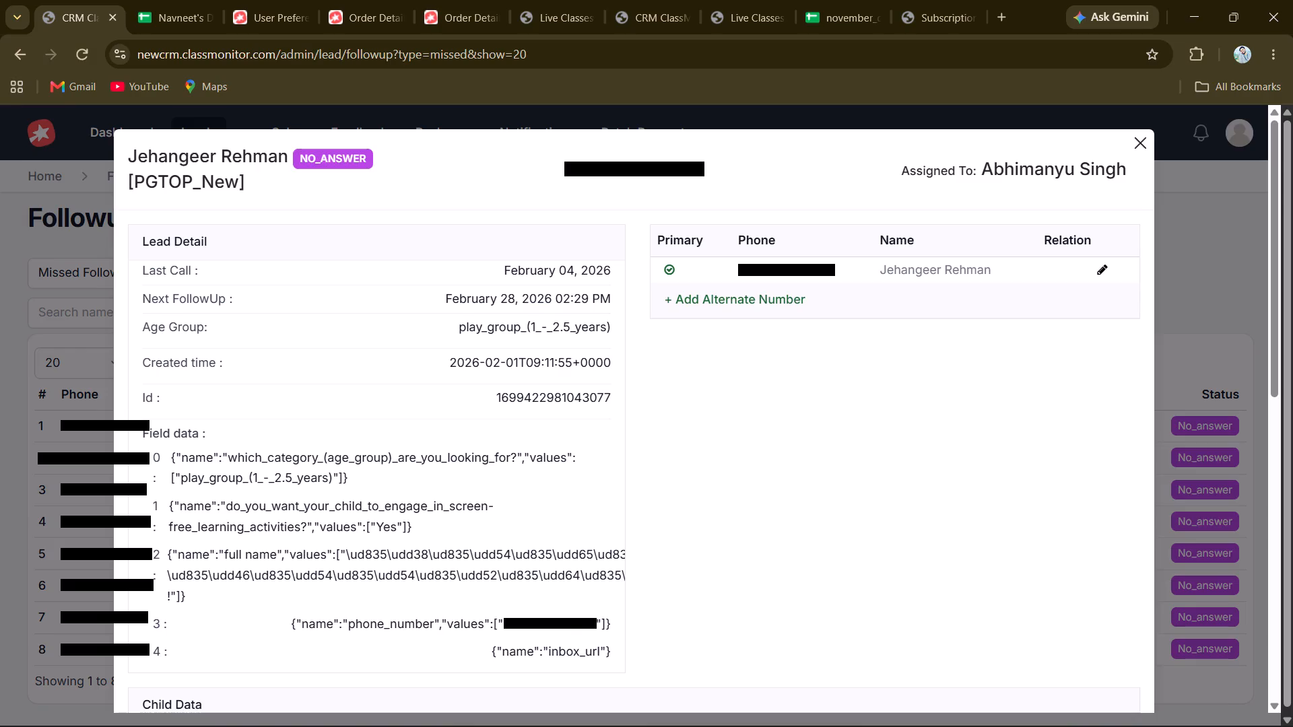
pyautogui.scroll(-5, 440, 431)
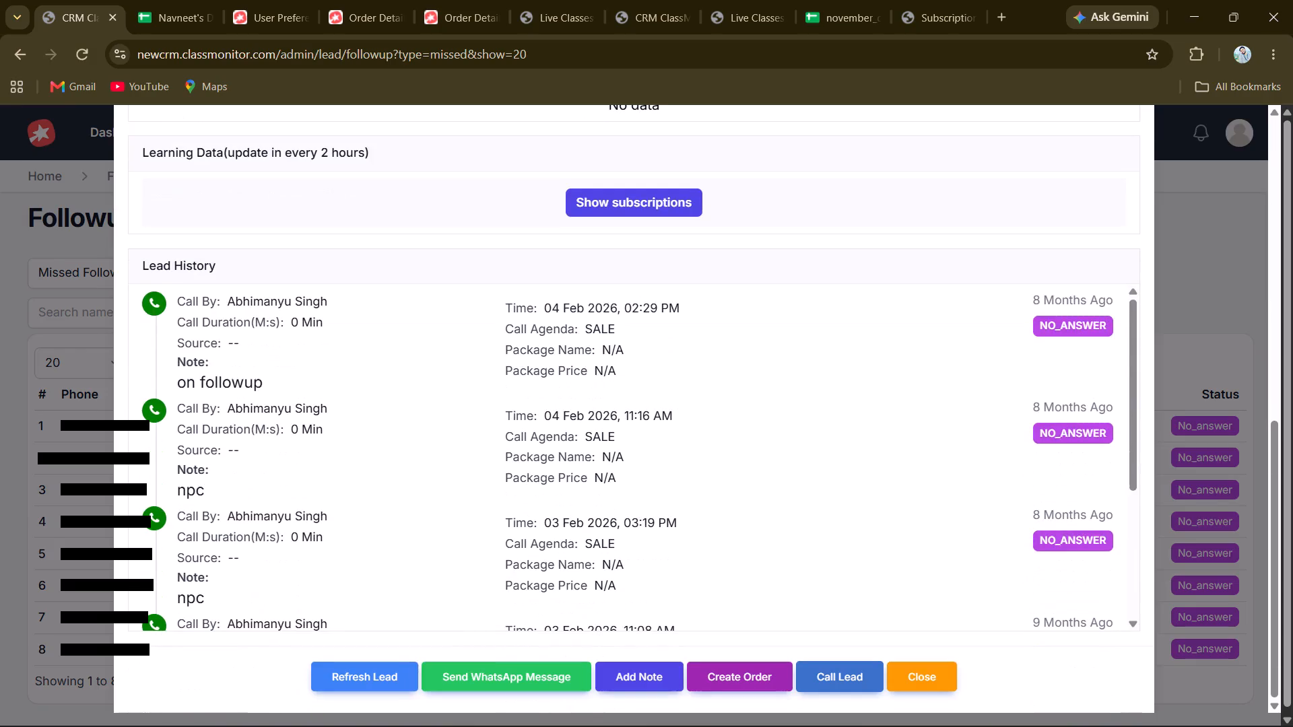
pyautogui.scroll(4, 440, 431)
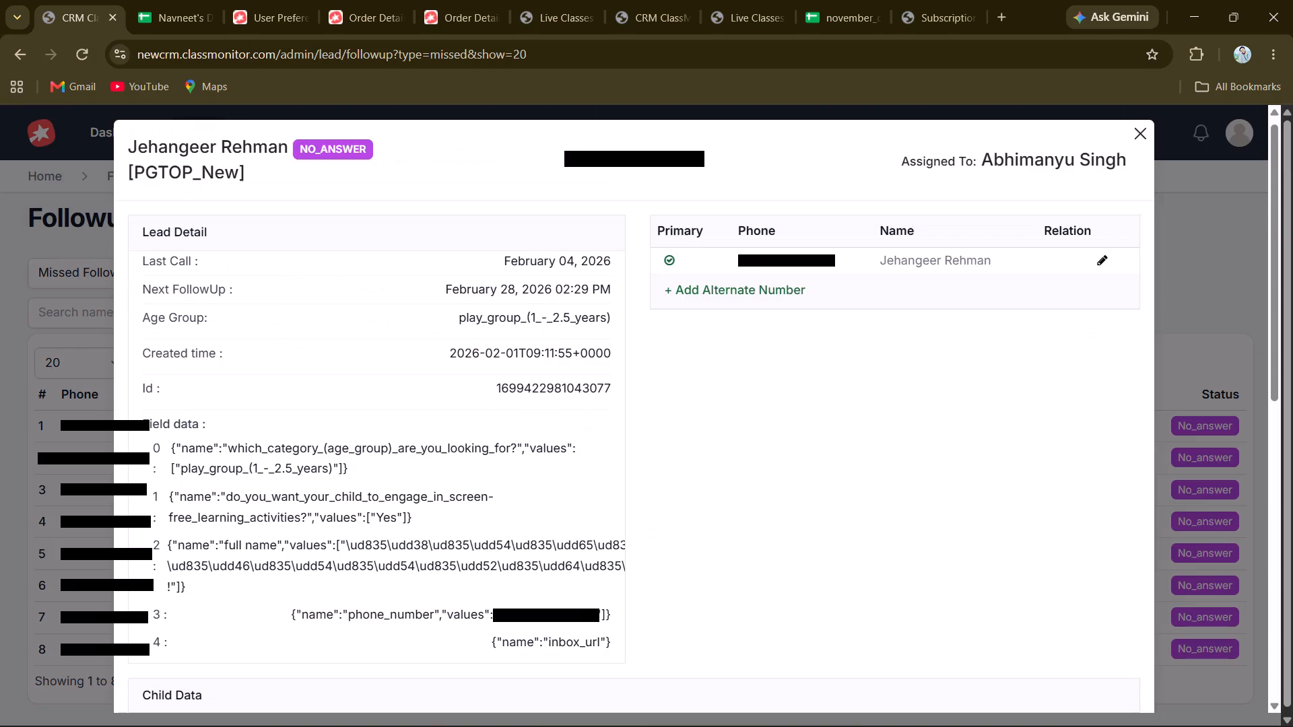
pyautogui.scroll(-3, 440, 431)
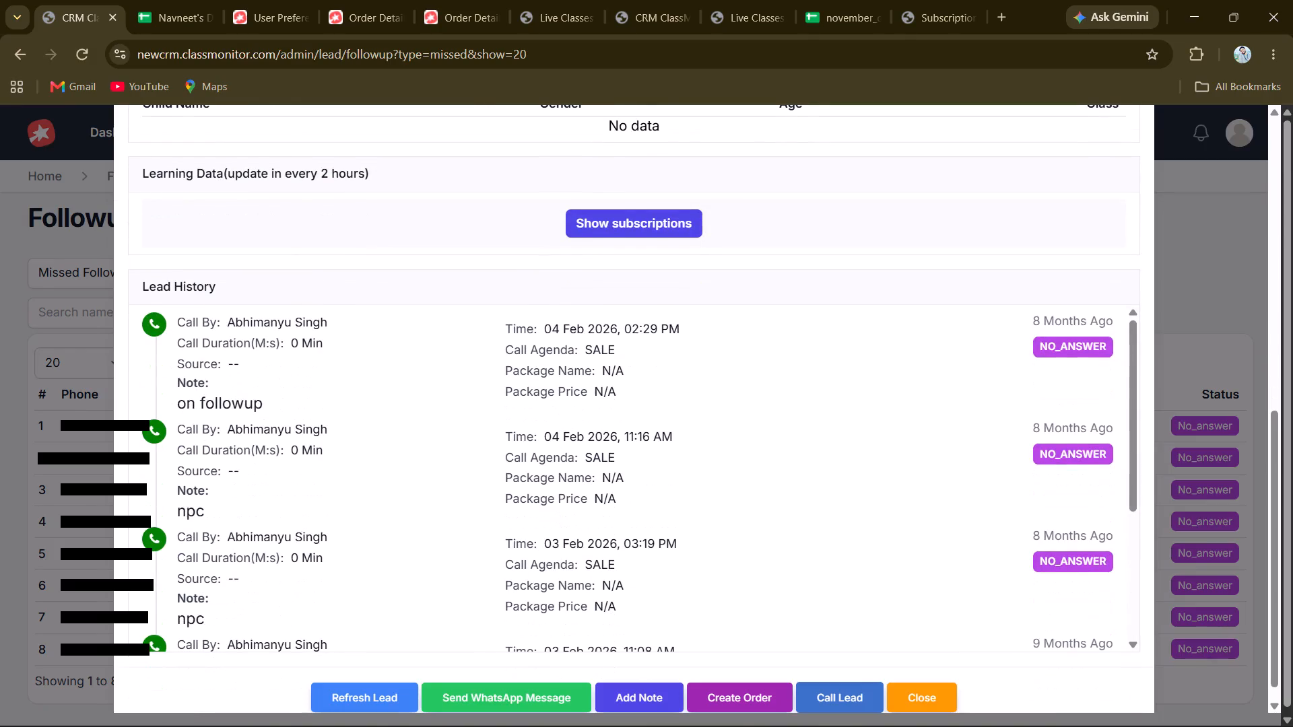
pyautogui.click(827, 674)
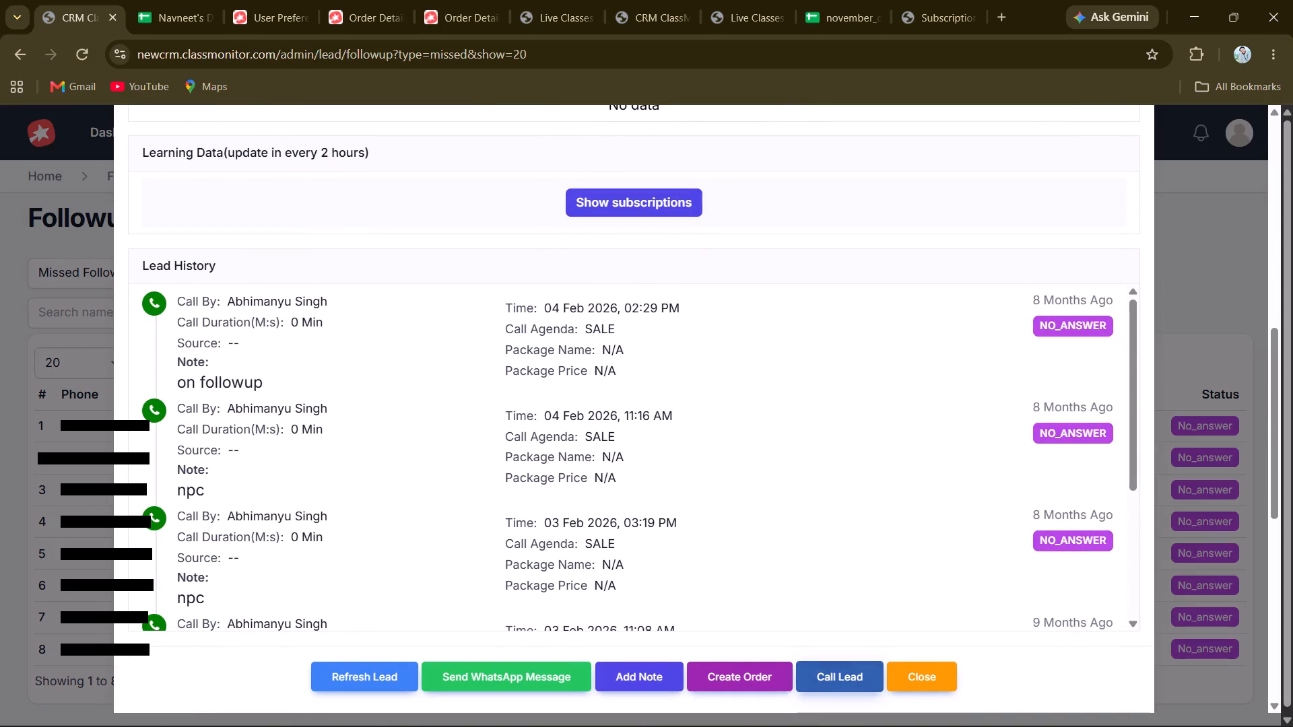
pyautogui.scroll(-7, 827, 674)
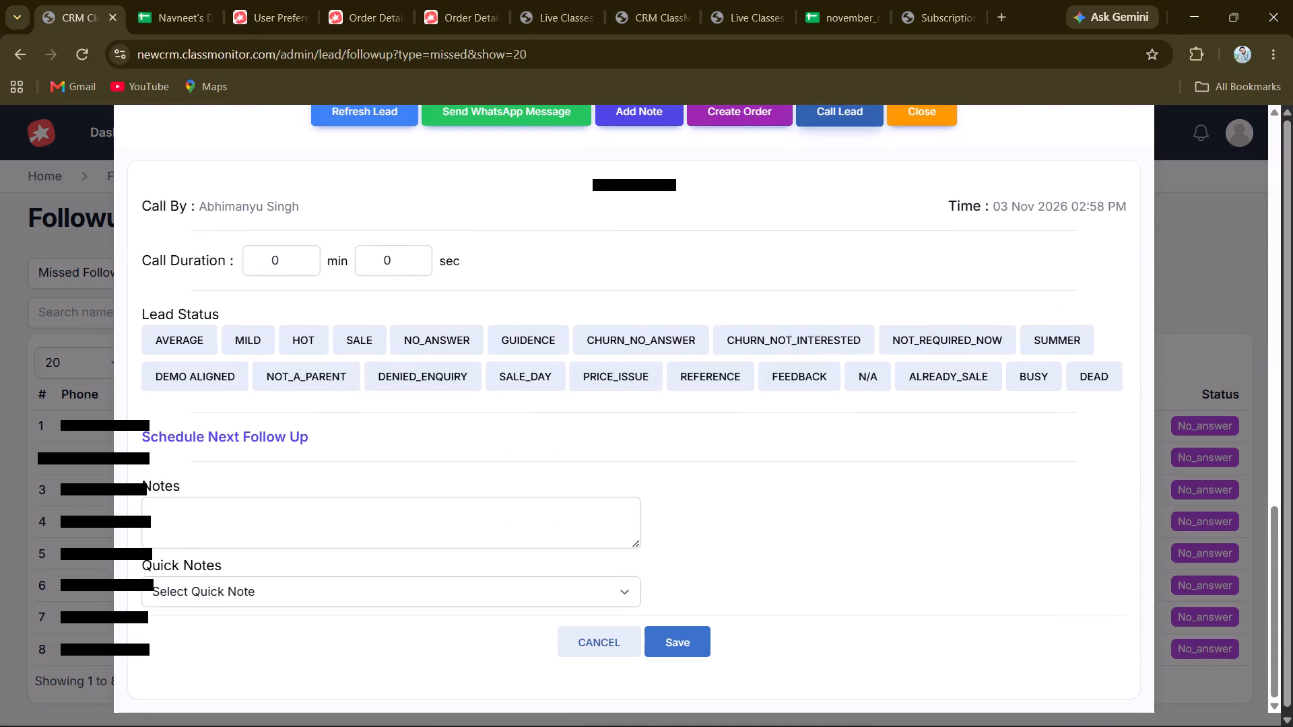
# Set the call log to CHURN_NOT_INTERESTED, duration 35 sec and note "not interested", save it and close the lead.
pyautogui.click(776, 327)
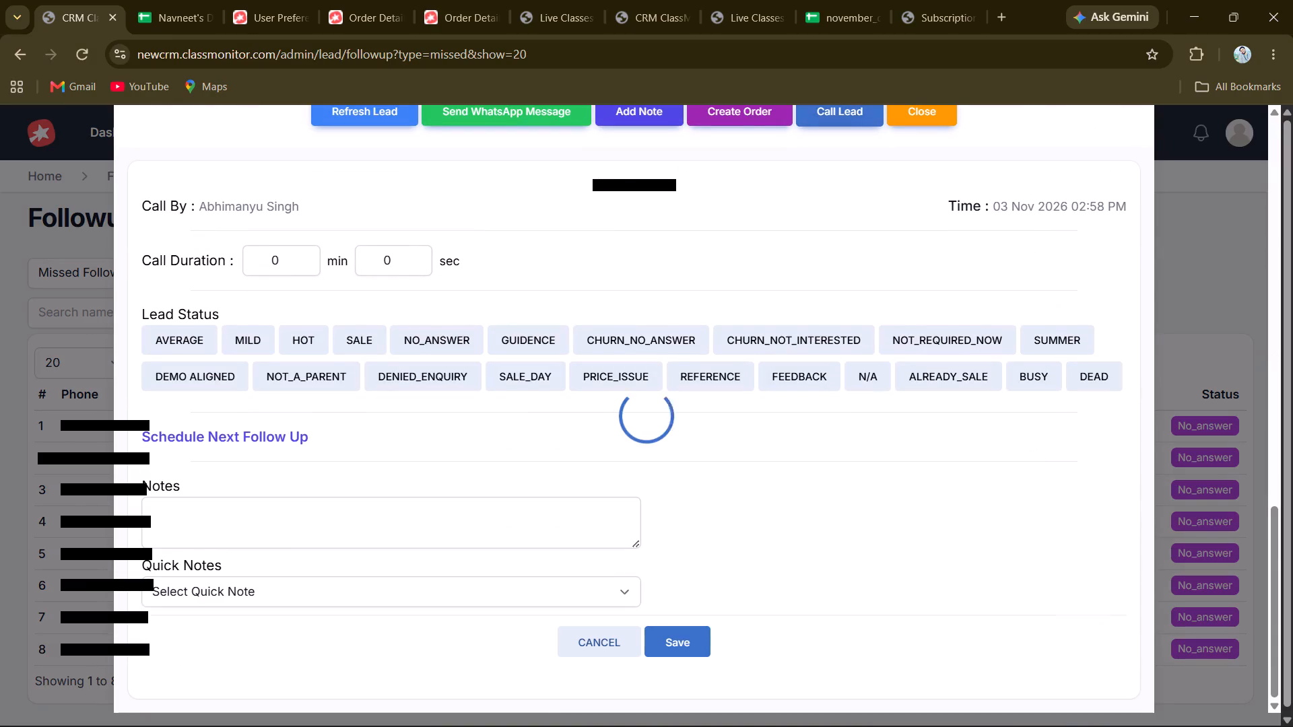
pyautogui.click(395, 259)
pyautogui.press('BackSpace')
pyautogui.write('35')
pyautogui.click(373, 553)
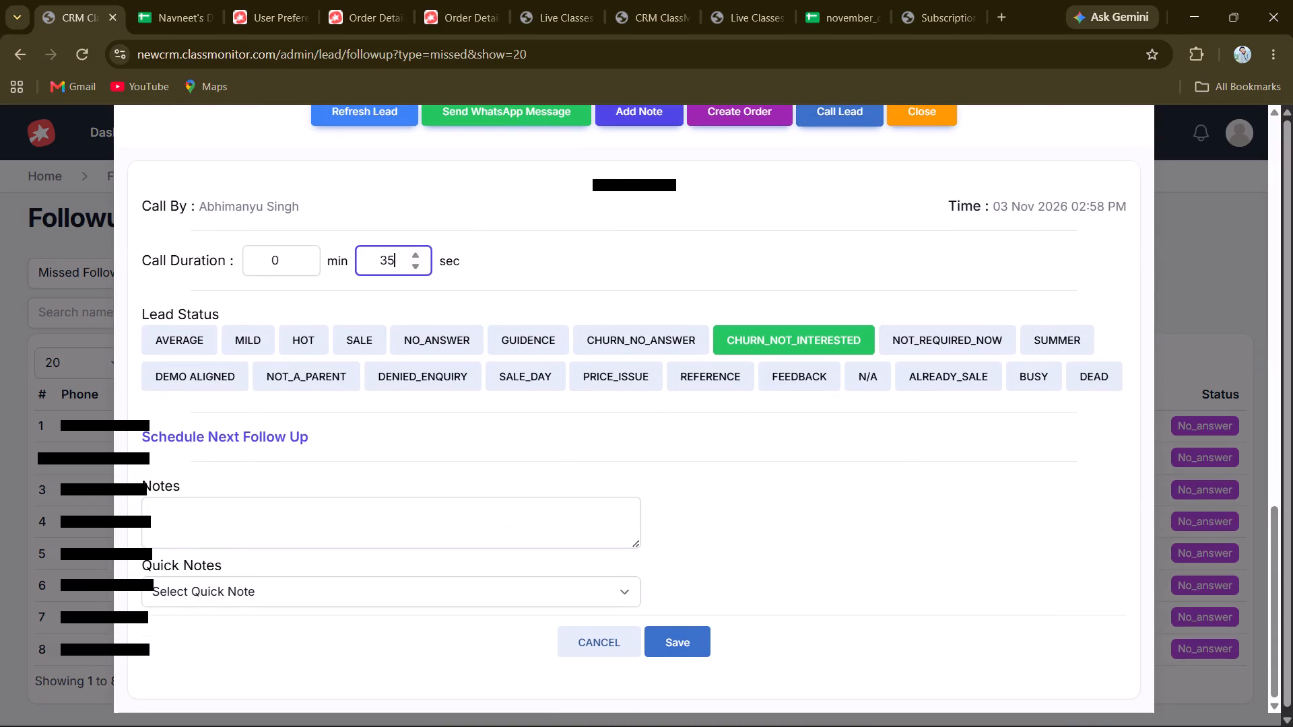
pyautogui.click(360, 528)
pyautogui.write('not interseted')
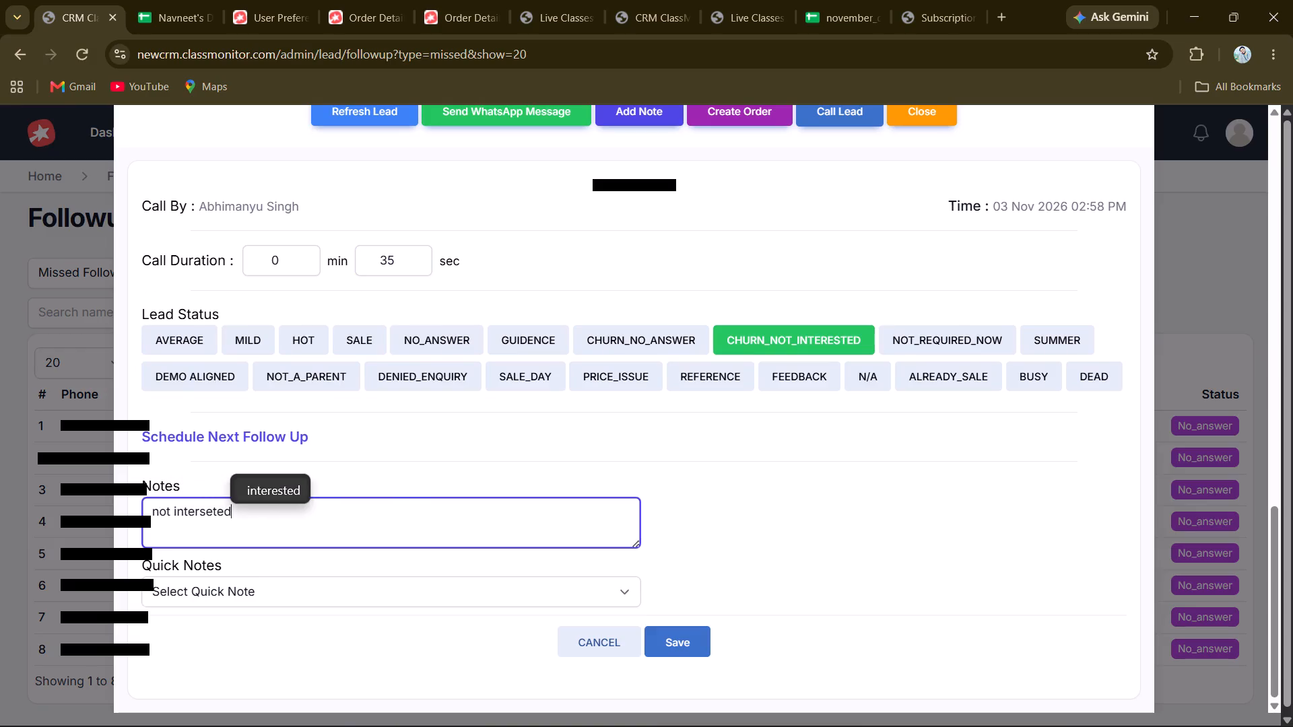
pyautogui.click(269, 489)
pyautogui.click(682, 644)
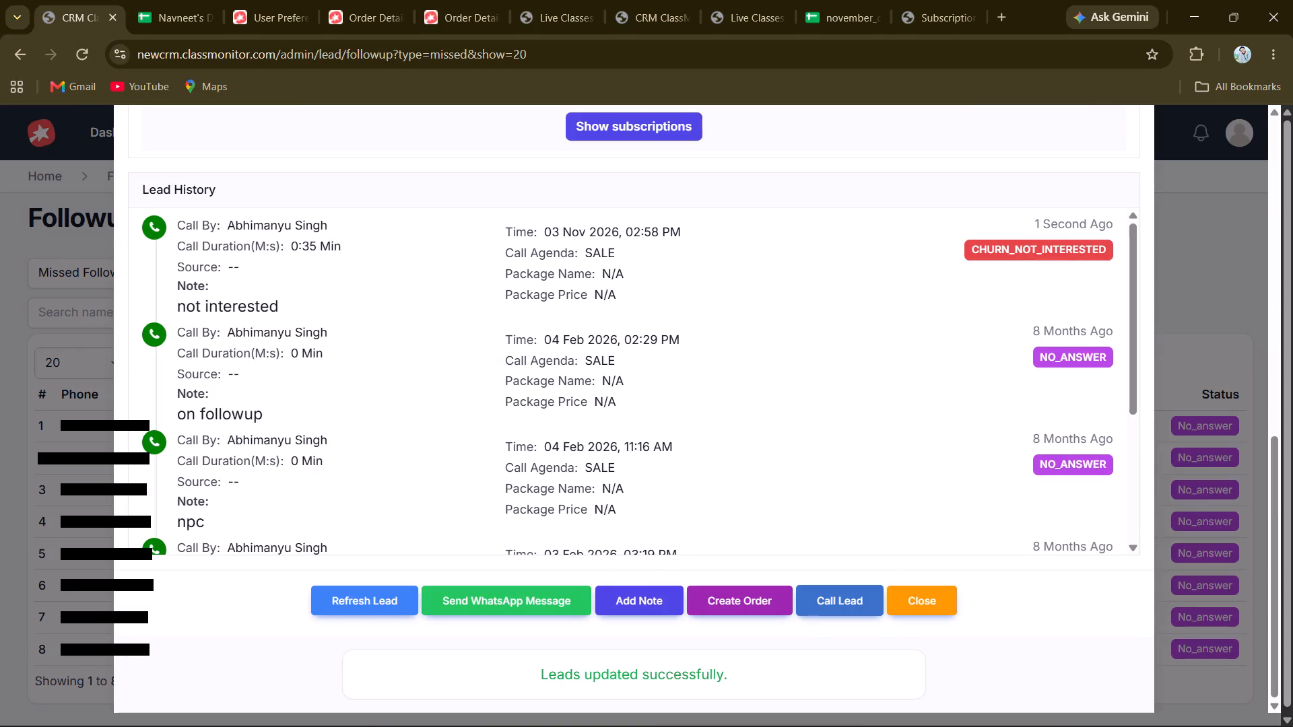
pyautogui.click(924, 609)
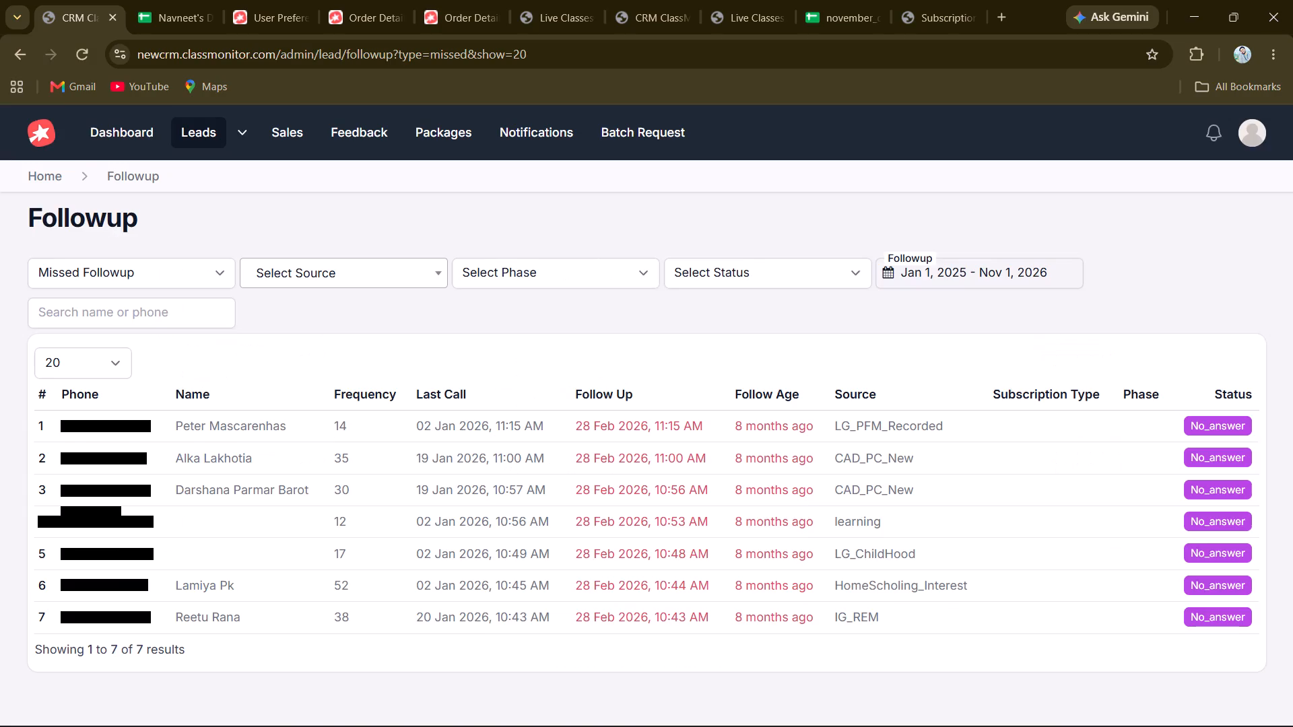
# Open the first missed follow-up lead, the one from source LG_PFM_Recorded.
pyautogui.click(465, 423)
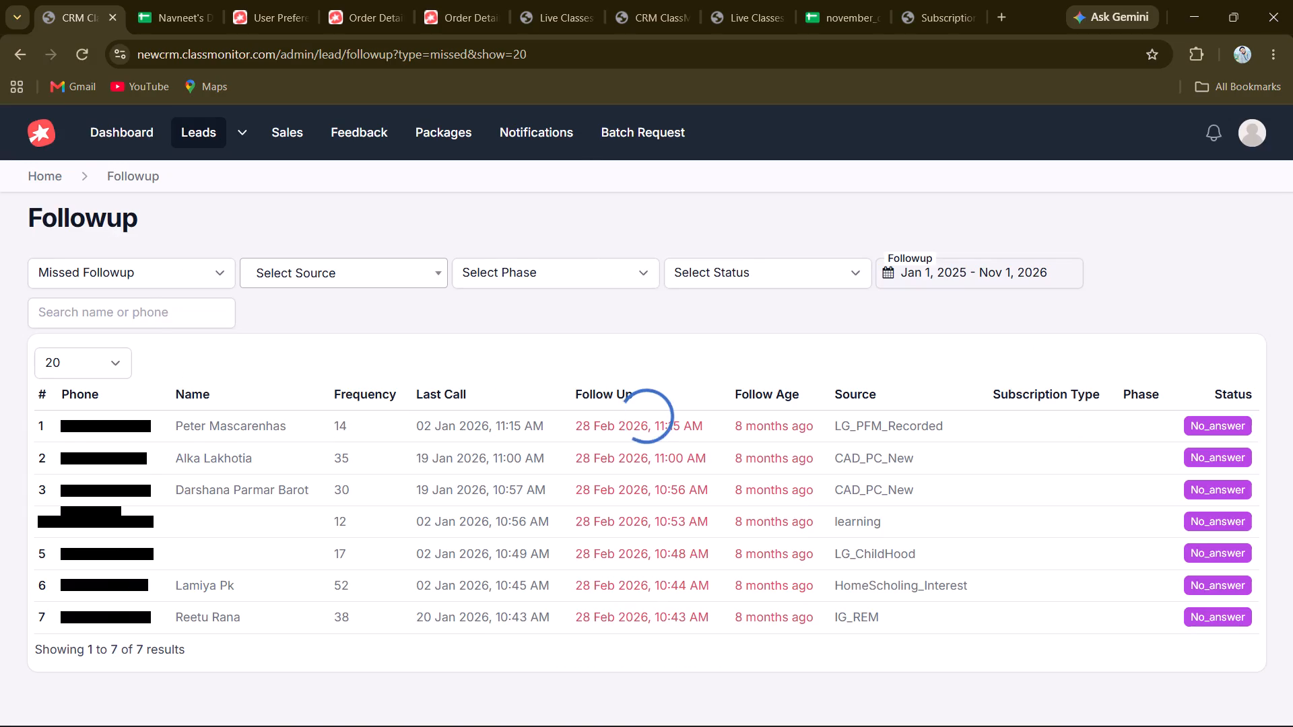
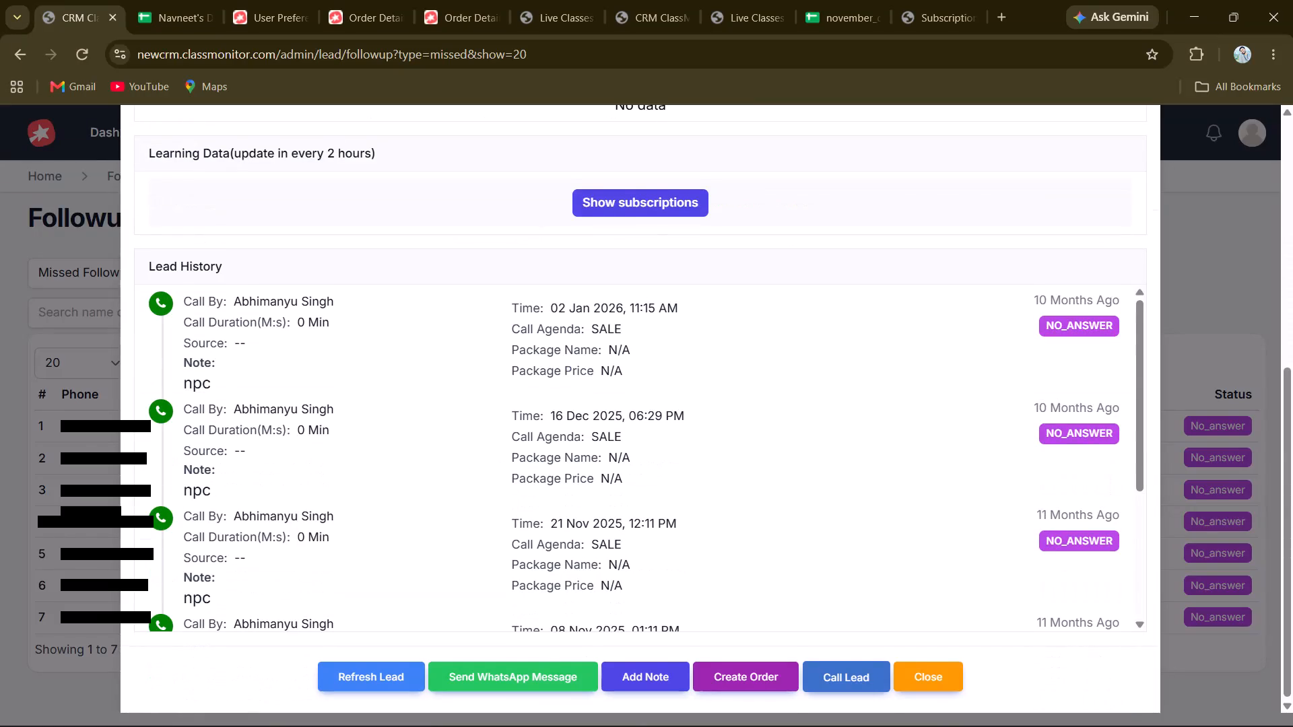
pyautogui.click(841, 685)
pyautogui.scroll(-8, 841, 685)
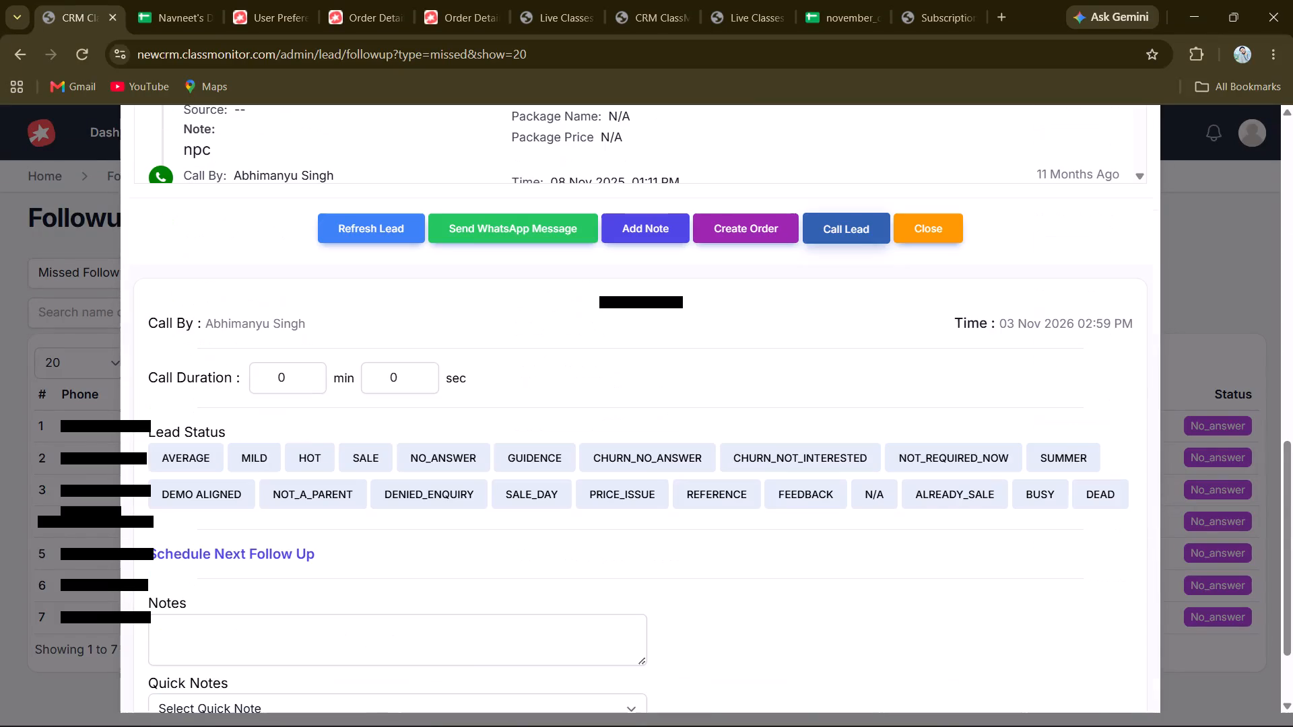
pyautogui.click(431, 339)
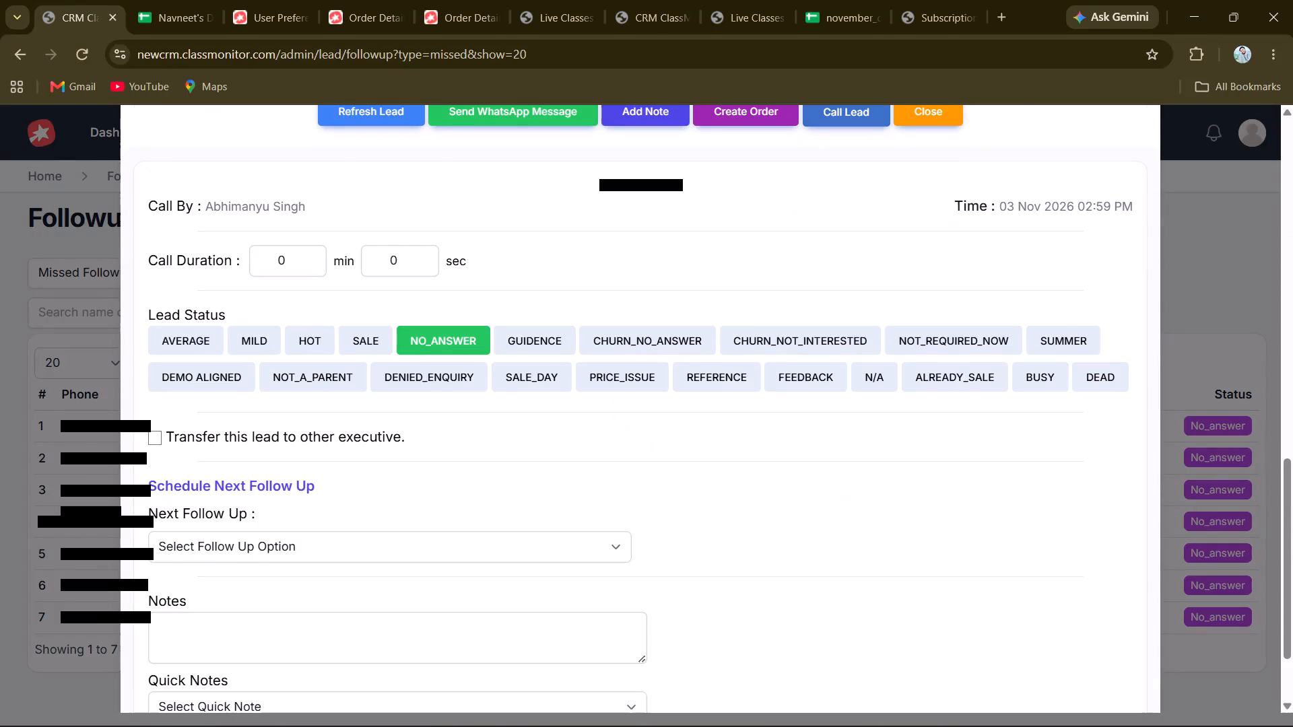
pyautogui.click(333, 547)
pyautogui.click(244, 675)
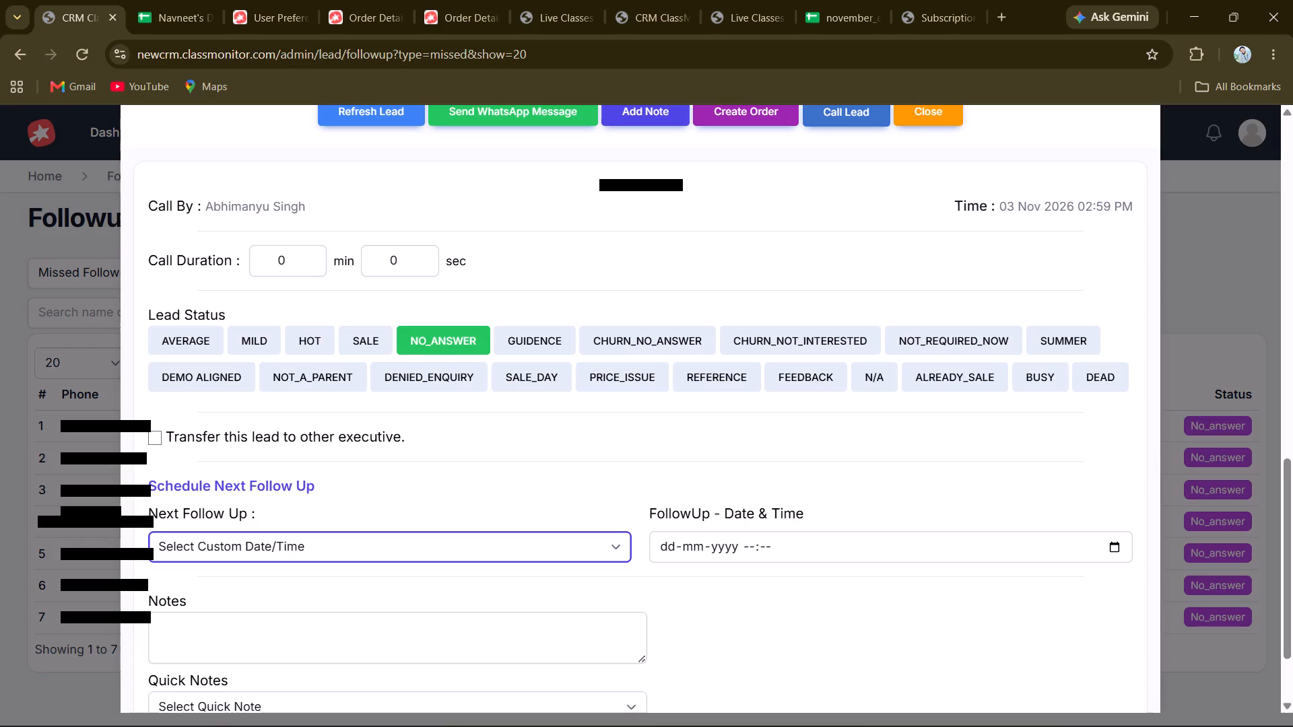
pyautogui.click(1115, 548)
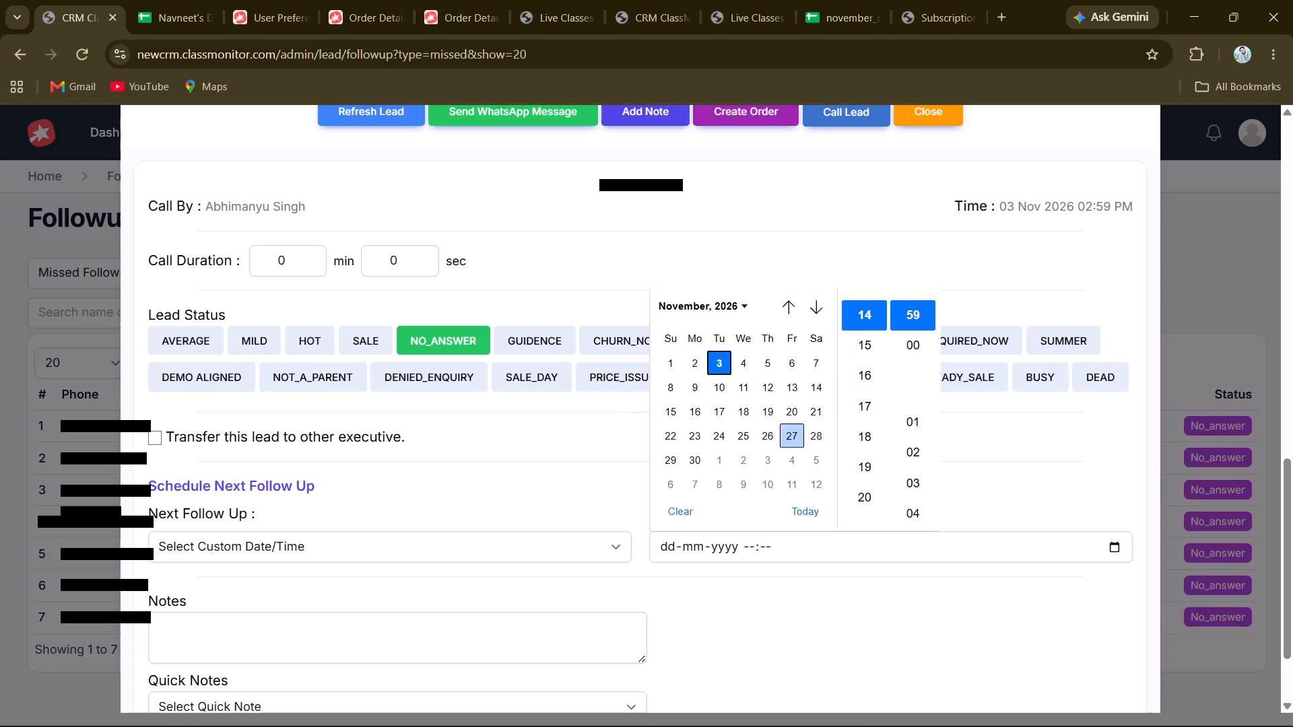
pyautogui.click(817, 314)
pyautogui.click(817, 314)
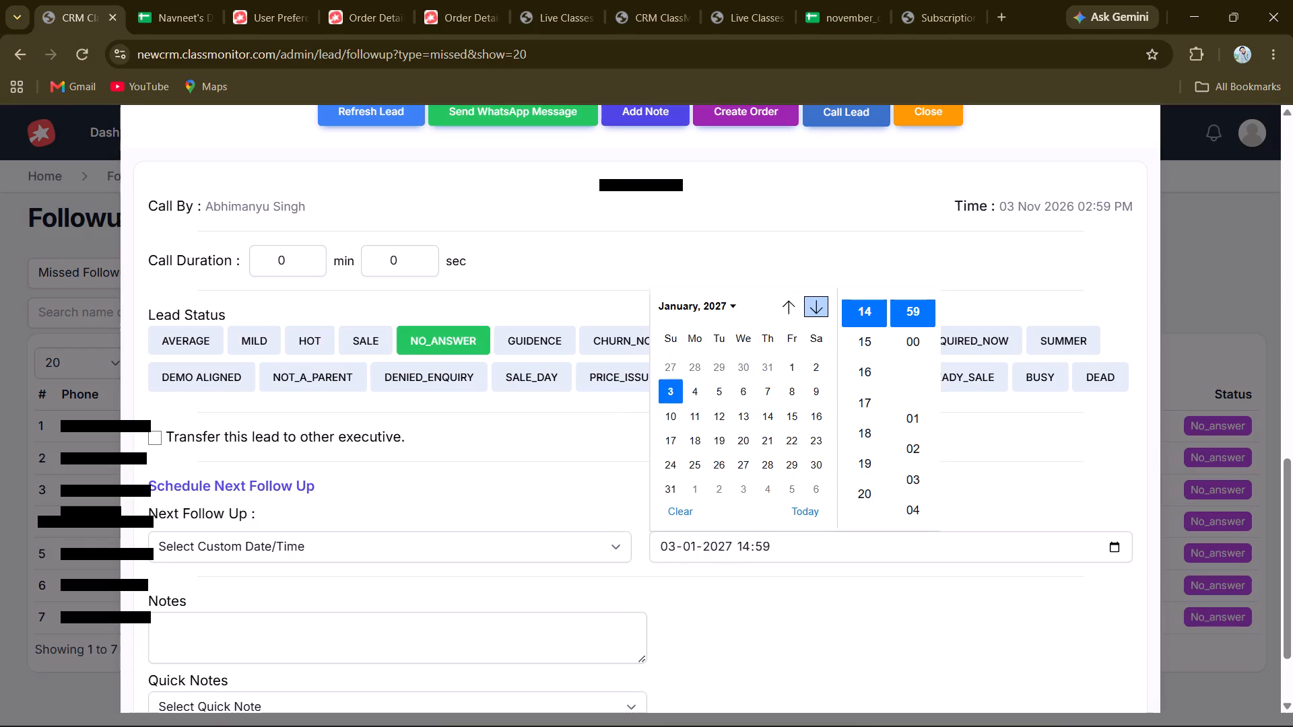
pyautogui.click(820, 463)
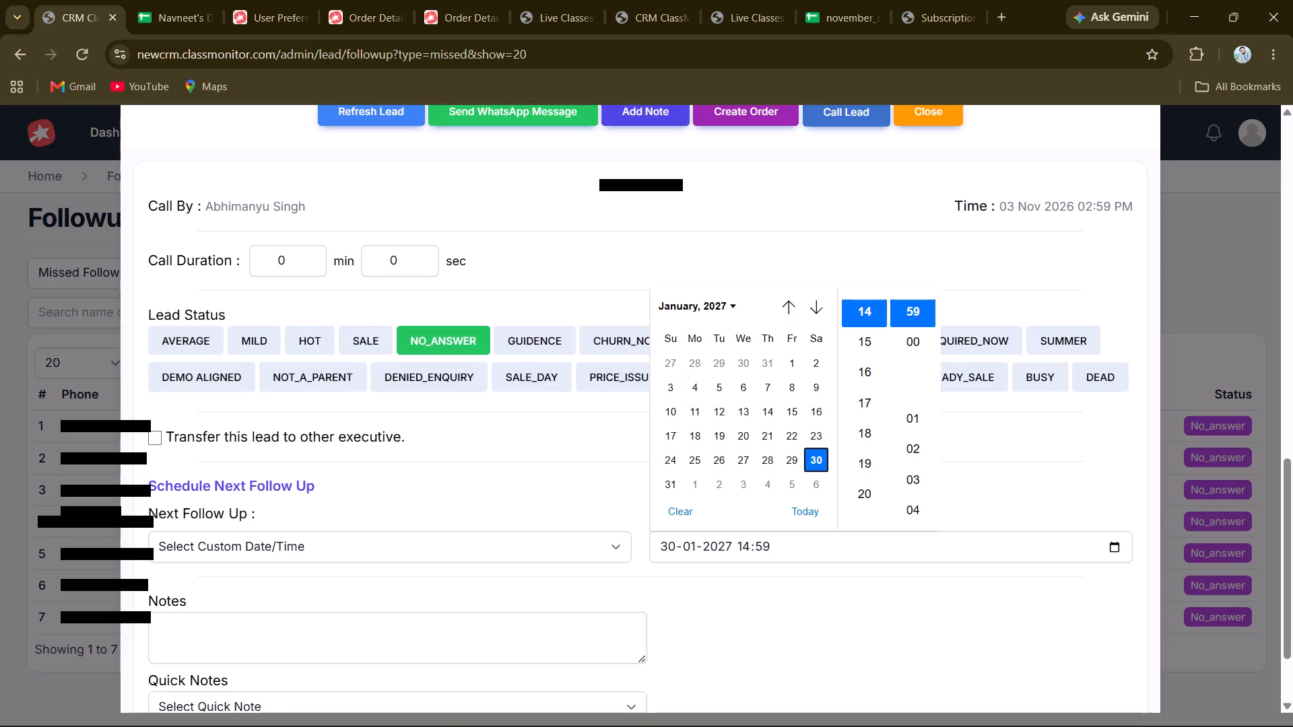
# Add the note "npc" to the call log, save it and close the lead.
pyautogui.click(436, 619)
pyautogui.write('npc')
pyautogui.scroll(-6, 568, 648)
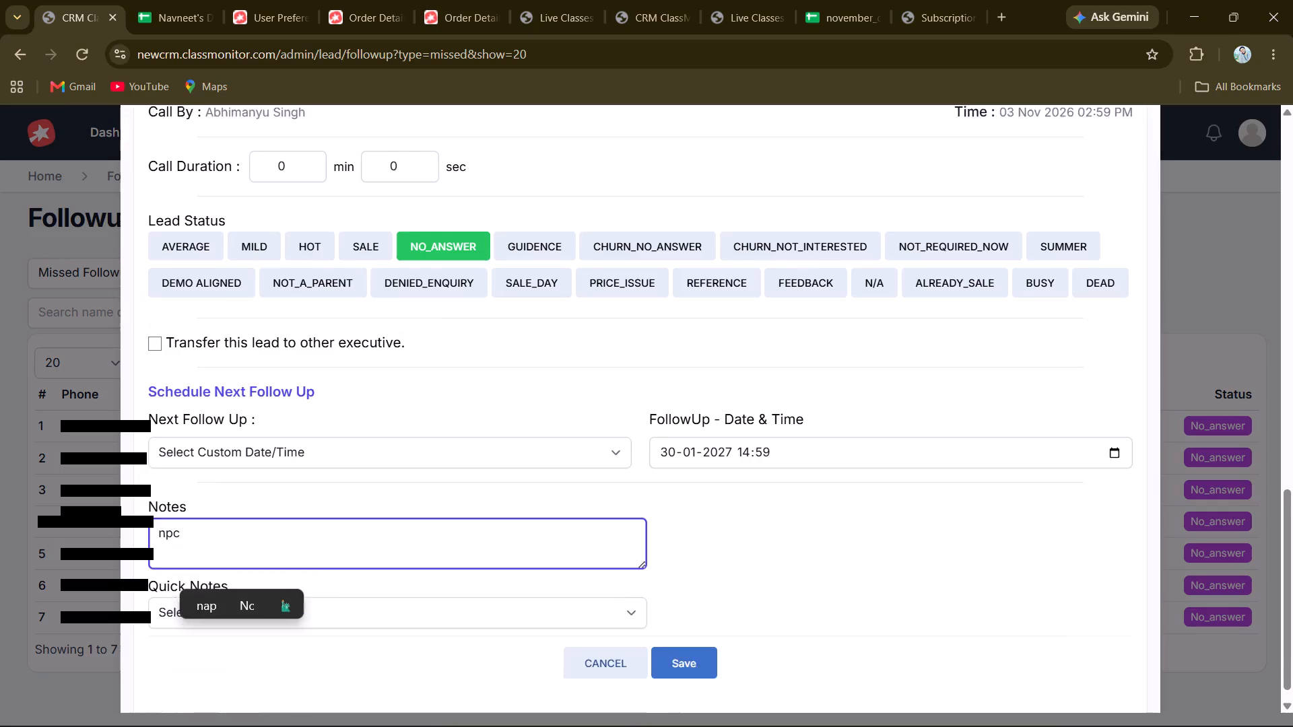
pyautogui.click(687, 652)
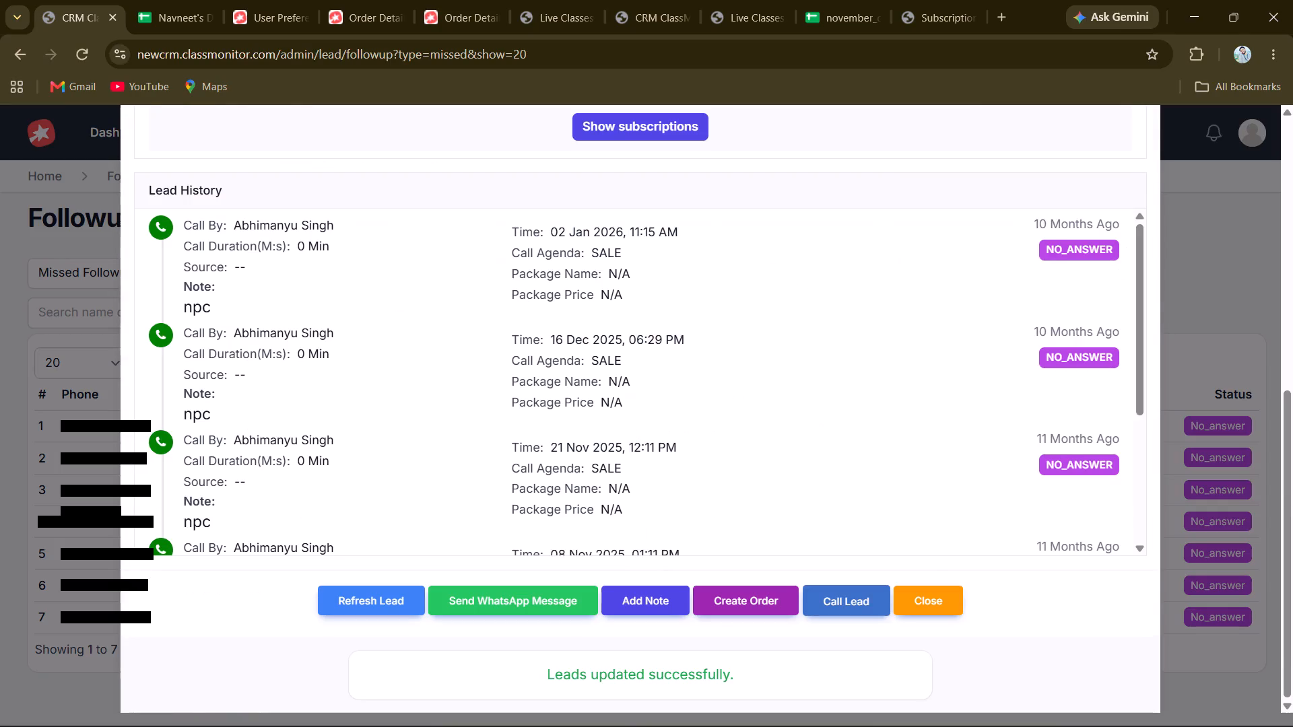
pyautogui.click(933, 609)
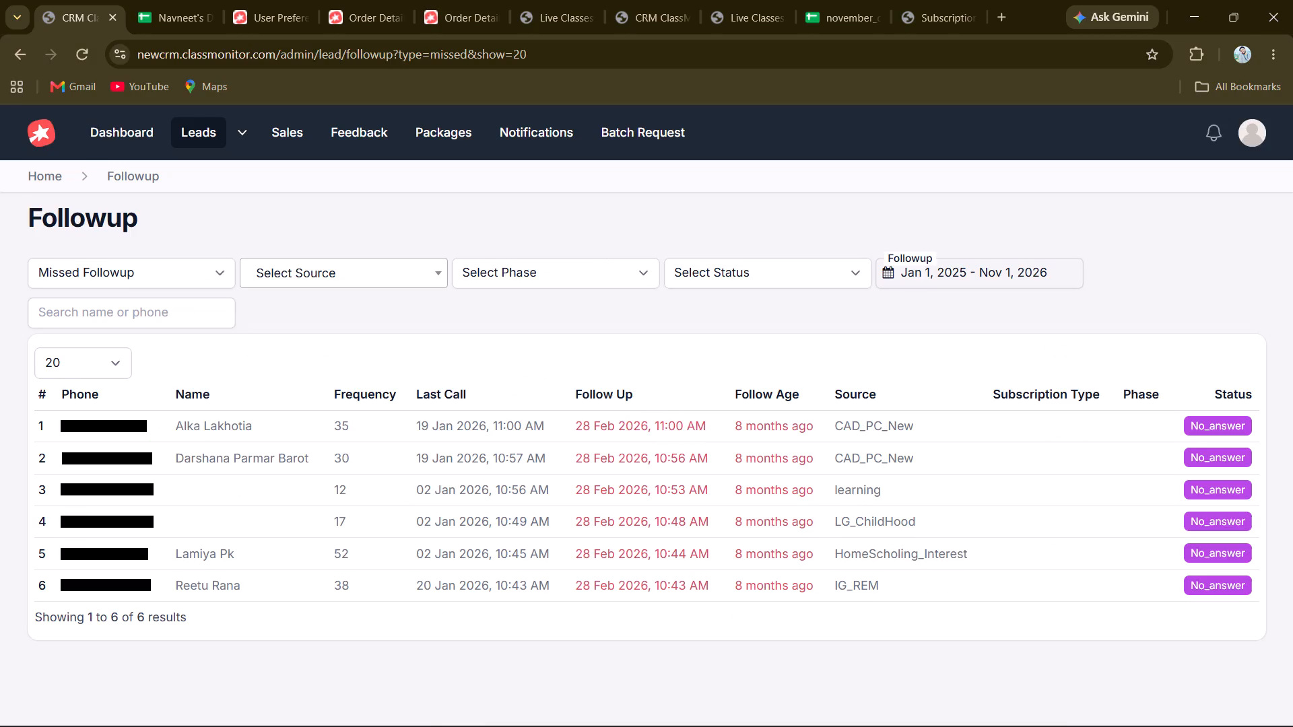
# Open the first missed follow-up lead, source CAD_PC_New, review its details and history, and start a call log for it.
pyautogui.click(442, 427)
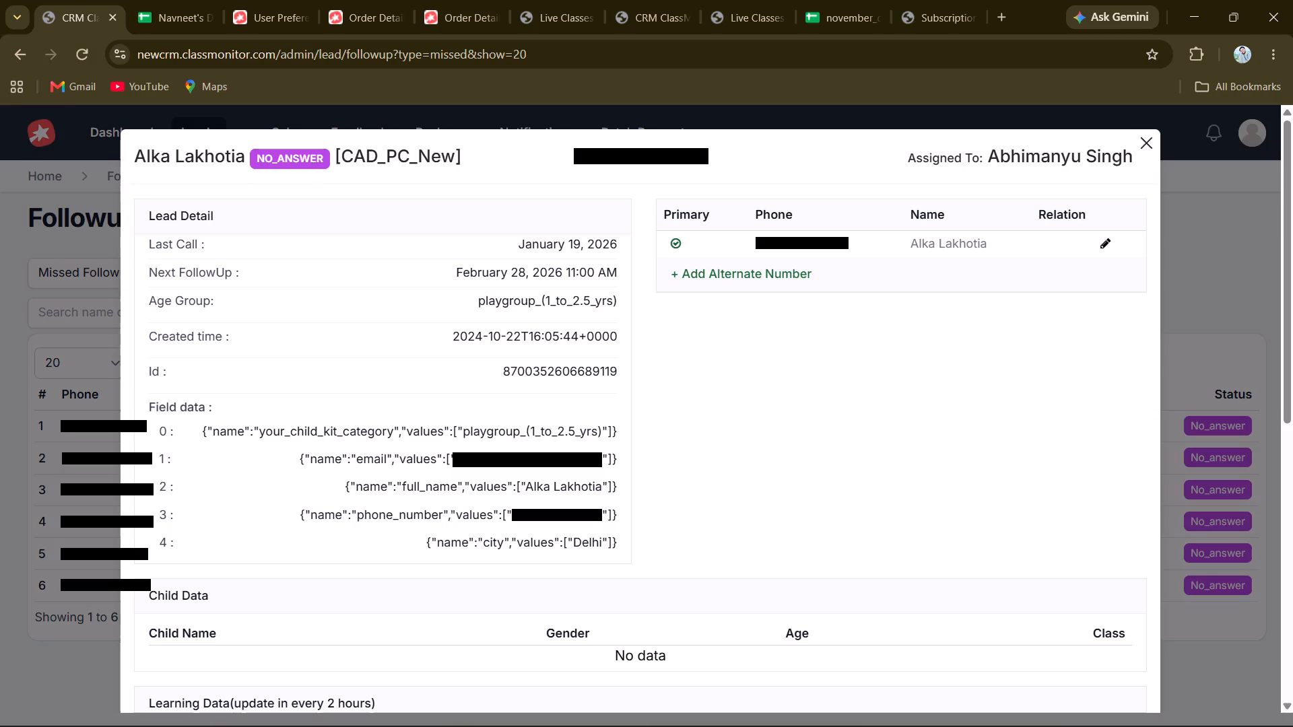
pyautogui.scroll(-8, 442, 427)
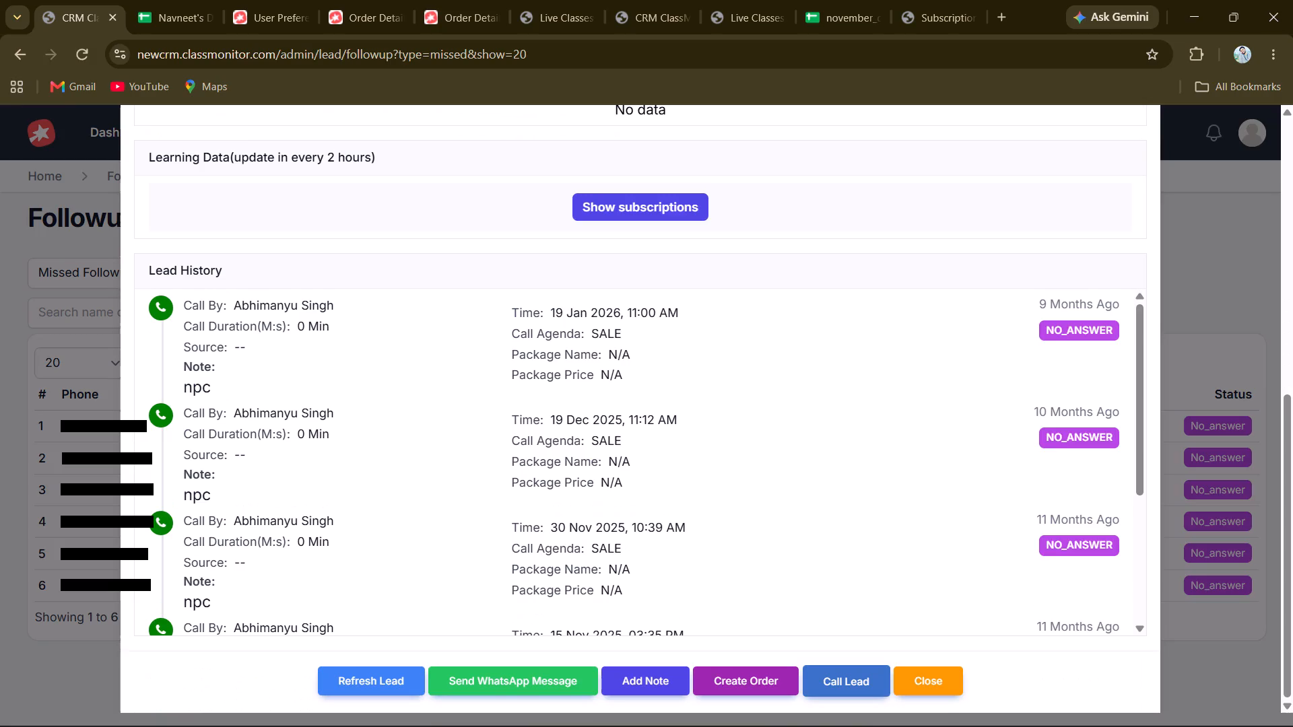
pyautogui.scroll(2, 611, 425)
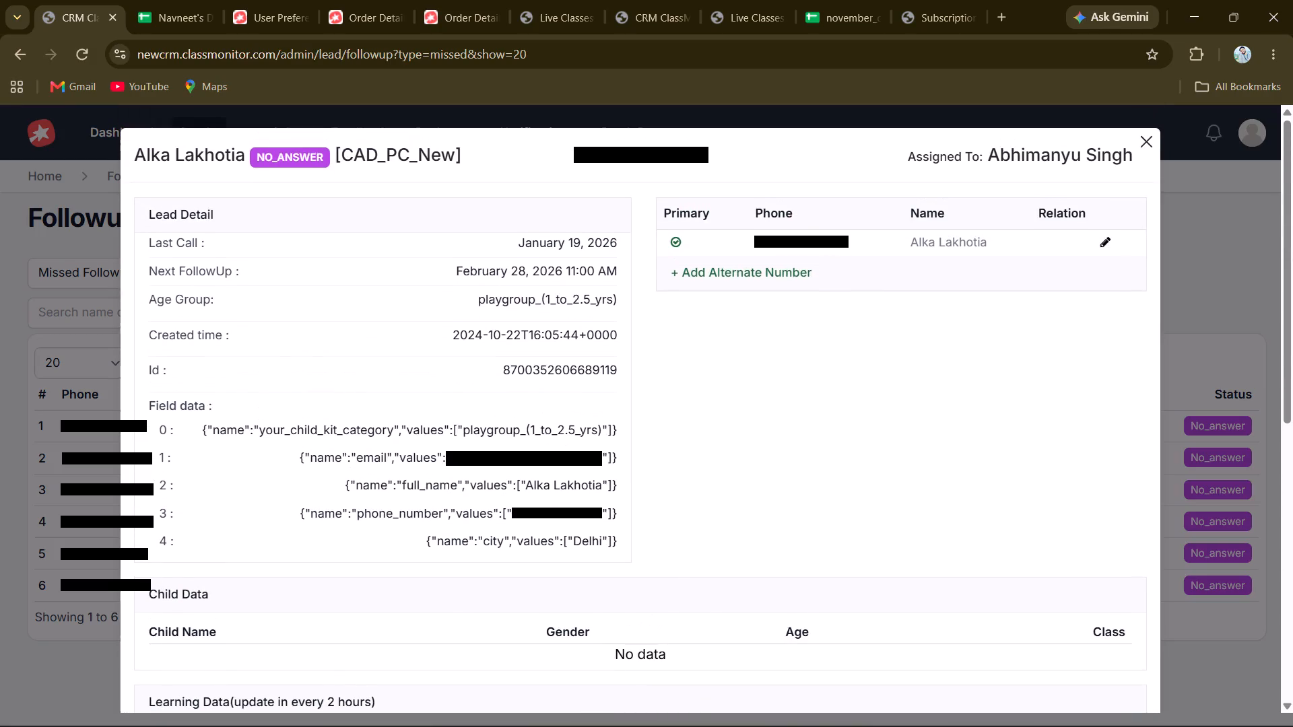
pyautogui.scroll(-6, 611, 425)
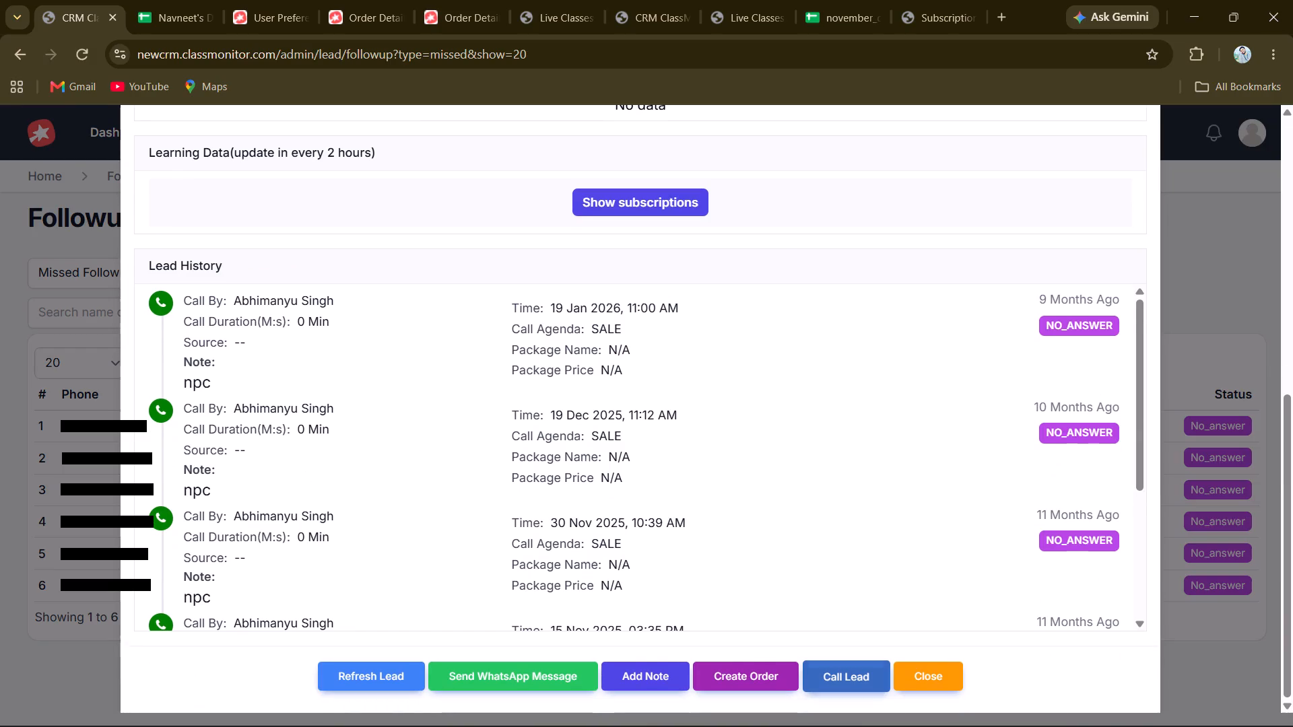
pyautogui.click(873, 680)
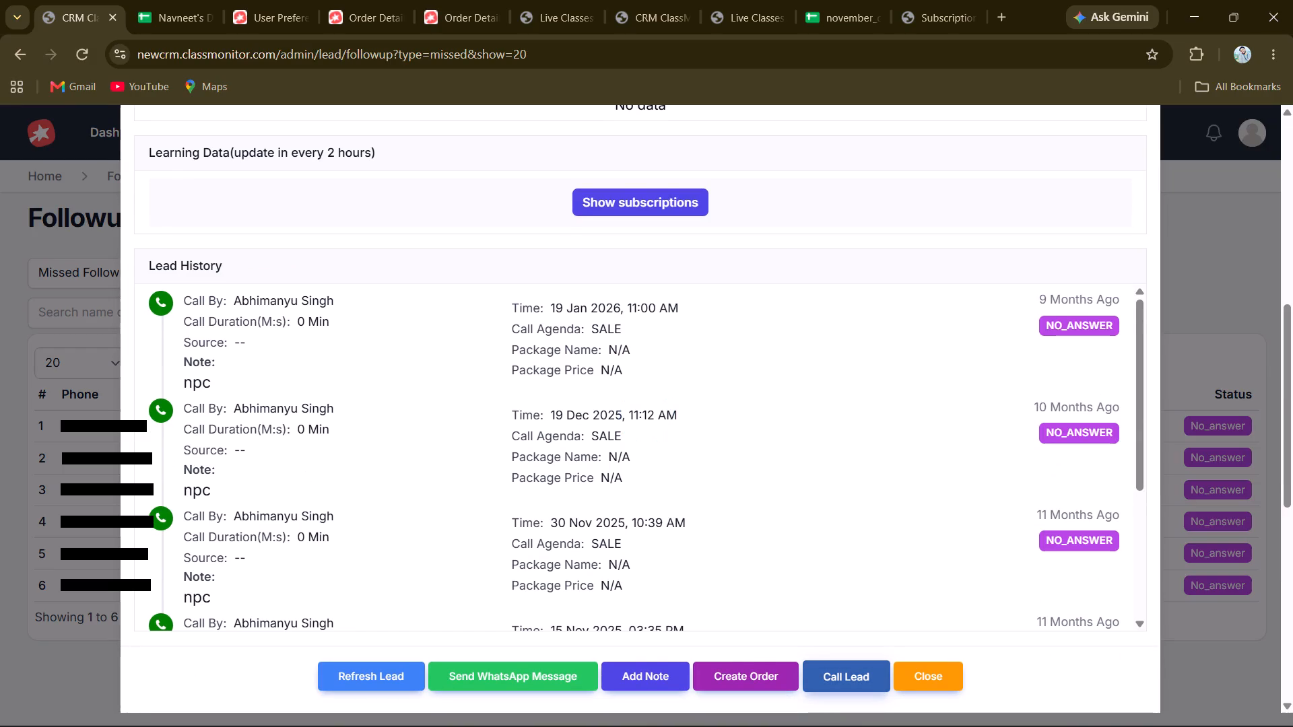
# Set the call log to CHURN_NOT_INTERESTED, duration 37 sec and note "not looking now", save it and close the lead.
pyautogui.scroll(-9, 873, 680)
pyautogui.click(799, 340)
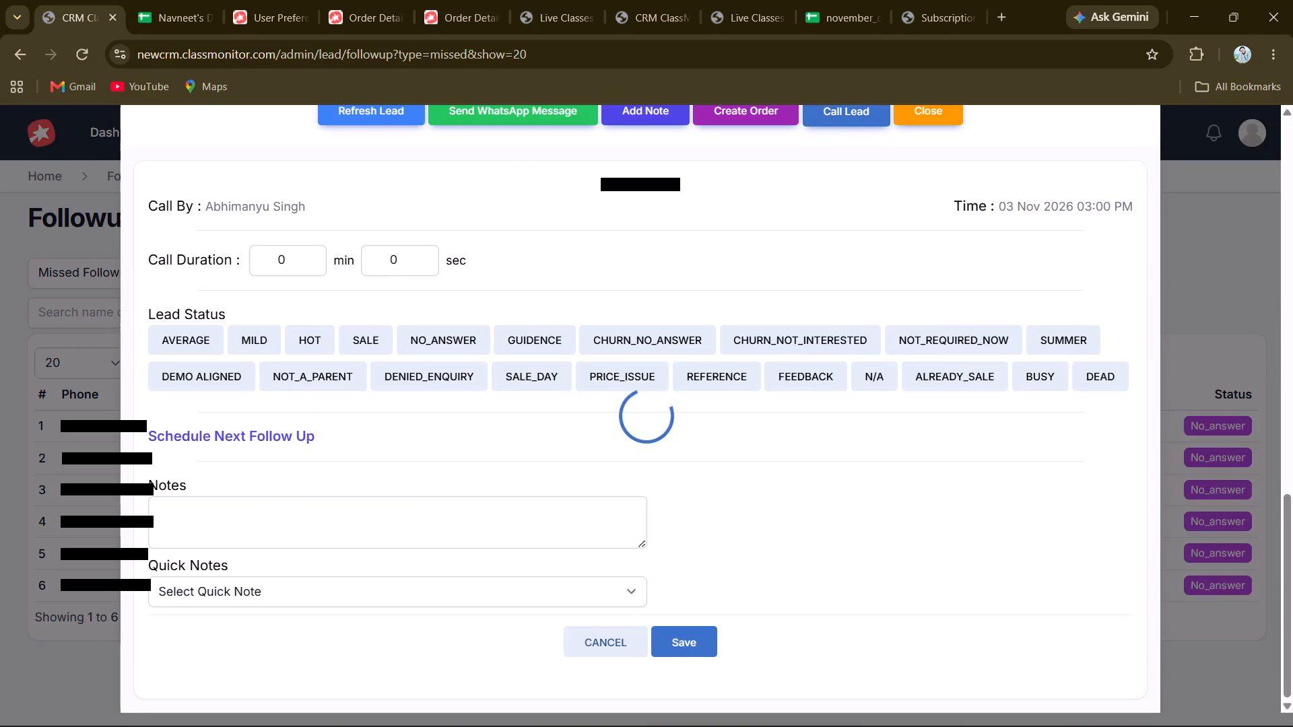
pyautogui.click(409, 261)
pyautogui.press('BackSpace')
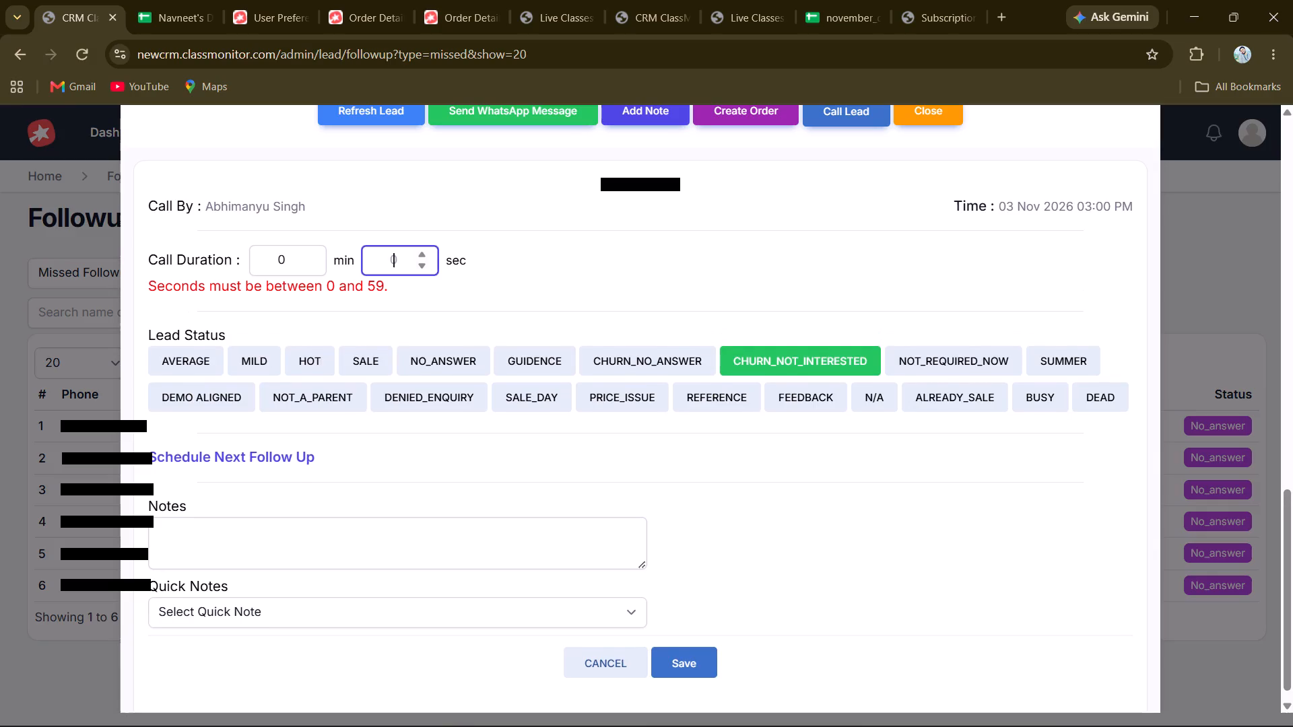
pyautogui.write('37')
pyautogui.click(422, 522)
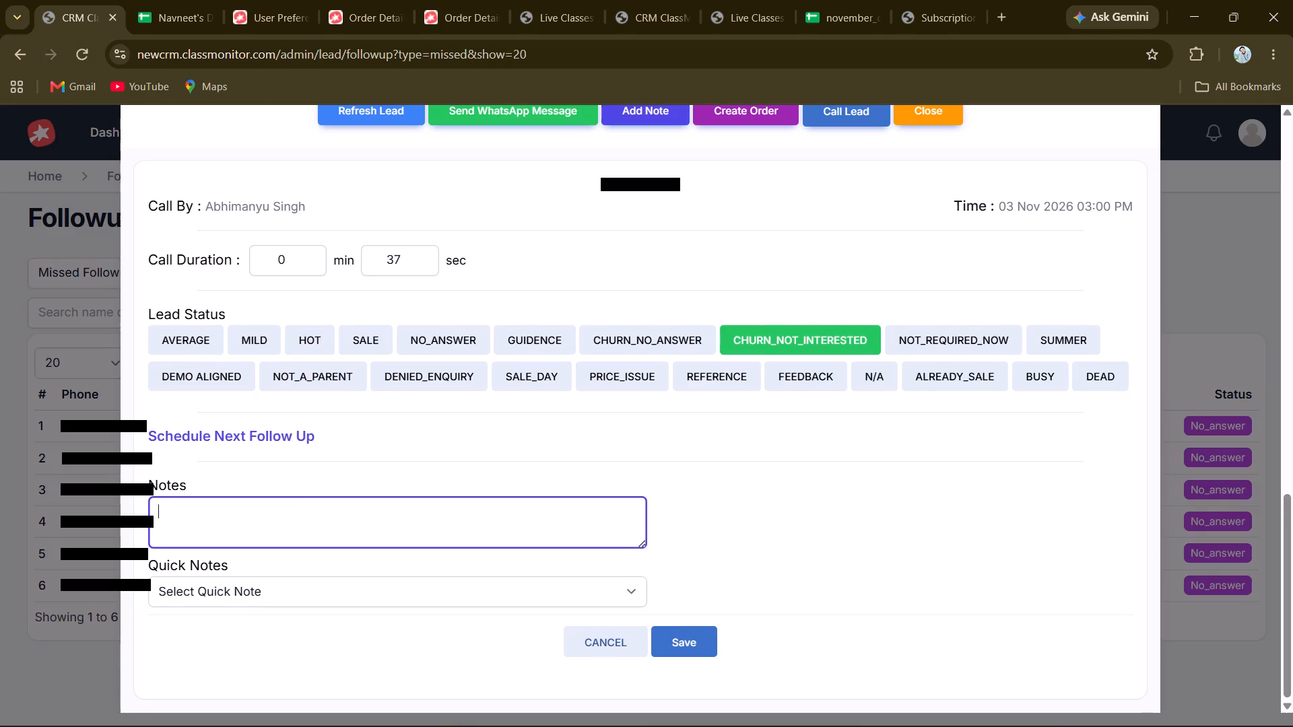
pyautogui.write('not looking now')
pyautogui.press('space')
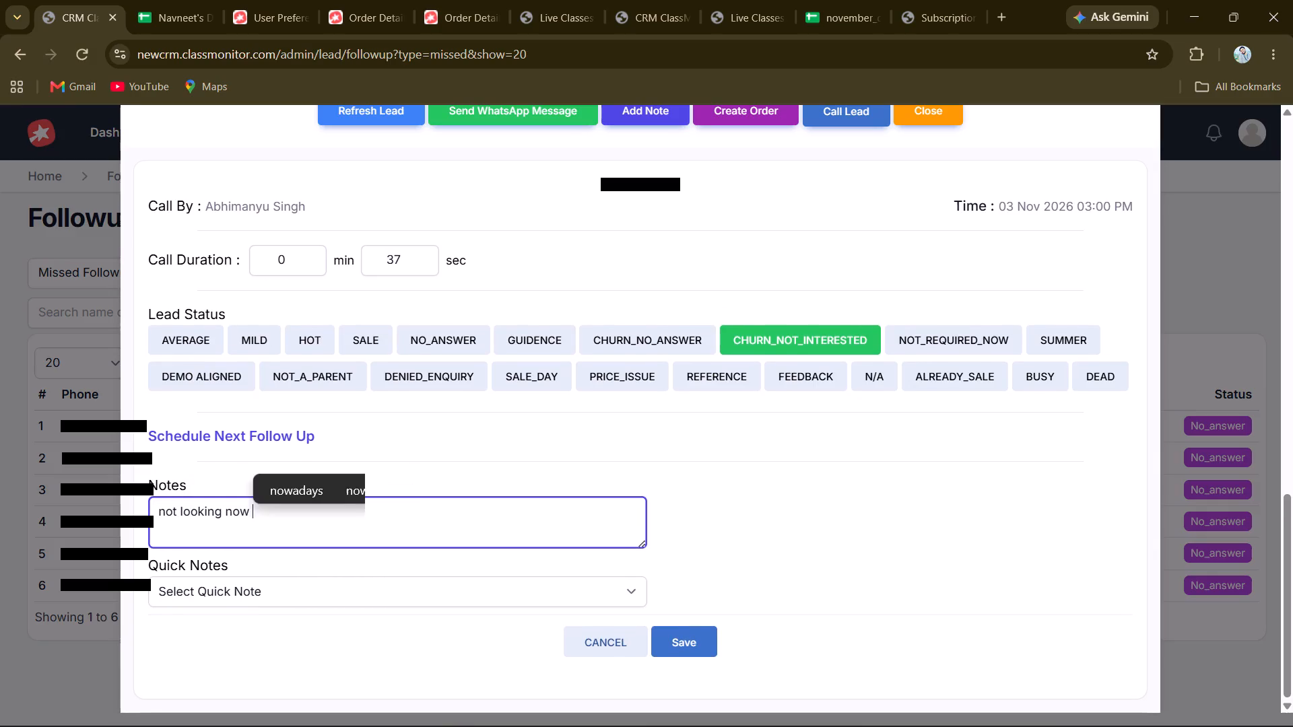
pyautogui.click(701, 635)
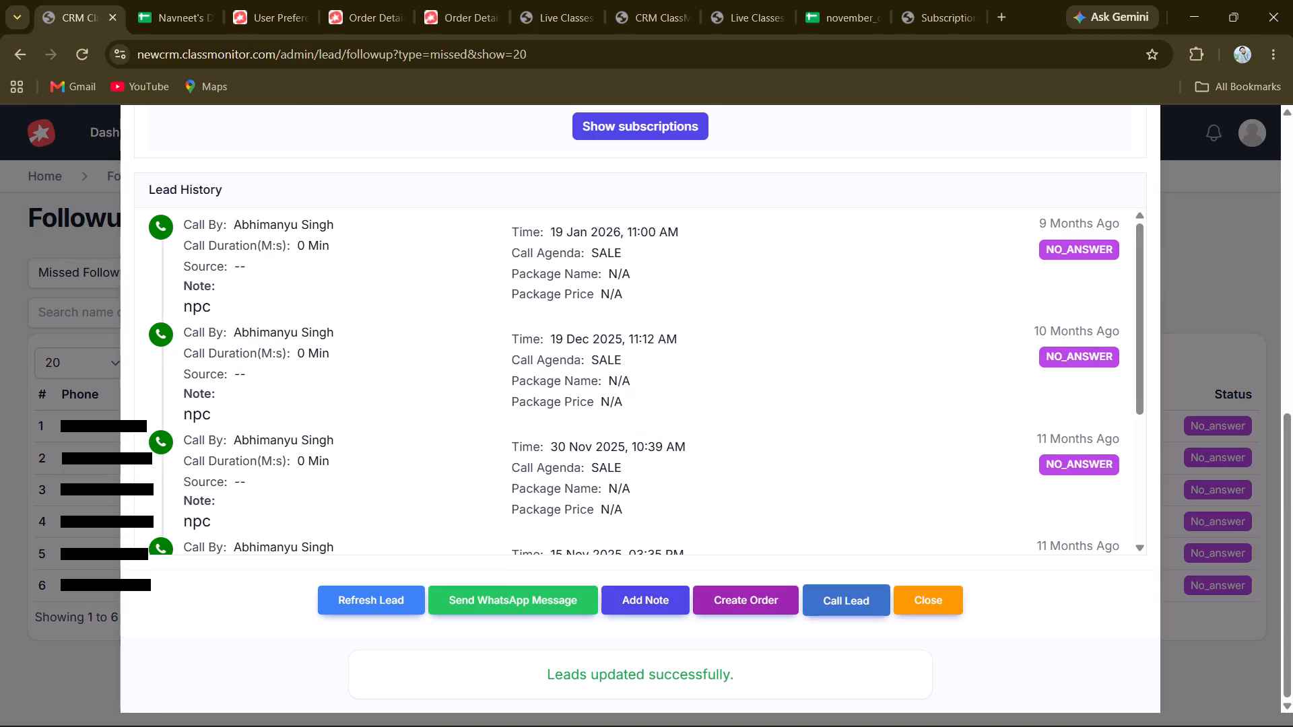
pyautogui.click(939, 597)
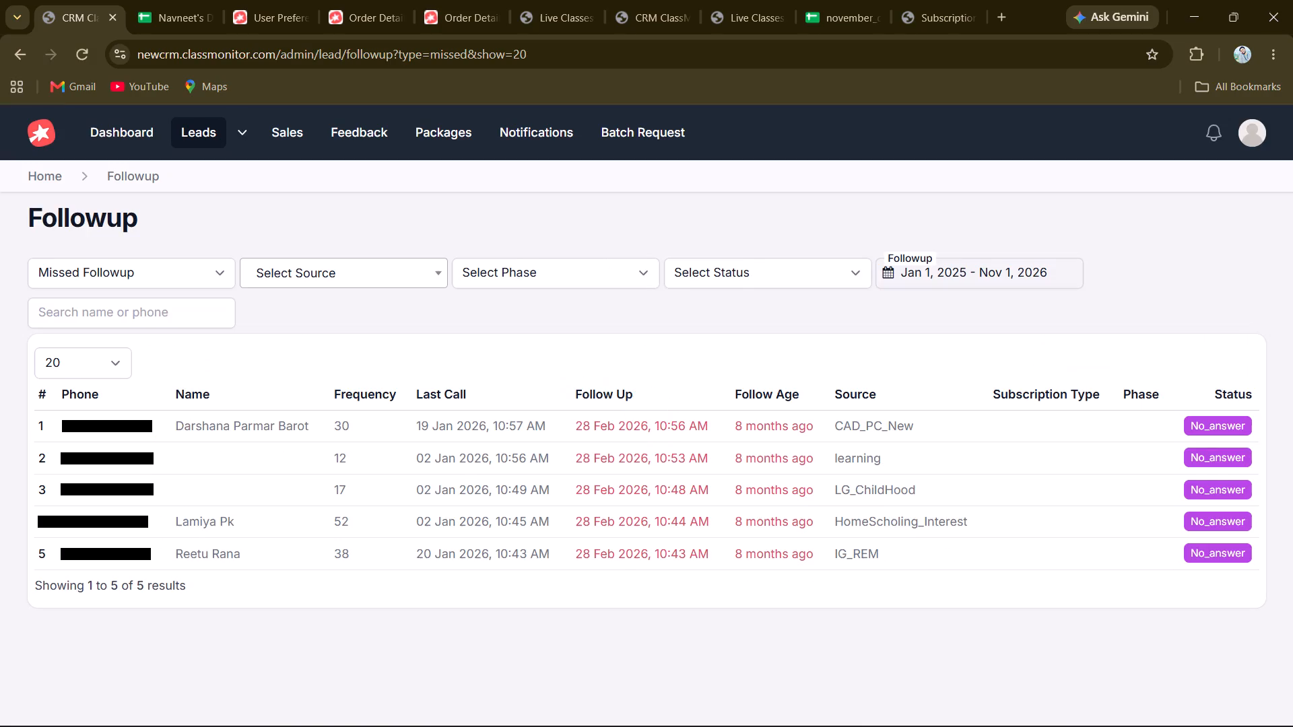
# Open the first missed follow-up lead, the remaining one from source CAD_PC_New.
pyautogui.click(485, 427)
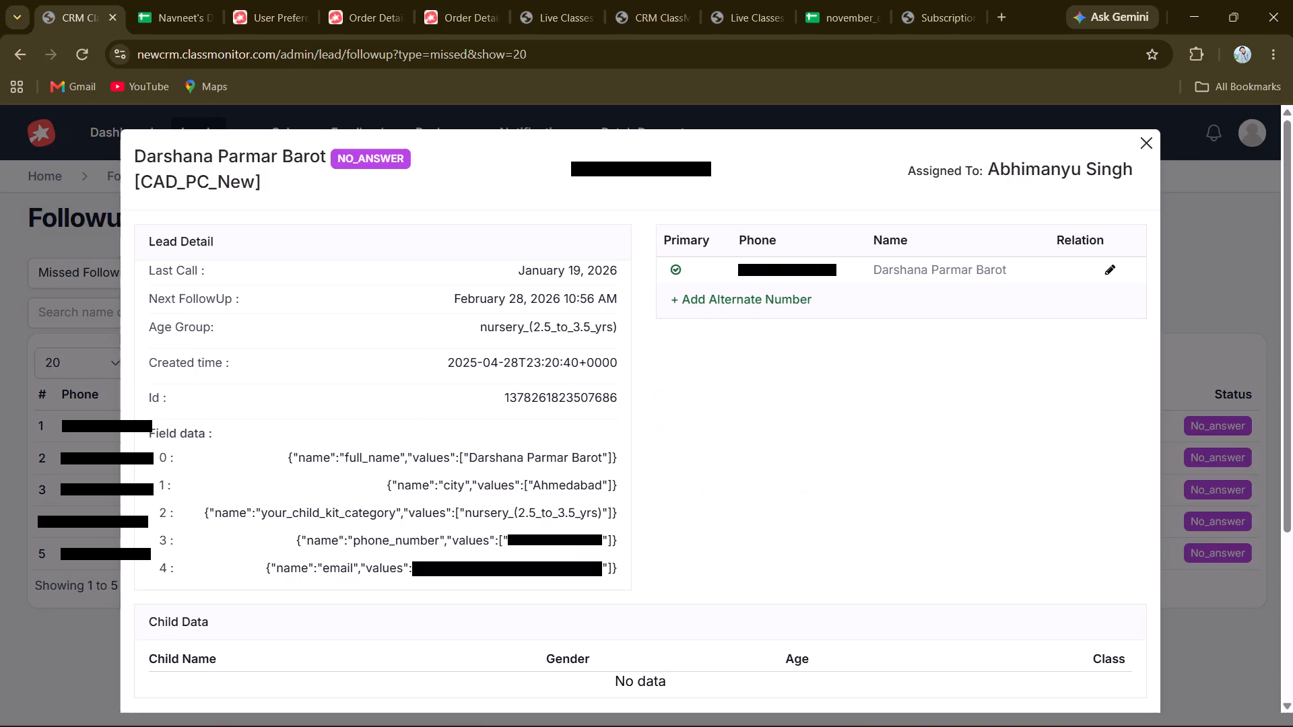
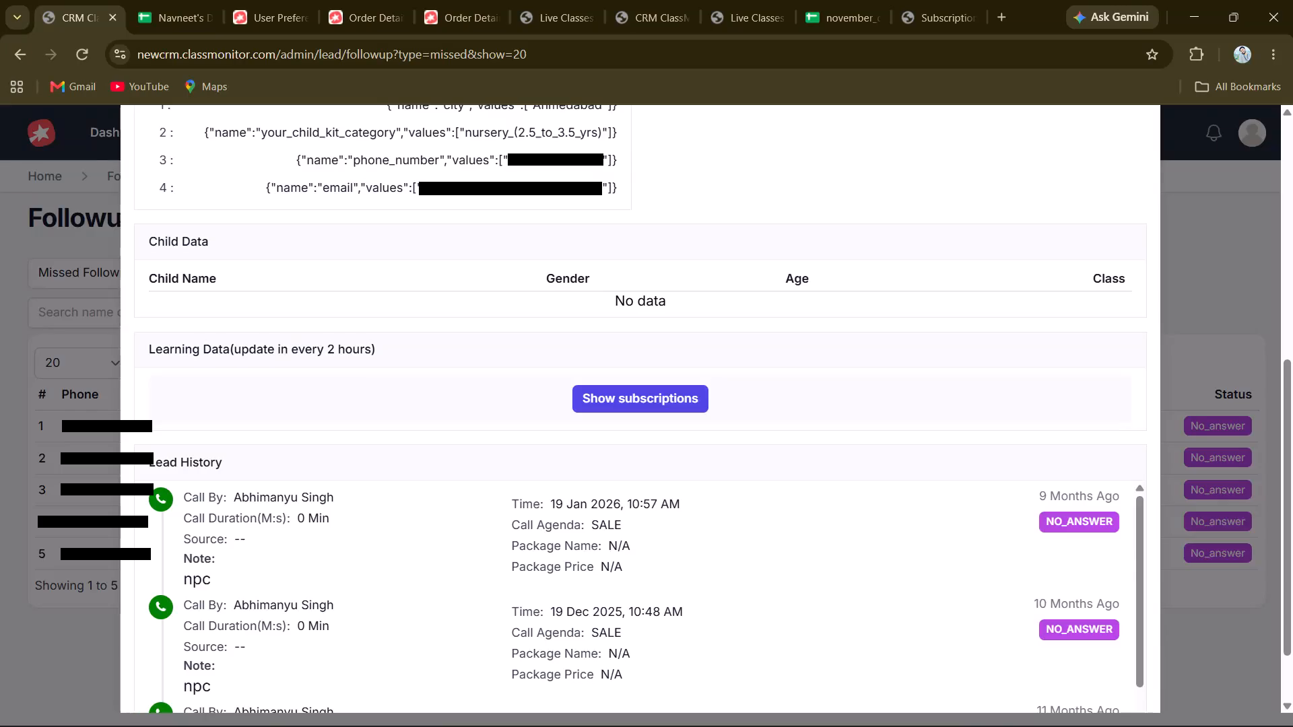
# Start a call log for the lead, set status CHURN_NO_ANSWER with note "npc", save it and close the lead.
pyautogui.click(825, 681)
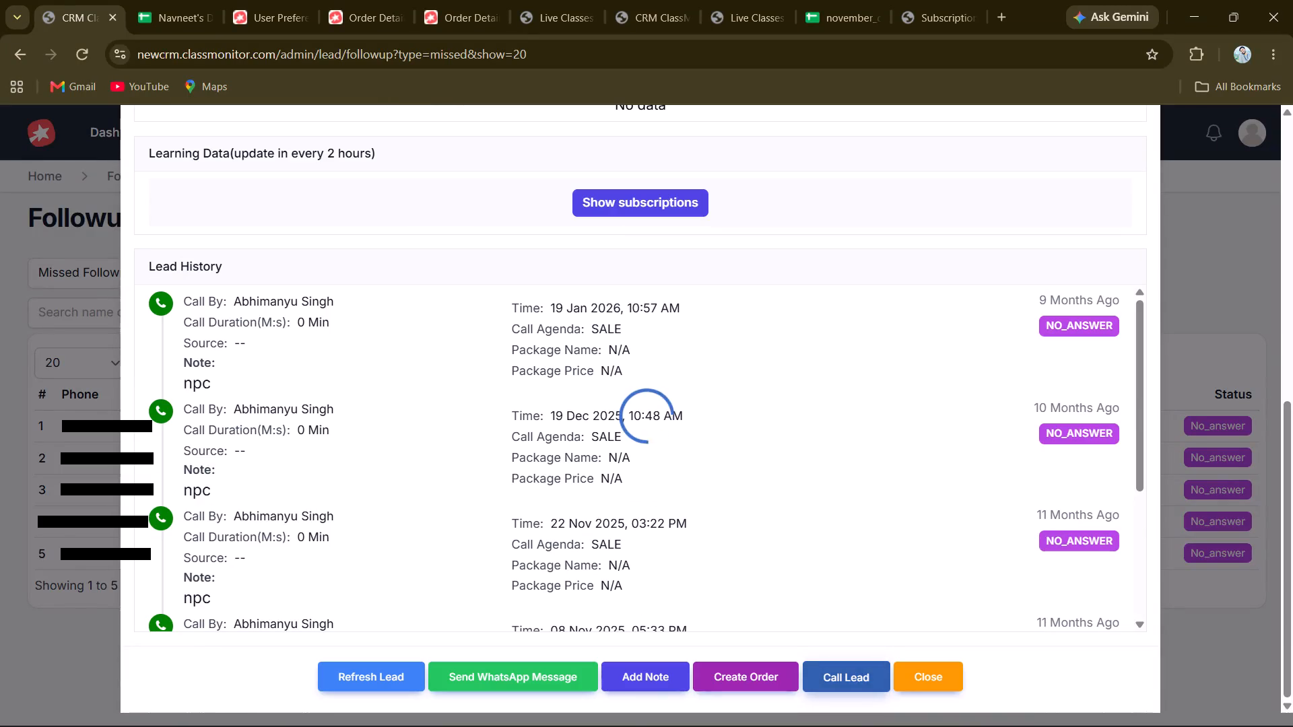
pyautogui.scroll(-8, 825, 681)
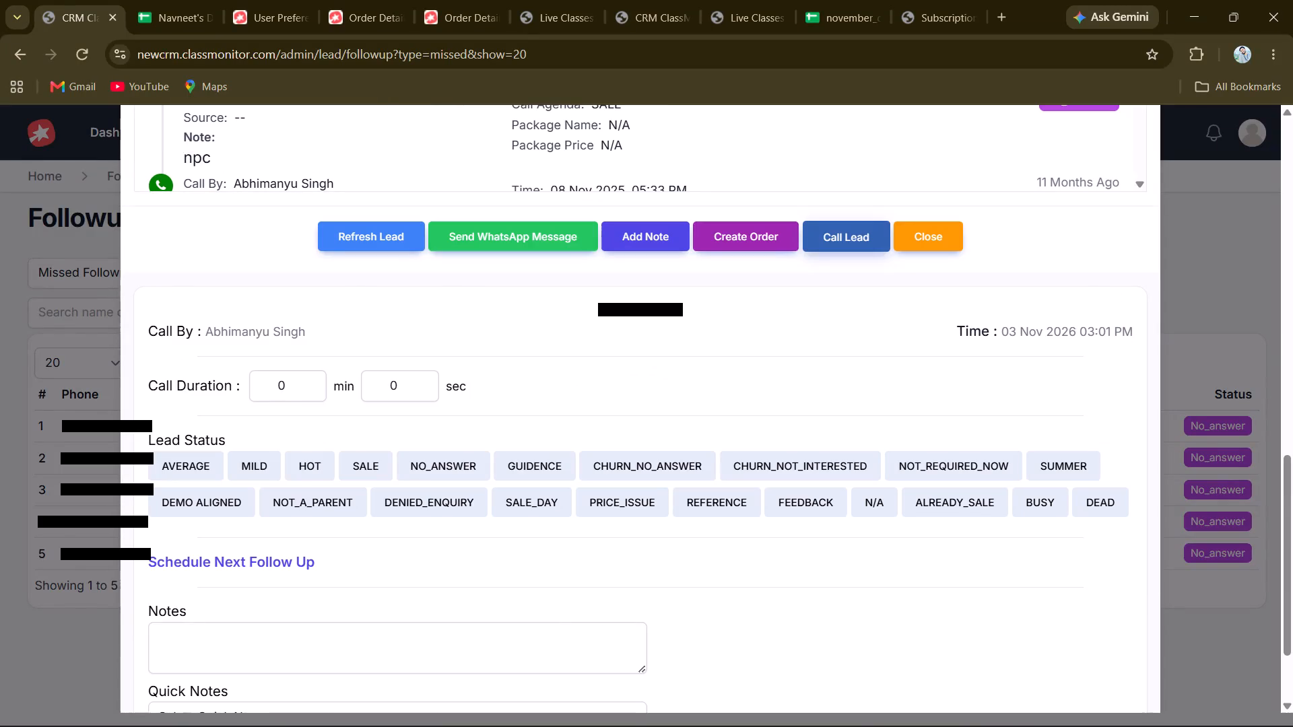
pyautogui.click(654, 338)
pyautogui.click(471, 551)
pyautogui.click(467, 545)
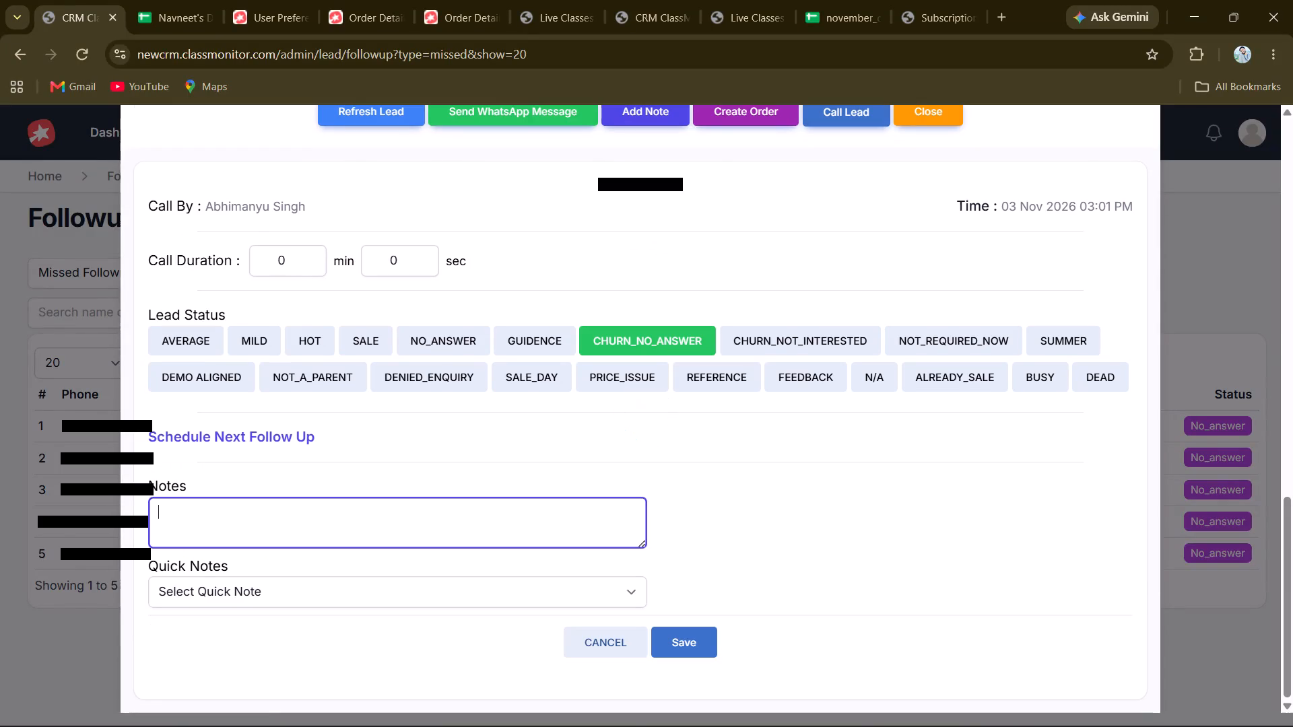
pyautogui.write('npc')
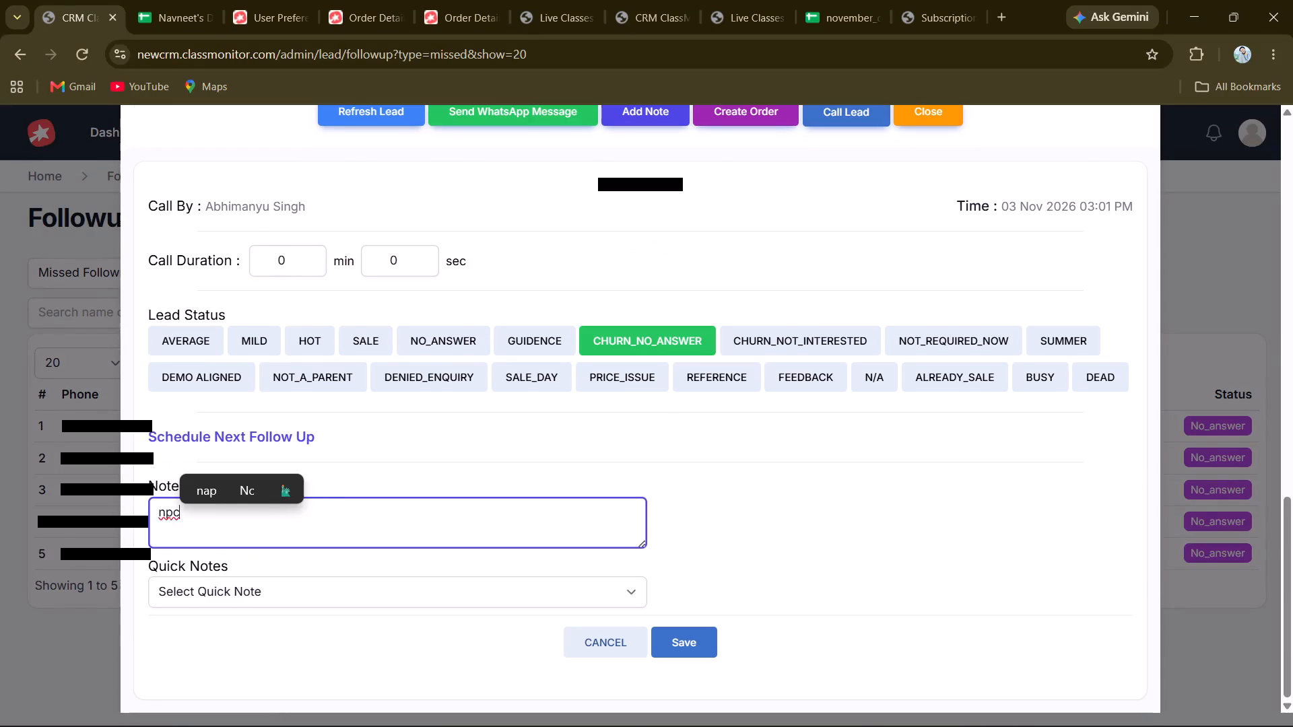
pyautogui.click(675, 654)
pyautogui.click(934, 606)
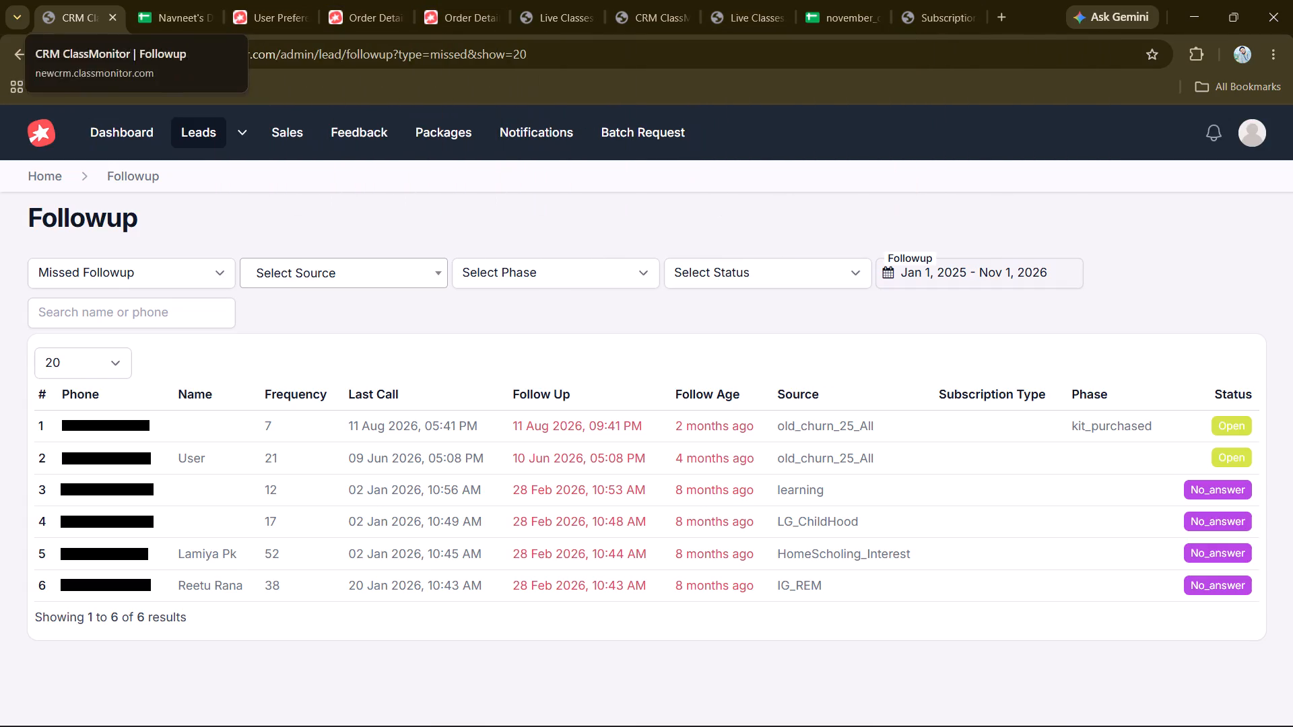
# Switch to the CRM tab listing the 03 Nov 2026 follow-ups and open the My Leads list there.
pyautogui.click(622, 0)
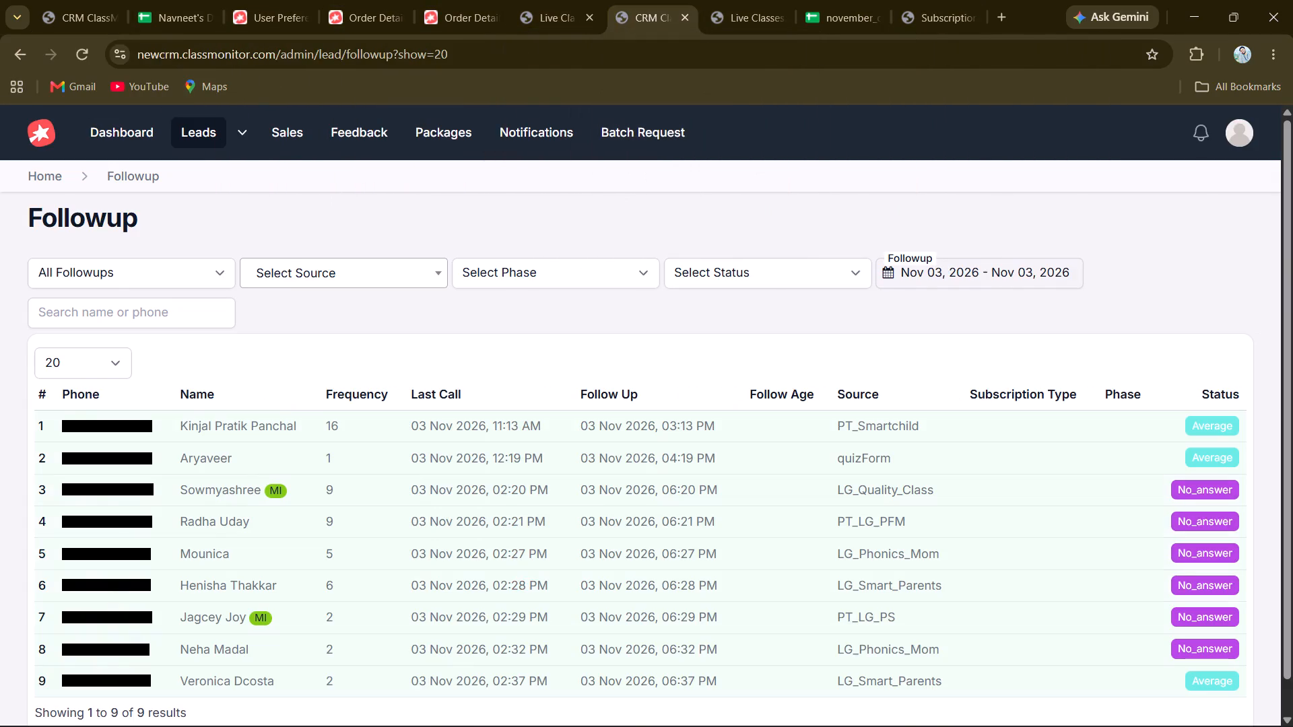
pyautogui.click(193, 166)
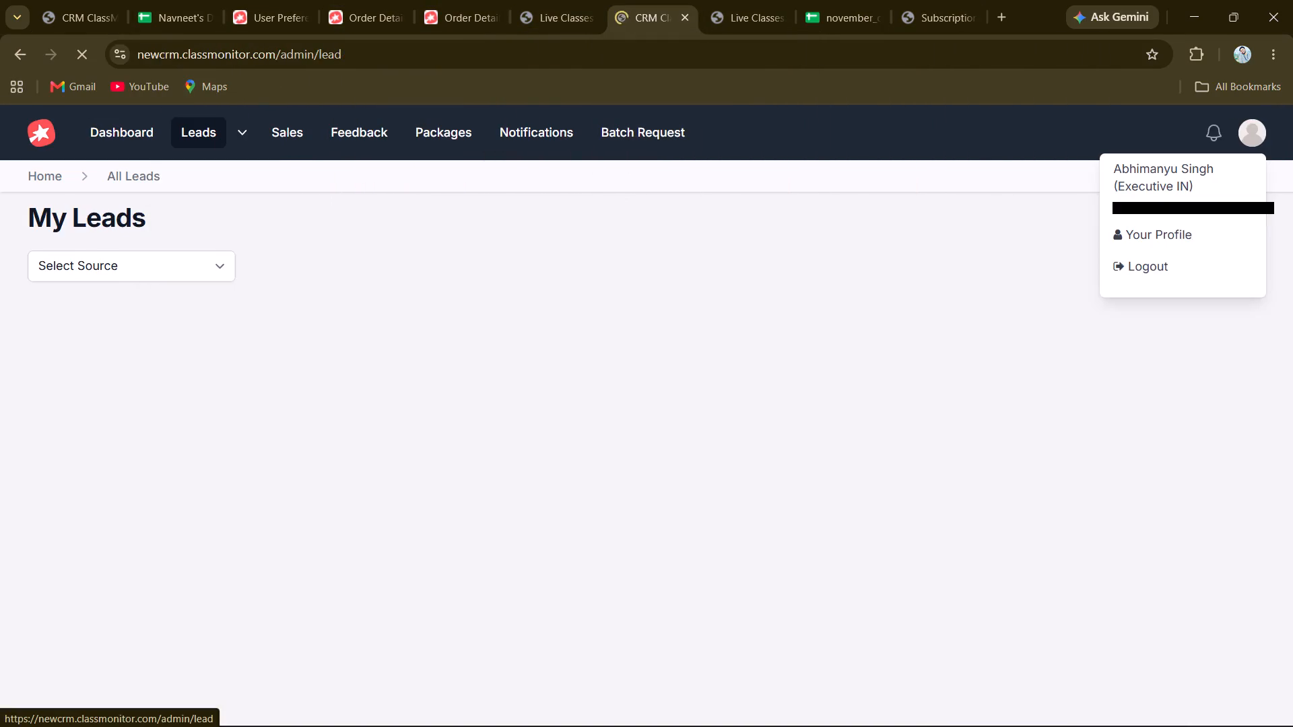
pyautogui.scroll(-10, 543, 551)
pyautogui.scroll(9, 543, 551)
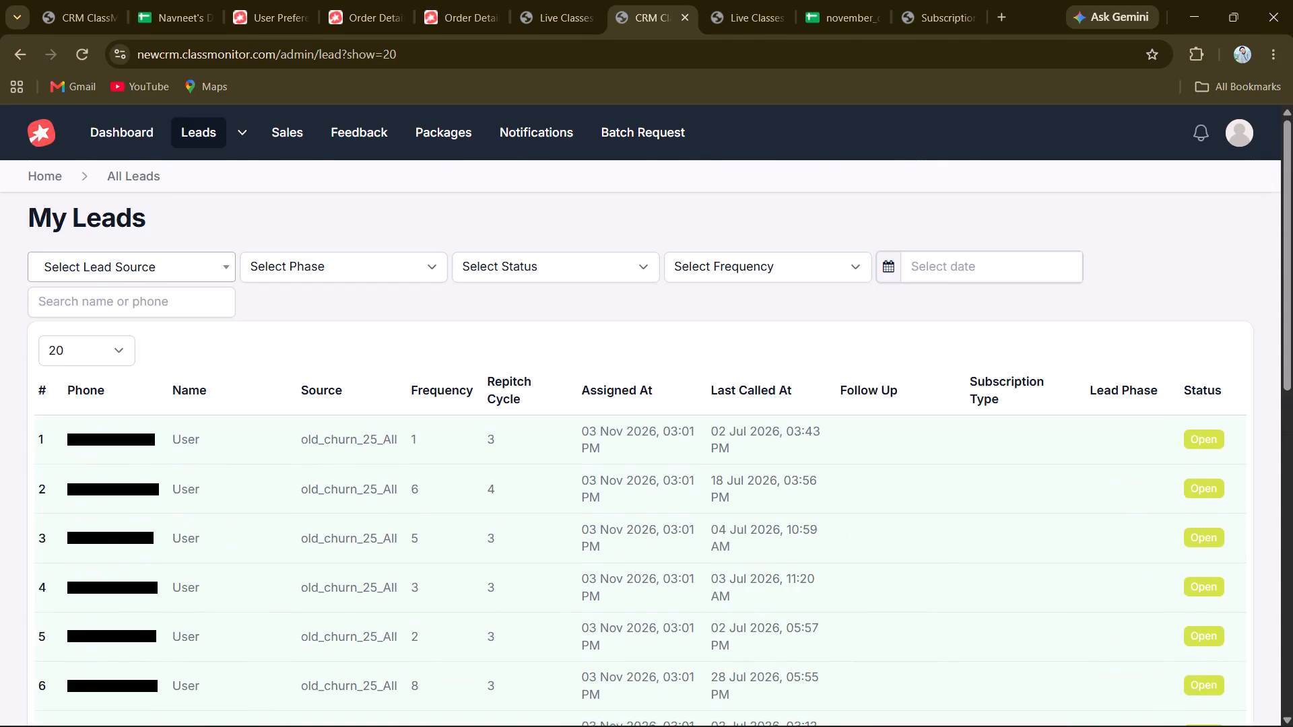
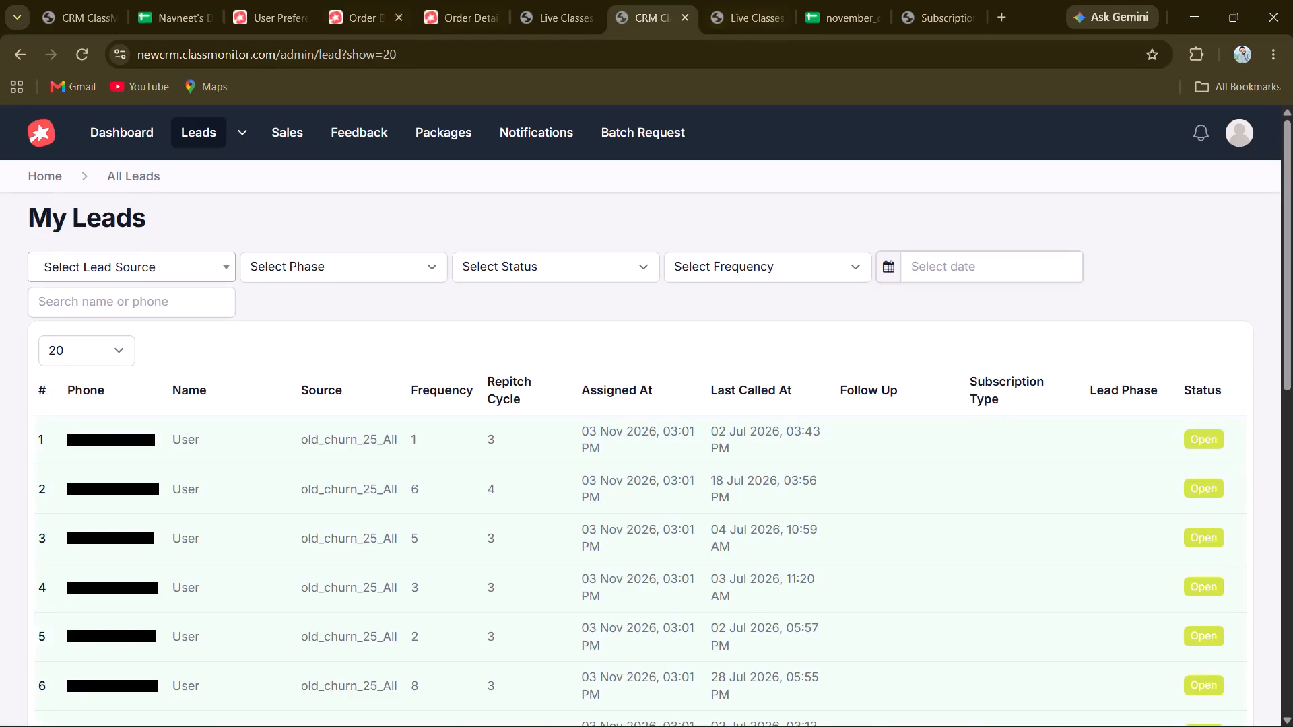
# Switch to the CRM tab with the missed follow-ups, open the lead with source learning and review its call history.
pyautogui.click(55, 0)
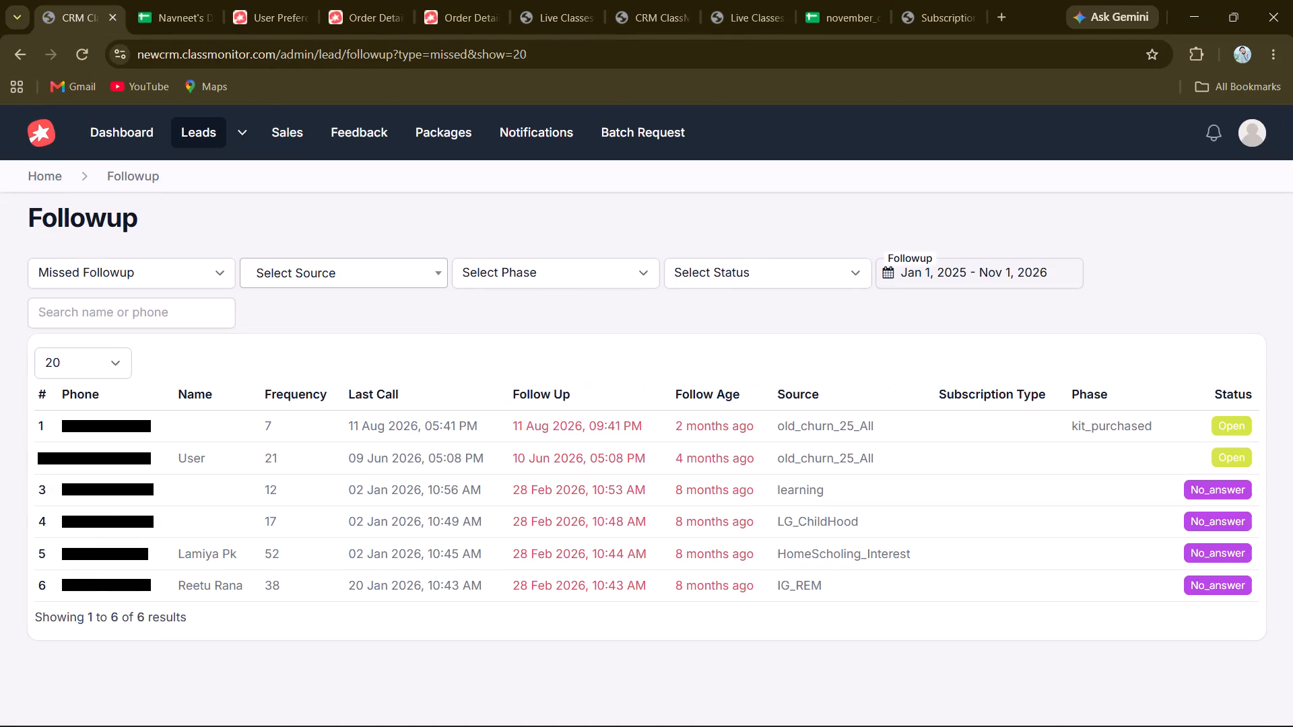
pyautogui.click(388, 488)
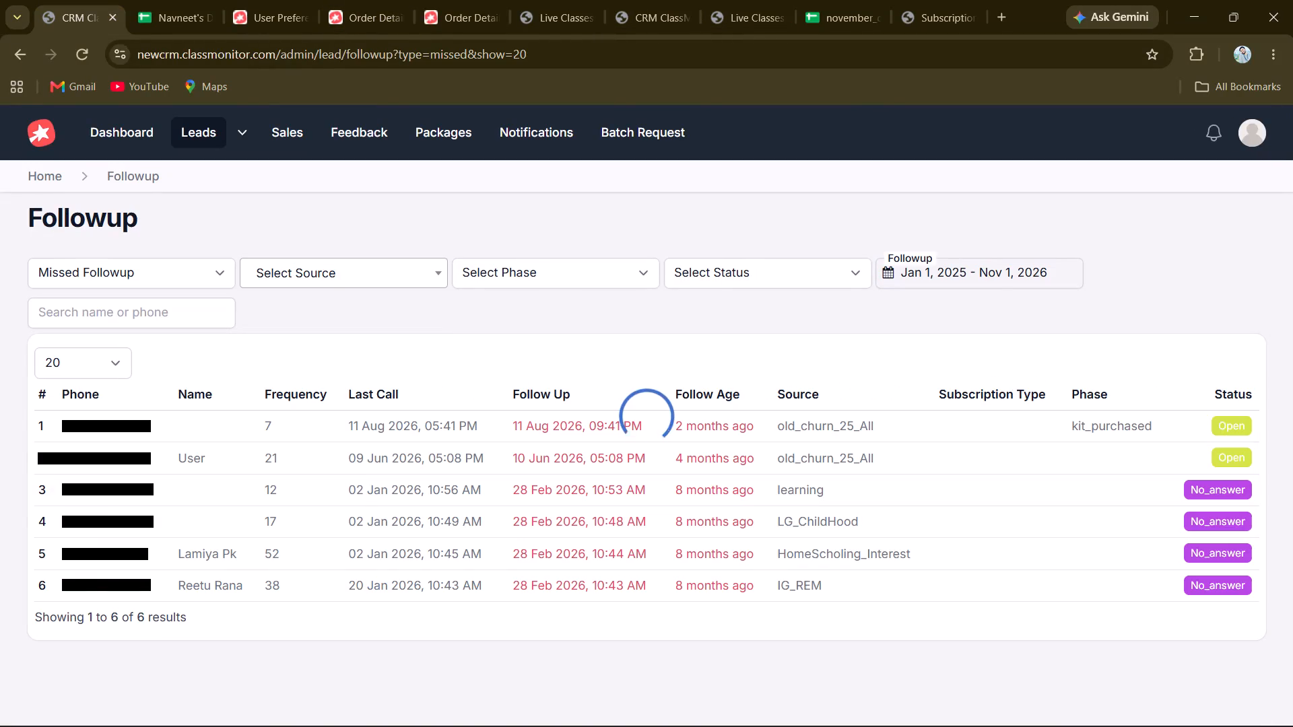
pyautogui.scroll(-10, 388, 488)
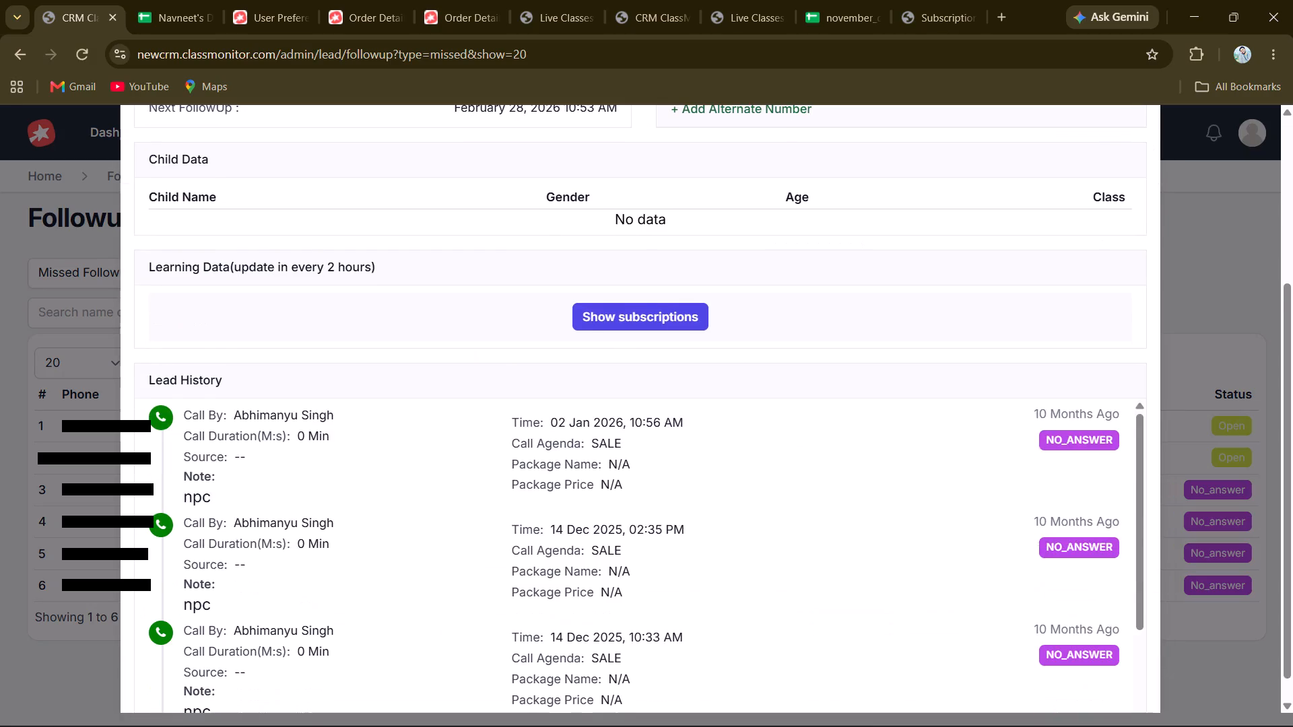
pyautogui.scroll(-7, 388, 488)
pyautogui.scroll(15, 388, 488)
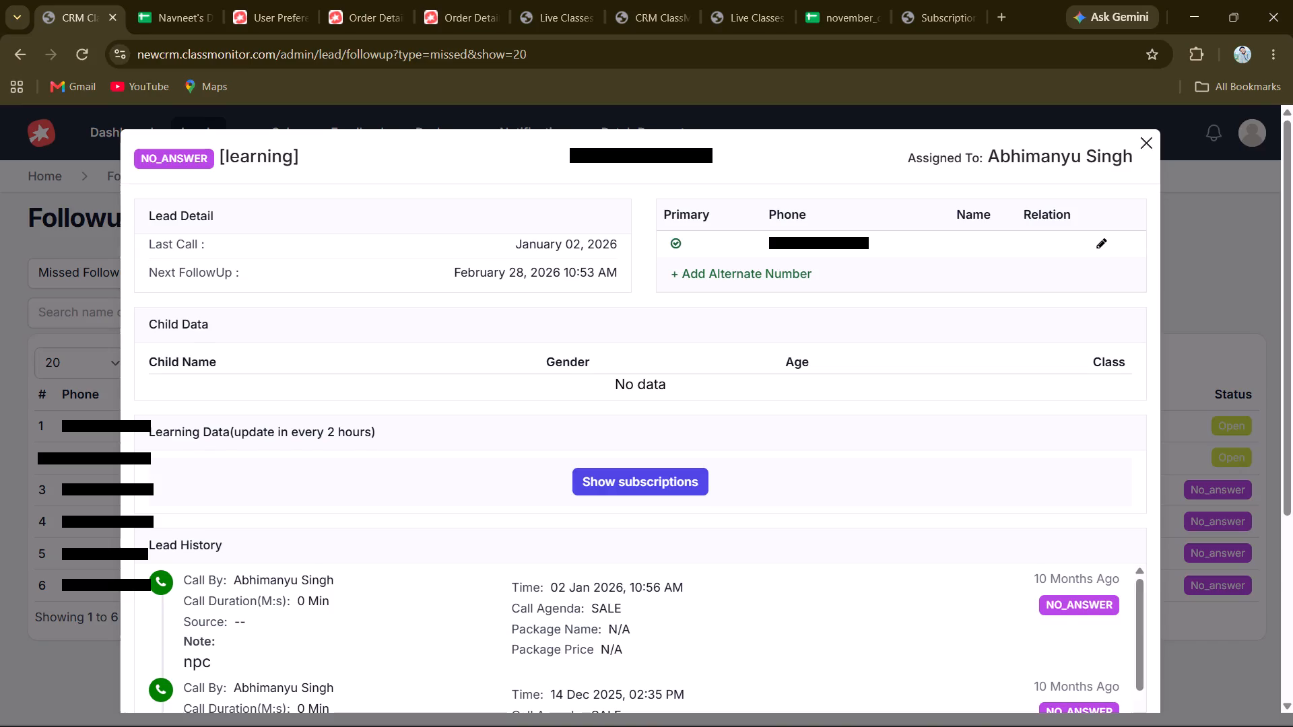
pyautogui.scroll(-10, 388, 488)
# Start a call log for the learning lead, set status CHURN_NO_ANSWER with note "npc" and save it.
pyautogui.click(850, 675)
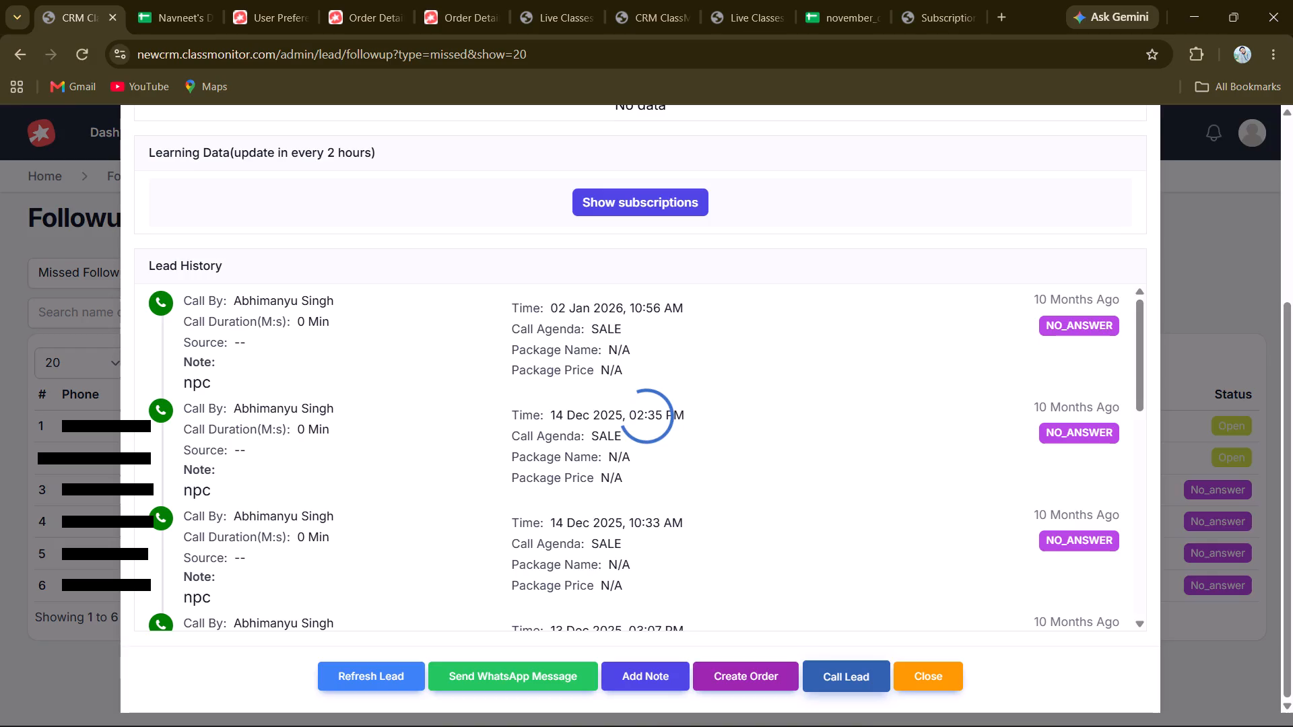
pyautogui.scroll(-9, 850, 675)
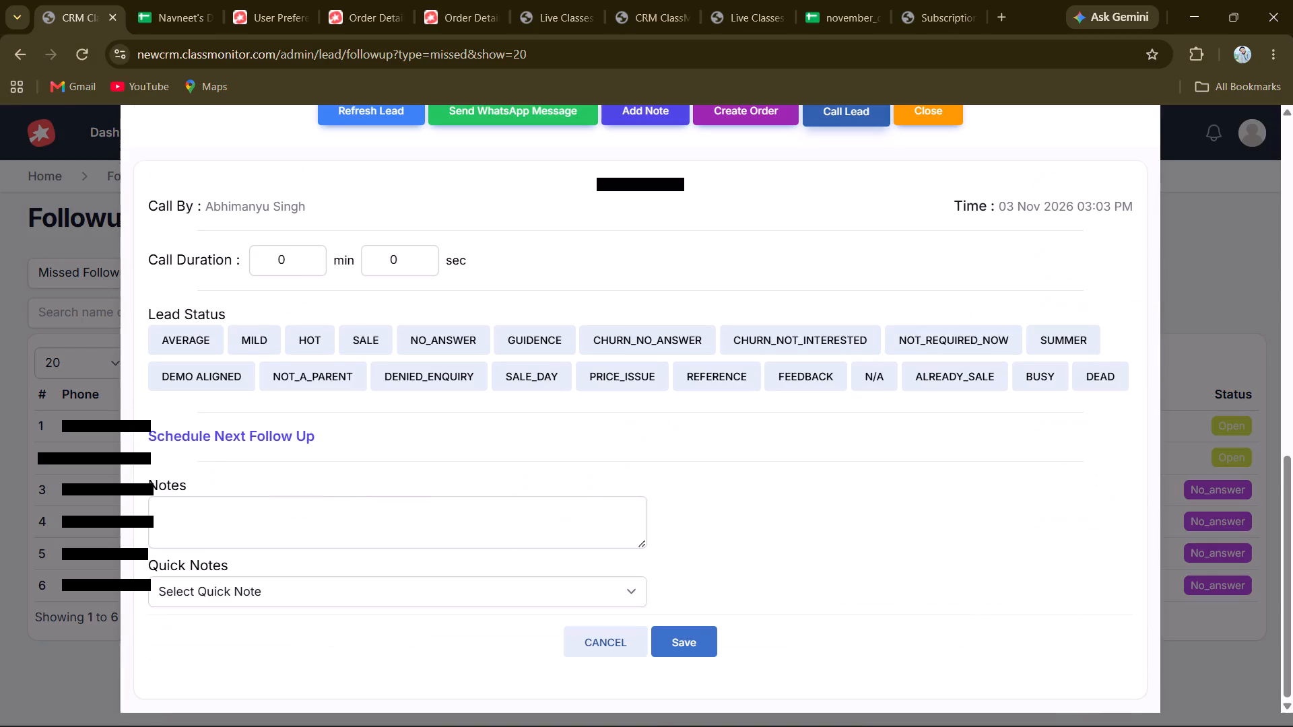
pyautogui.scroll(8, 733, 475)
pyautogui.scroll(-13, 733, 475)
pyautogui.click(670, 333)
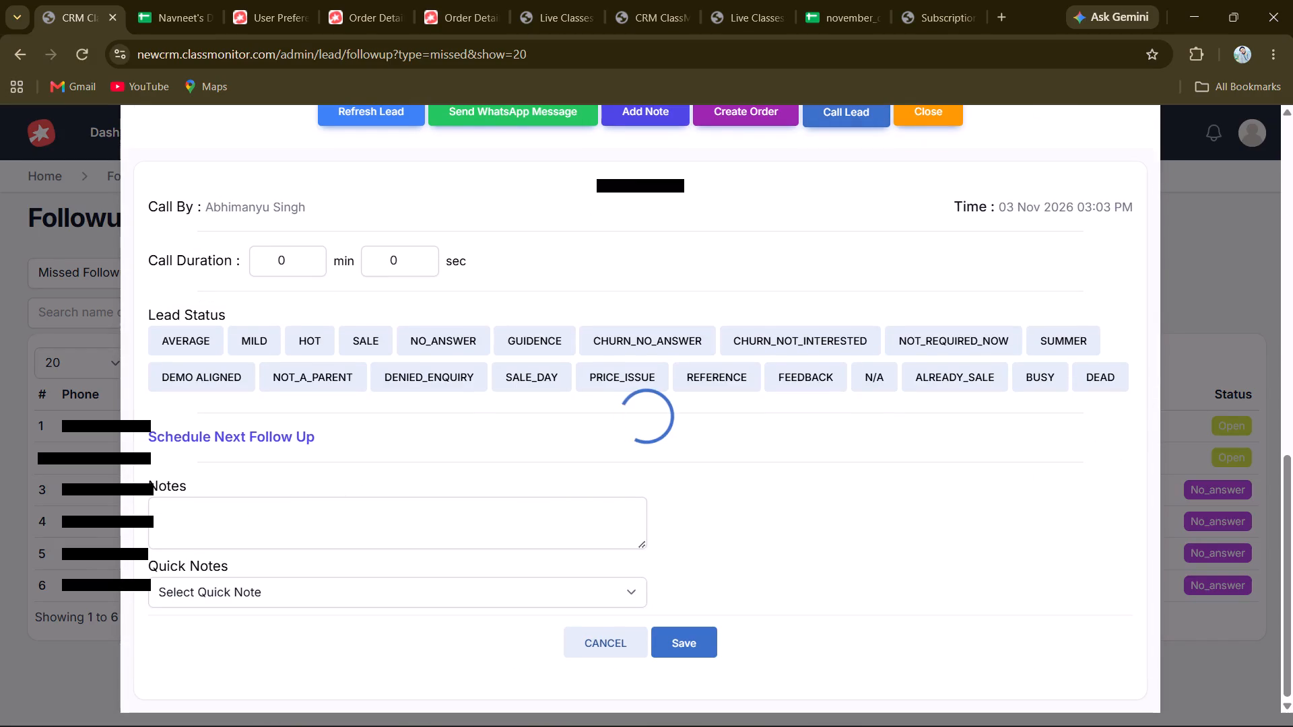
pyautogui.click(409, 541)
pyautogui.write('npc')
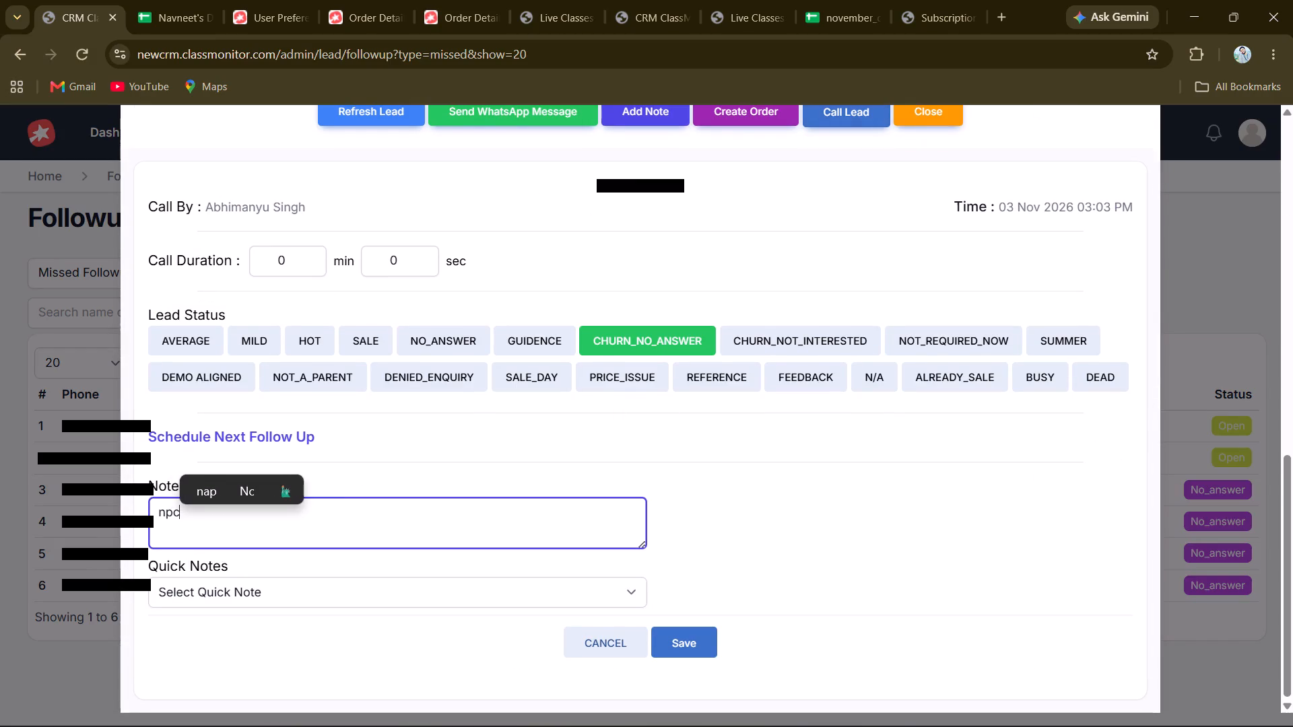
pyautogui.click(705, 642)
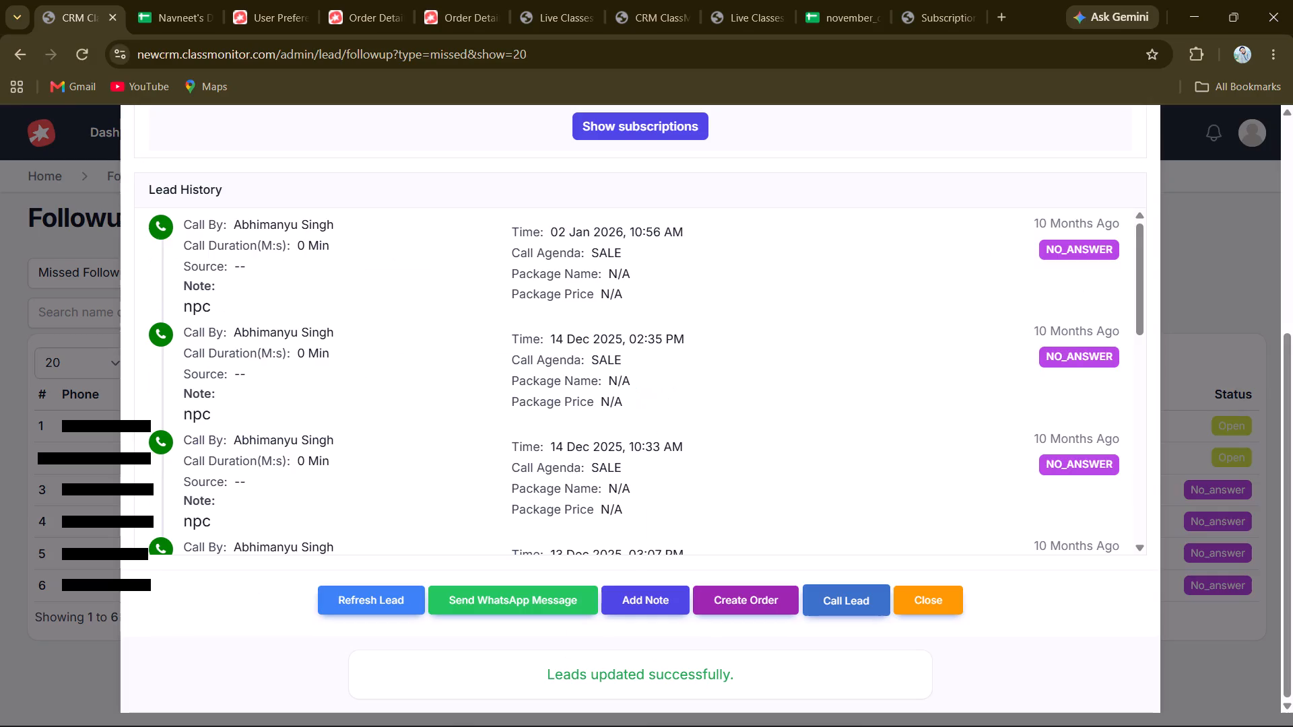
# Switch to the november_daily_revenue_sheet and enter 1000 as Ankit's revenue for day 3 (Tue).
pyautogui.click(832, 12)
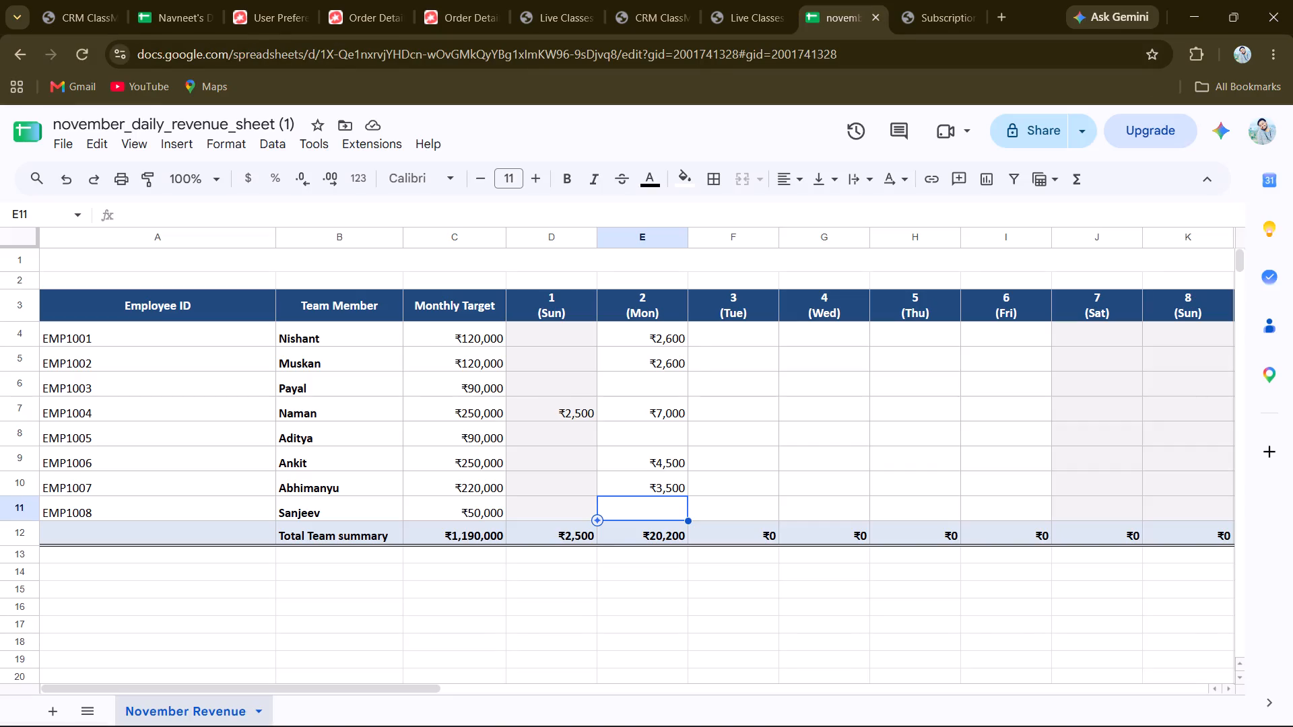
pyautogui.click(727, 463)
pyautogui.write('1000')
pyautogui.press('Return')
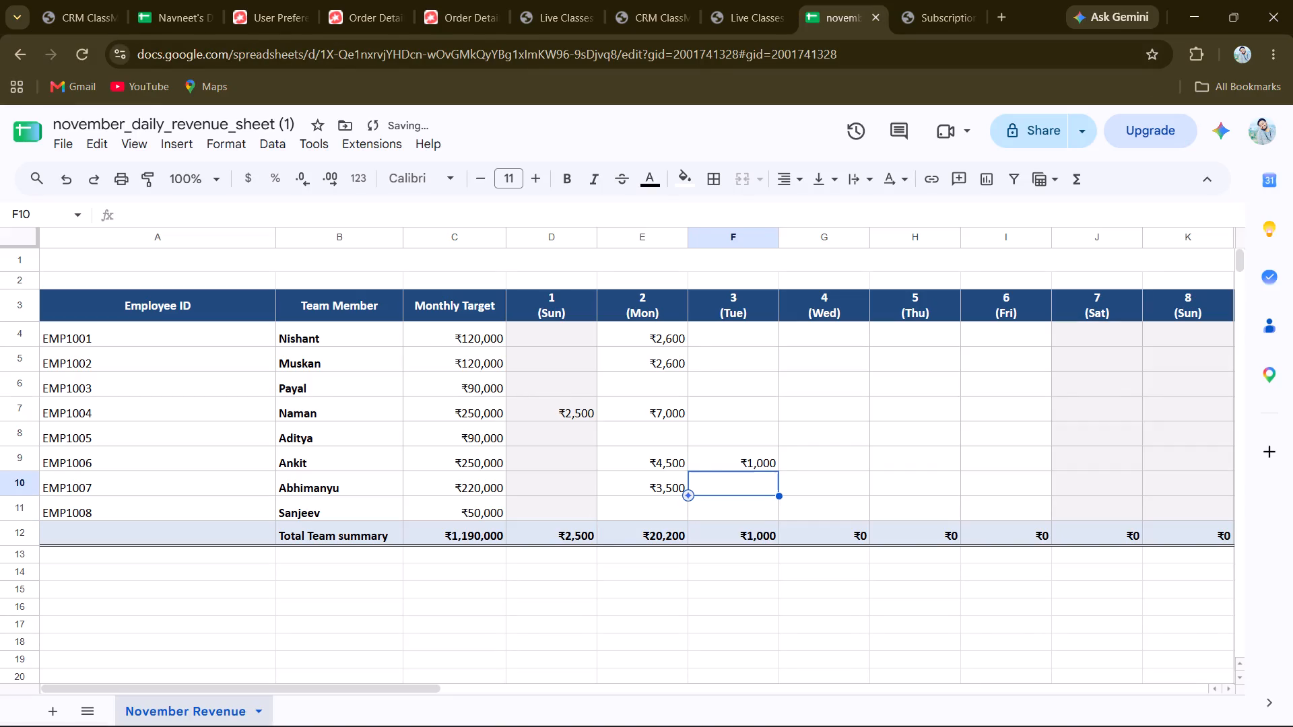
# Return to the CRM tab with the missed follow-ups and close the learning lead.
pyautogui.click(642, 0)
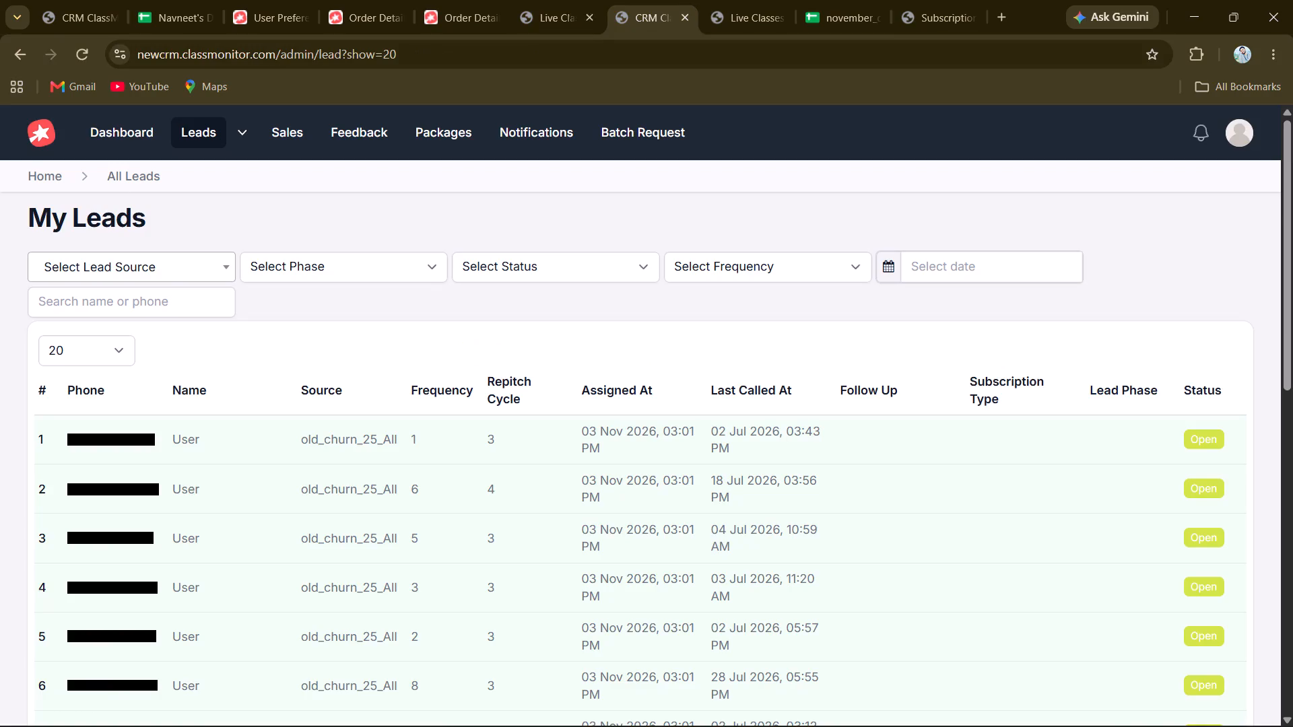
pyautogui.click(41, 0)
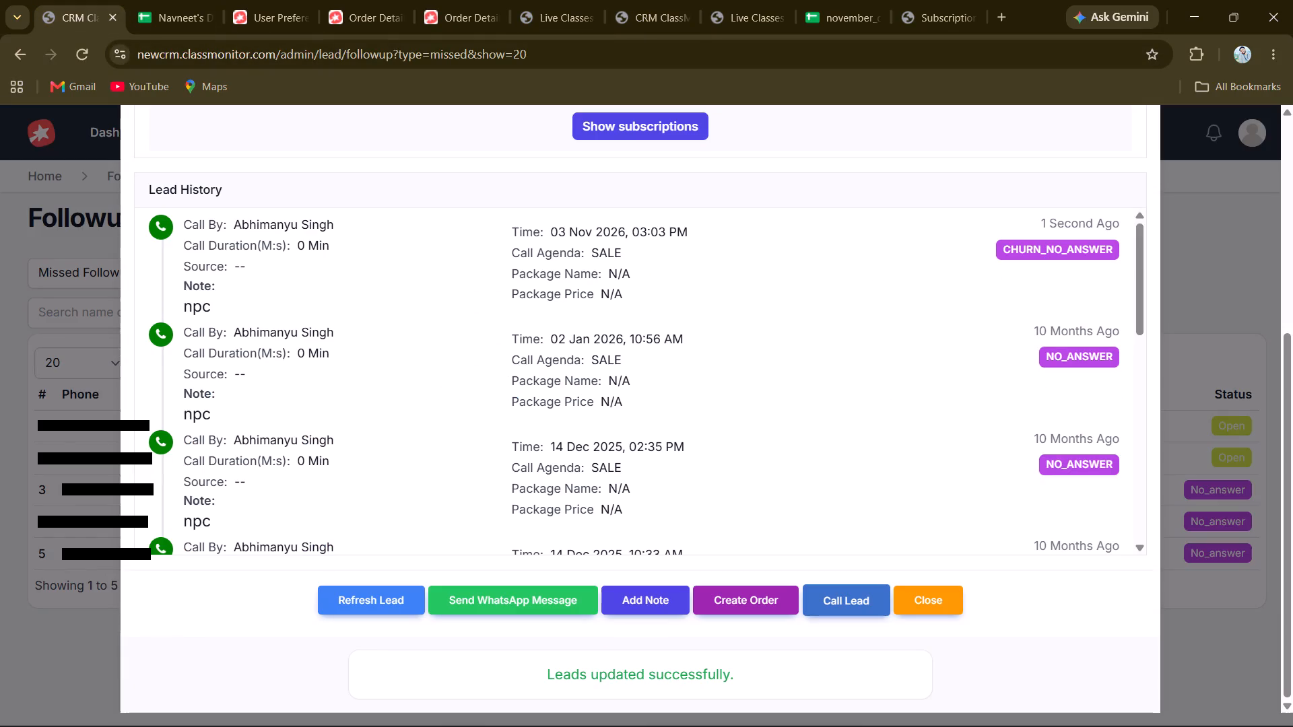
pyautogui.click(925, 602)
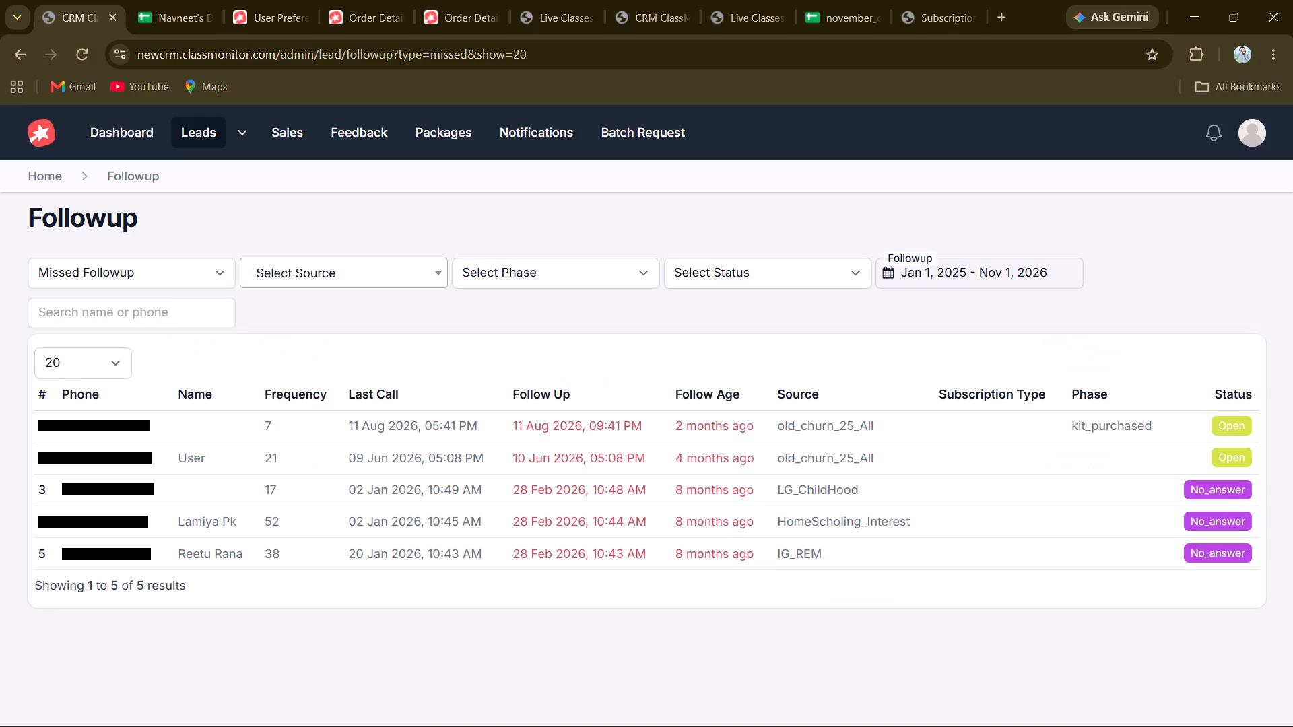
# Open the LG_ChildHood missed follow-up, log a call with status CHURN_NO_ANSWER and note "npc", save it and close the lead.
pyautogui.click(415, 491)
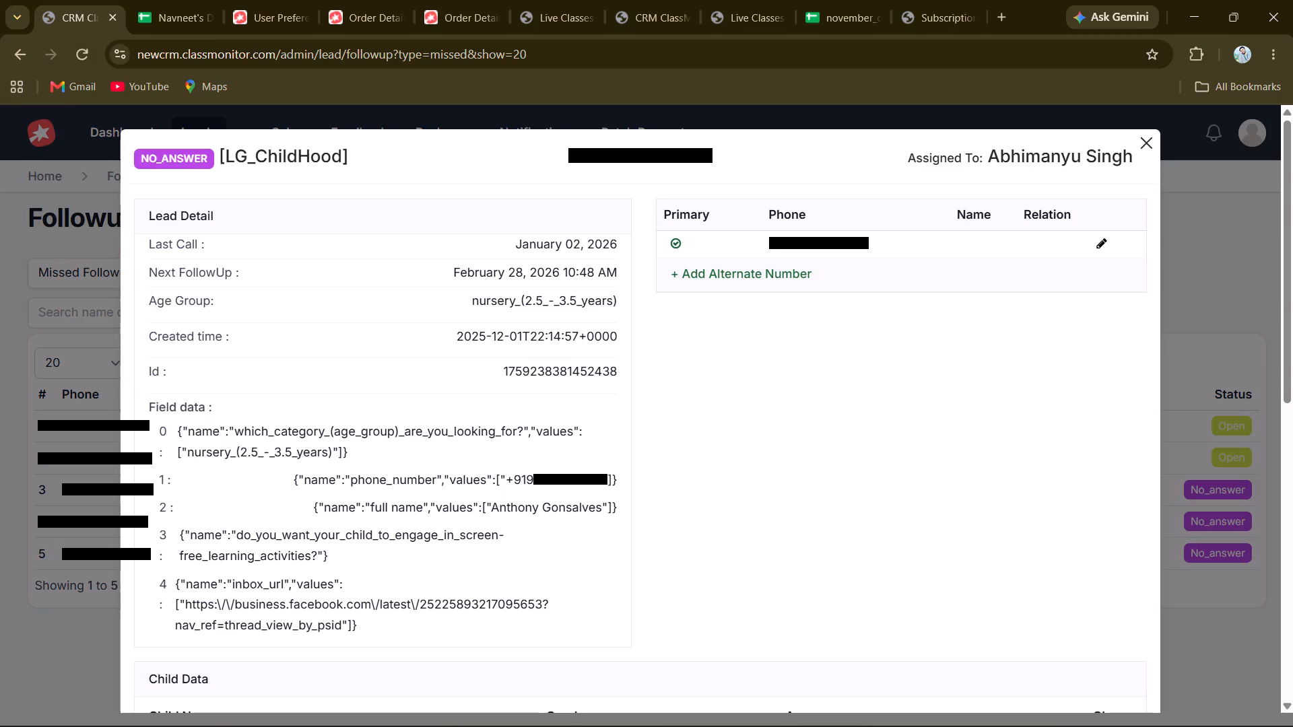
pyautogui.scroll(-10, 415, 491)
pyautogui.click(824, 677)
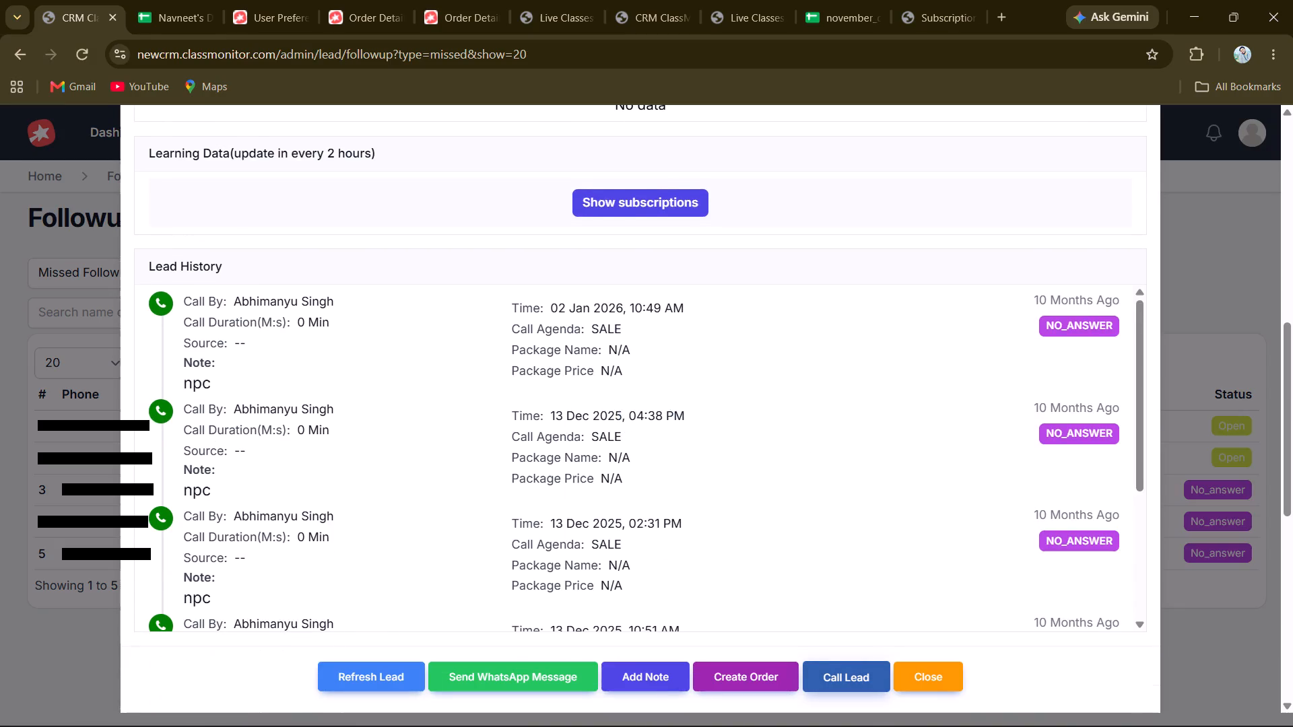
pyautogui.scroll(-9, 824, 677)
pyautogui.click(651, 337)
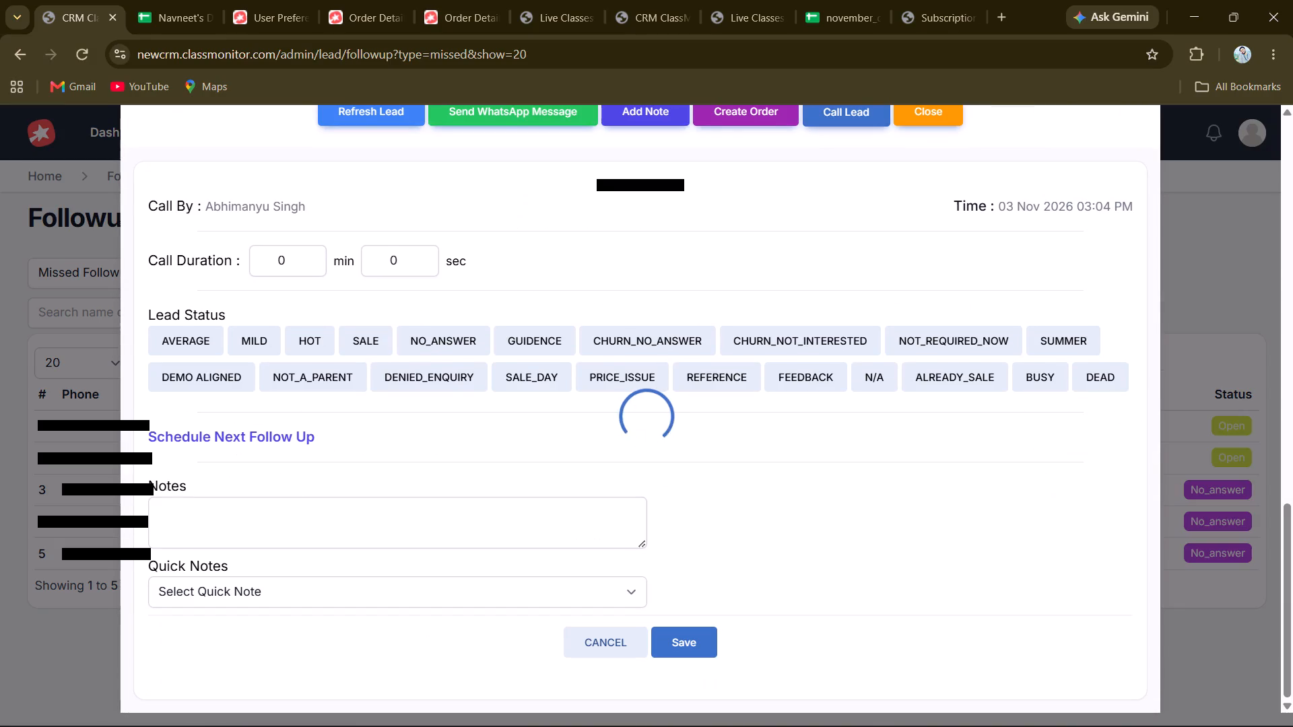
pyautogui.click(494, 528)
pyautogui.write('npcx')
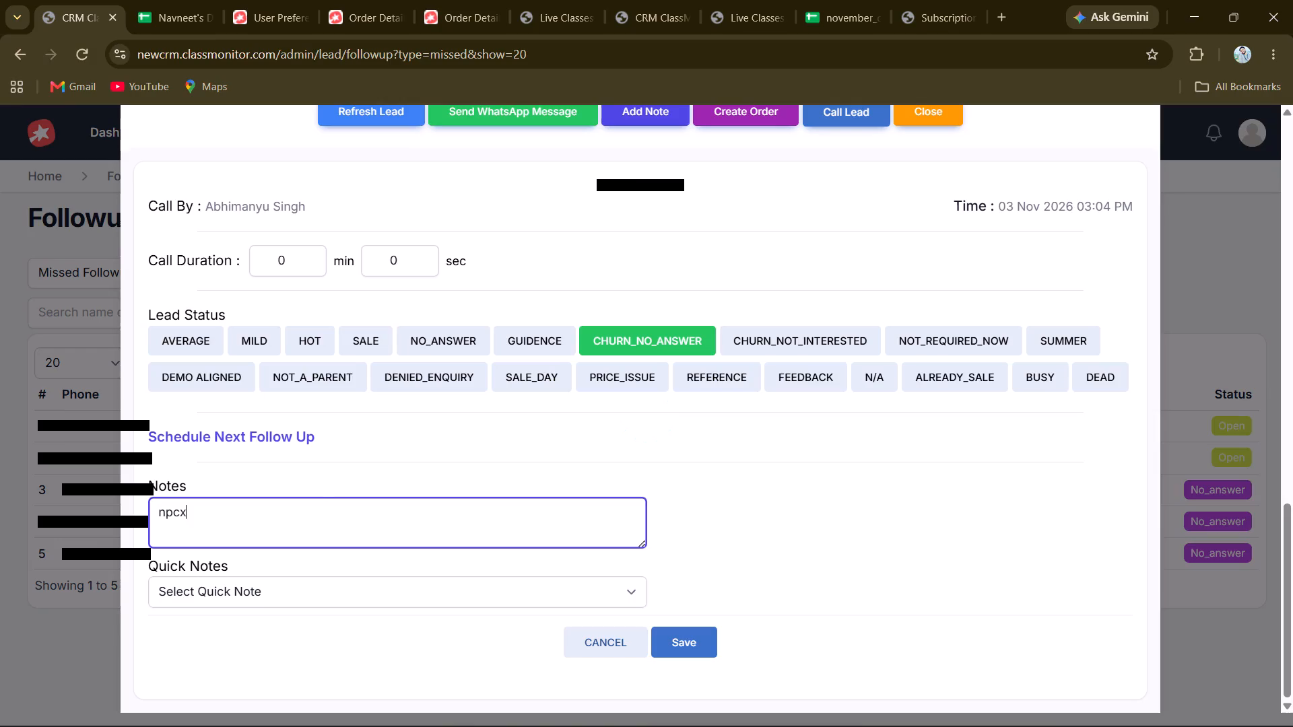
pyautogui.press('BackSpace')
pyautogui.scroll(9, 630, 514)
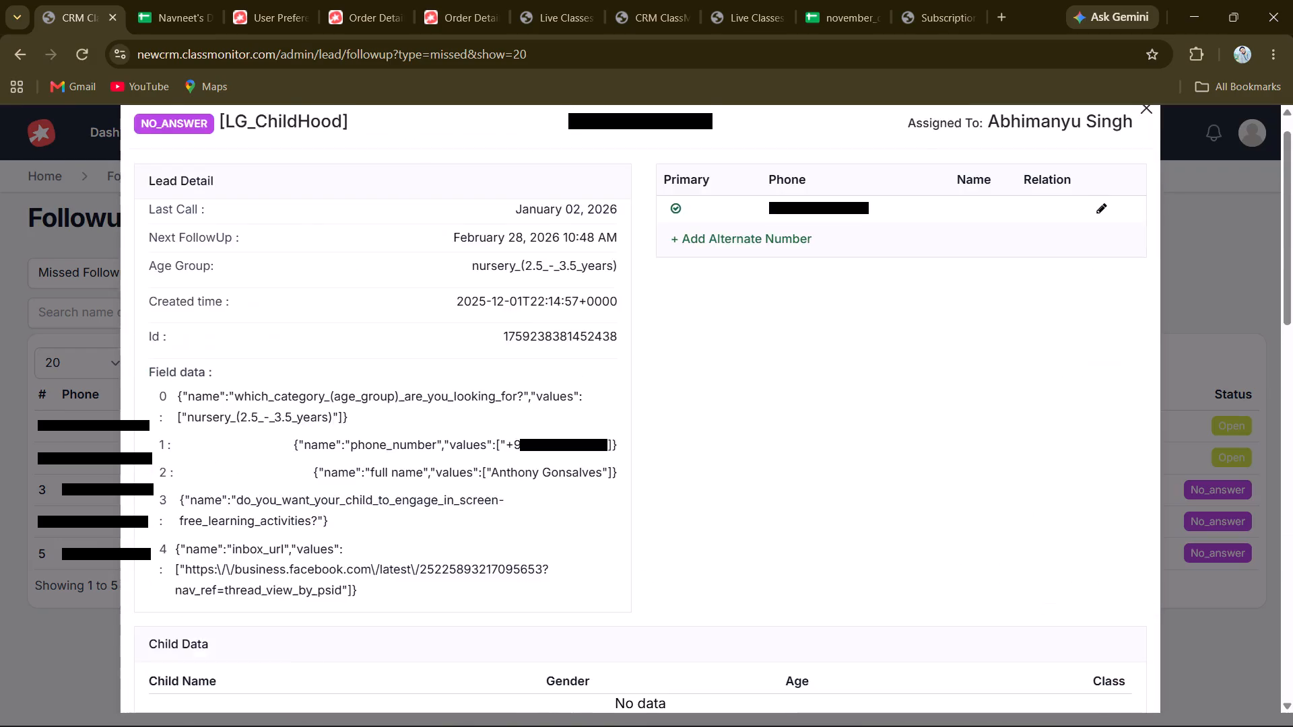
pyautogui.scroll(-9, 630, 514)
pyautogui.click(692, 643)
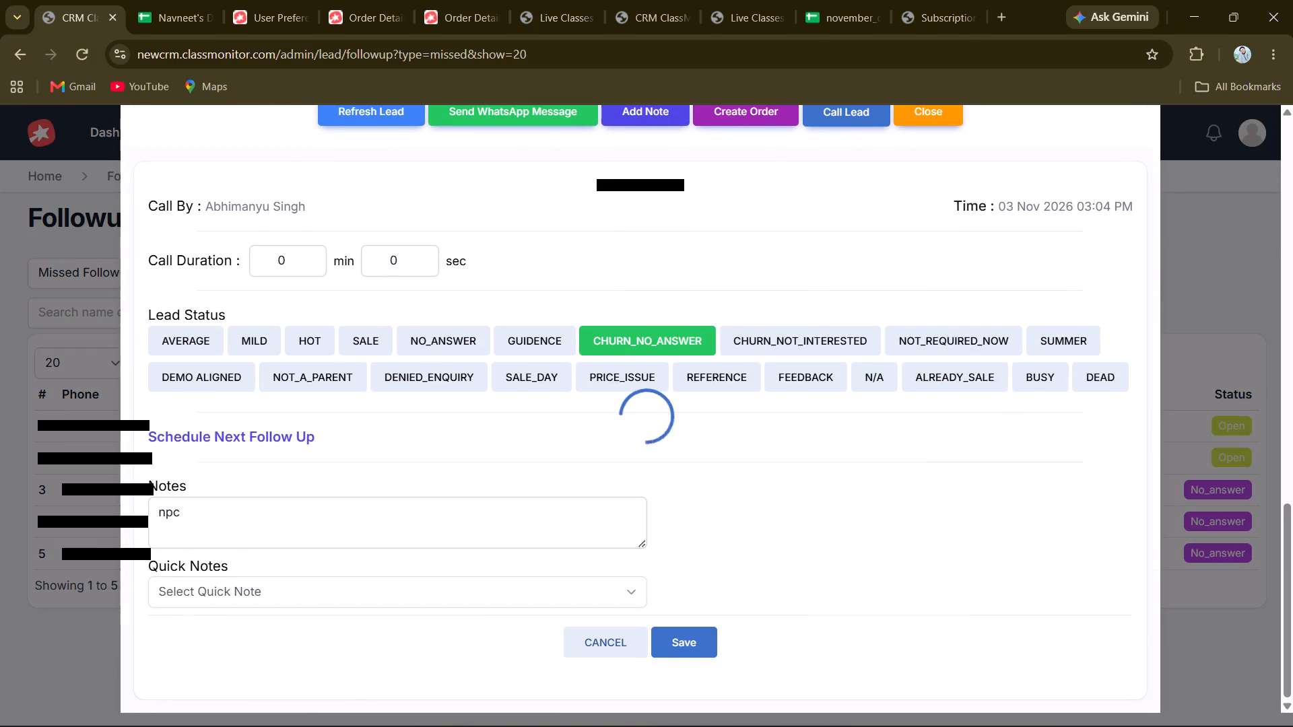
pyautogui.click(943, 596)
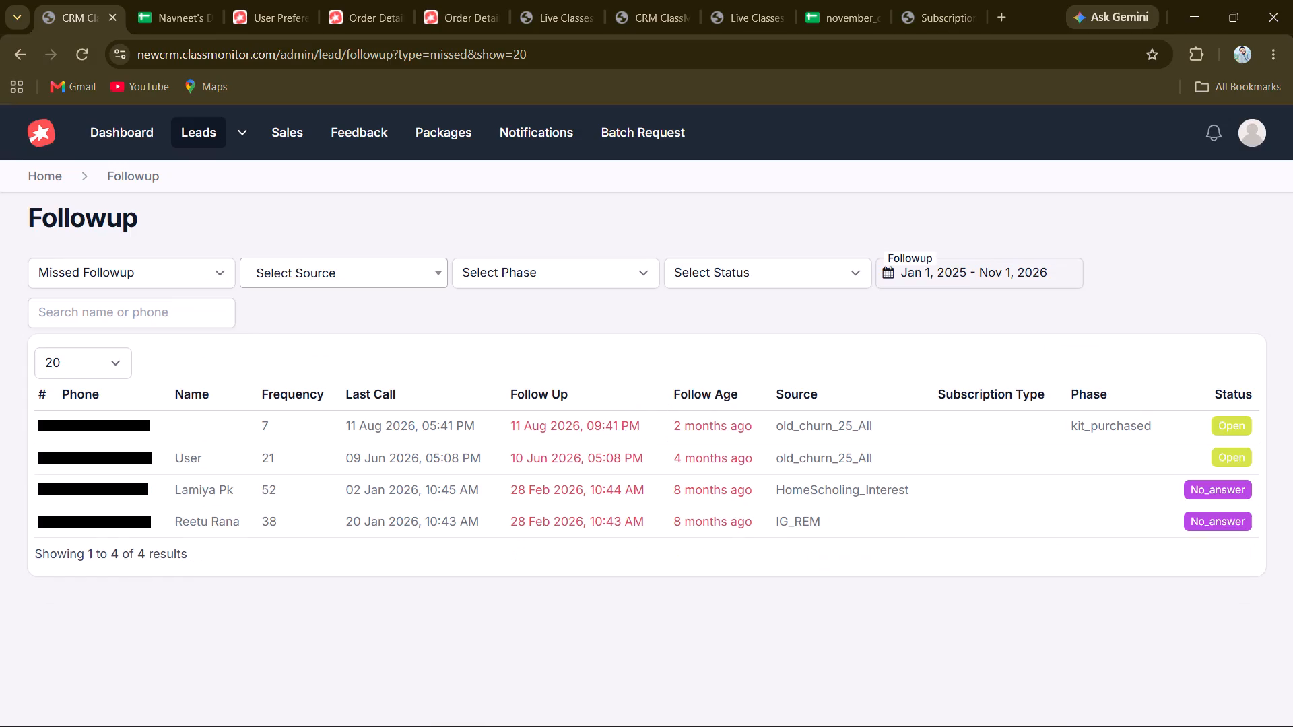
# Open the HomeScholing_Interest missed follow-up, log a call with status CHURN_NO_ANSWER and note "no incominmg", save it and close the lead.
pyautogui.click(411, 489)
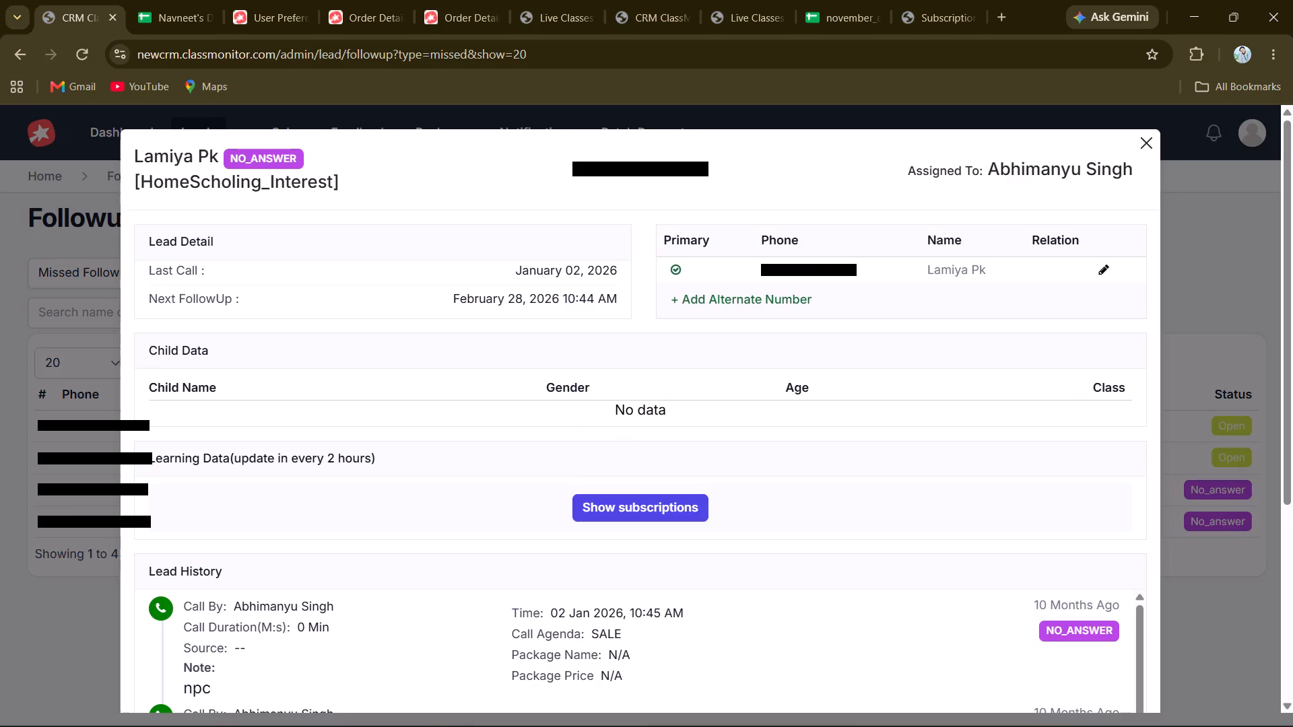
pyautogui.scroll(-7, 411, 489)
pyautogui.click(838, 683)
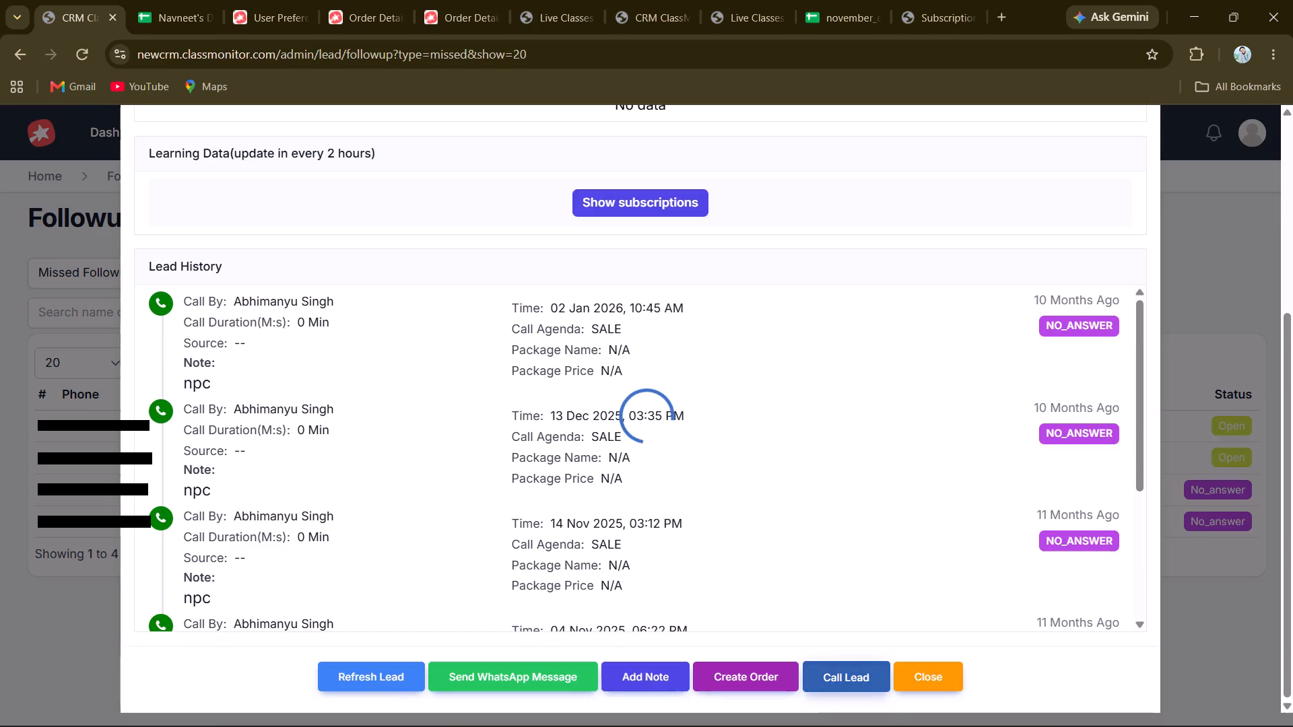
pyautogui.scroll(-9, 838, 683)
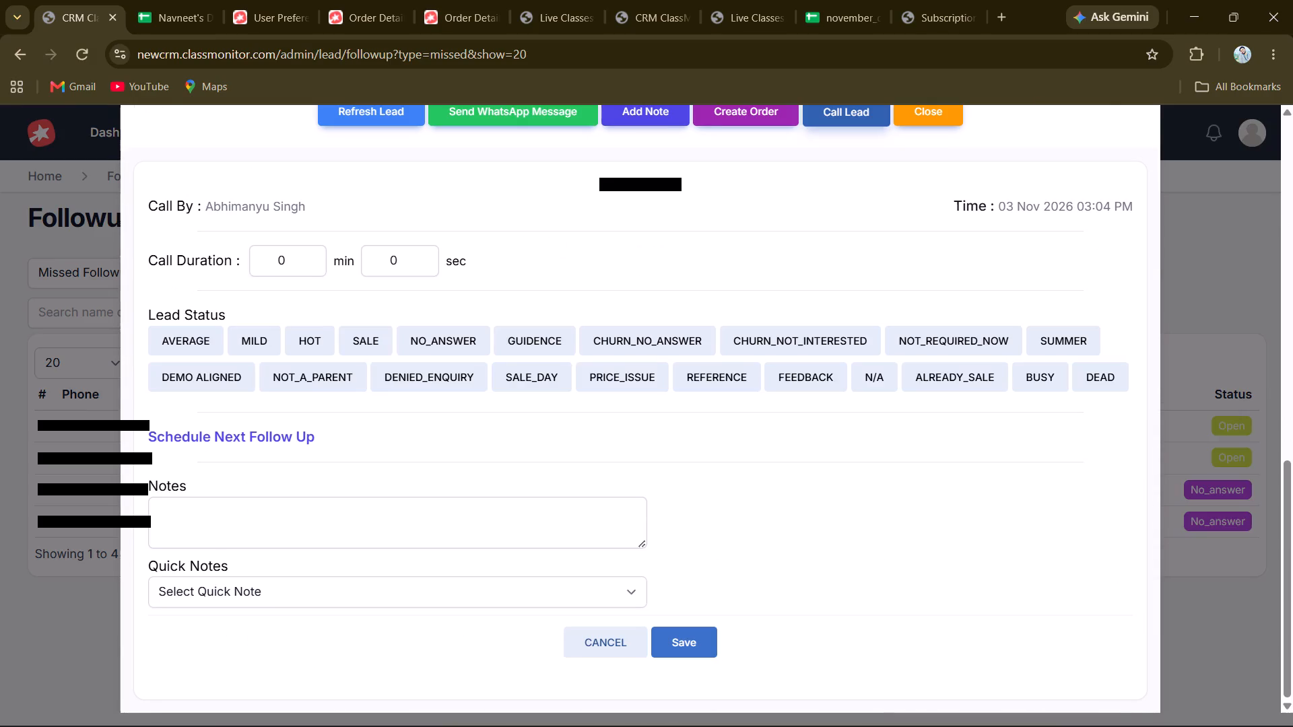
pyautogui.click(670, 345)
pyautogui.click(432, 526)
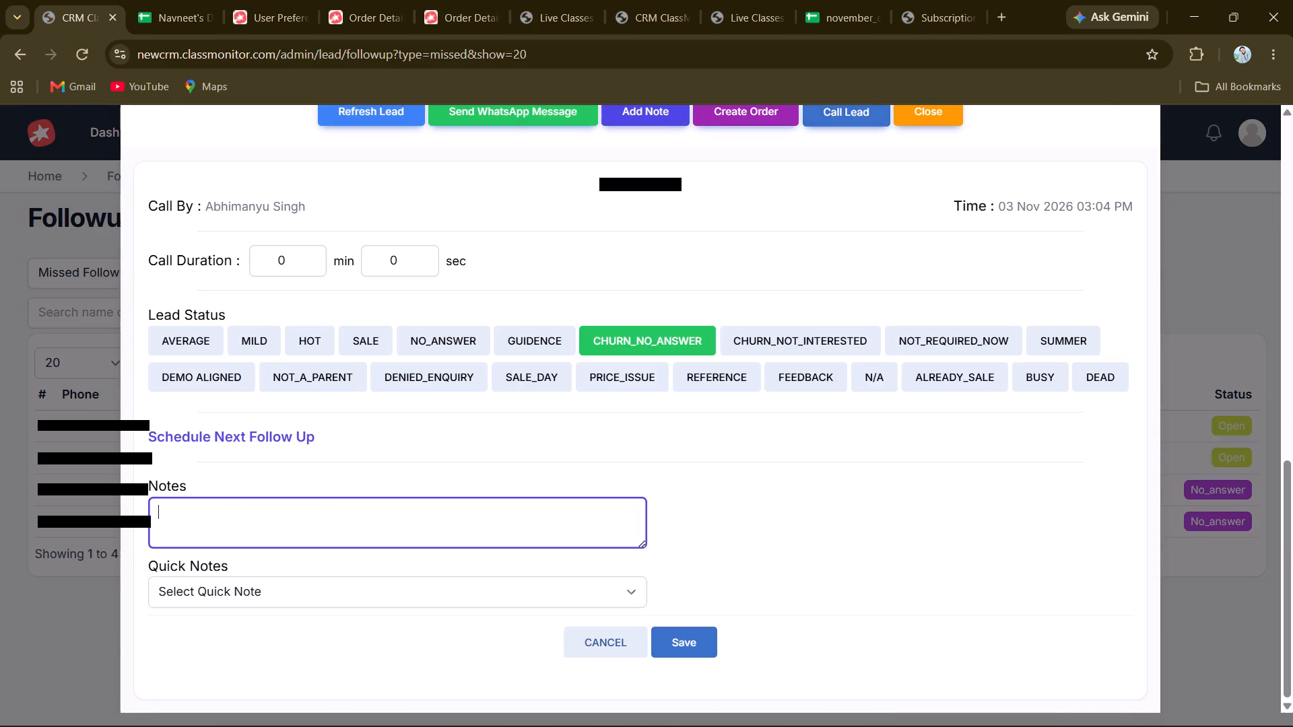
pyautogui.write('no i')
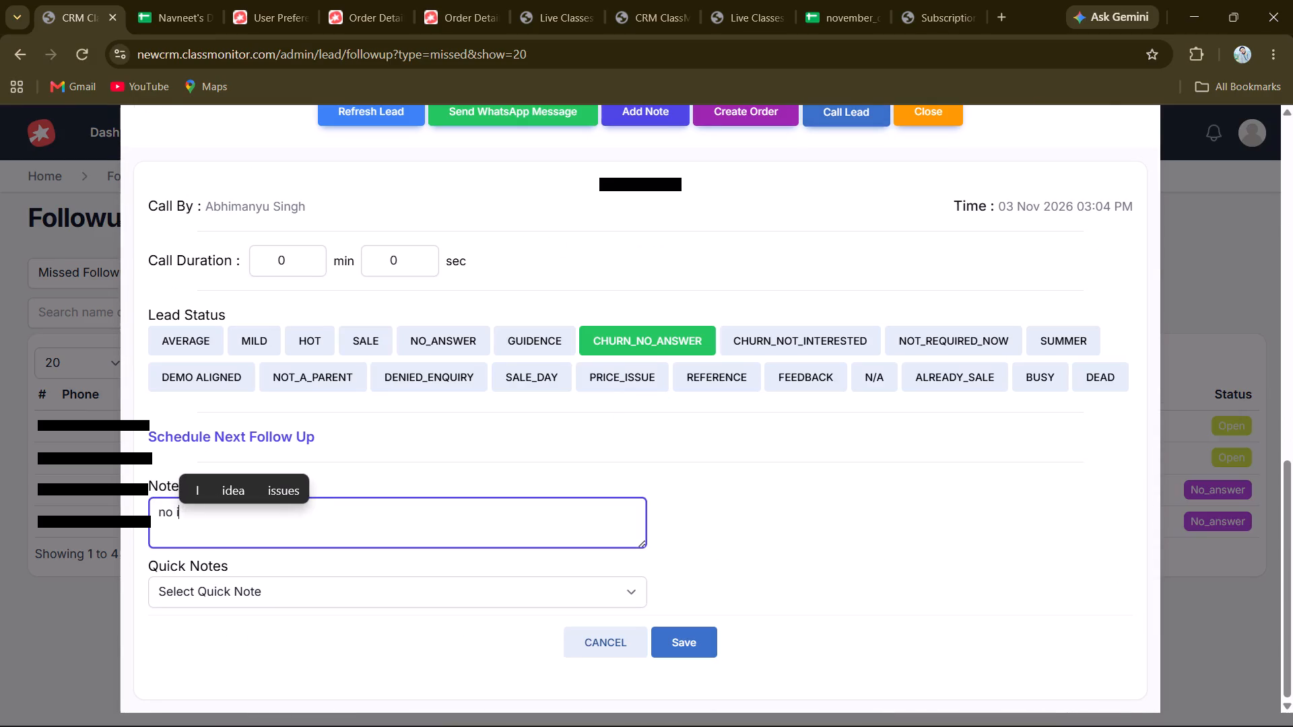
pyautogui.write('ncominmg')
pyautogui.press('space')
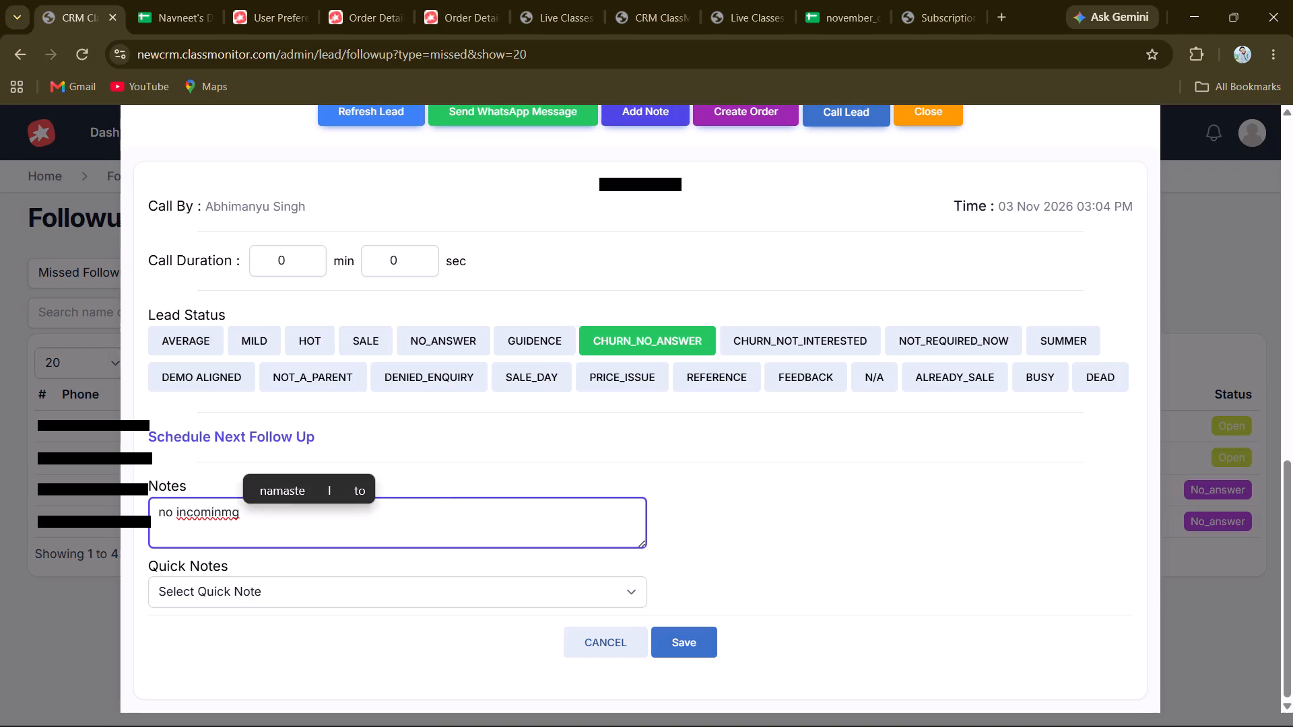
pyautogui.click(679, 646)
pyautogui.click(944, 603)
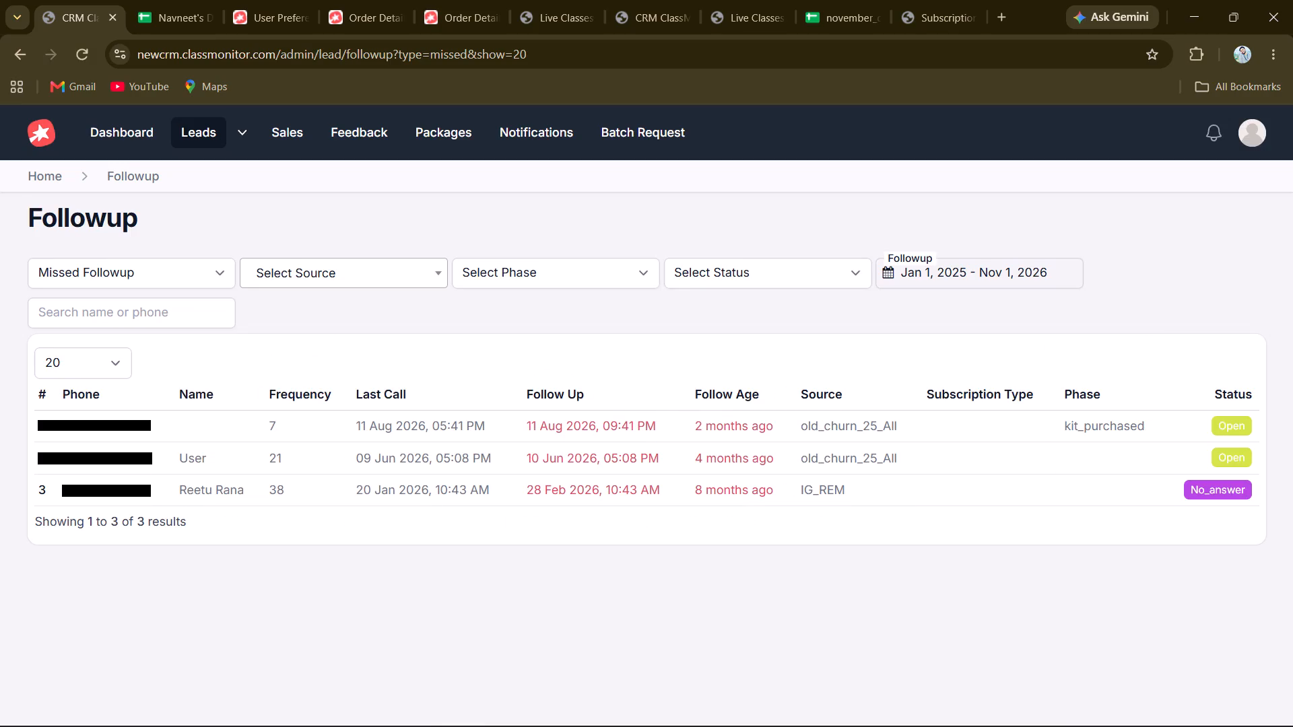
# Open the missed follow-up lead with source IG_REM.
pyautogui.click(417, 490)
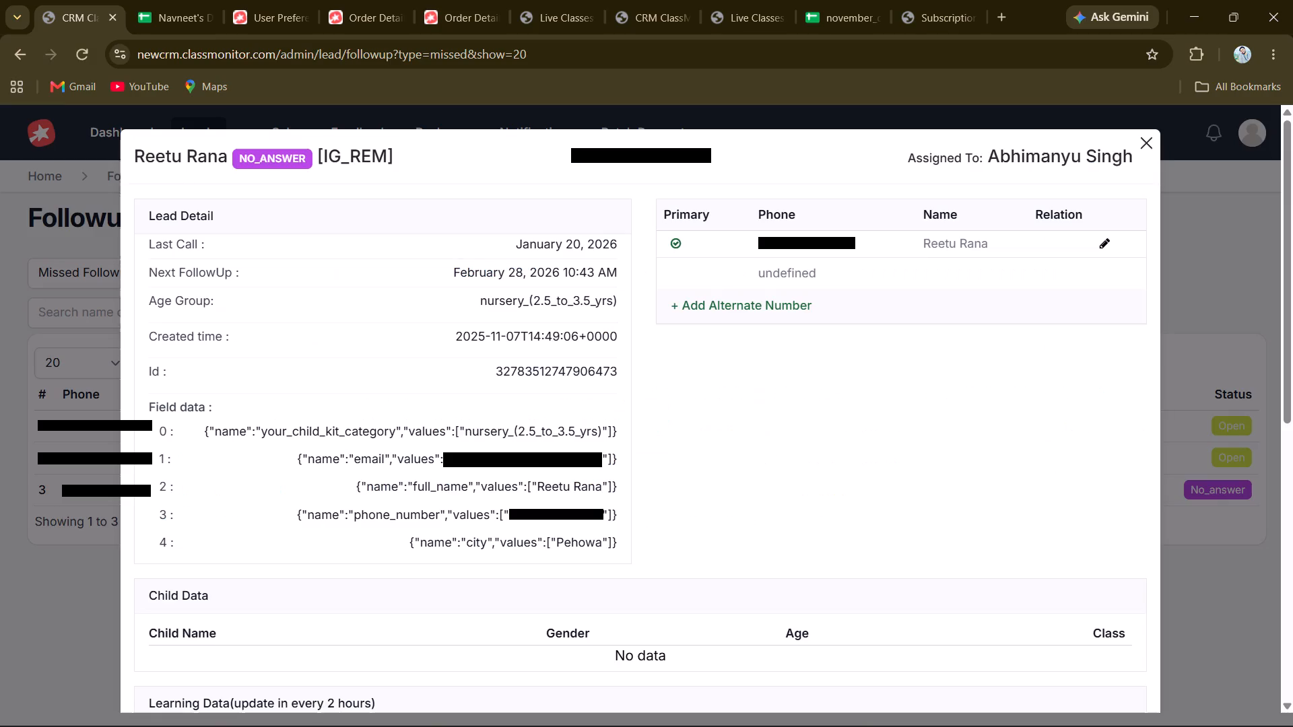
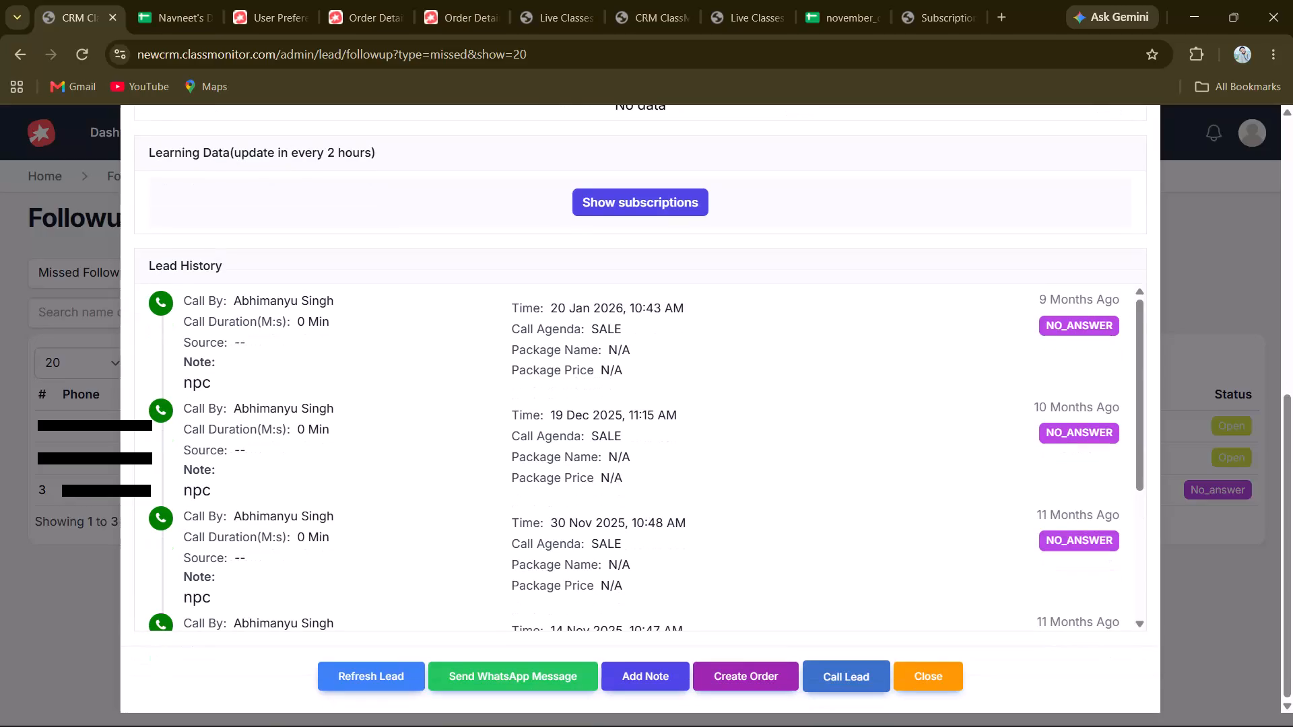
# Log a 42-second call on the IG_REM lead with status CHURN_NOT_INTERESTED and note "not interested", save it and close the lead.
pyautogui.click(841, 678)
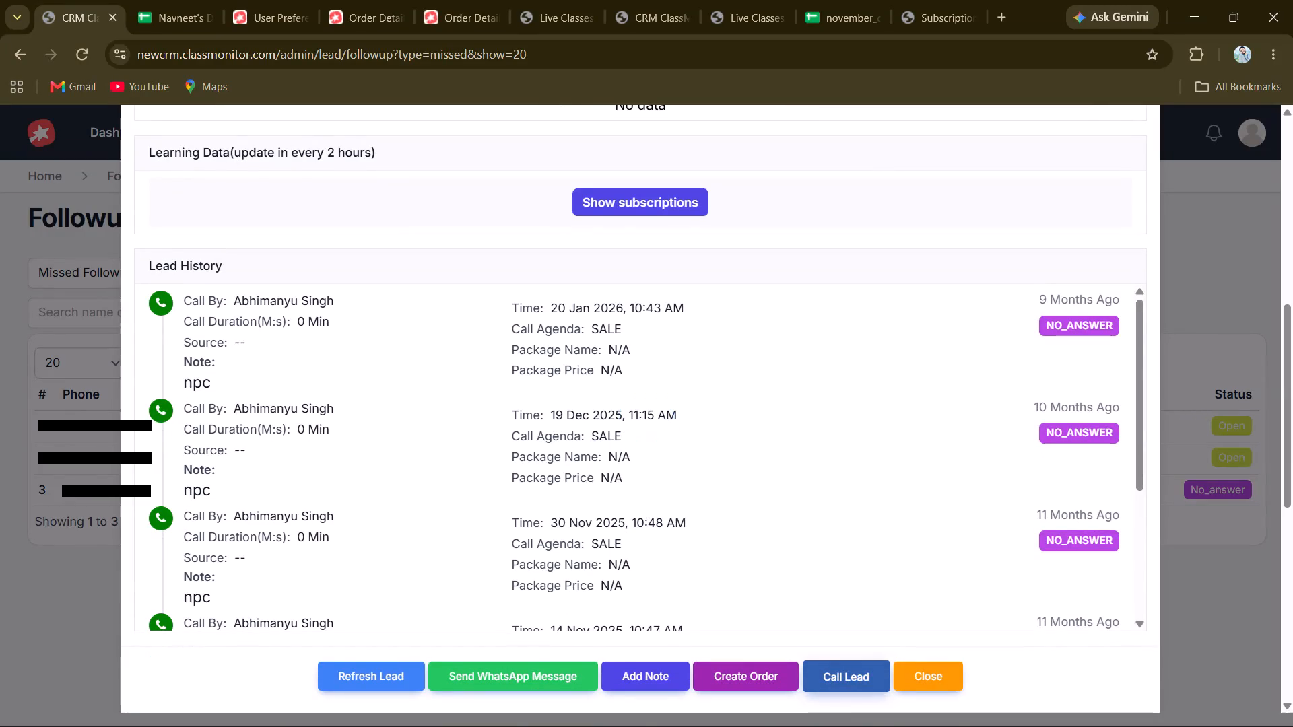
pyautogui.scroll(-7, 841, 678)
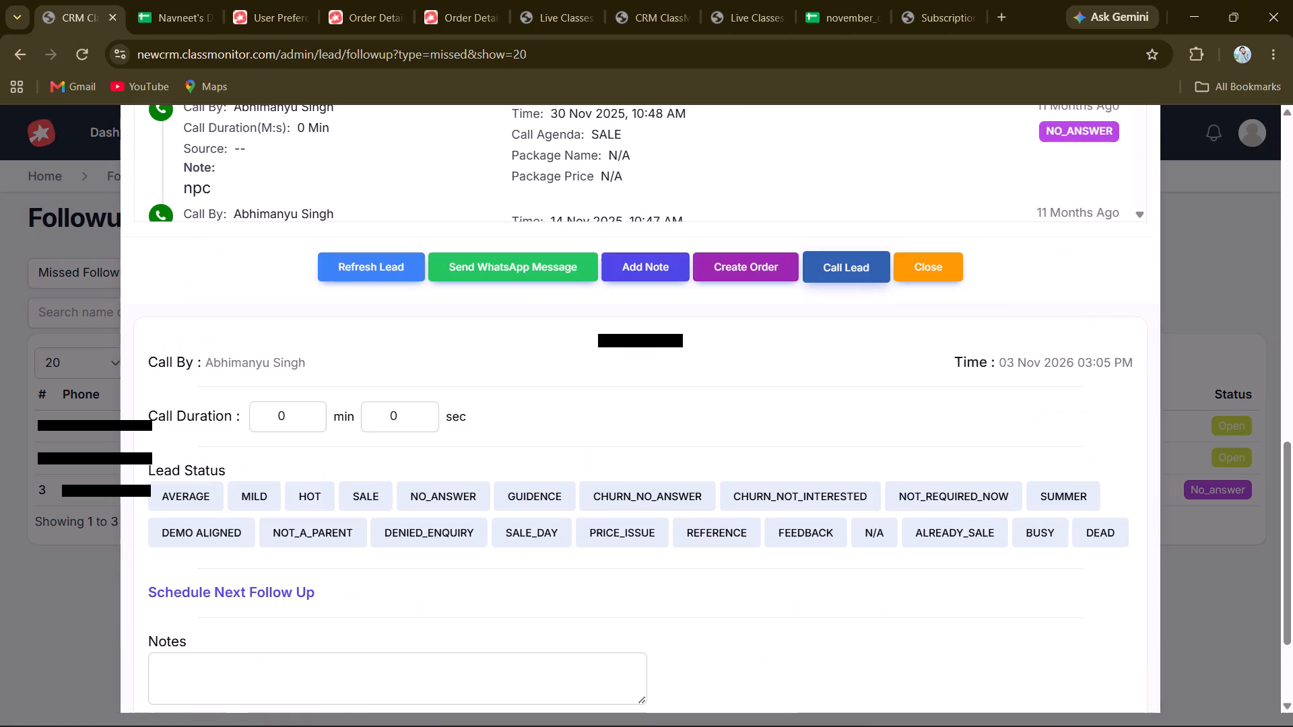
pyautogui.click(849, 349)
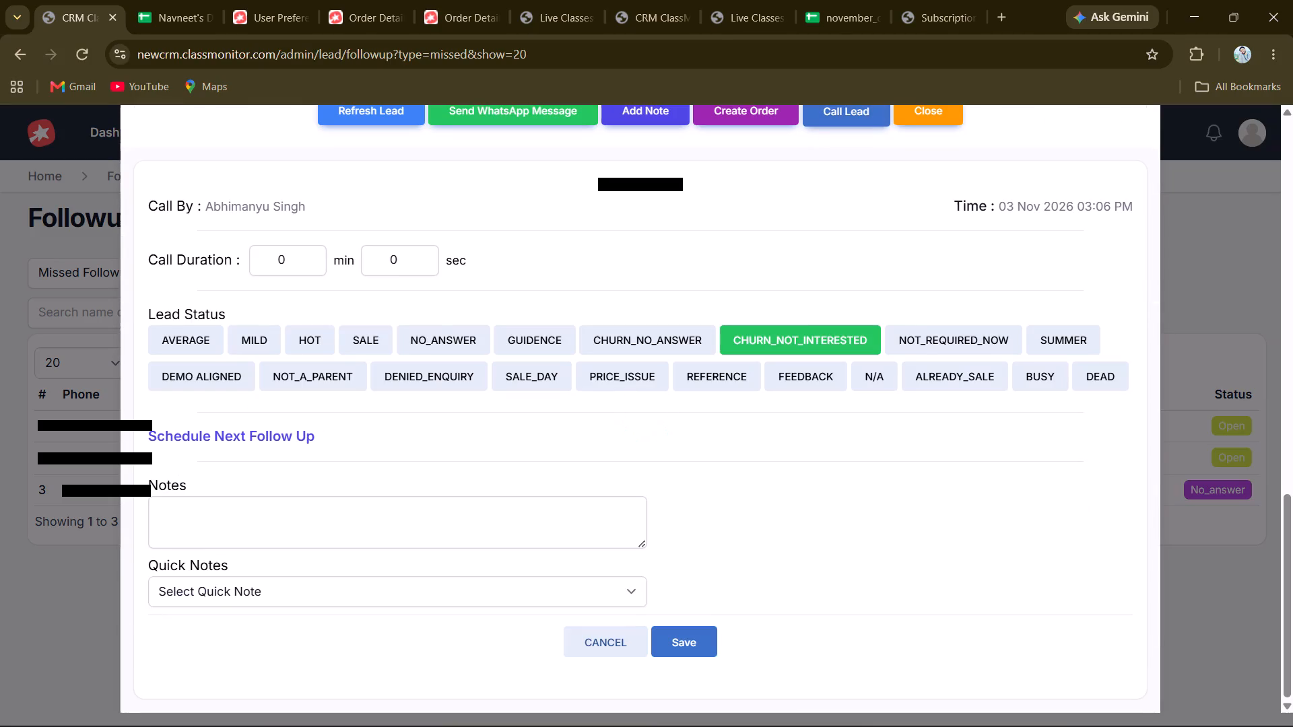
pyautogui.click(406, 249)
pyautogui.press('BackSpace')
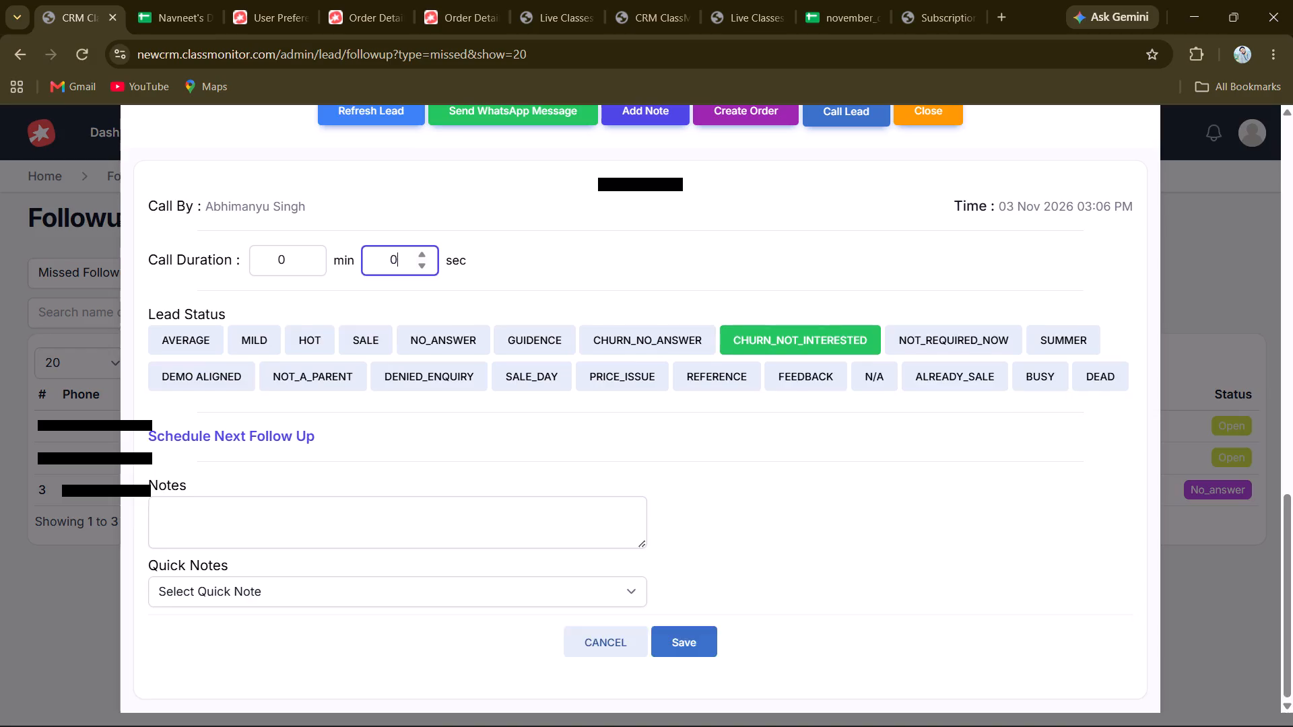
pyautogui.write('42')
pyautogui.click(337, 530)
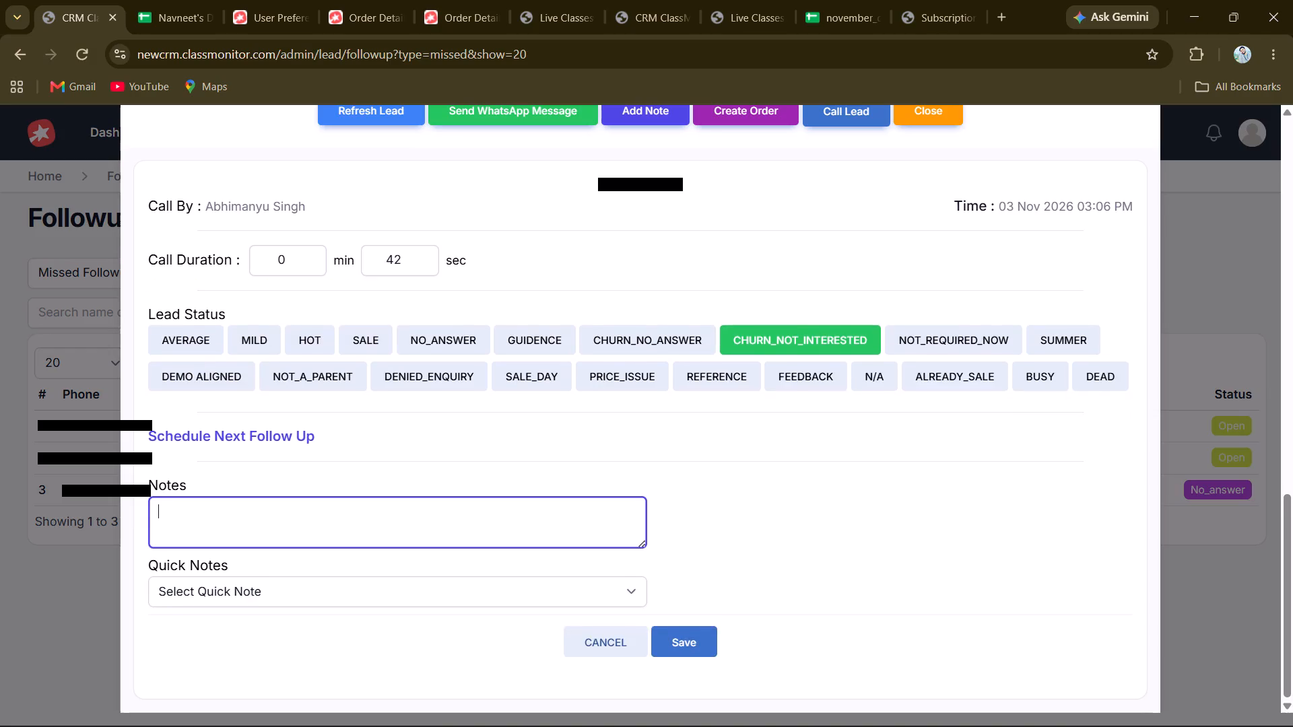
pyautogui.write('not intersted')
pyautogui.click(268, 485)
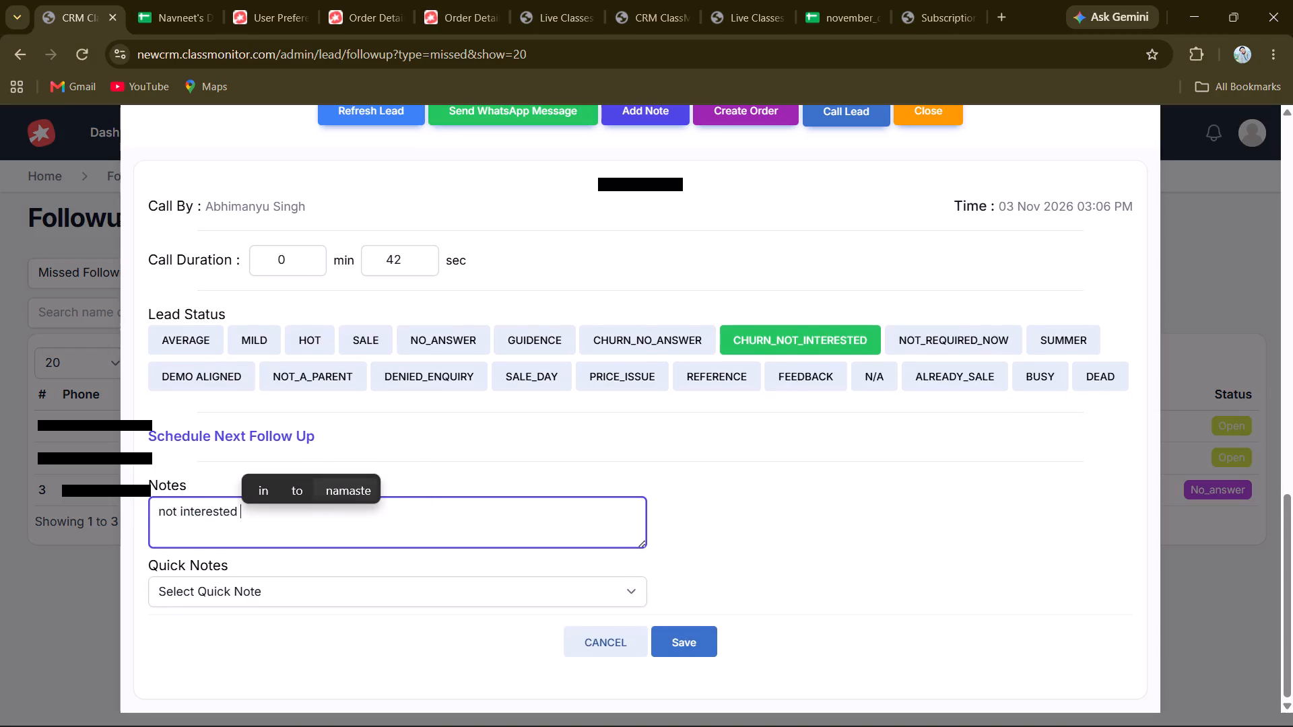
pyautogui.click(698, 641)
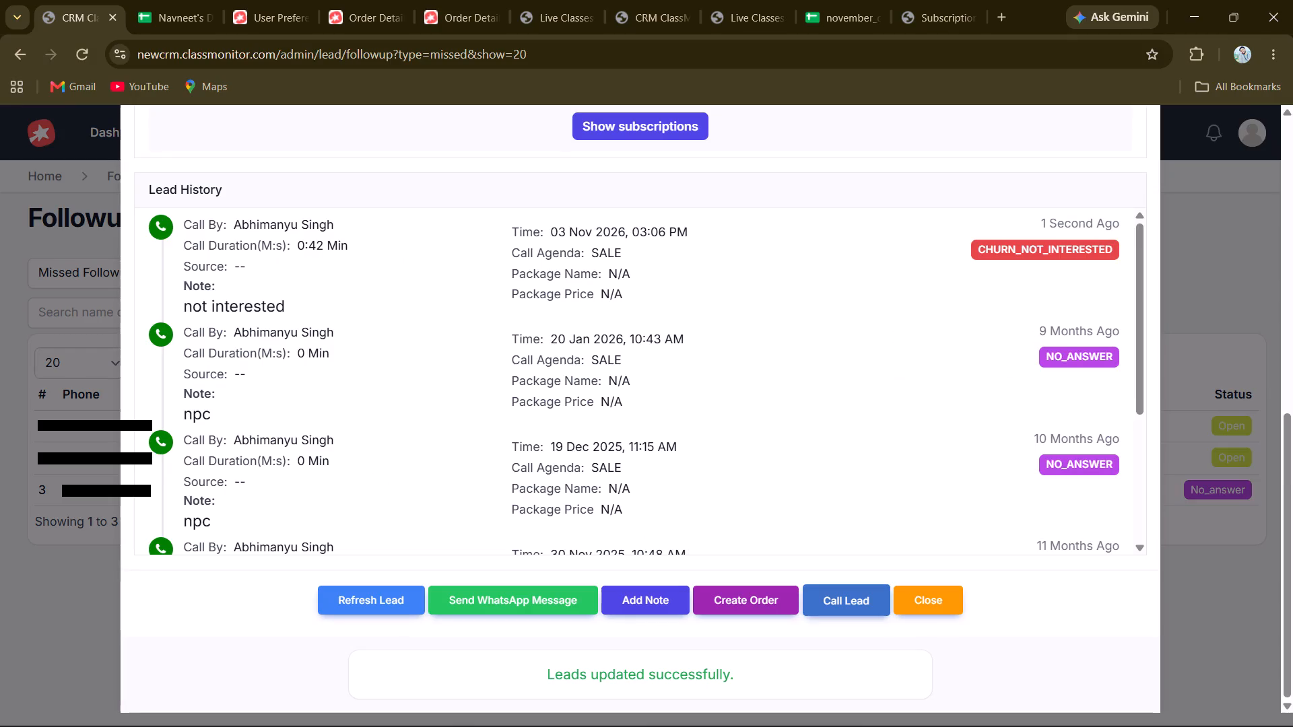
pyautogui.click(921, 596)
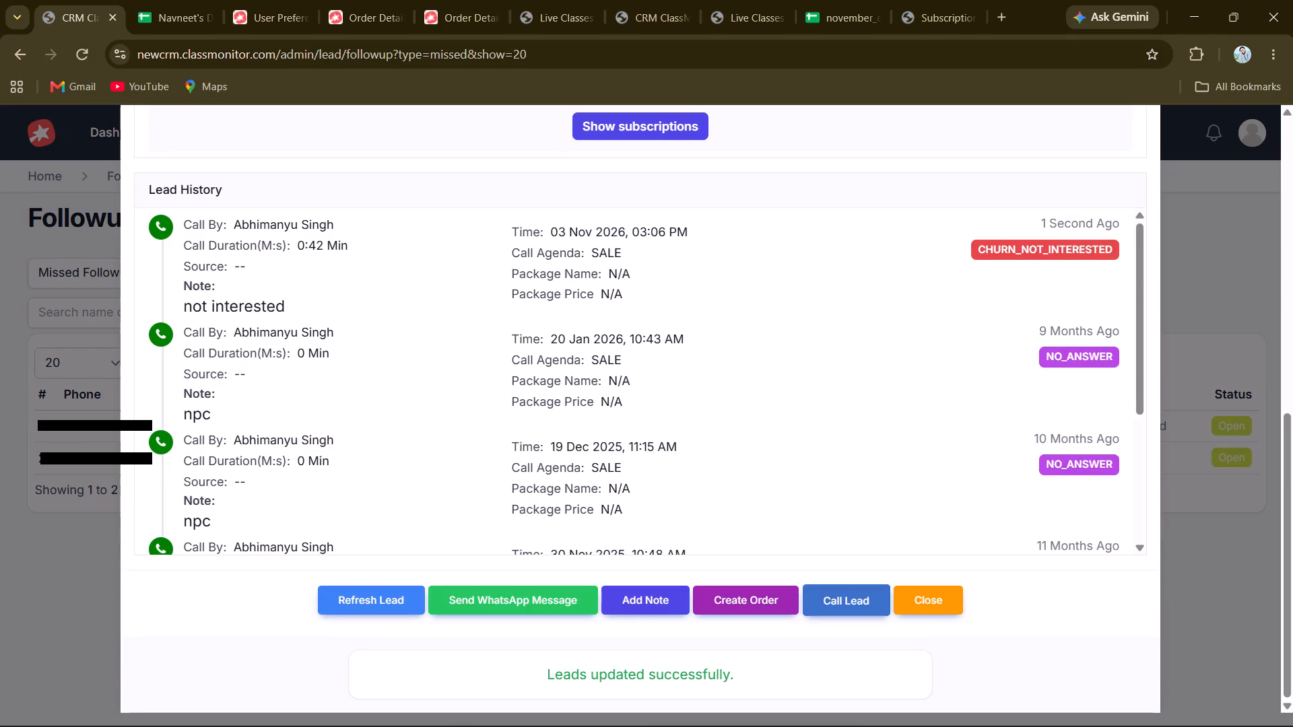
# Switch from the missed follow-ups to the My Leads list.
pyautogui.click(226, 181)
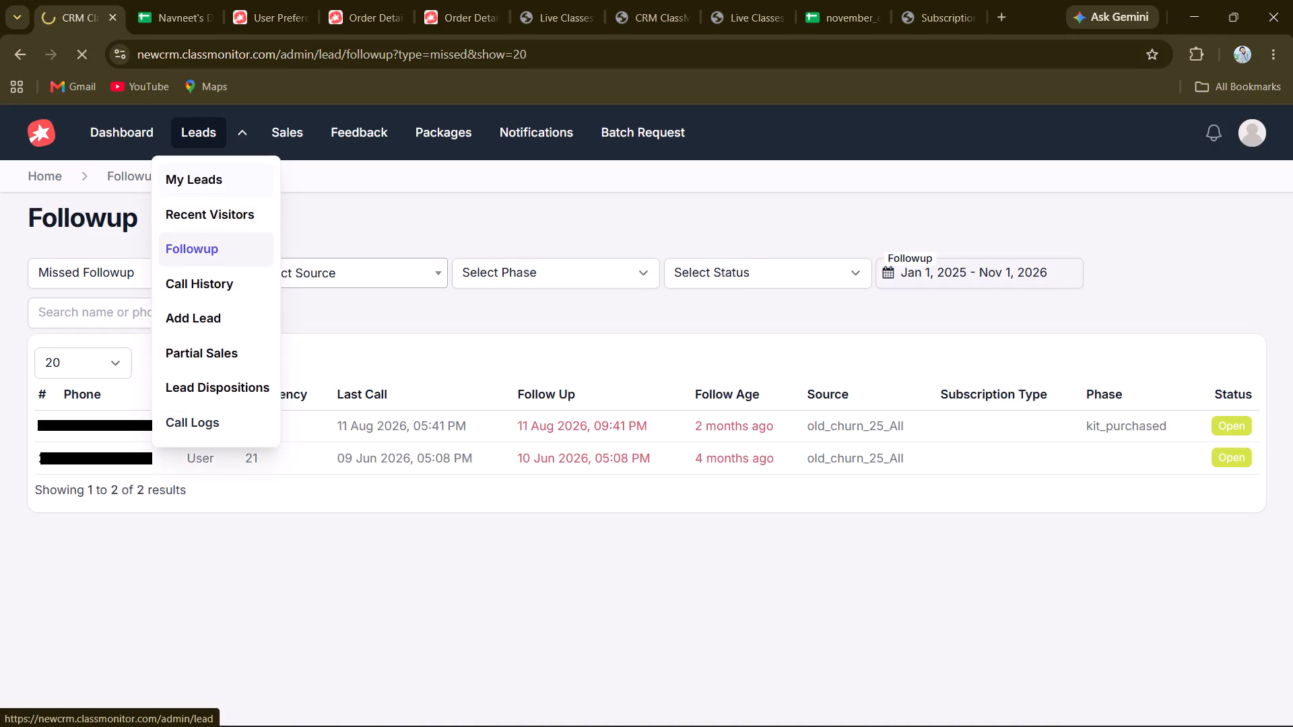
pyautogui.scroll(-11, 513, 627)
pyautogui.scroll(8, 513, 627)
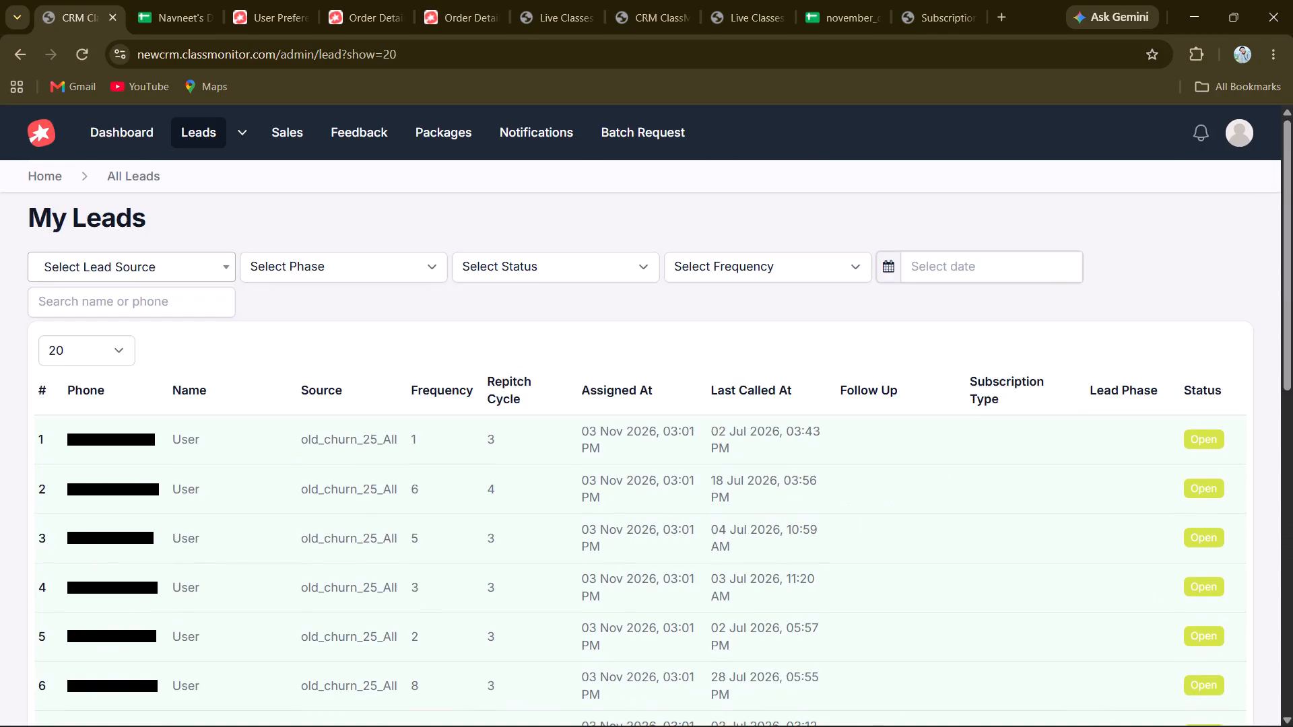
# Open the first old_churn_25_All lead in My Leads, examine its lead history and close it.
pyautogui.click(350, 445)
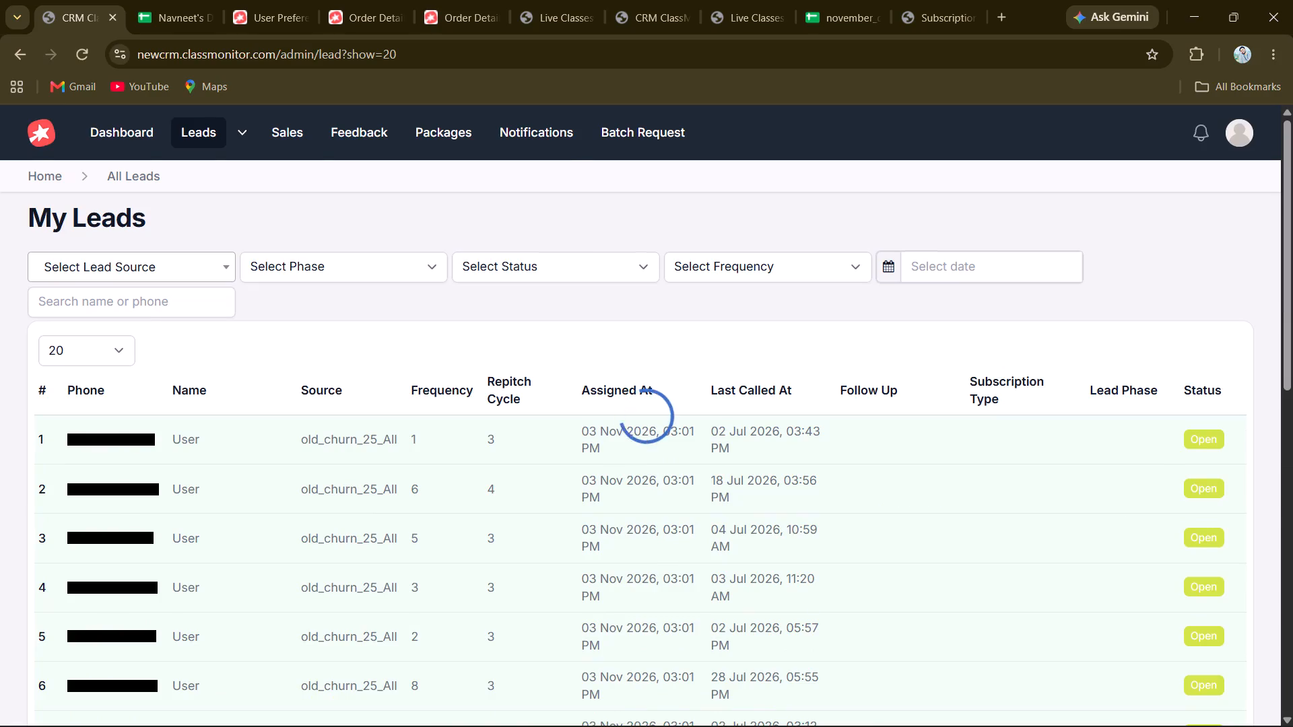
pyautogui.scroll(-10, 575, 379)
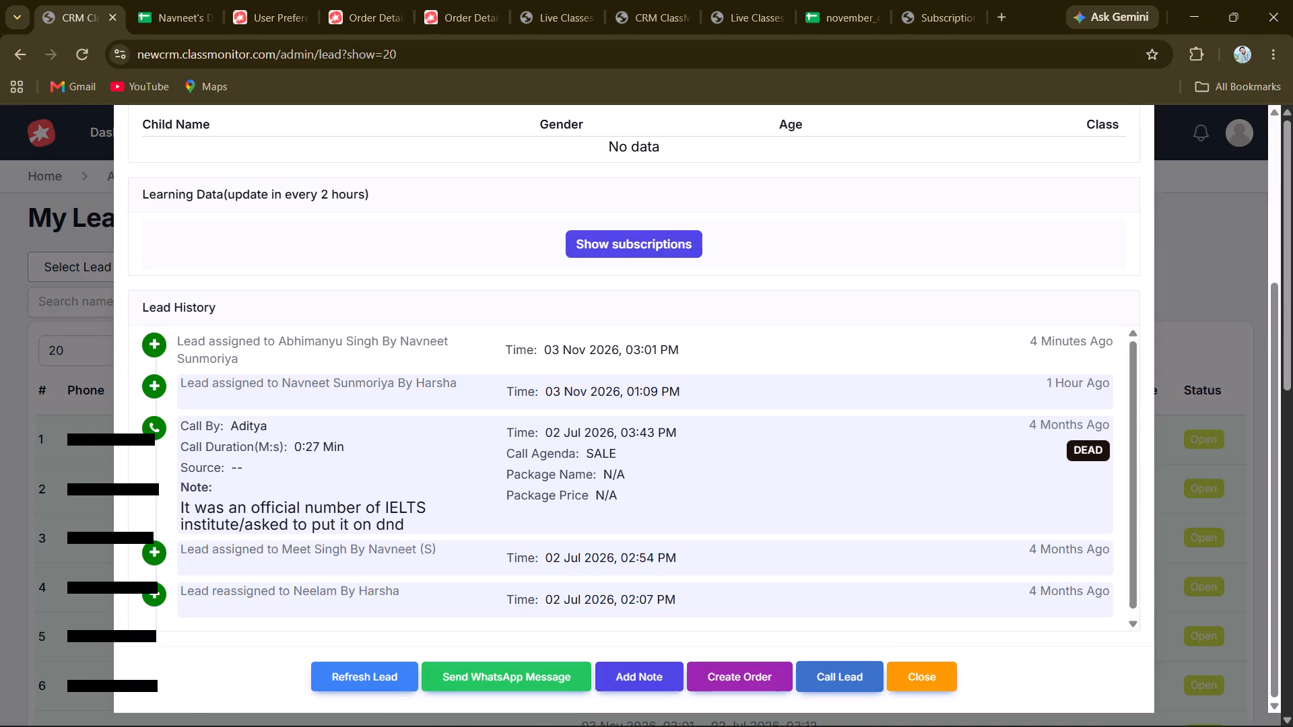
pyautogui.scroll(-9, 614, 497)
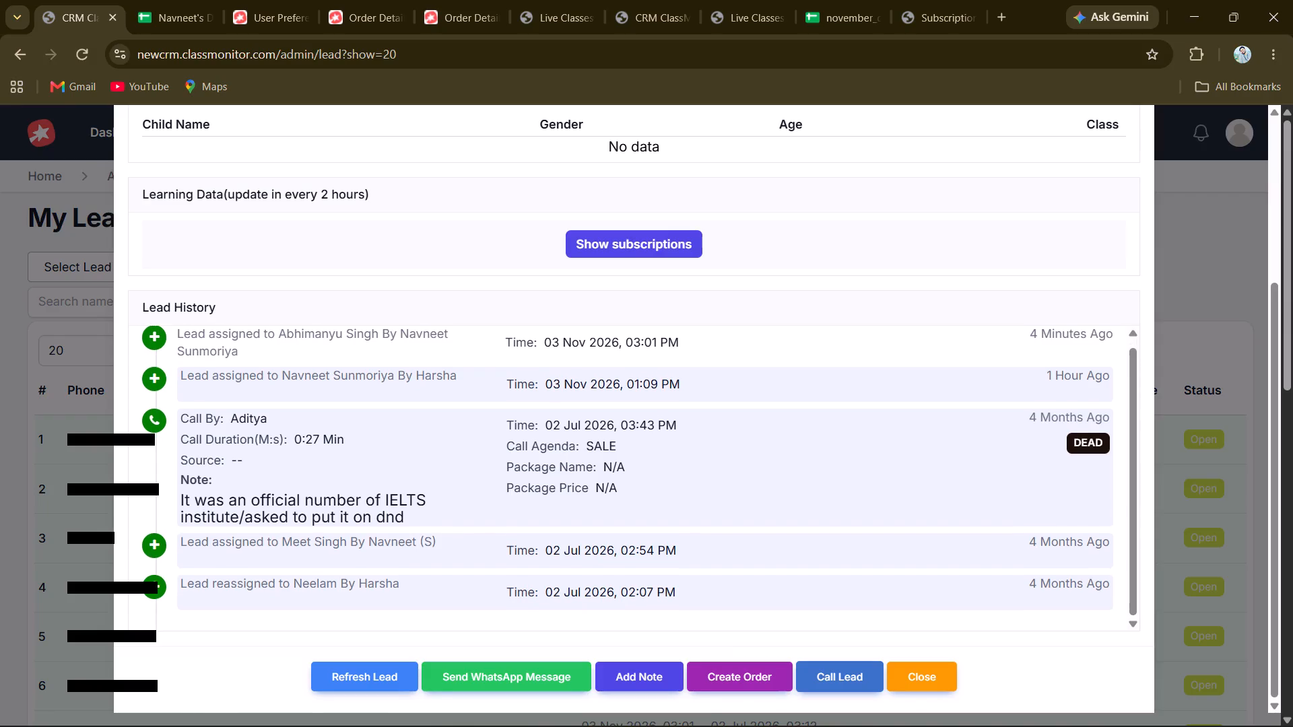
pyautogui.scroll(11, 614, 497)
pyautogui.scroll(-16, 614, 497)
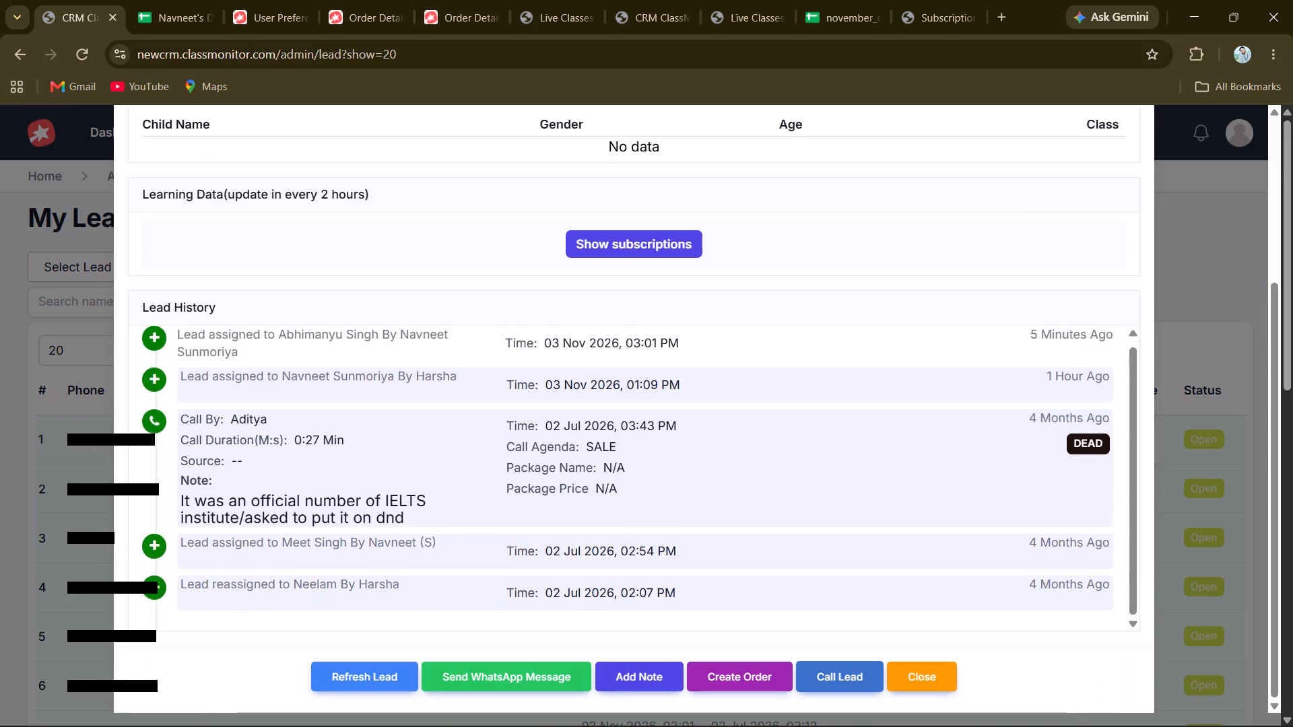
pyautogui.scroll(15, 614, 497)
pyautogui.scroll(-9, 614, 497)
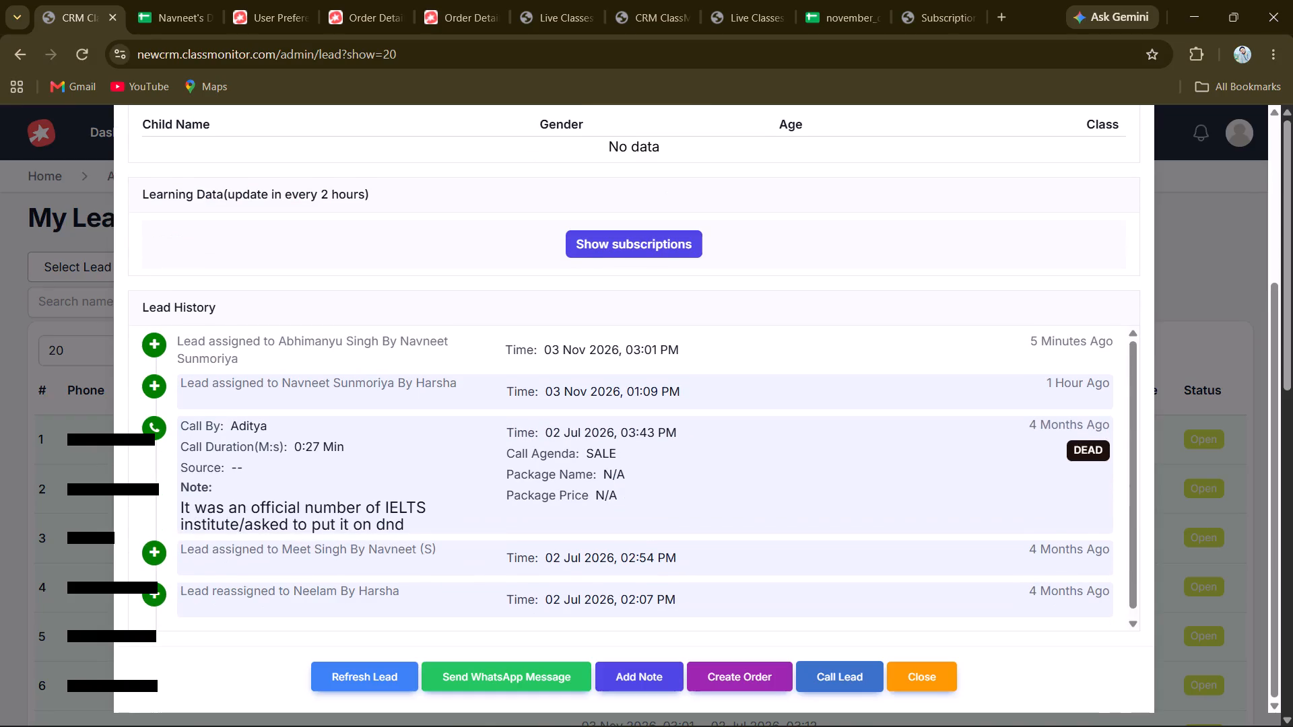
pyautogui.scroll(-8, 614, 497)
pyautogui.scroll(16, 614, 497)
pyautogui.scroll(-12, 614, 497)
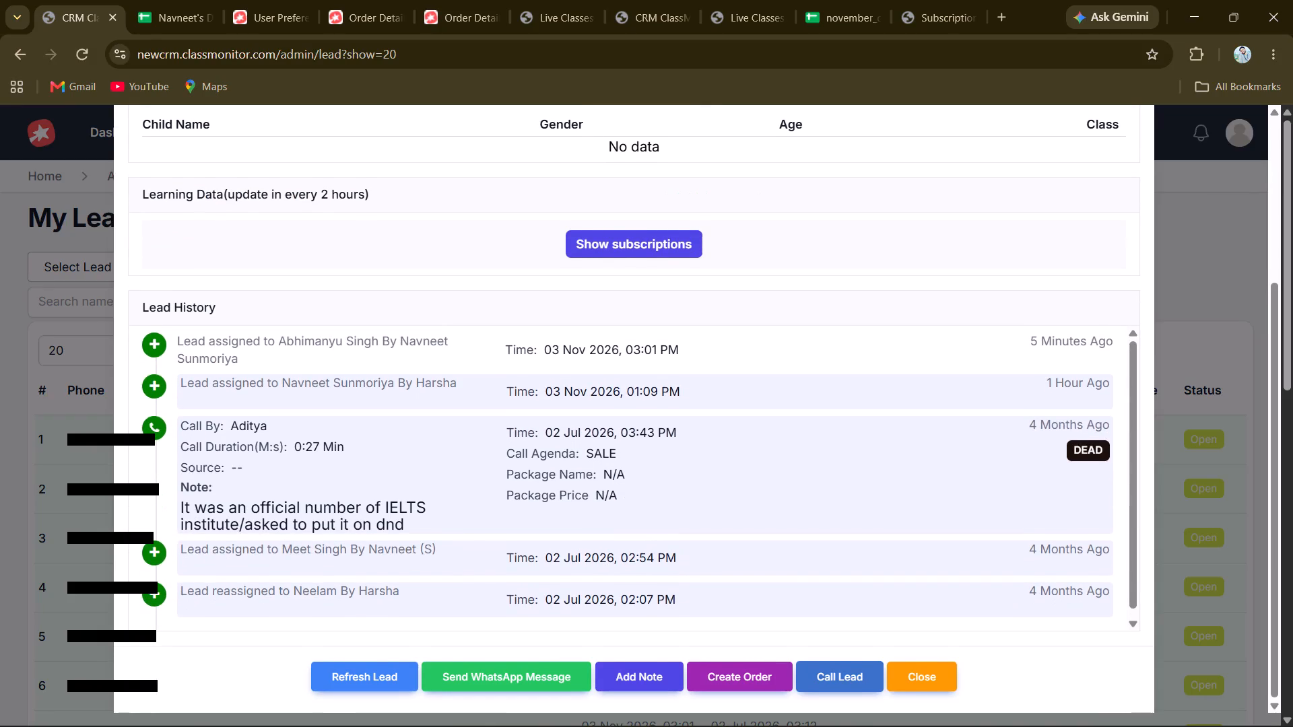
pyautogui.click(898, 675)
# Reload the My Leads list and look over the newly assigned leads.
pyautogui.click(220, 168)
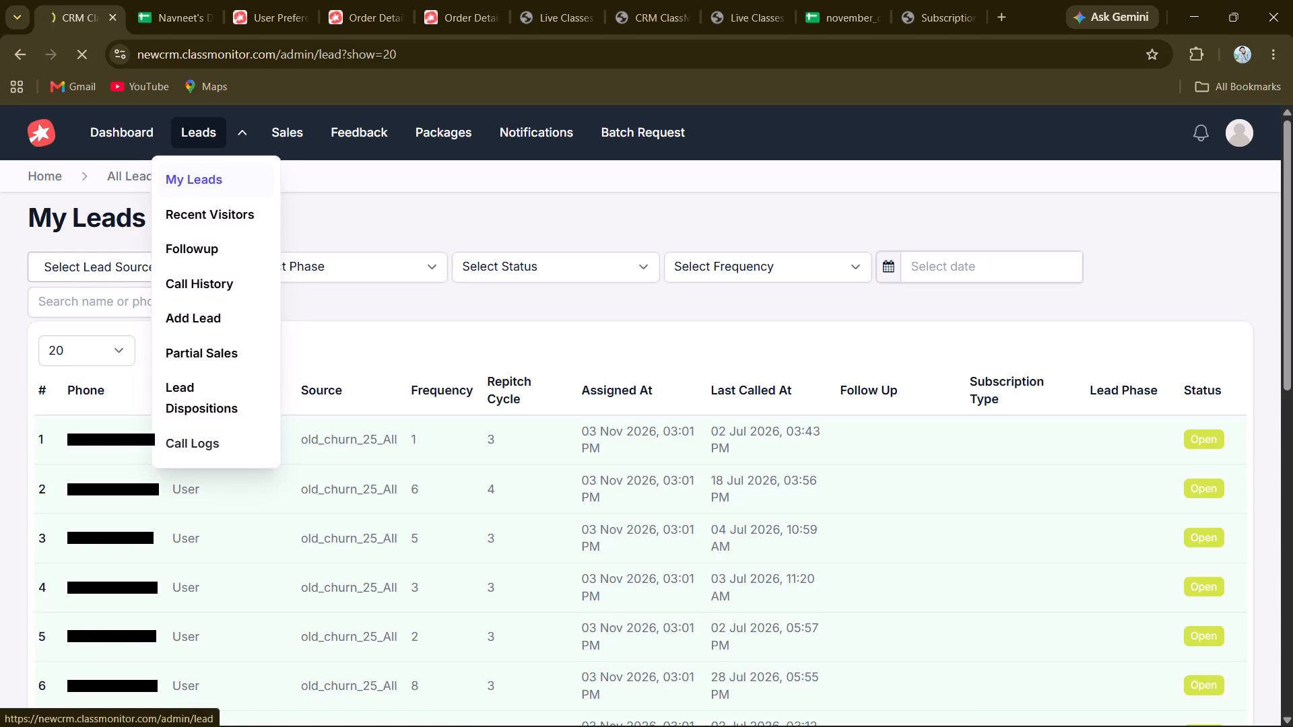
pyautogui.scroll(-13, 653, 602)
pyautogui.scroll(7, 653, 602)
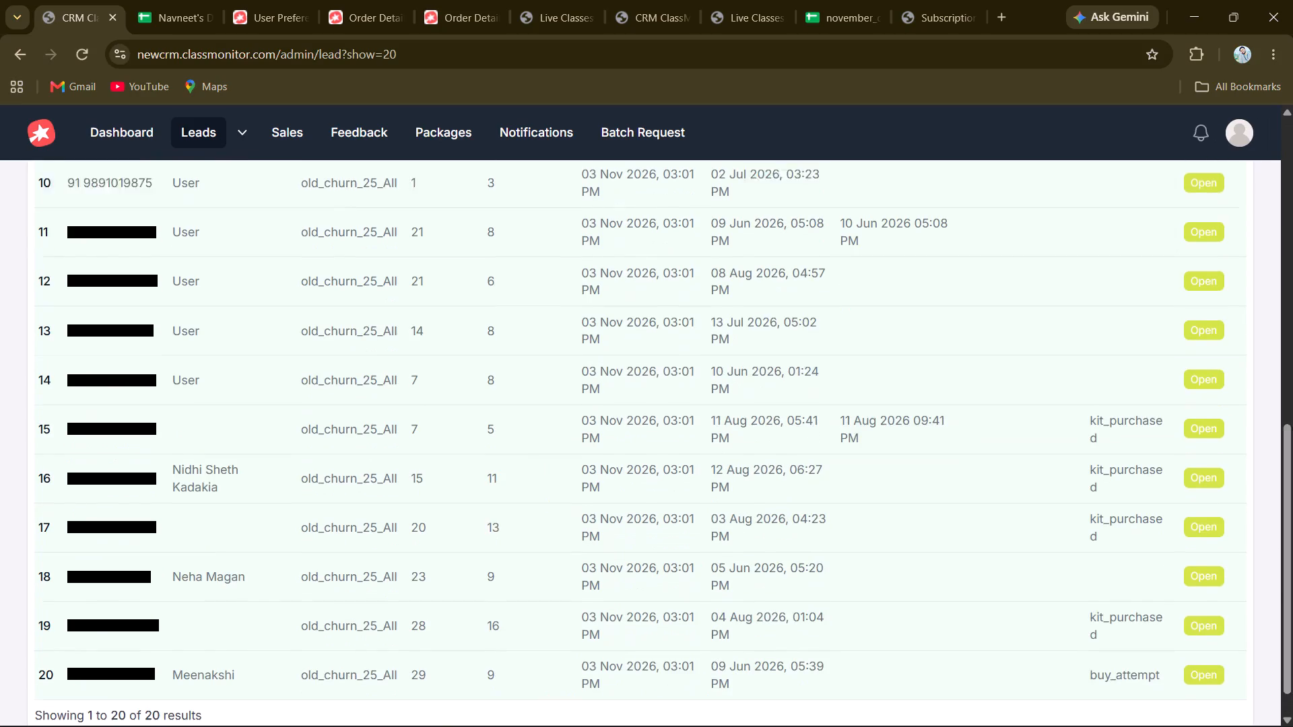
pyautogui.scroll(3, 653, 602)
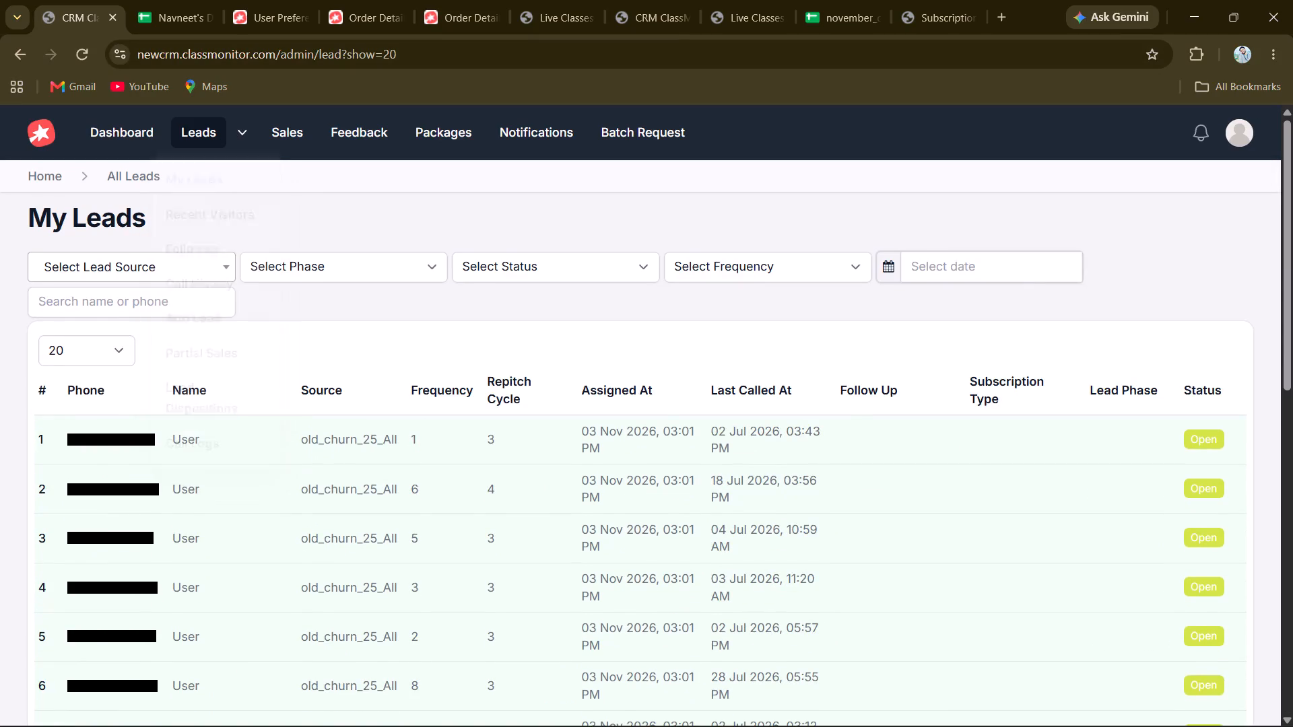
# Open the first My Leads entry, log a call with status DEAD and note "please dont call", save it and close the lead.
pyautogui.click(391, 448)
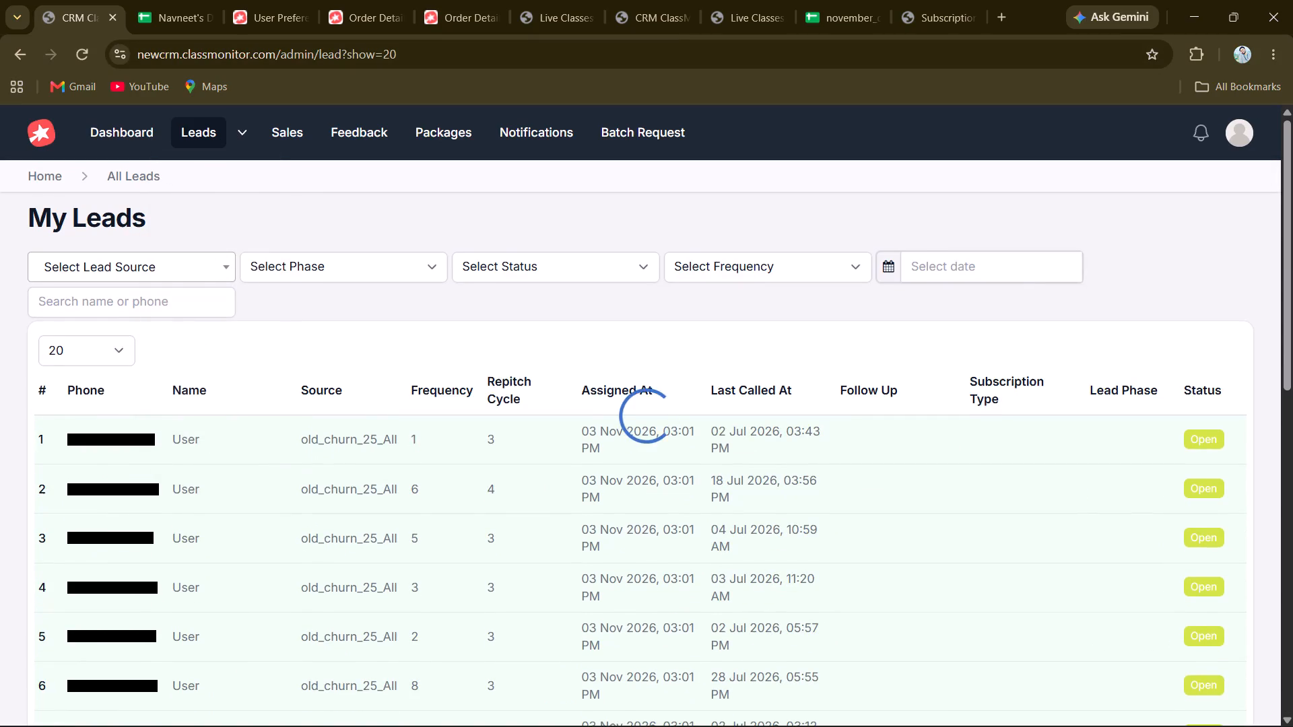
pyautogui.scroll(-11, 391, 448)
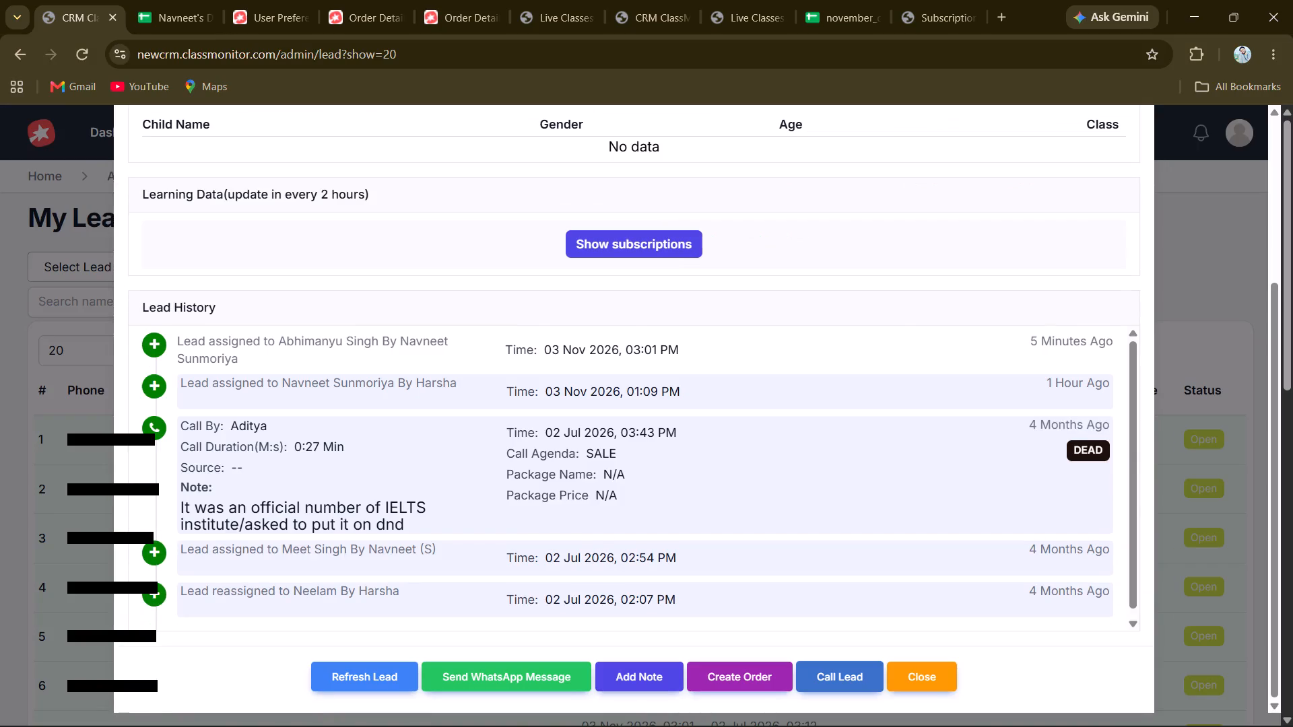
pyautogui.click(850, 677)
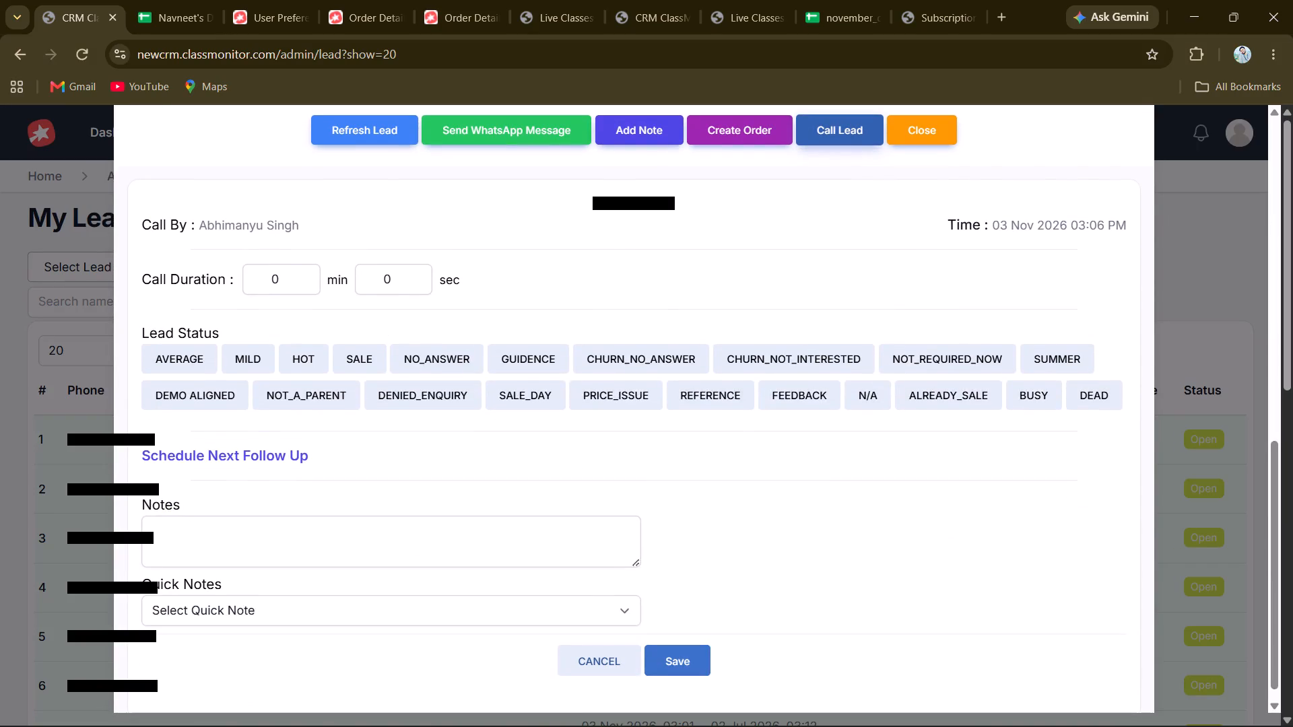
pyautogui.click(1068, 376)
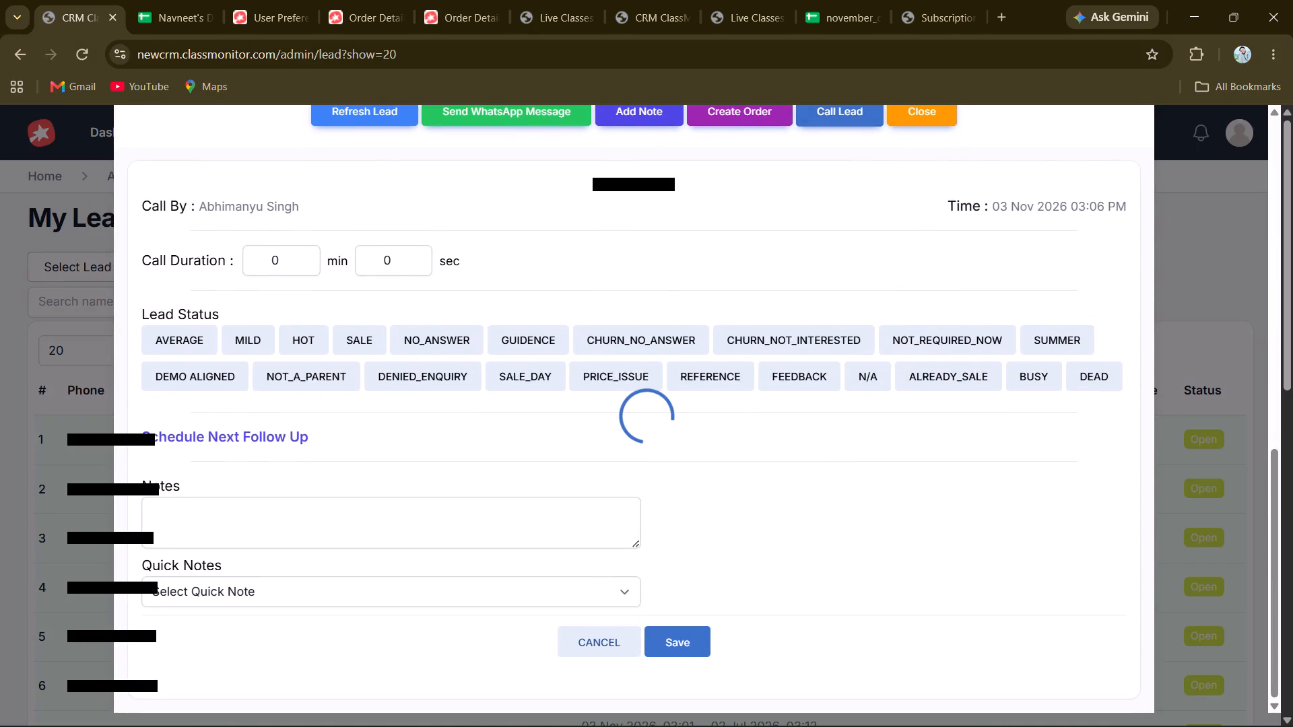
pyautogui.click(529, 511)
pyautogui.scroll(7, 553, 456)
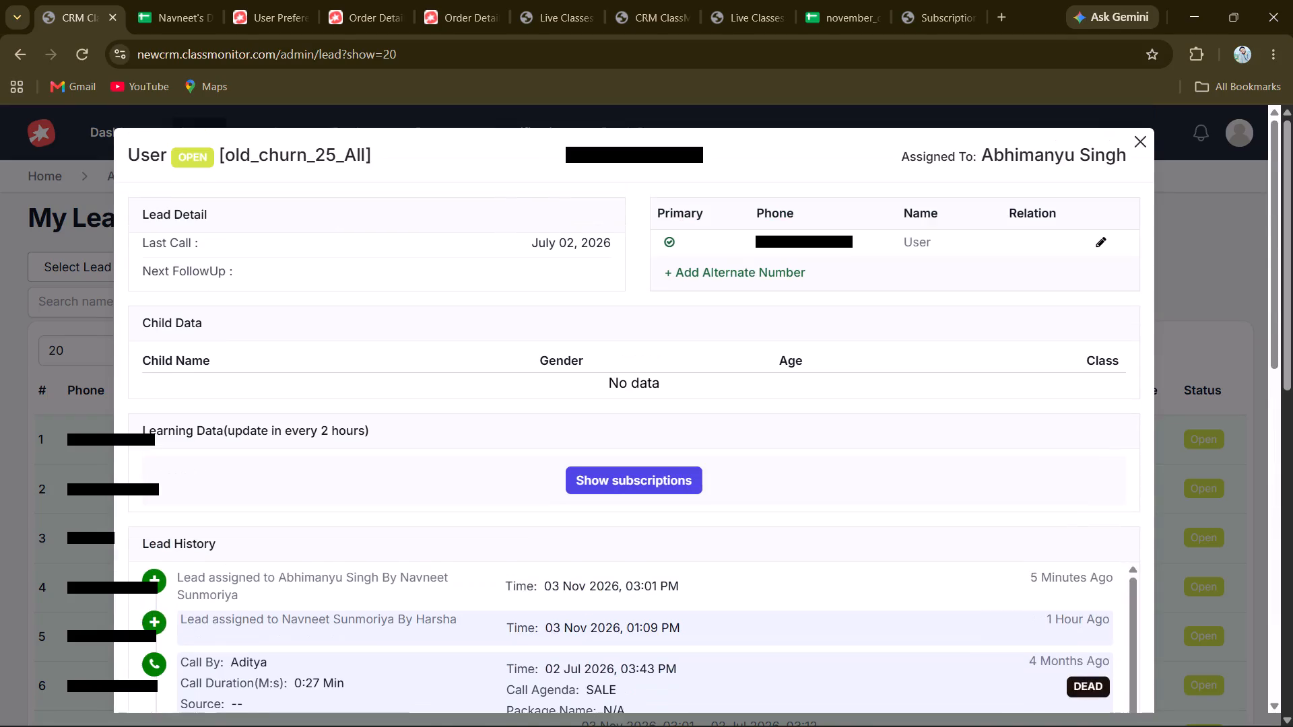
pyautogui.scroll(-4, 553, 456)
pyautogui.scroll(-6, 527, 582)
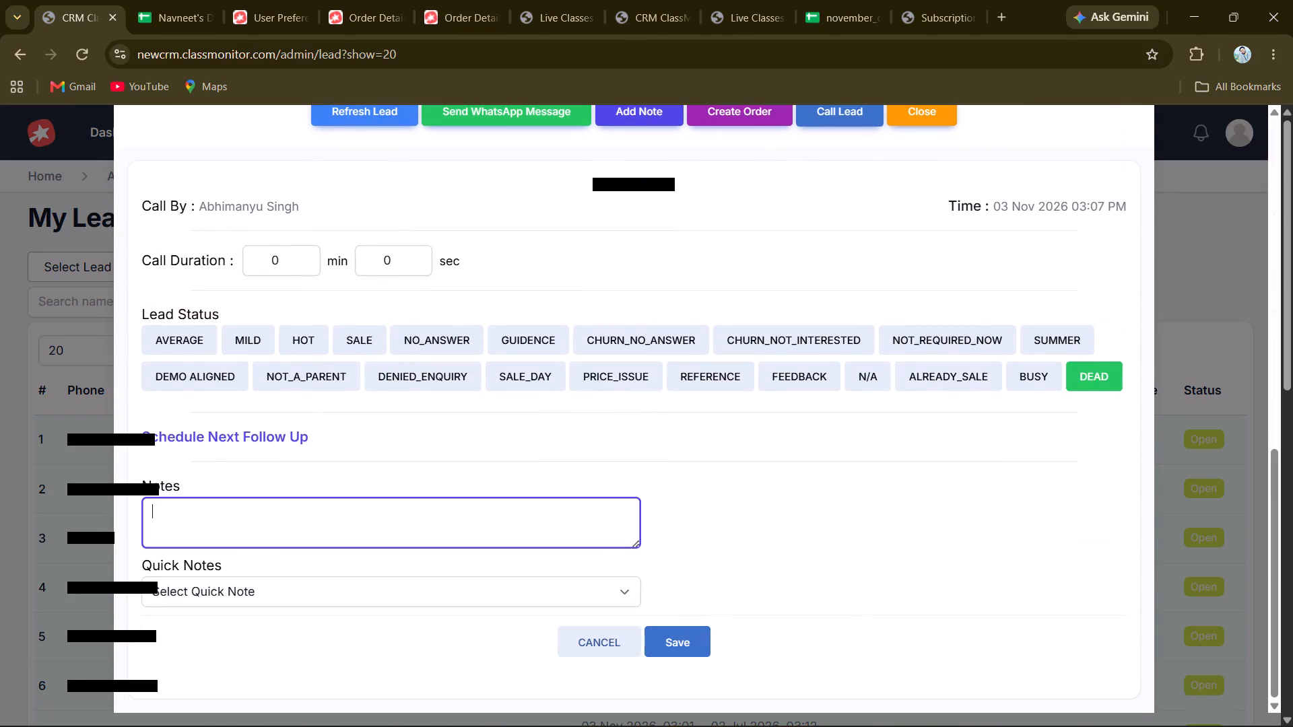
pyautogui.write('please dob')
pyautogui.press('=')
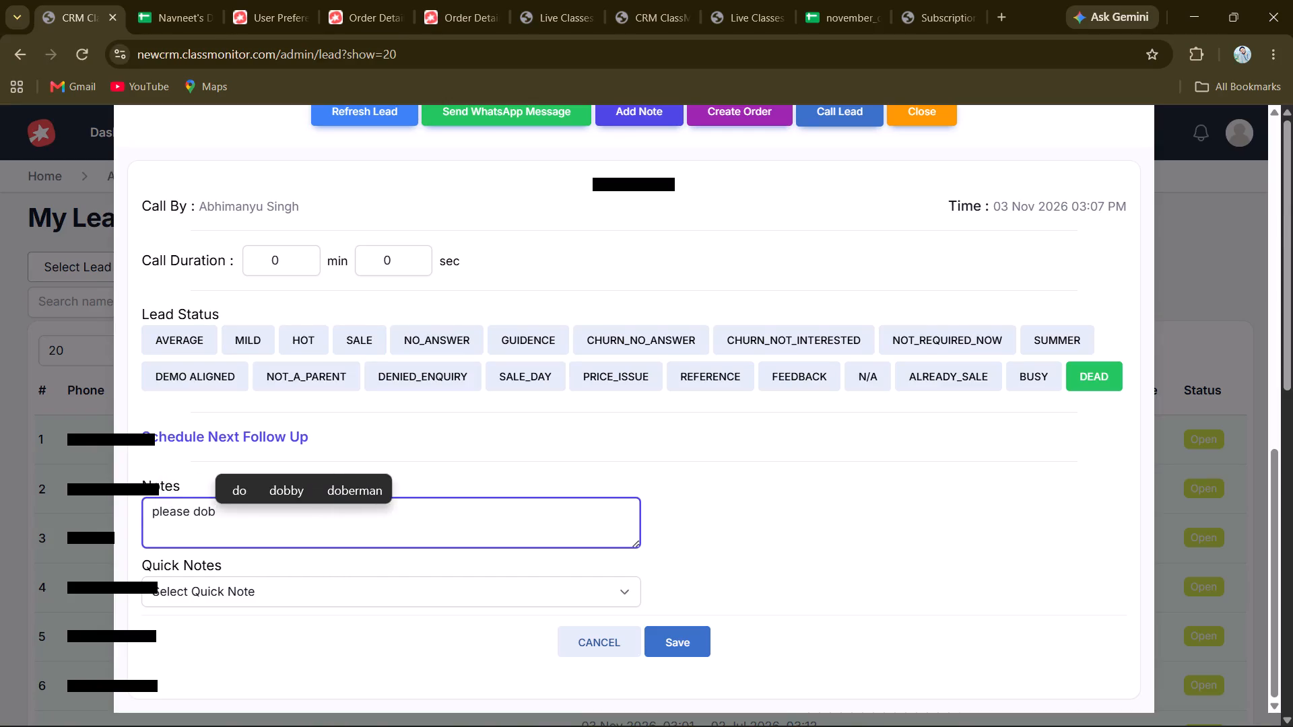
pyautogui.press('BackSpace')
pyautogui.press('BackSpace')
pyautogui.write('nt call')
pyautogui.press('space')
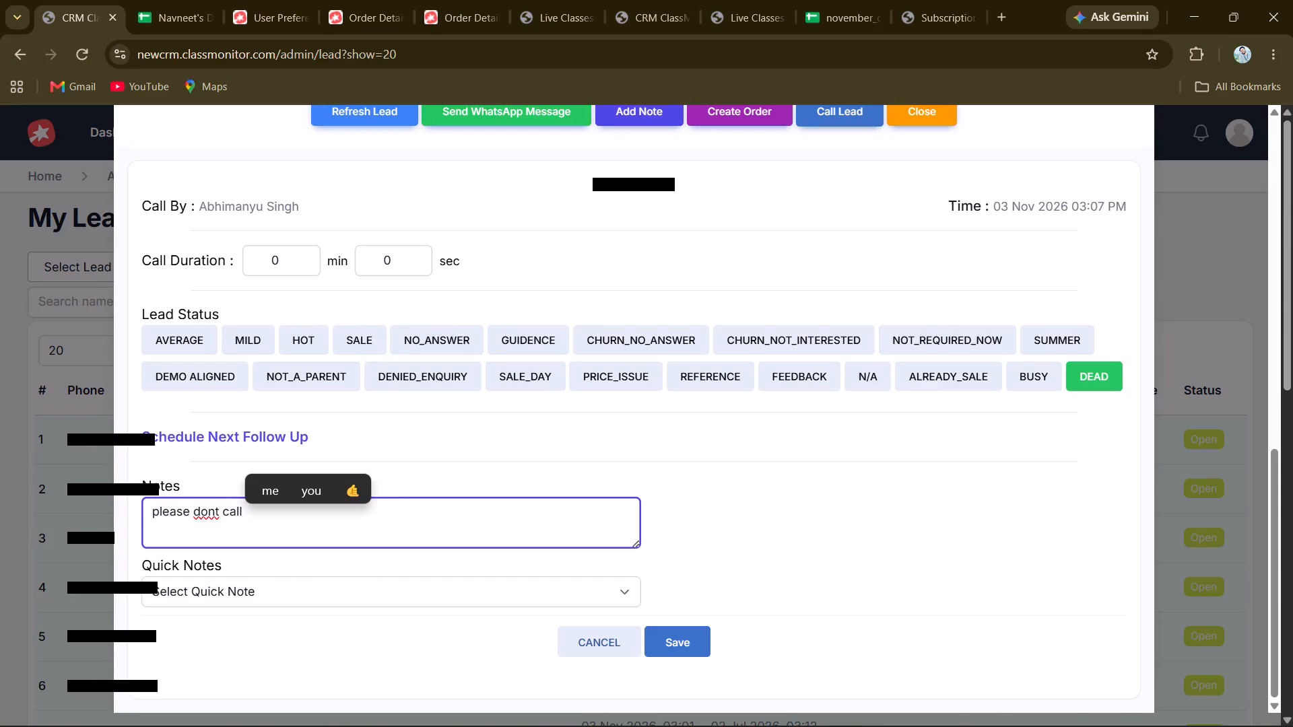
pyautogui.click(684, 639)
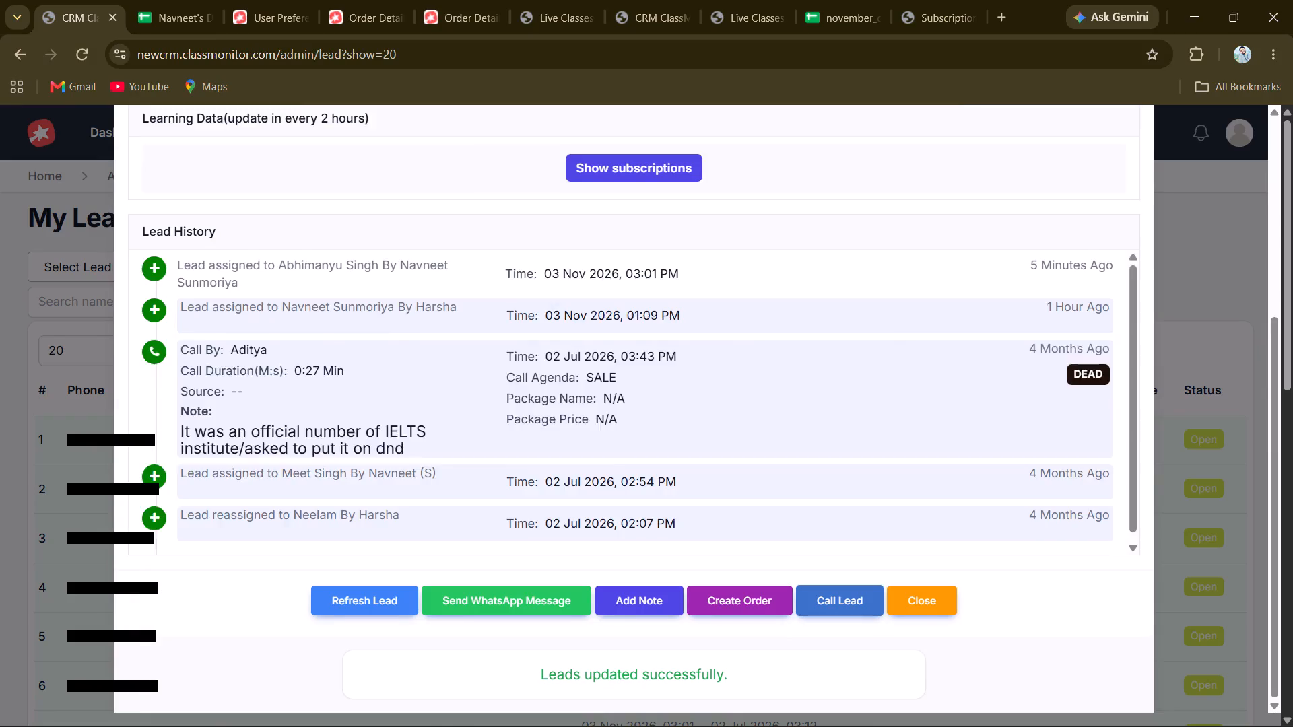
pyautogui.click(901, 604)
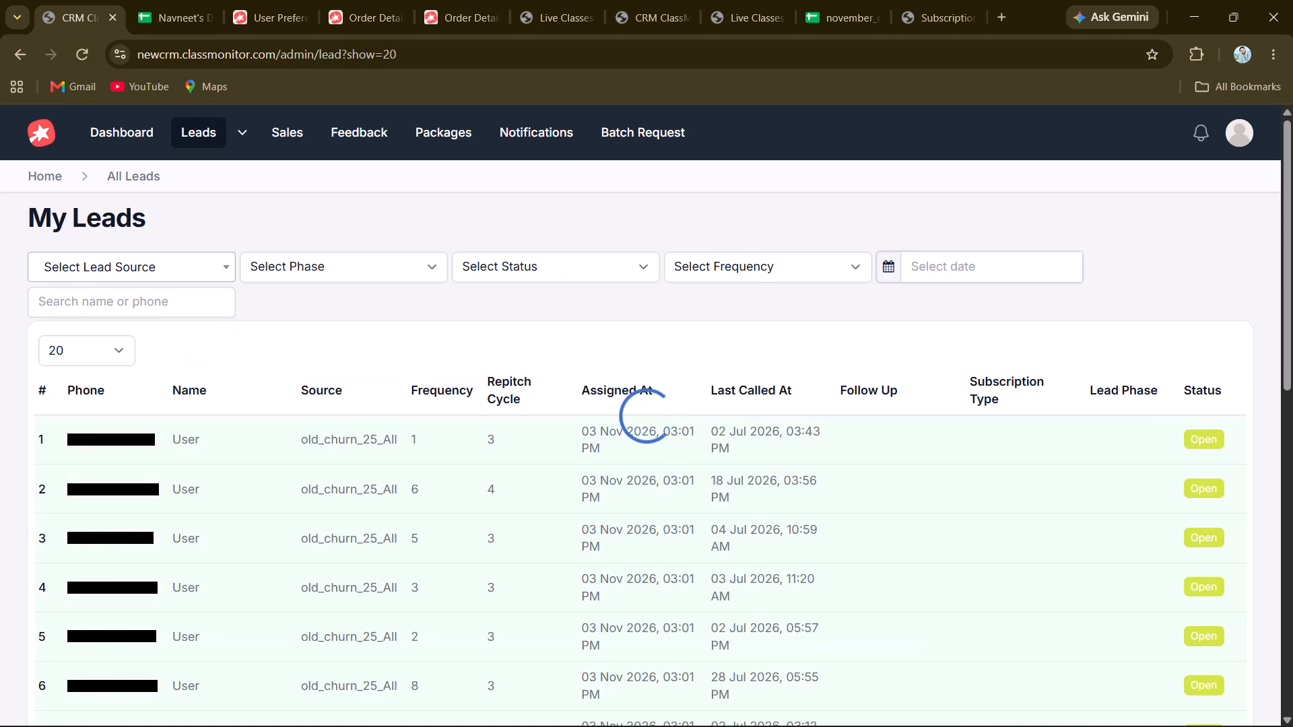
# Look over the My Leads list, open the first old_churn_25_All lead and read through its lead history.
pyautogui.scroll(-9, 581, 599)
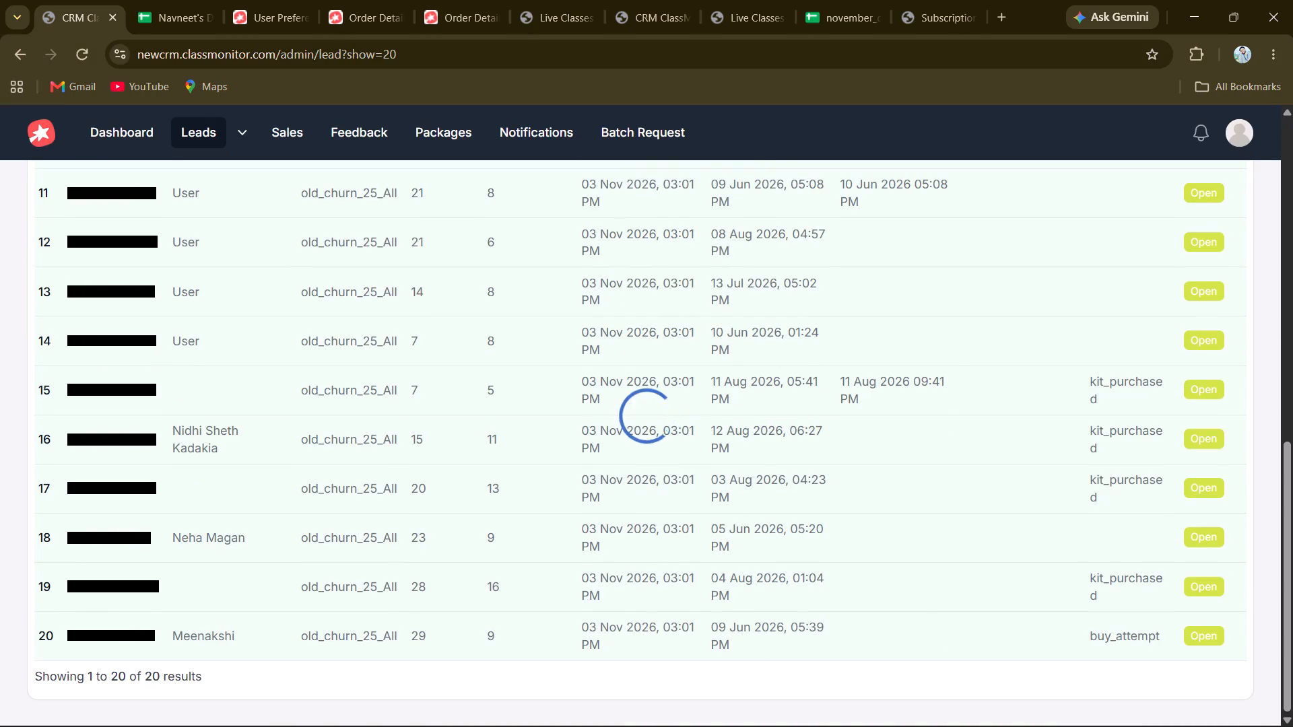
pyautogui.scroll(7, 581, 599)
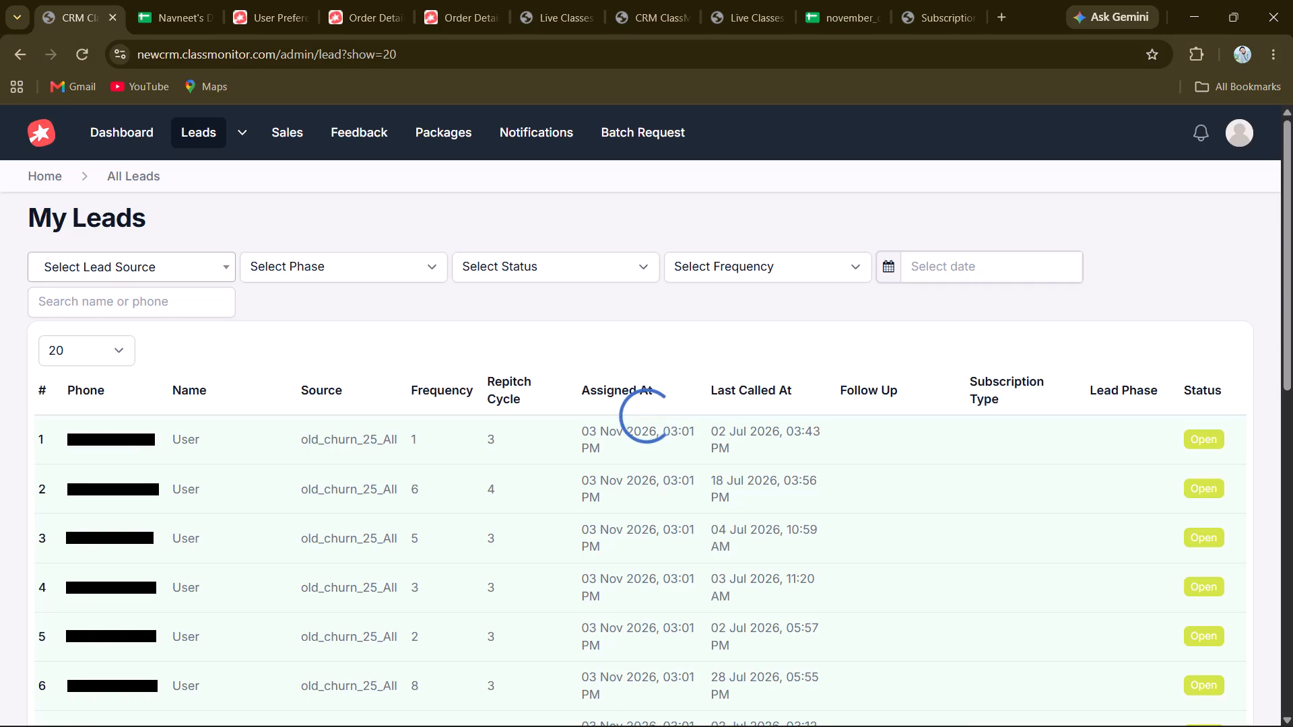
pyautogui.scroll(-7, 581, 599)
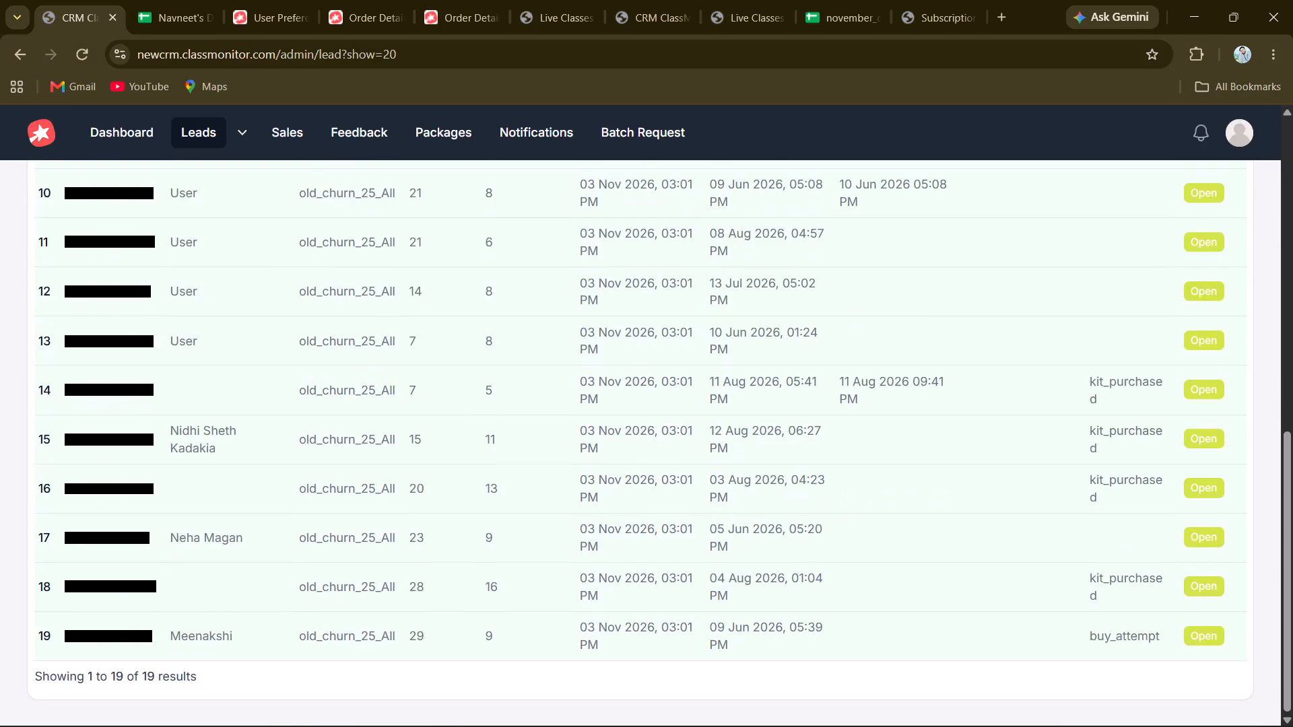
pyautogui.scroll(5, 581, 599)
pyautogui.click(356, 429)
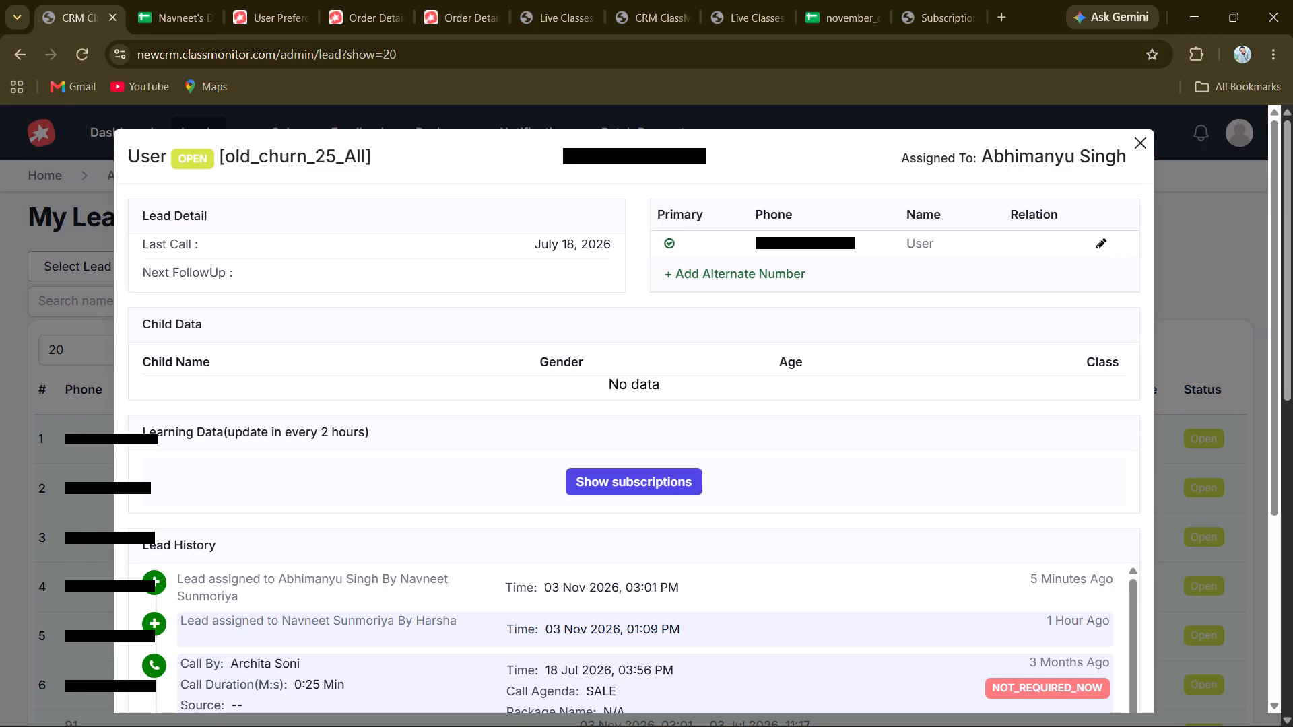
pyautogui.scroll(-4, 356, 429)
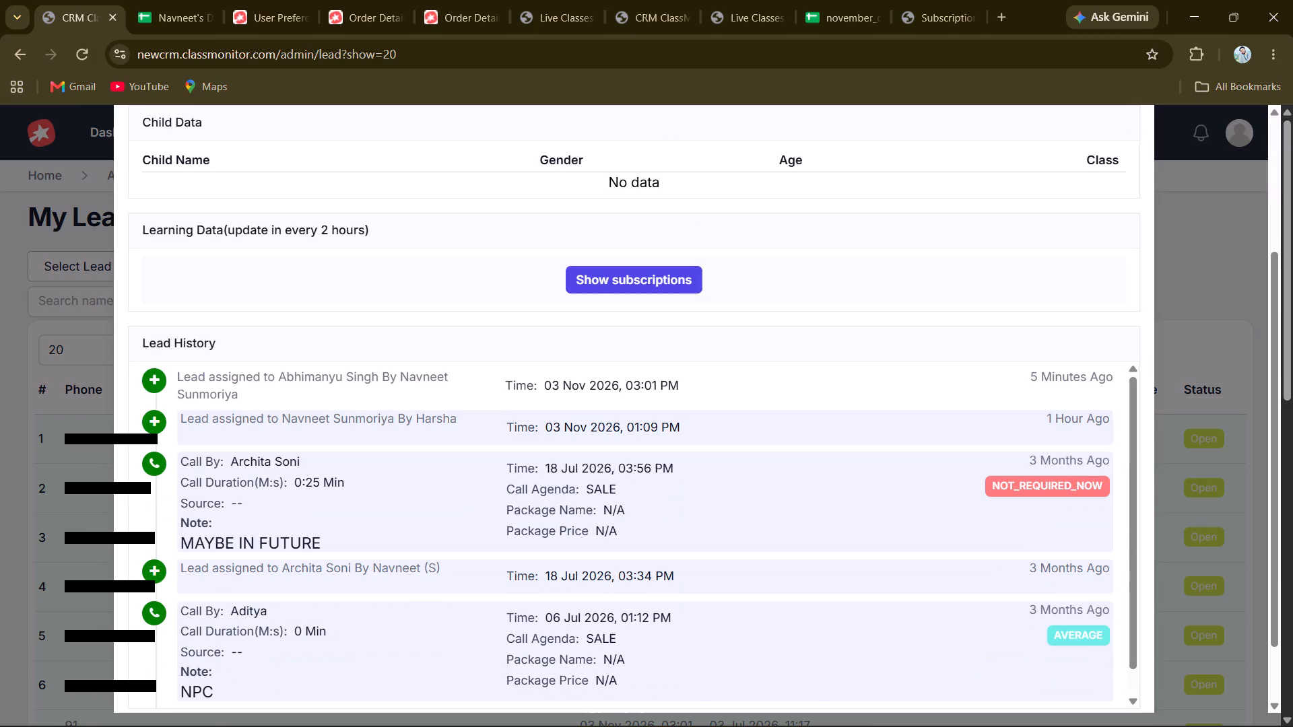
pyautogui.scroll(-7, 520, 464)
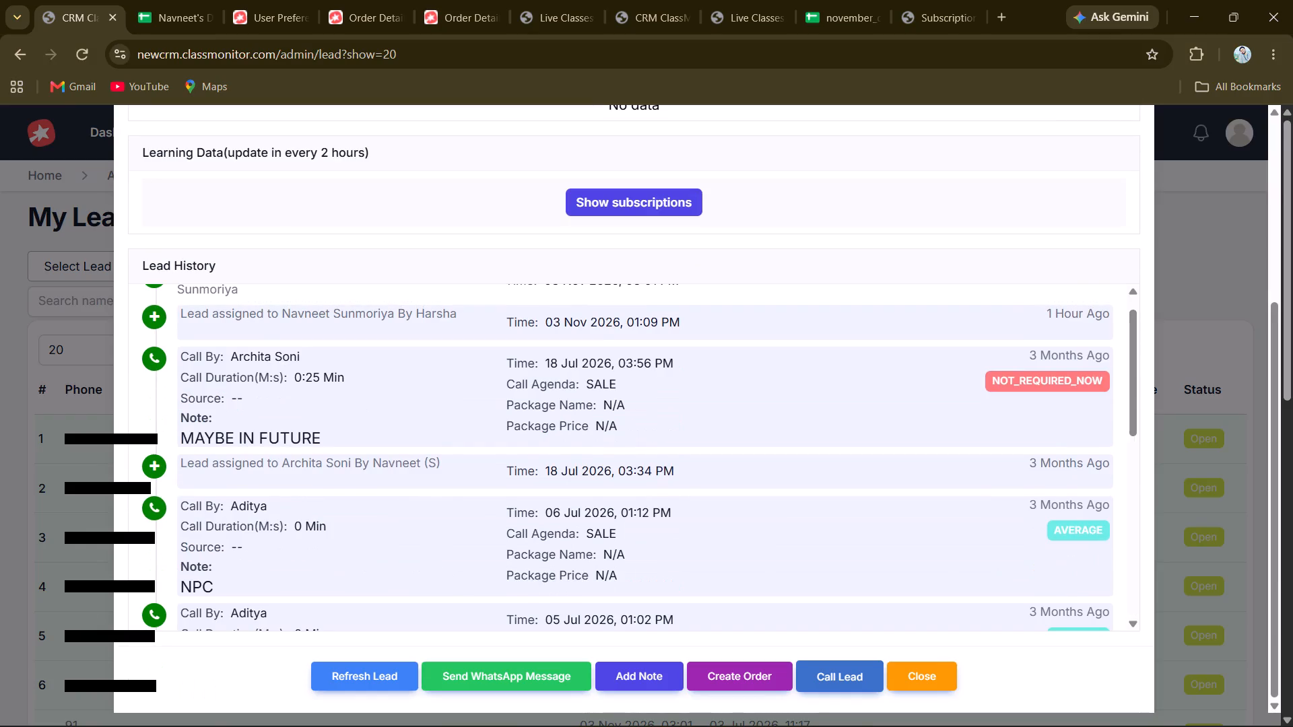
pyautogui.scroll(6, 520, 464)
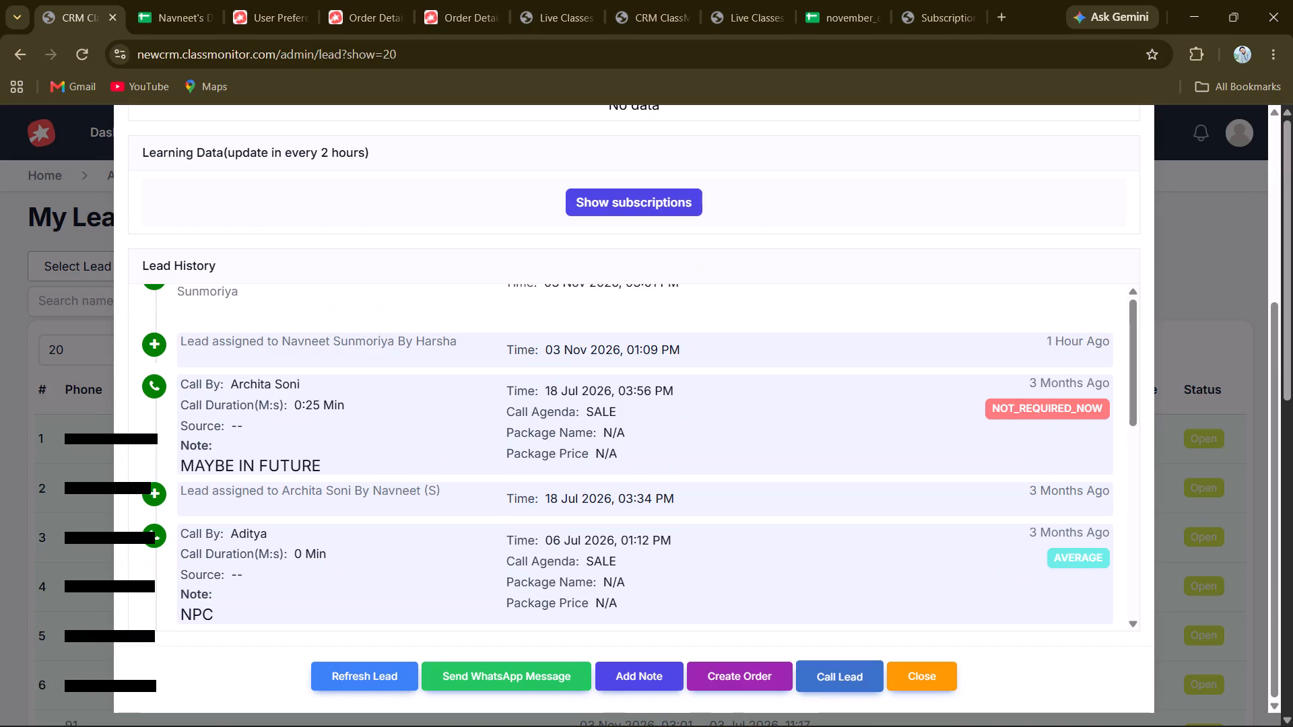
pyautogui.scroll(4, 520, 464)
pyautogui.scroll(-8, 520, 464)
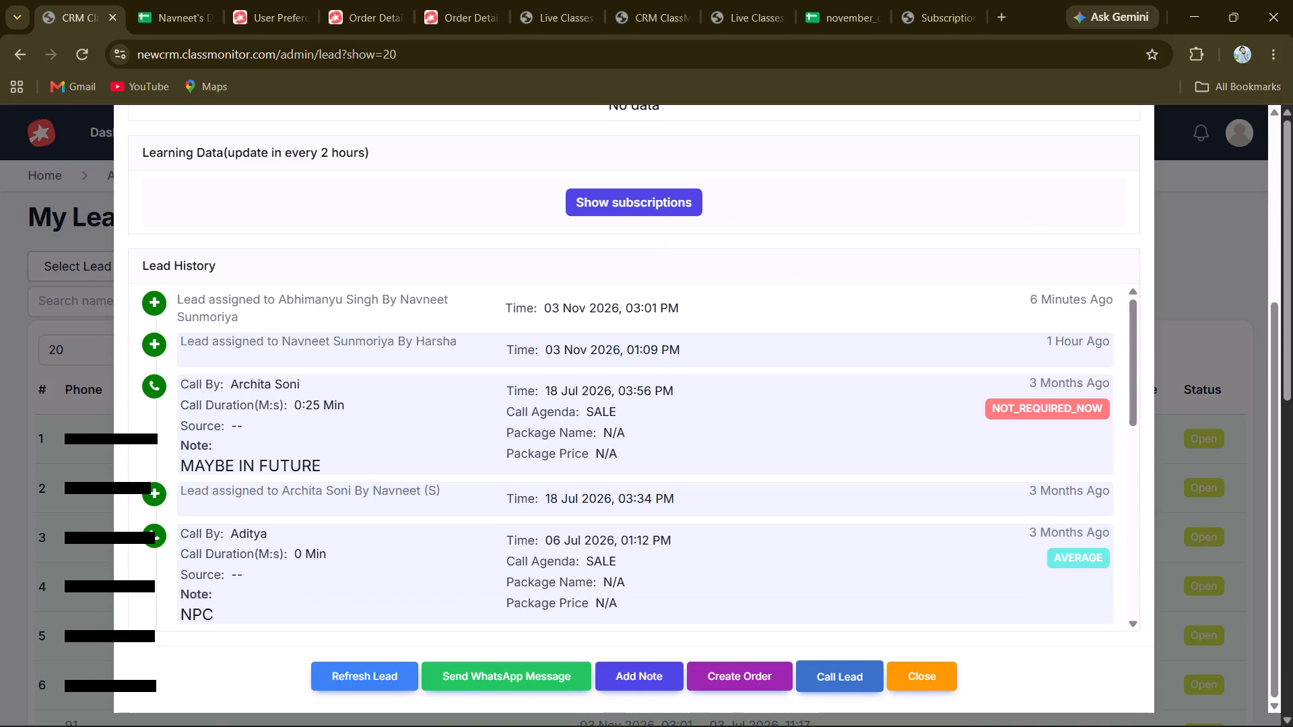
pyautogui.scroll(-5, 520, 464)
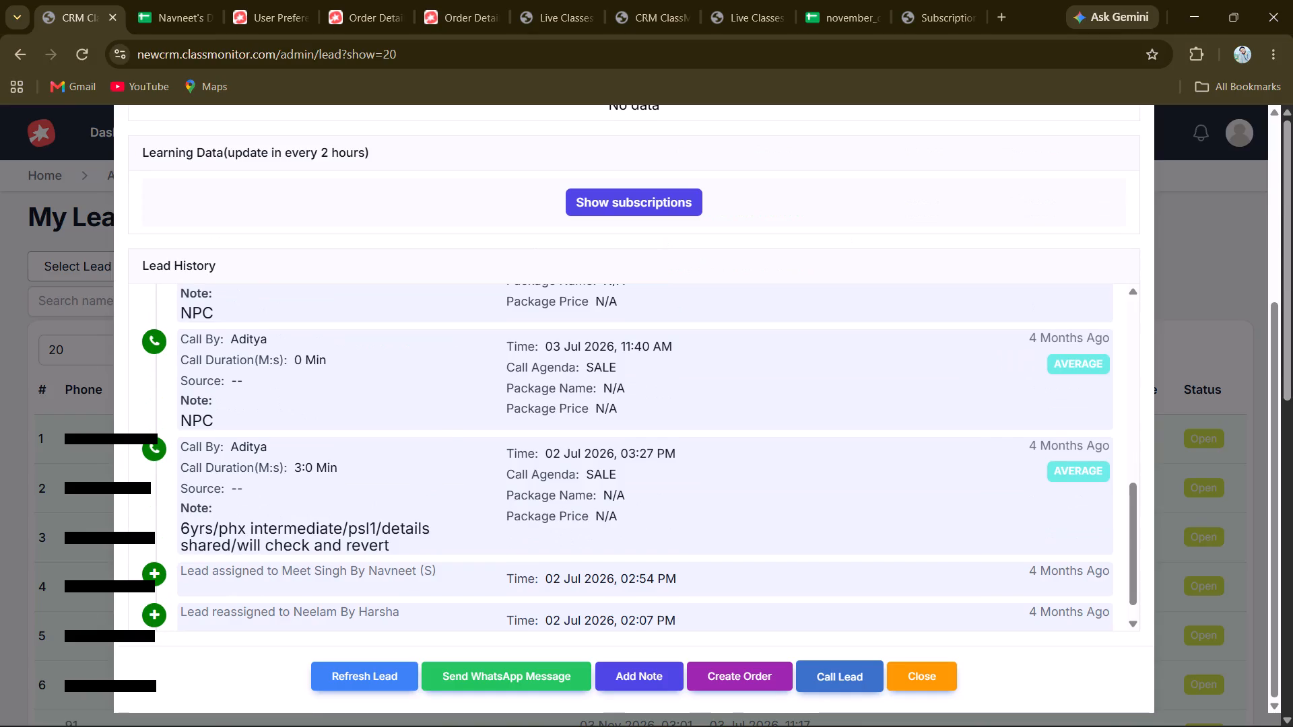
pyautogui.scroll(13, 520, 464)
pyautogui.scroll(-9, 520, 464)
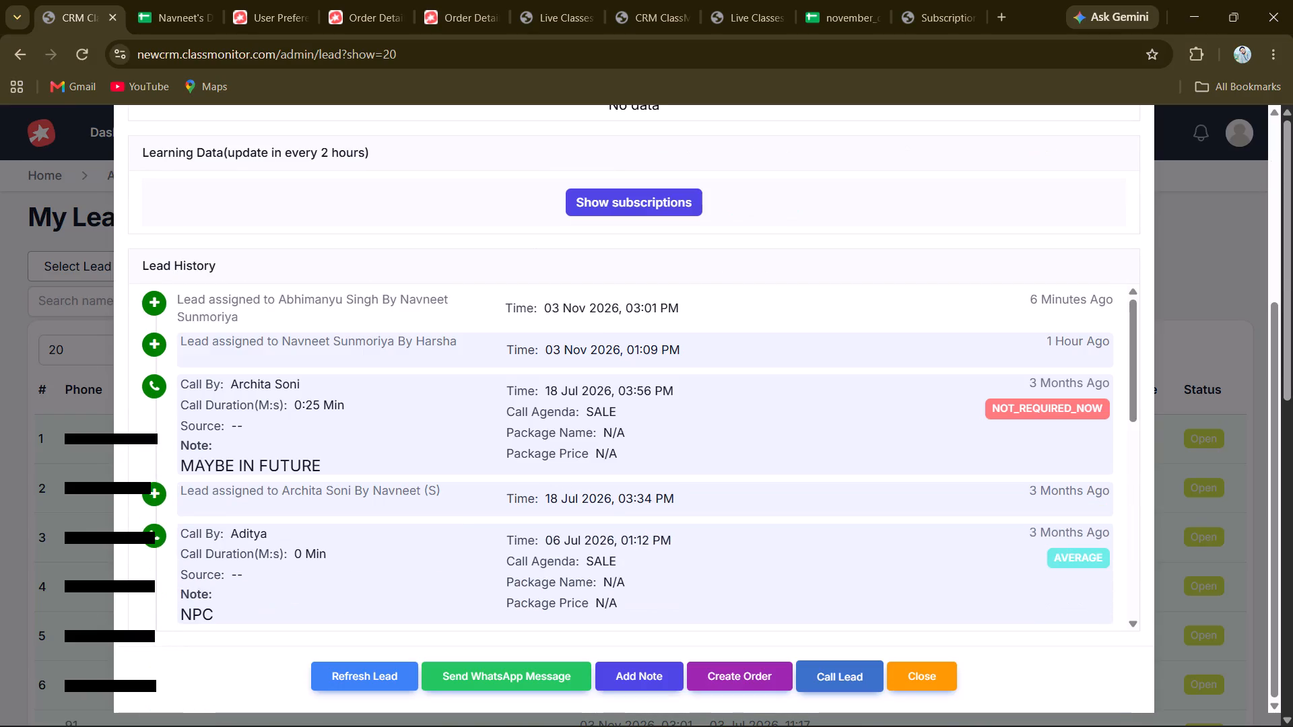
# Log a 35-second call with status CHURN_NOT_INTERESTED and note "not looking now", save it and close the lead.
pyautogui.click(831, 670)
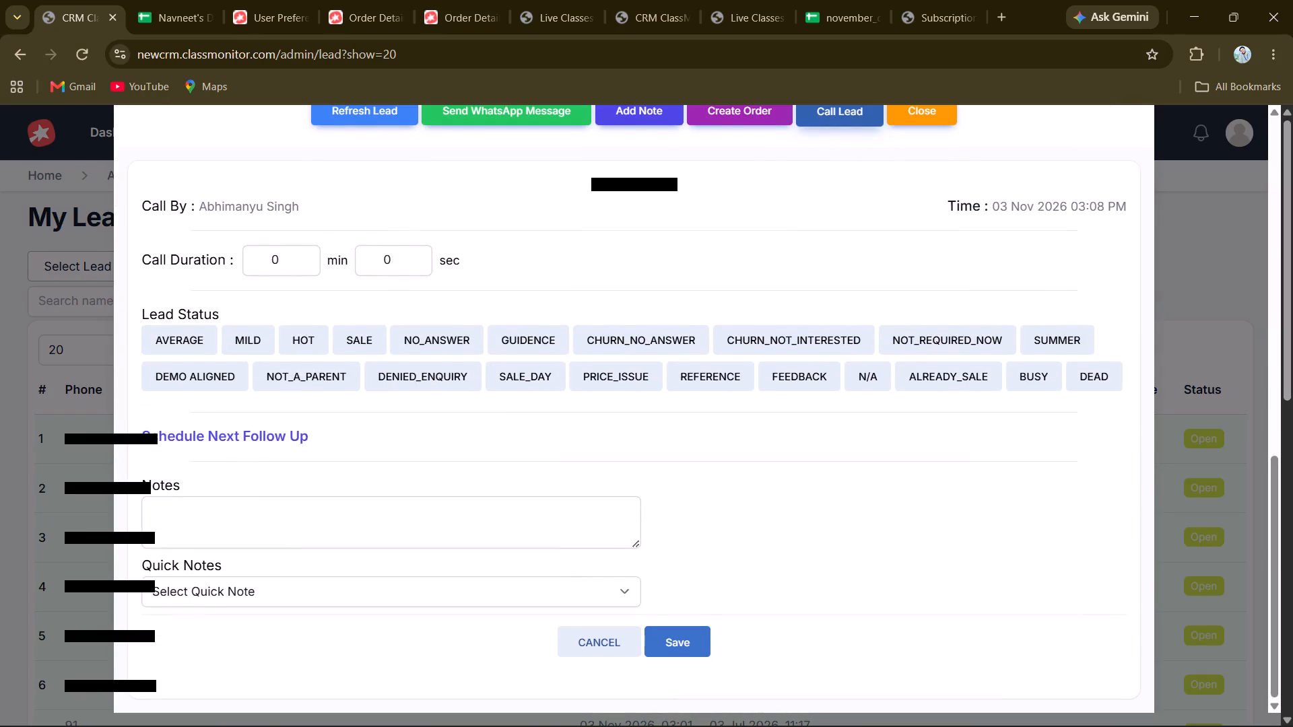
pyautogui.click(814, 339)
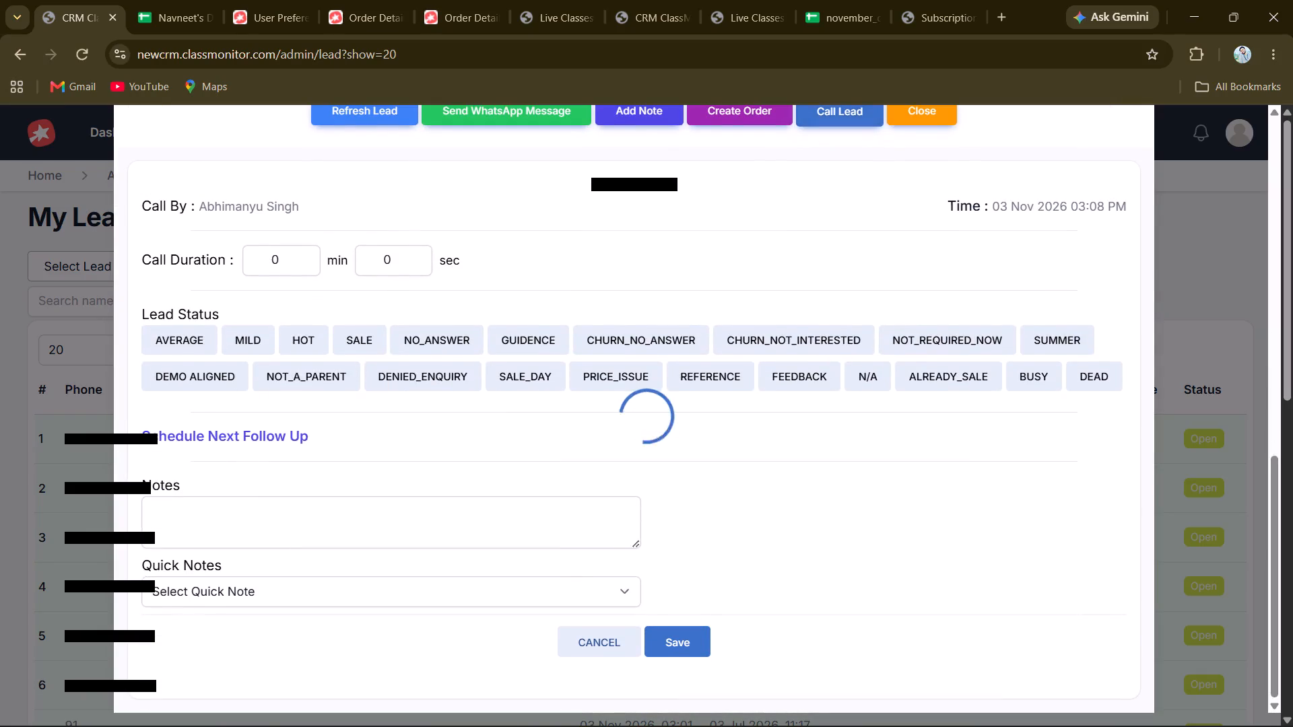
pyautogui.click(395, 248)
pyautogui.press('BackSpace')
pyautogui.write('35')
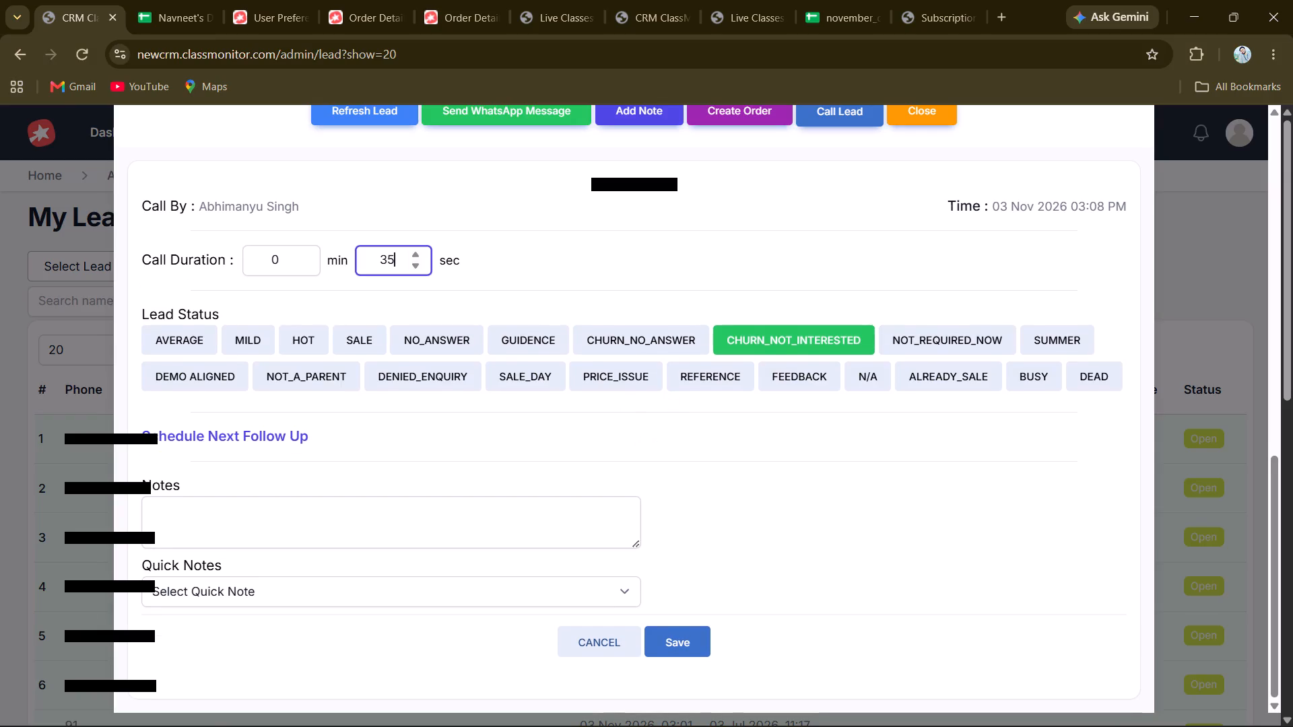
pyautogui.click(372, 520)
pyautogui.write('not looking now')
pyautogui.press('space')
pyautogui.click(661, 628)
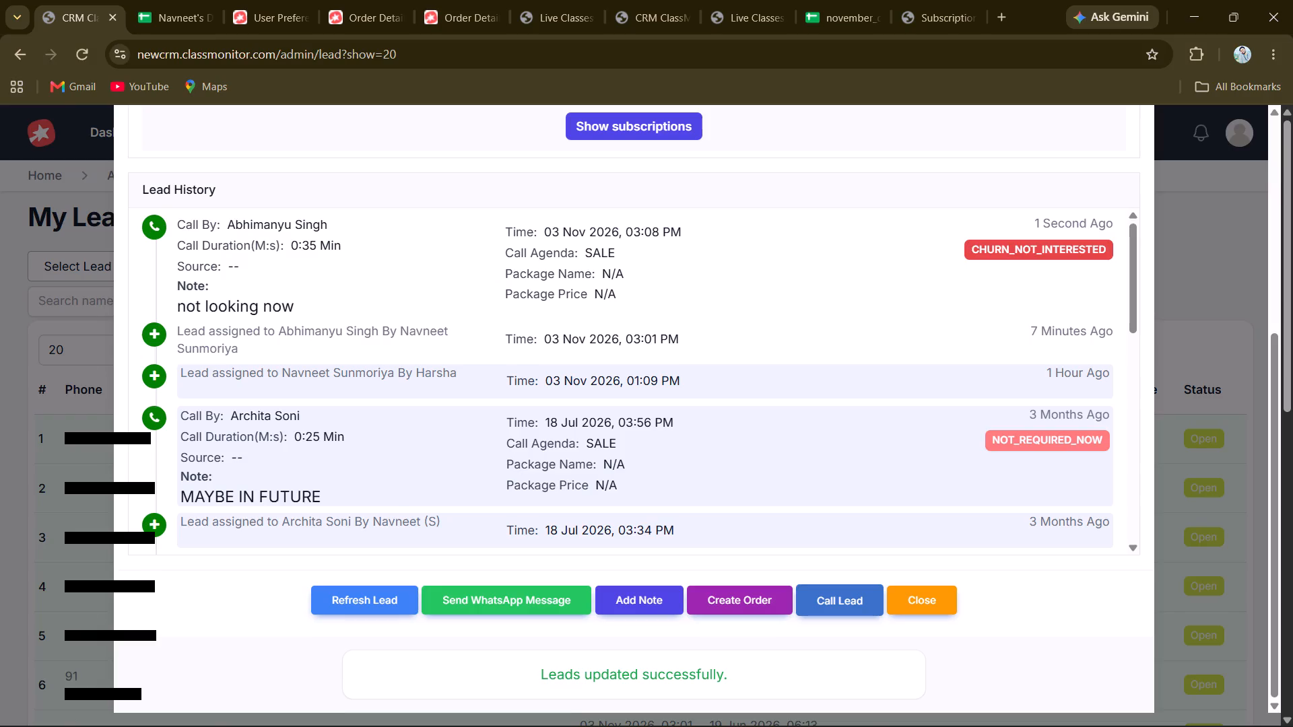
pyautogui.click(913, 600)
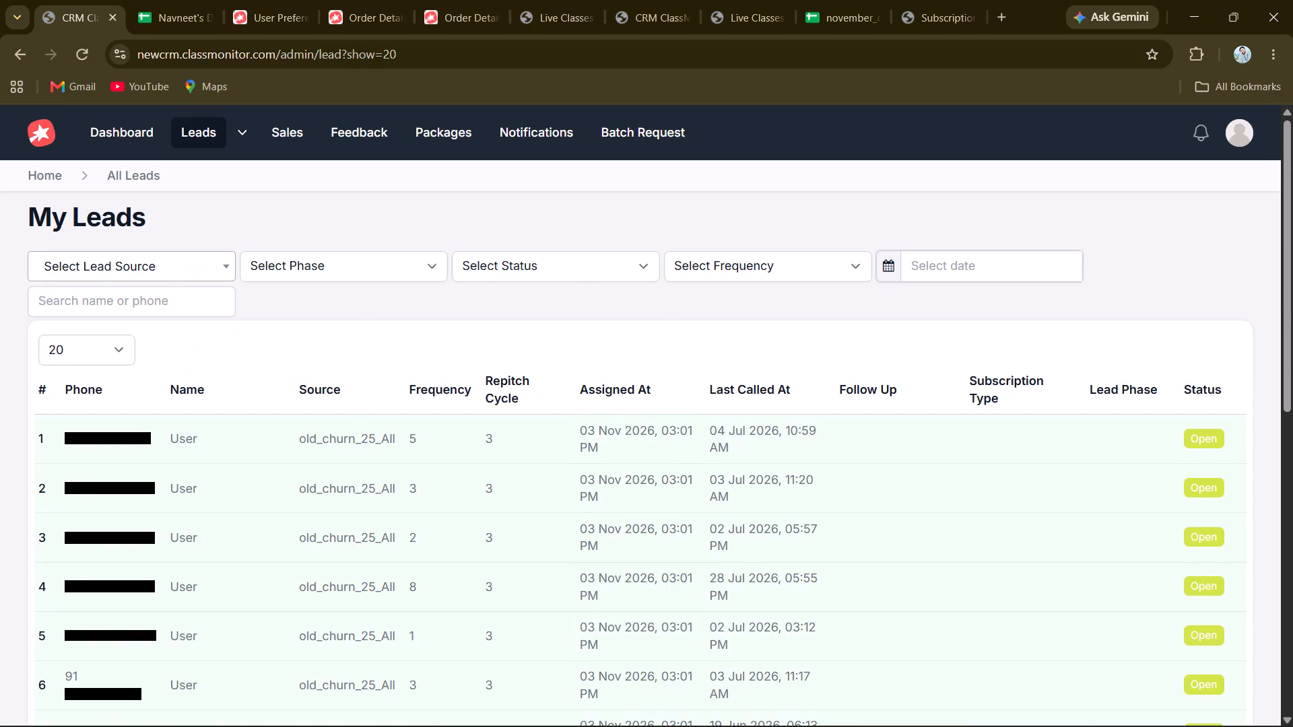
# Open the next old_churn_25_All lead in My Leads.
pyautogui.scroll(-7, 623, 585)
pyautogui.scroll(10, 623, 585)
pyautogui.click(376, 442)
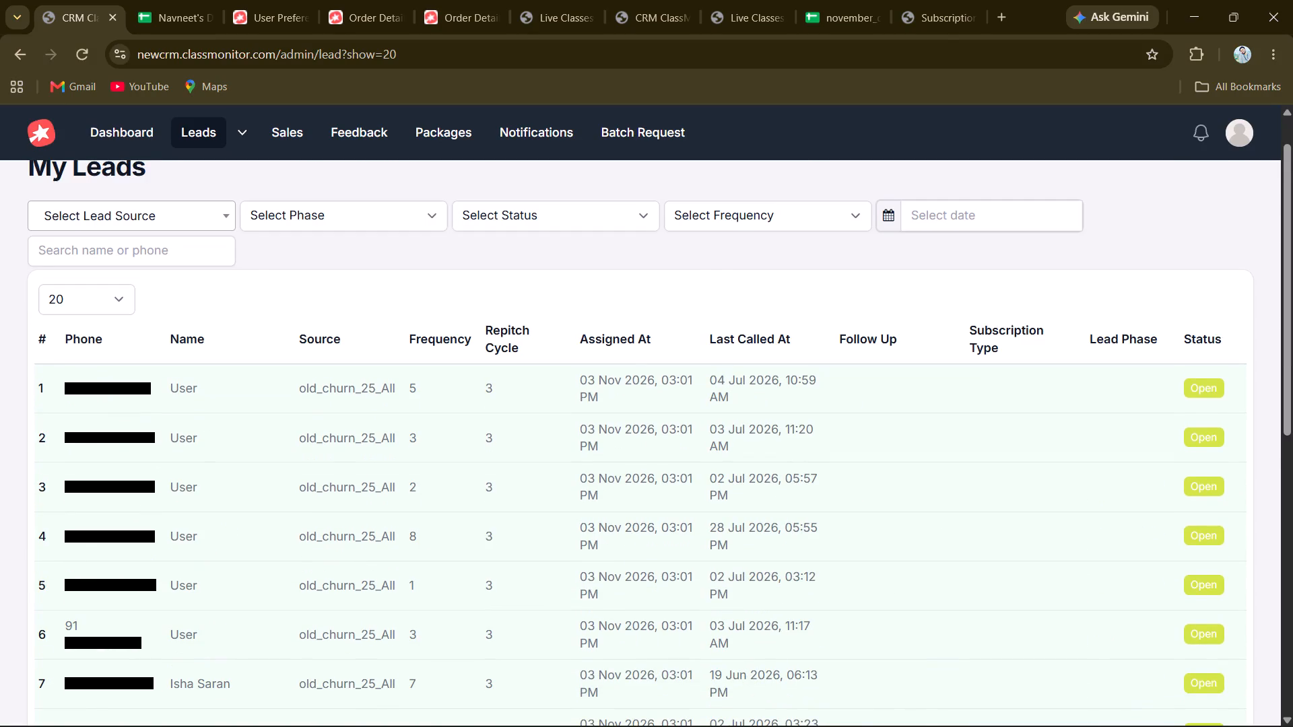
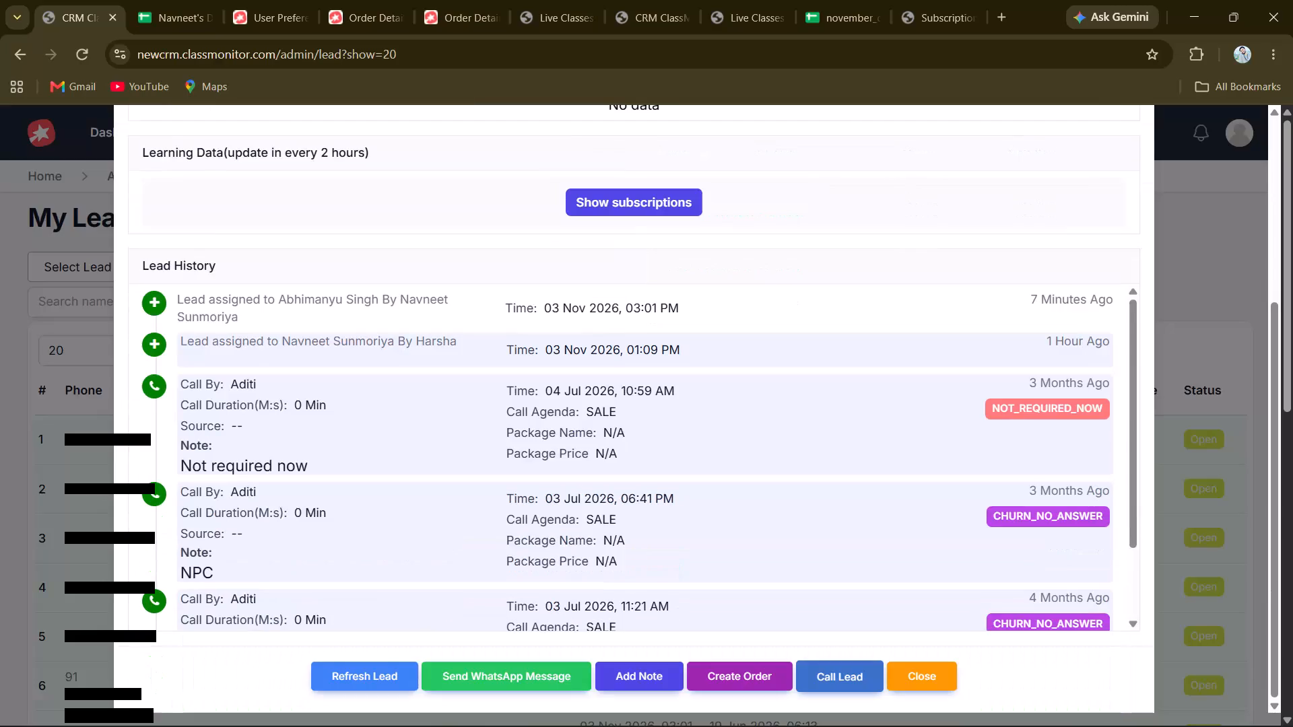
# Read through the open lead's history of earlier calls and assignments.
pyautogui.scroll(-7, 685, 435)
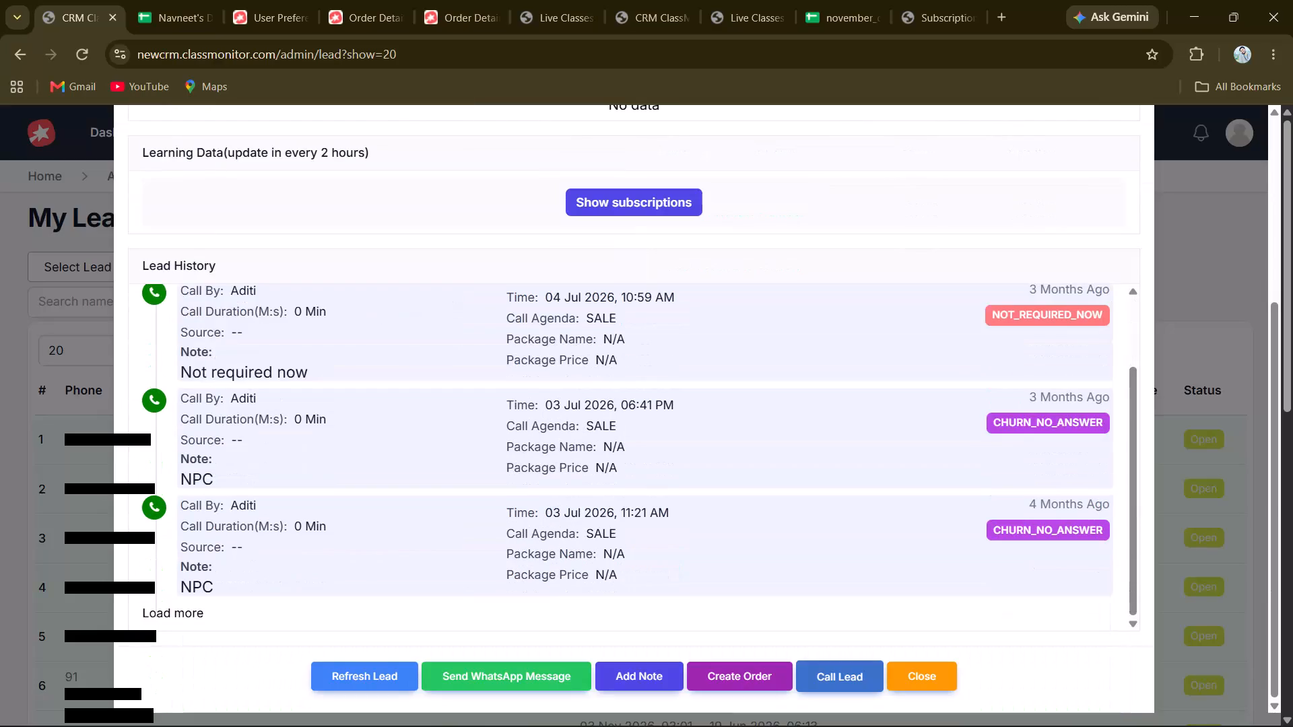
pyautogui.scroll(-6, 685, 435)
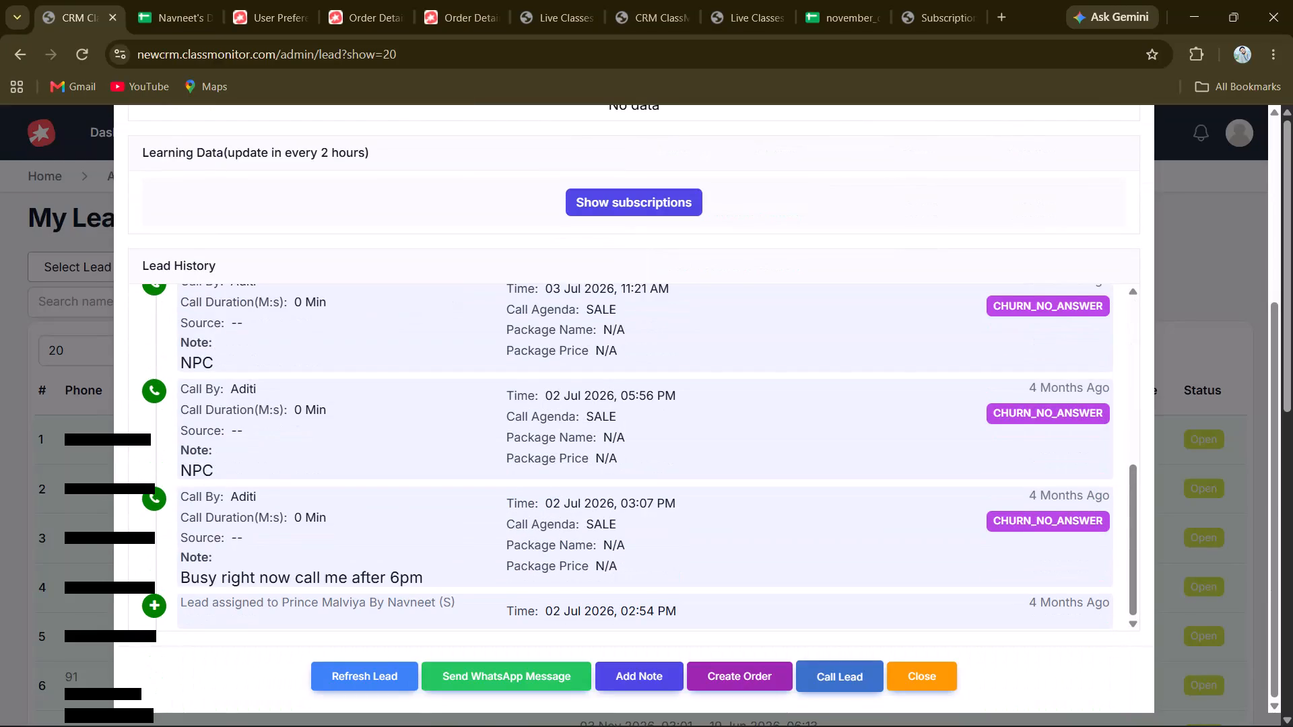
pyautogui.scroll(-2, 685, 435)
pyautogui.scroll(15, 685, 435)
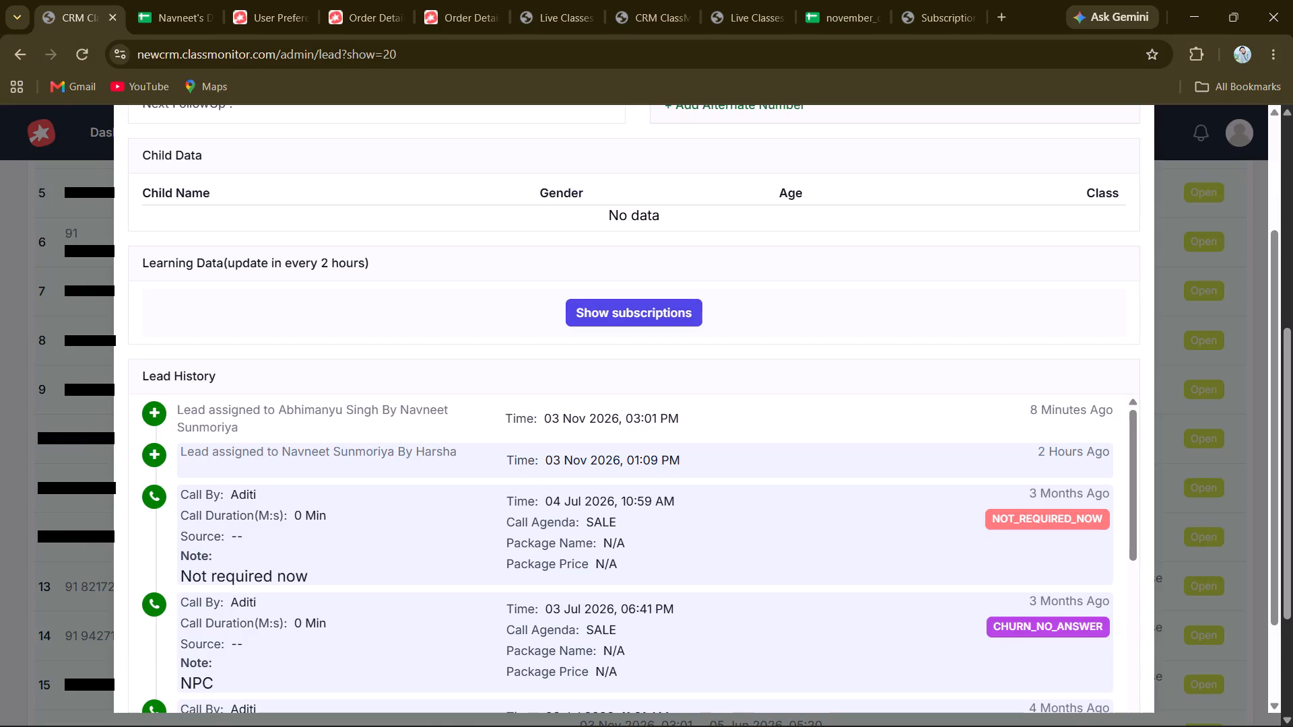
pyautogui.scroll(9, 685, 435)
pyautogui.scroll(-11, 685, 435)
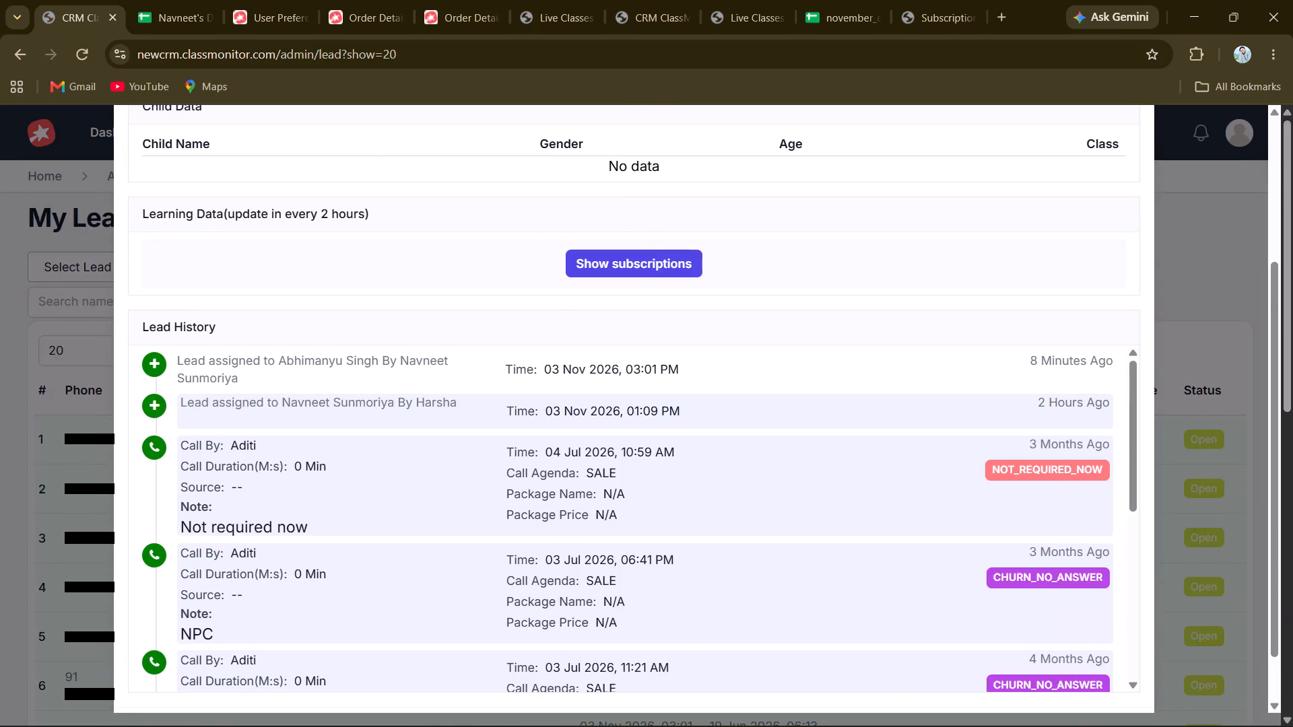
# Log a 47-second call with status CHURN_NOT_INTERESTED and note "not plan now", save it and close the lead.
pyautogui.click(824, 670)
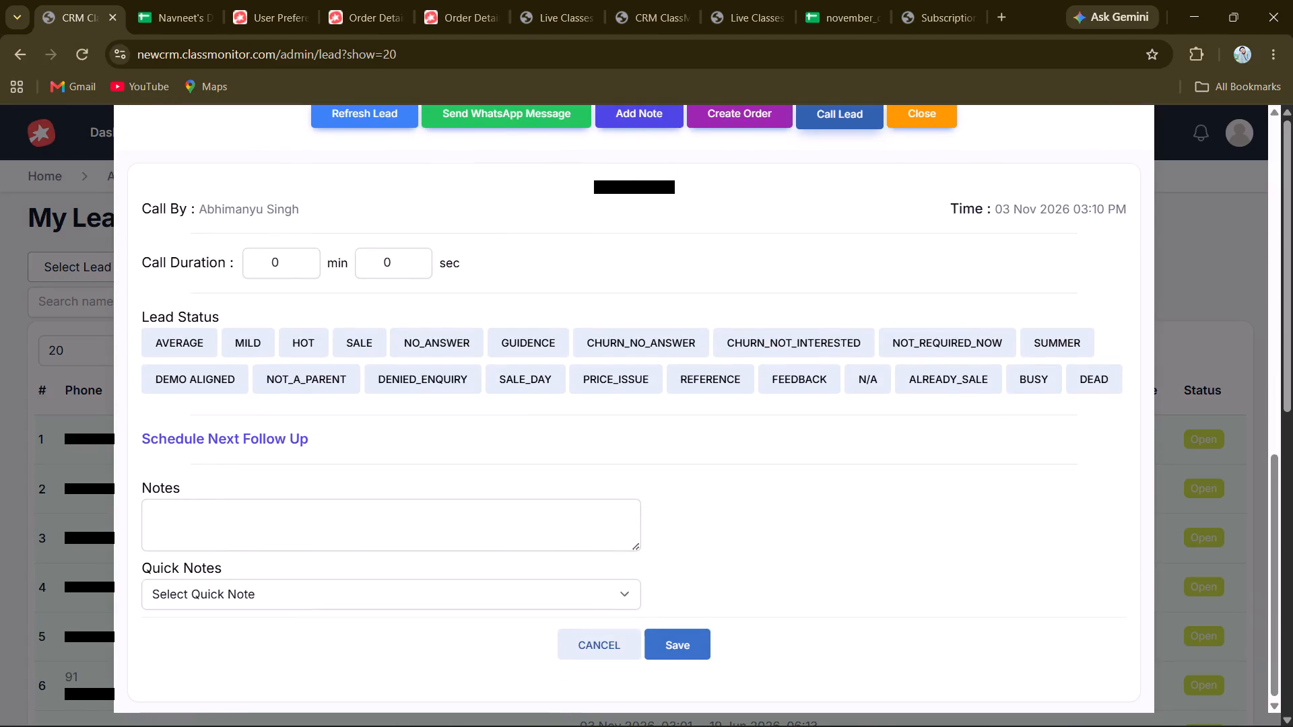
pyautogui.click(829, 346)
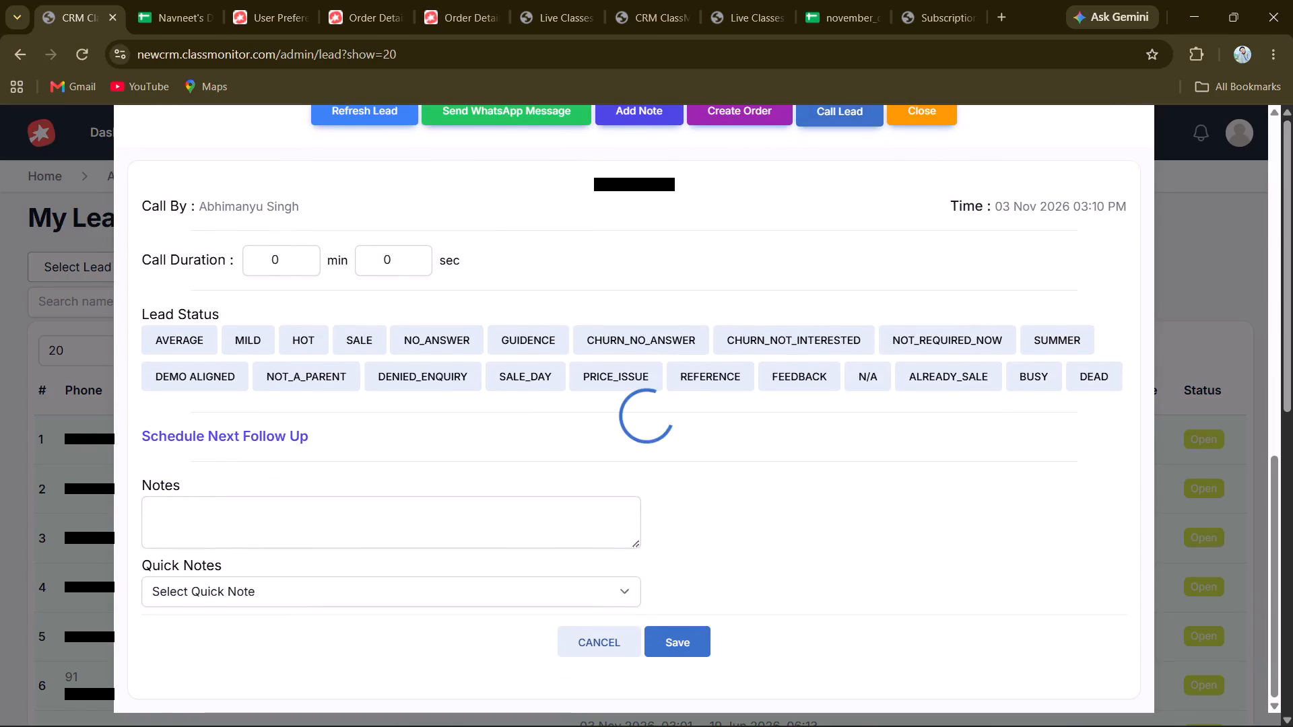
pyautogui.click(392, 266)
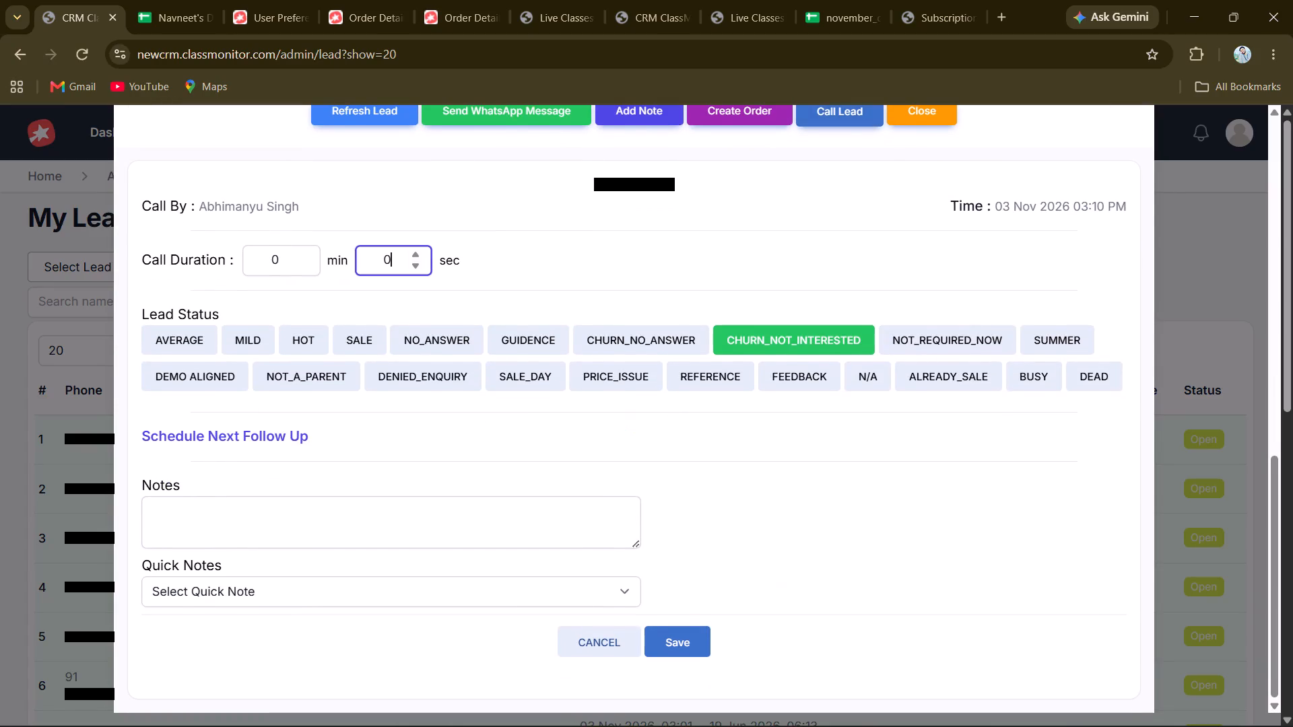
pyautogui.press('BackSpace')
pyautogui.write('35')
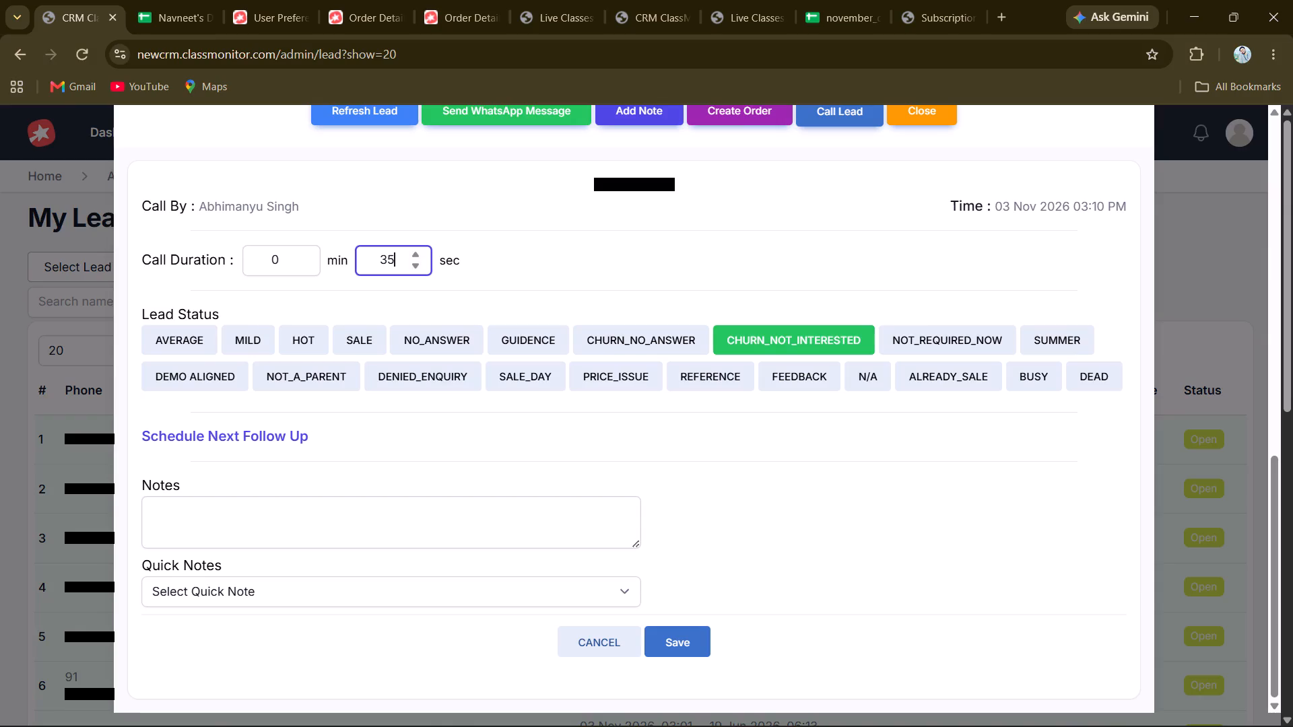
pyautogui.press('BackSpace')
pyautogui.press('BackSpace')
pyautogui.write('47')
pyautogui.click(394, 519)
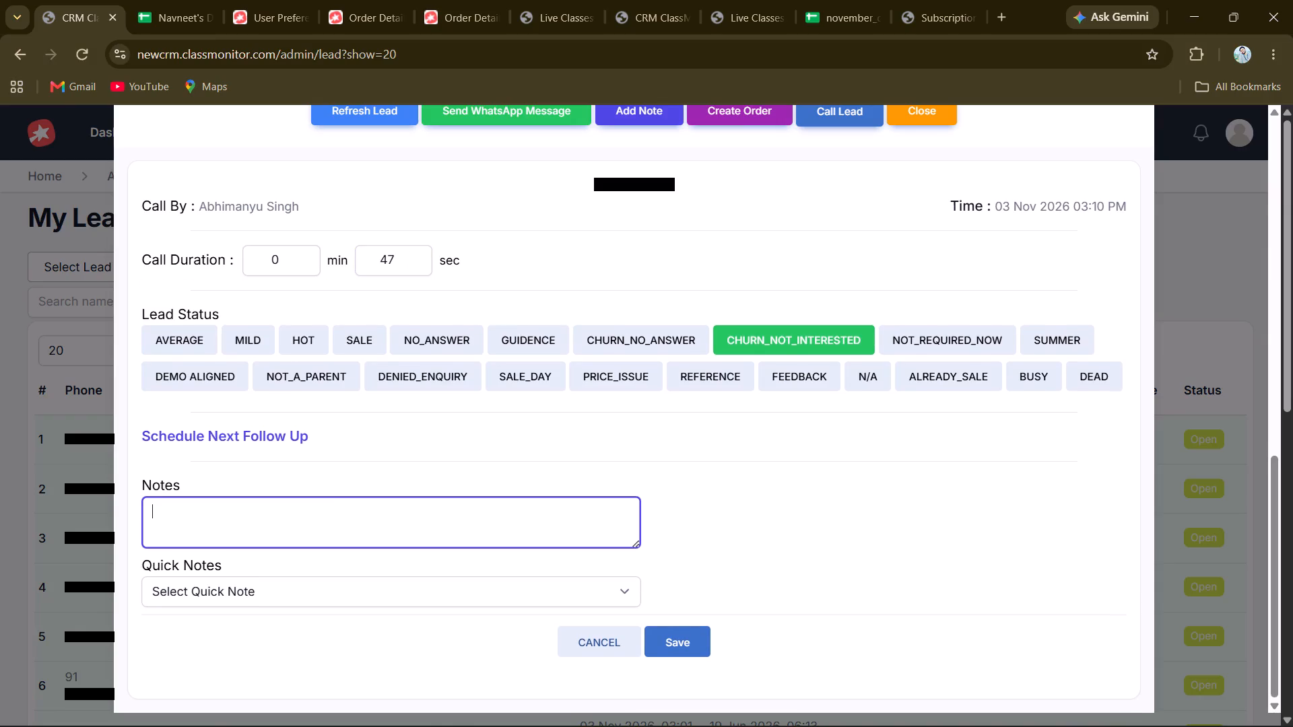
pyautogui.write('not plan noq')
pyautogui.press('BackSpace')
pyautogui.write('w')
pyautogui.press('space')
pyautogui.click(679, 649)
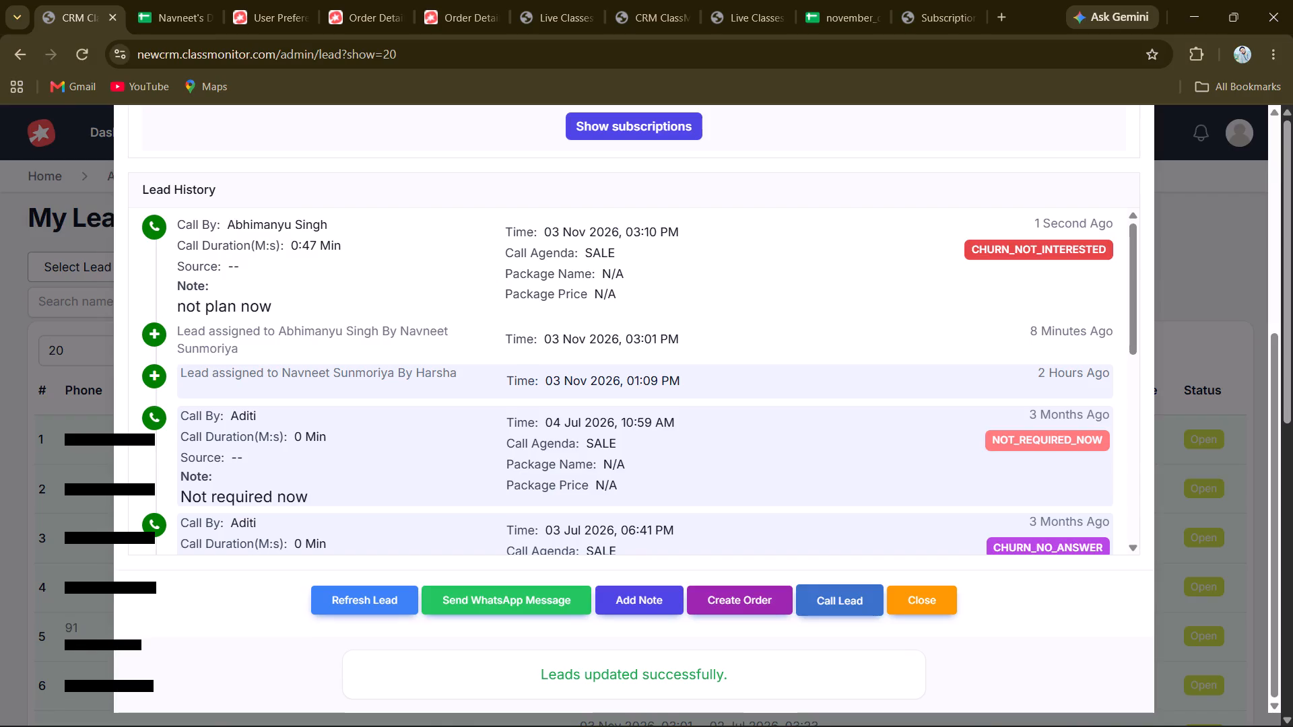
pyautogui.click(932, 597)
# Open the first old_churn_25_All lead in My Leads and view its lead history.
pyautogui.scroll(-11, 333, 539)
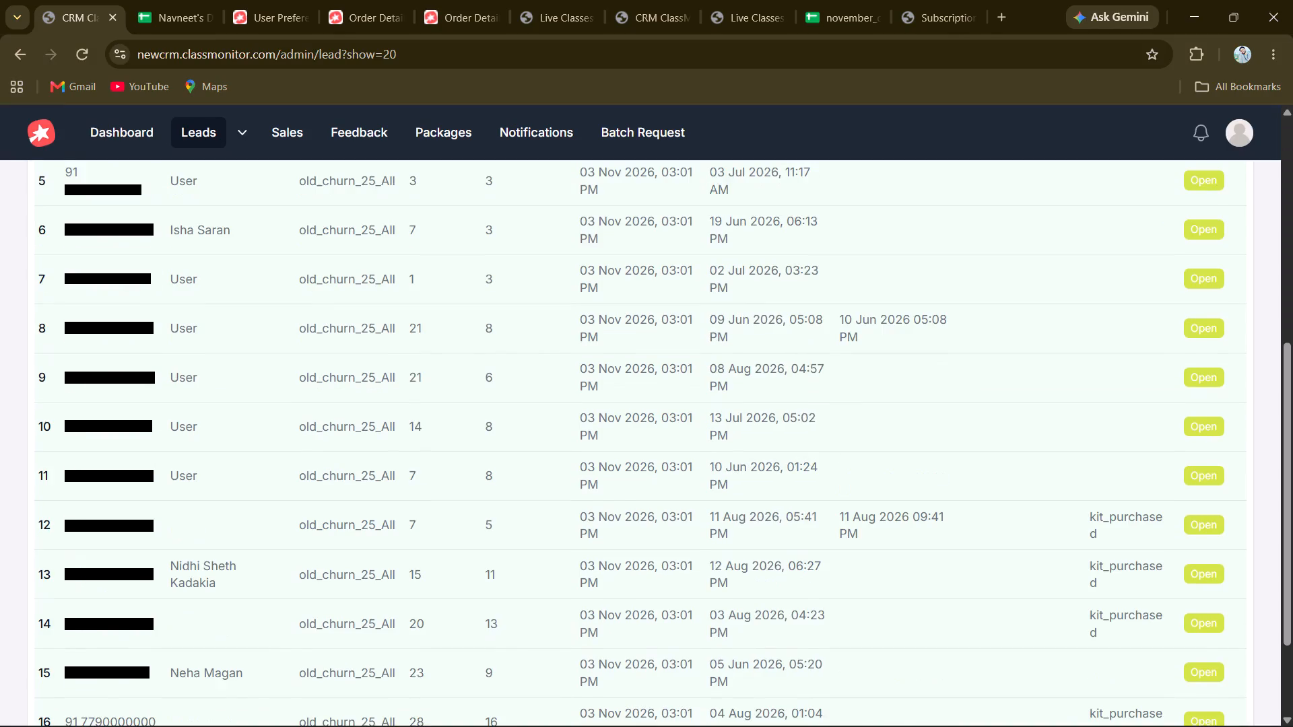
pyautogui.scroll(10, 445, 413)
pyautogui.click(389, 432)
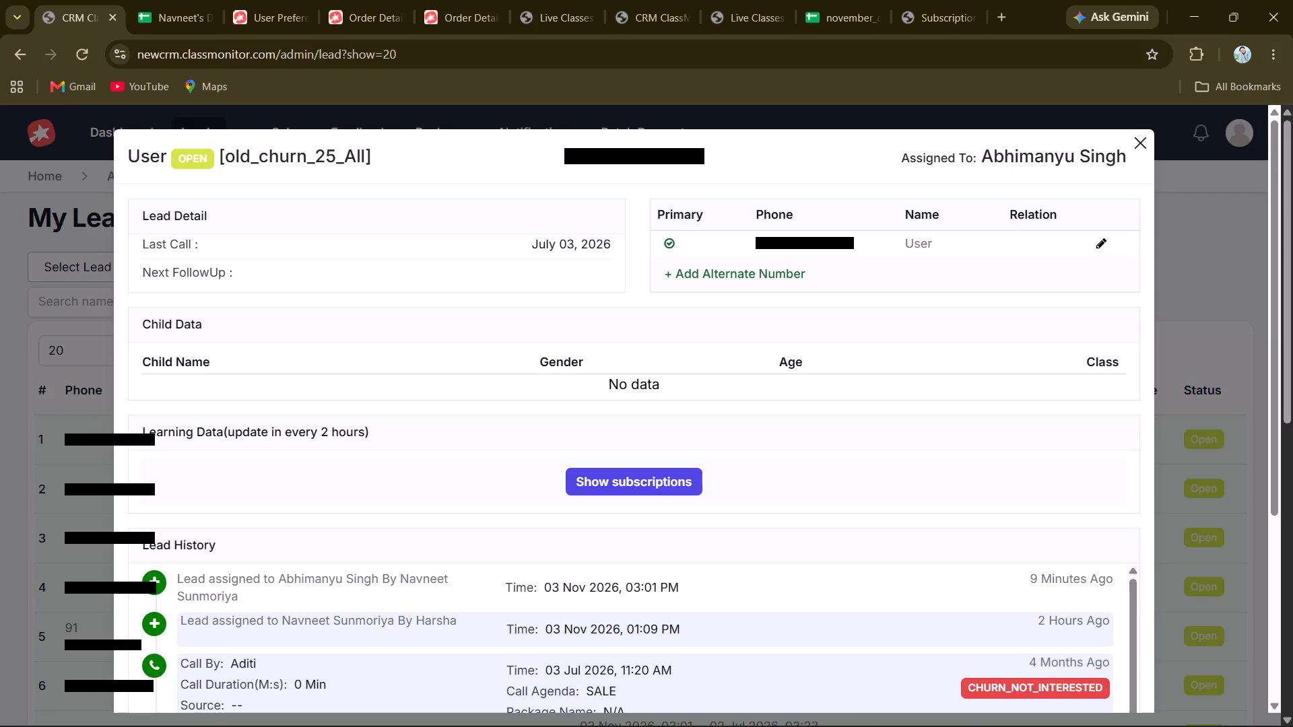
pyautogui.scroll(-9, 389, 432)
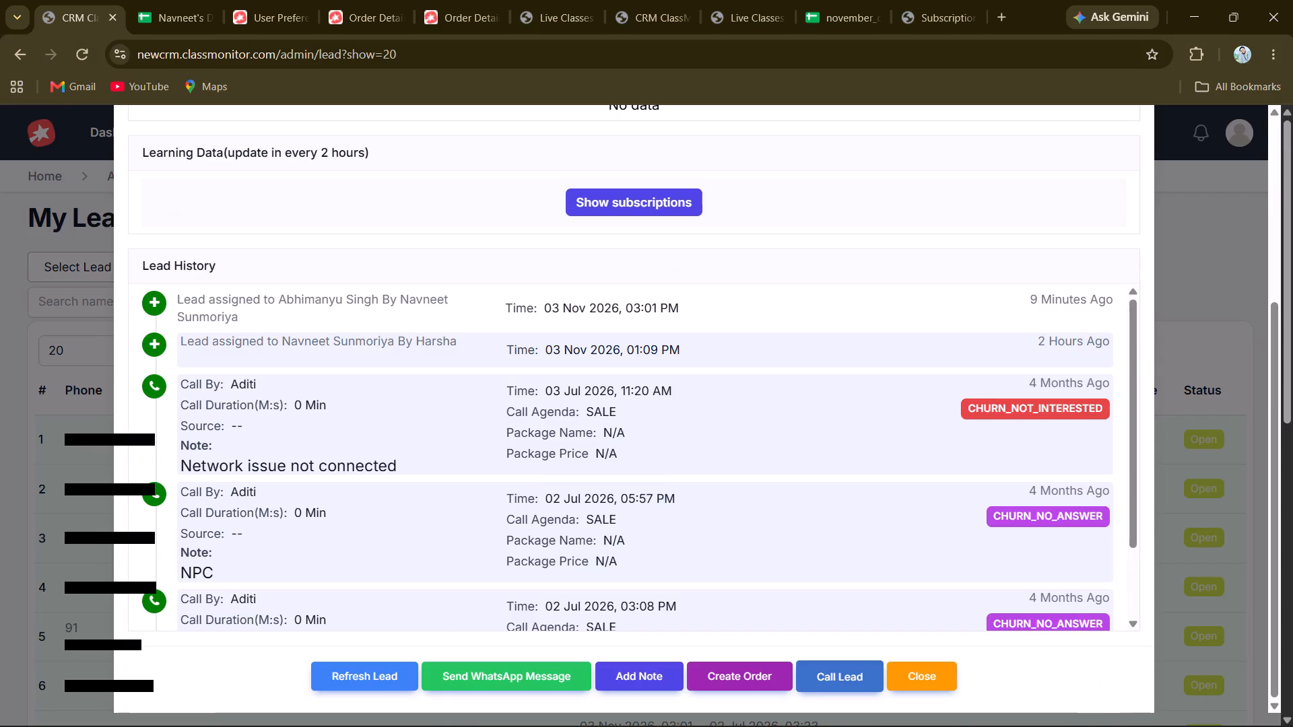
# Log a call with status CHURN_NO_ANSWER and note "no incoming", save it and close the lead.
pyautogui.click(821, 660)
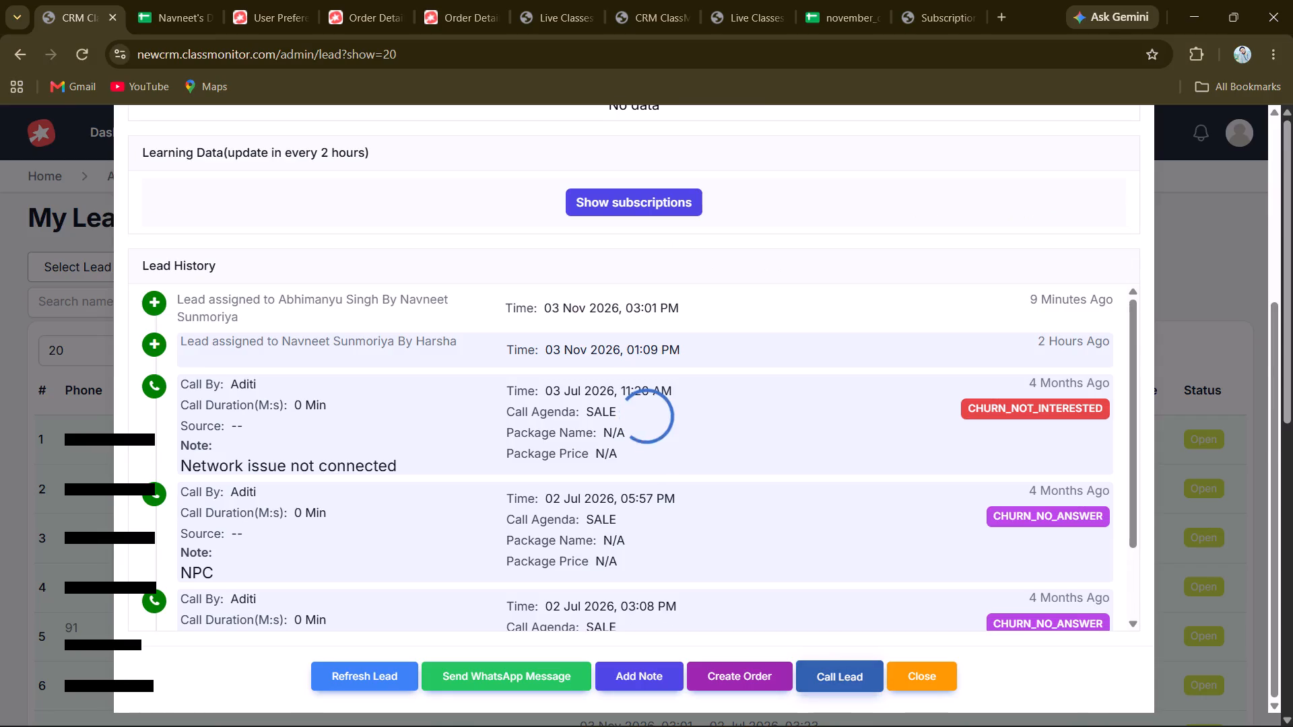
pyautogui.scroll(-7, 827, 668)
pyautogui.click(678, 326)
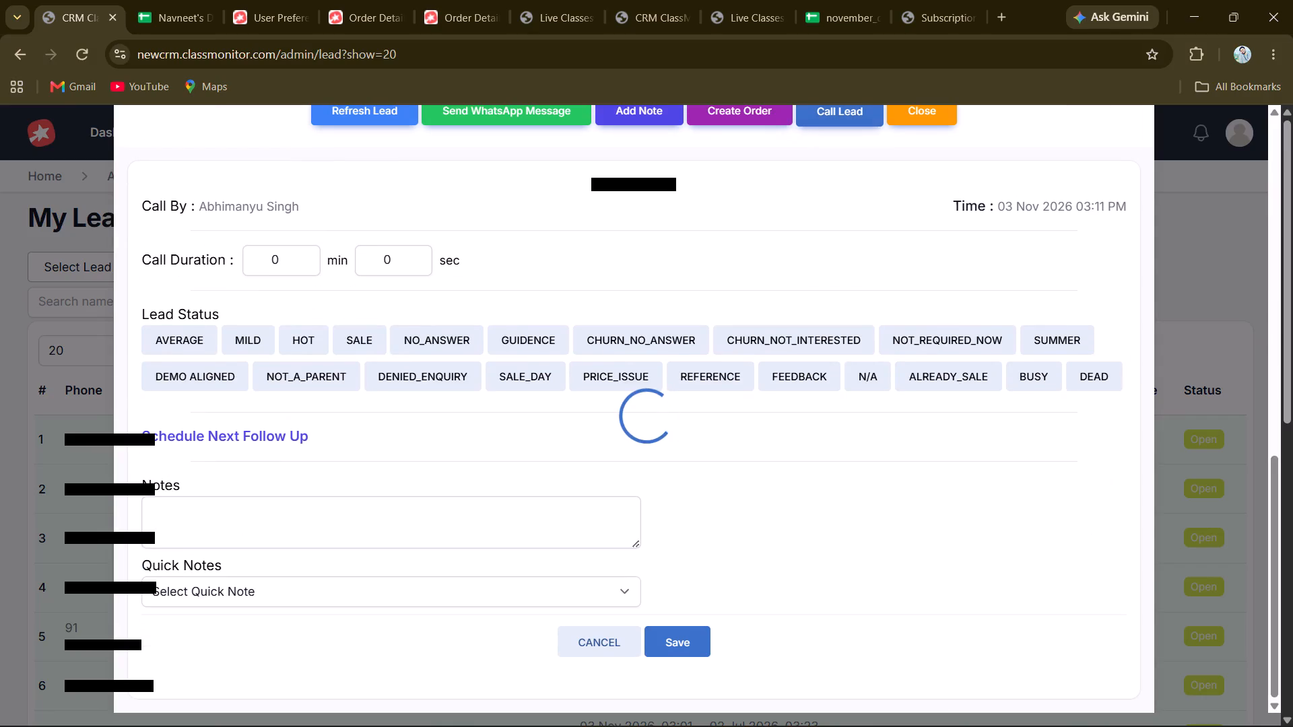
pyautogui.click(433, 524)
pyautogui.write('no incoming')
pyautogui.press('space')
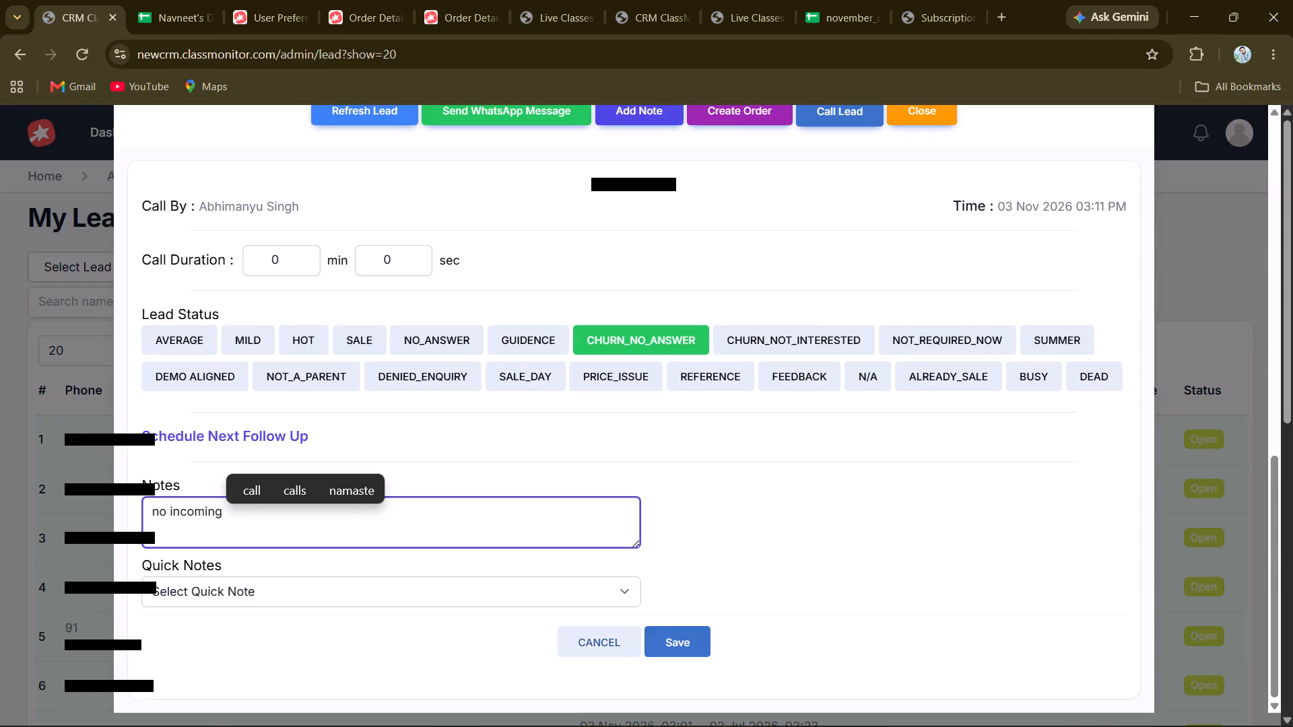
pyautogui.click(689, 640)
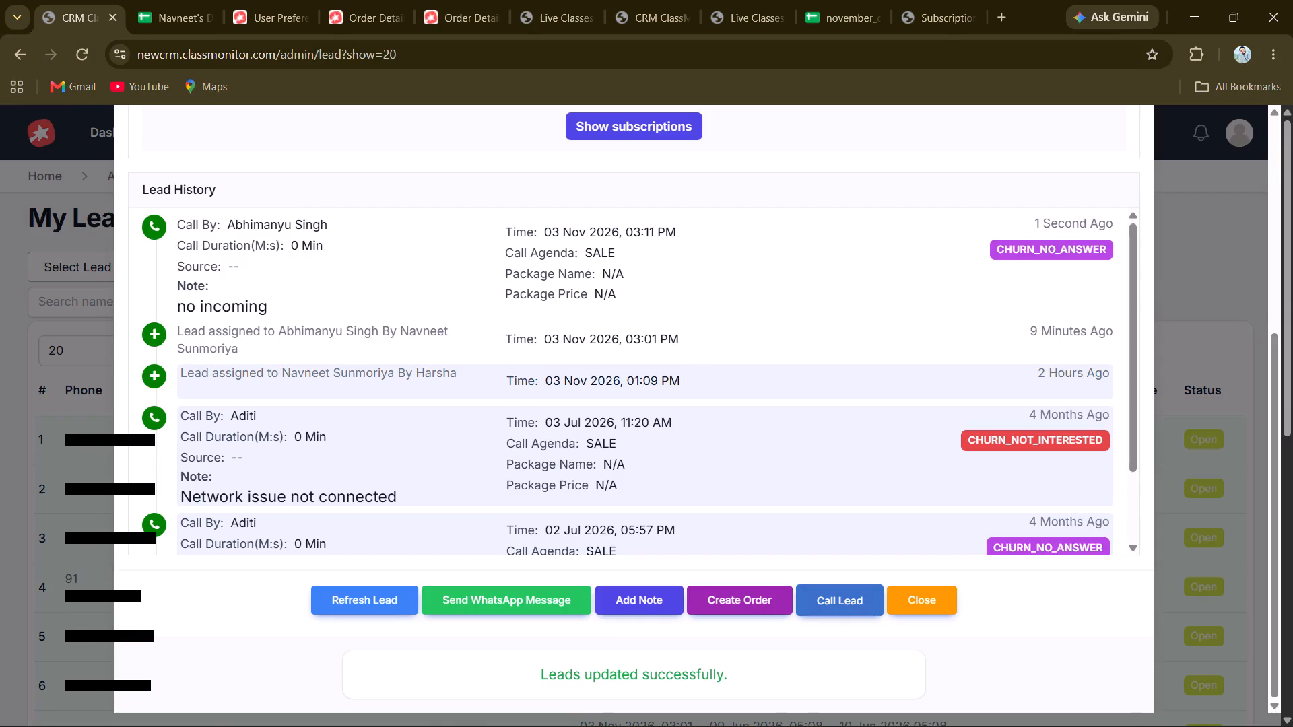
pyautogui.click(933, 594)
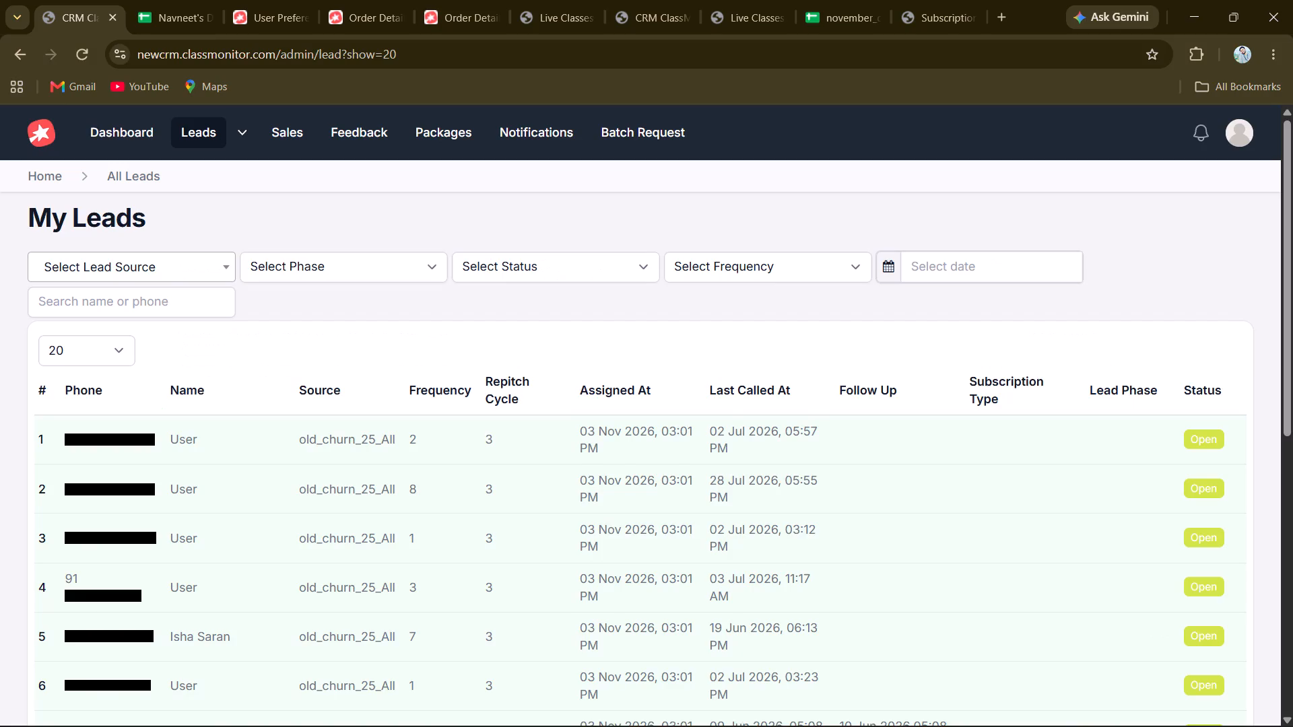
# Open the old_churn_25_All lead at the top of My Leads and check its lead history.
pyautogui.scroll(-7, 933, 594)
pyautogui.scroll(10, 768, 462)
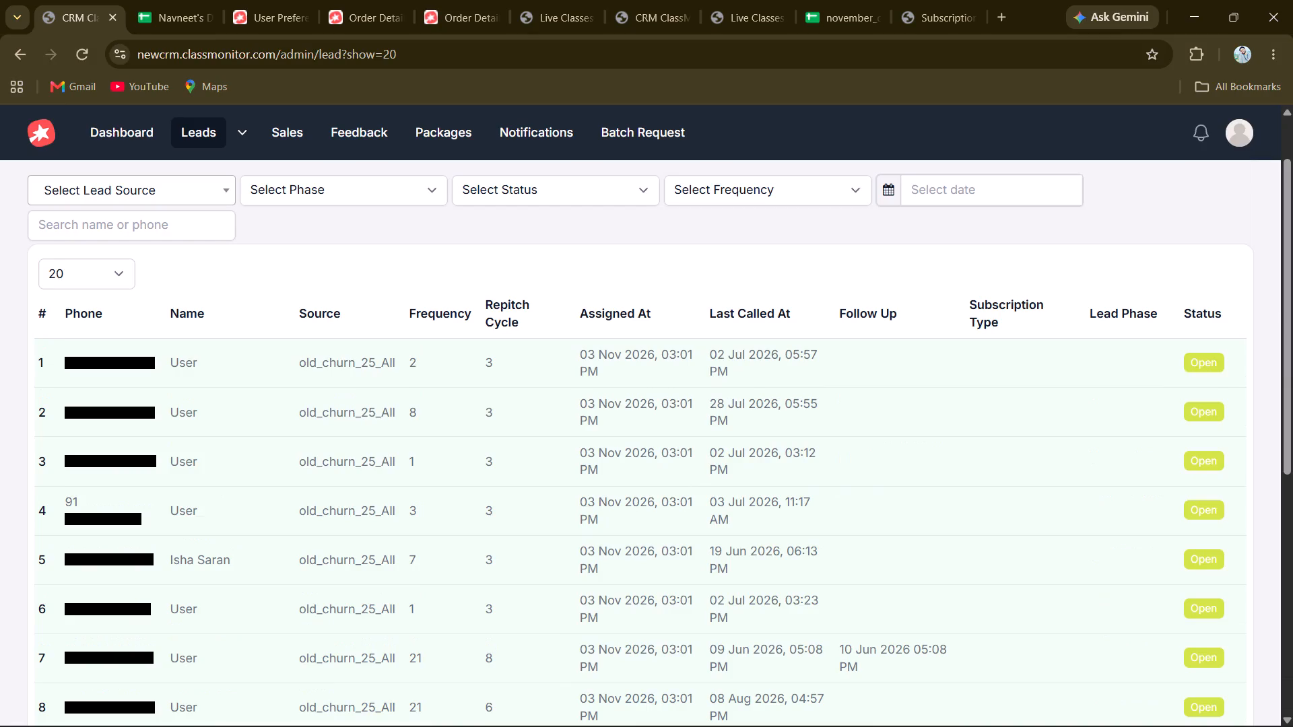
pyautogui.click(366, 427)
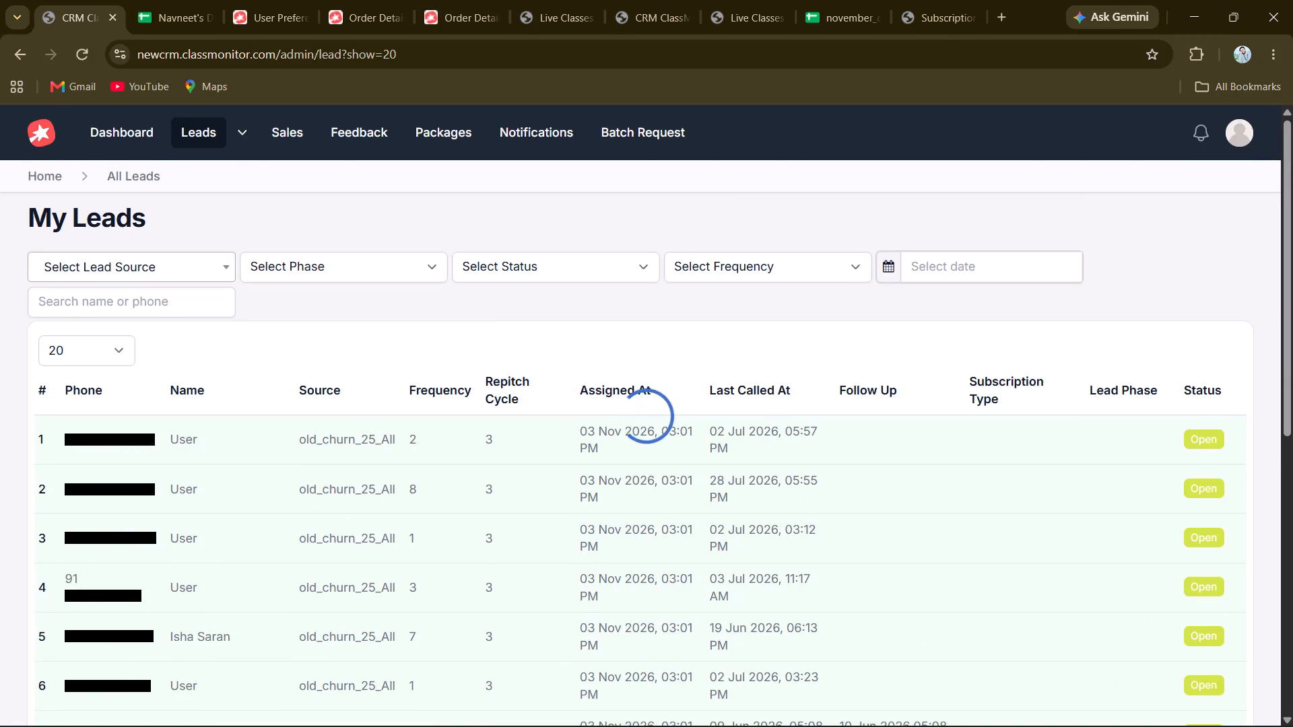
pyautogui.scroll(-8, 366, 427)
pyautogui.scroll(6, 366, 427)
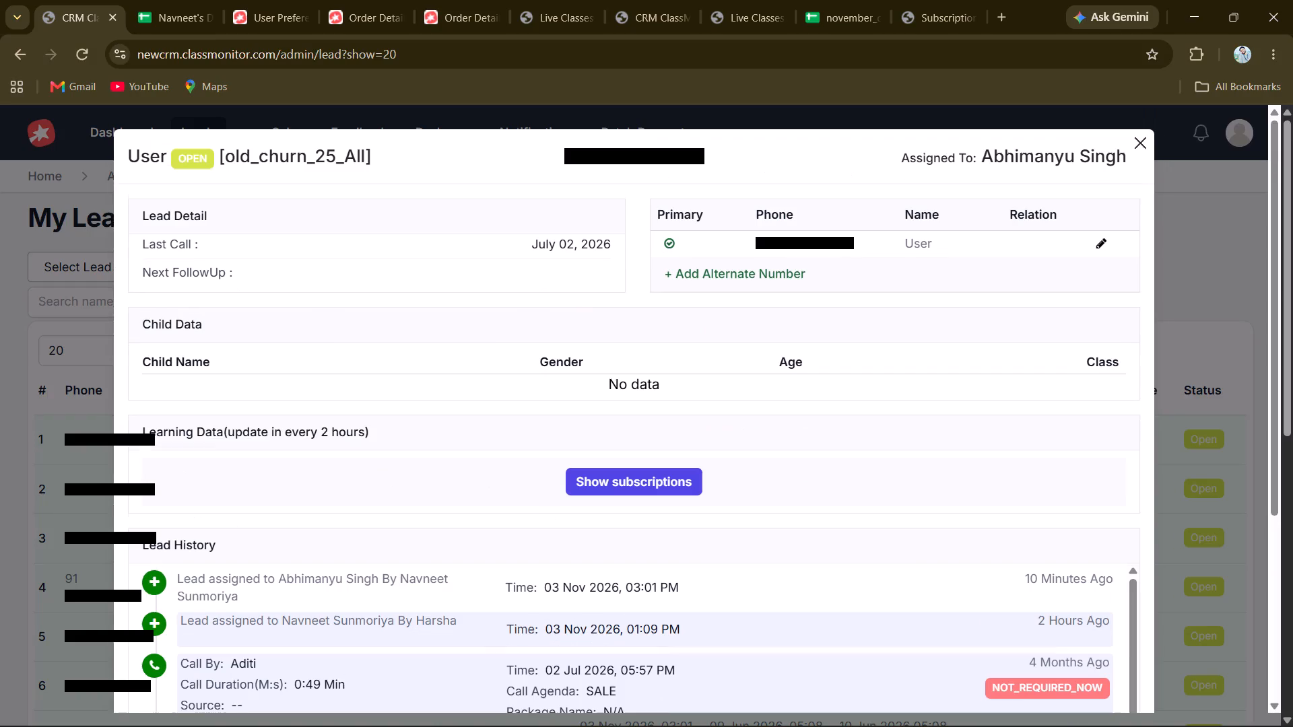
pyautogui.scroll(3, 366, 427)
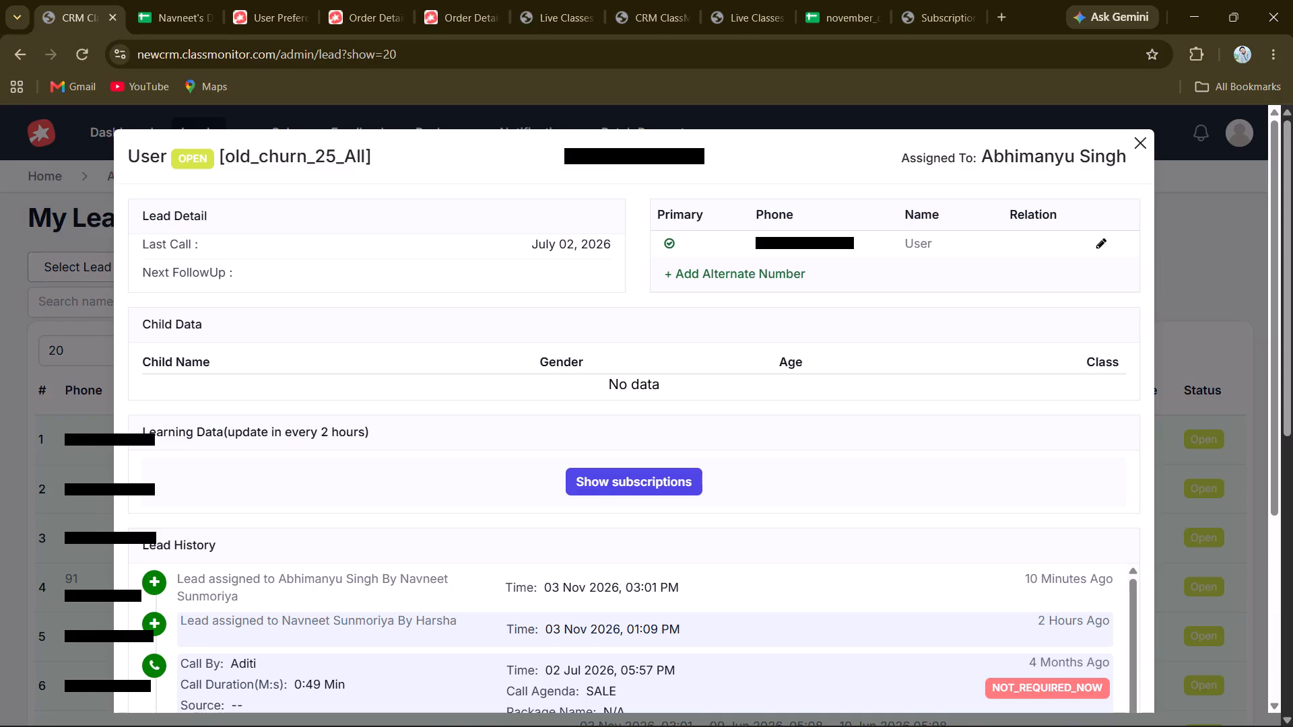
pyautogui.scroll(-11, 366, 427)
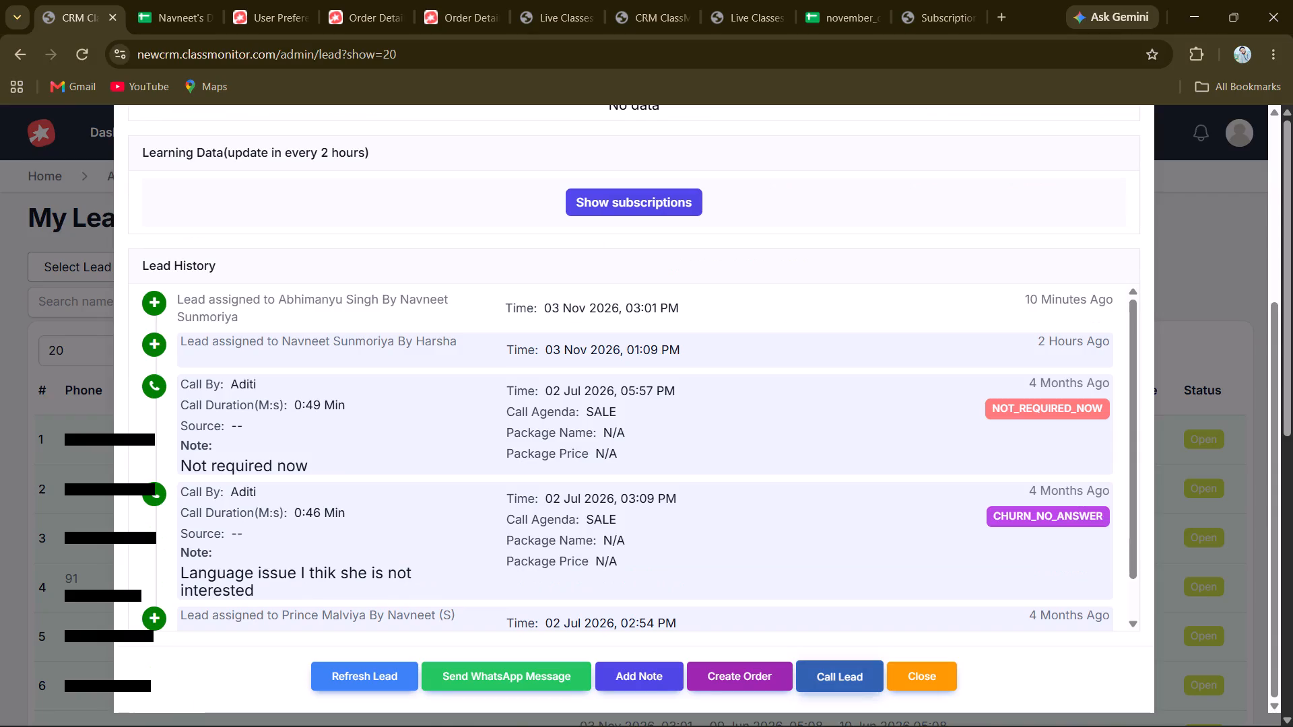
# Log a call for this lead with status CHURN_NO_ANSWER and note "no incoming", save it and close the lead.
pyautogui.click(832, 674)
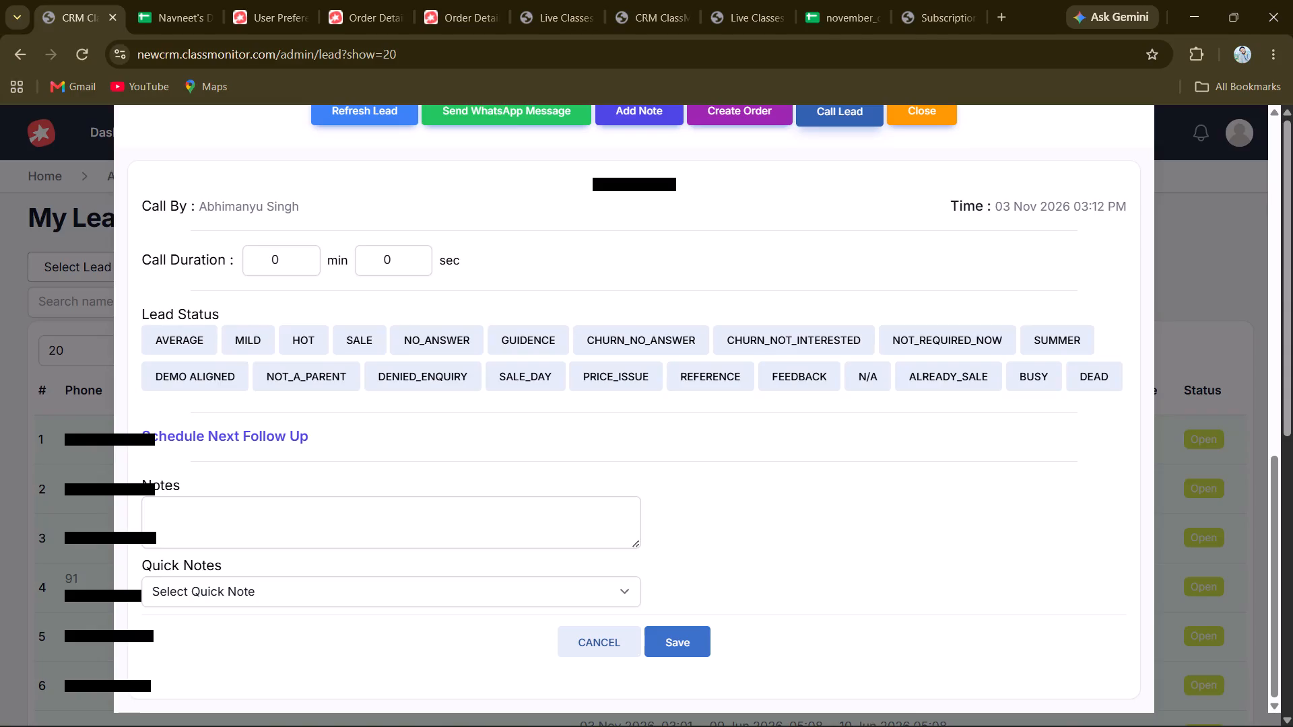
pyautogui.scroll(14, 789, 503)
pyautogui.scroll(-8, 789, 503)
pyautogui.click(629, 337)
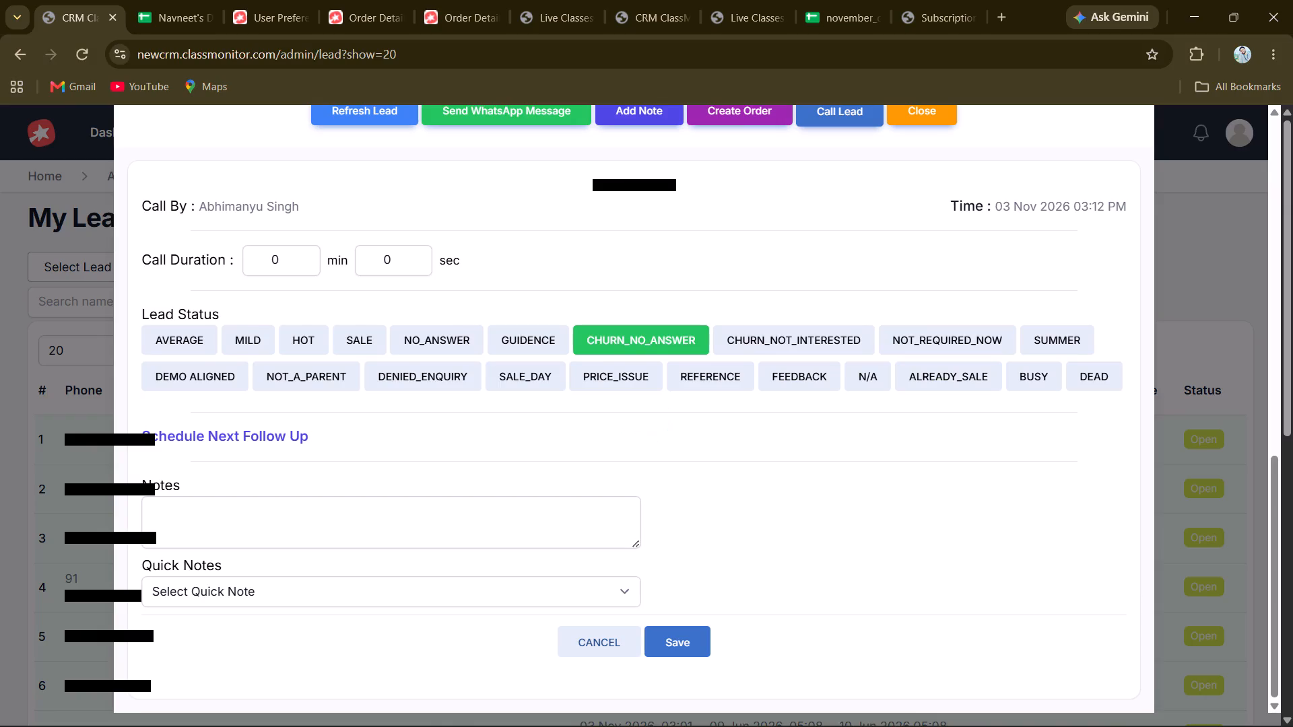
pyautogui.click(420, 534)
pyautogui.write('no incoming')
pyautogui.press('space')
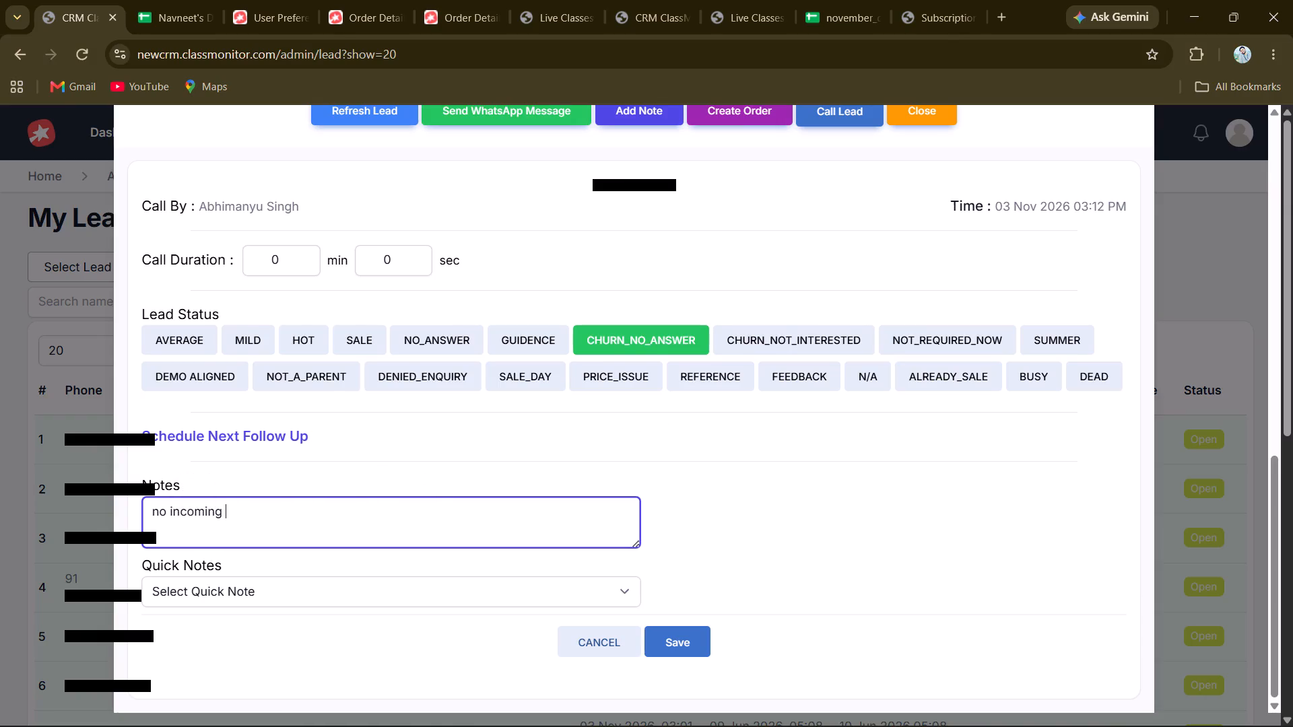
pyautogui.click(692, 632)
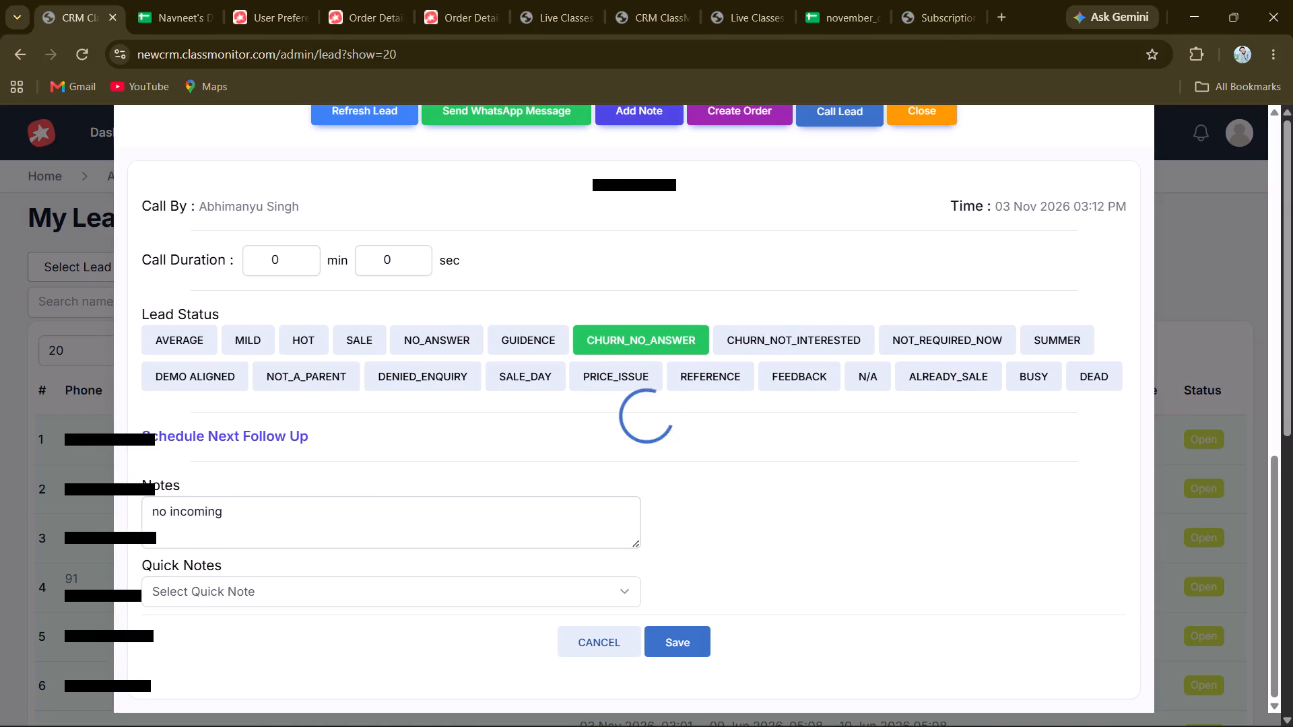
pyautogui.click(916, 609)
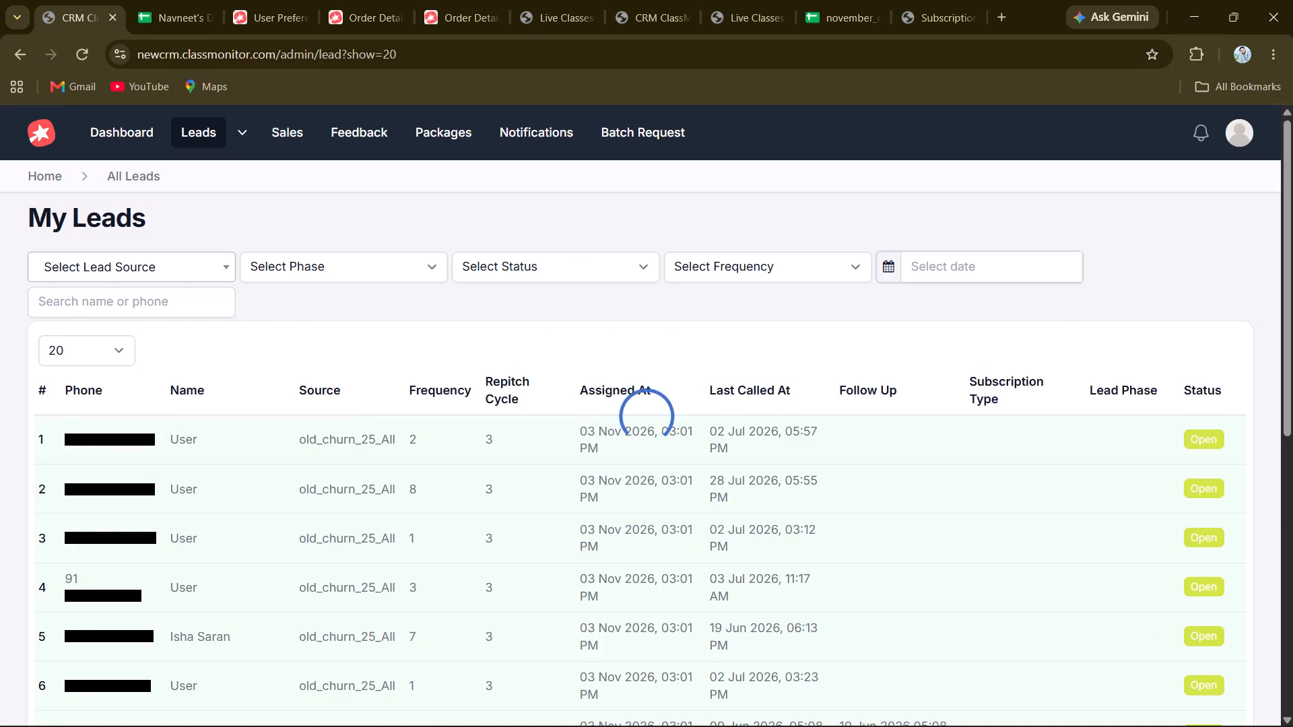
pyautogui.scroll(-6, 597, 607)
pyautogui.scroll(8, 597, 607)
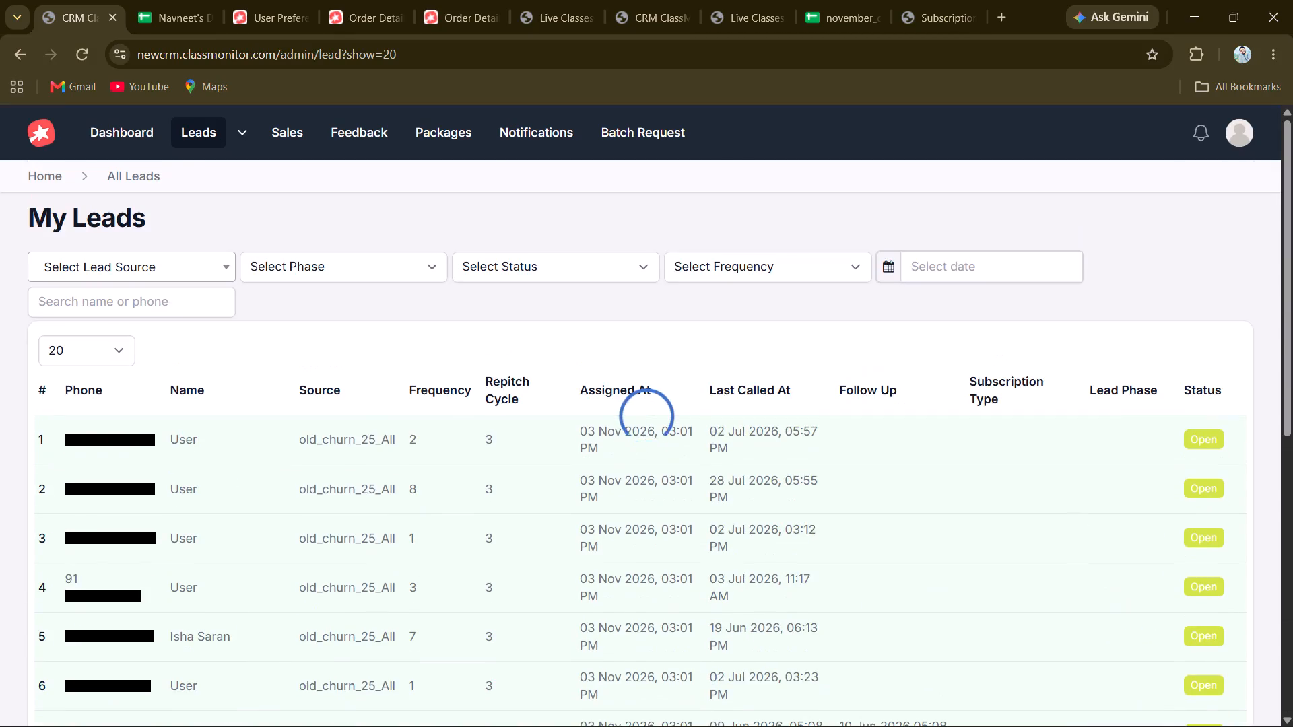
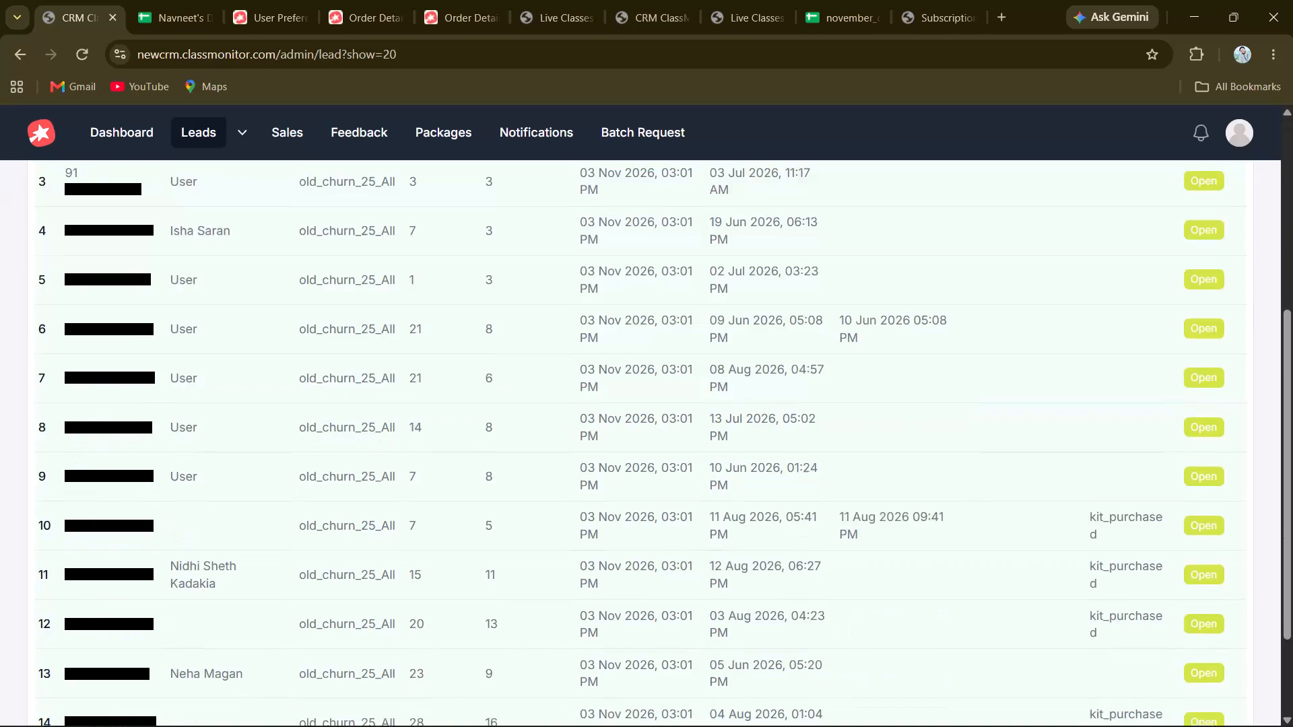
# Open the old_churn_25_All lead at the top of My Leads, check its lead history and start a call log for it.
pyautogui.scroll(11, 640, 450)
pyautogui.click(345, 430)
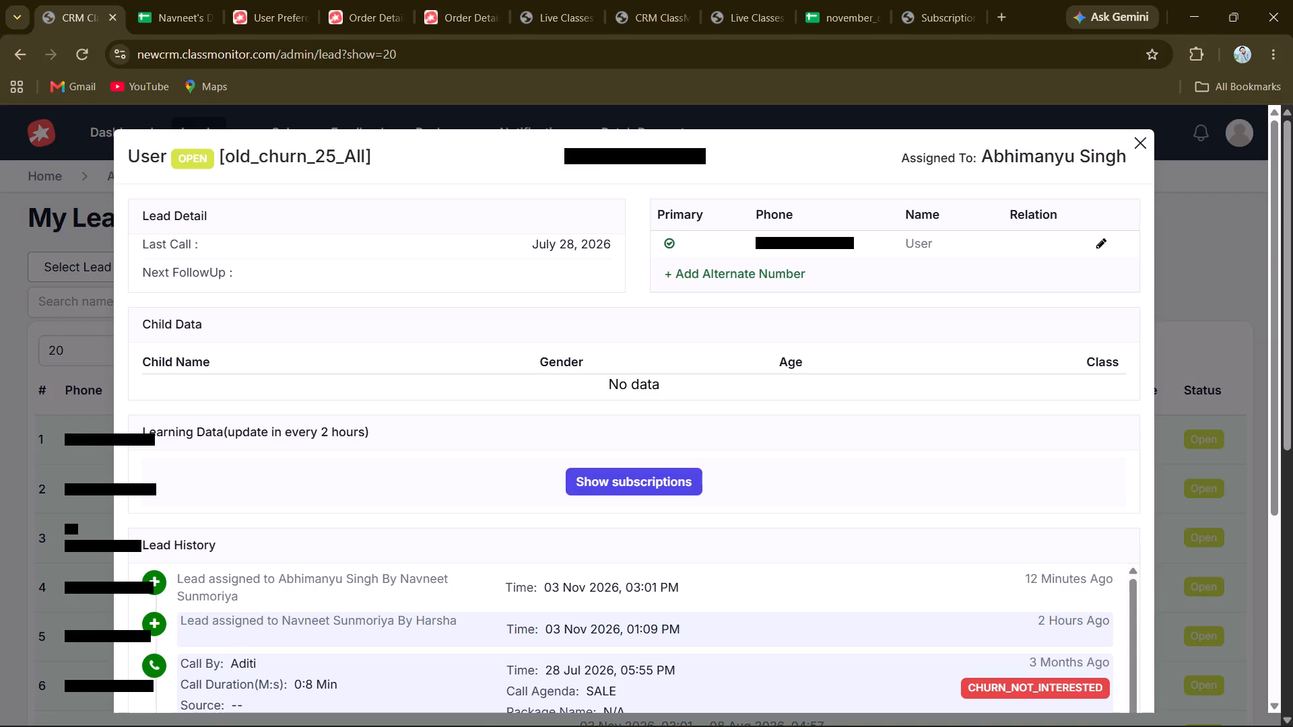
pyautogui.scroll(-6, 345, 430)
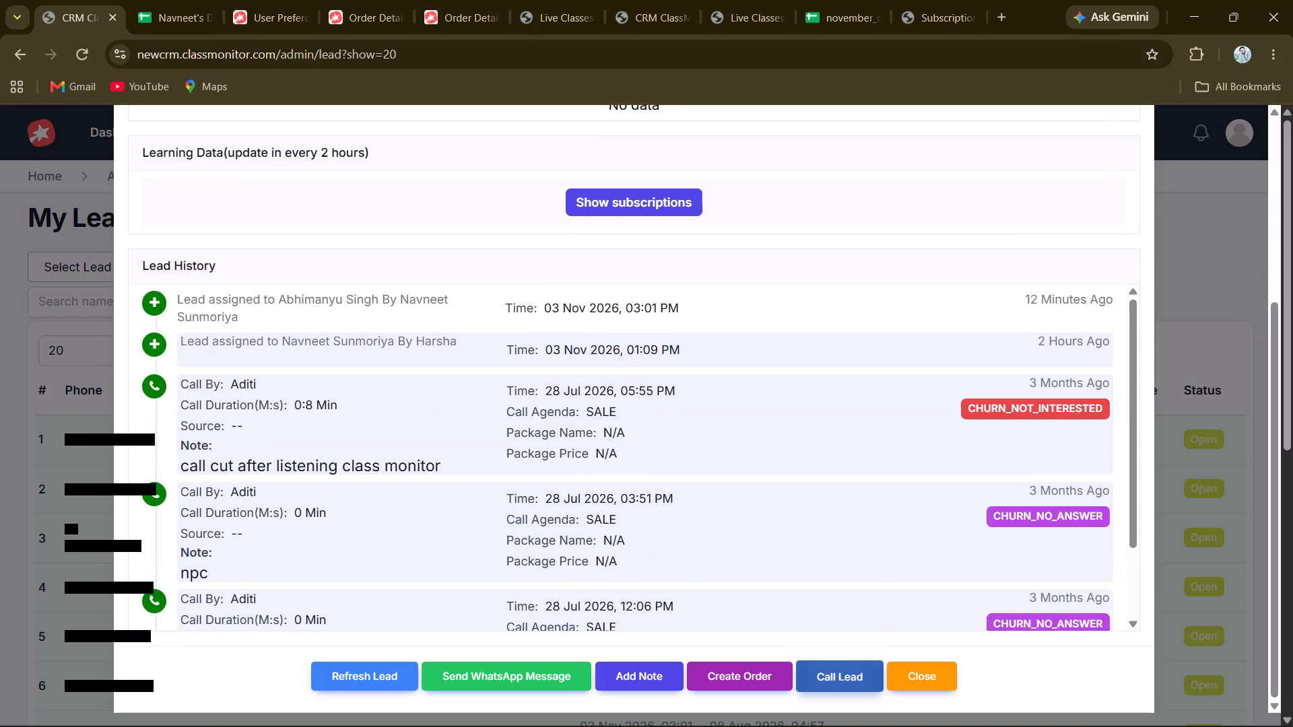
pyautogui.click(844, 670)
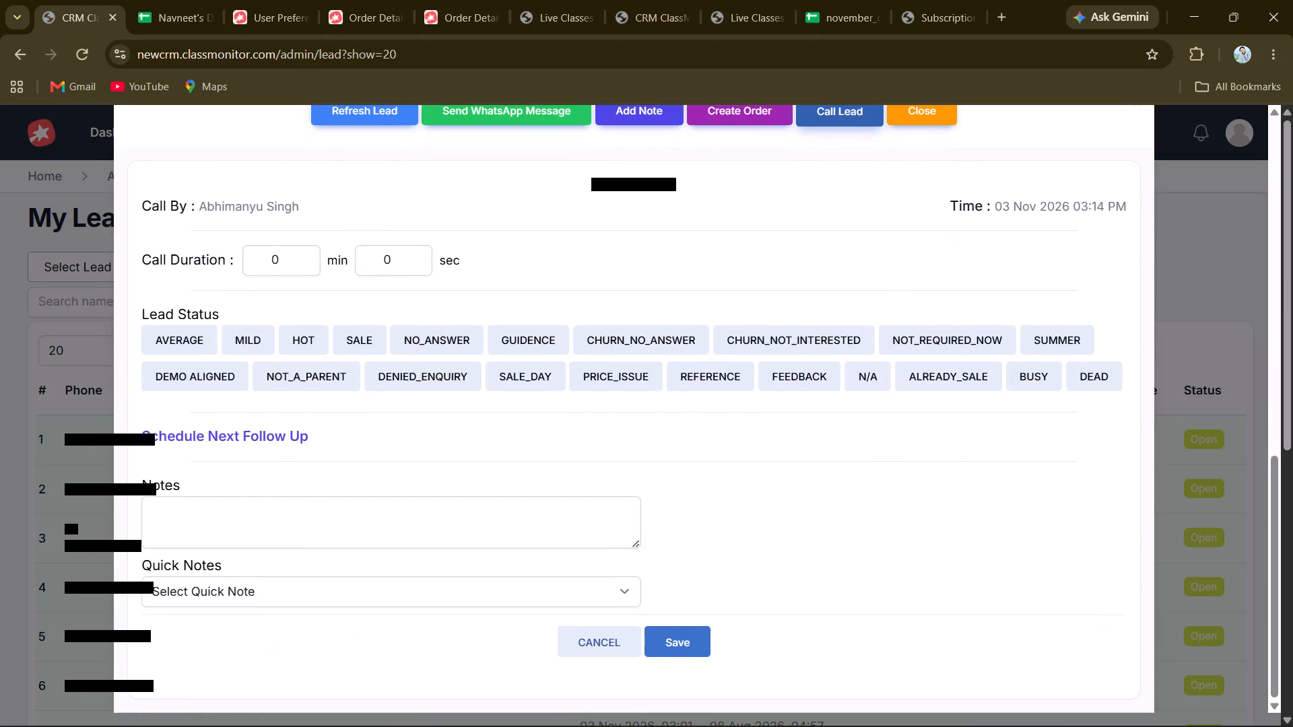
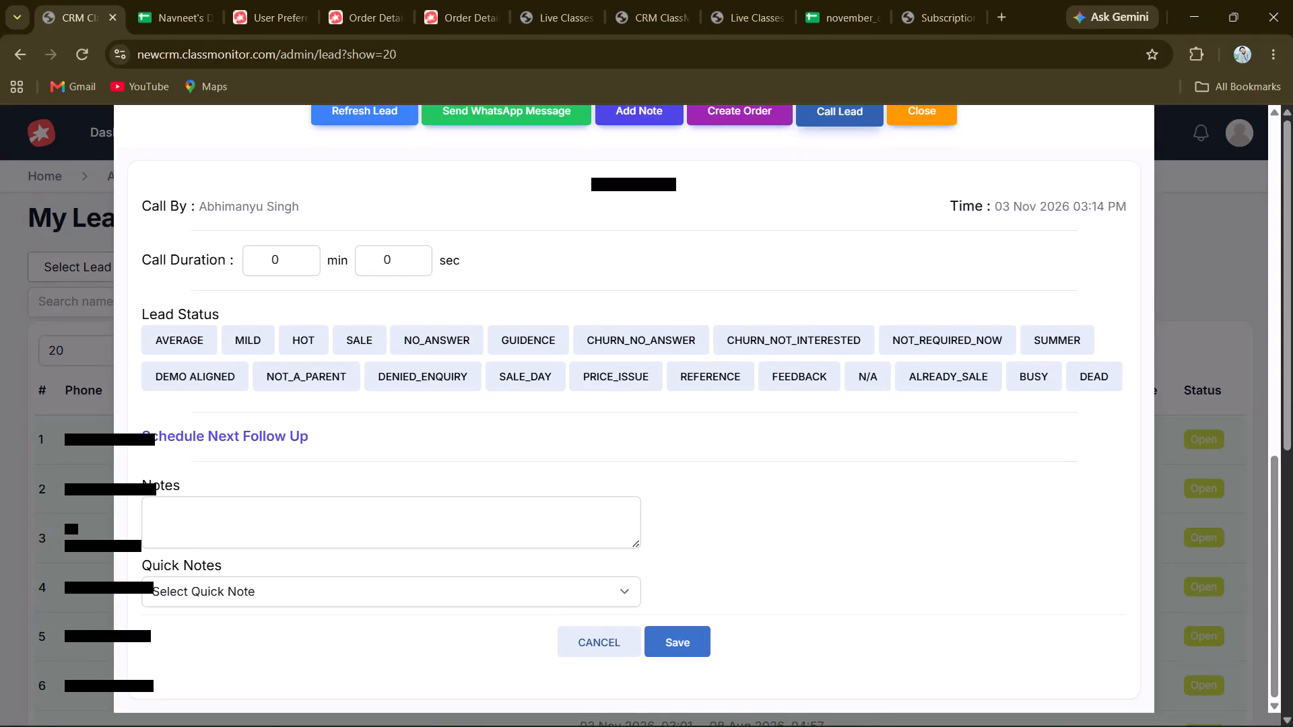
# Log the call with status CHURN_NO_ANSWER and the note "not available", save it and close the lead.
pyautogui.click(642, 327)
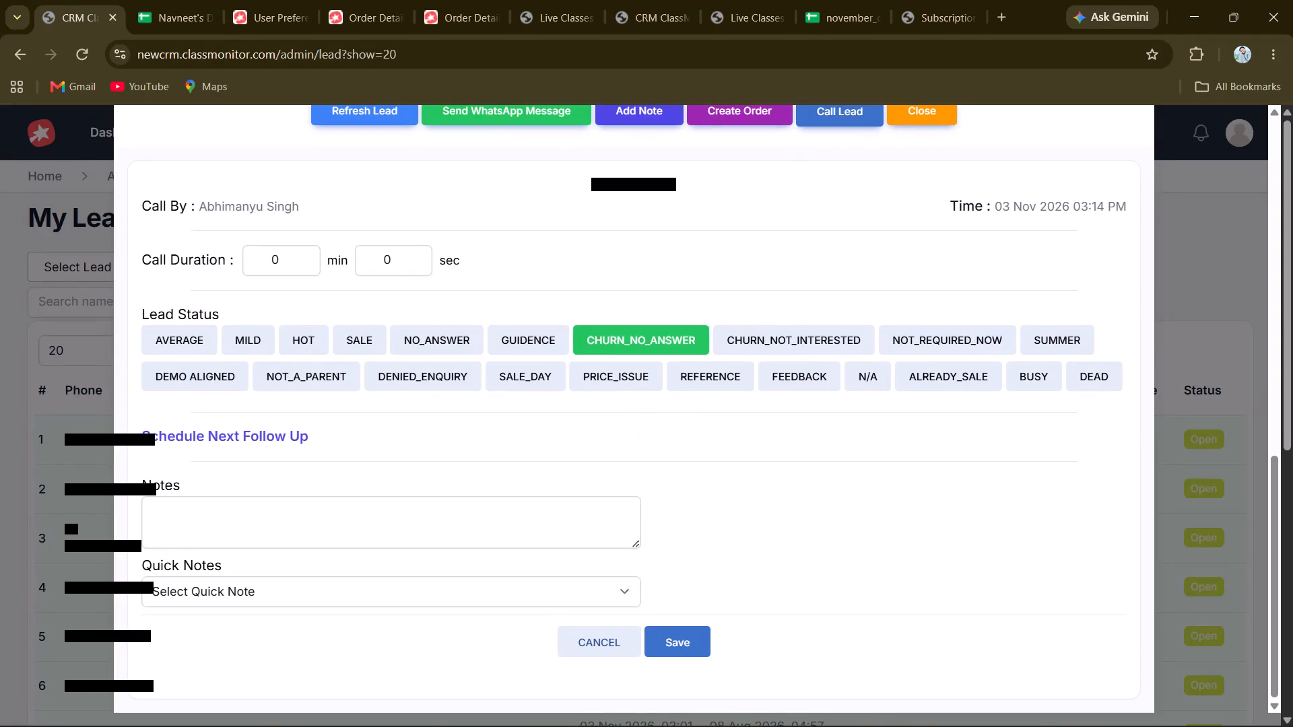
pyautogui.click(257, 545)
pyautogui.write('not available')
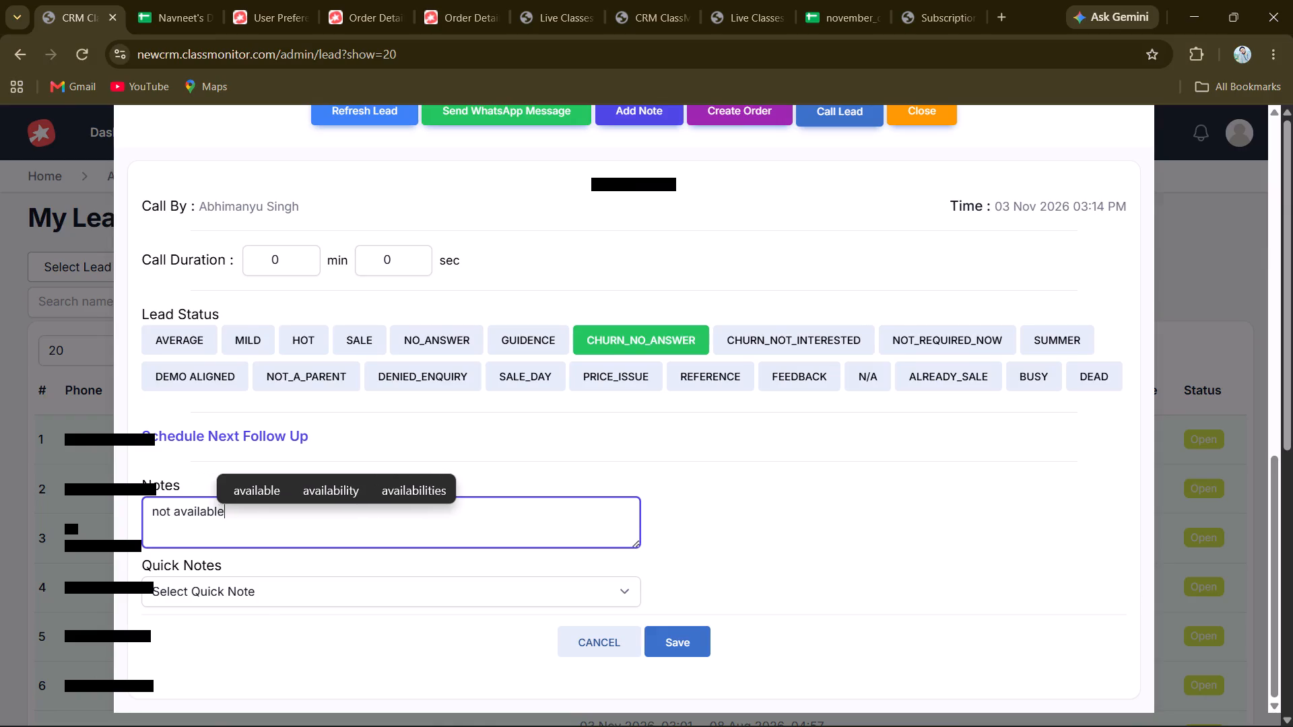
pyautogui.press('space')
pyautogui.click(692, 639)
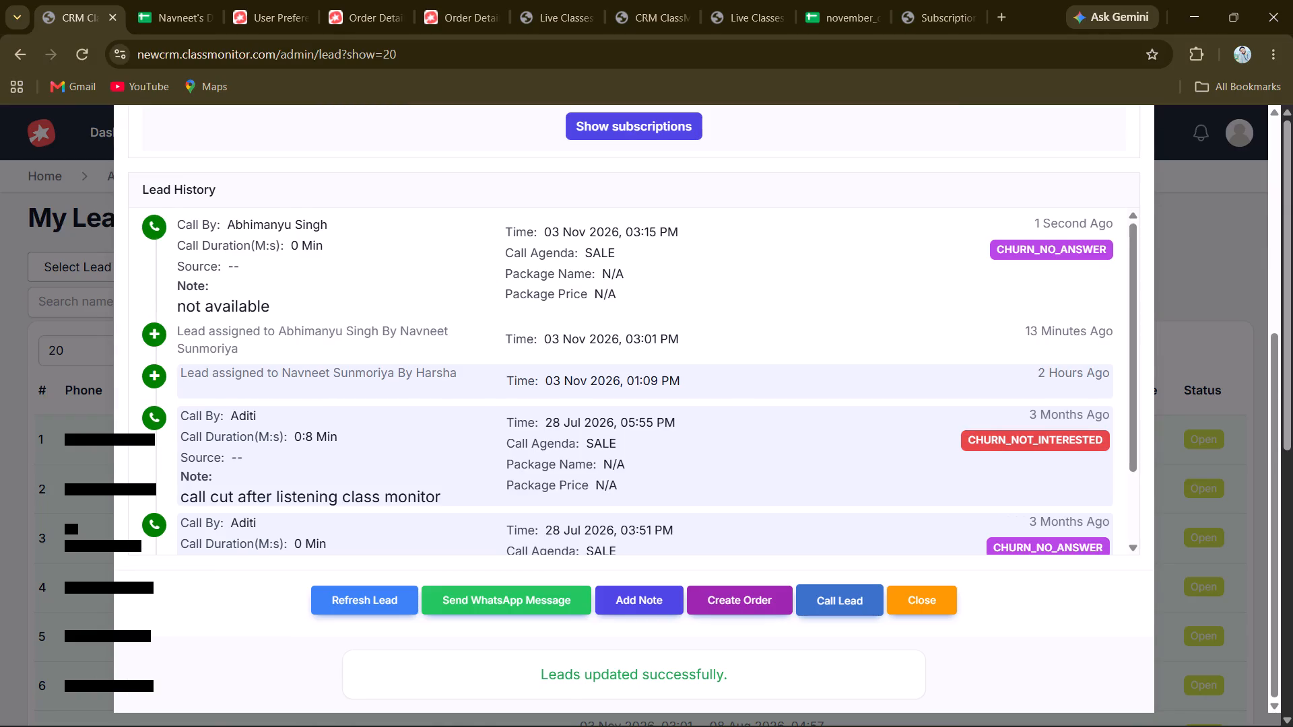
pyautogui.click(918, 604)
# Open the old_churn_25_All lead now at the top of the refreshed My Leads list.
pyautogui.scroll(-7, 616, 633)
pyautogui.scroll(10, 557, 516)
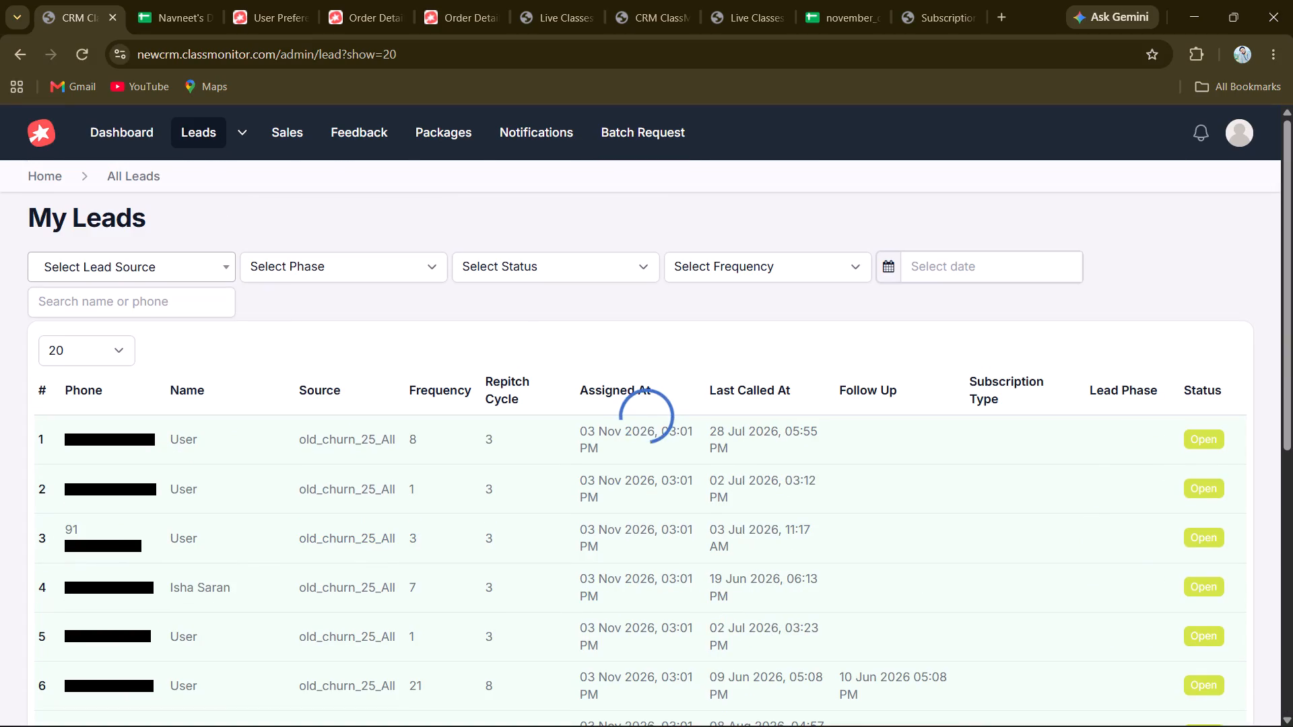
pyautogui.scroll(-6, 557, 516)
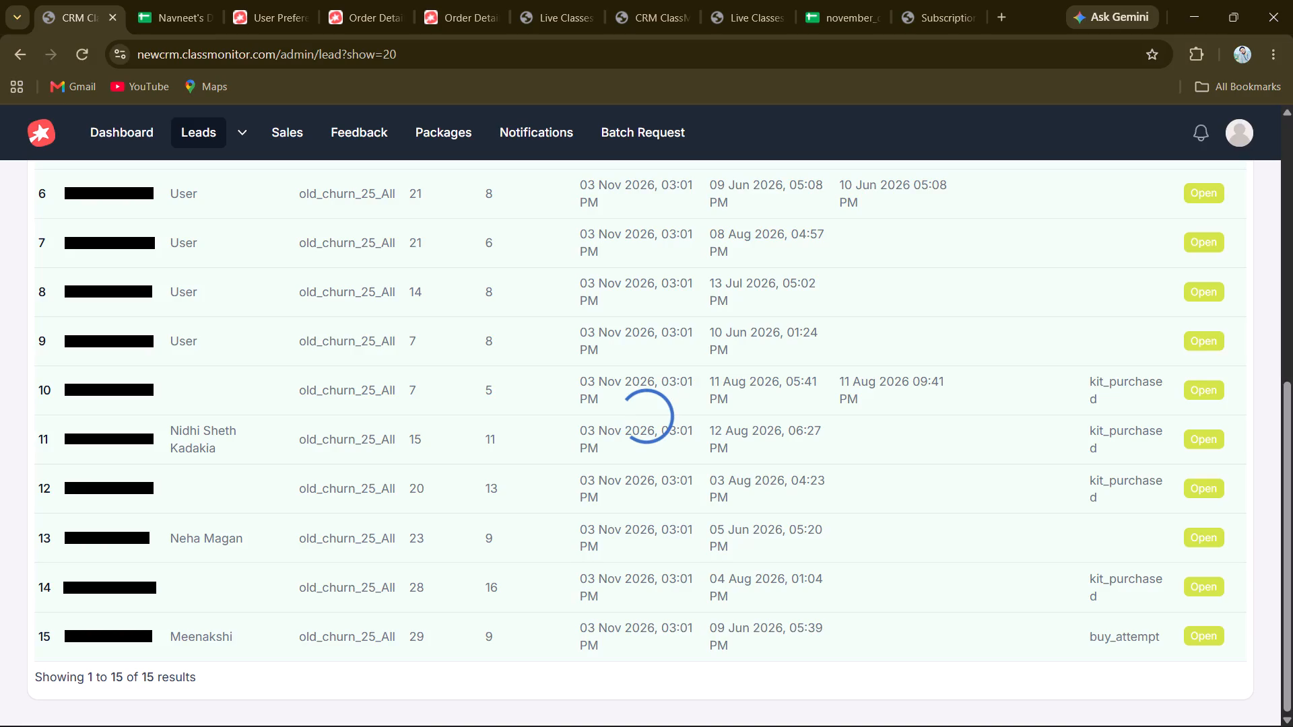
pyautogui.scroll(10, 557, 516)
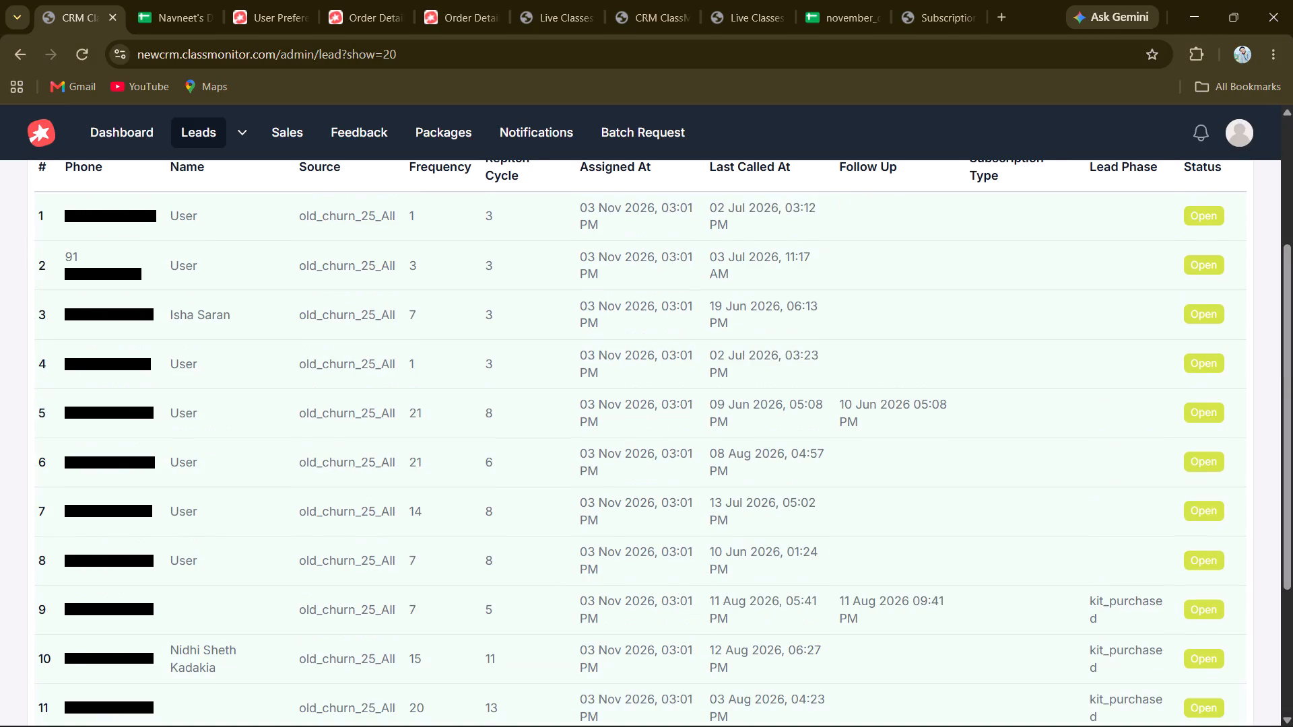
pyautogui.click(372, 423)
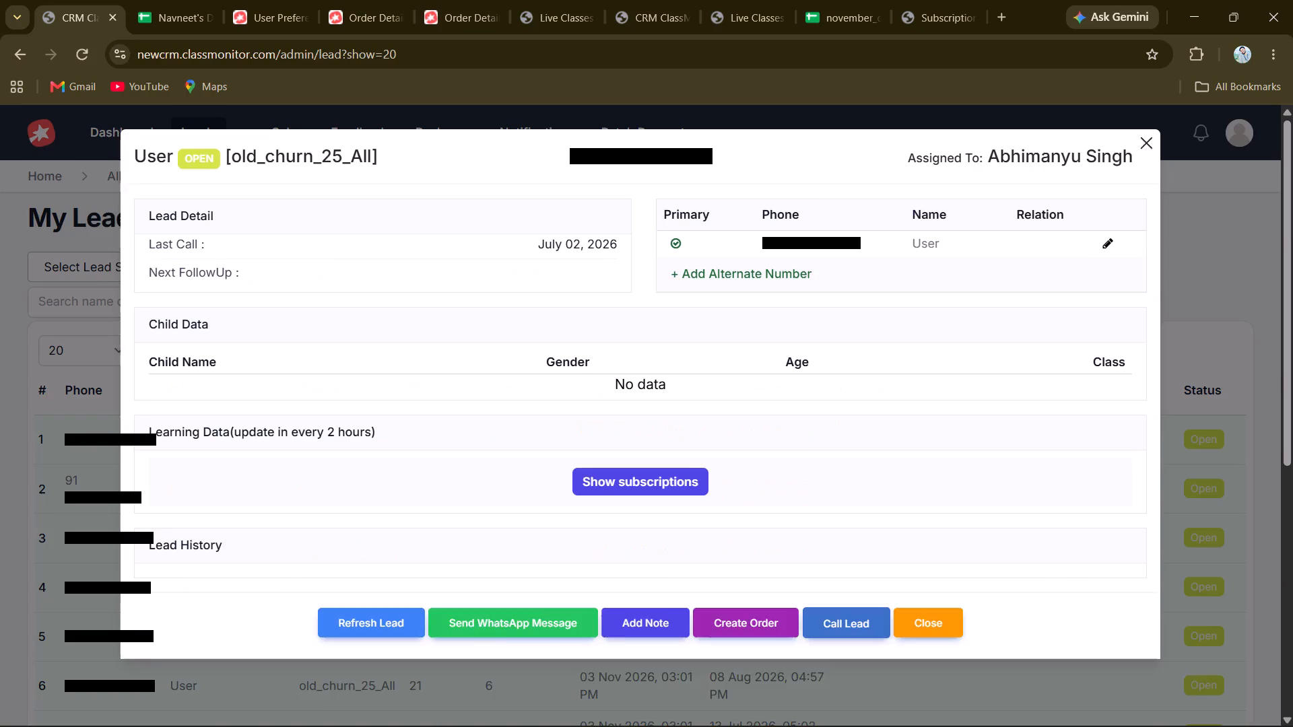
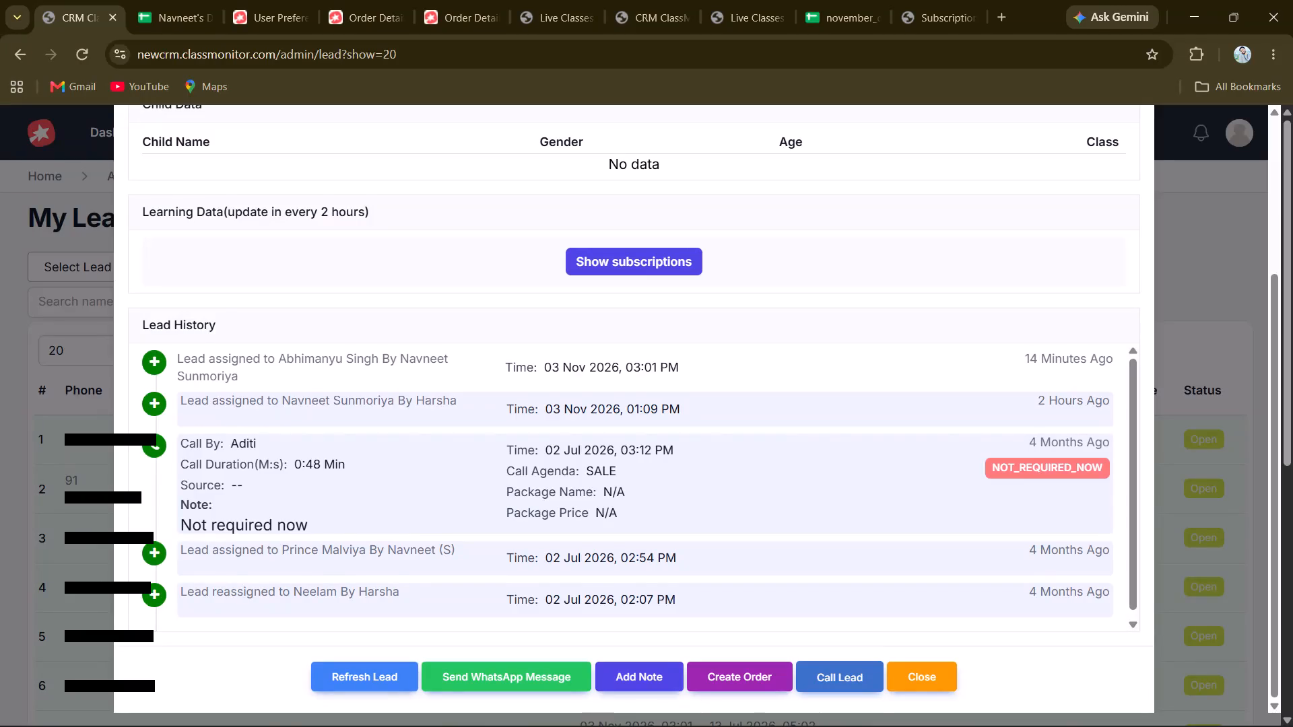
# Log a 45-second call with status CHURN_NOT_INTERESTED and the note "not looking now", save it and close the lead.
pyautogui.click(845, 678)
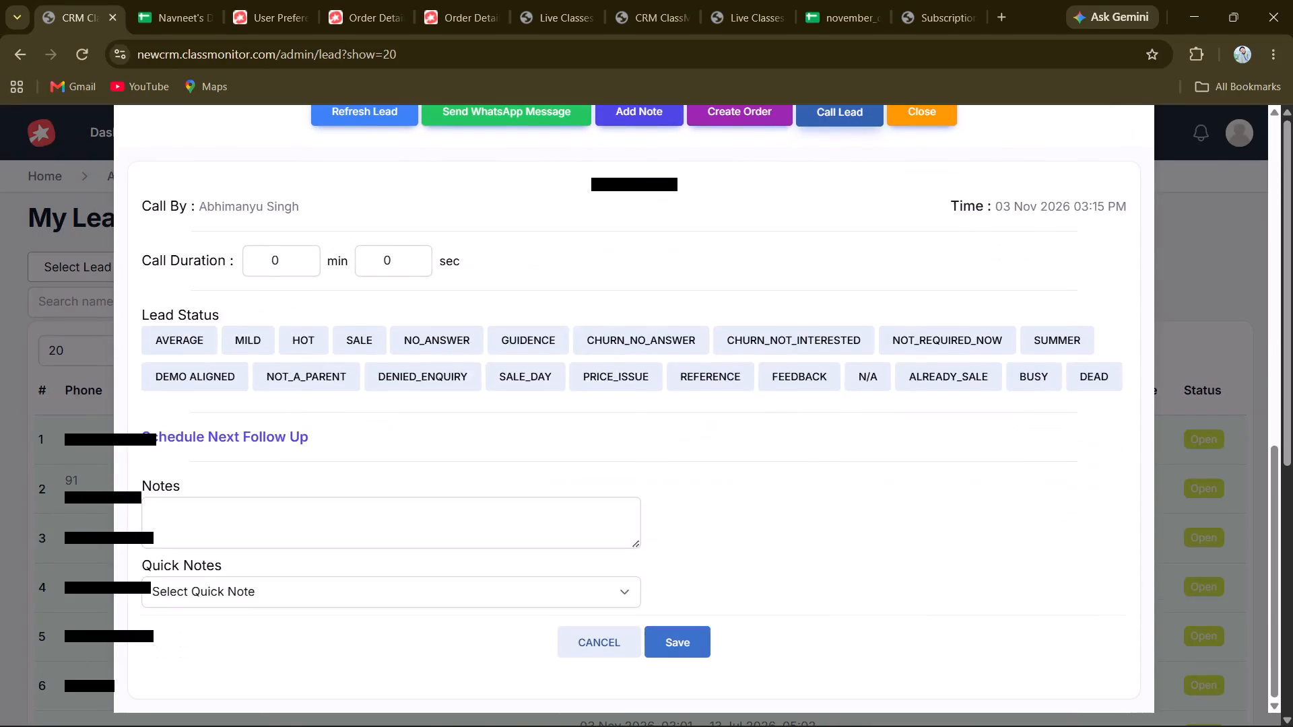
pyautogui.scroll(5, 623, 287)
pyautogui.scroll(-8, 623, 287)
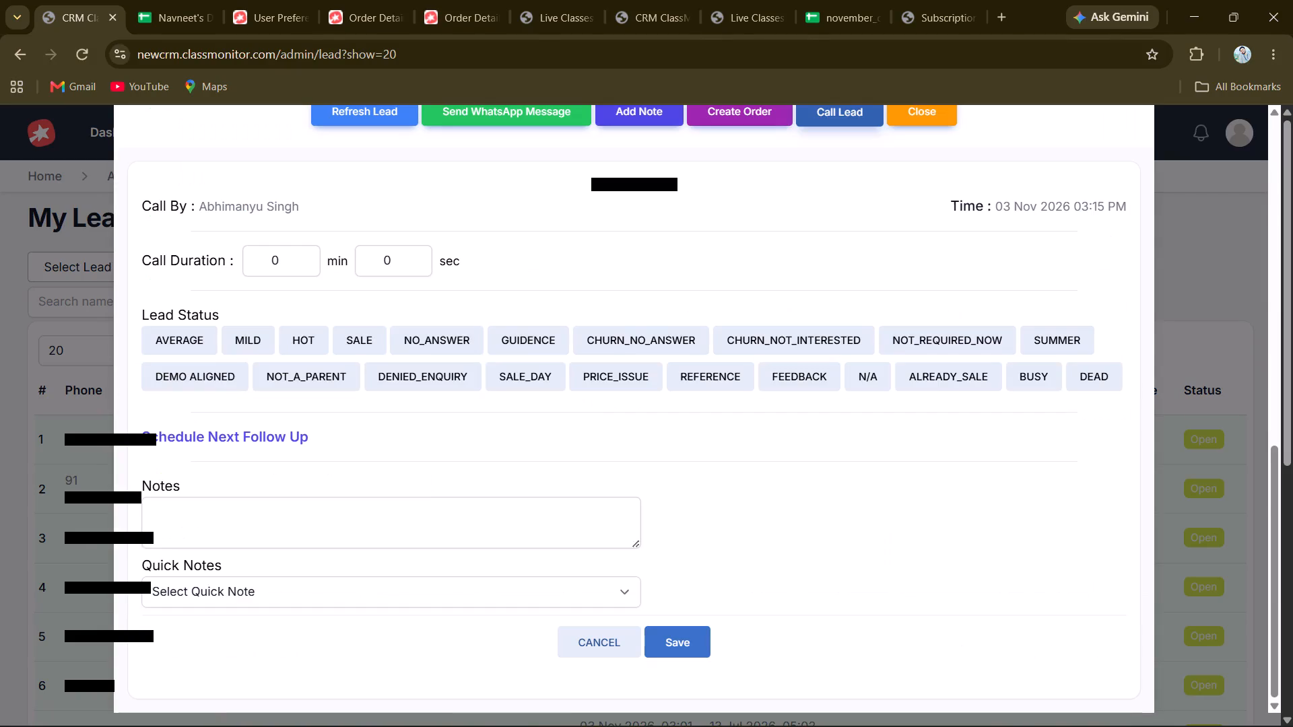
pyautogui.click(791, 335)
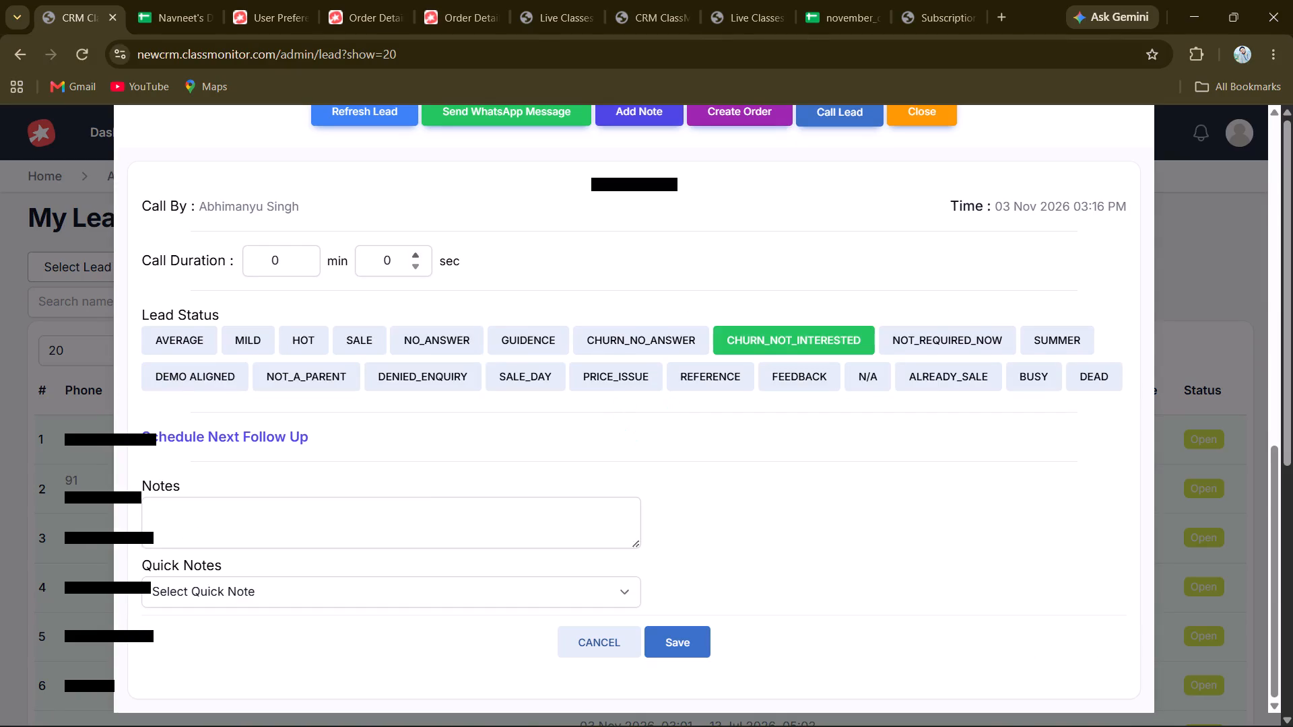
pyautogui.click(405, 251)
pyautogui.press('BackSpace')
pyautogui.write('45')
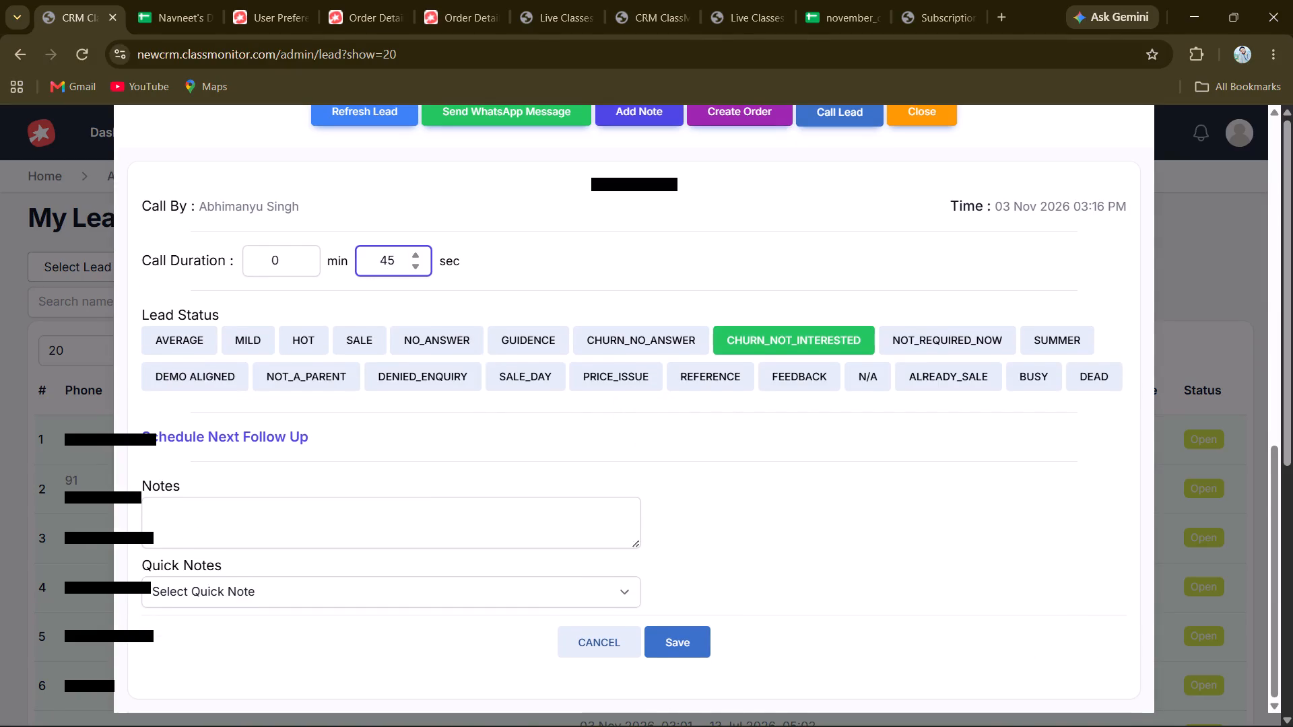
pyautogui.click(281, 529)
pyautogui.write('not looking now')
pyautogui.press('space')
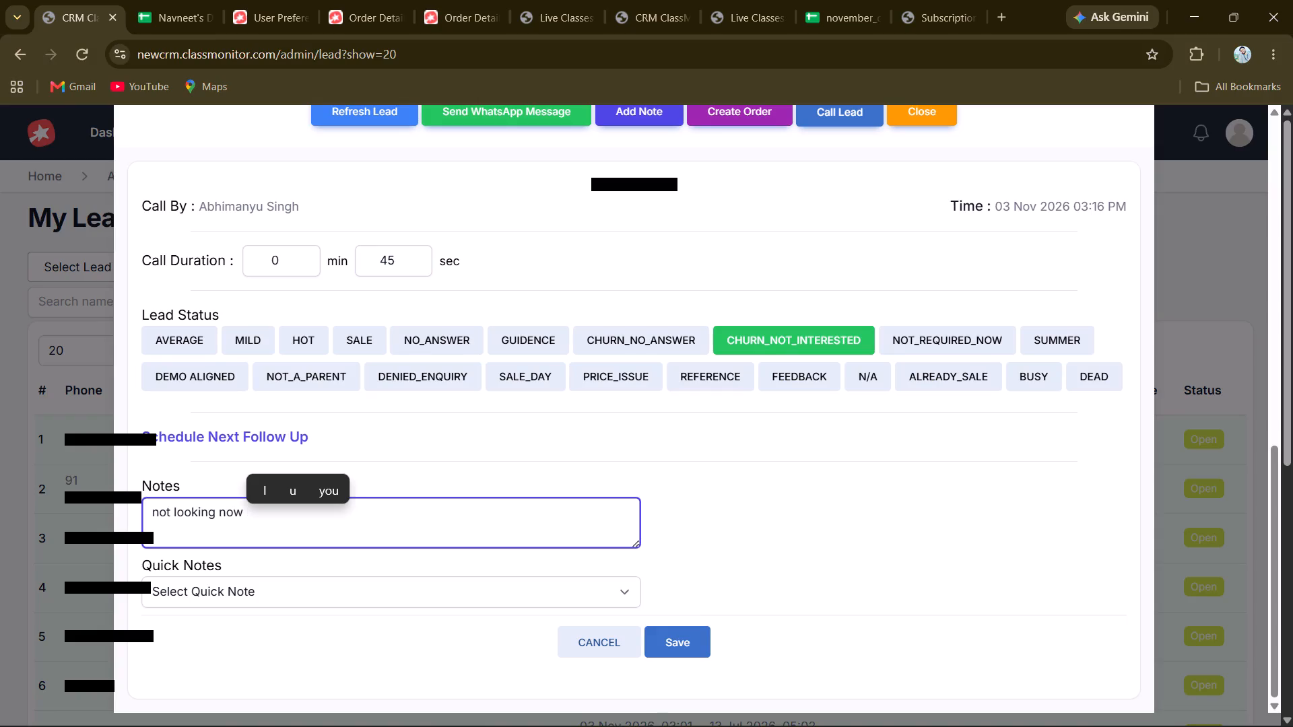
pyautogui.click(698, 639)
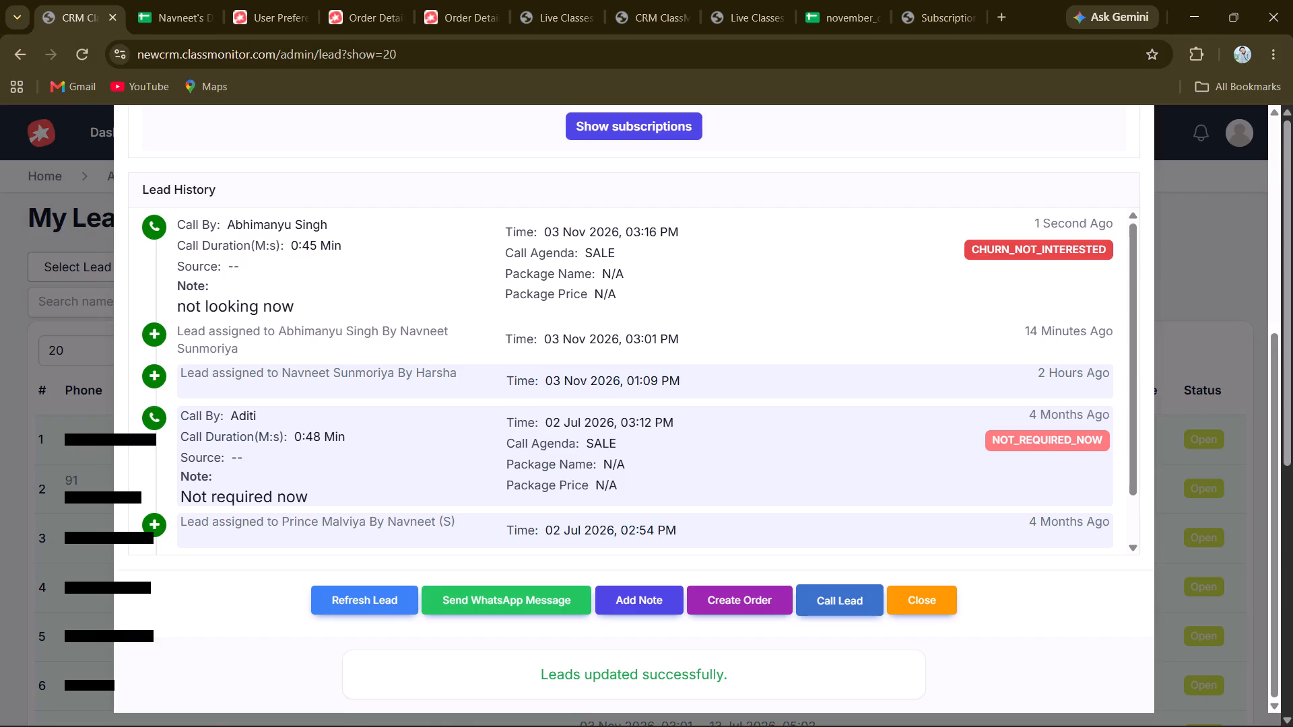
pyautogui.click(927, 614)
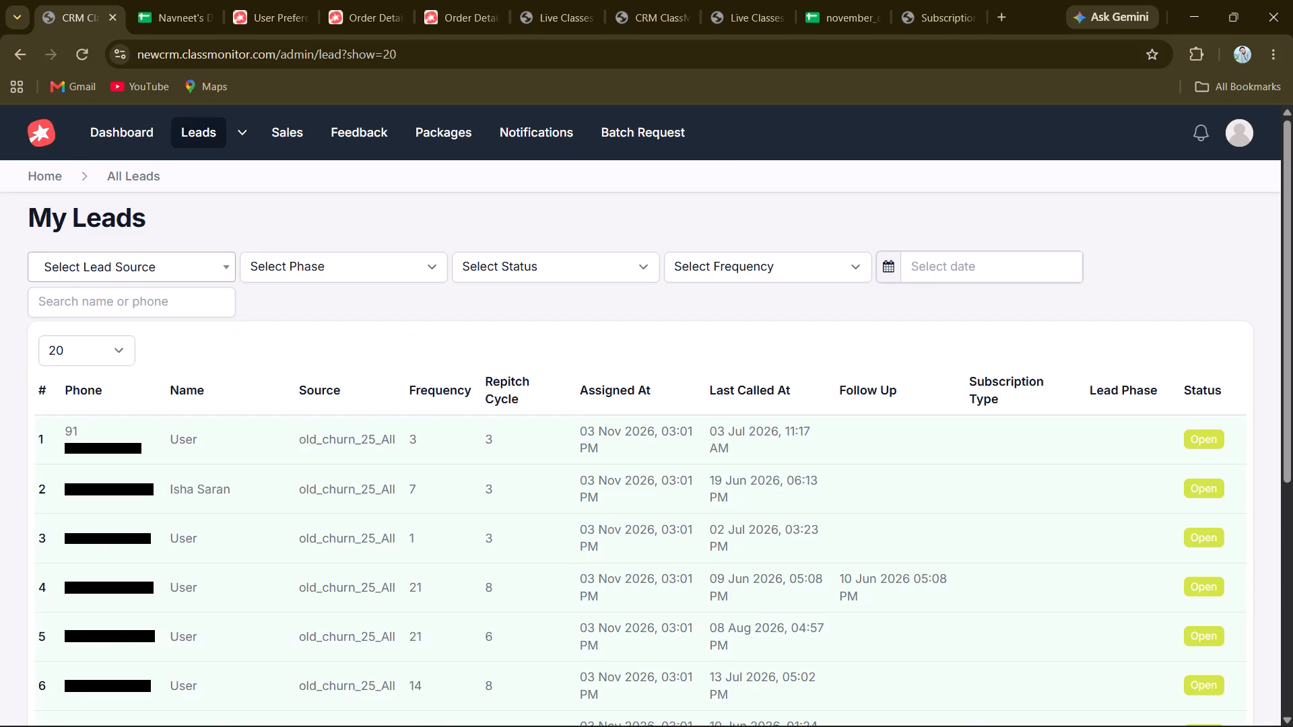
# Open the old_churn_25_All lead in the first row of My Leads and review its lead history.
pyautogui.scroll(-10, 540, 583)
pyautogui.scroll(9, 487, 296)
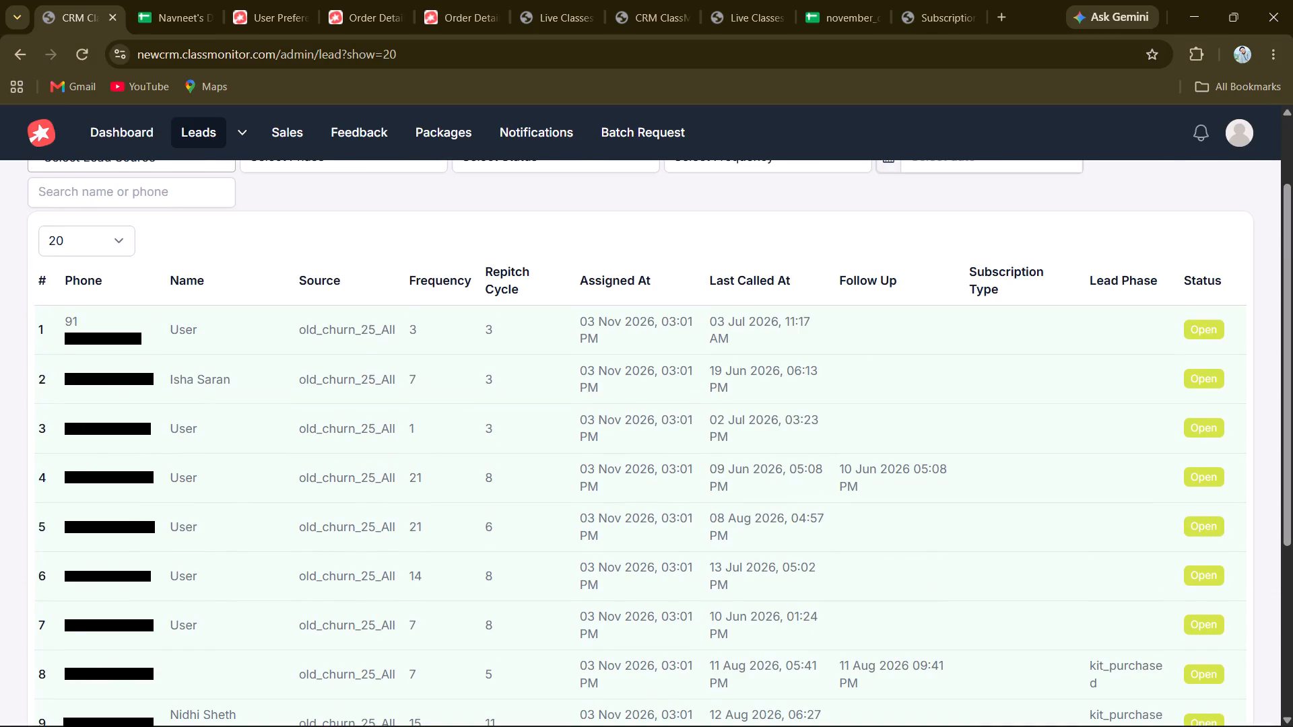
pyautogui.scroll(-6, 383, 534)
pyautogui.scroll(7, 383, 534)
pyautogui.click(351, 441)
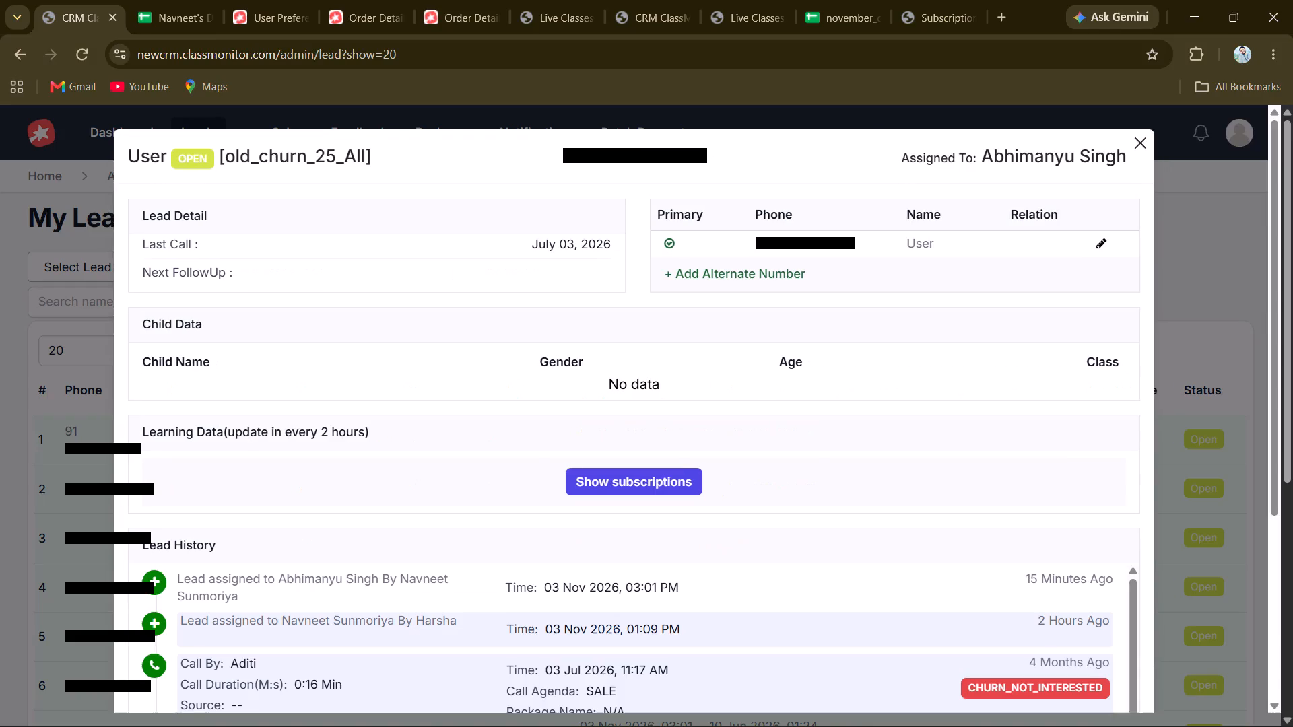
pyautogui.scroll(-7, 351, 441)
pyautogui.scroll(10, 351, 441)
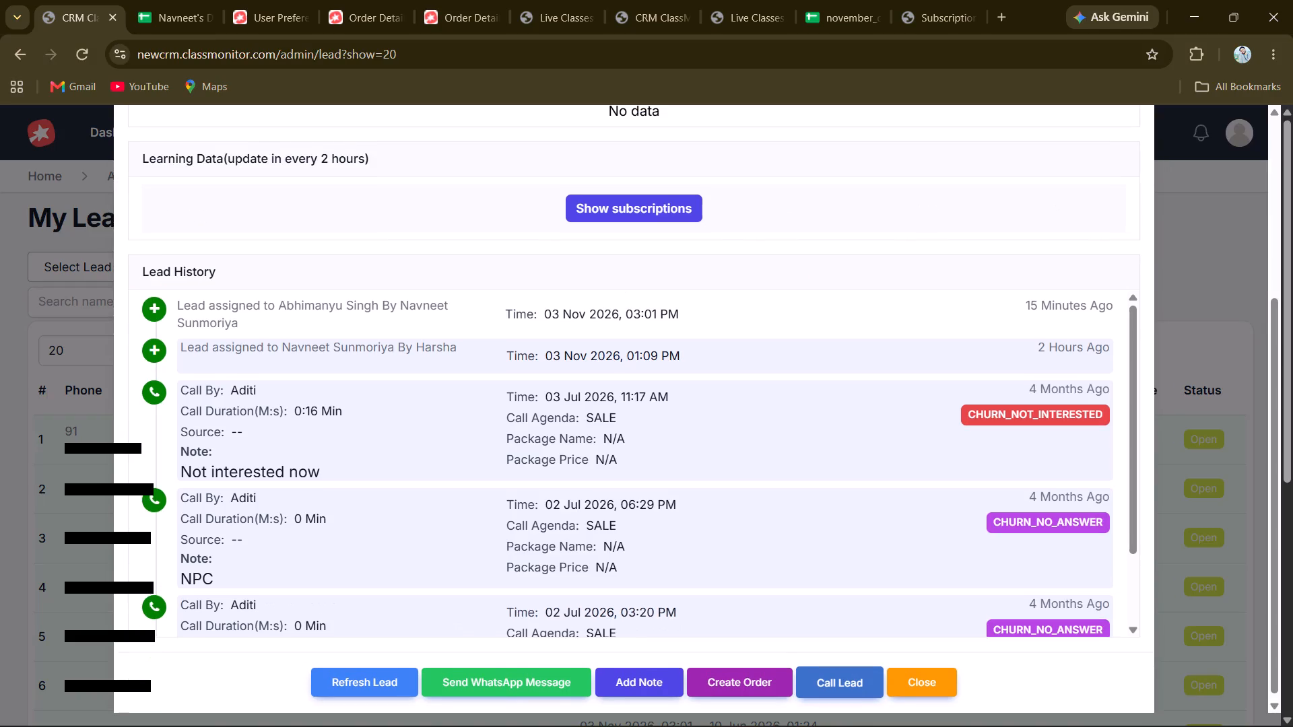
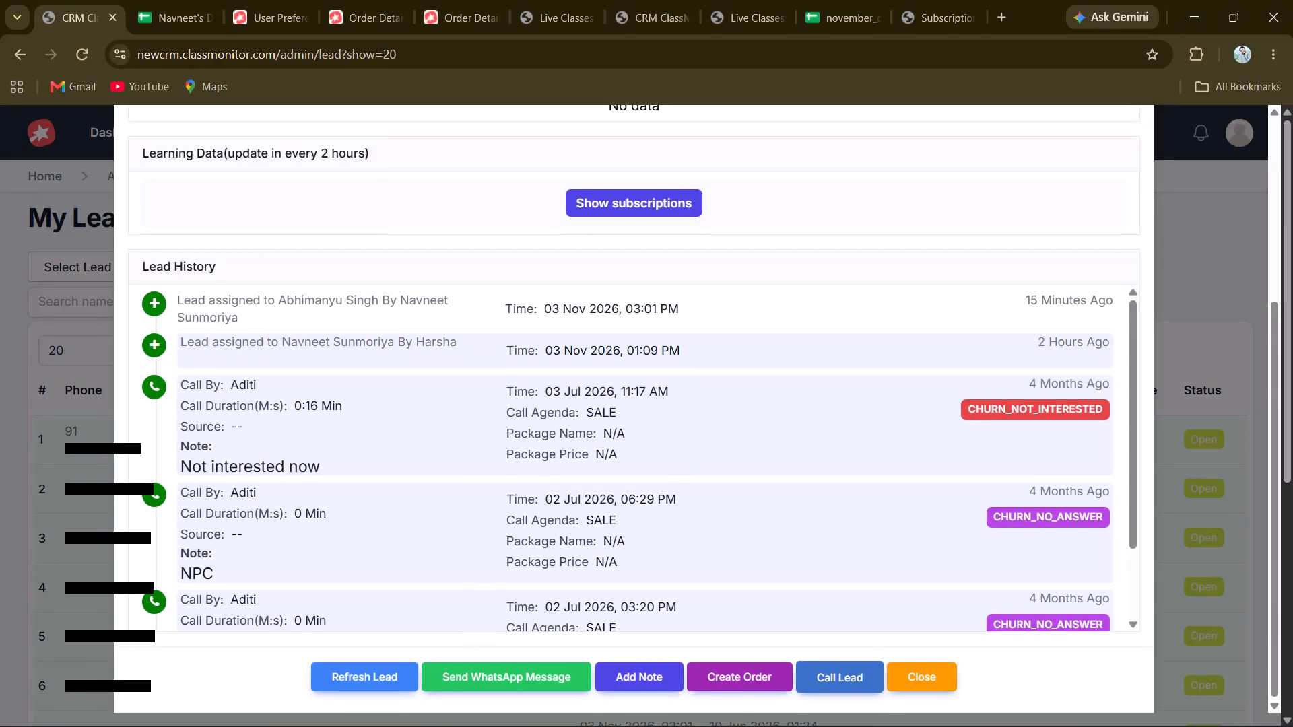
# Log a call on the open lead with status CHURN_NO_ANSWER and the note "cd", save it and close the lead.
pyautogui.click(836, 664)
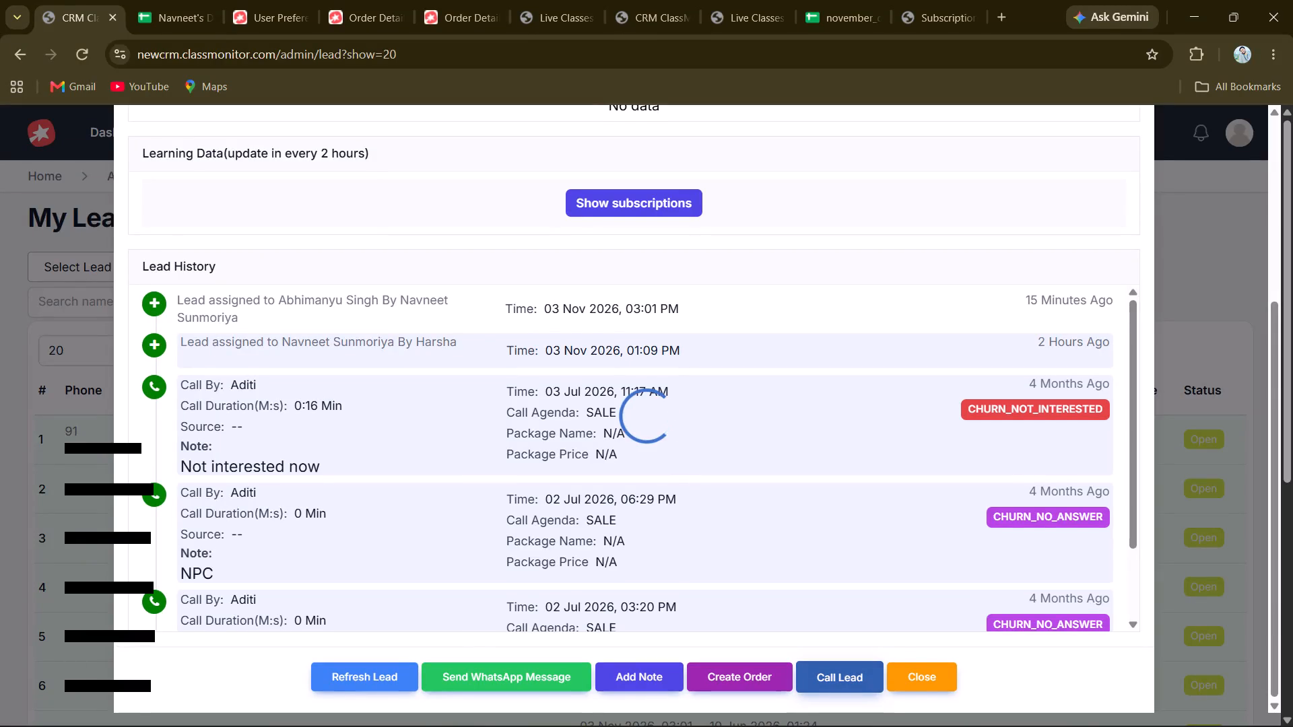
pyautogui.scroll(-6, 836, 664)
pyautogui.scroll(13, 667, 383)
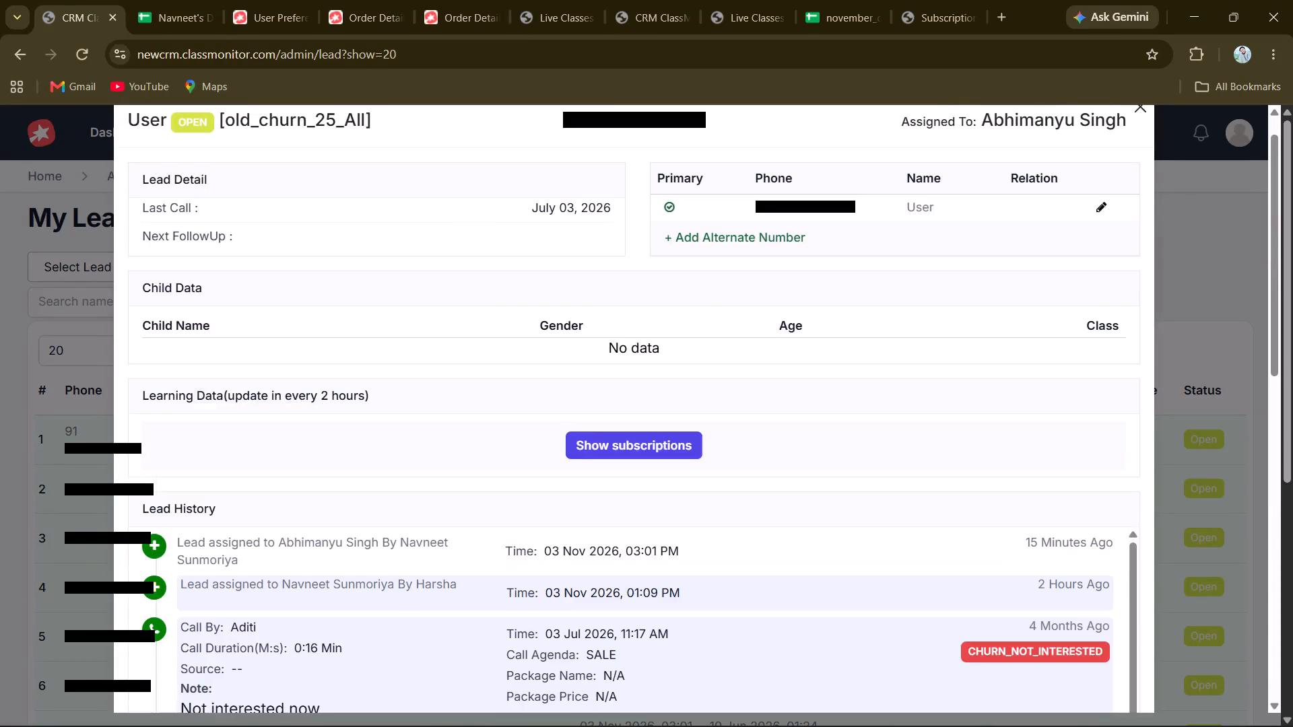
pyautogui.scroll(-7, 667, 383)
pyautogui.click(661, 337)
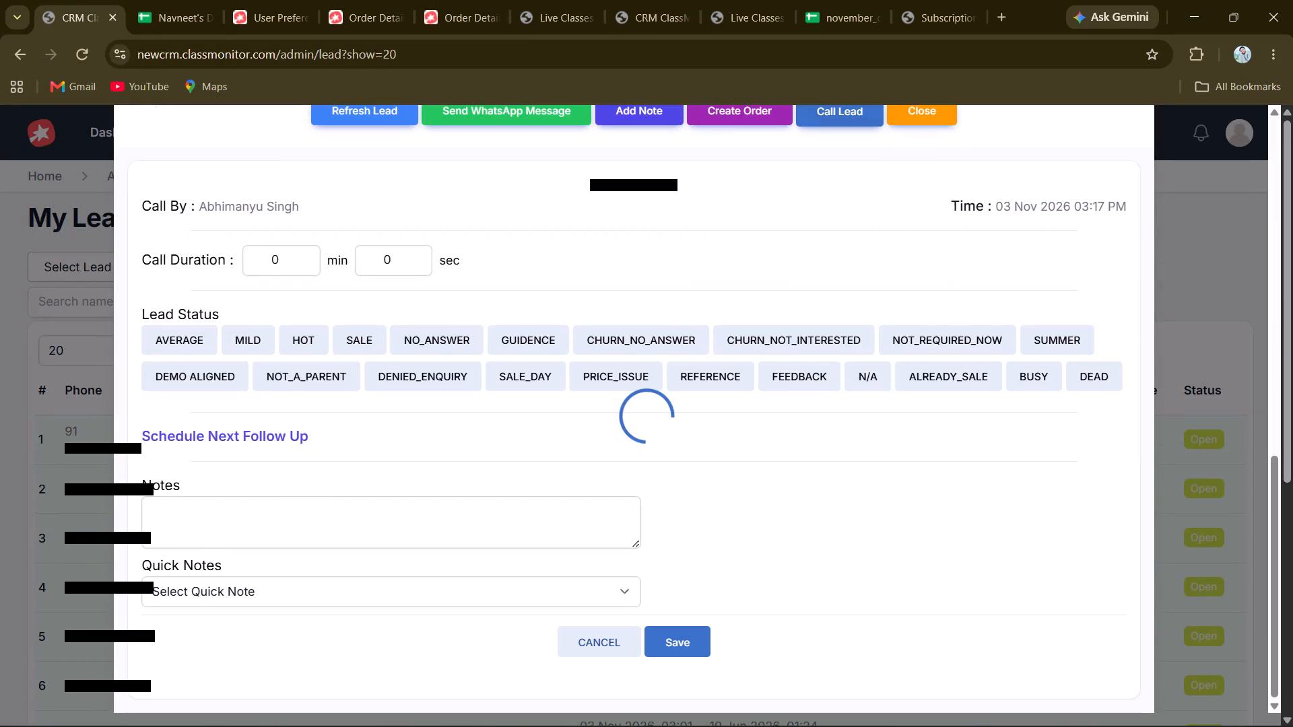
pyautogui.click(329, 522)
pyautogui.write('cd')
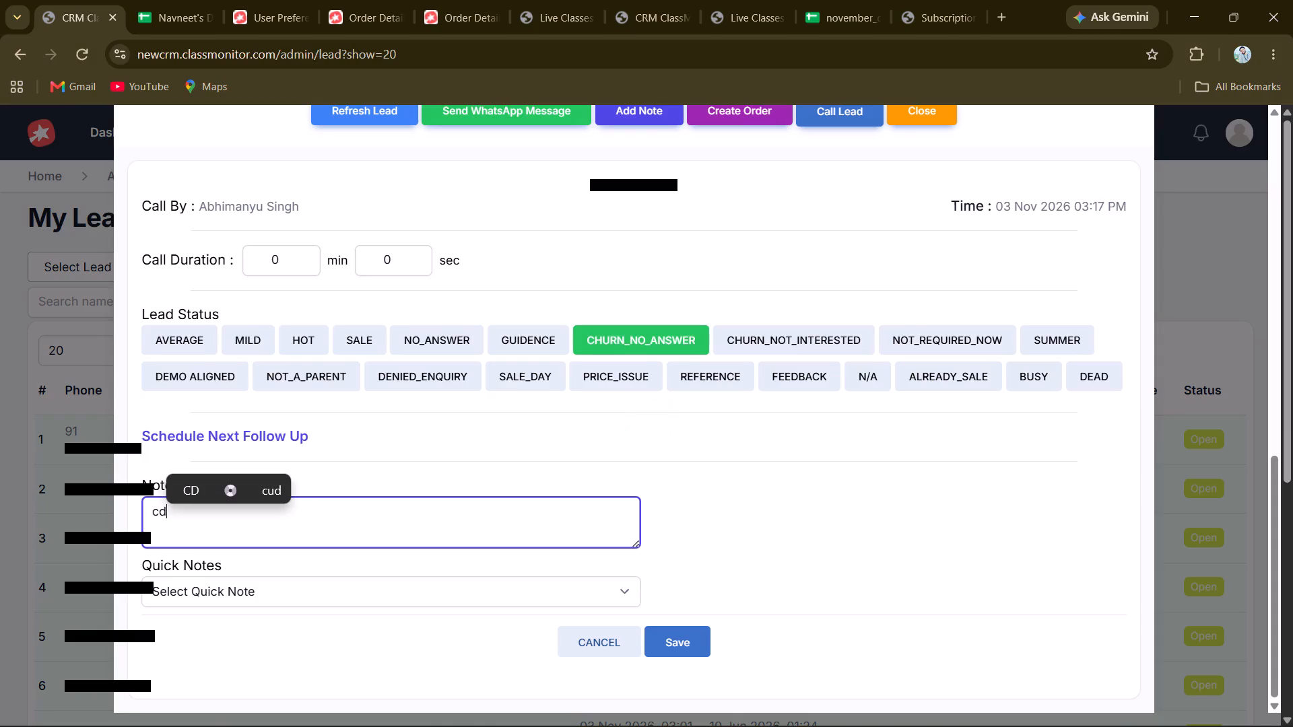
pyautogui.click(688, 631)
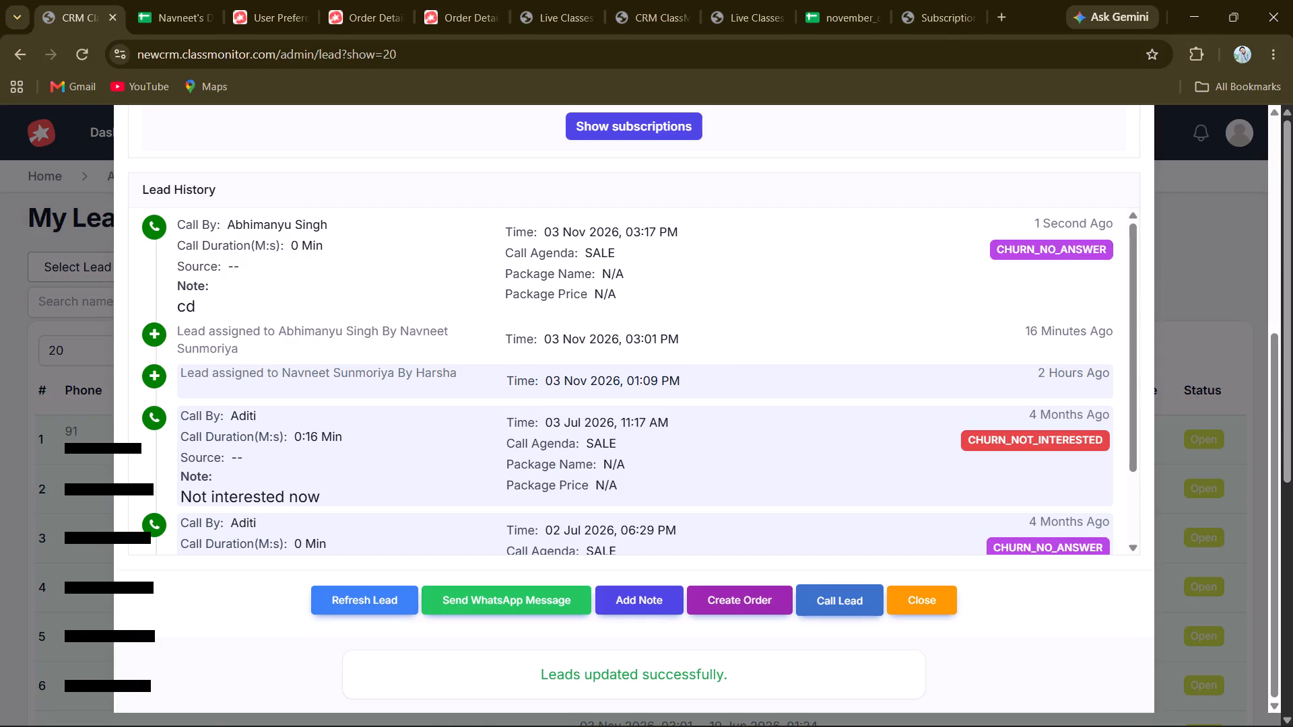
pyautogui.click(938, 594)
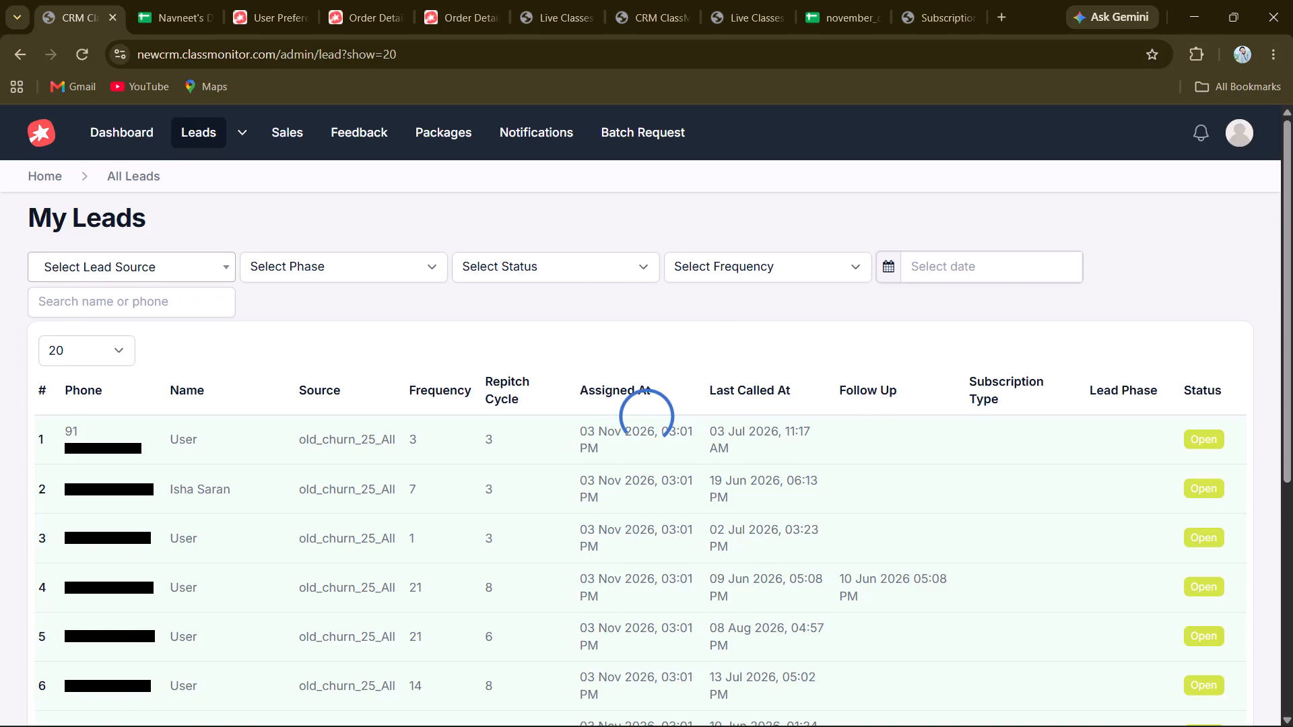
# Open the old_churn_25_All lead in the first row of My Leads and review its details.
pyautogui.scroll(-10, 700, 578)
pyautogui.scroll(12, 604, 450)
pyautogui.click(374, 438)
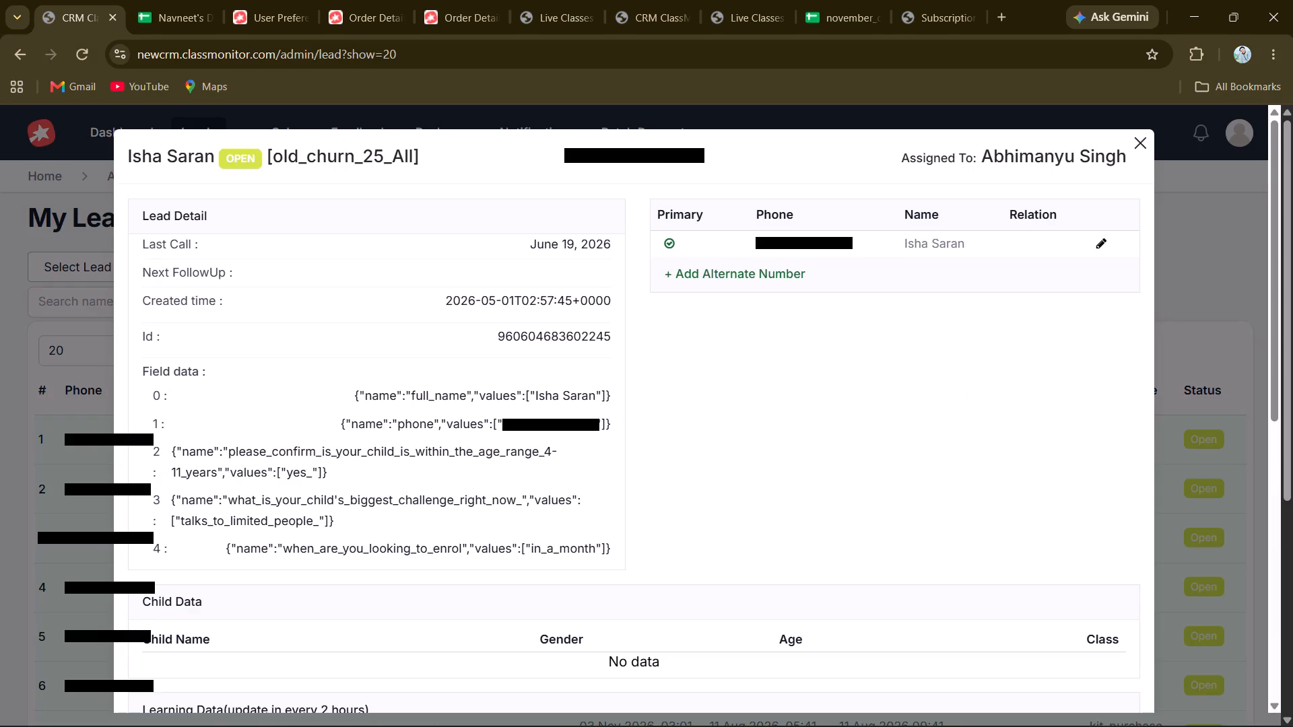
pyautogui.scroll(-11, 500, 451)
pyautogui.scroll(9, 500, 451)
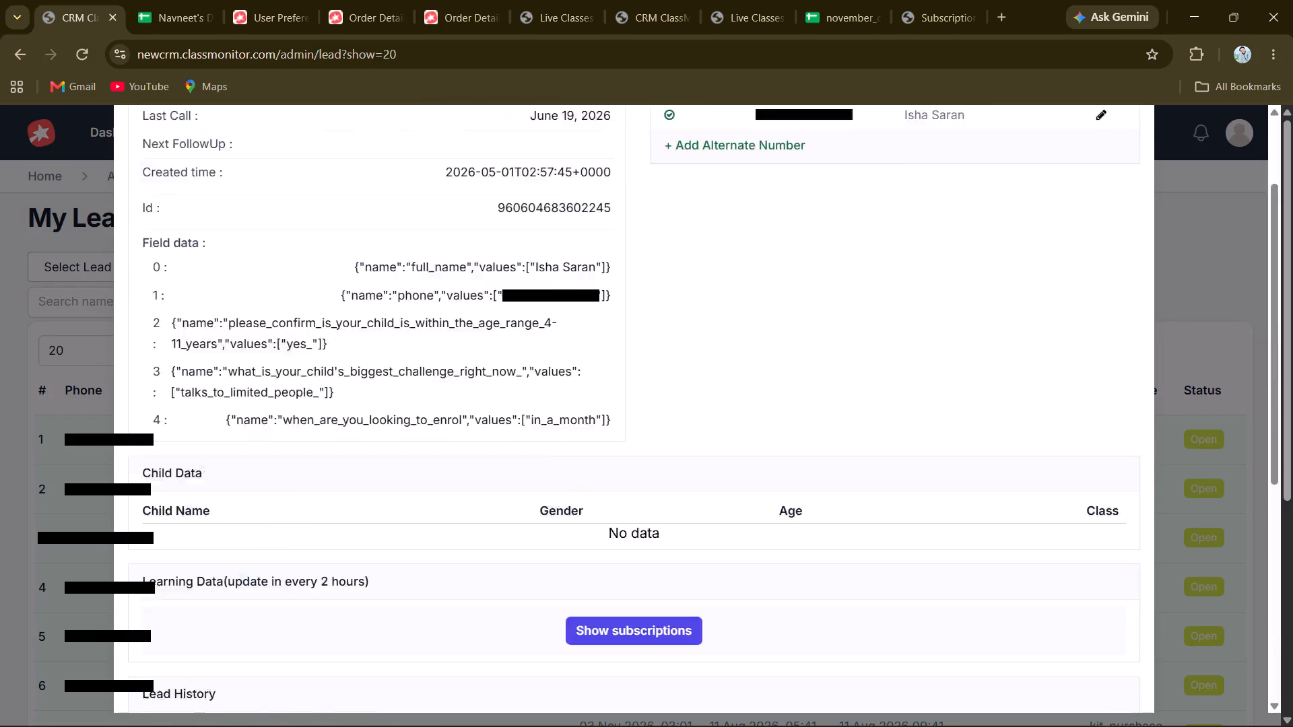
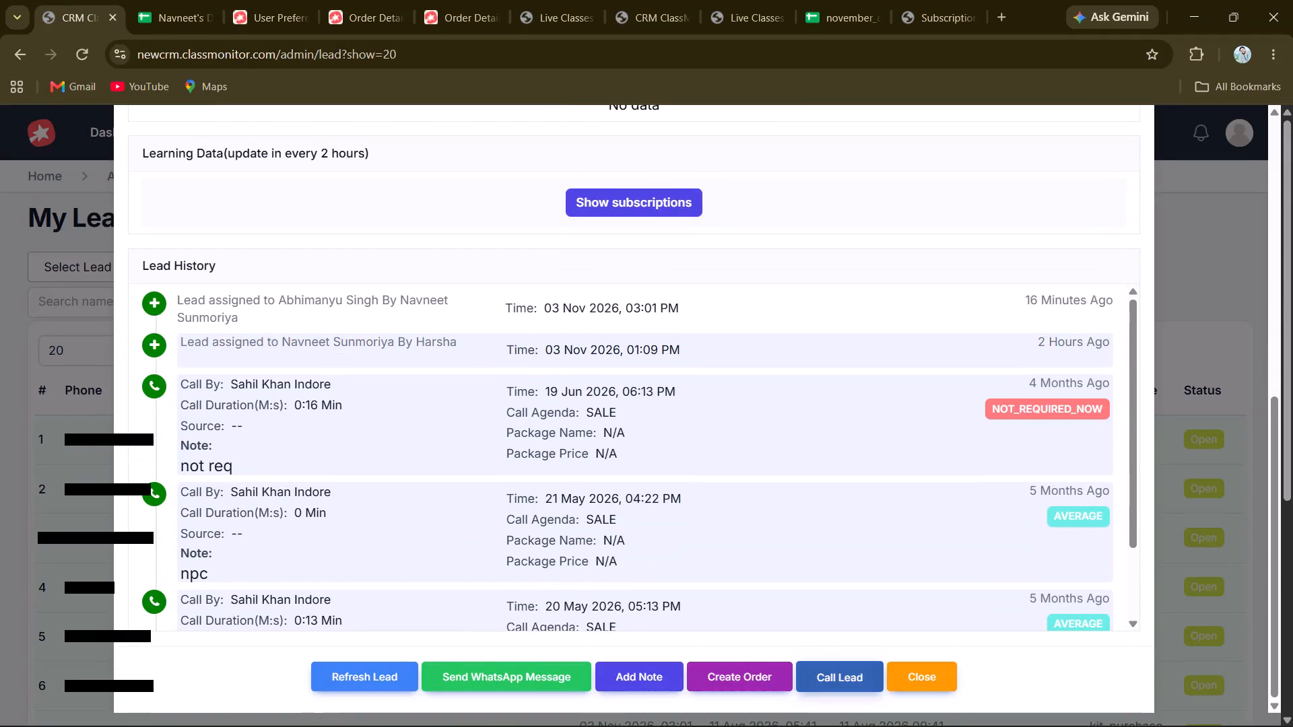
# Log a 35-second call on the open lead with status CHURN_NOT_INTERESTED and the note "not looking now", save it and close the lead.
pyautogui.click(841, 670)
pyautogui.scroll(-8, 841, 670)
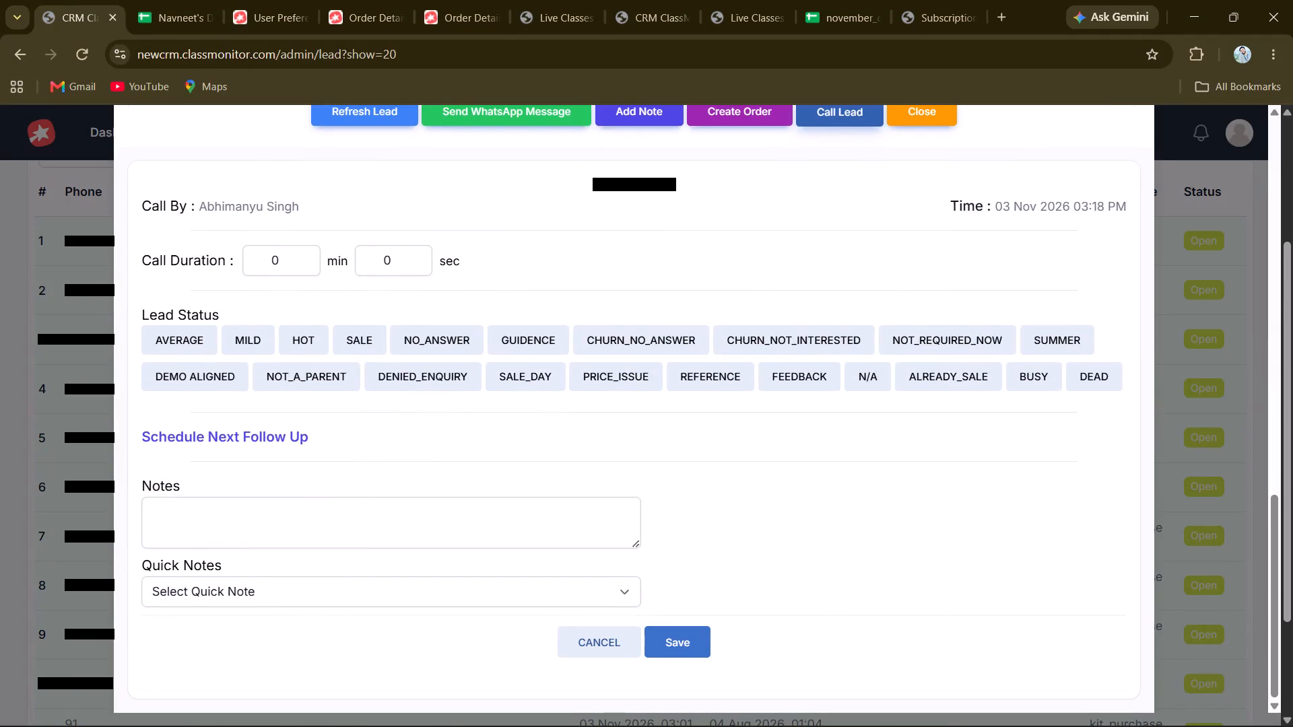
pyautogui.click(774, 347)
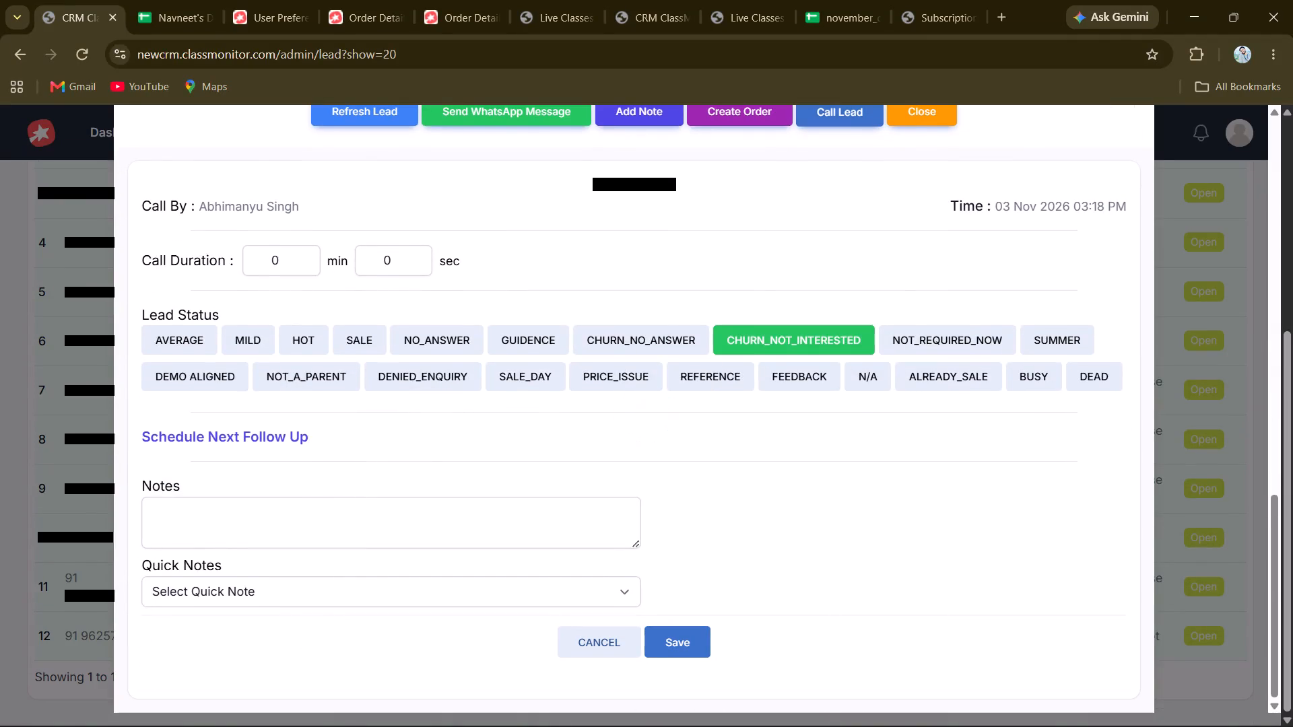
pyautogui.click(403, 534)
pyautogui.write('not looking now')
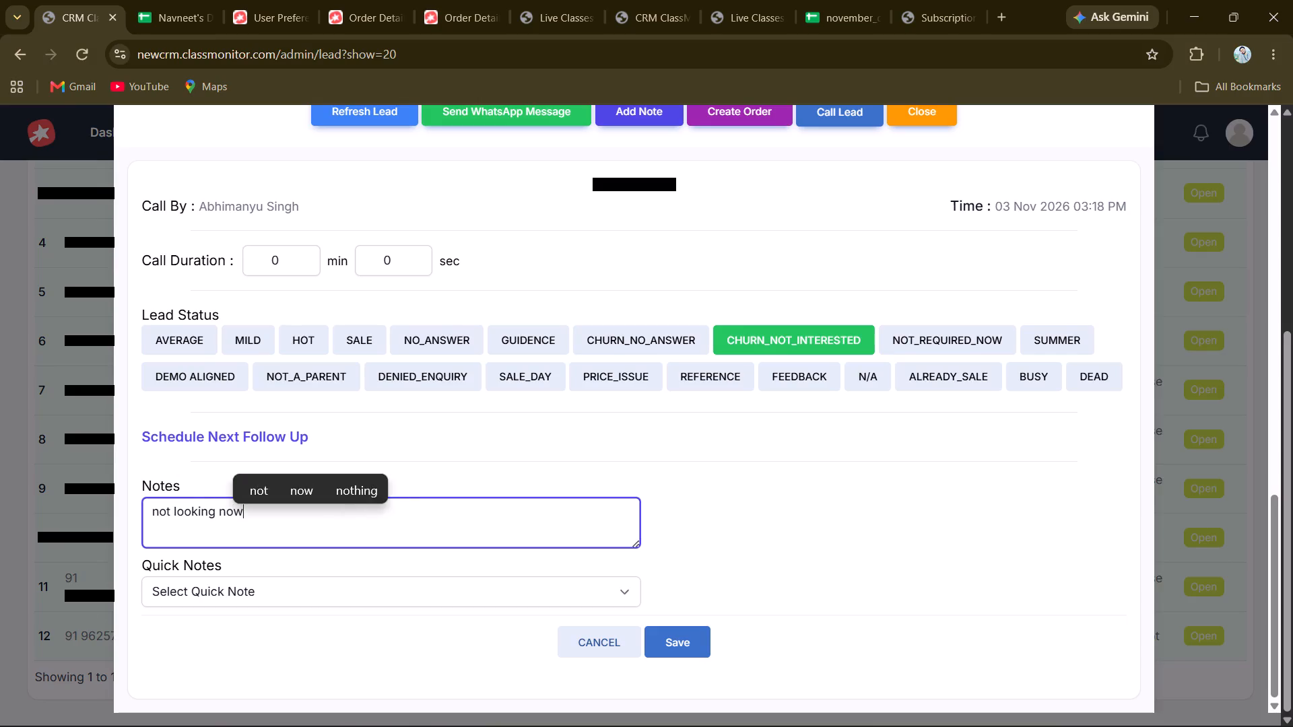
pyautogui.press('space')
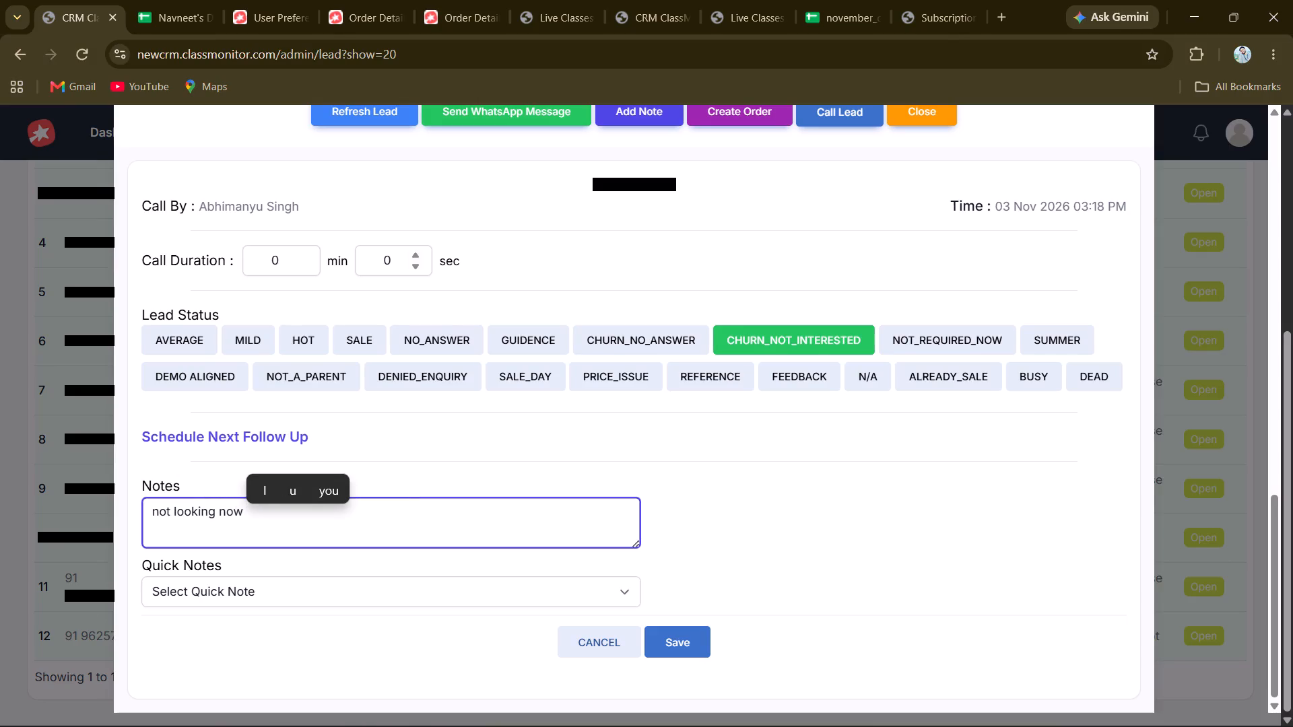
pyautogui.click(400, 257)
pyautogui.press('BackSpace')
pyautogui.write('35')
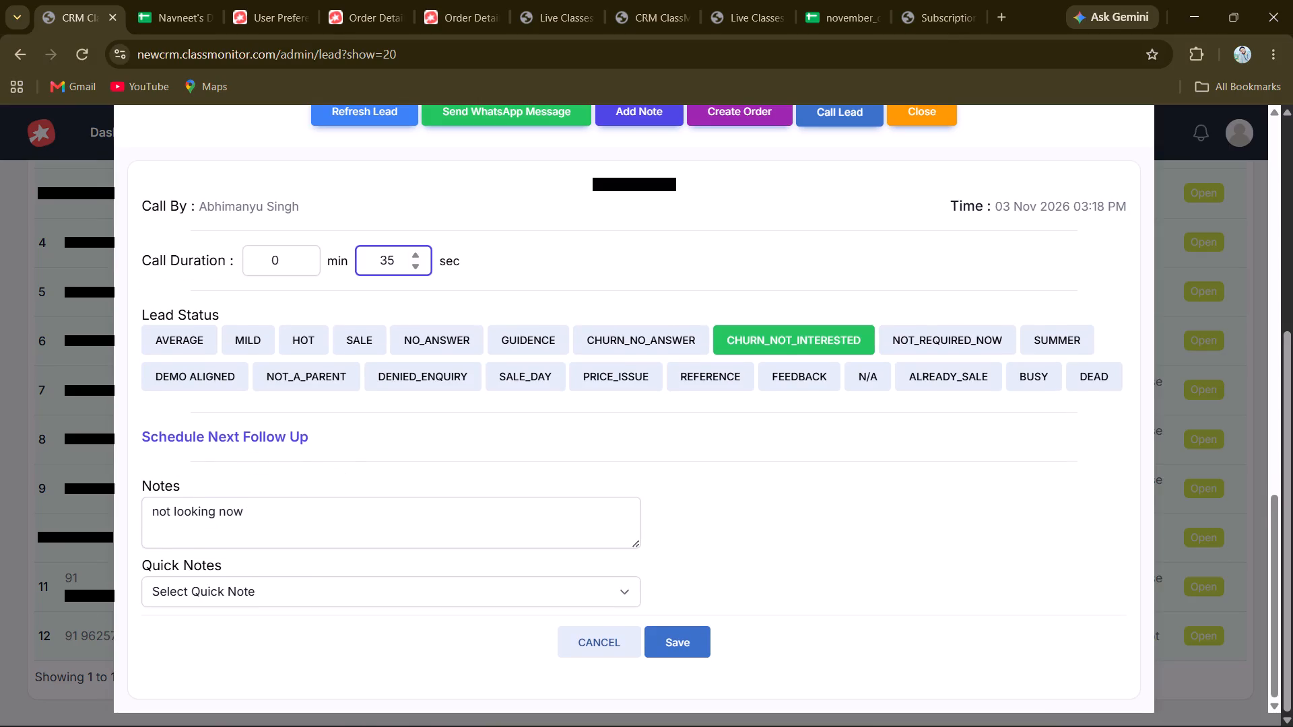
pyautogui.click(690, 631)
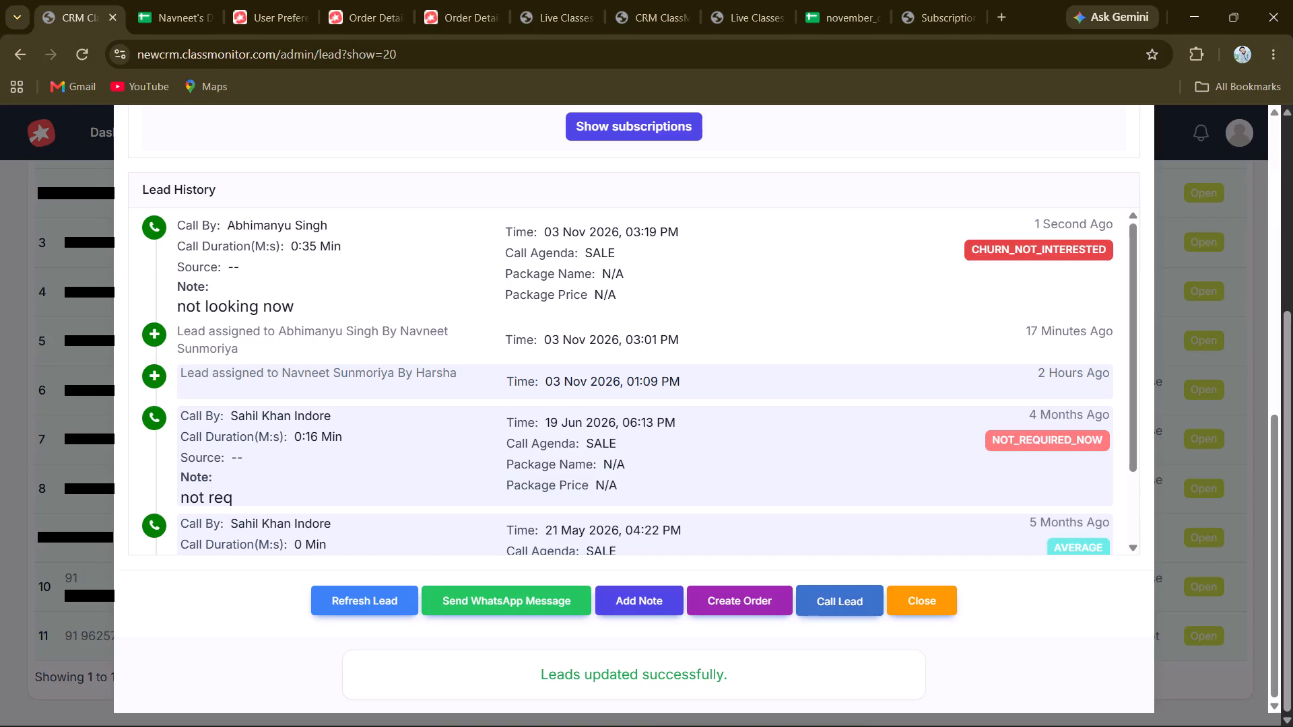
pyautogui.click(929, 609)
# Open the old_churn_25_All lead in the first row of My Leads and review its details and lead history.
pyautogui.scroll(9, 463, 544)
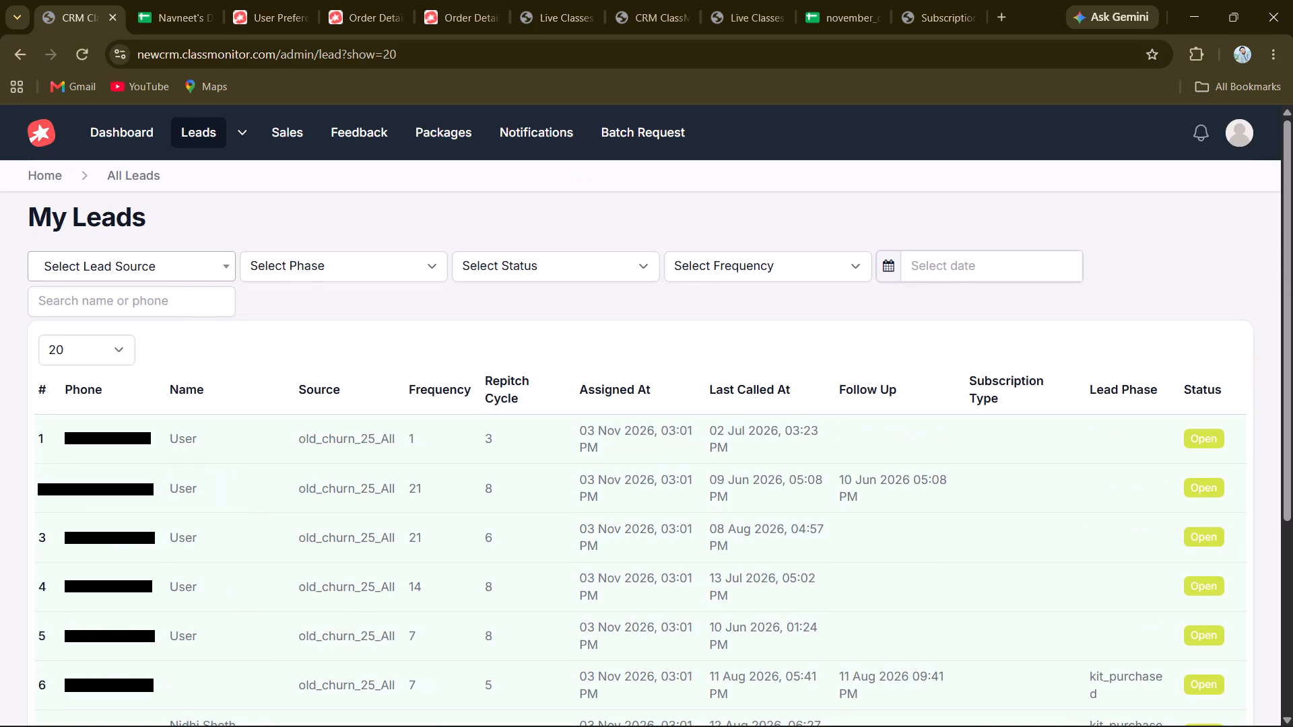
pyautogui.click(345, 439)
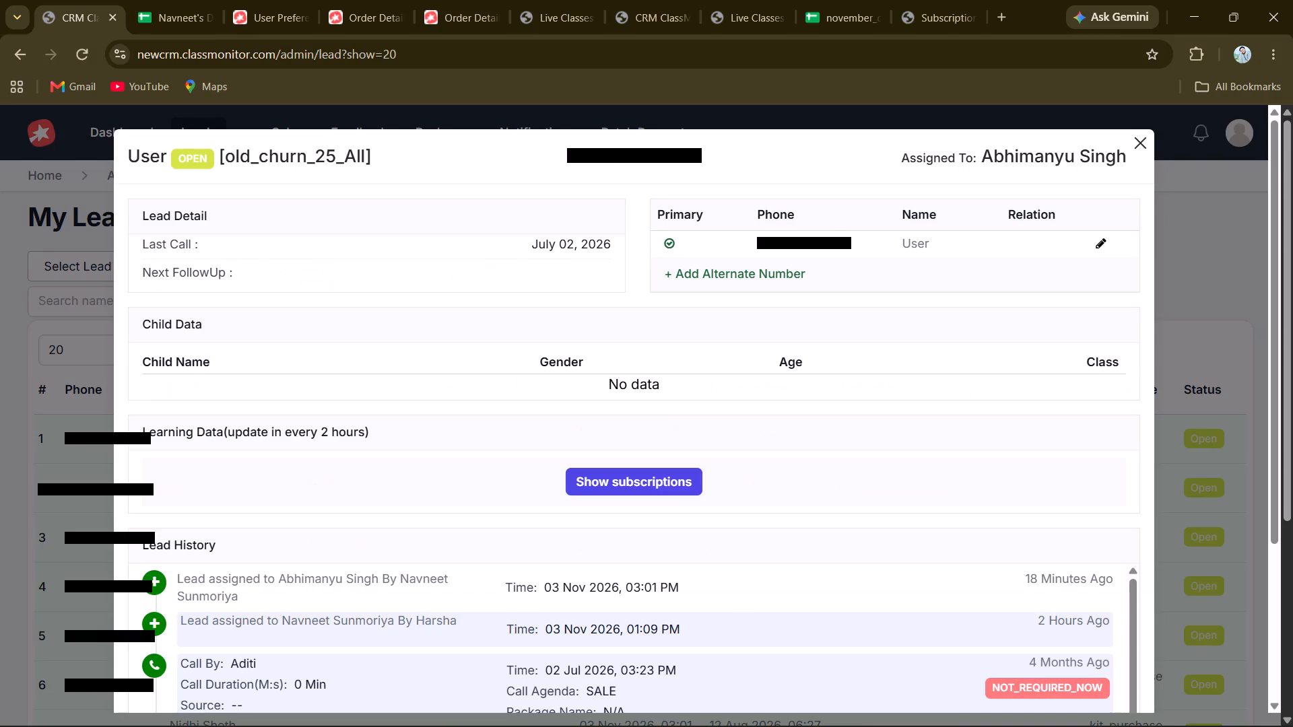
pyautogui.scroll(-8, 345, 439)
pyautogui.scroll(-3, 413, 475)
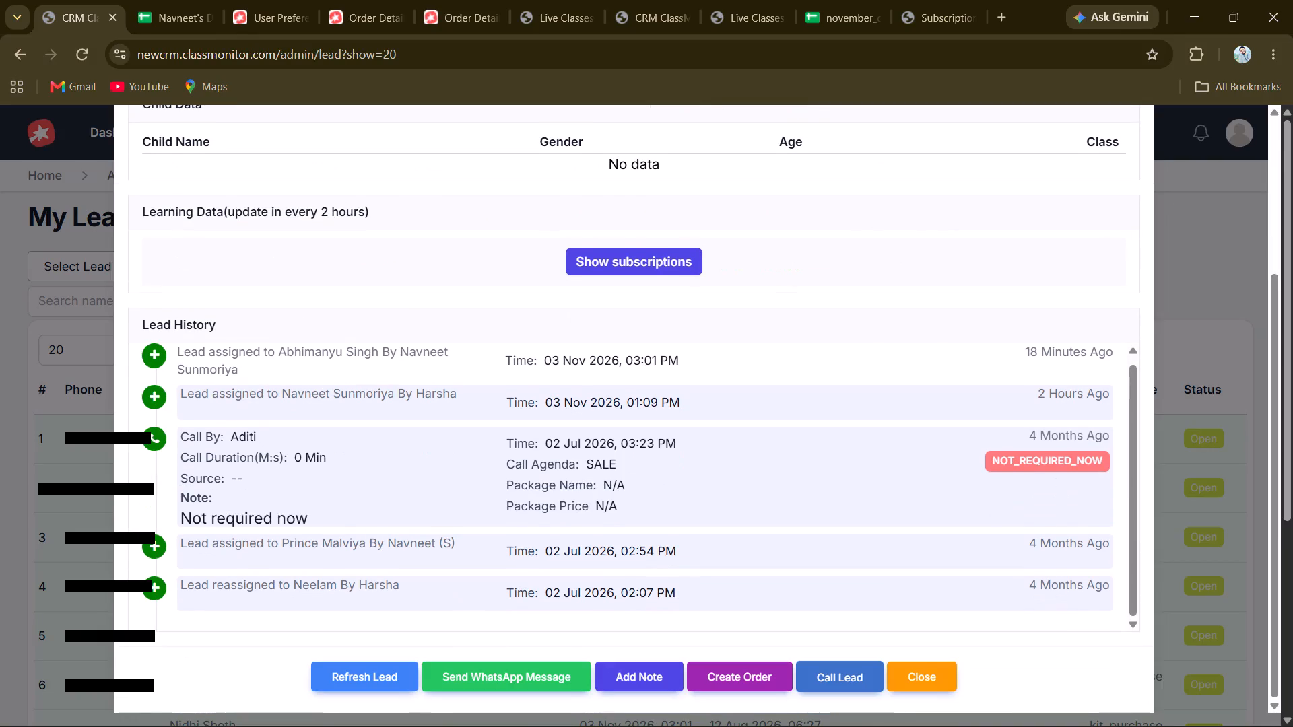
pyautogui.scroll(12, 413, 475)
pyautogui.scroll(-4, 413, 475)
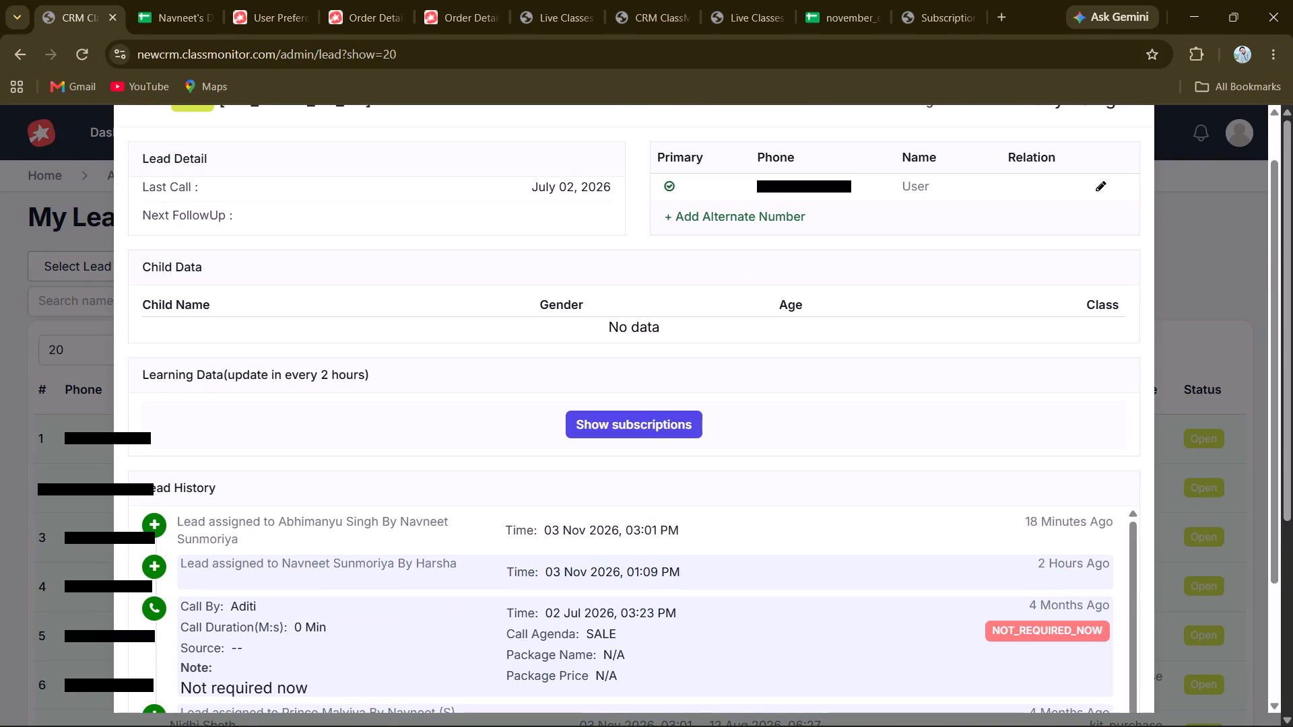
pyautogui.scroll(8, 757, 543)
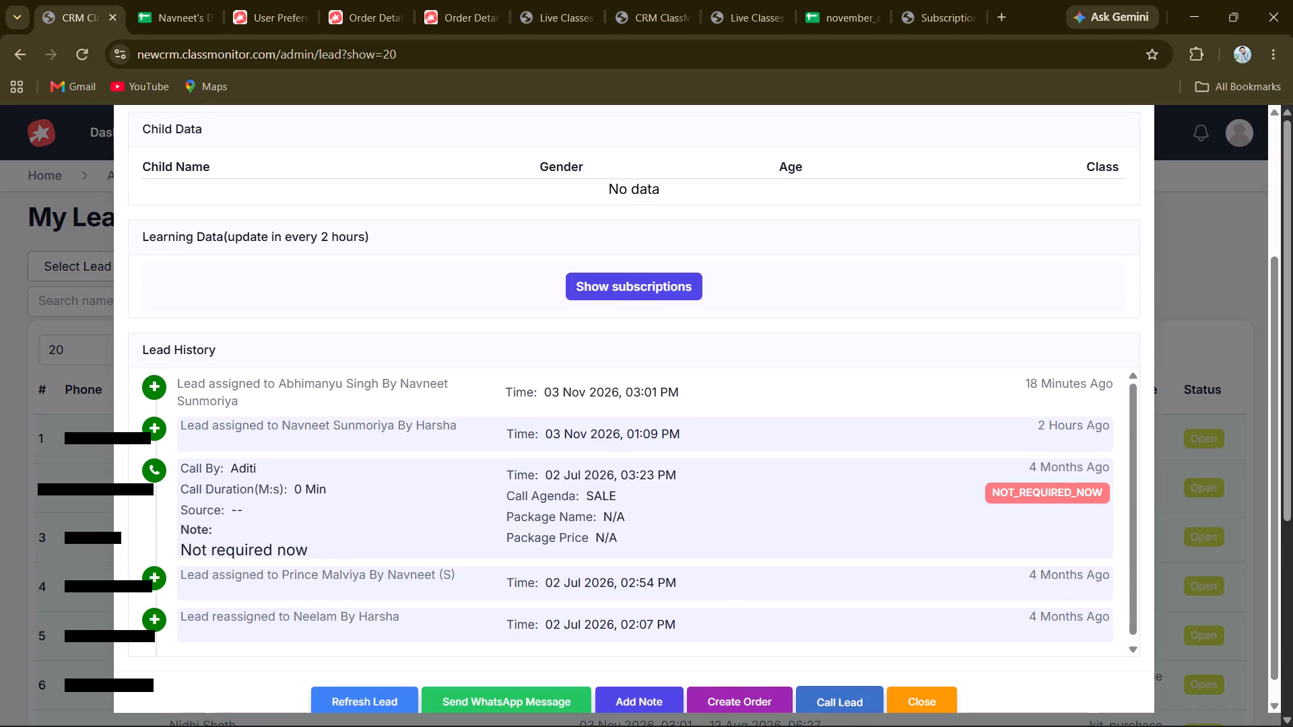
pyautogui.scroll(-4, 757, 543)
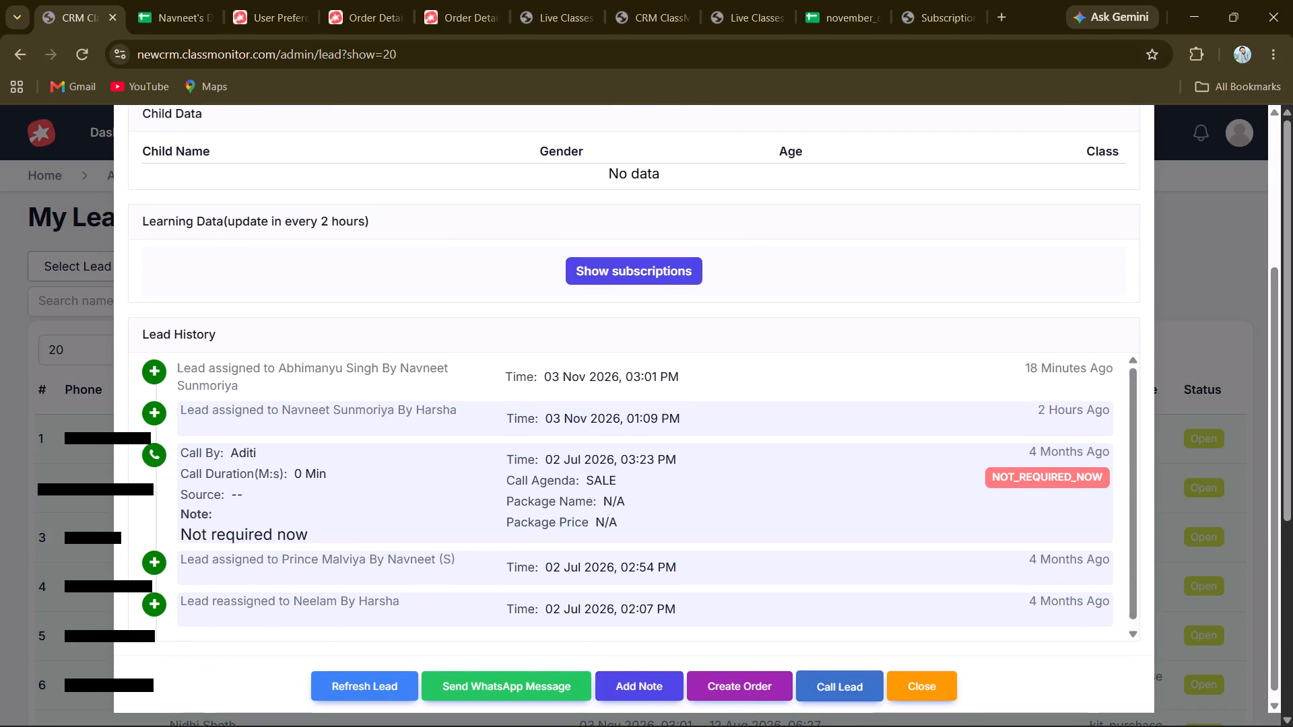
# Start a call log on the open lead and choose the status CHURN_NOT_INTERESTED.
pyautogui.click(822, 672)
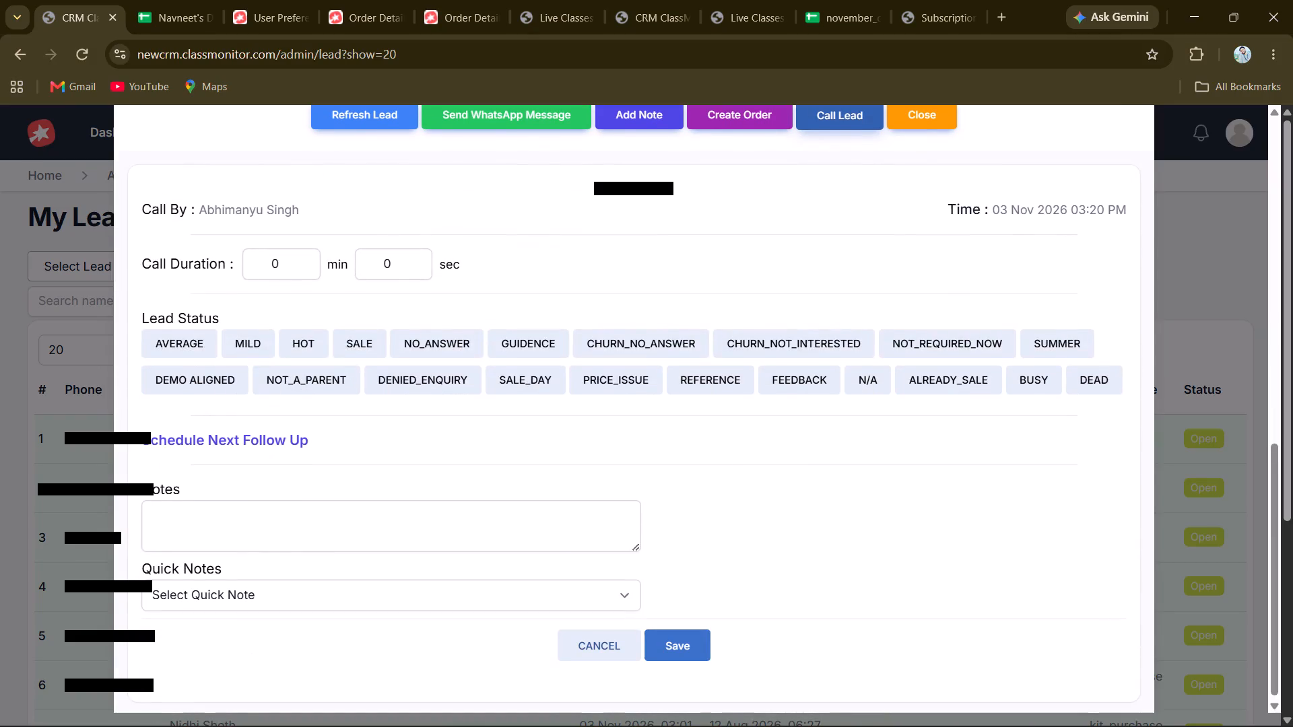
pyautogui.click(758, 343)
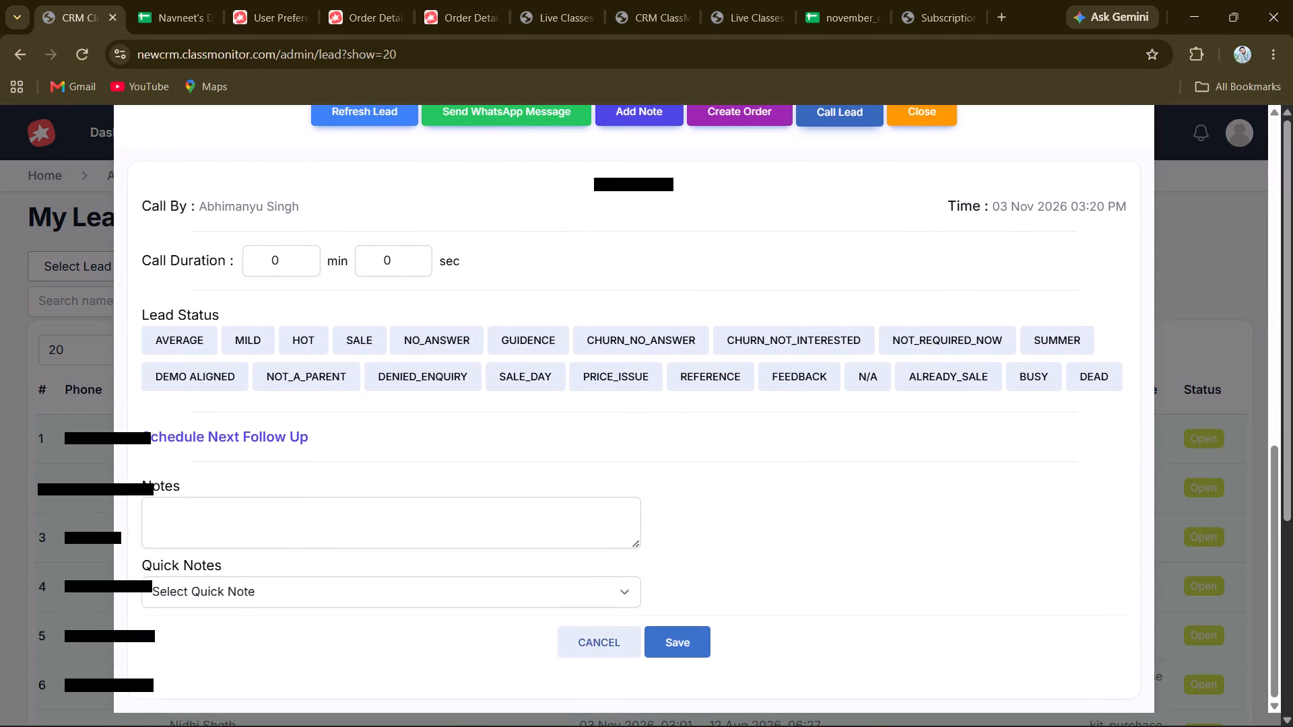
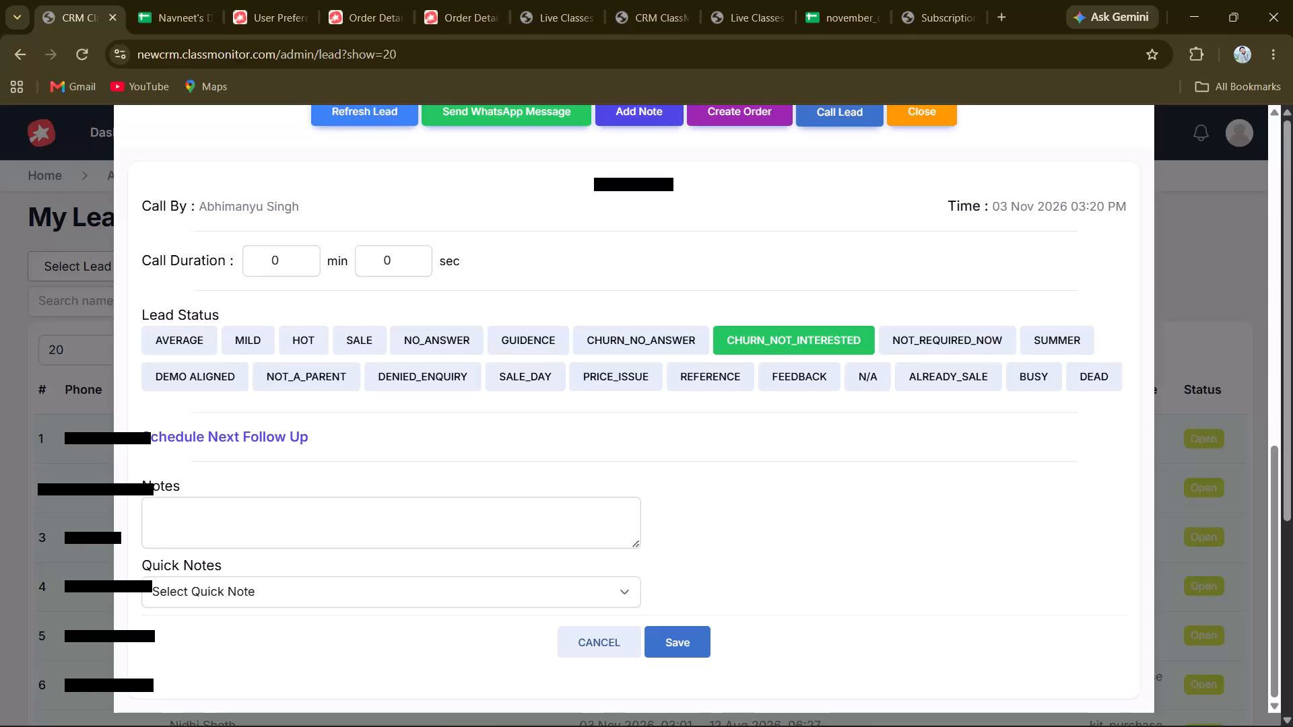
# Add the note "not interseted" and a 35-second duration to the open call log, save it and close the lead.
pyautogui.click(393, 540)
pyautogui.write('no')
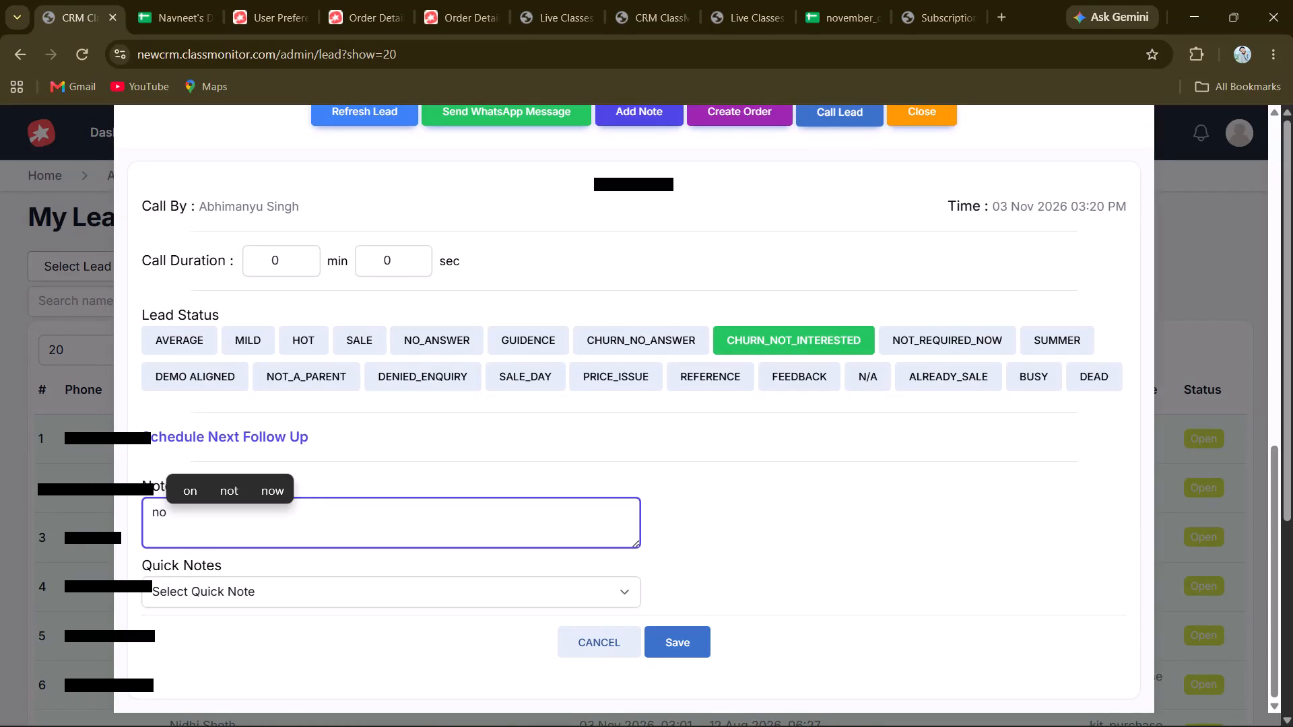
pyautogui.write('t interseted')
pyautogui.press('space')
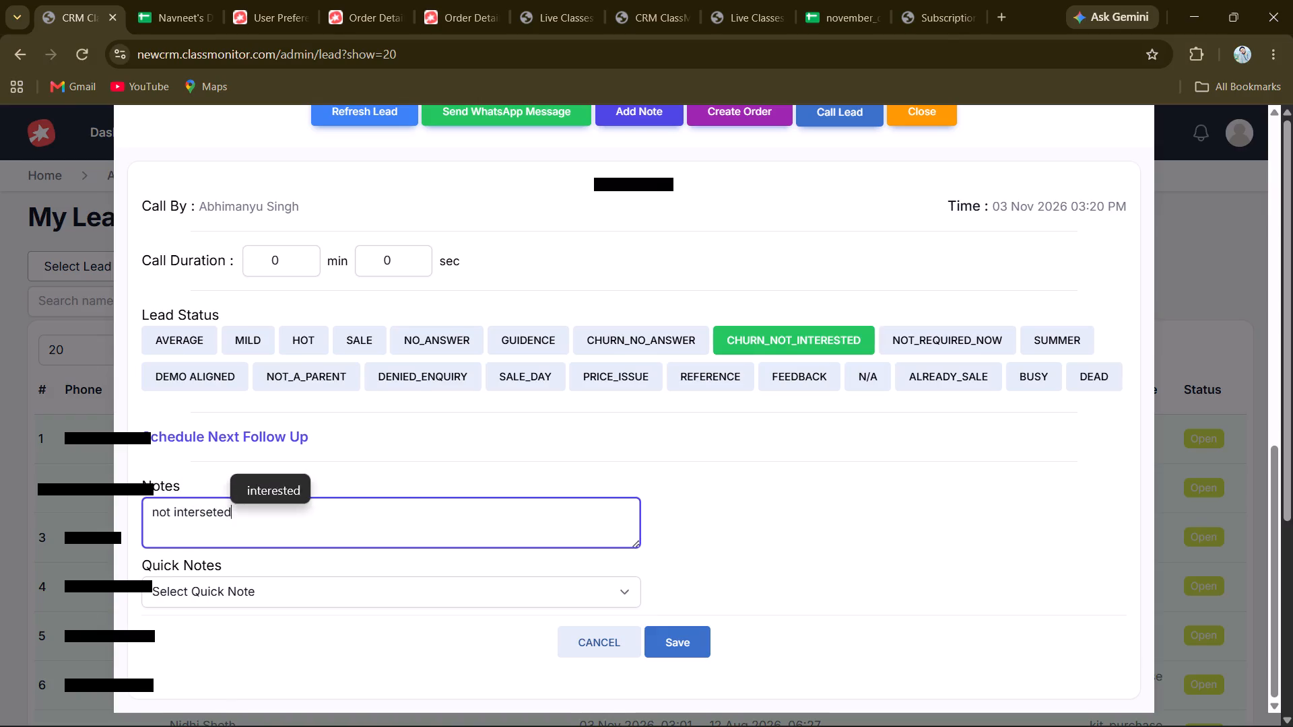
pyautogui.click(400, 246)
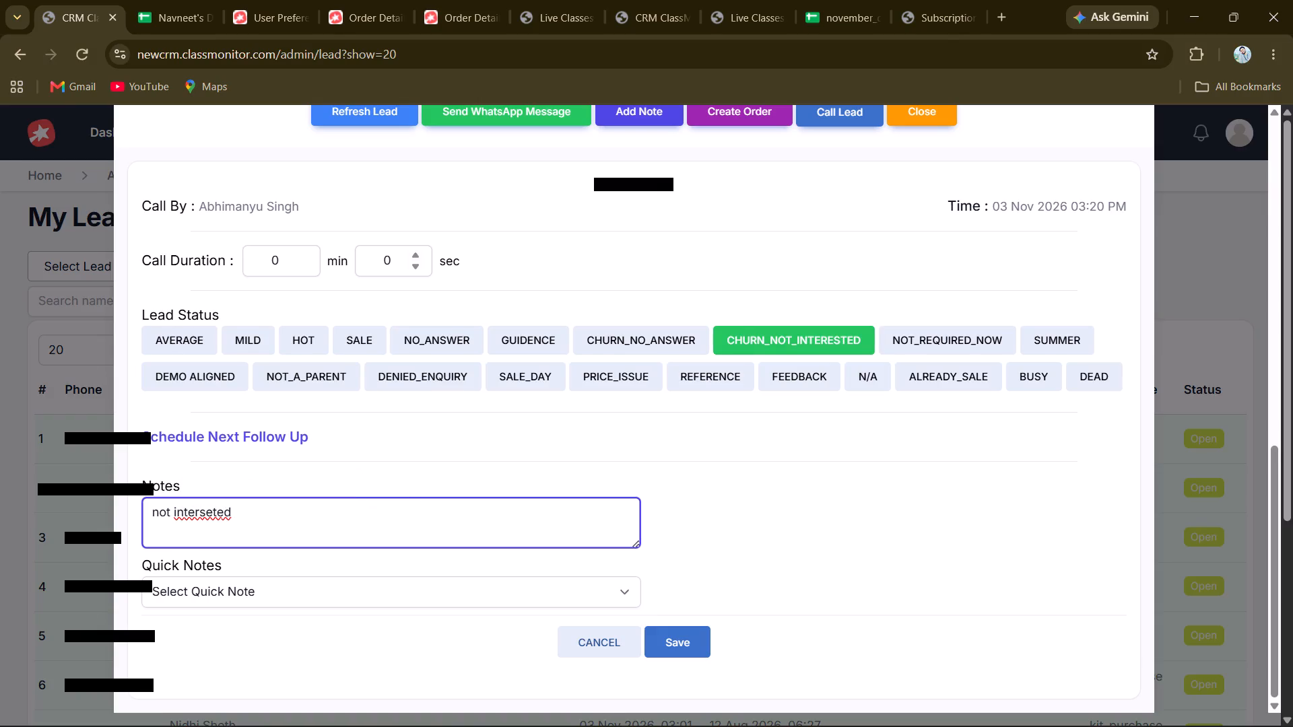
pyautogui.press('BackSpace')
pyautogui.write('35')
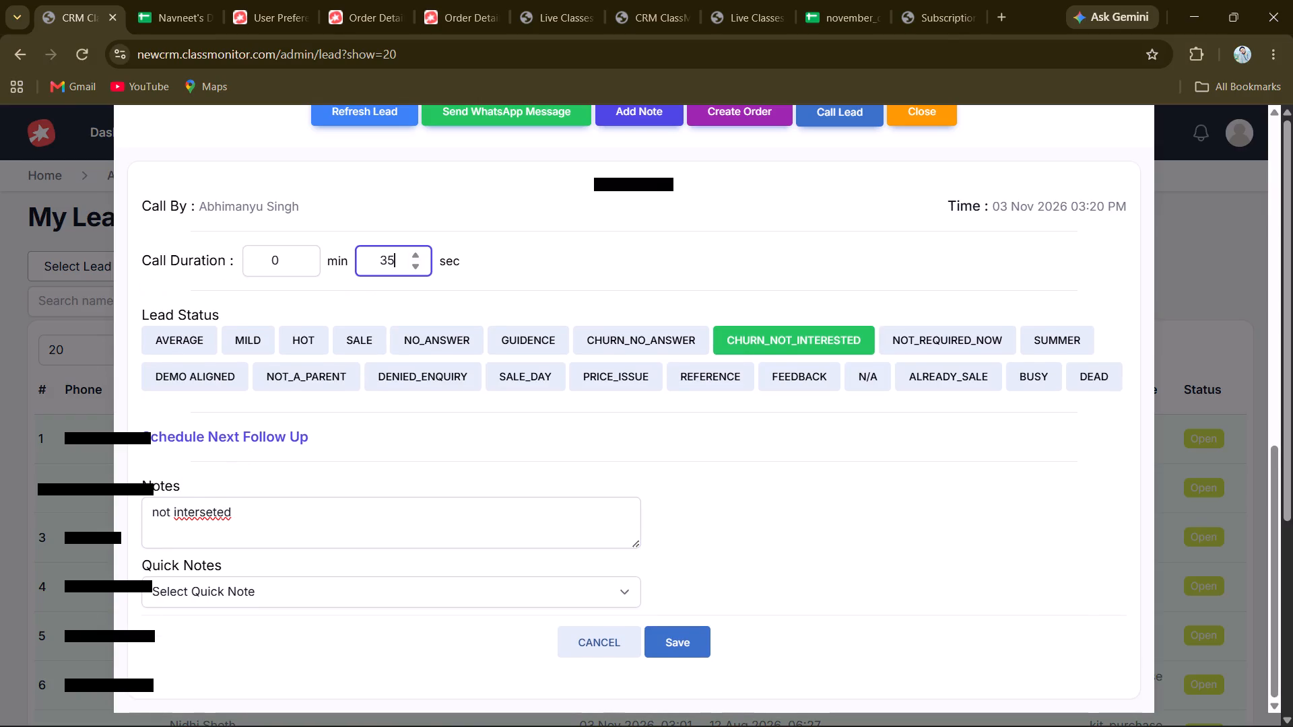
pyautogui.click(662, 648)
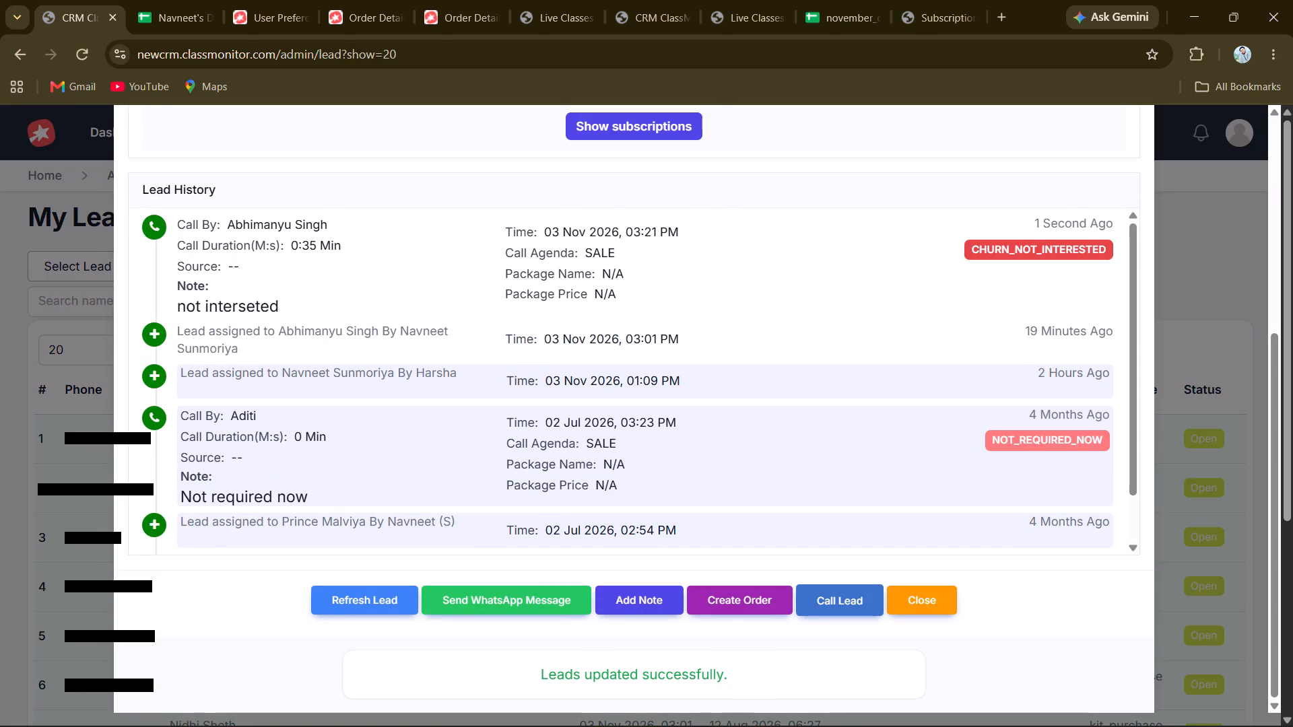
pyautogui.click(923, 606)
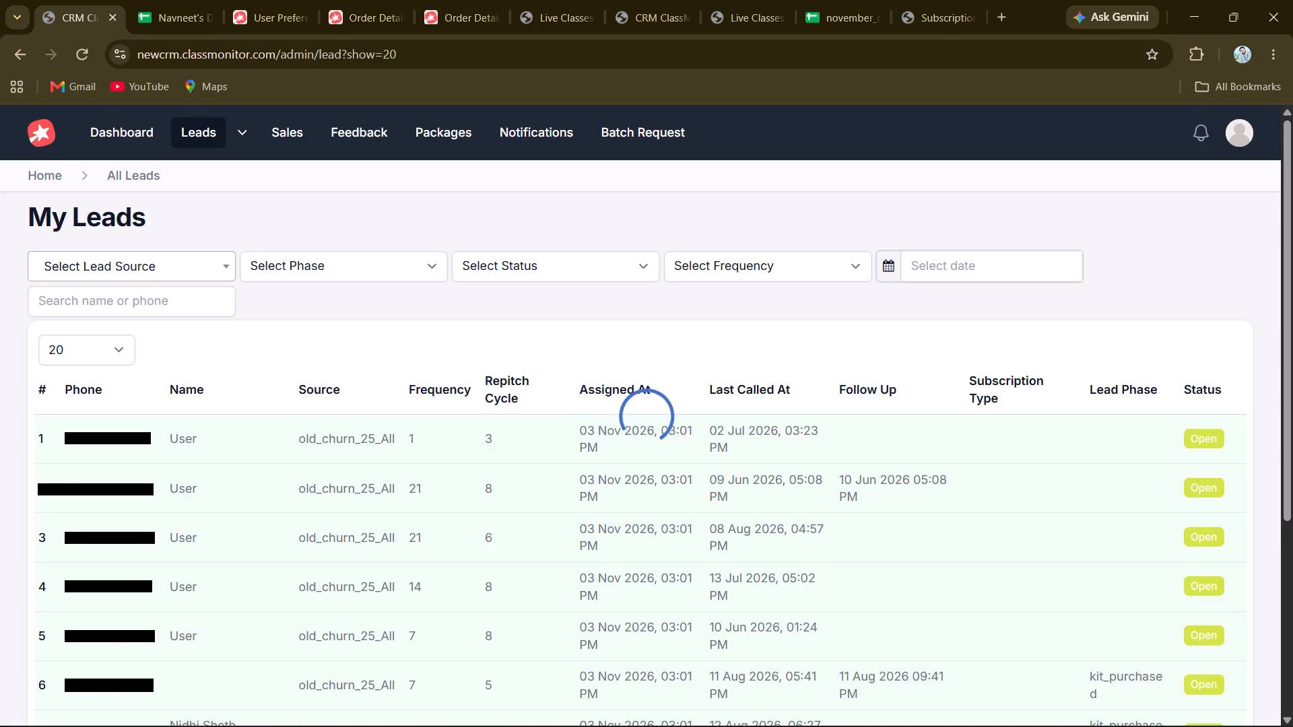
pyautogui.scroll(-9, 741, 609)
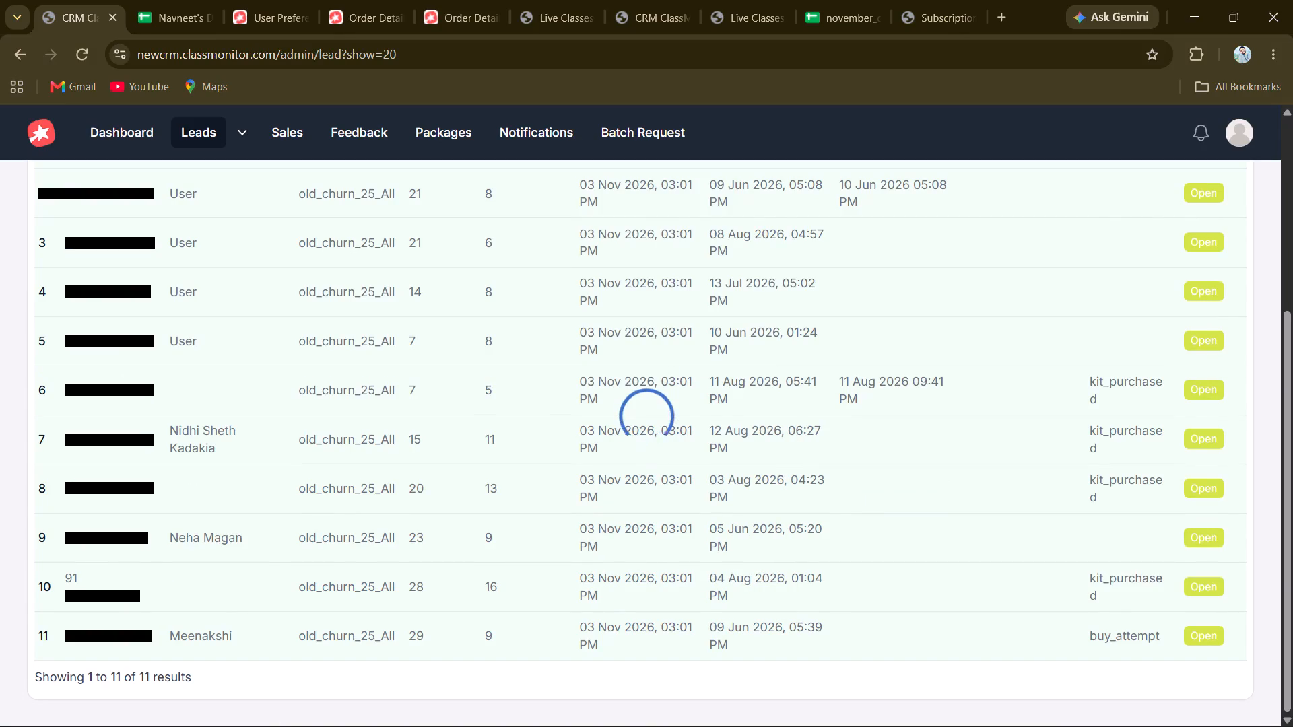
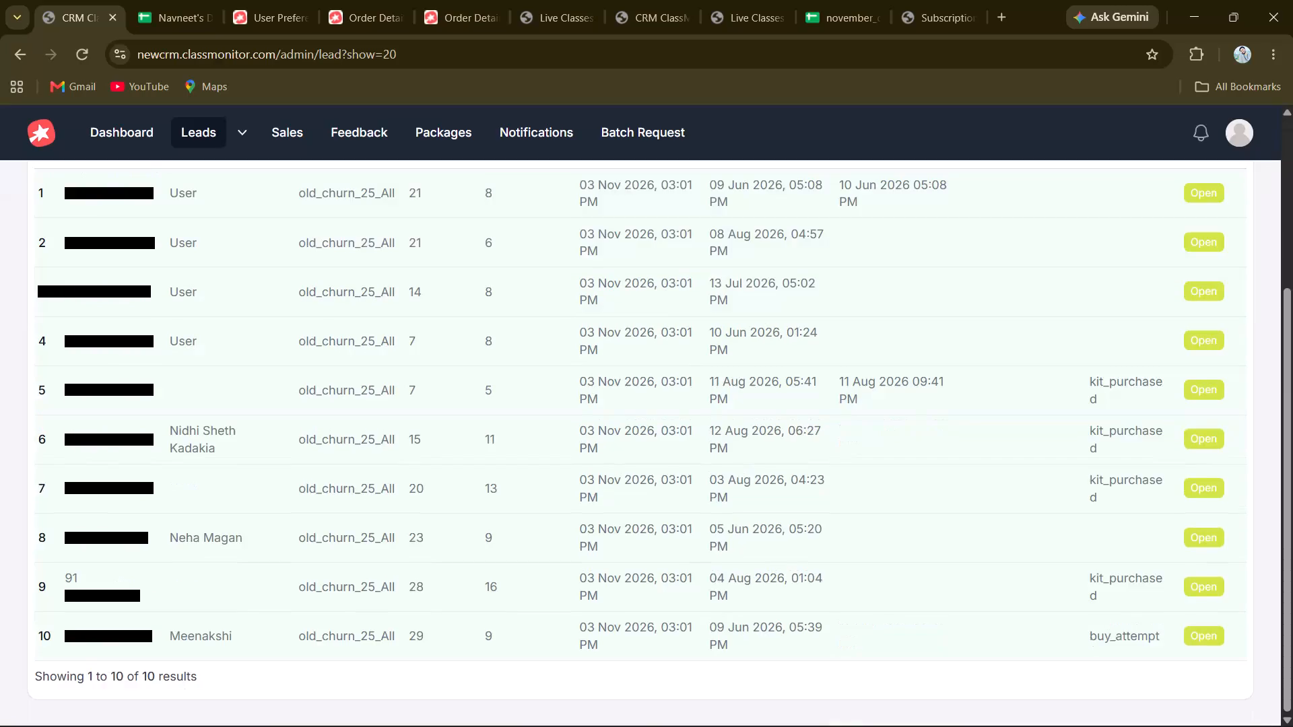
# Open the first old_churn_25_All lead in the My Leads list, the one with frequency 21 and repitch cycle 8.
pyautogui.scroll(9, 741, 609)
pyautogui.scroll(-10, 455, 574)
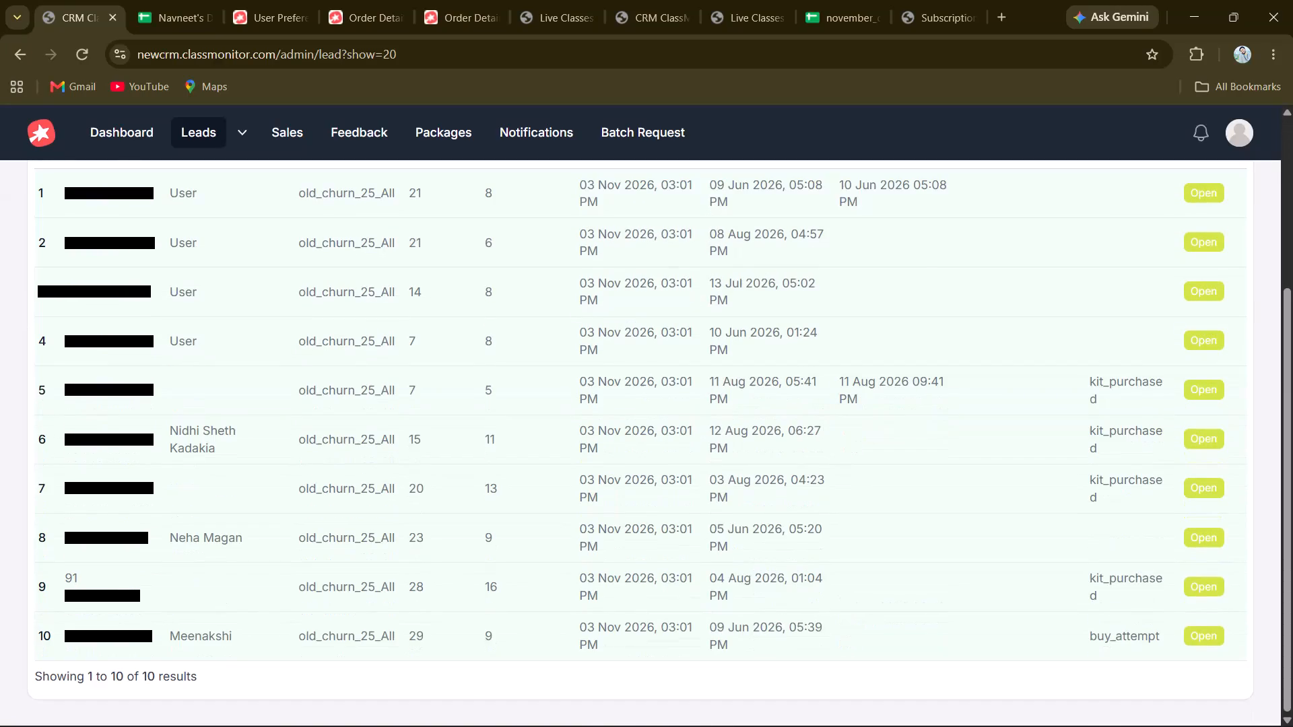
pyautogui.scroll(10, 455, 574)
pyautogui.click(394, 444)
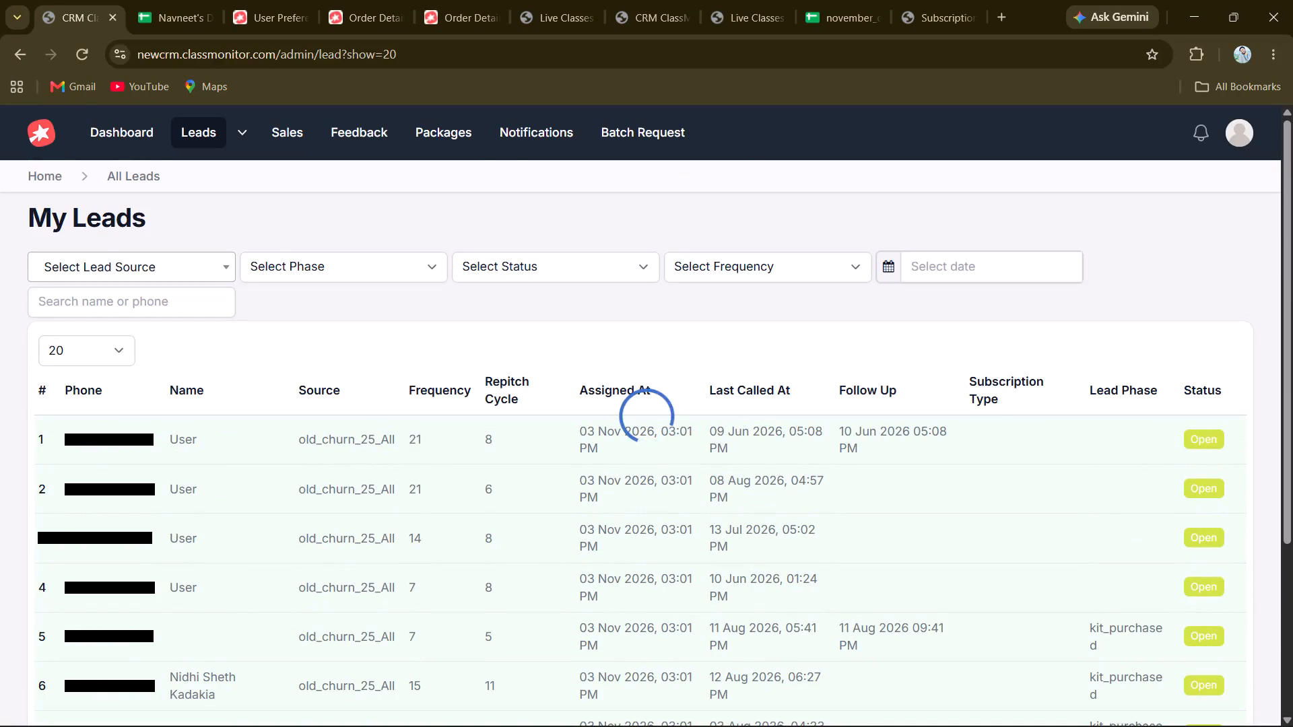
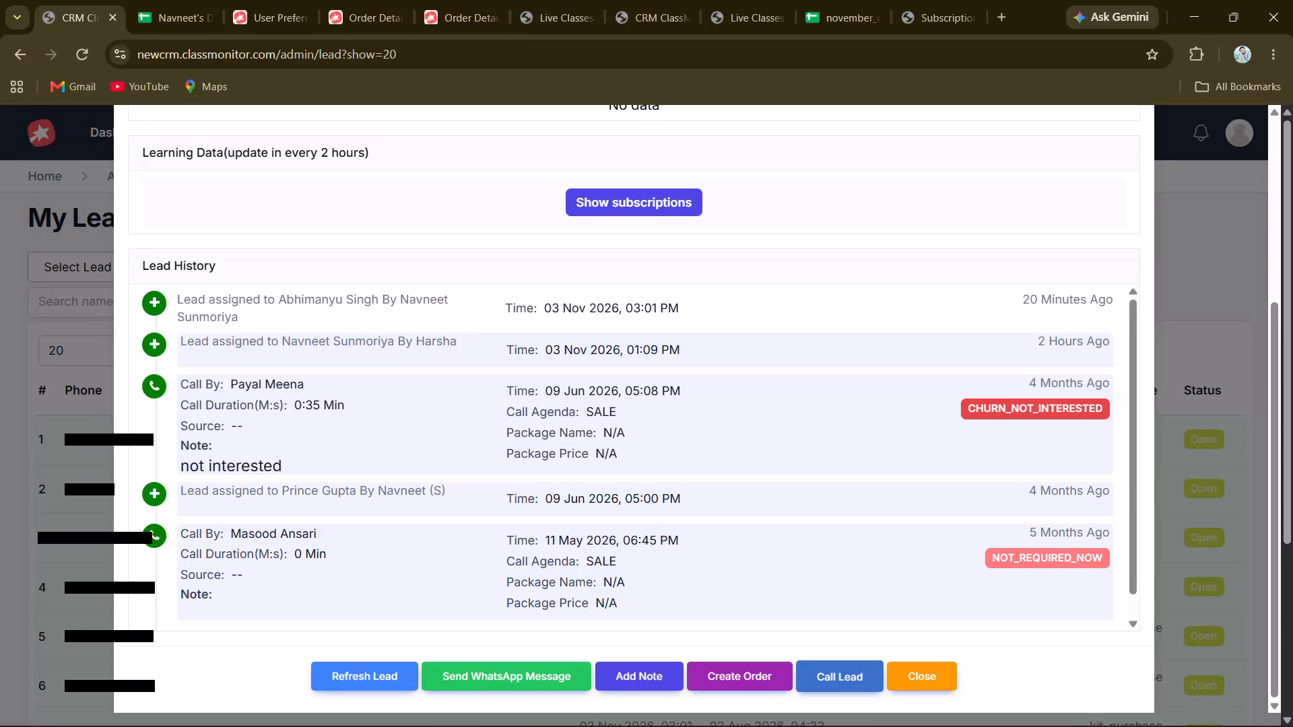
# Log a 15-second call on the open lead with status CHURN_NOT_INTERESTED and the note "not interested", save it and close the lead.
pyautogui.click(807, 664)
pyautogui.scroll(4, 693, 292)
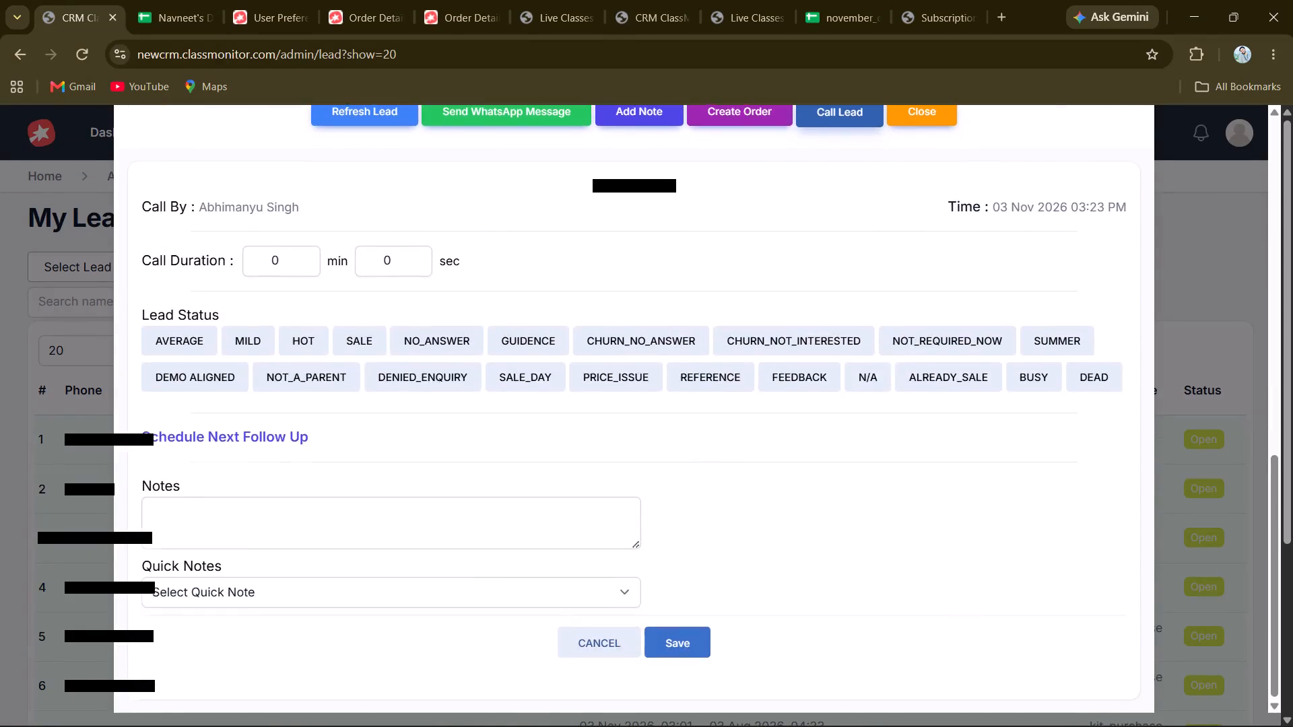
pyautogui.scroll(4, 693, 292)
pyautogui.scroll(-8, 693, 292)
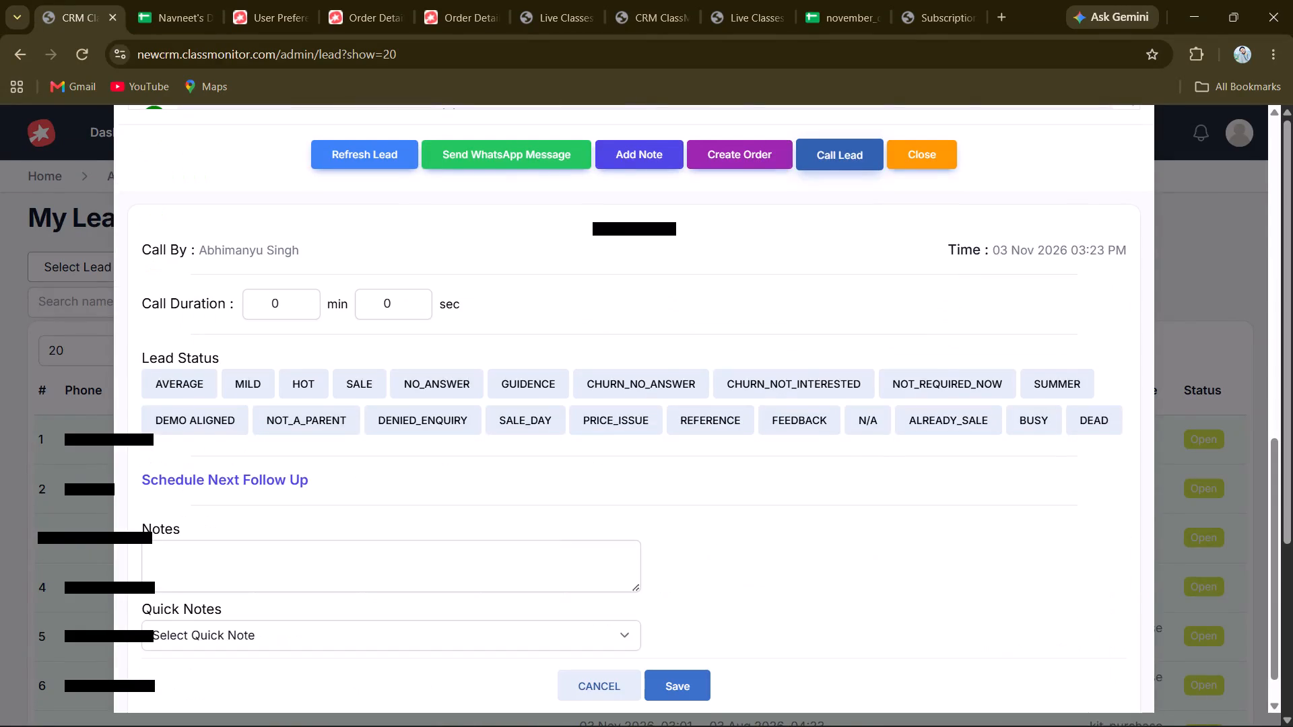
pyautogui.click(772, 341)
pyautogui.click(397, 255)
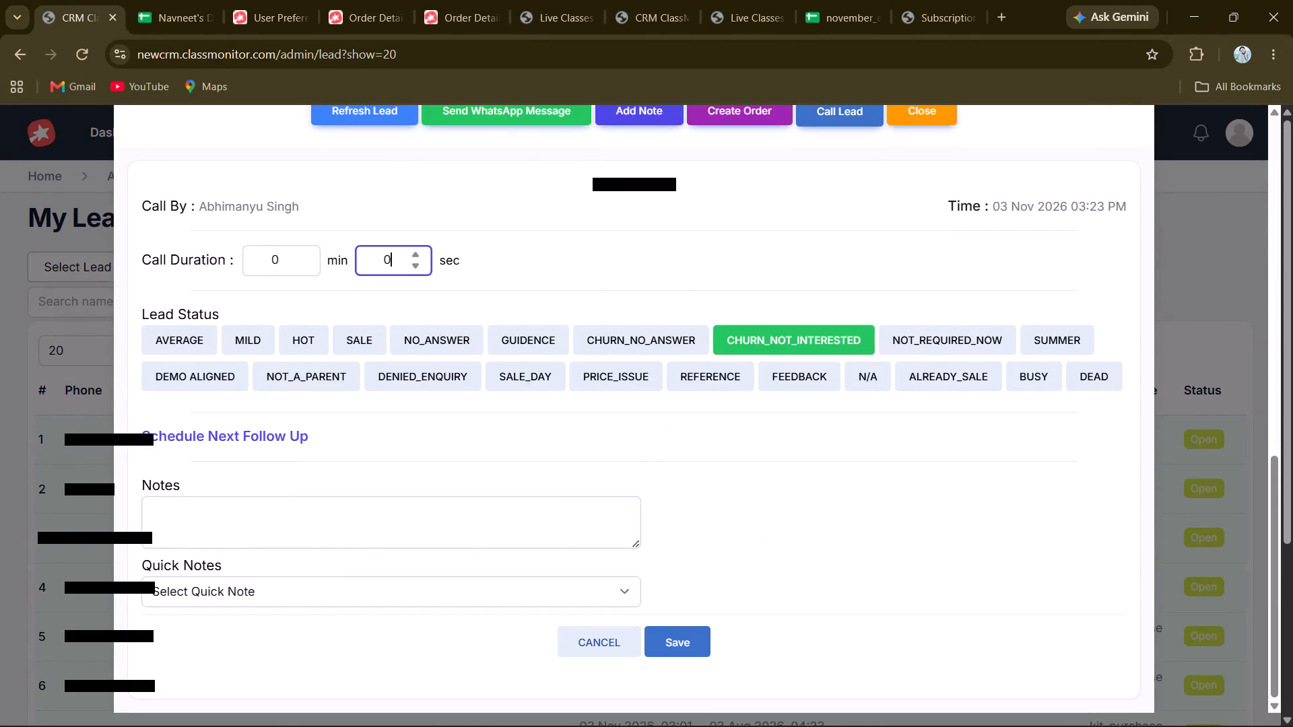
pyautogui.press('BackSpace')
pyautogui.write('15')
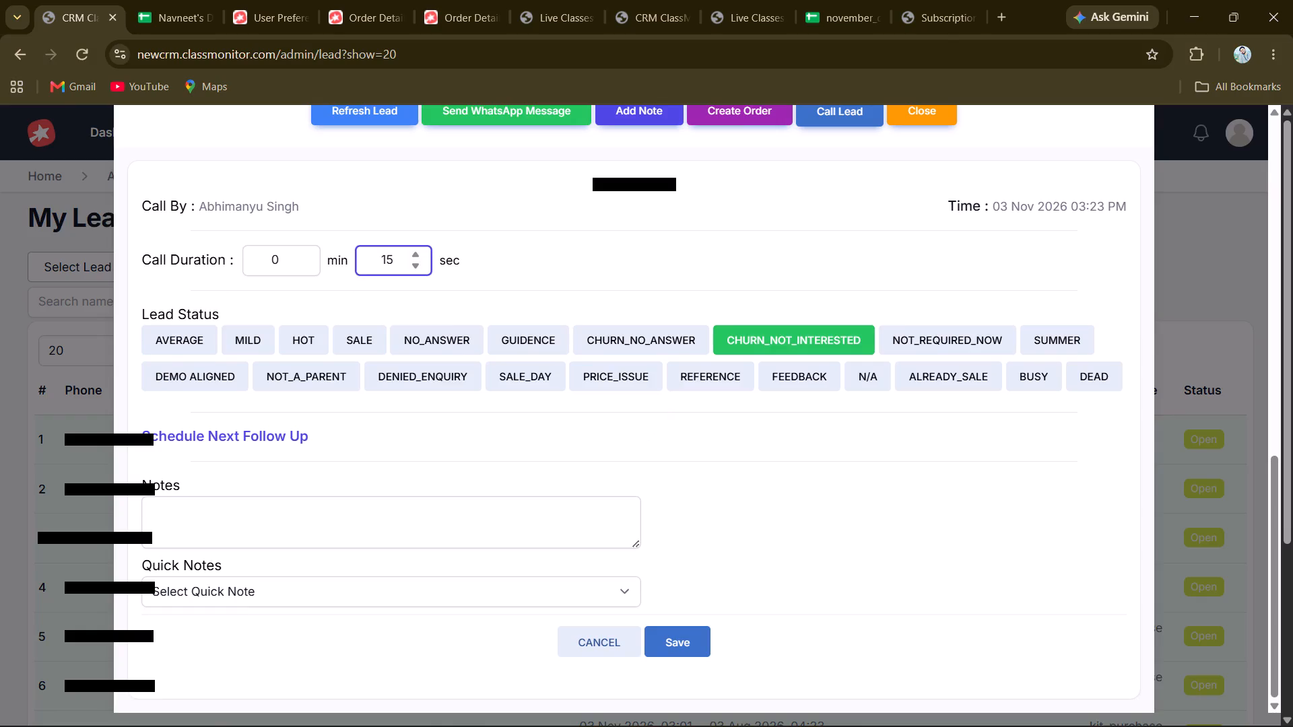
pyautogui.click(292, 507)
pyautogui.write('not interseted')
pyautogui.click(285, 495)
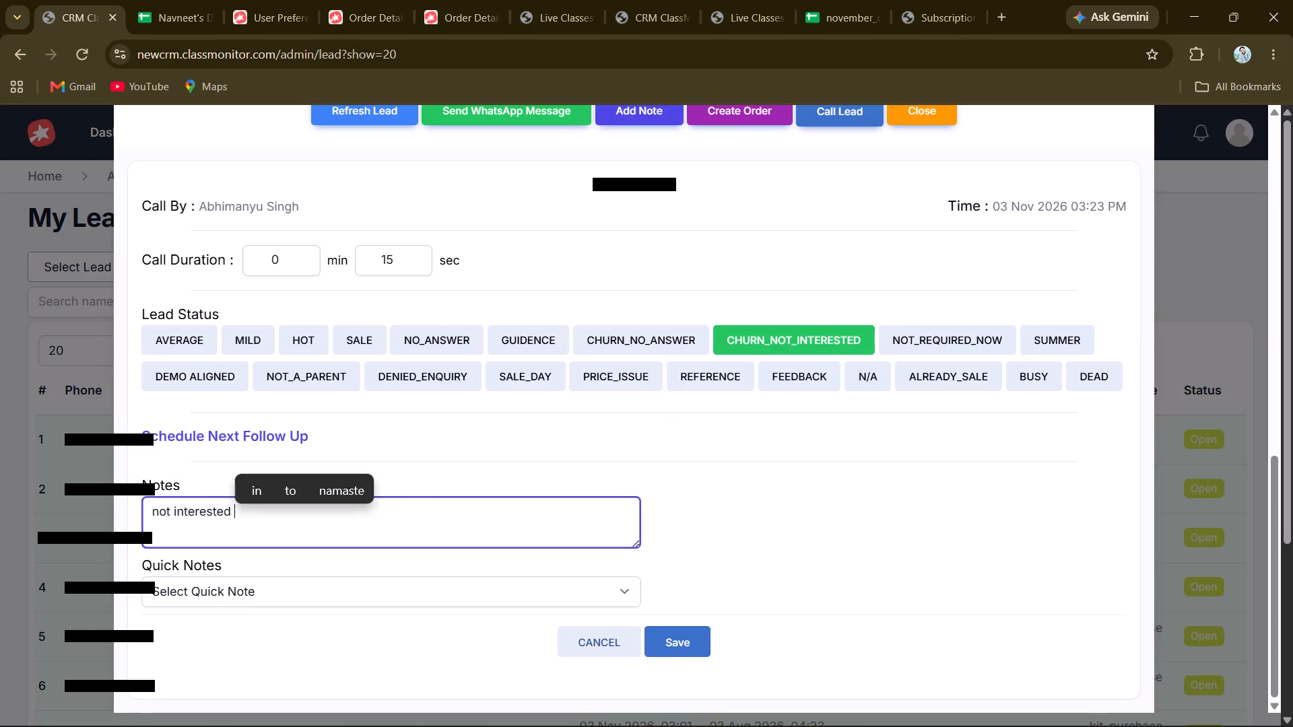
pyautogui.click(671, 638)
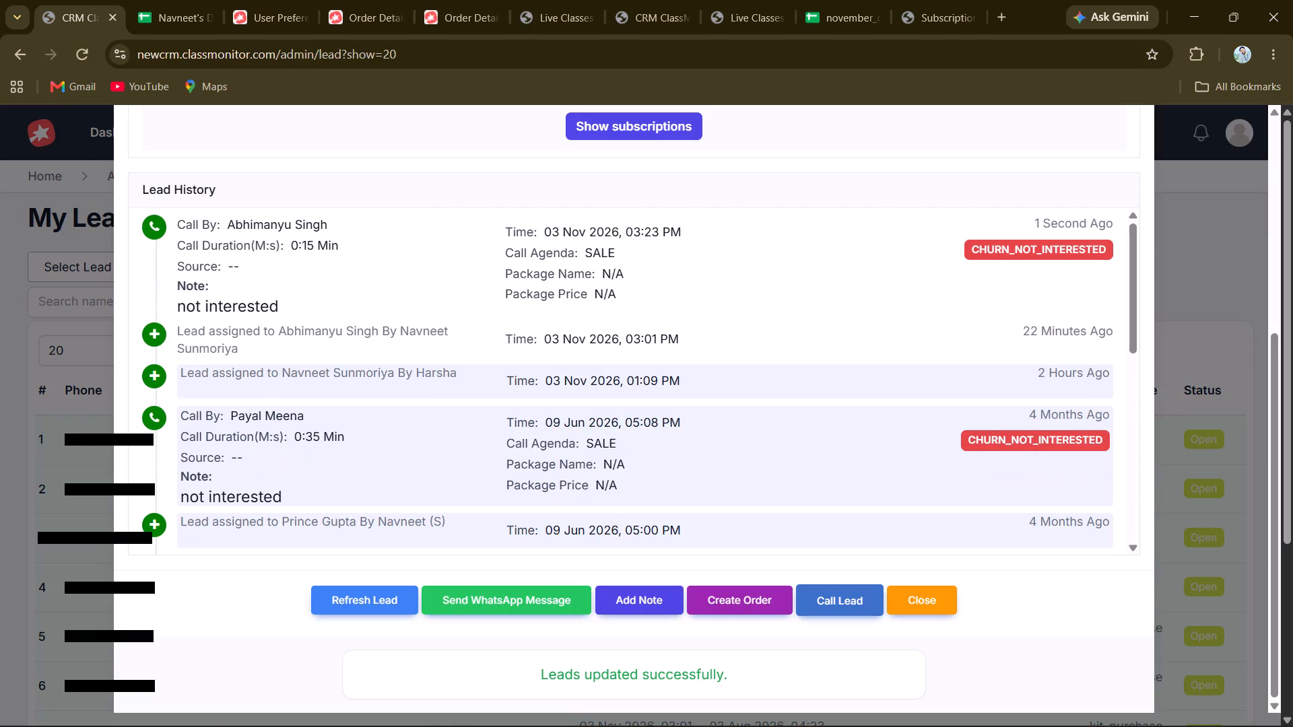
pyautogui.click(921, 598)
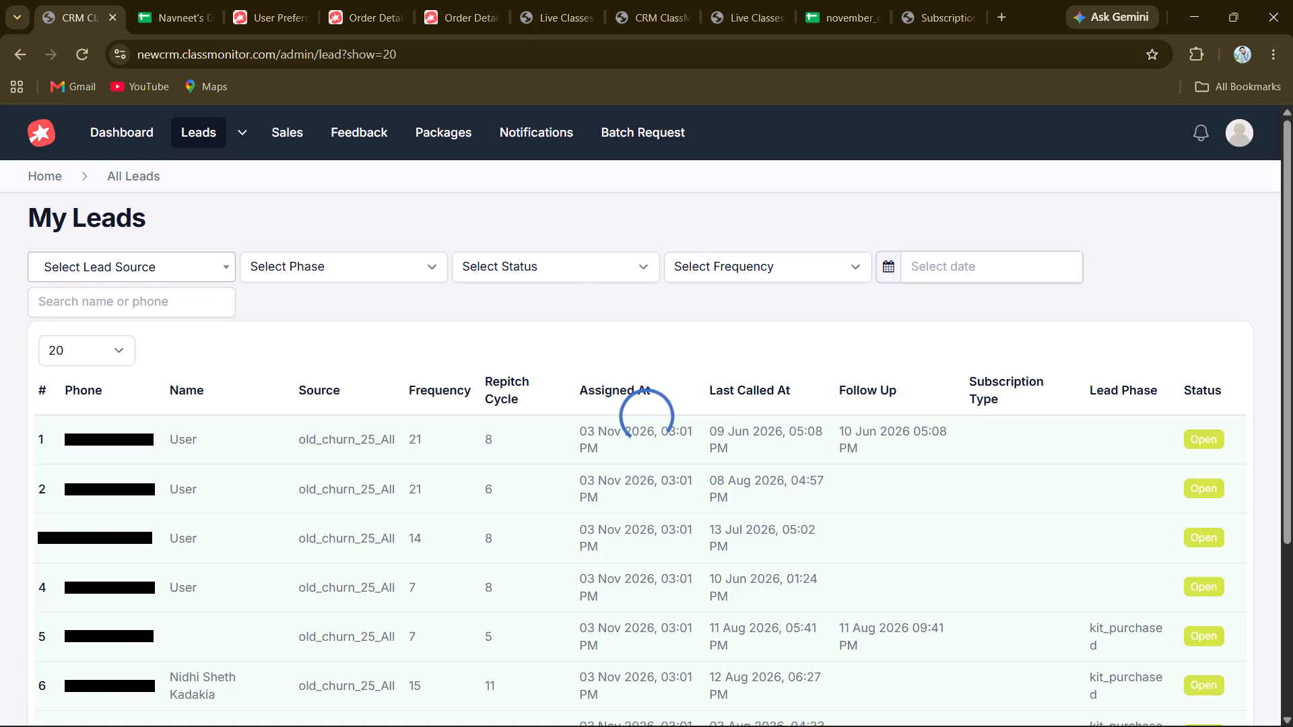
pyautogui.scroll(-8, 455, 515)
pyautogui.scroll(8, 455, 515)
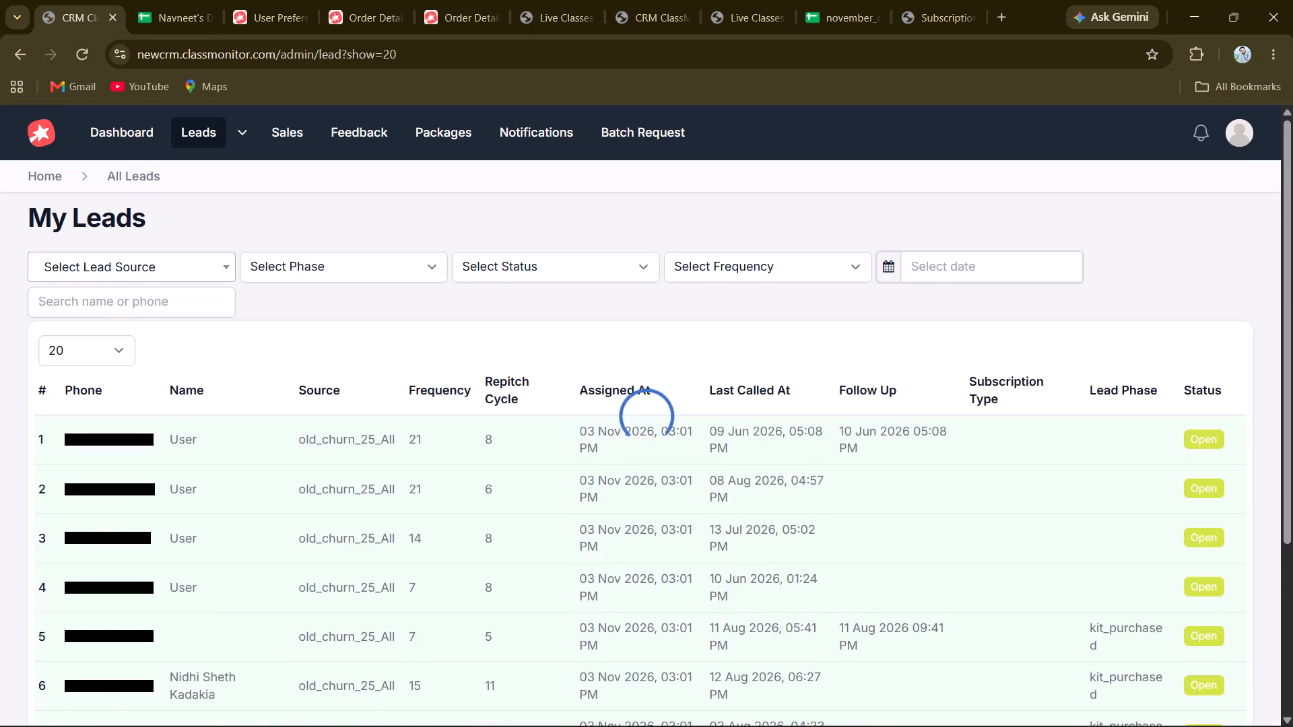
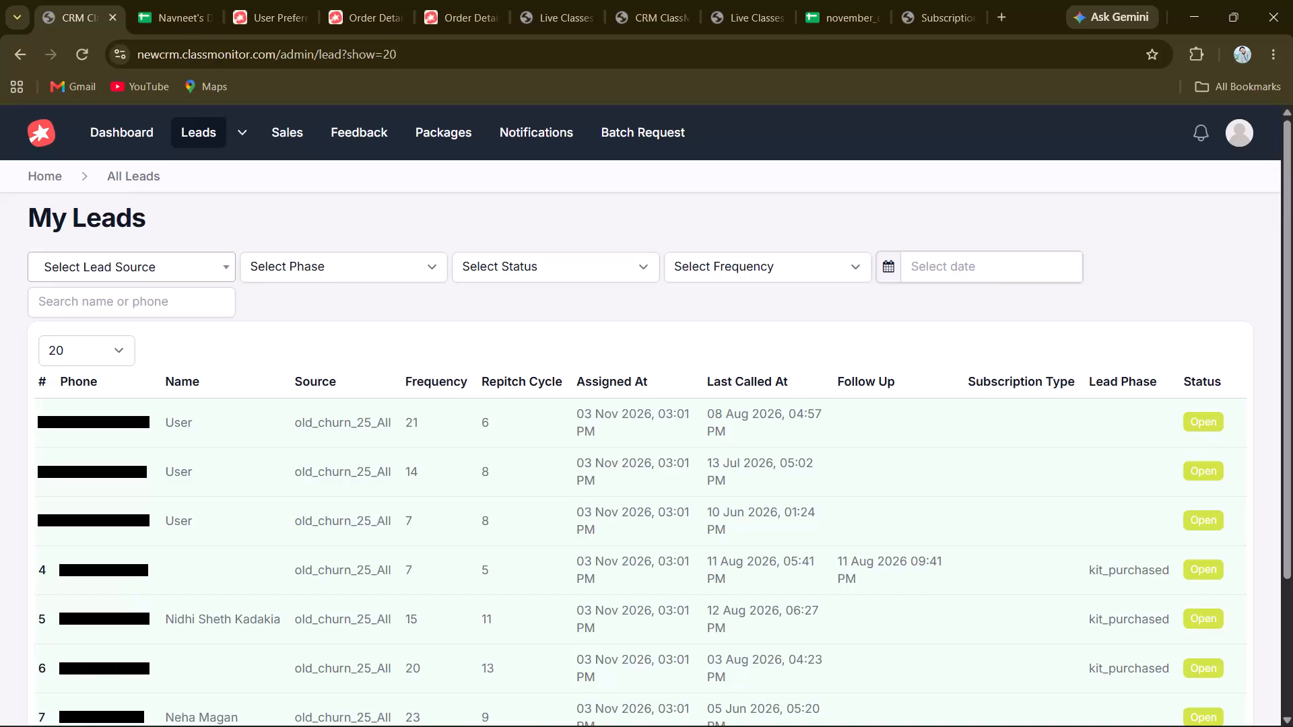
# Open the first old_churn_25_All lead in the My Leads list.
pyautogui.scroll(-10, 470, 473)
pyautogui.scroll(9, 470, 473)
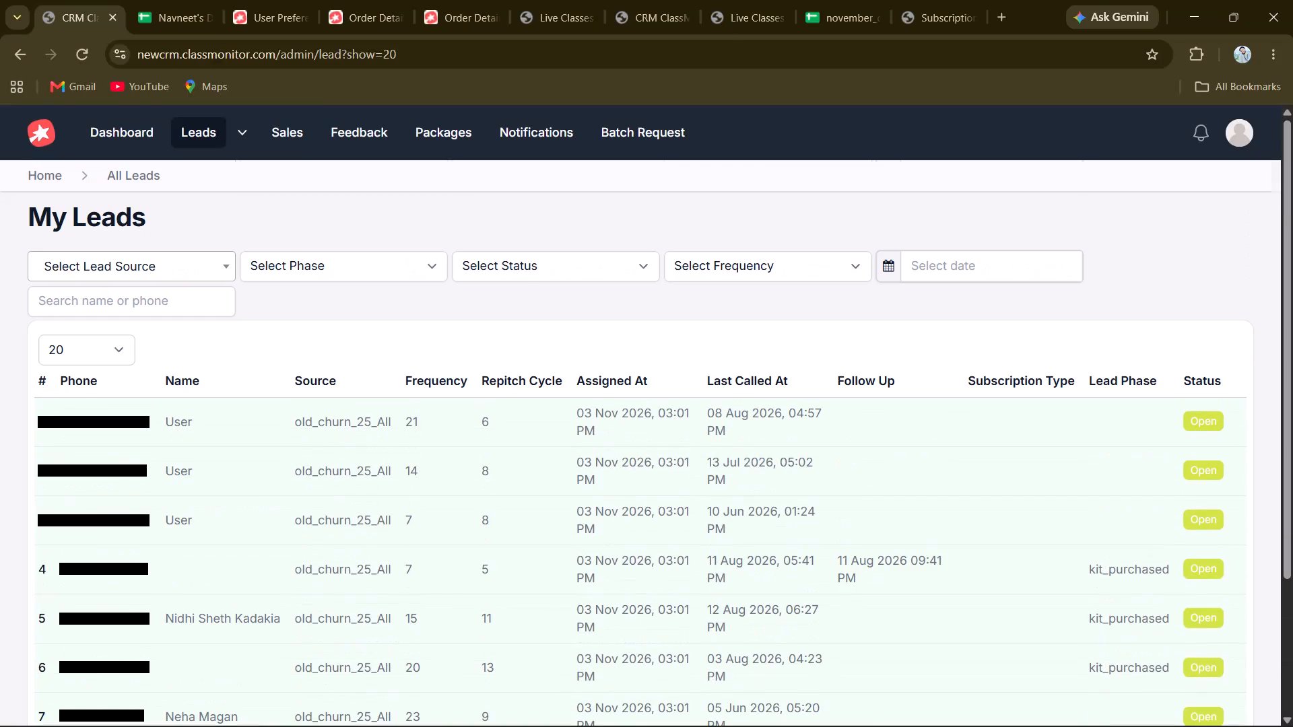
pyautogui.click(360, 423)
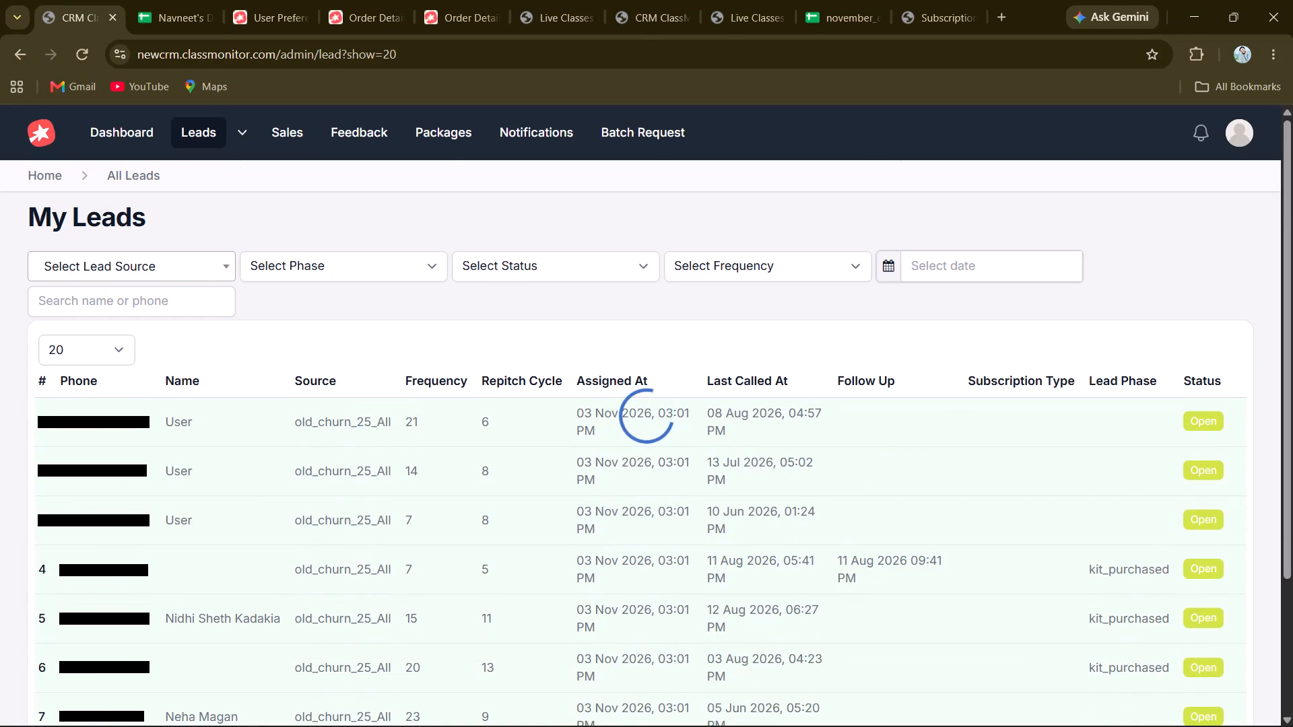
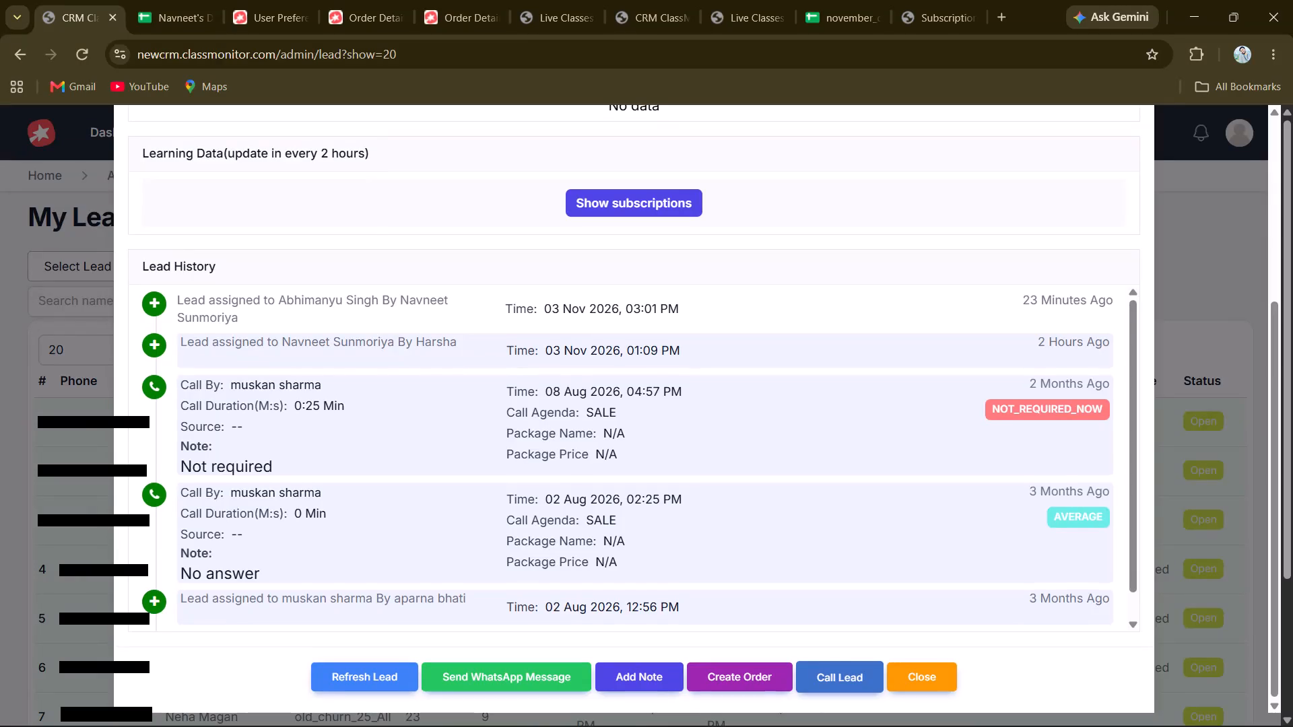
# Log a call on the open lead with status CHURN_NO_ANSWER and the note "npc", save it, and close the lead.
pyautogui.click(827, 684)
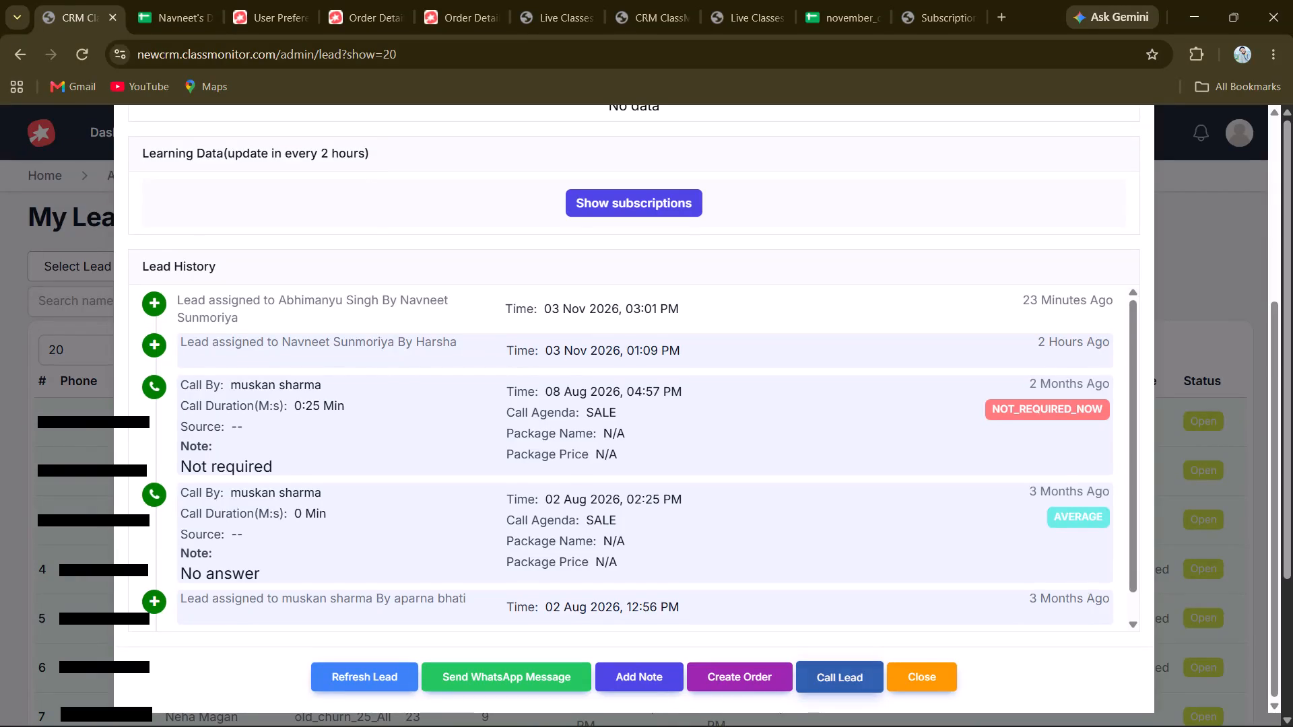
pyautogui.scroll(7, 759, 481)
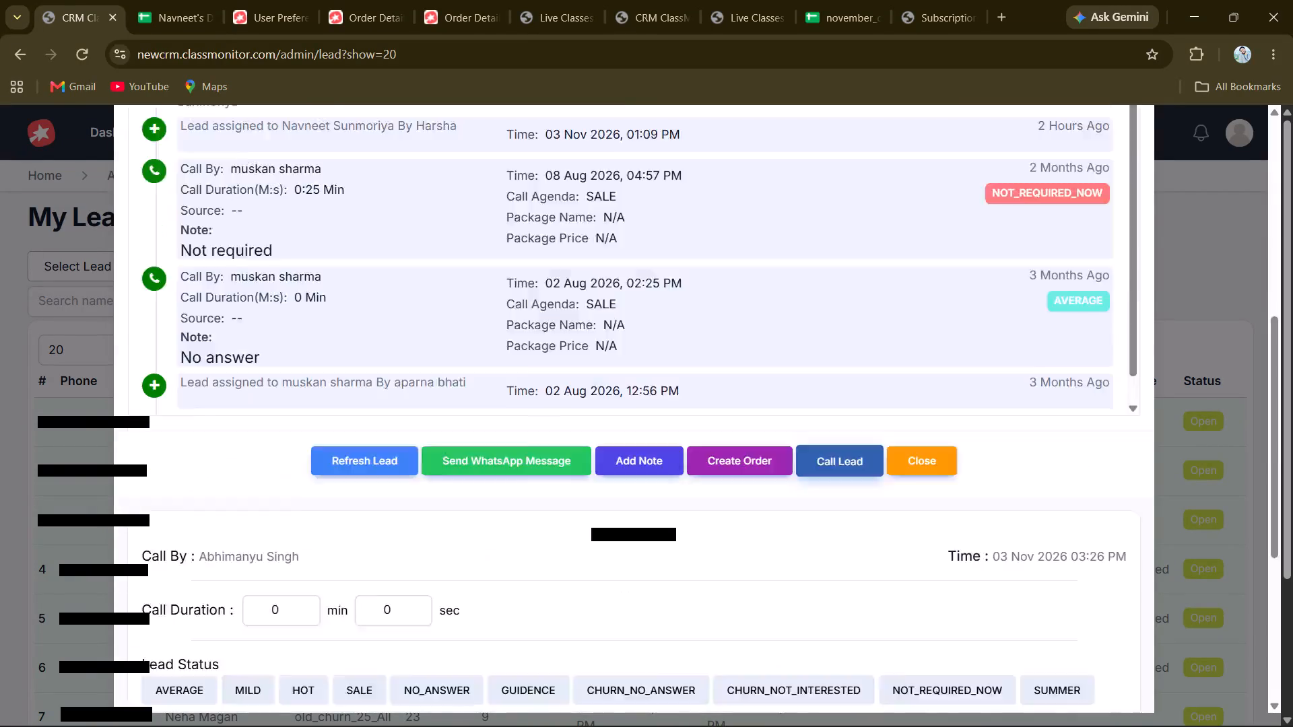
pyautogui.scroll(2, 759, 481)
pyautogui.scroll(-12, 759, 481)
pyautogui.click(643, 329)
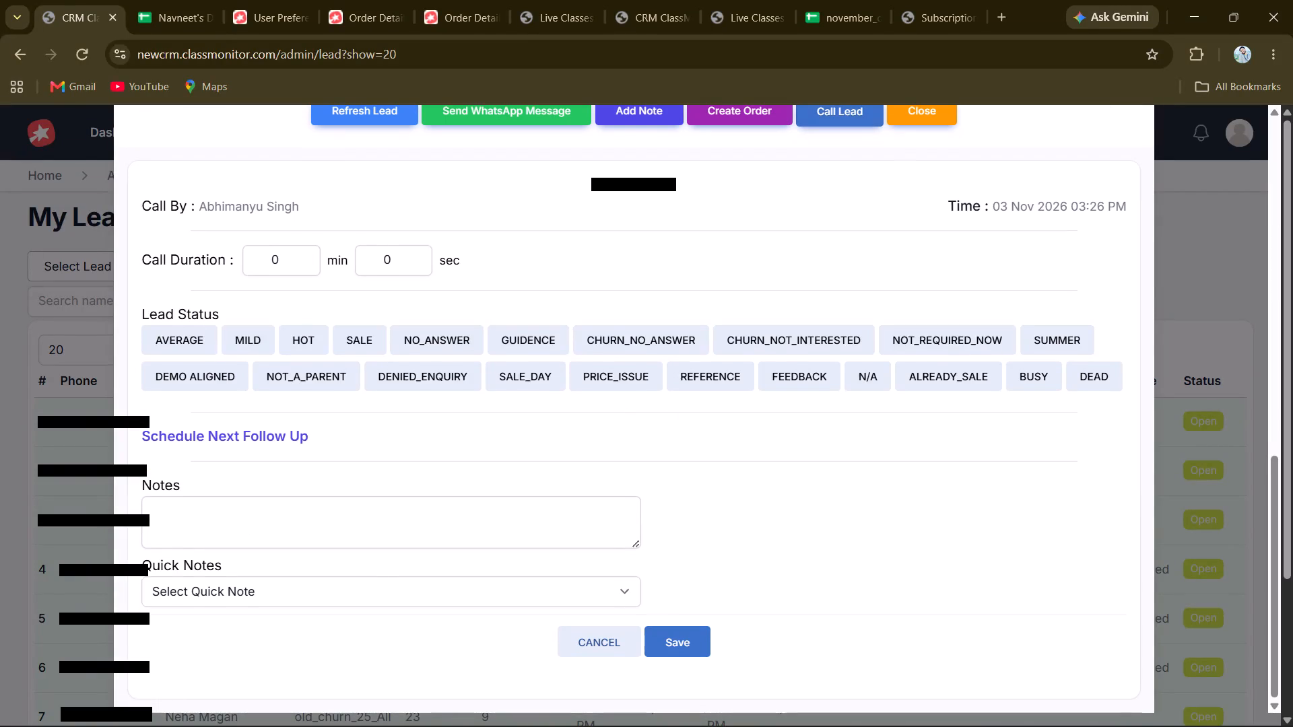
pyautogui.click(477, 532)
pyautogui.write('npc')
pyautogui.click(688, 644)
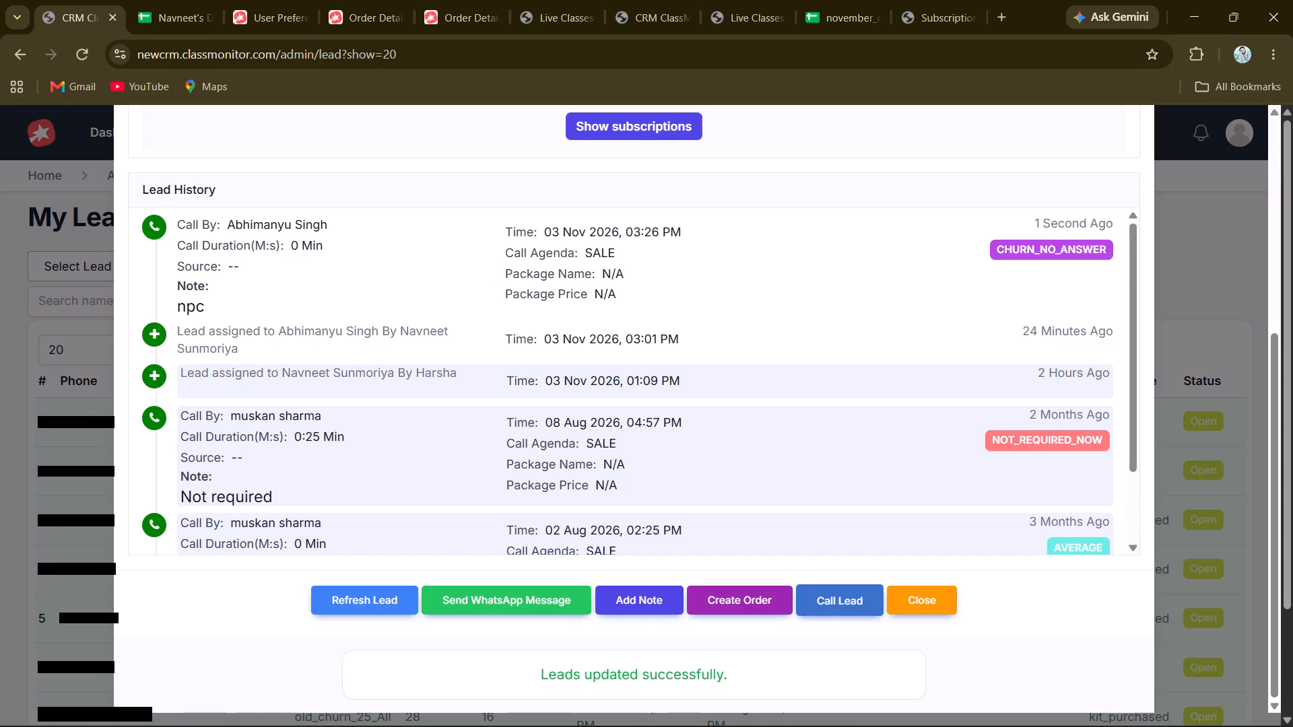
pyautogui.click(944, 604)
# Open the first old_churn_25_All lead in the My Leads list.
pyautogui.scroll(-9, 679, 540)
pyautogui.scroll(7, 628, 507)
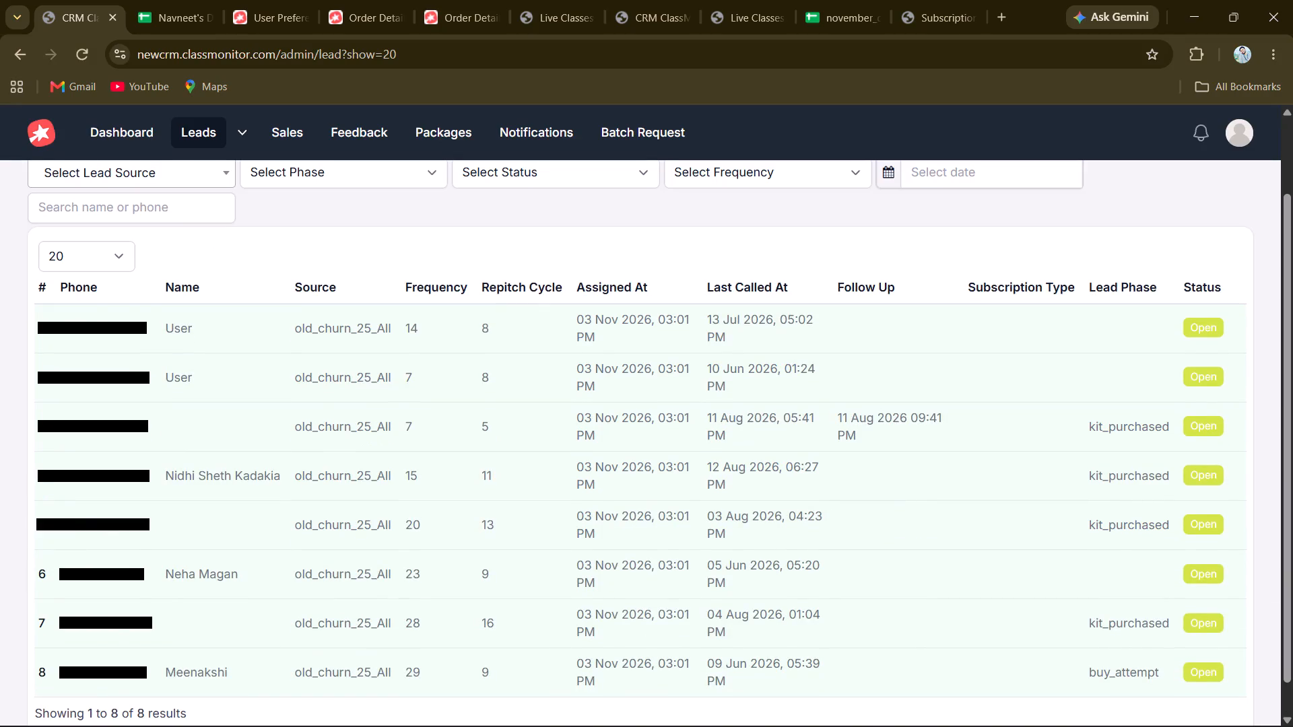
pyautogui.click(364, 407)
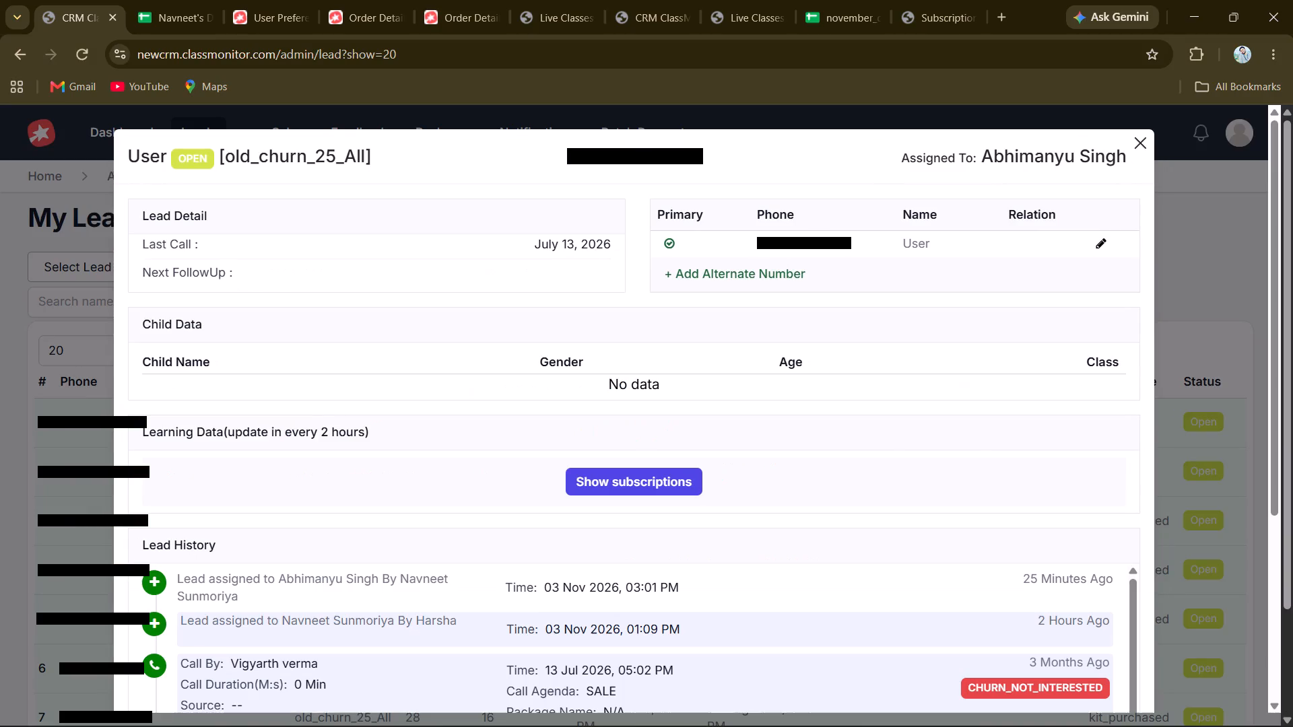
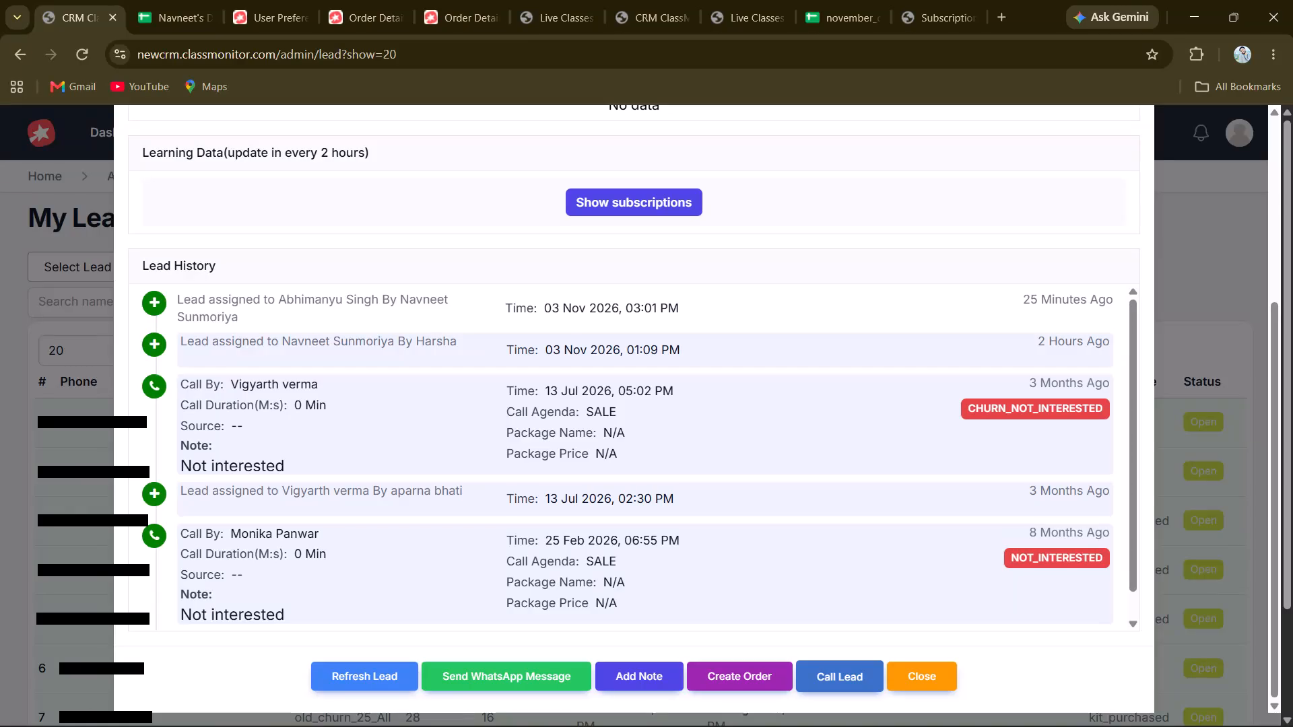
# Log a 25-second call on the open lead with status CHURN_NOT_INTERESTED and the note "not looking now", save it, and close the lead.
pyautogui.click(821, 677)
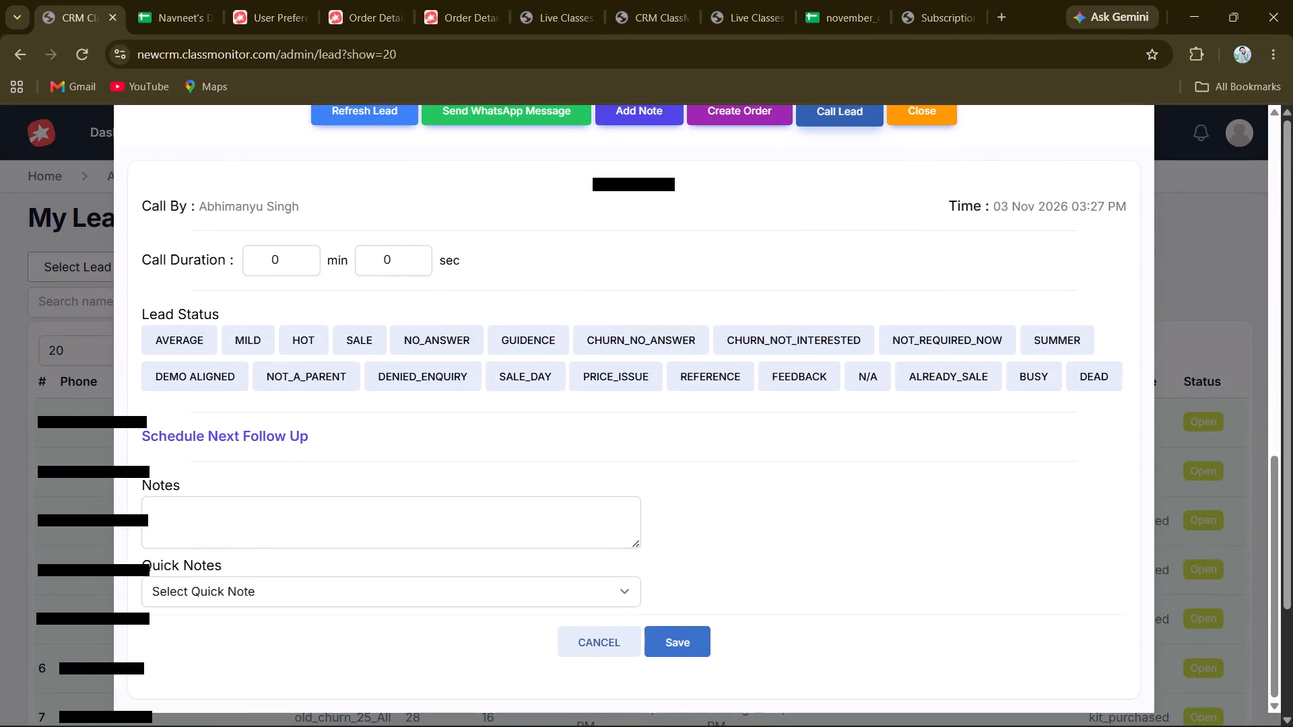
pyautogui.click(780, 345)
pyautogui.click(399, 268)
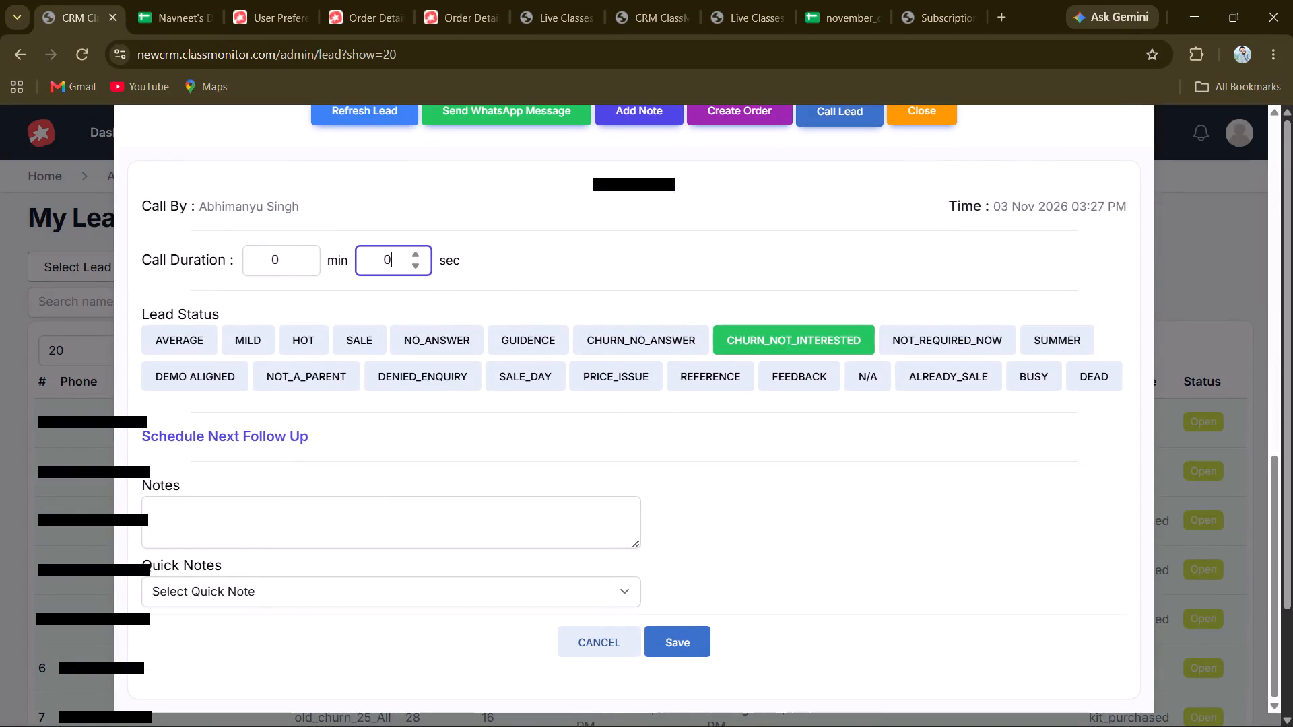
pyautogui.write('25')
pyautogui.click(281, 517)
pyautogui.write('not')
pyautogui.press('space')
pyautogui.write('looking now')
pyautogui.press('space')
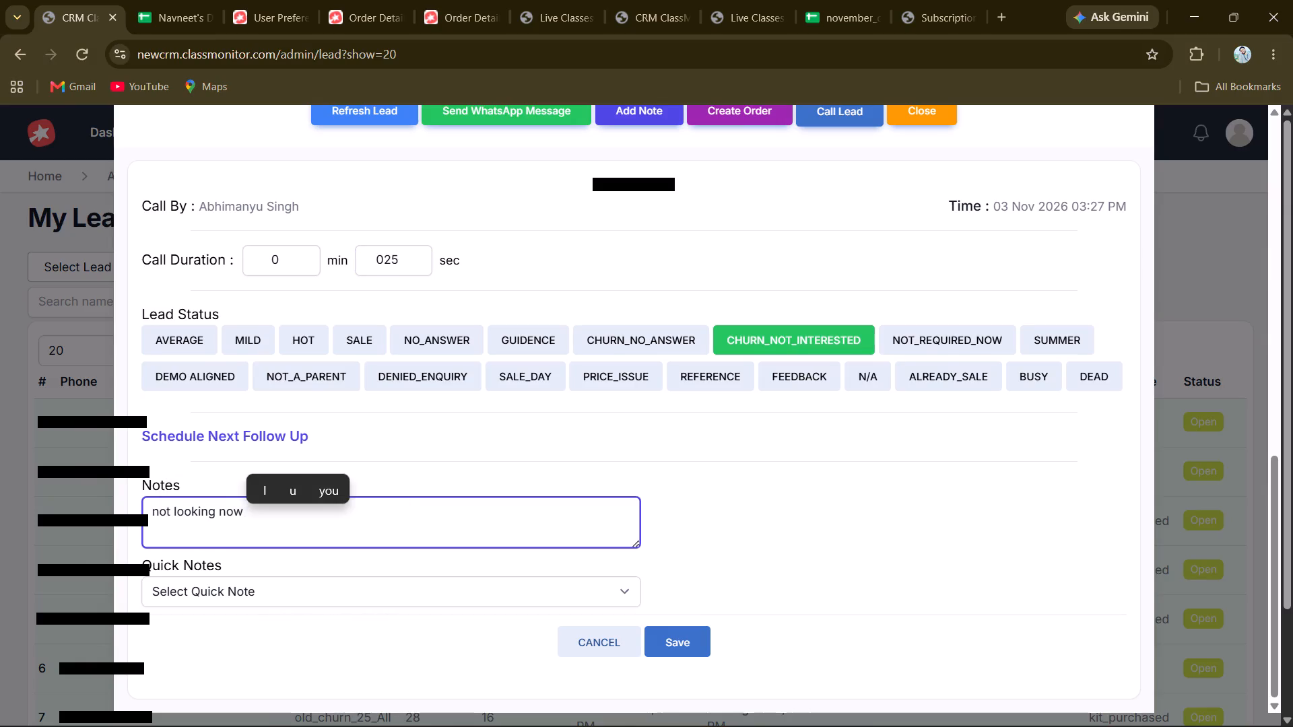
pyautogui.click(674, 641)
pyautogui.click(923, 600)
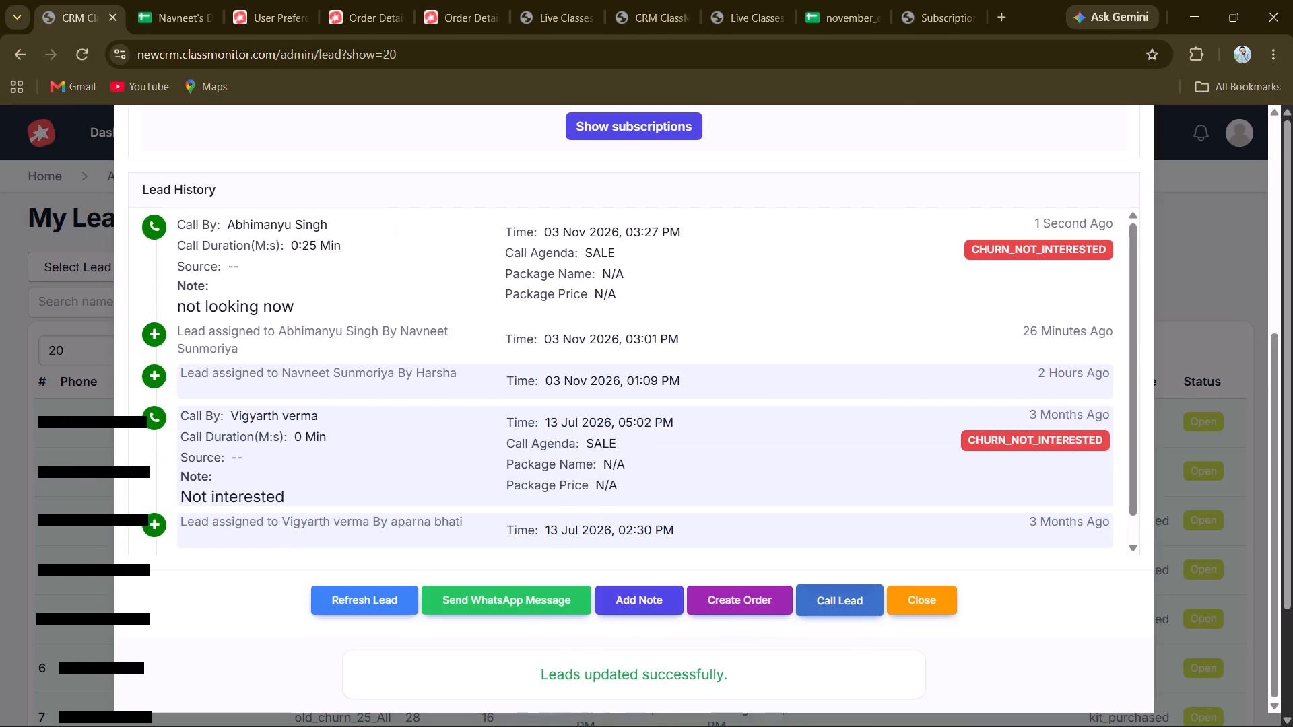
# Open the next old_churn_25_All lead in the My Leads list, the one last called 10 Jun 2026.
pyautogui.scroll(-9, 518, 568)
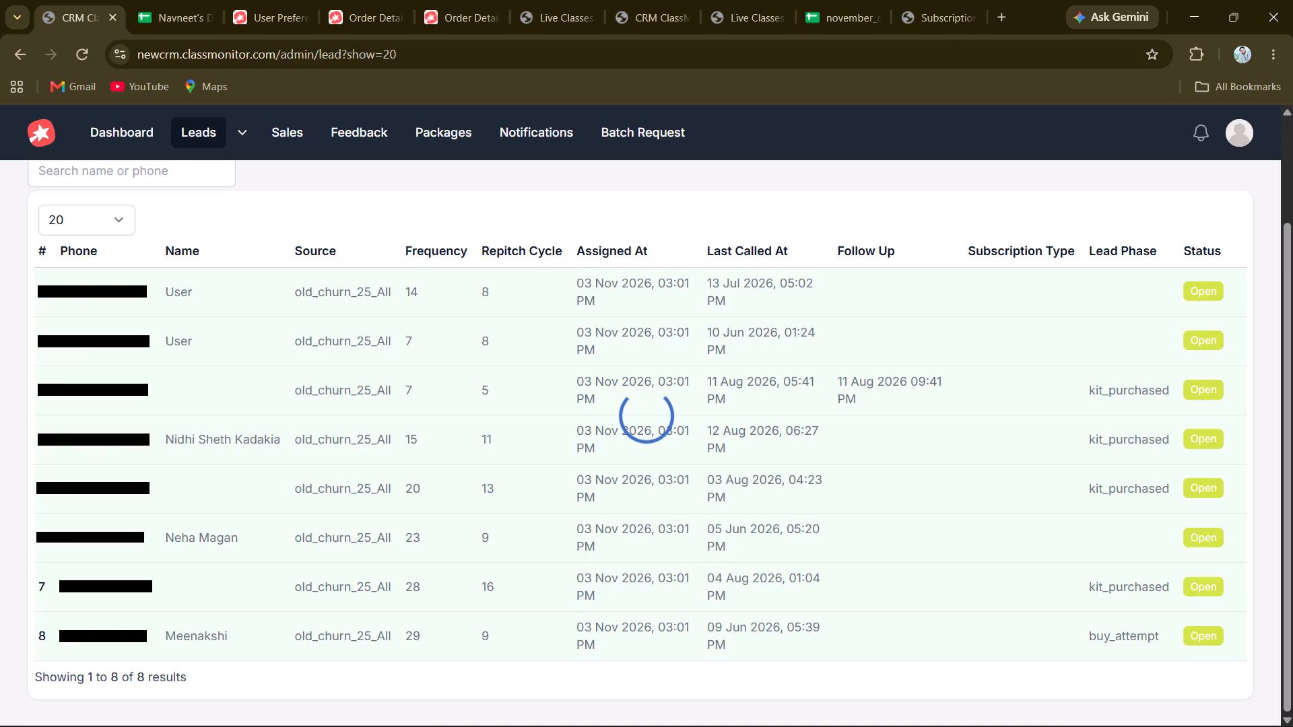
pyautogui.click(337, 355)
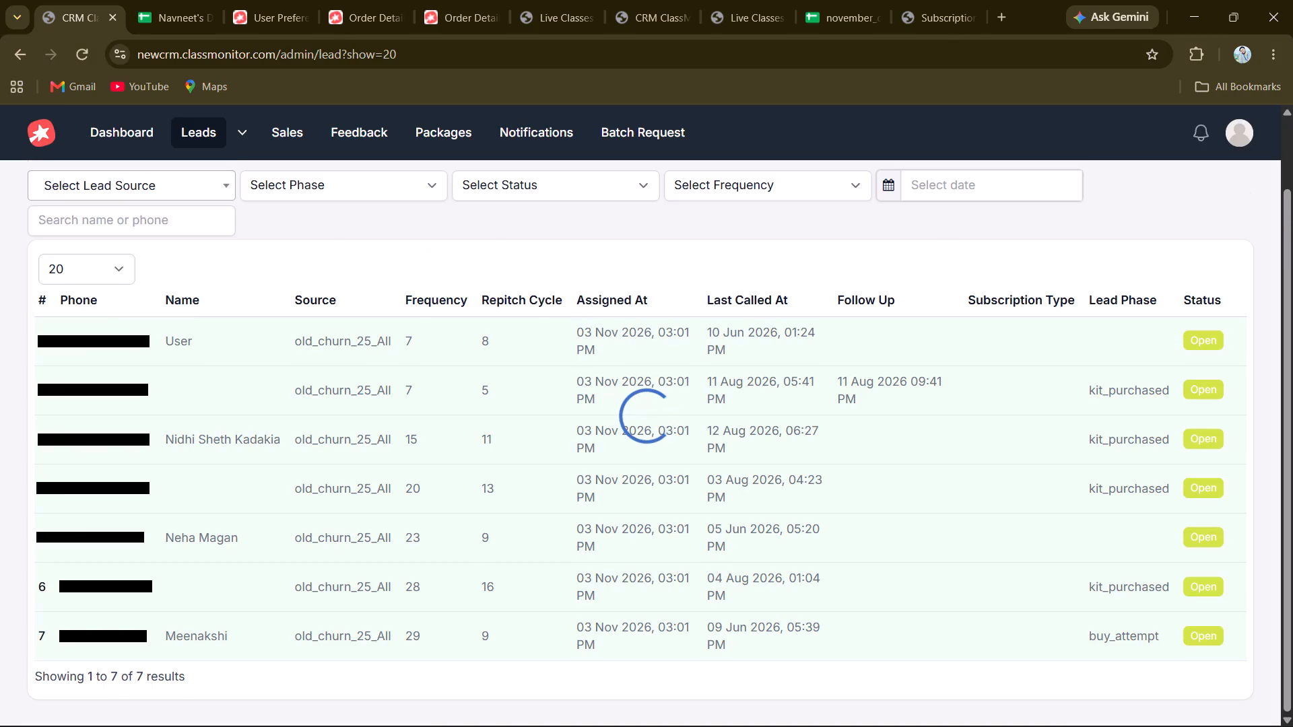
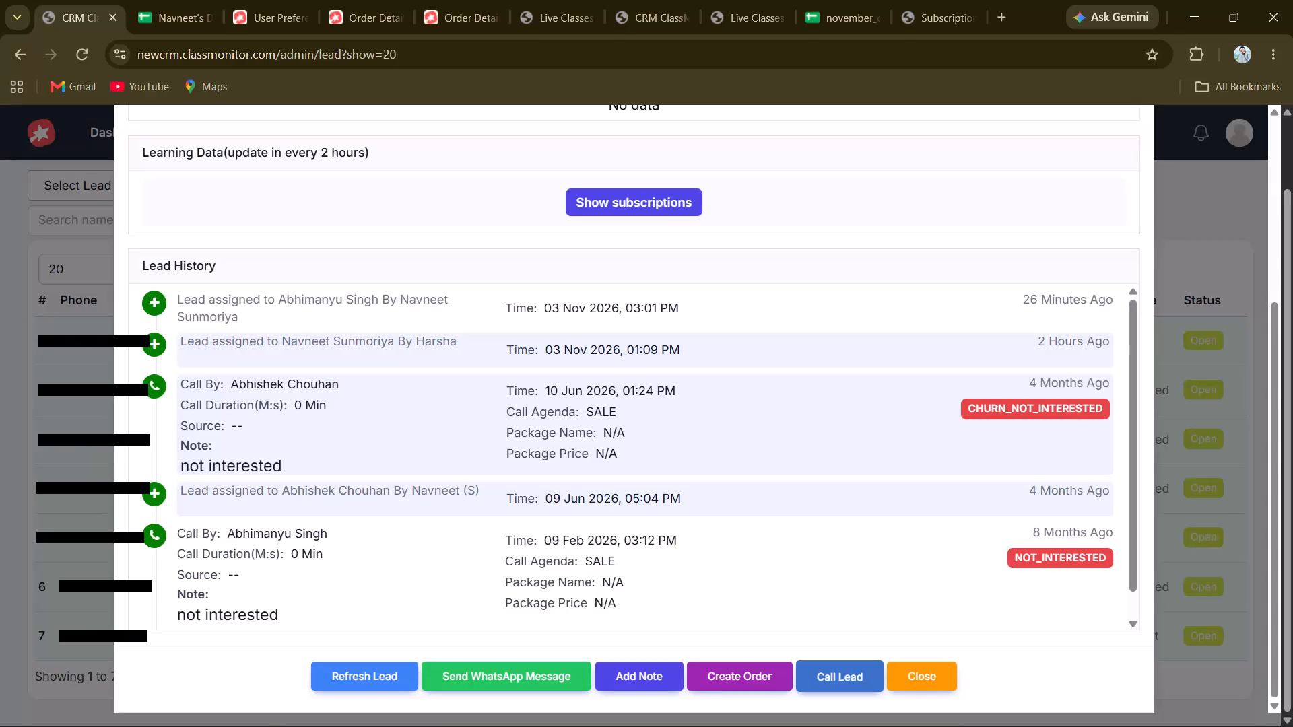
# Log a call on the open lead with status CHURN_NOT_INTERESTED and the note "npc", save it, and close the lead.
pyautogui.click(821, 666)
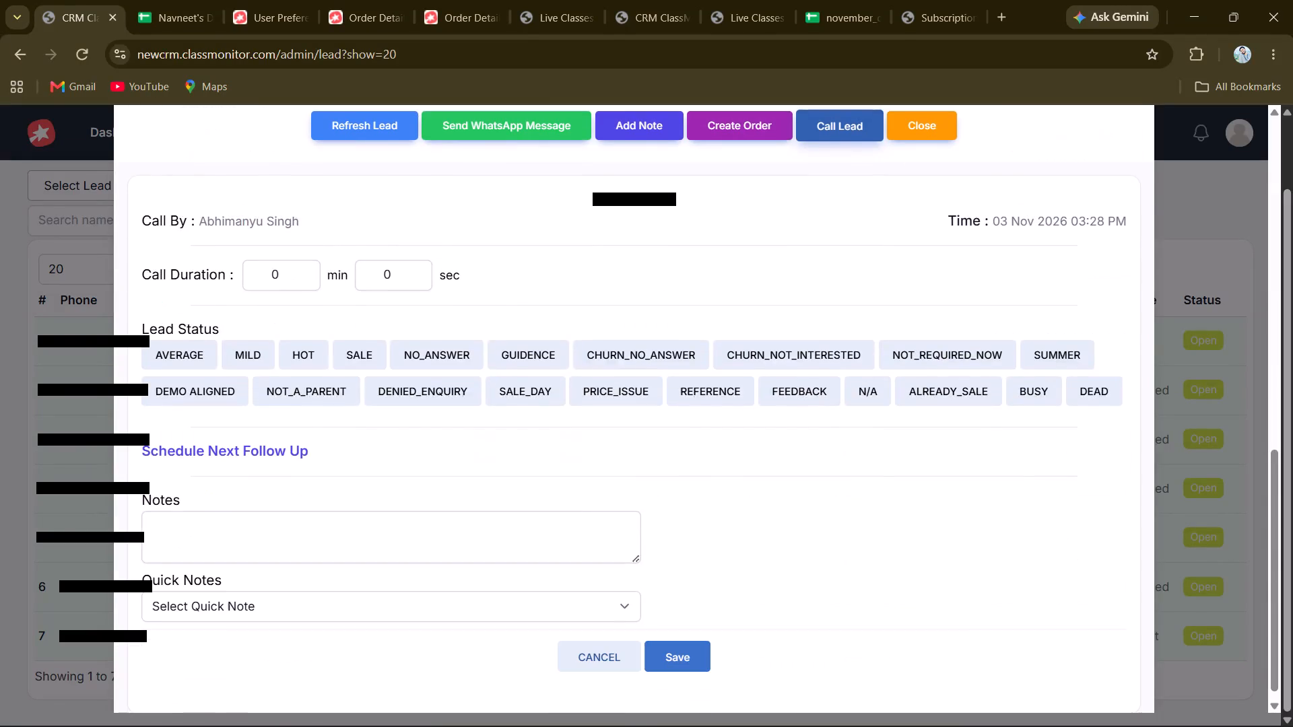
pyautogui.click(756, 347)
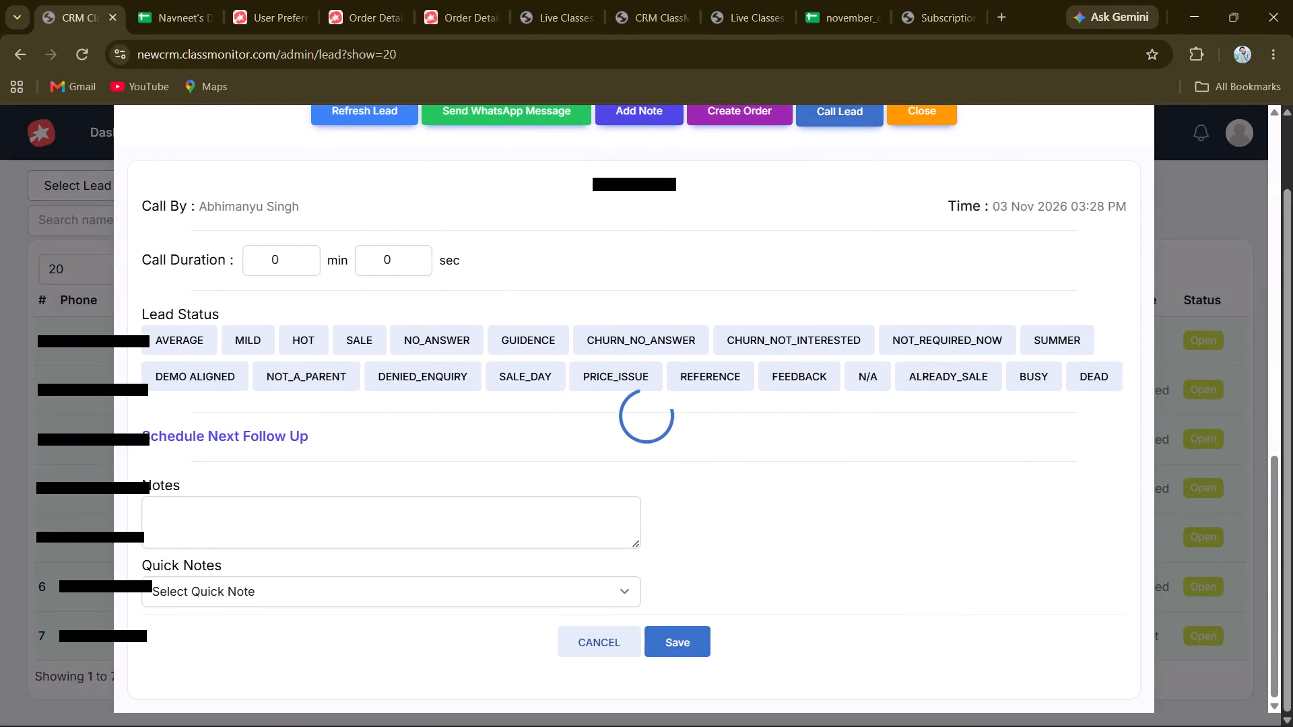
pyautogui.click(437, 518)
pyautogui.write('npc')
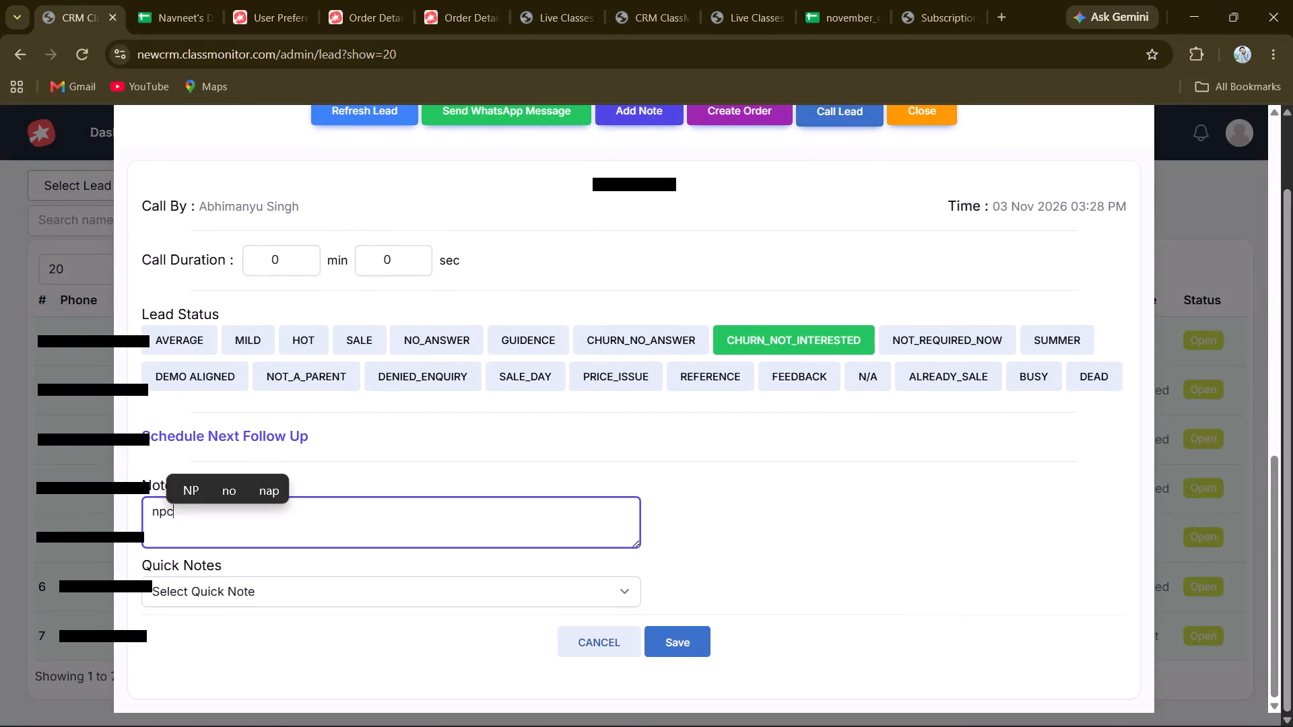
pyautogui.click(672, 634)
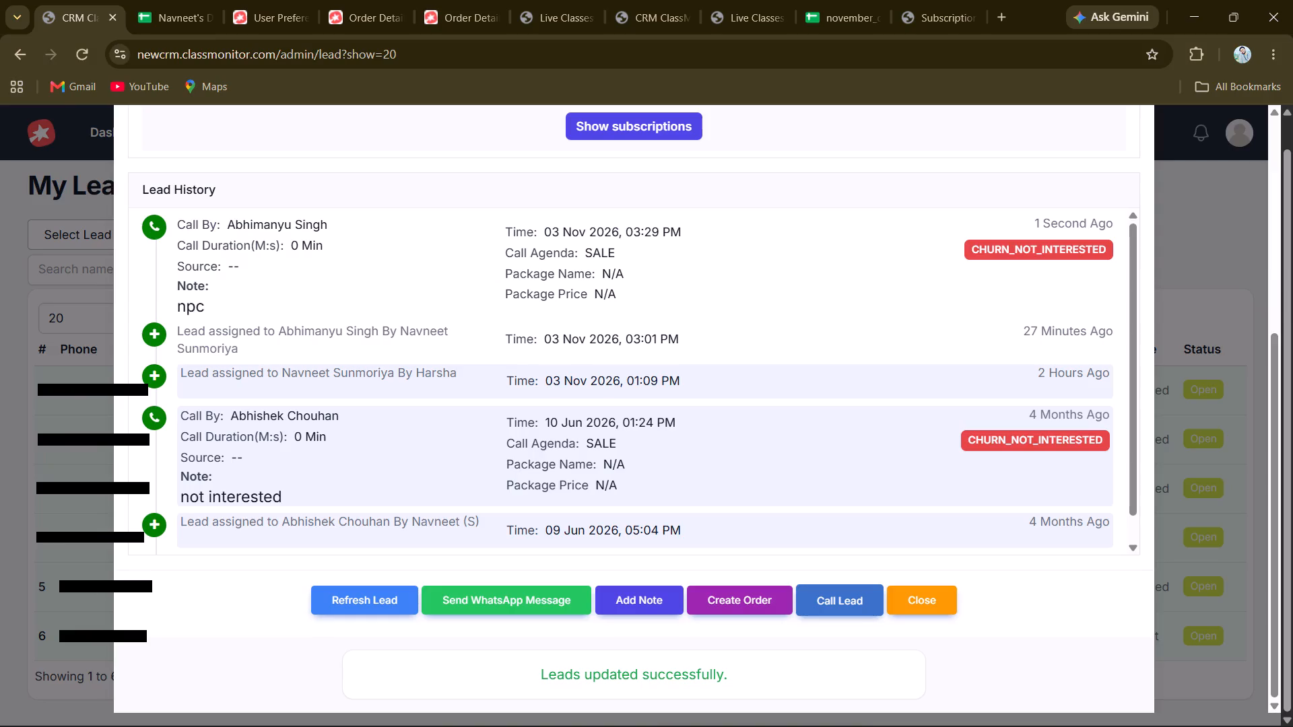
pyautogui.moveTo(958, 588); pyautogui.dragTo(945, 594)
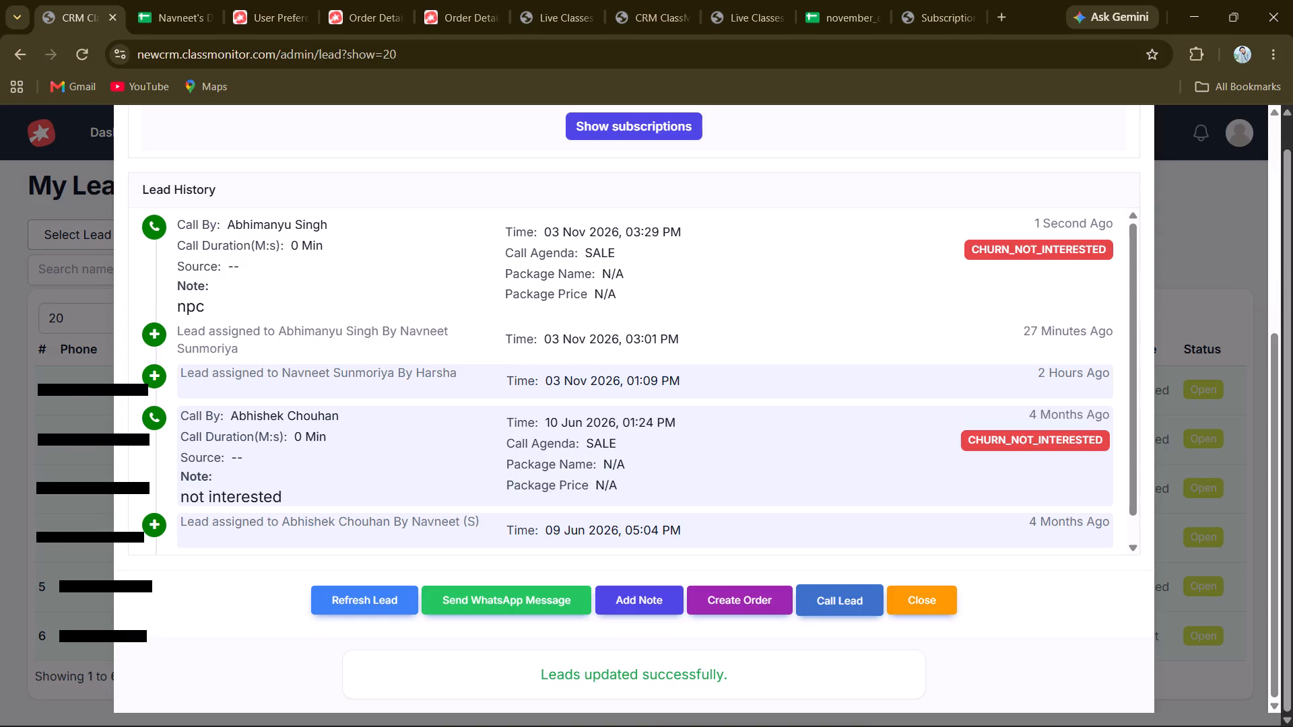
pyautogui.click(945, 594)
# Open the first old_churn_25_All lead in the My Leads list and show its subscriptions to review the learning data and call history.
pyautogui.click(352, 392)
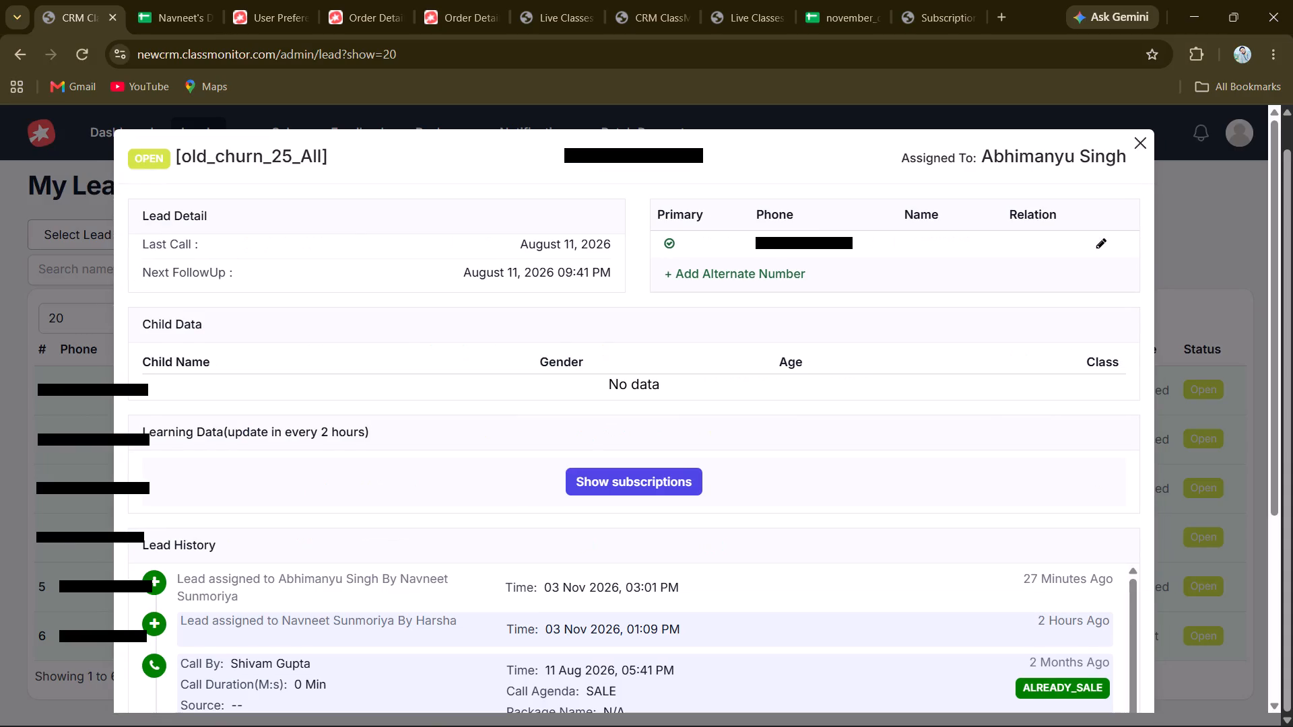
pyautogui.scroll(-4, 352, 392)
pyautogui.click(609, 209)
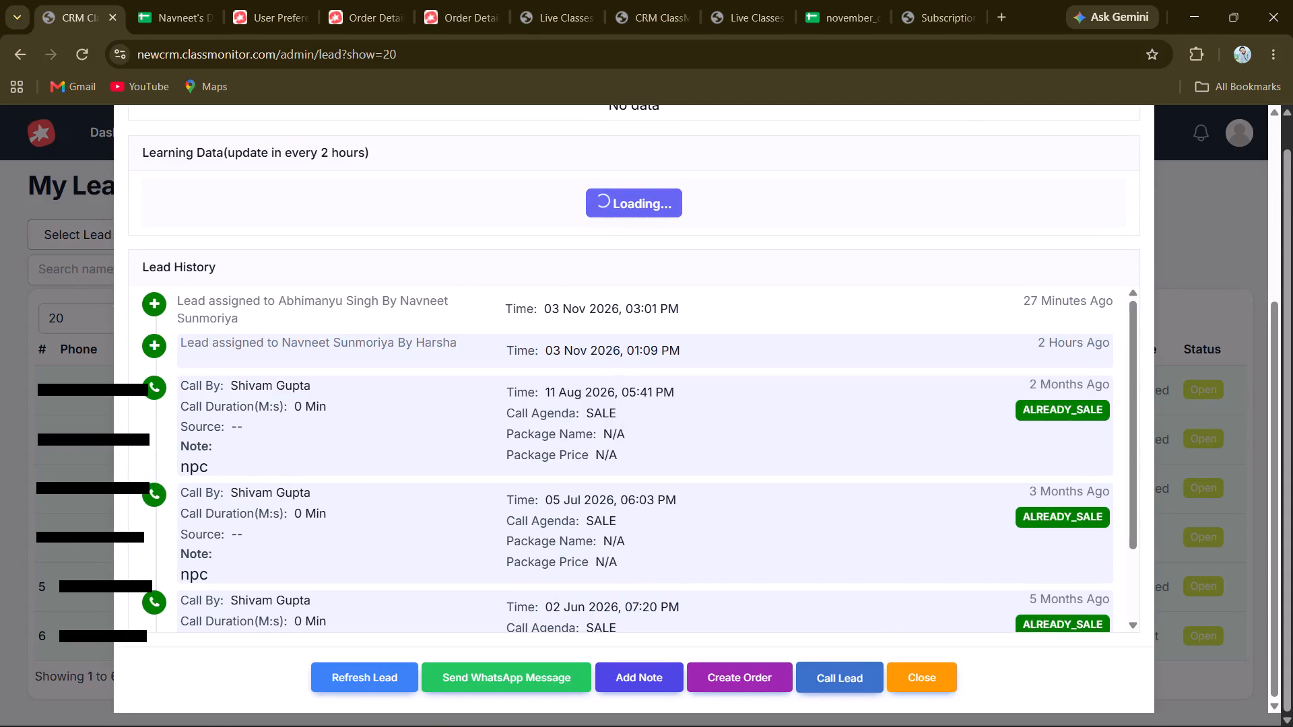
pyautogui.scroll(6, 477, 171)
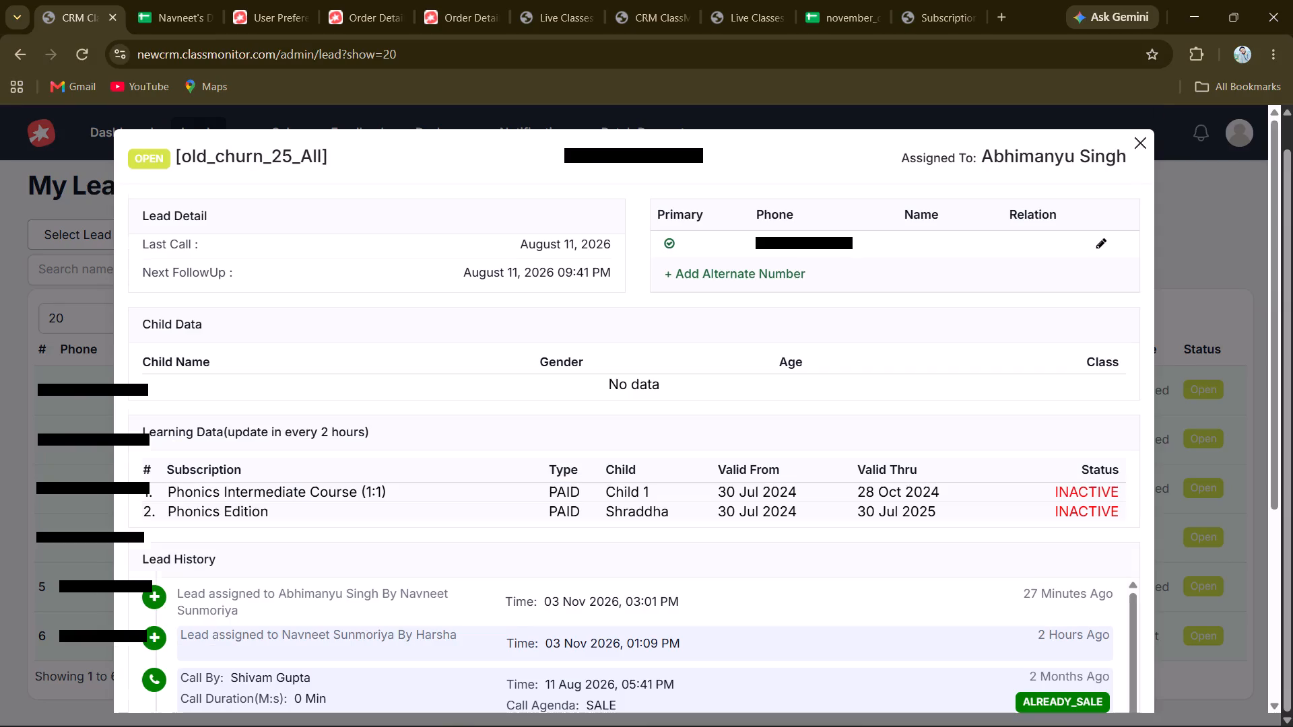
pyautogui.scroll(3, 477, 171)
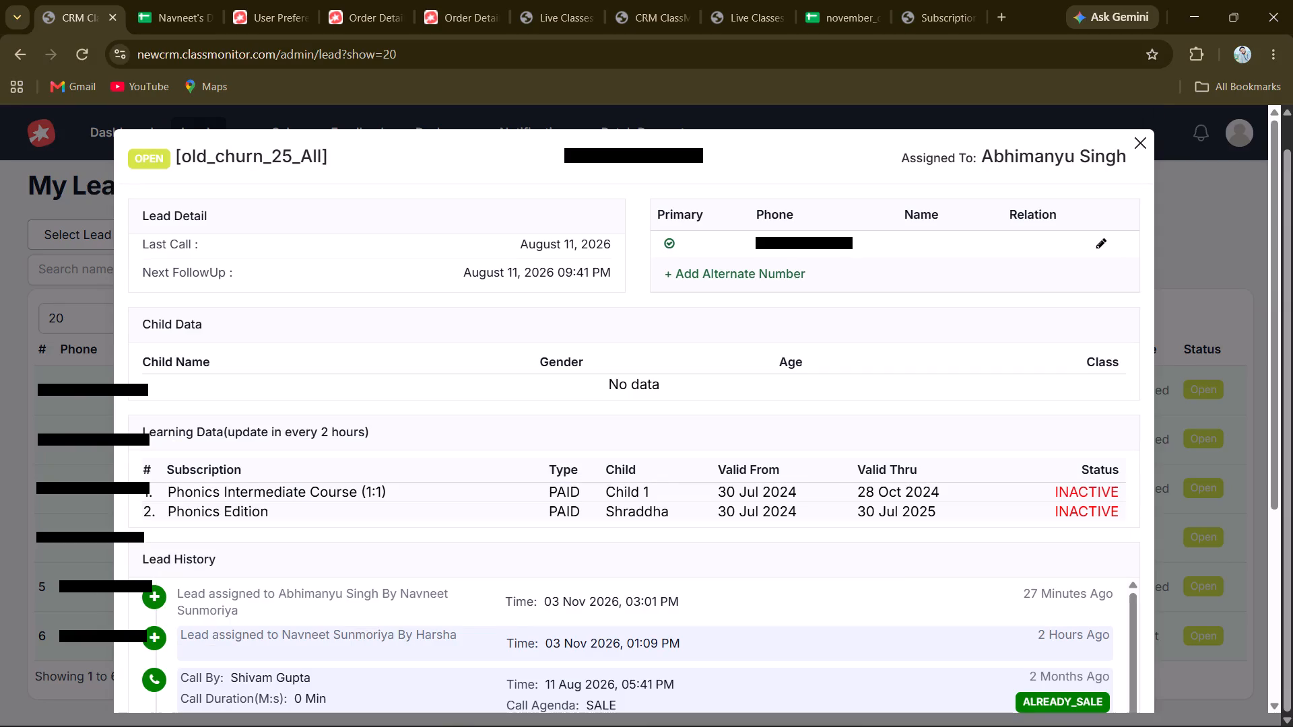
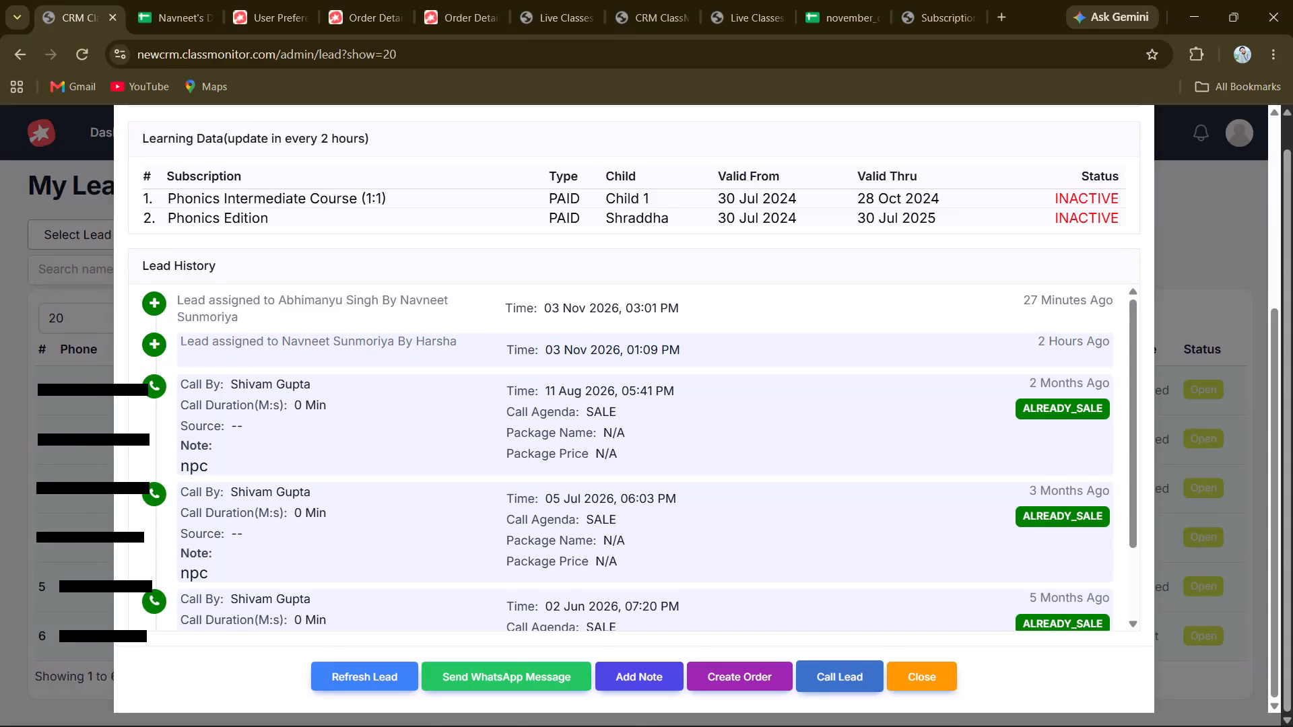
# Log a 25-second call on the open lead with status ALREADY_SALE and the note "no need", save it, and close the lead.
pyautogui.click(808, 671)
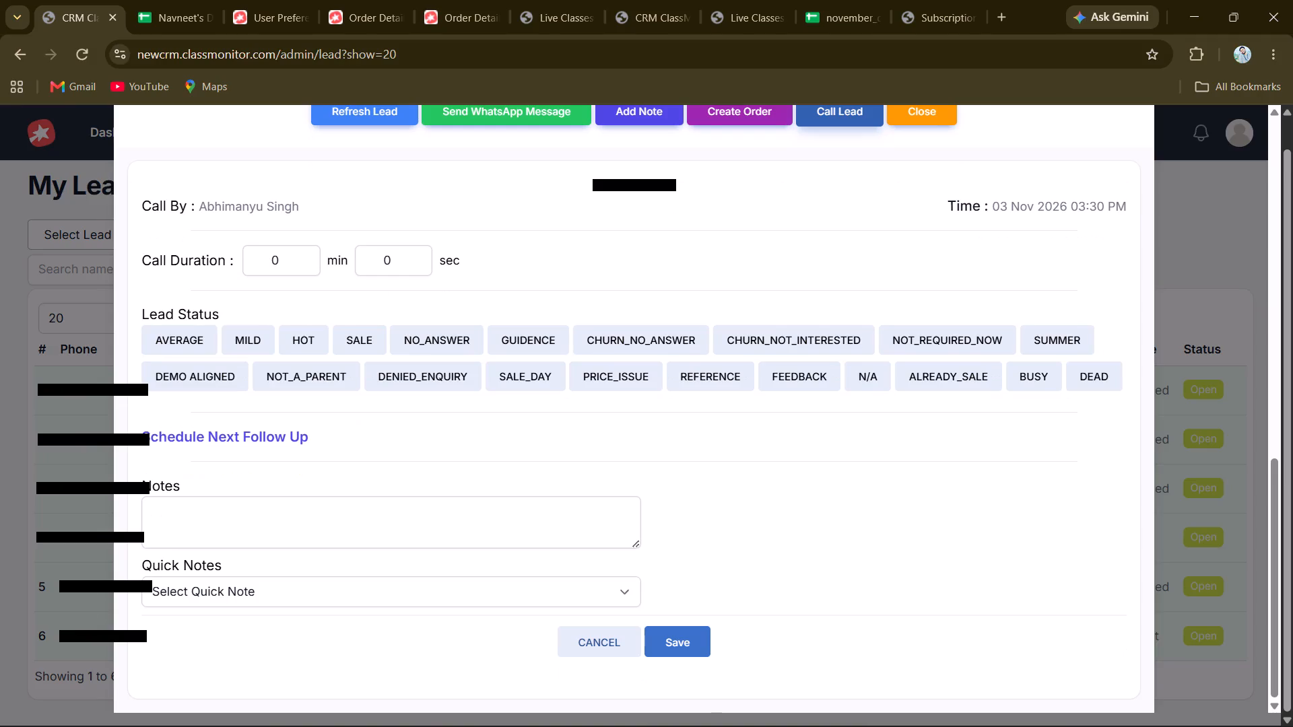
pyautogui.scroll(11, 717, 363)
pyautogui.scroll(-12, 717, 363)
pyautogui.click(941, 368)
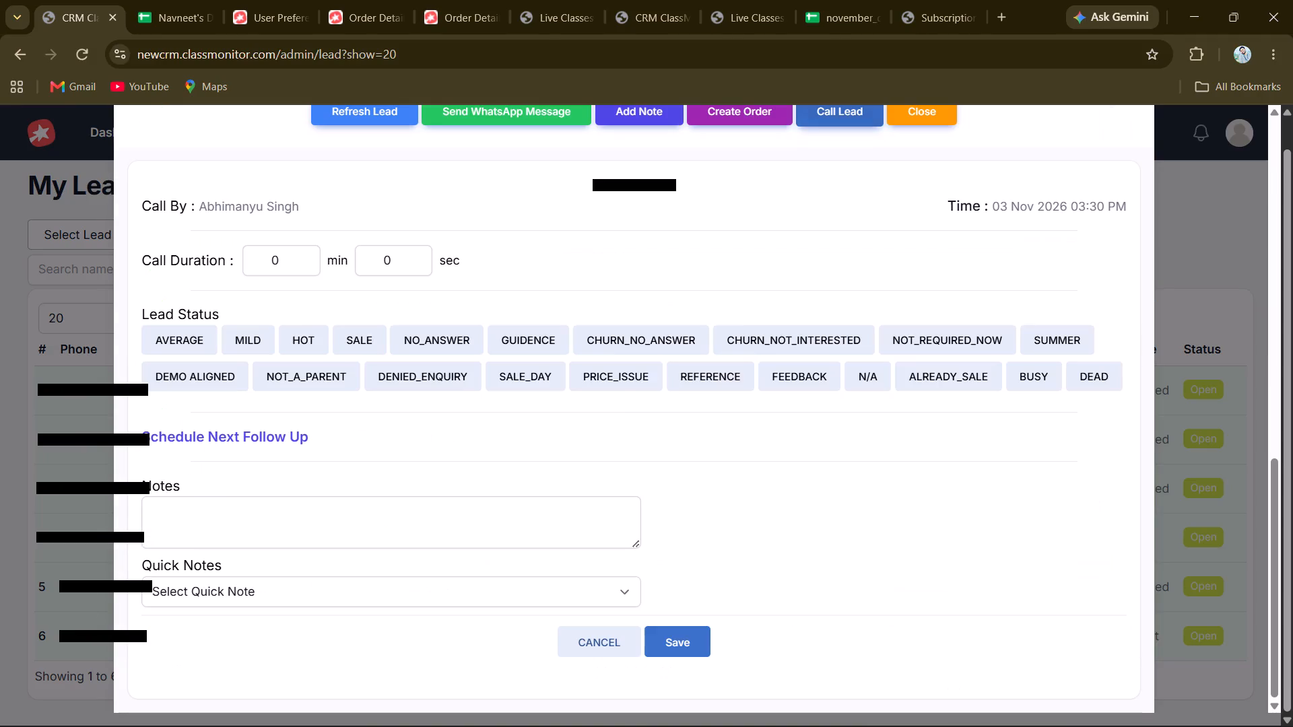
pyautogui.click(399, 261)
pyautogui.press('BackSpace')
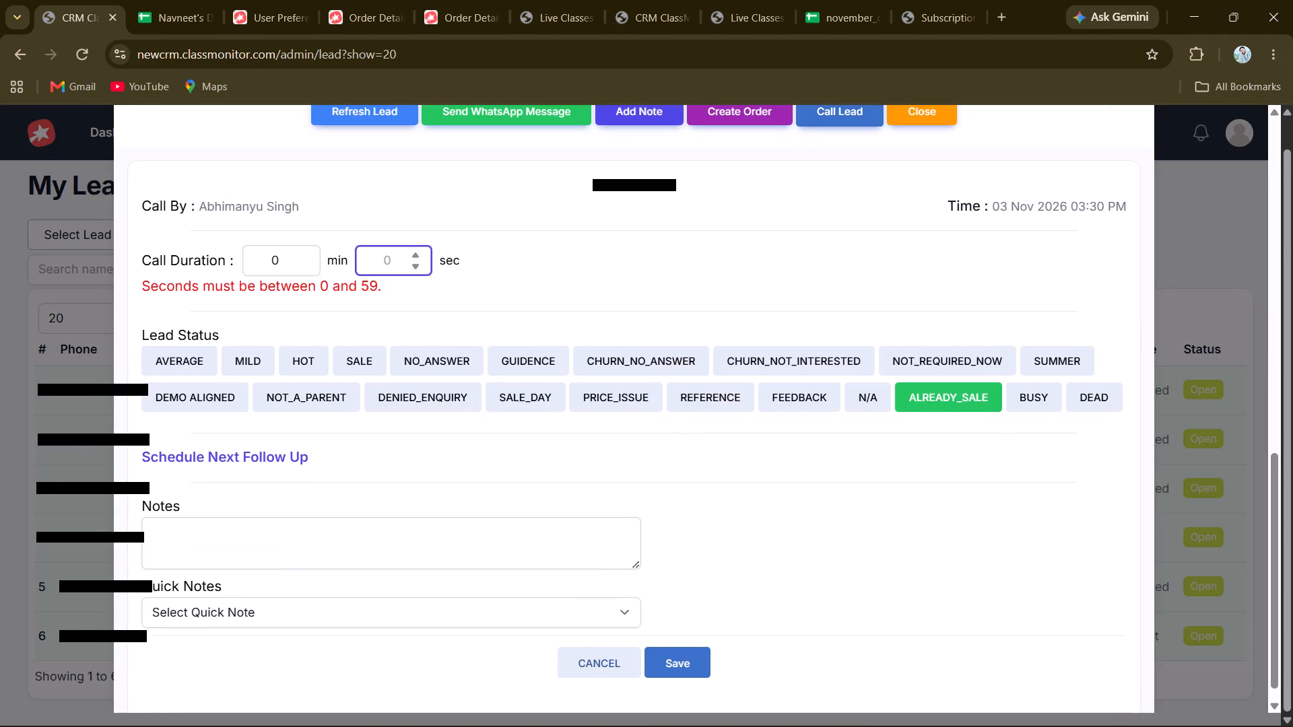
pyautogui.write('25')
pyautogui.click(310, 515)
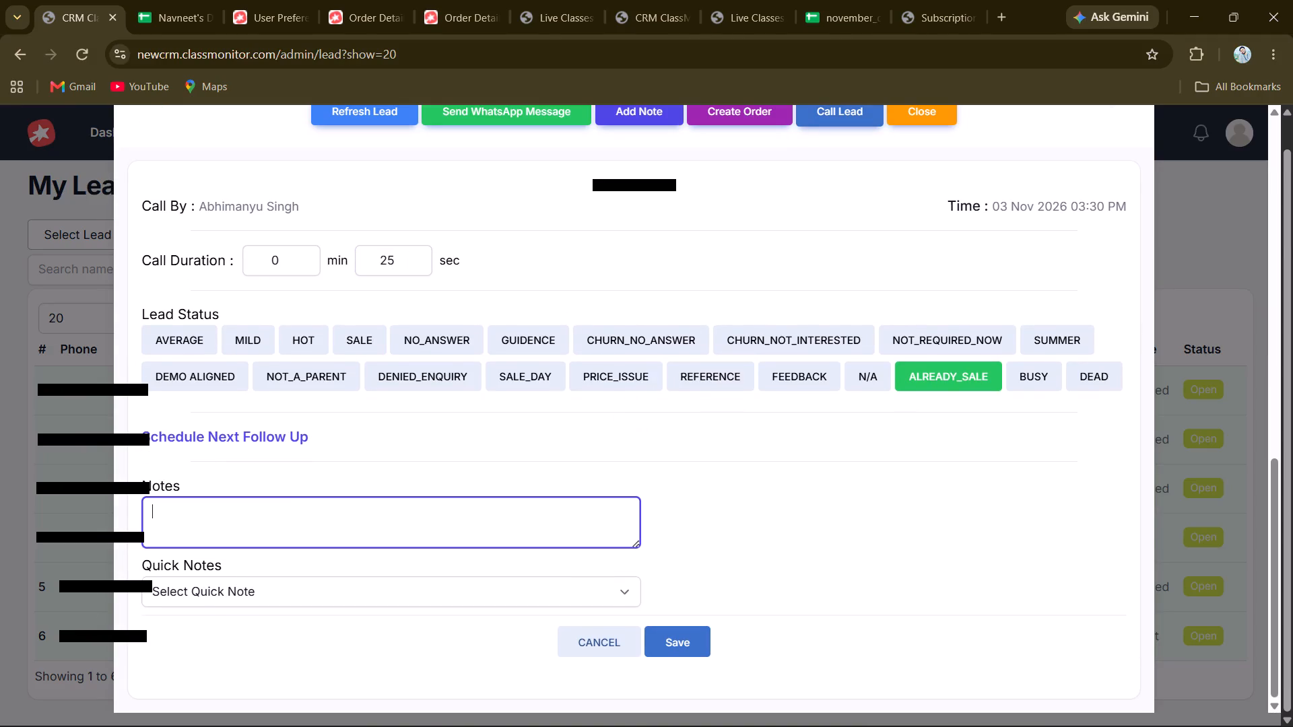
pyautogui.write('no need')
pyautogui.press('space')
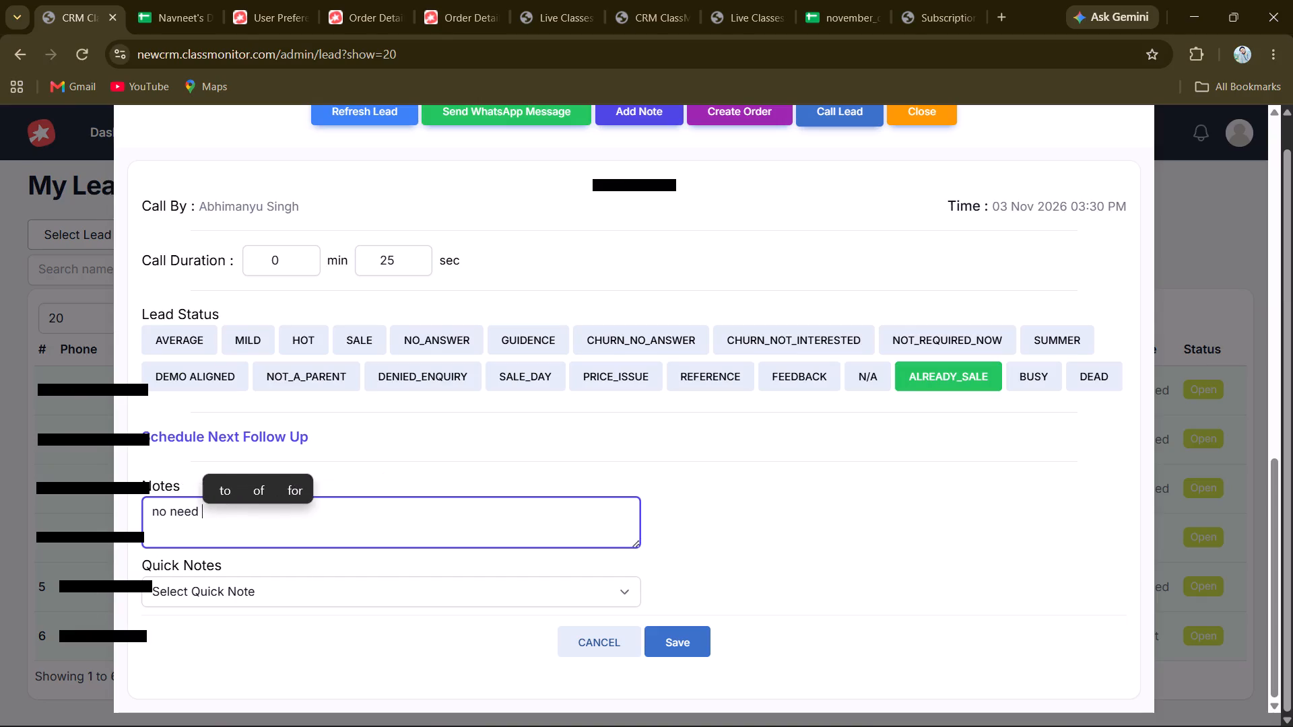
pyautogui.click(665, 631)
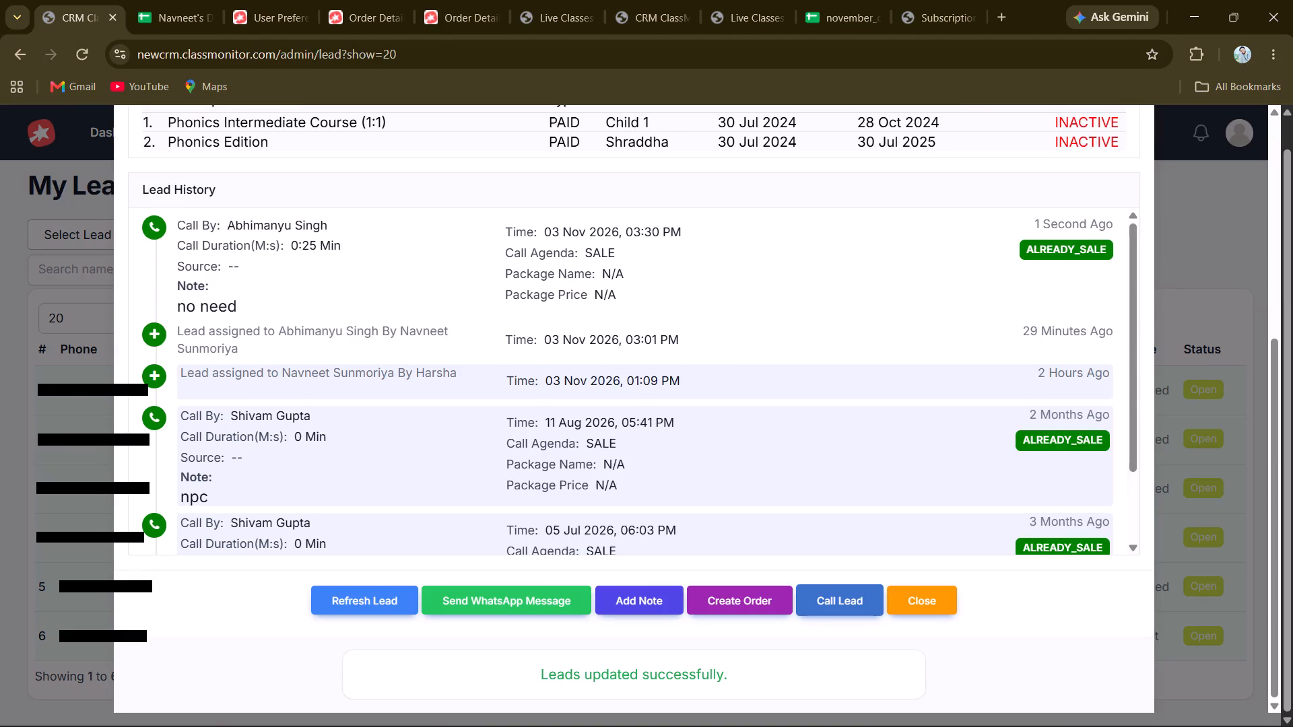
pyautogui.click(916, 598)
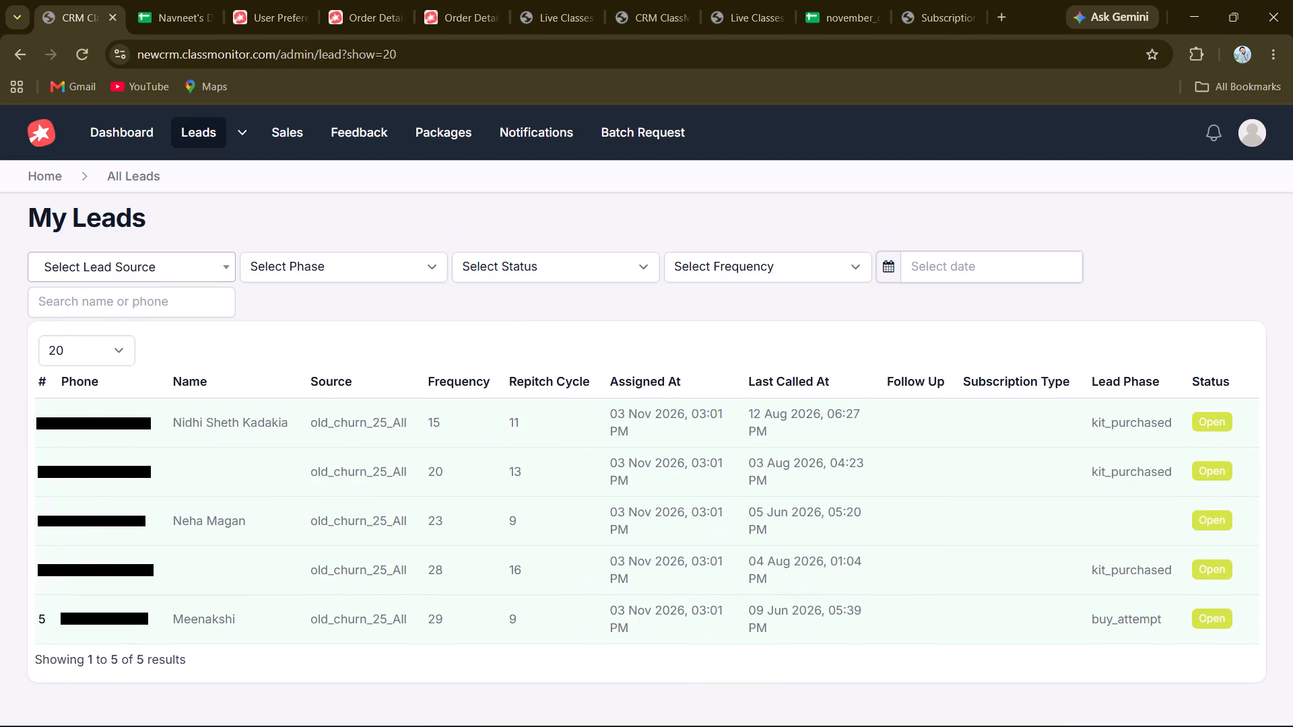
# Open the first old_churn_25_All lead in the My Leads list and review its lead history.
pyautogui.click(347, 423)
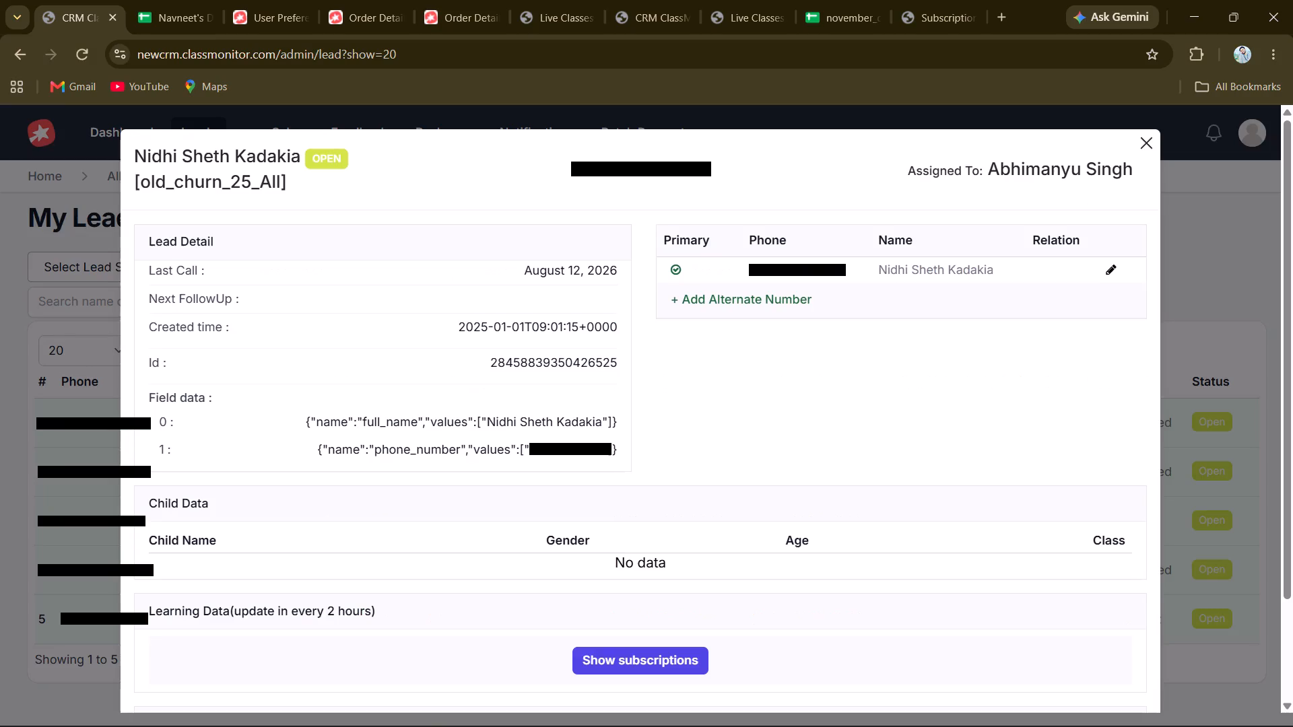
pyautogui.scroll(-5, 492, 342)
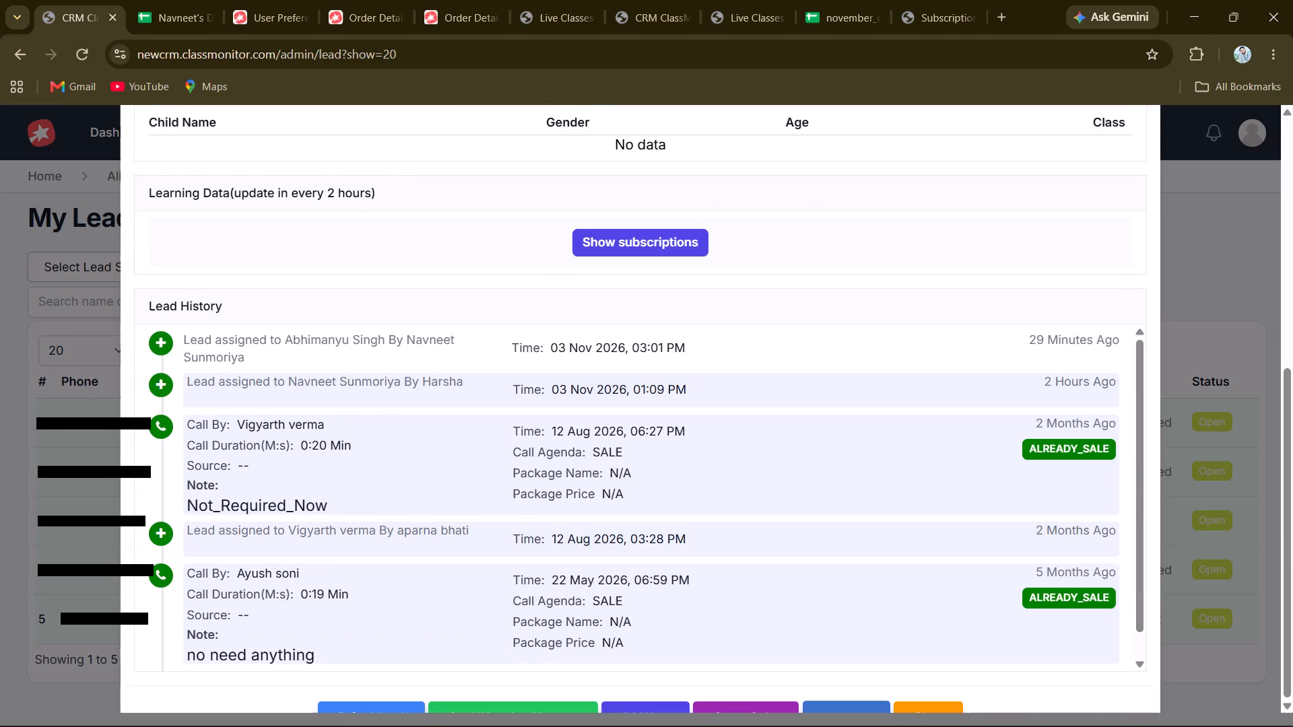
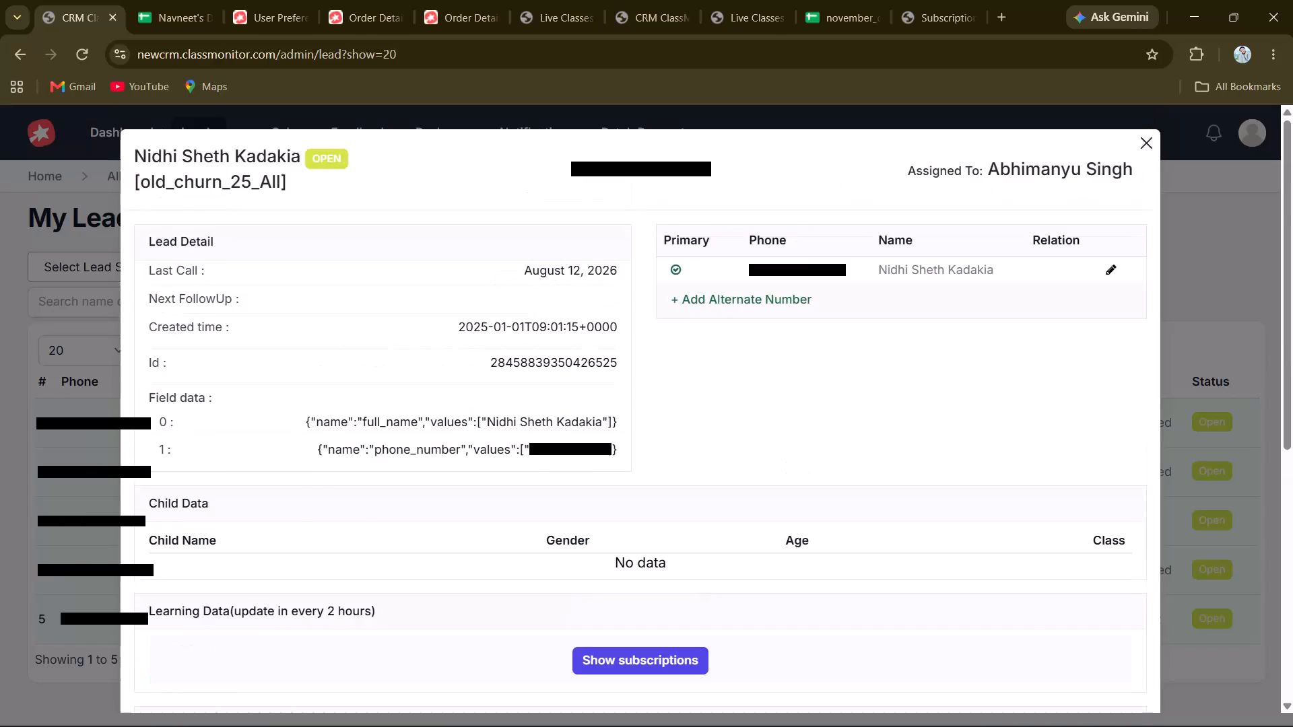
# Review the open lead's details and lead history, and load its subscriptions under Learning Data.
pyautogui.scroll(-9, 492, 342)
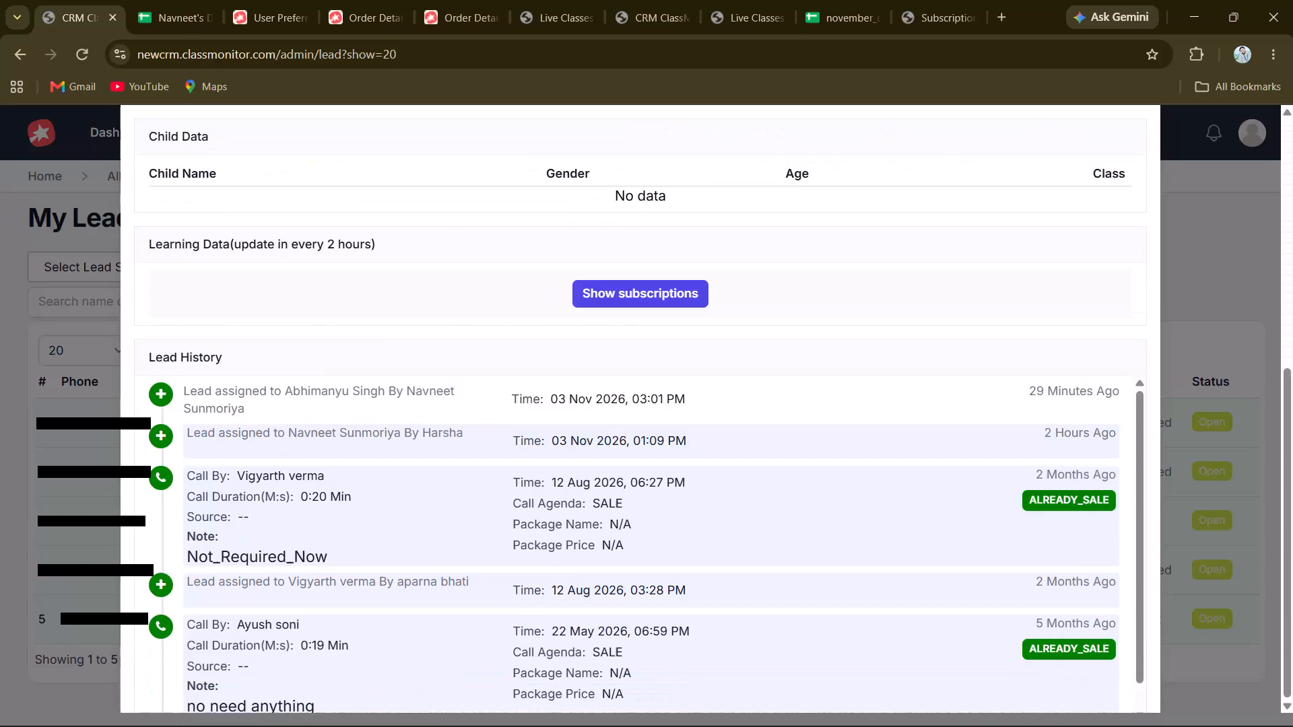
pyautogui.scroll(4, 492, 342)
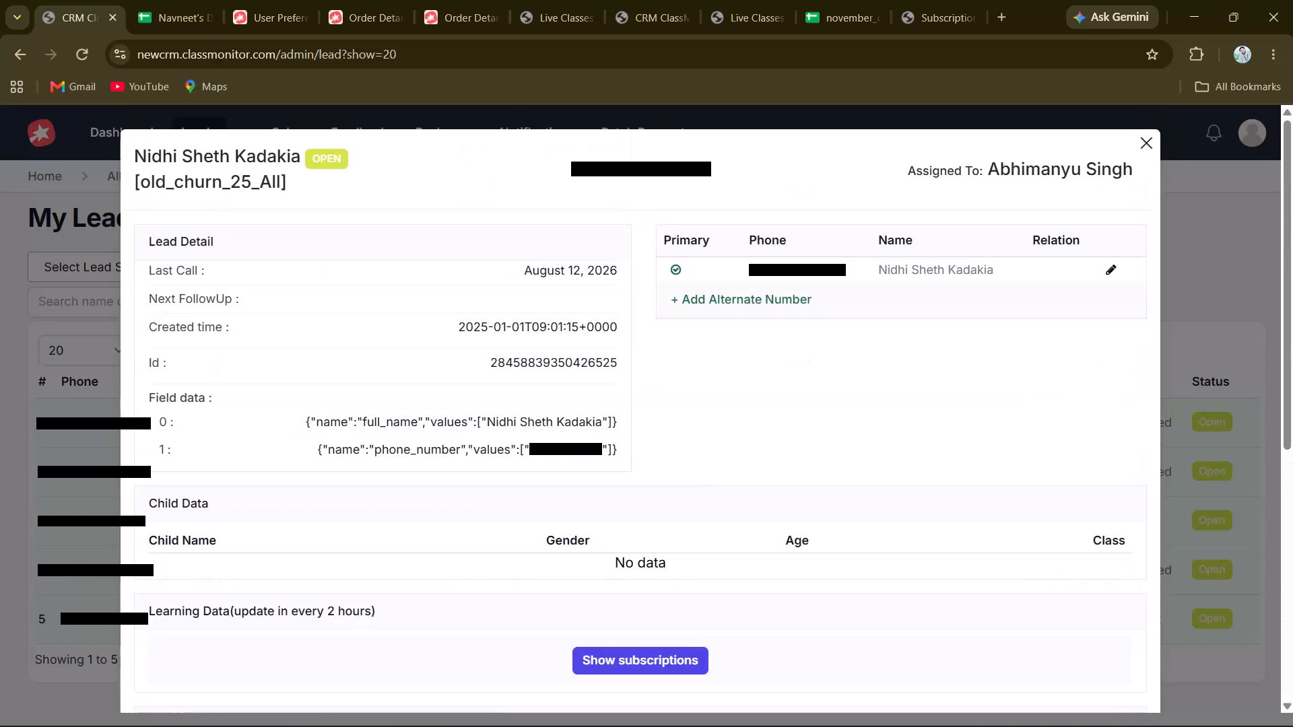
pyautogui.scroll(-7, 492, 342)
pyautogui.scroll(8, 492, 342)
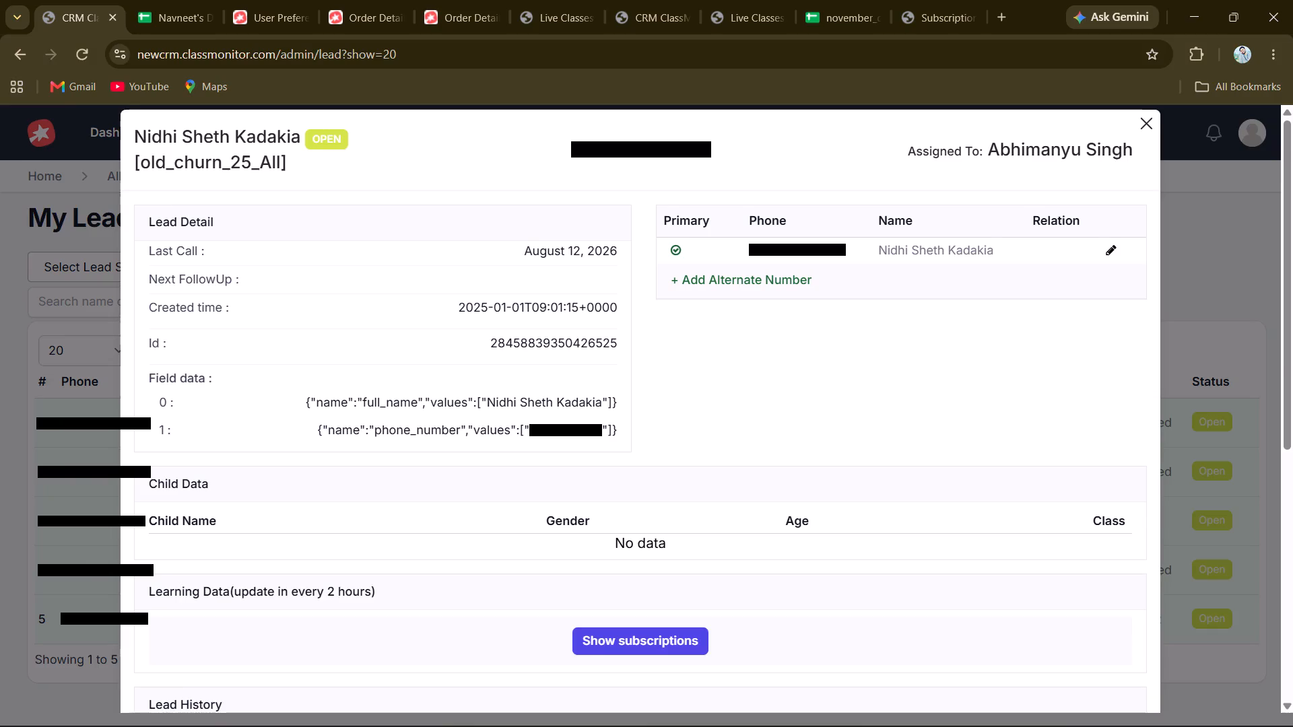
pyautogui.scroll(-8, 492, 342)
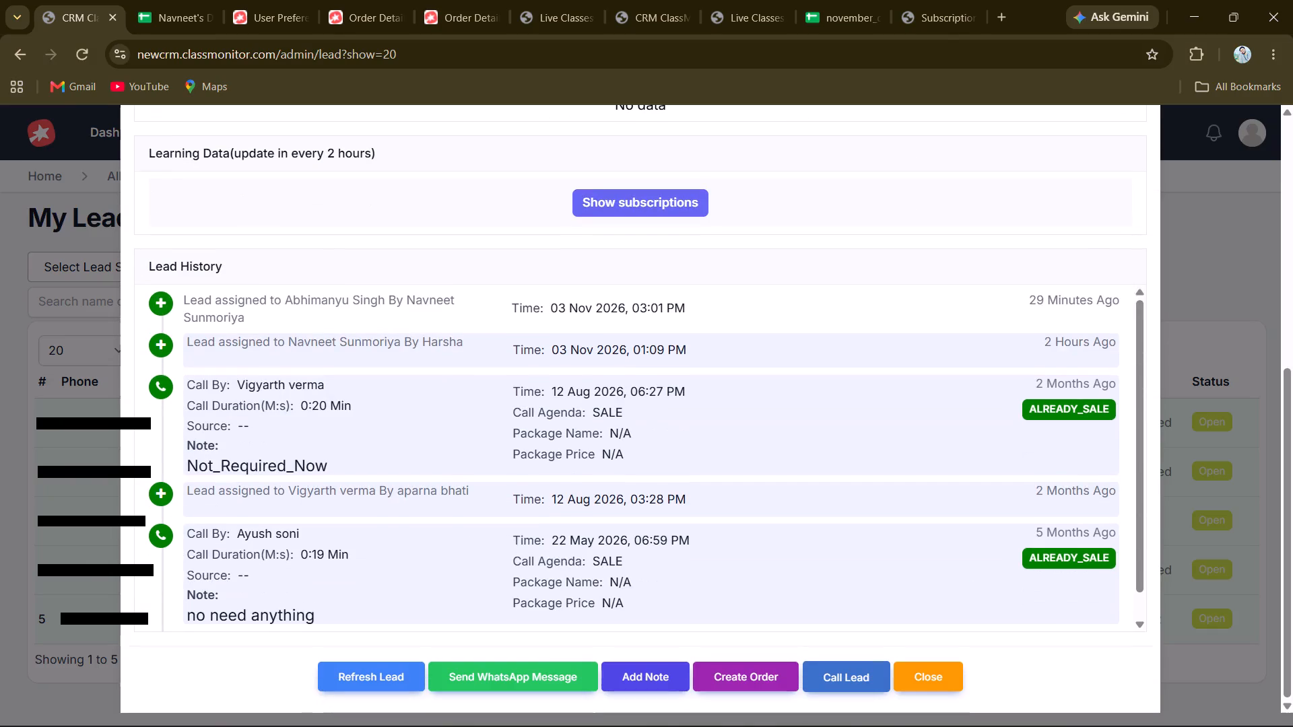
pyautogui.click(598, 209)
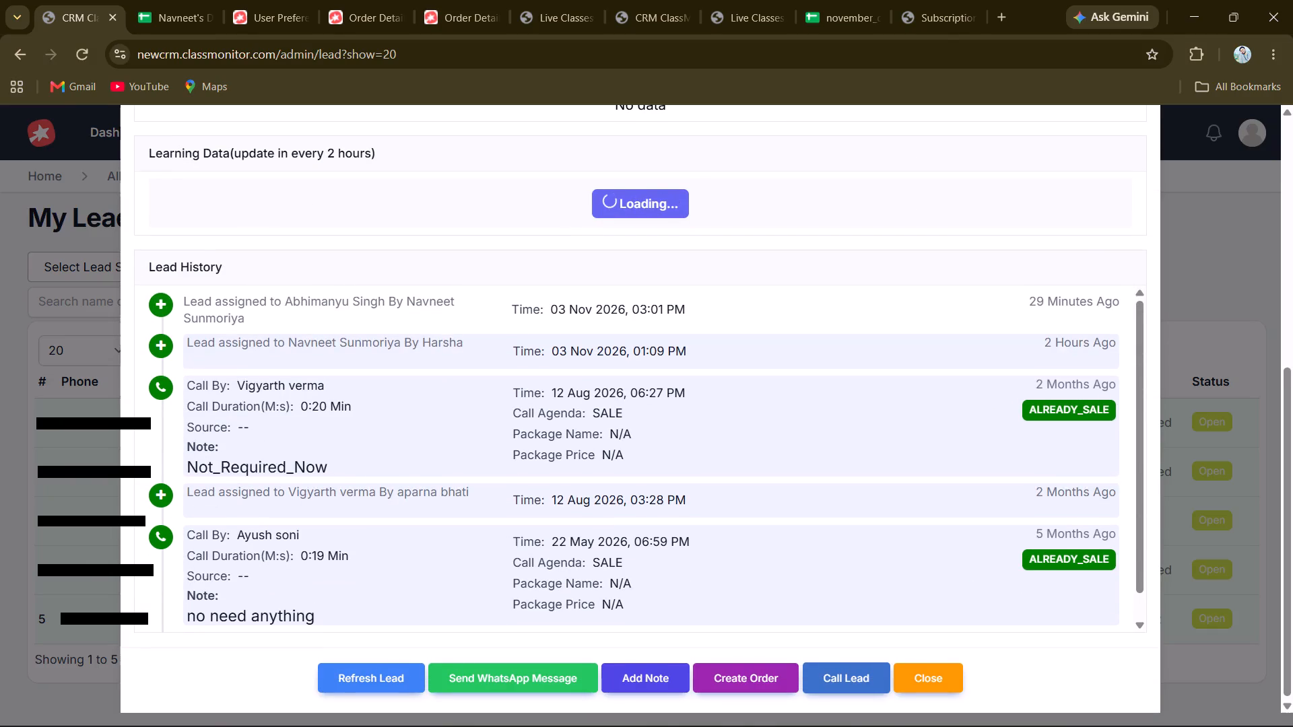
# Log a 25-second call on the open lead with status ALREADY_SALE and the note "no need", save it, and close the lead.
pyautogui.click(836, 670)
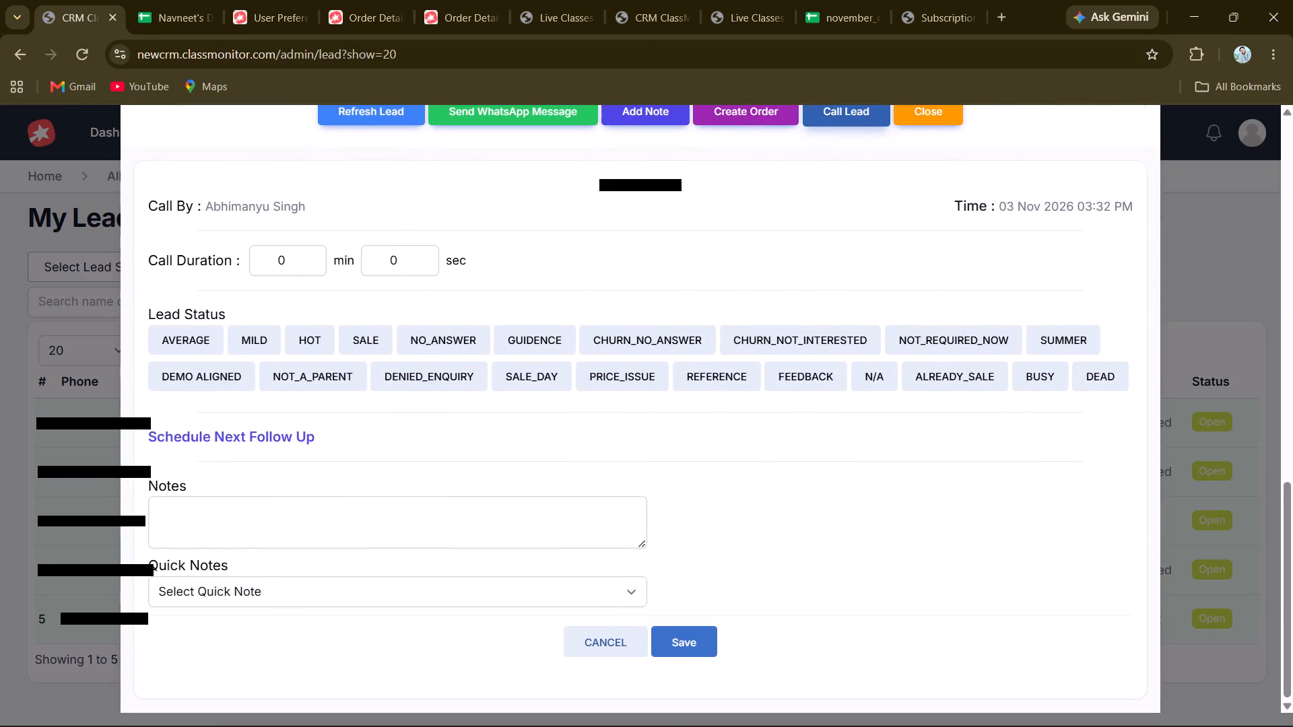
pyautogui.click(939, 371)
pyautogui.click(415, 522)
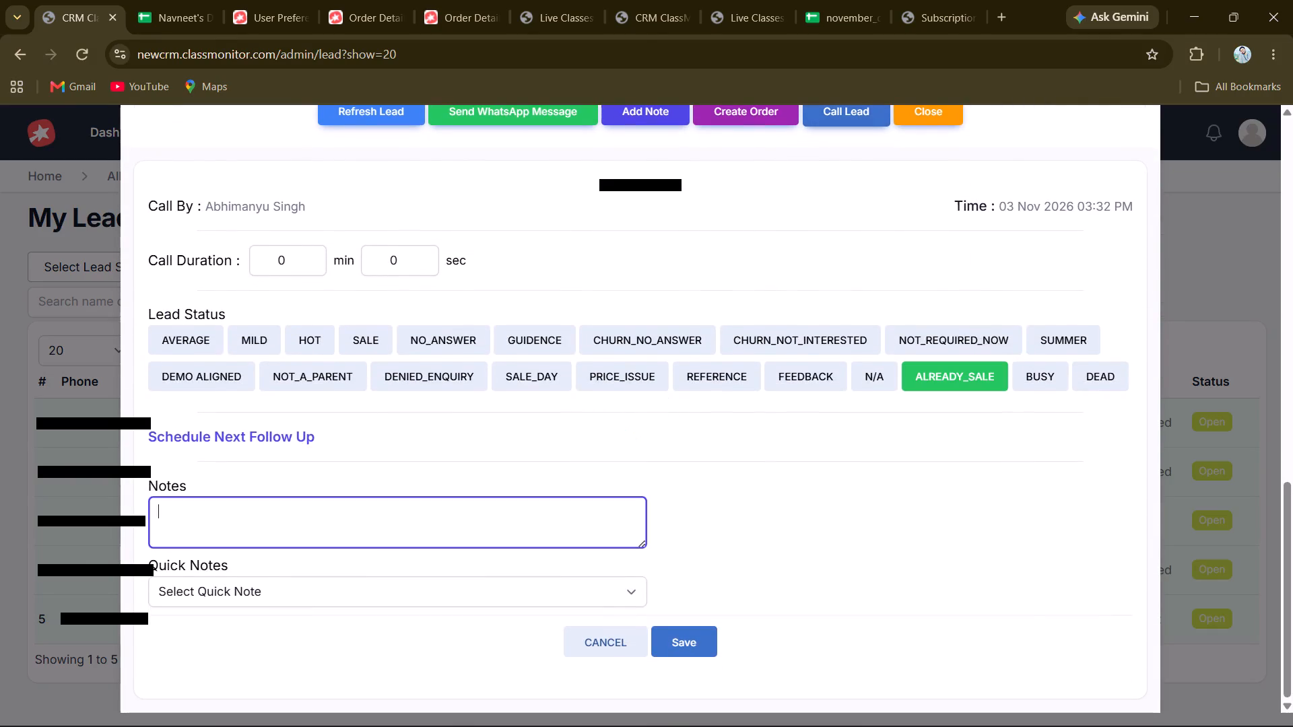
pyautogui.press('o')
pyautogui.press('BackSpace')
pyautogui.write('no n eed')
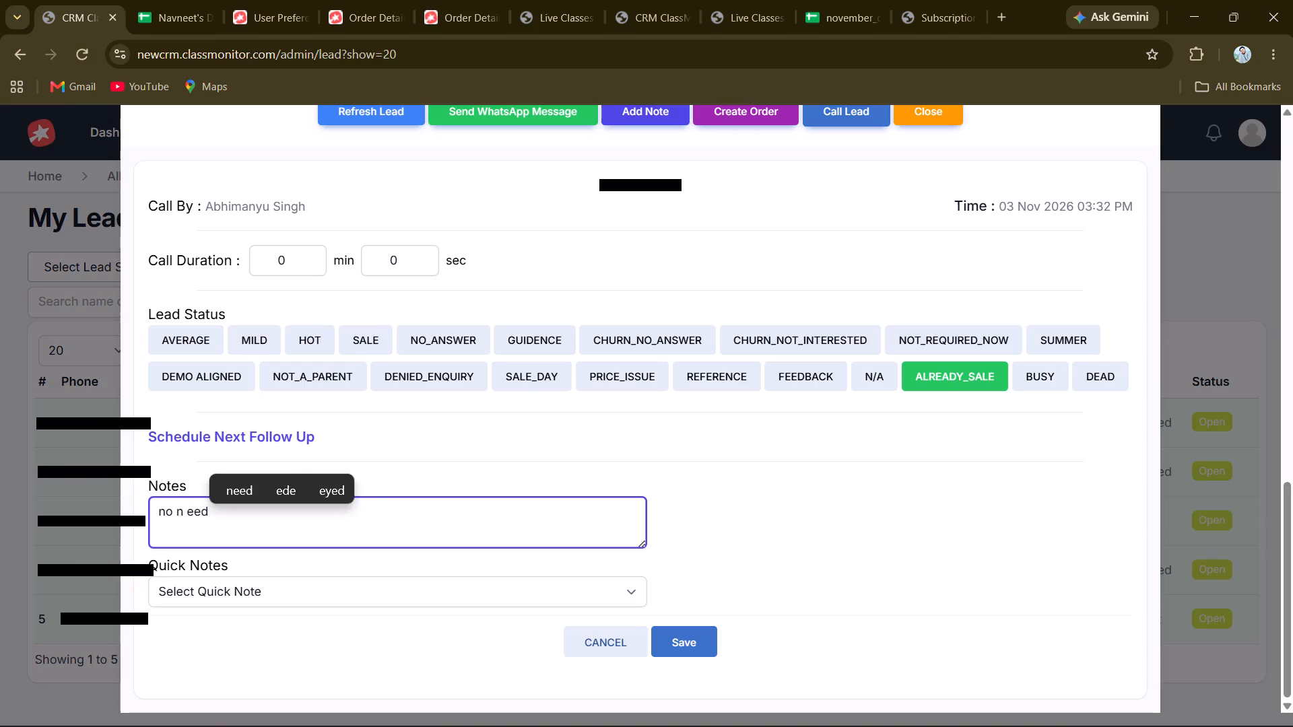
pyautogui.press('BackSpace')
pyautogui.press('BackSpace')
pyautogui.press('BackSpace')
pyautogui.press('BackSpace')
pyautogui.write('eed')
pyautogui.click(393, 263)
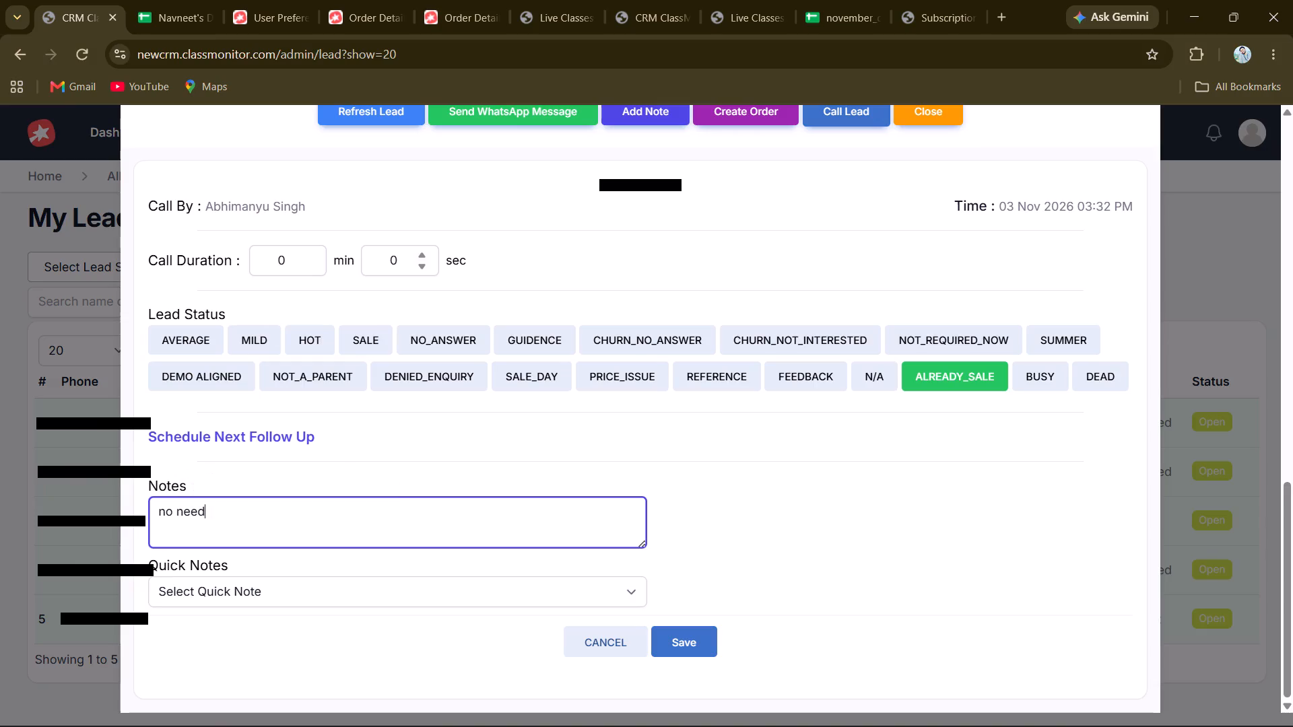
pyautogui.click(398, 263)
pyautogui.press('BackSpace')
pyautogui.write('25')
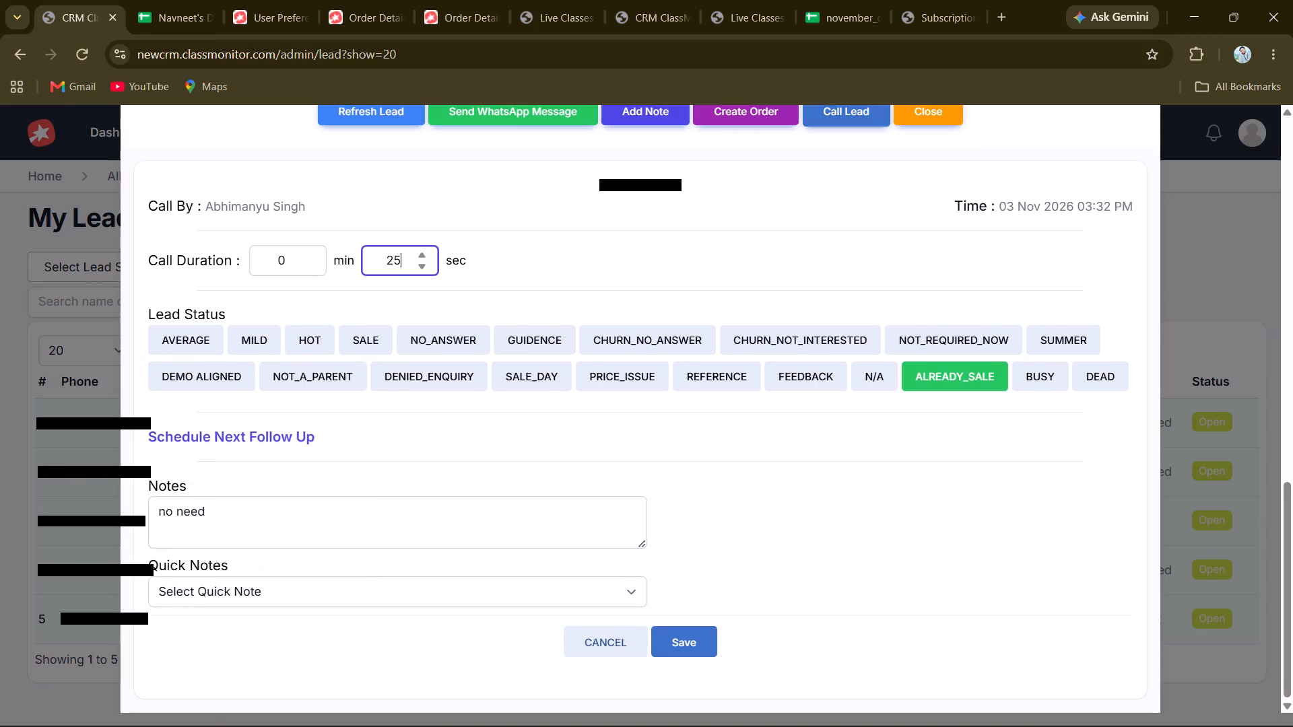
pyautogui.click(679, 644)
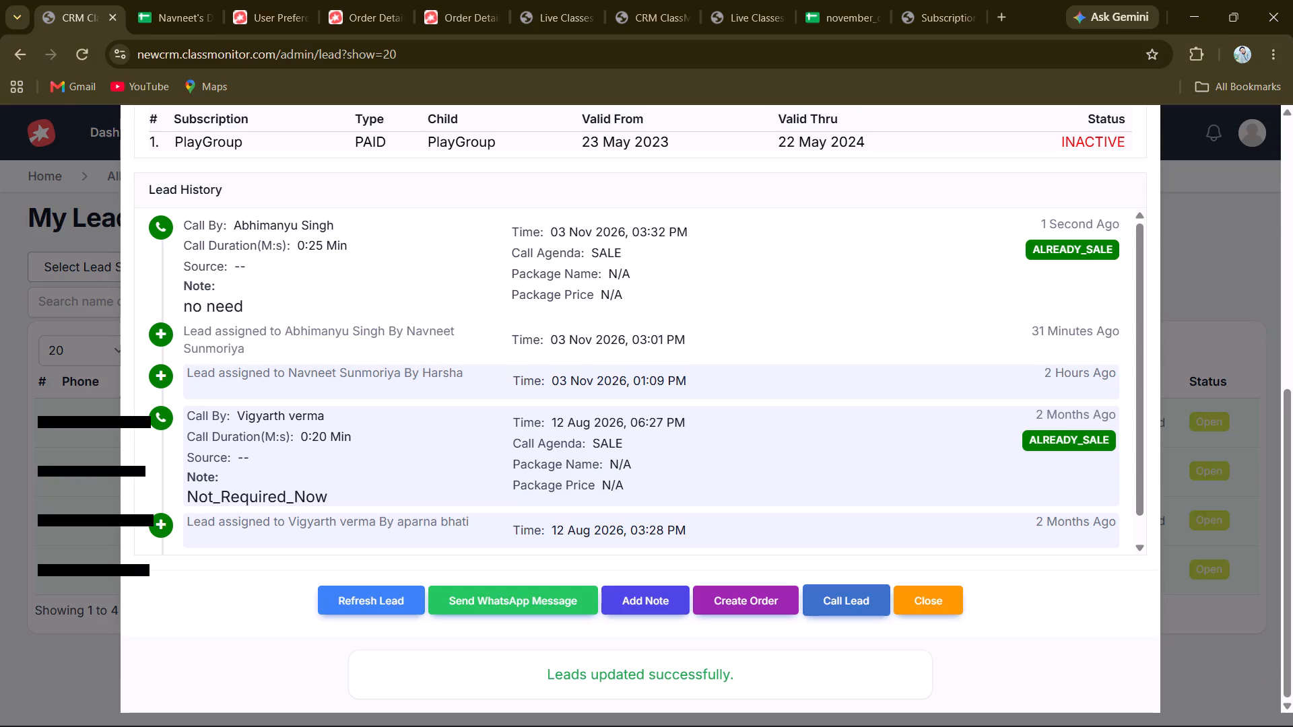
pyautogui.click(911, 611)
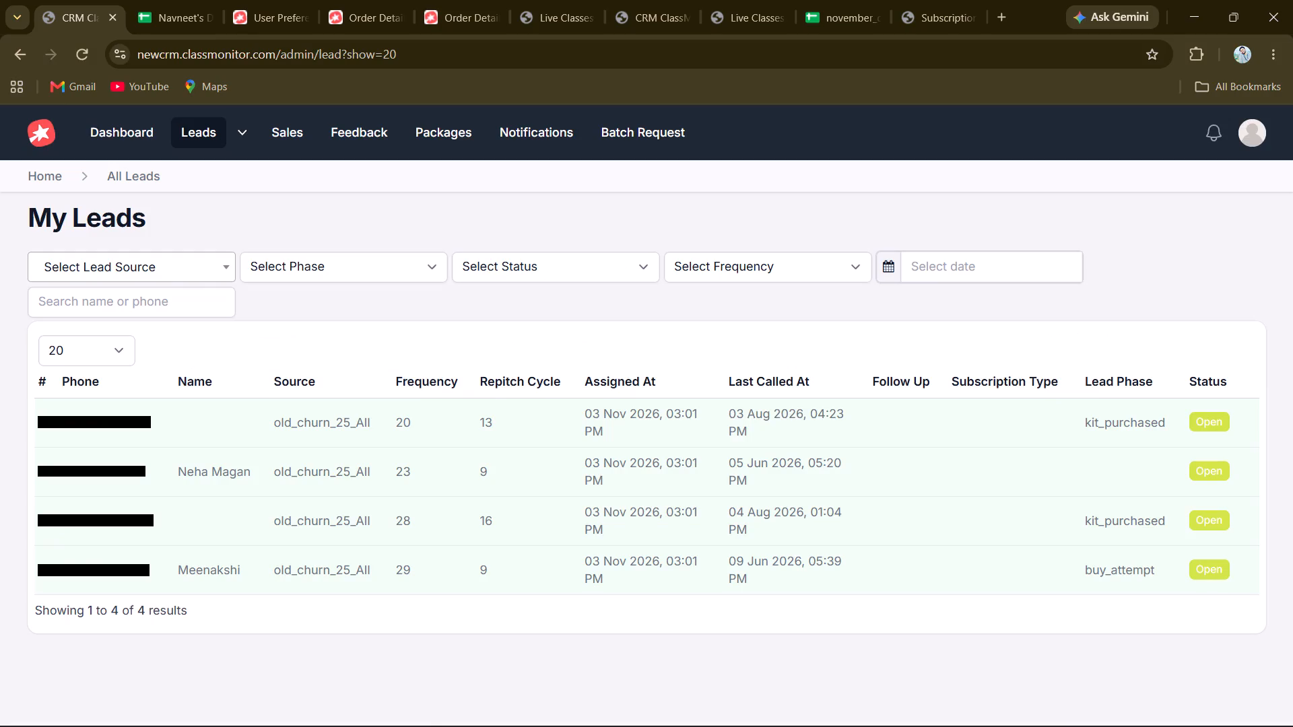
# Open the first old_churn_25_All lead in the My Leads list.
pyautogui.click(290, 420)
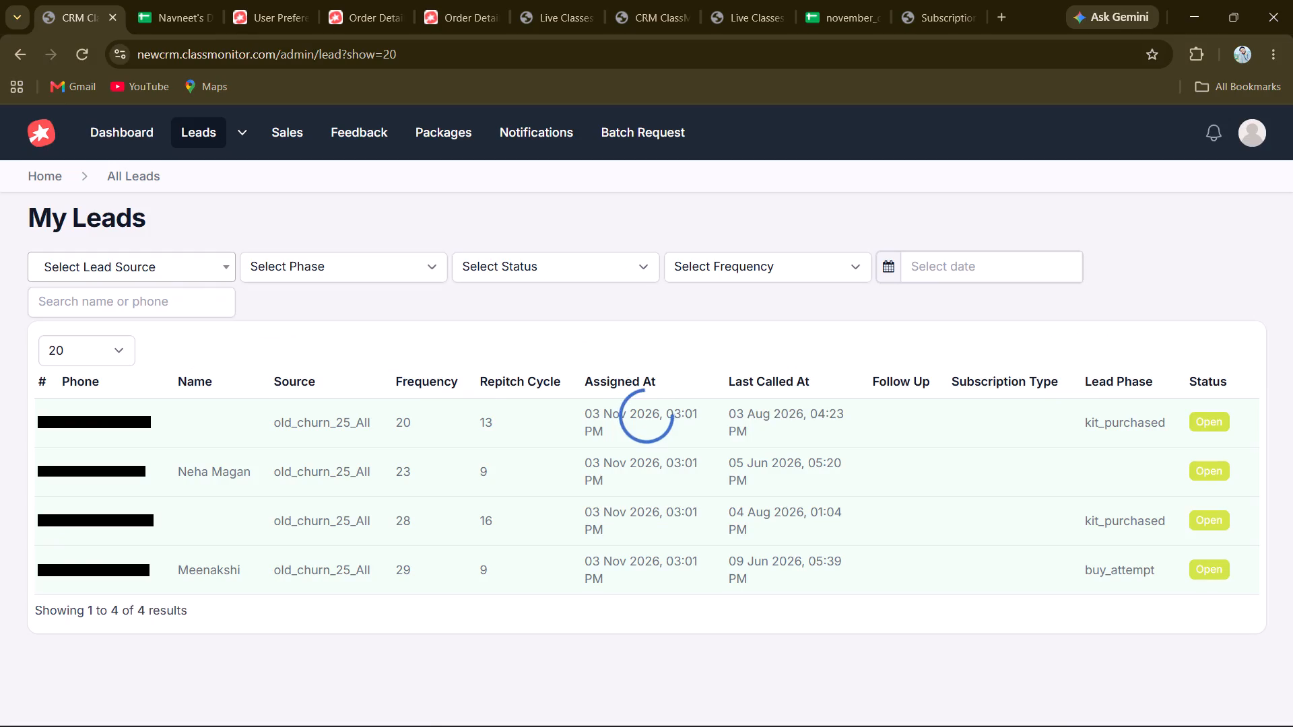
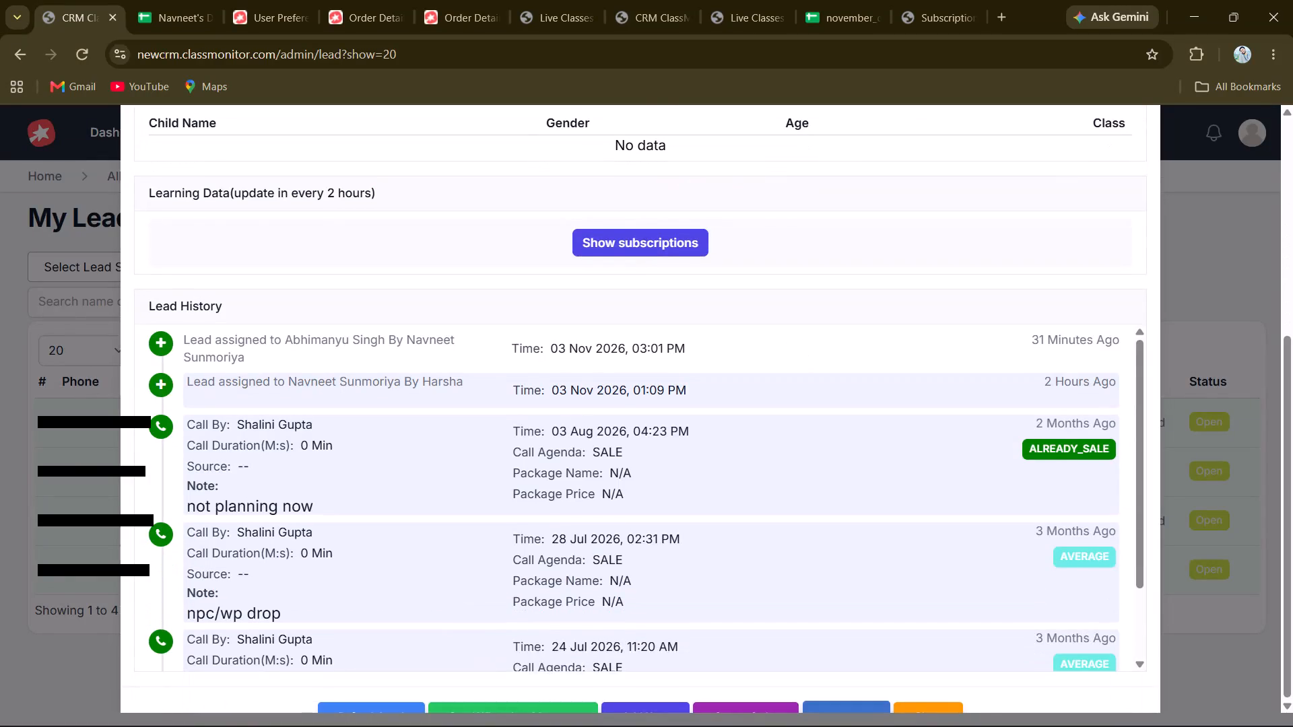
# Review the open lead's lead history and details, and load its subscriptions under Learning Data.
pyautogui.scroll(-8, 686, 425)
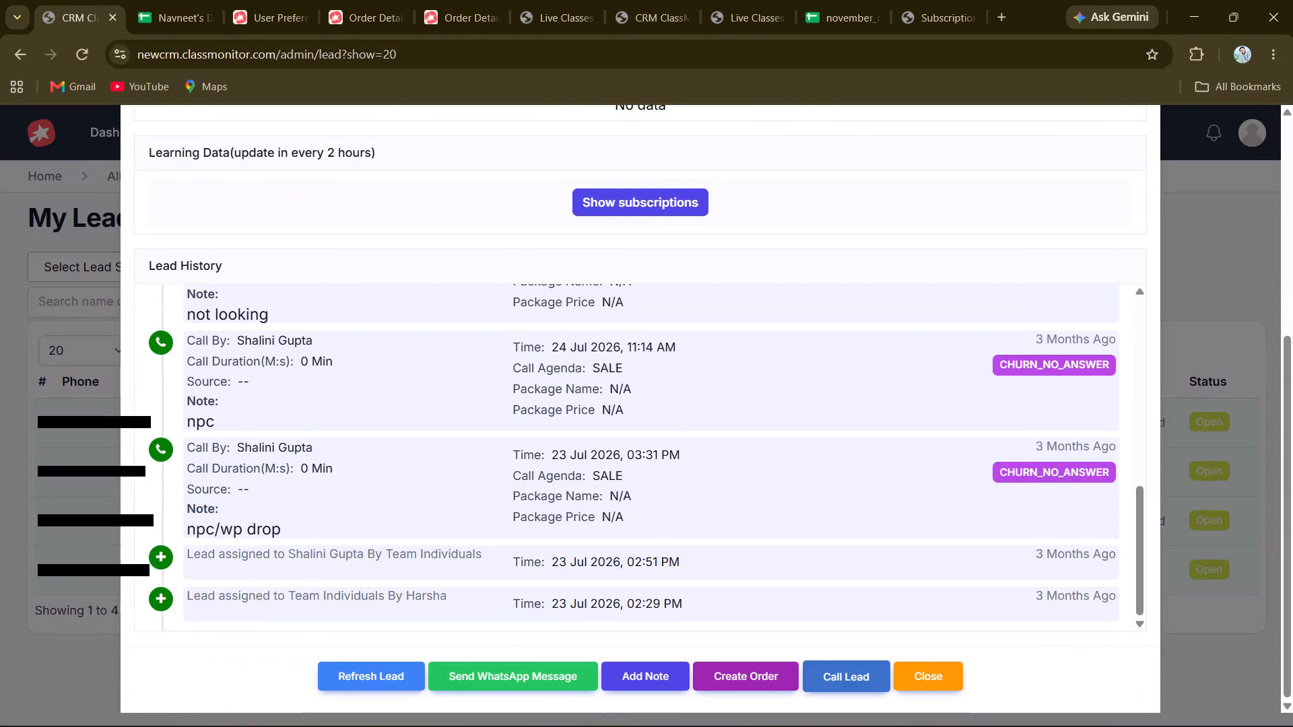
pyautogui.scroll(2, 686, 425)
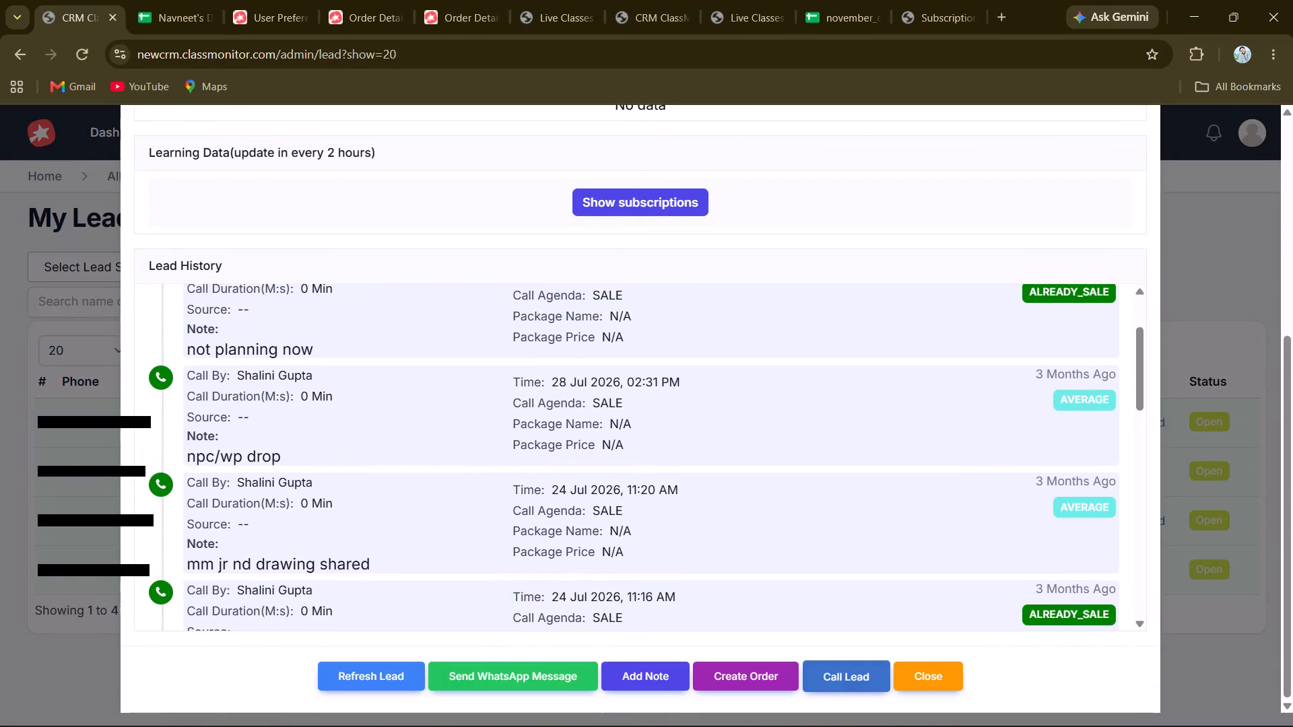
pyautogui.scroll(15, 686, 425)
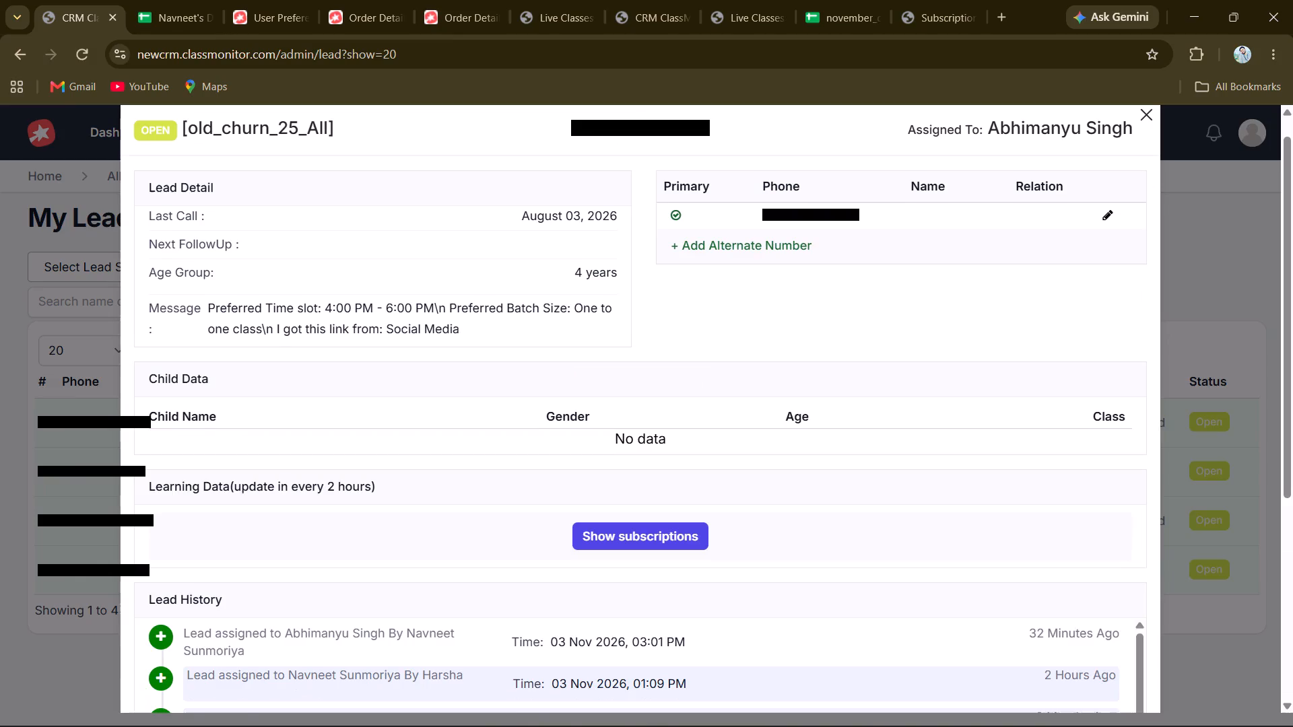
pyautogui.click(613, 573)
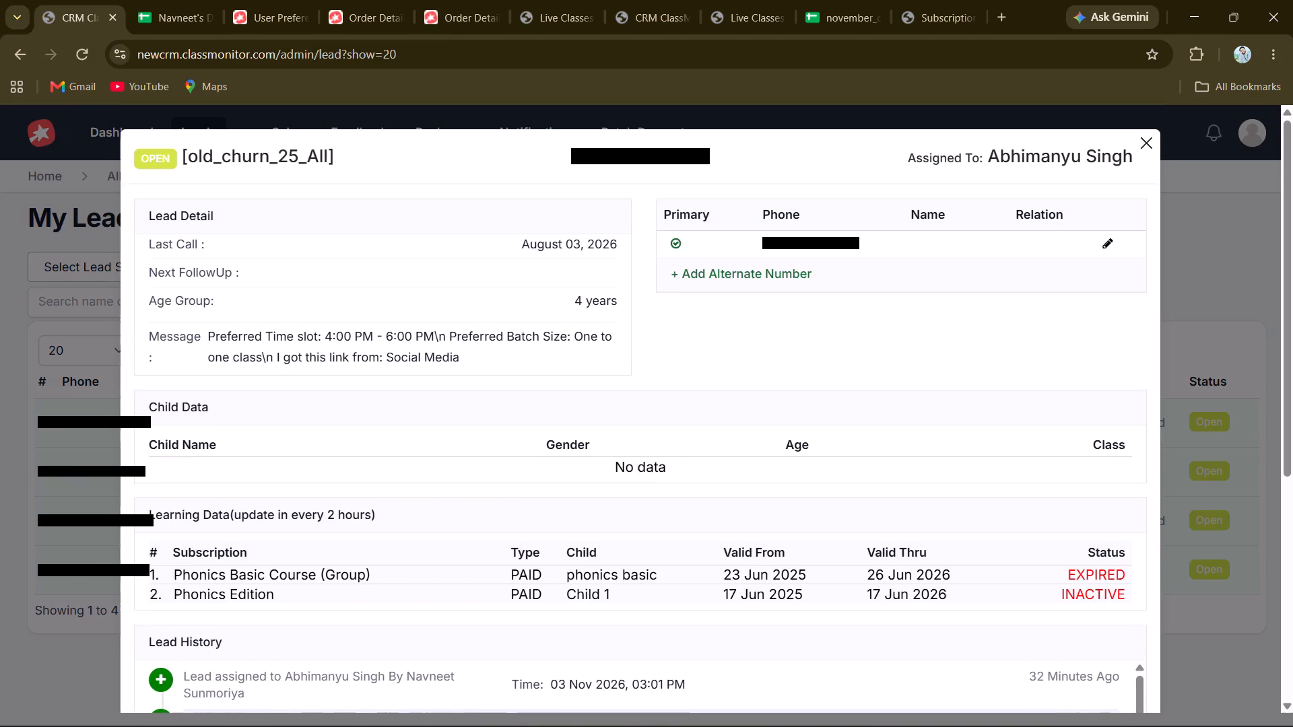
# Log a 25-second call on the open lead with status ALREADY_SALE and the note "no need", save it, and close the lead.
pyautogui.scroll(-7, 594, 521)
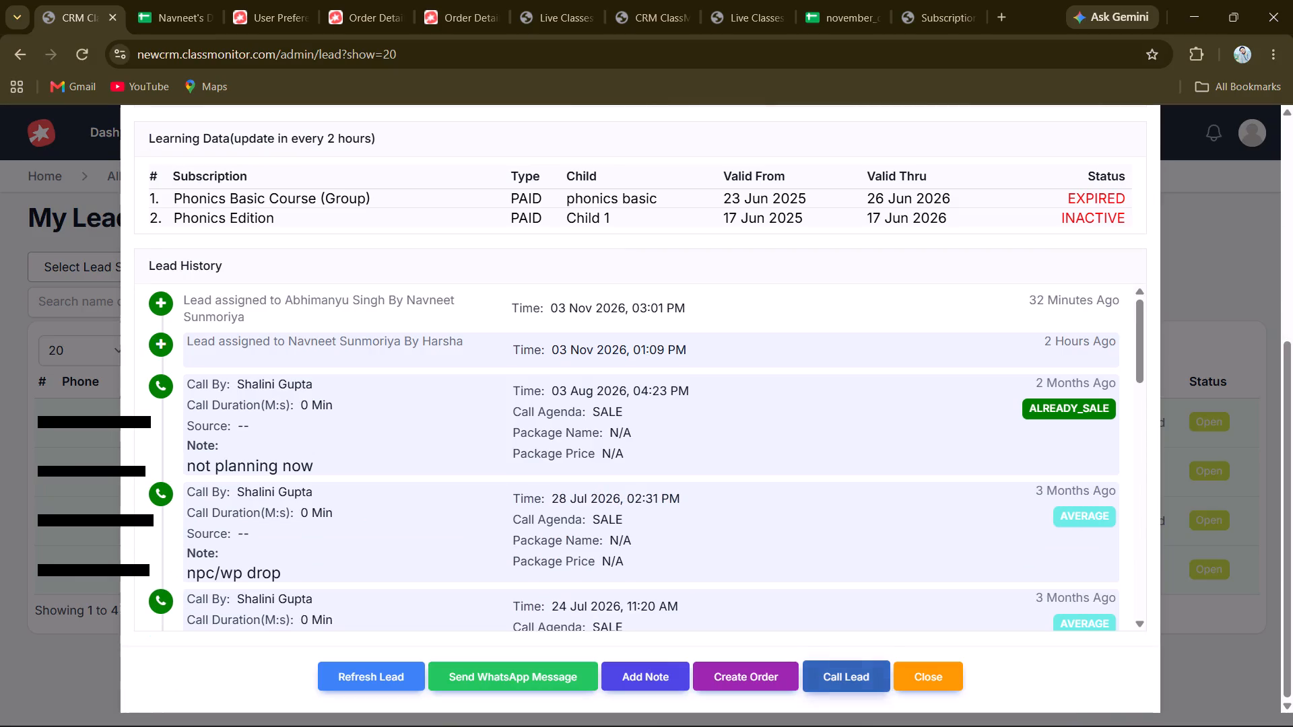
pyautogui.click(844, 681)
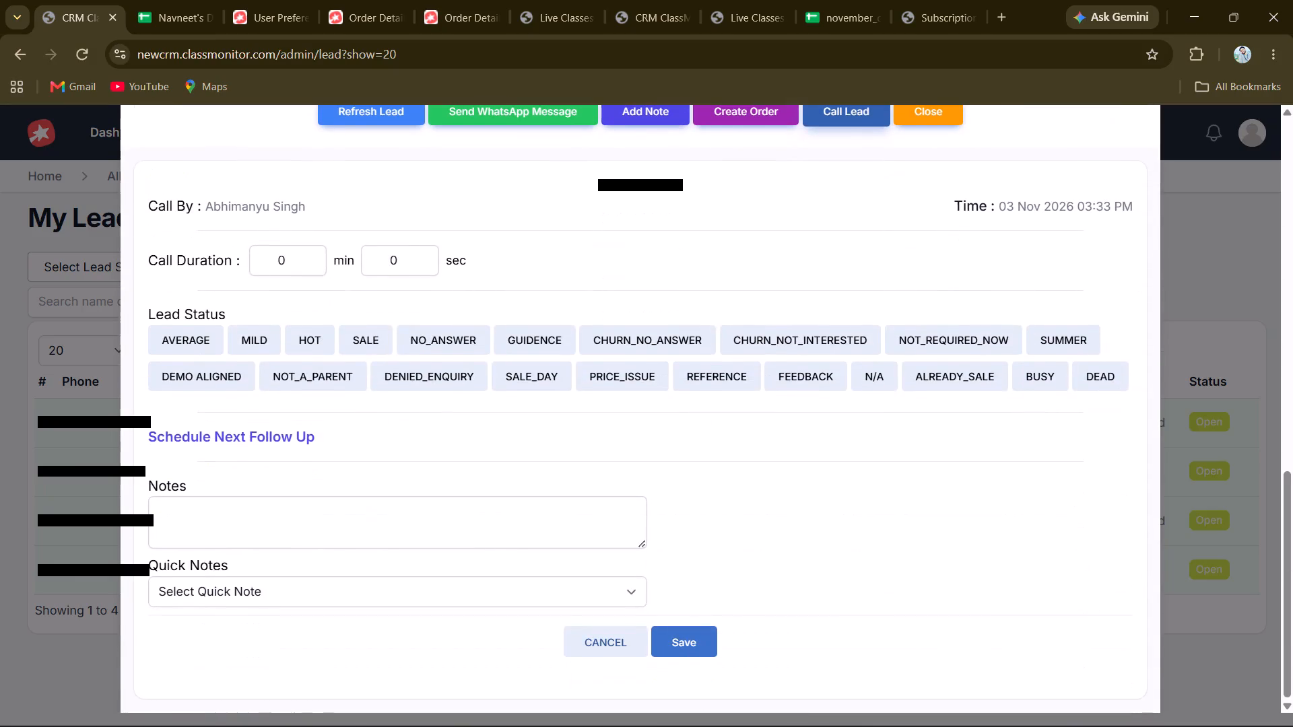
pyautogui.click(928, 376)
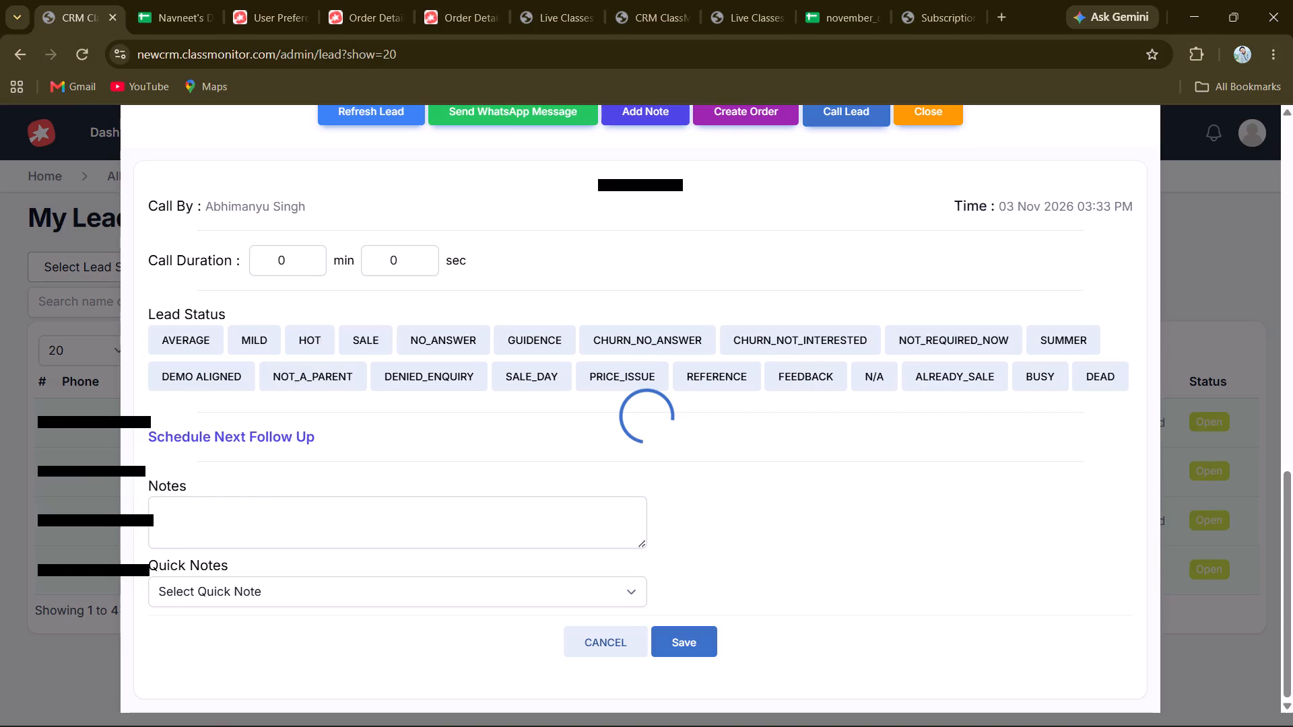
pyautogui.click(517, 528)
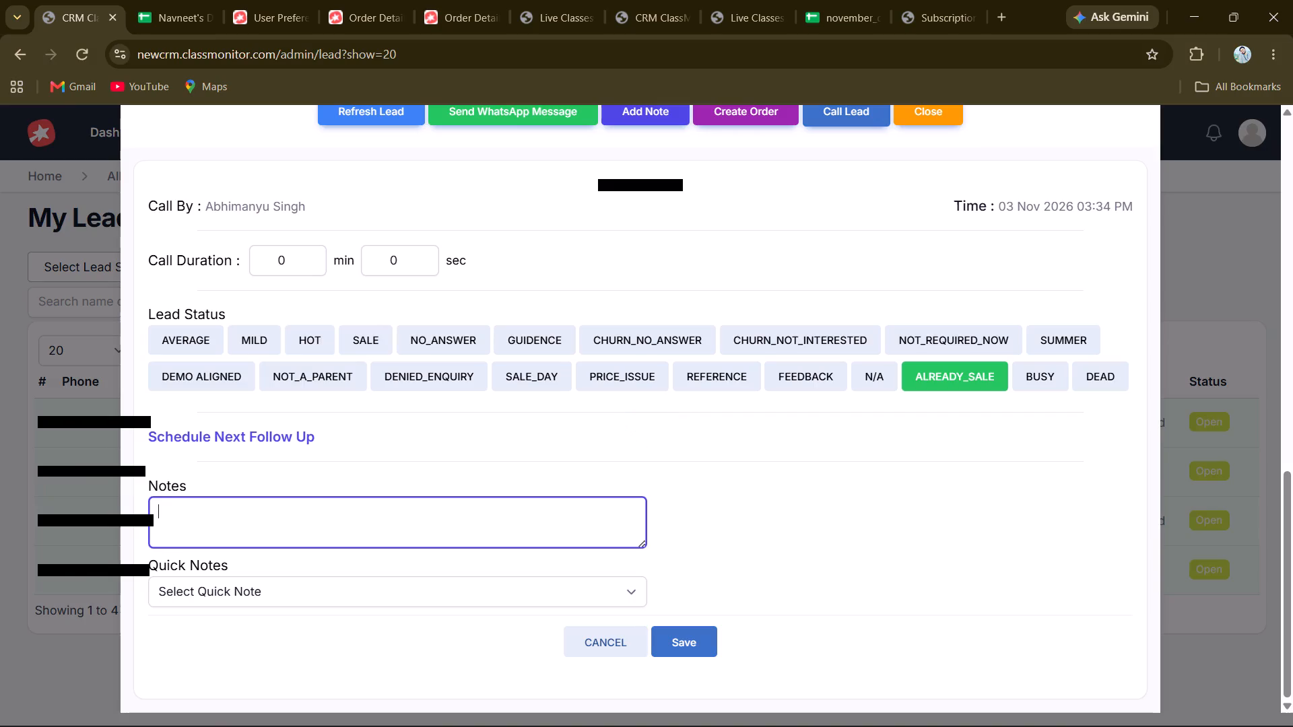
pyautogui.write('no need')
pyautogui.press('space')
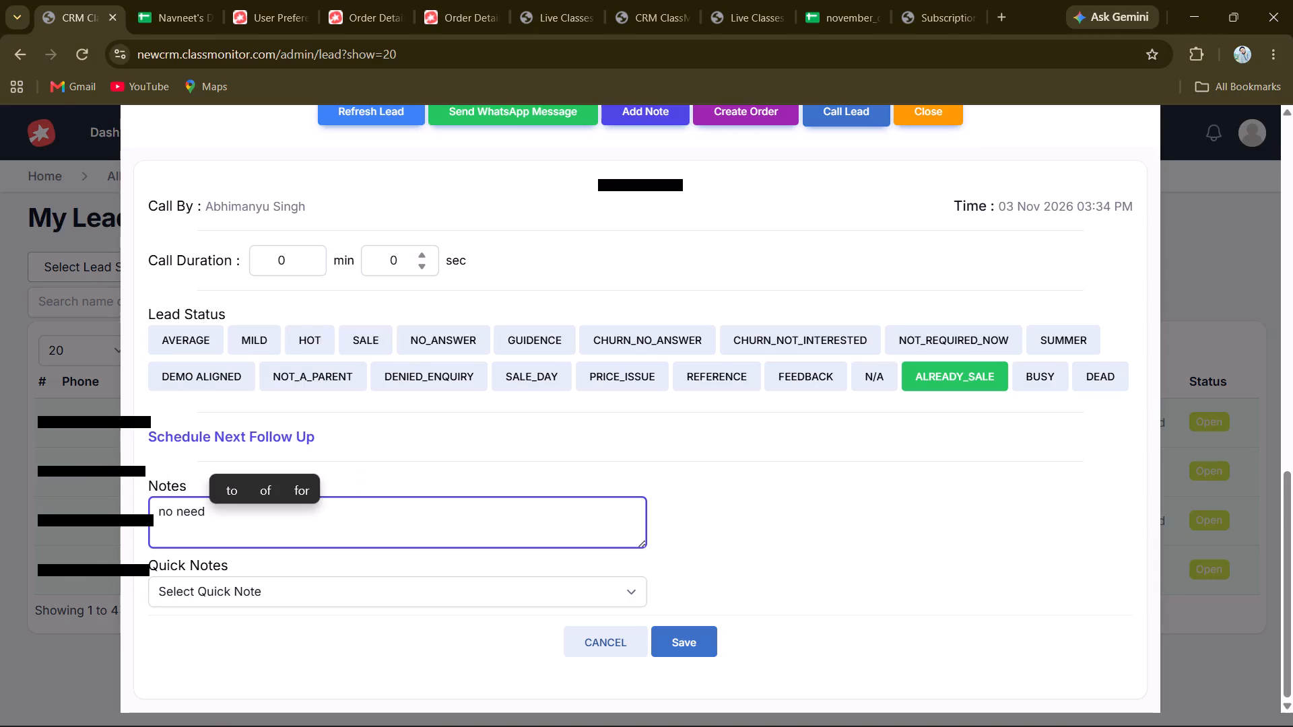
pyautogui.click(401, 259)
pyautogui.press('BackSpace')
pyautogui.write('25')
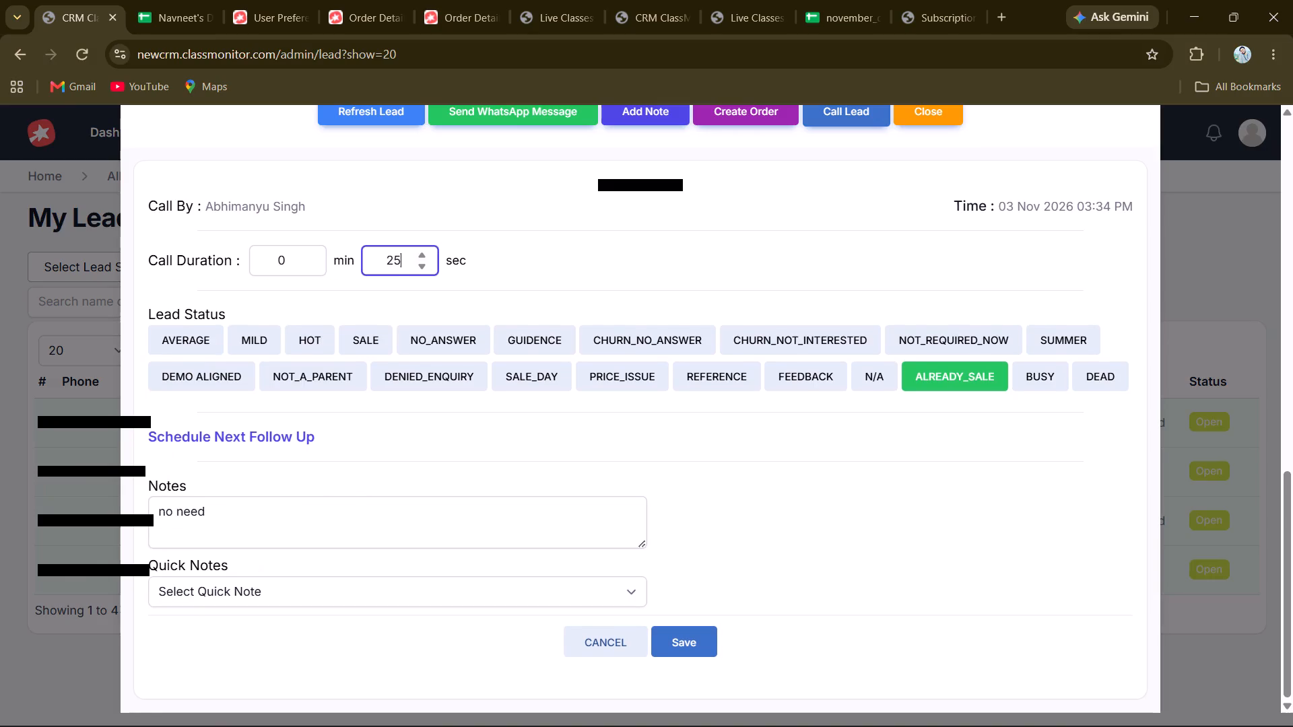
pyautogui.click(683, 633)
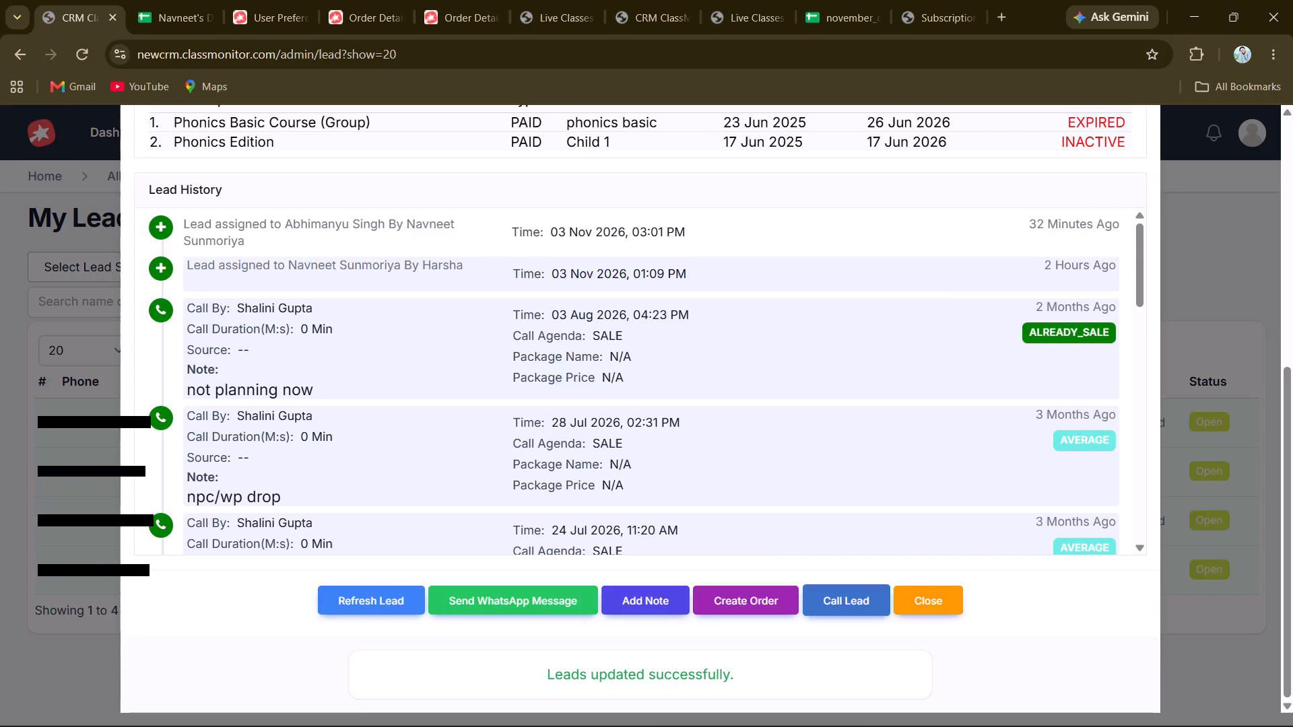
pyautogui.click(942, 605)
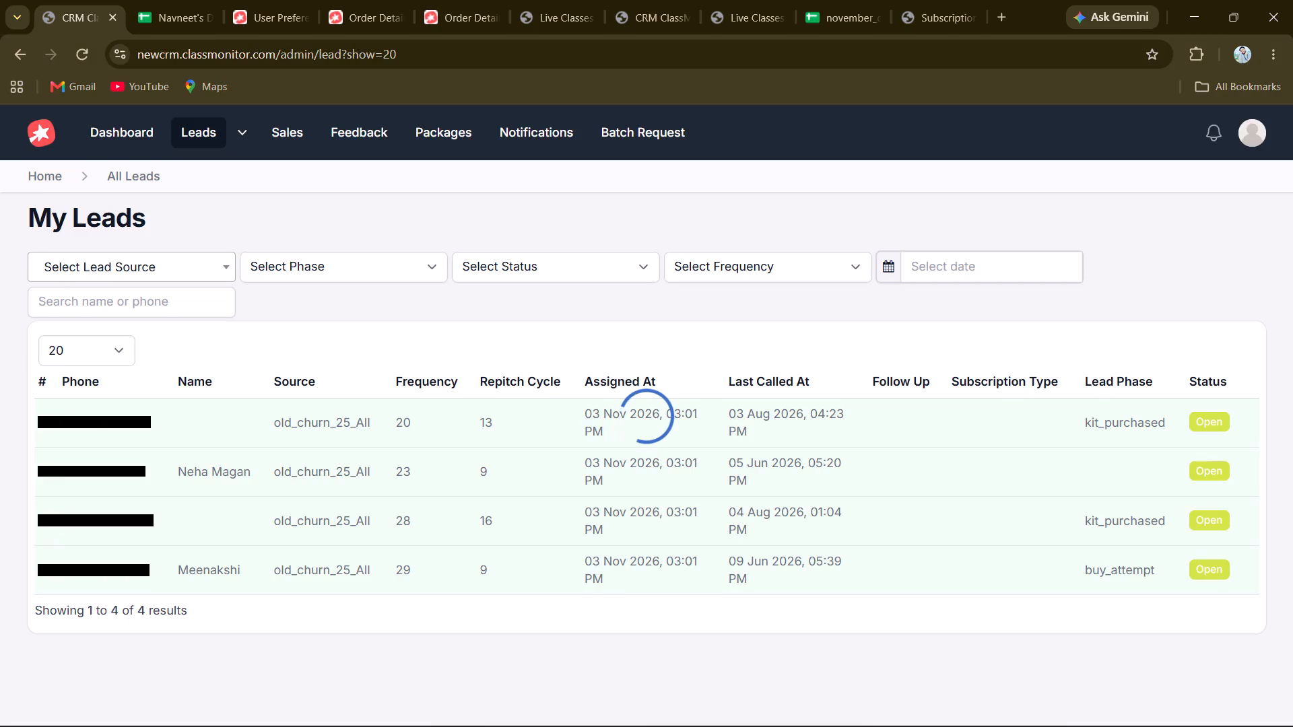
# Open the frequency 23 old_churn_25_All lead in My Leads and examine its details, Learning Data and lead history.
pyautogui.click(369, 446)
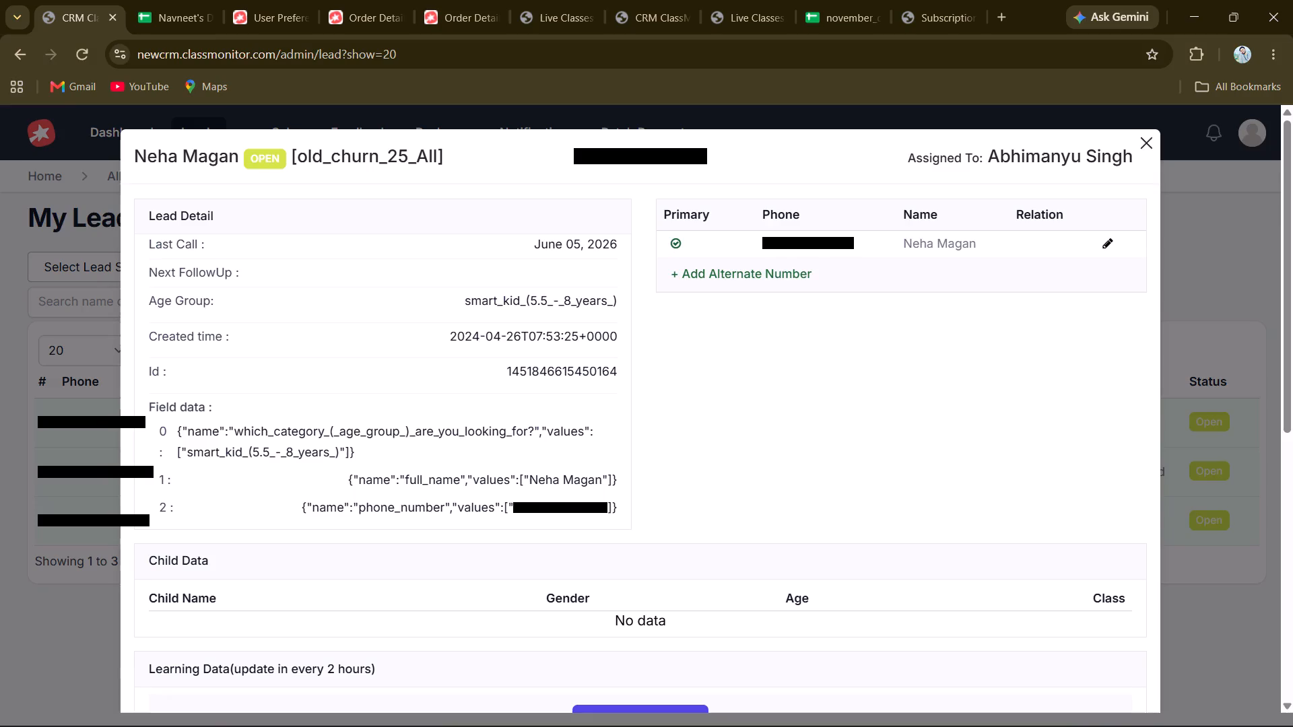
pyautogui.scroll(-6, 369, 446)
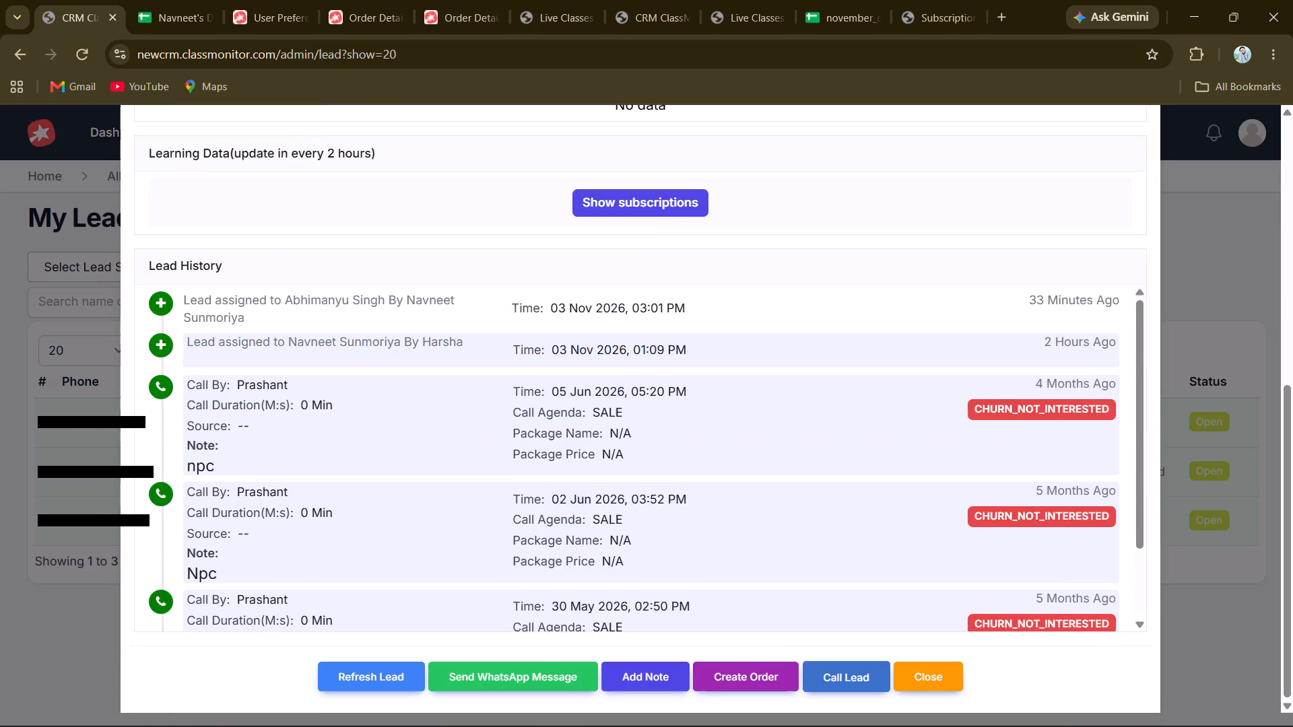
pyautogui.scroll(-7, 369, 446)
pyautogui.scroll(9, 369, 446)
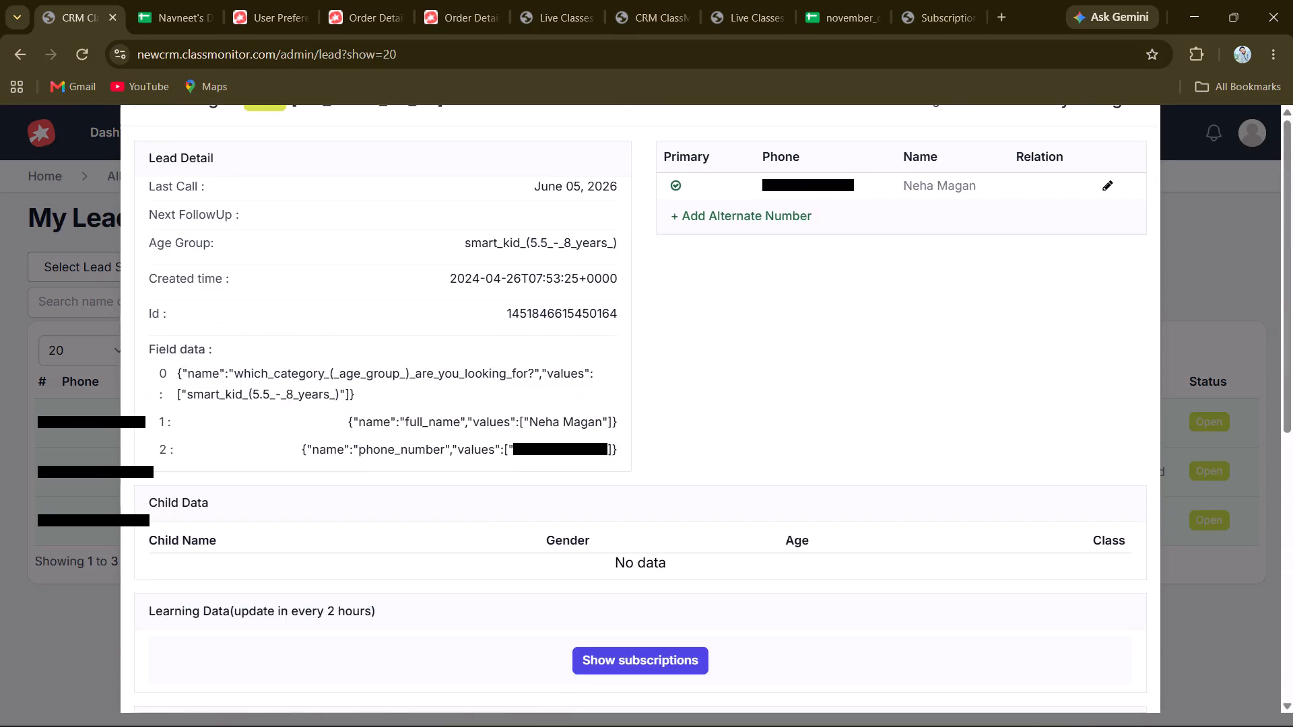
pyautogui.scroll(-6, 369, 446)
pyautogui.click(623, 217)
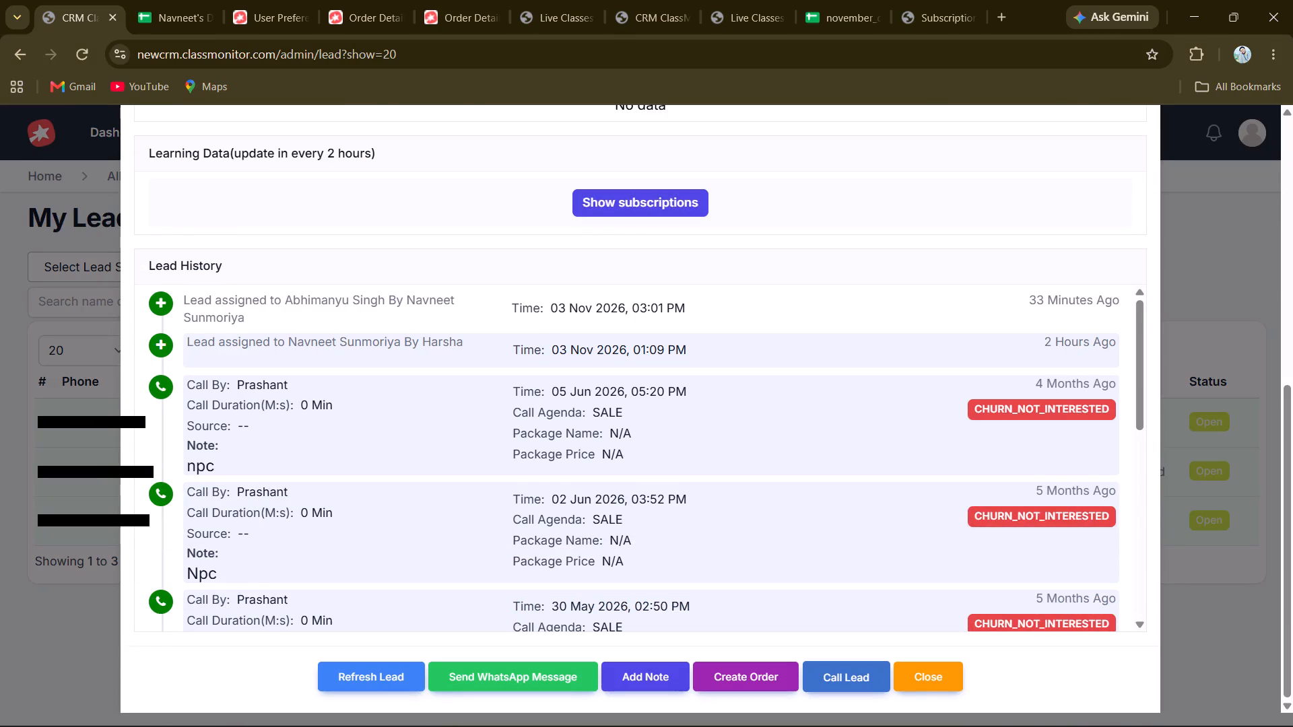
pyautogui.scroll(-3, 628, 378)
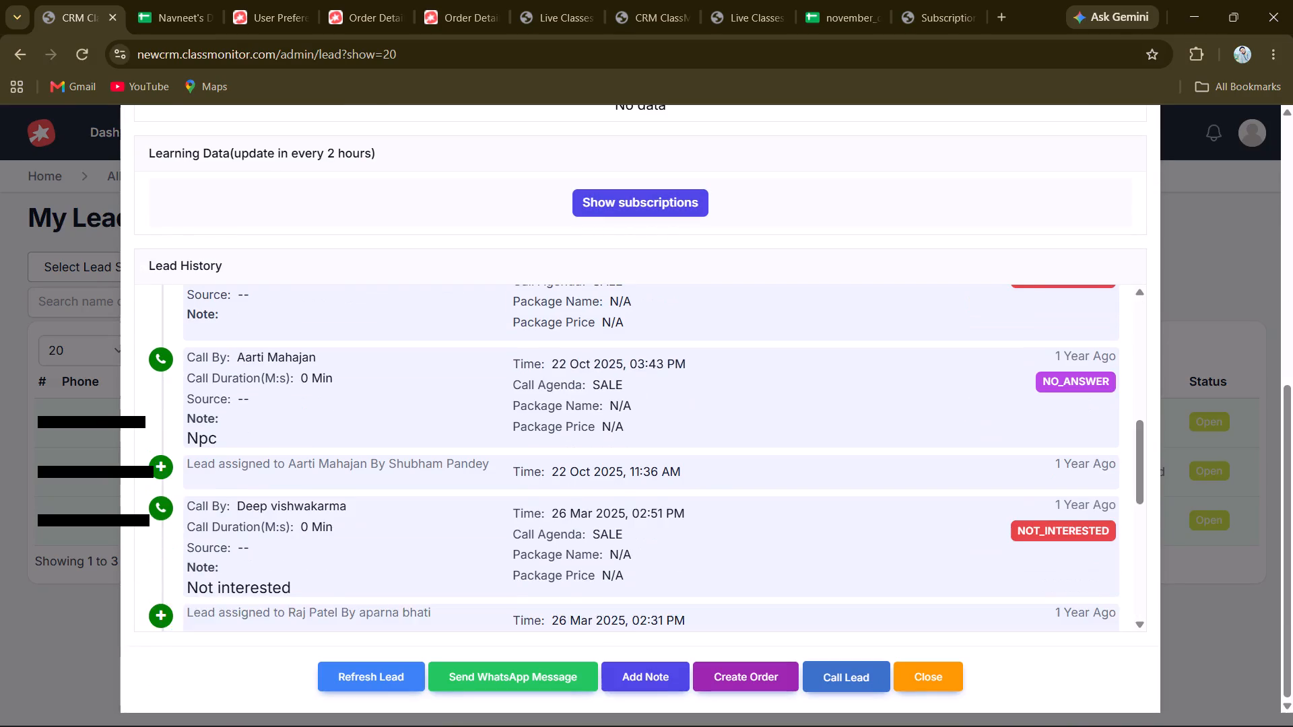
pyautogui.scroll(-4, 628, 378)
pyautogui.scroll(4, 628, 378)
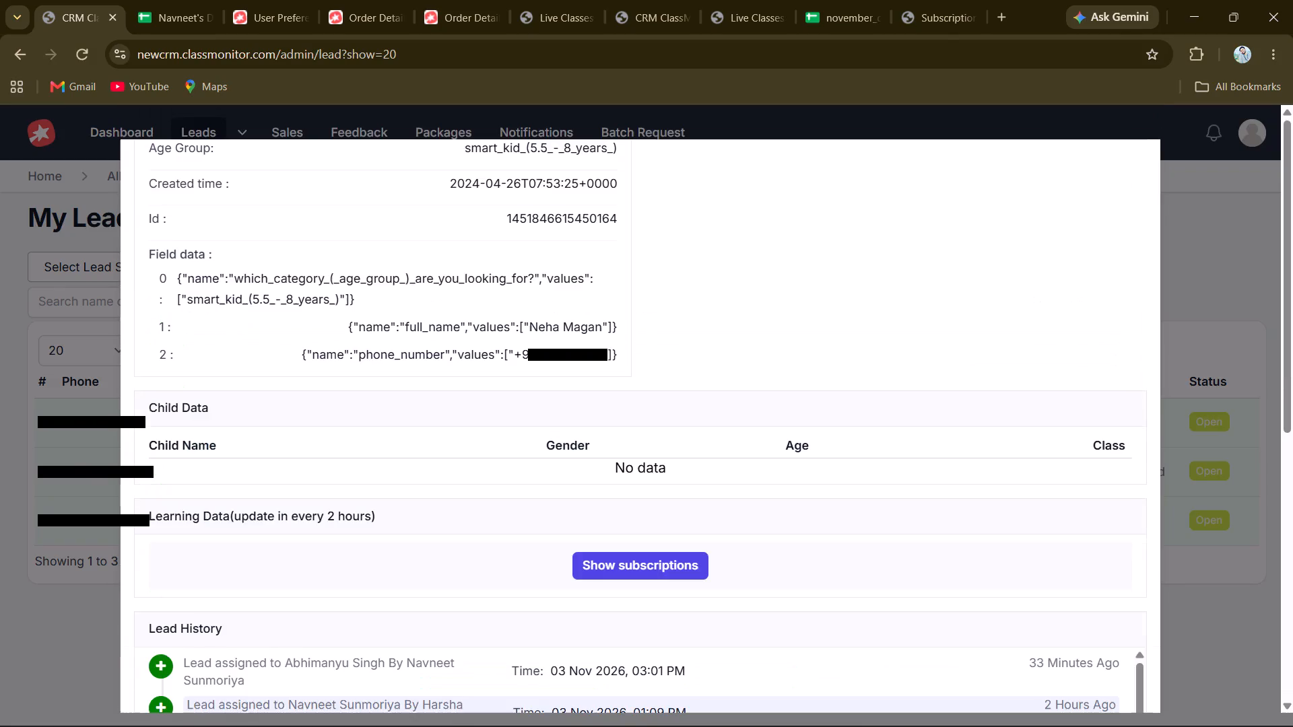
# Log a 35-second call on the open lead with status CHURN_NOT_INTERESTED and the note "not looking now", save it, and close the lead.
pyautogui.scroll(-6, 628, 378)
pyautogui.click(837, 677)
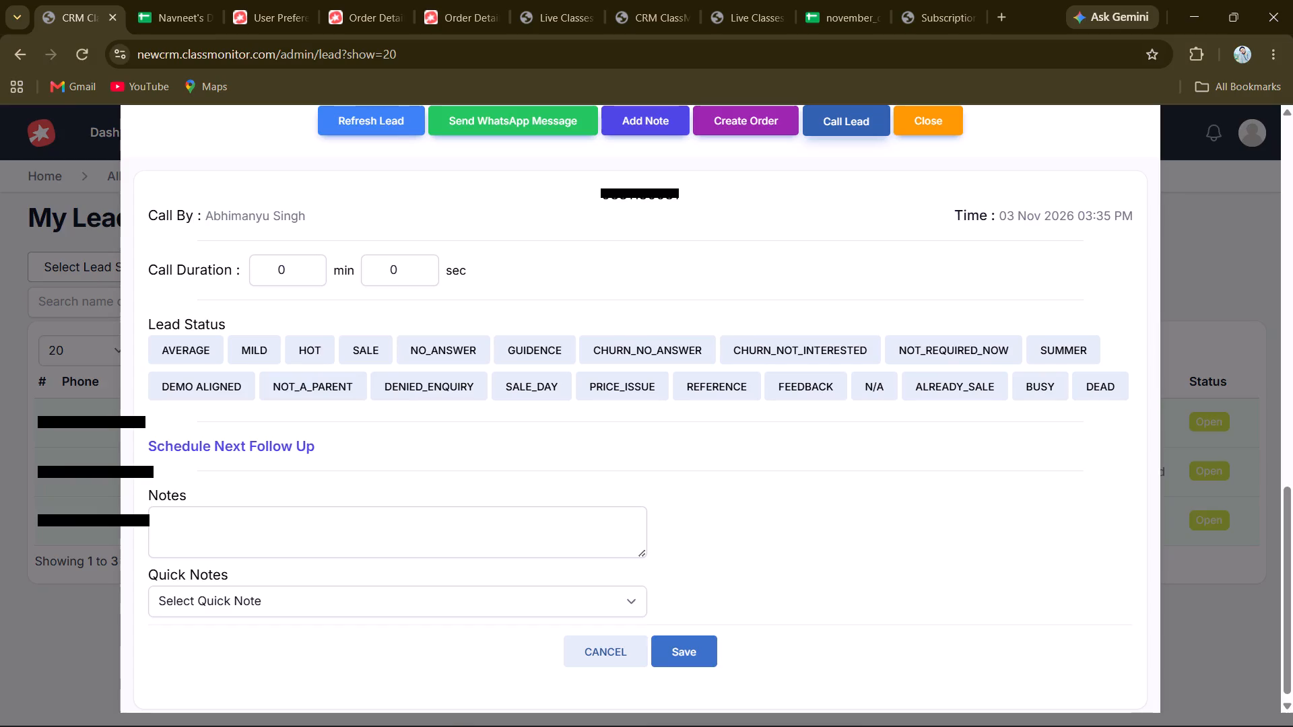
pyautogui.click(760, 337)
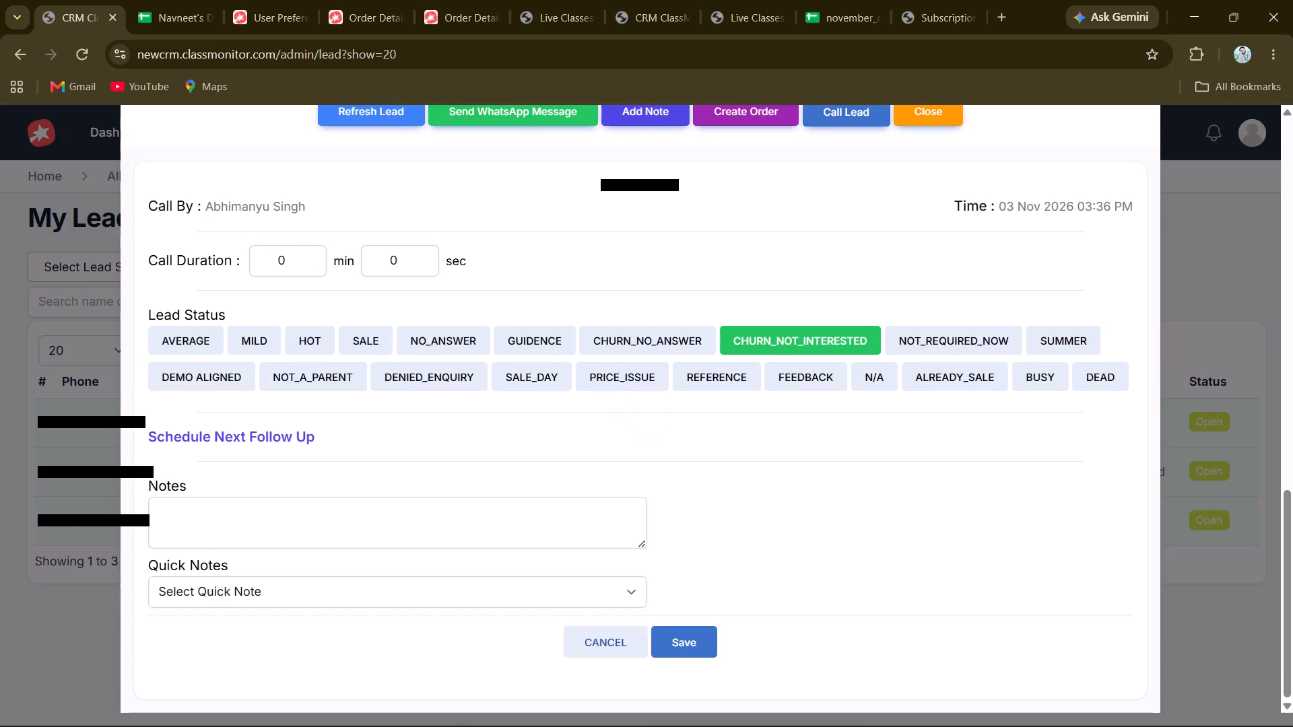
pyautogui.click(398, 268)
pyautogui.press('BackSpace')
pyautogui.write('35')
pyautogui.click(301, 539)
pyautogui.write('not loo')
pyautogui.write('king now')
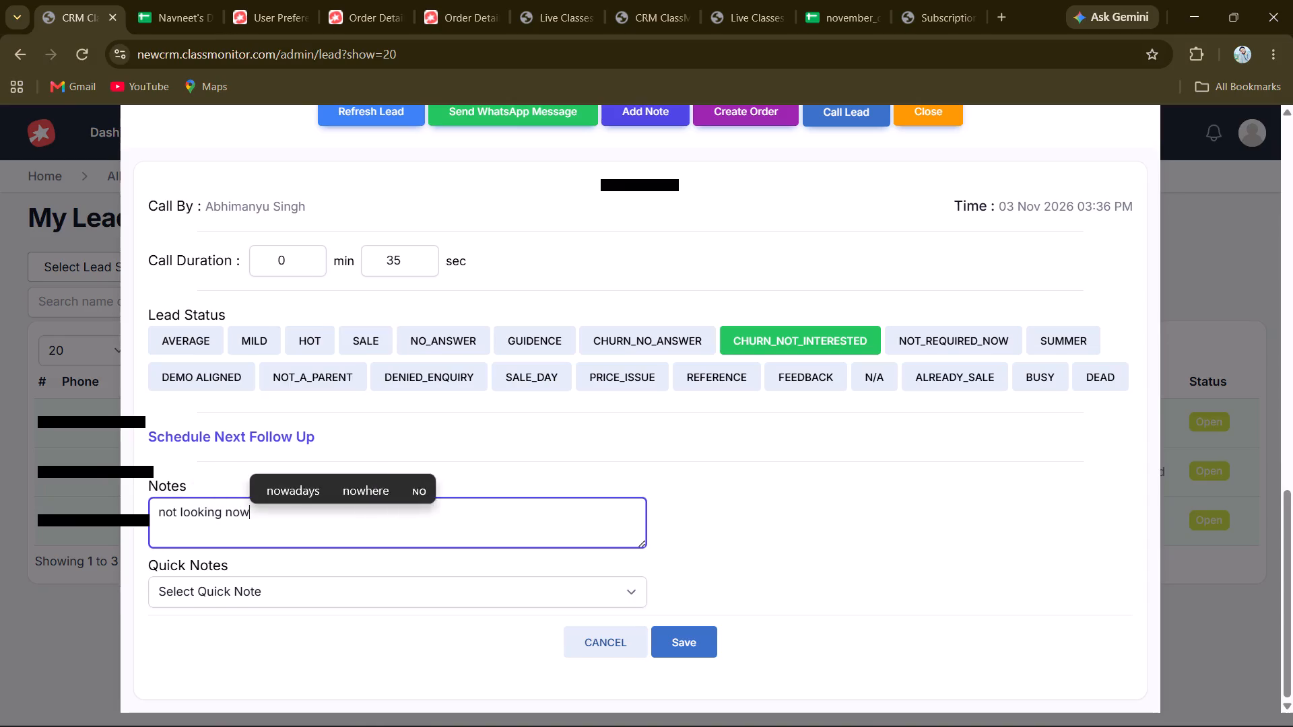
pyautogui.press('space')
pyautogui.click(661, 634)
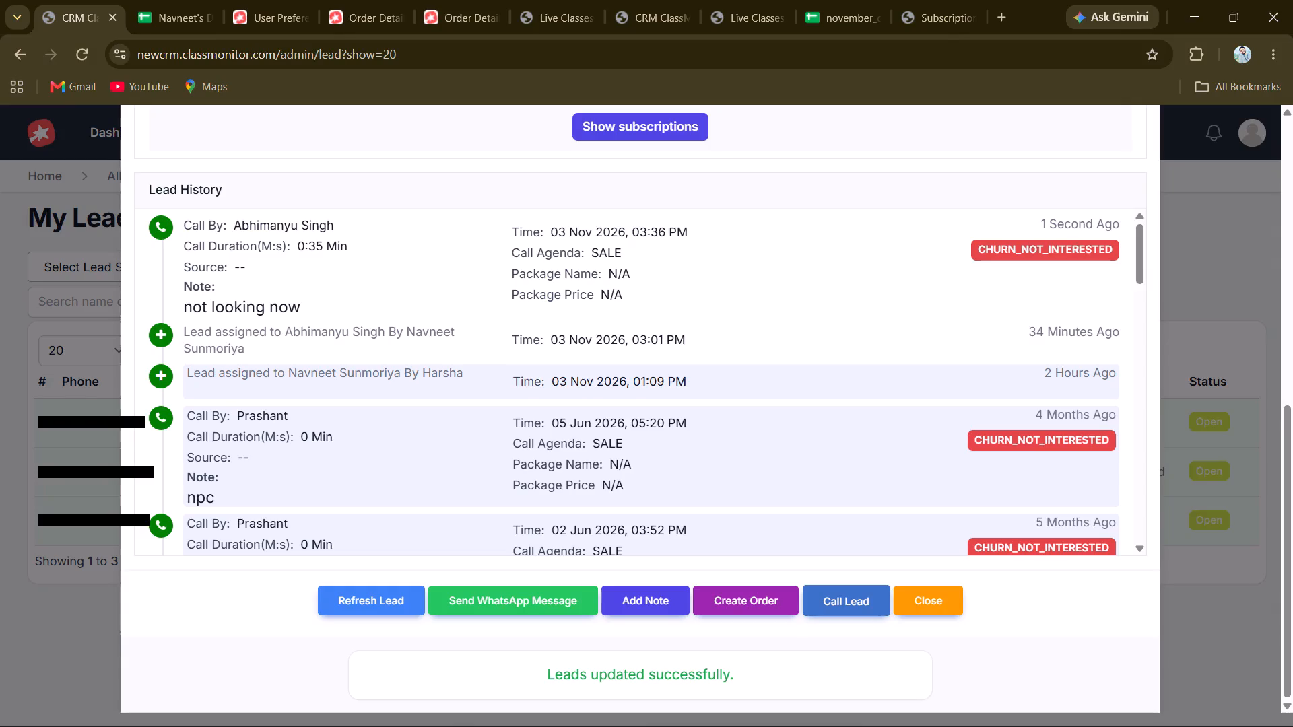
pyautogui.click(934, 602)
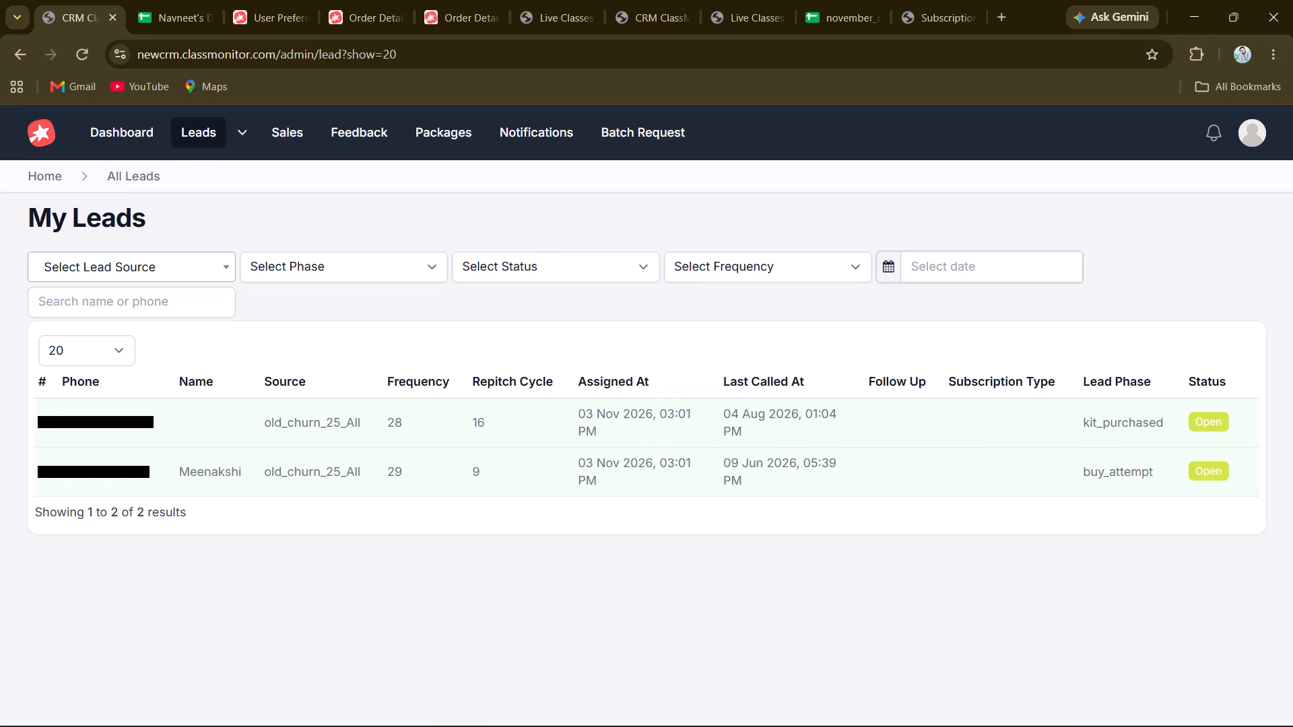
# Open the kit_purchased old_churn_25_All lead in My Leads, load its subscriptions, and review its lead history.
pyautogui.click(346, 425)
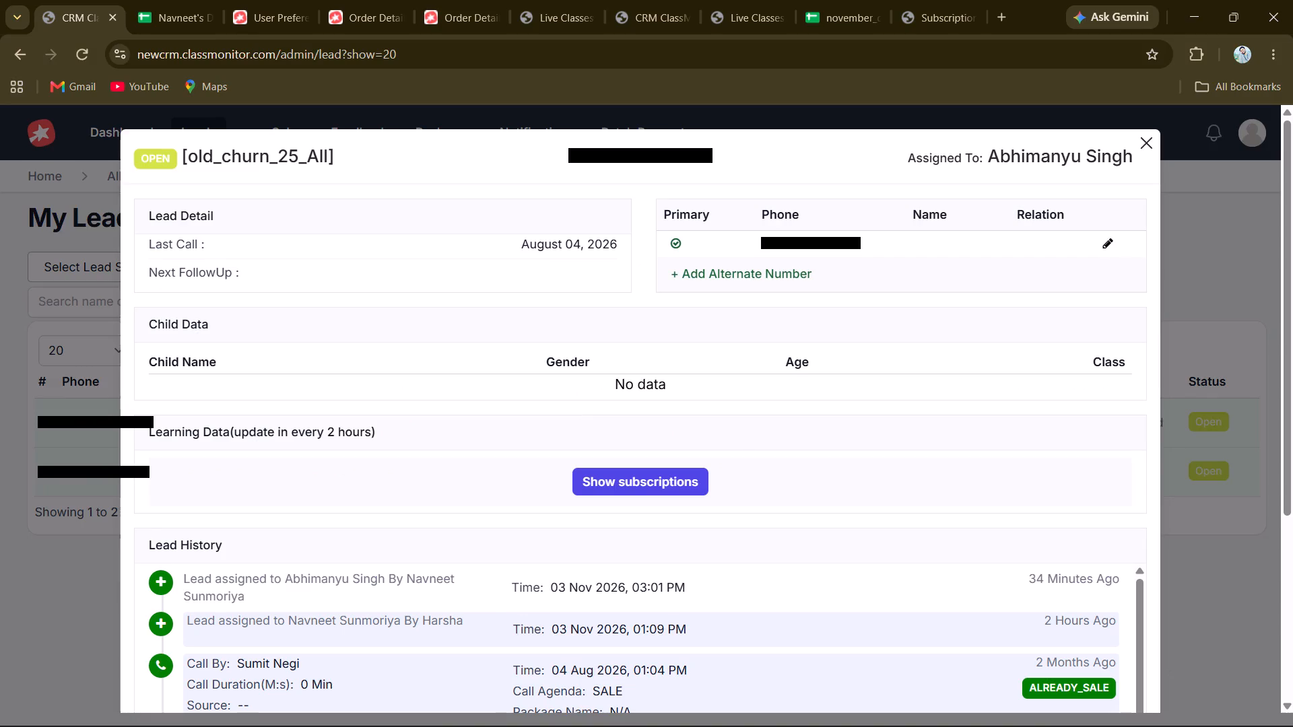
pyautogui.click(622, 471)
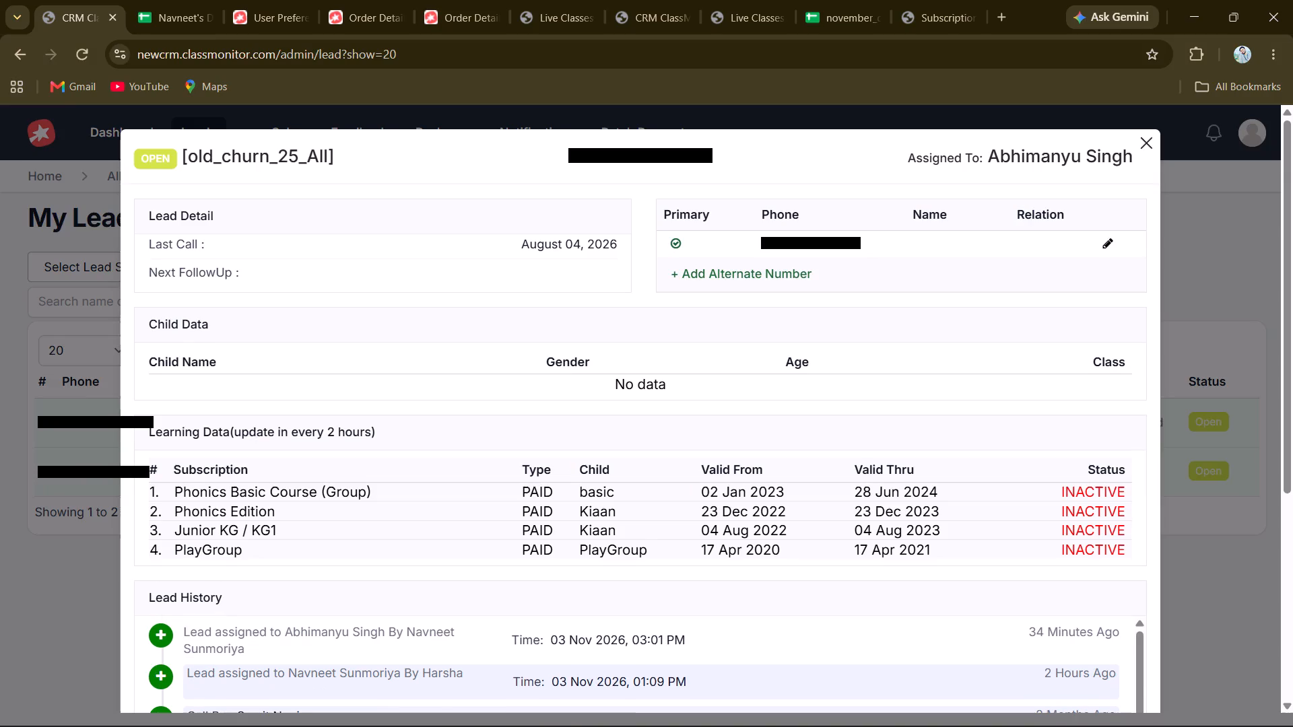
pyautogui.scroll(-9, 600, 395)
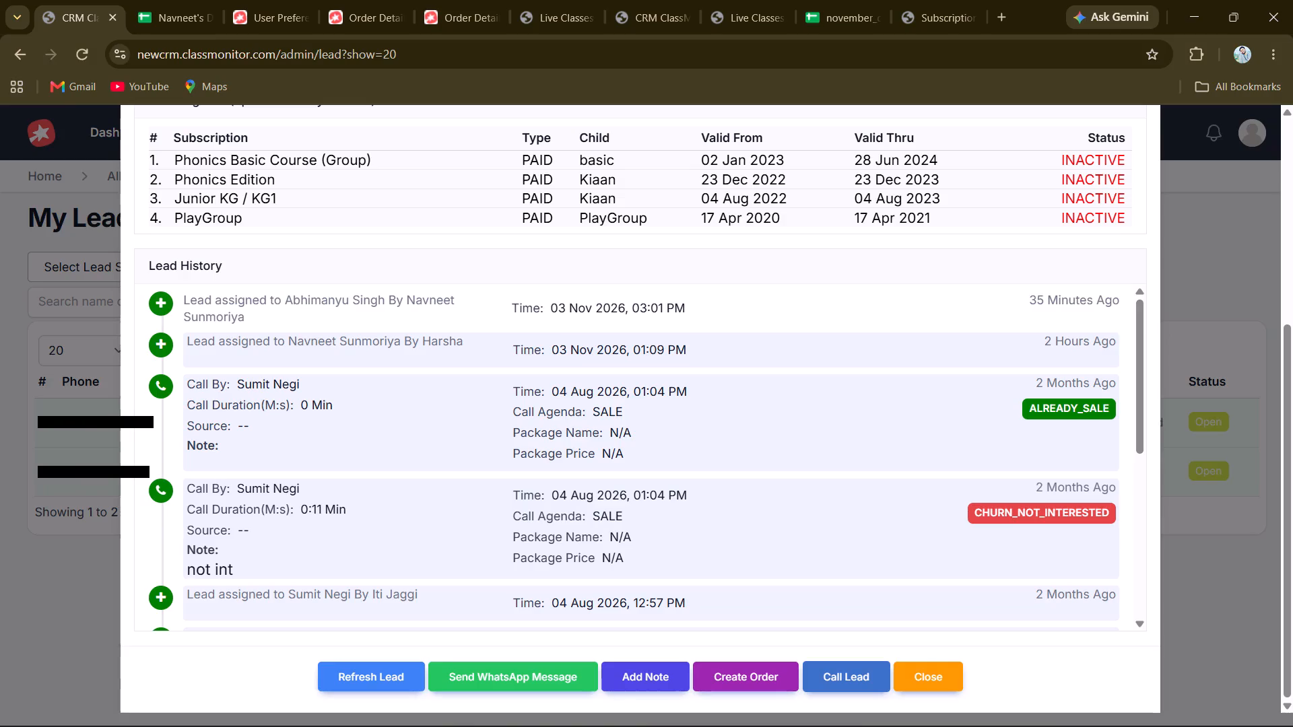
# Log a 25-second call on the open lead with status ALREADY_SALE and the note "no need", save it, and close the lead.
pyautogui.click(835, 685)
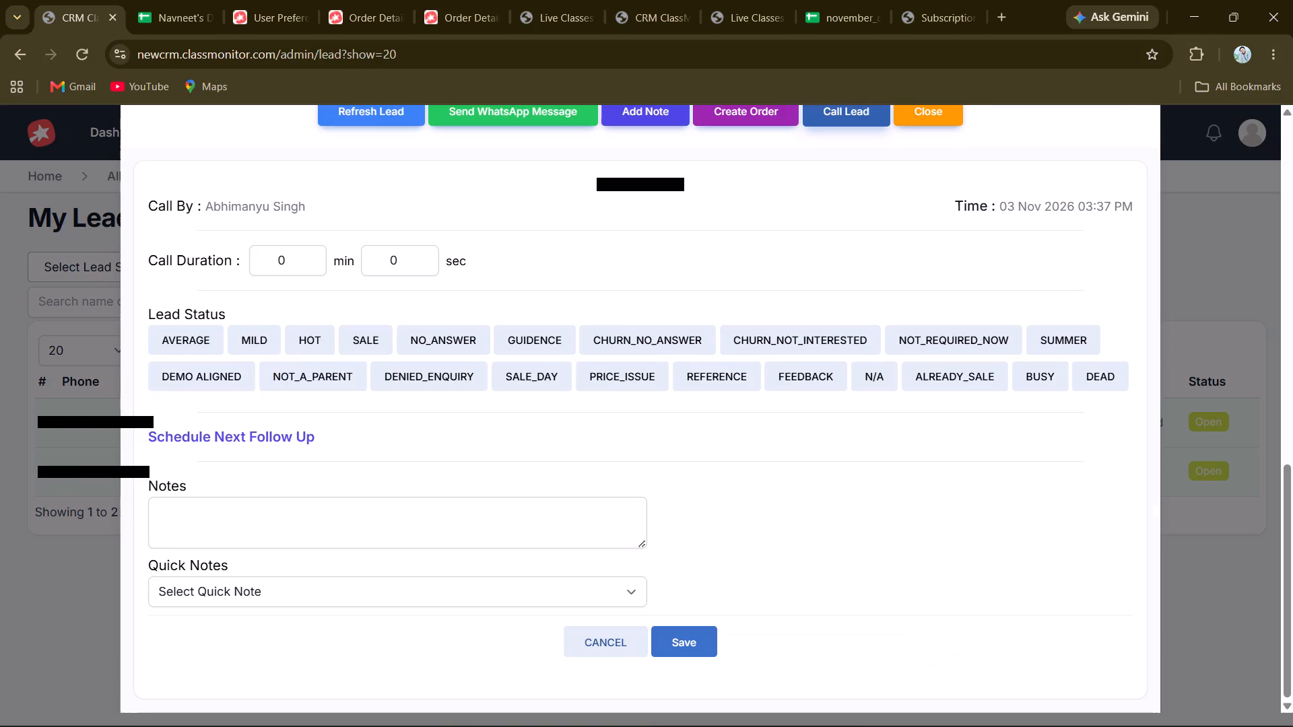
pyautogui.scroll(-9, 835, 685)
pyautogui.click(952, 377)
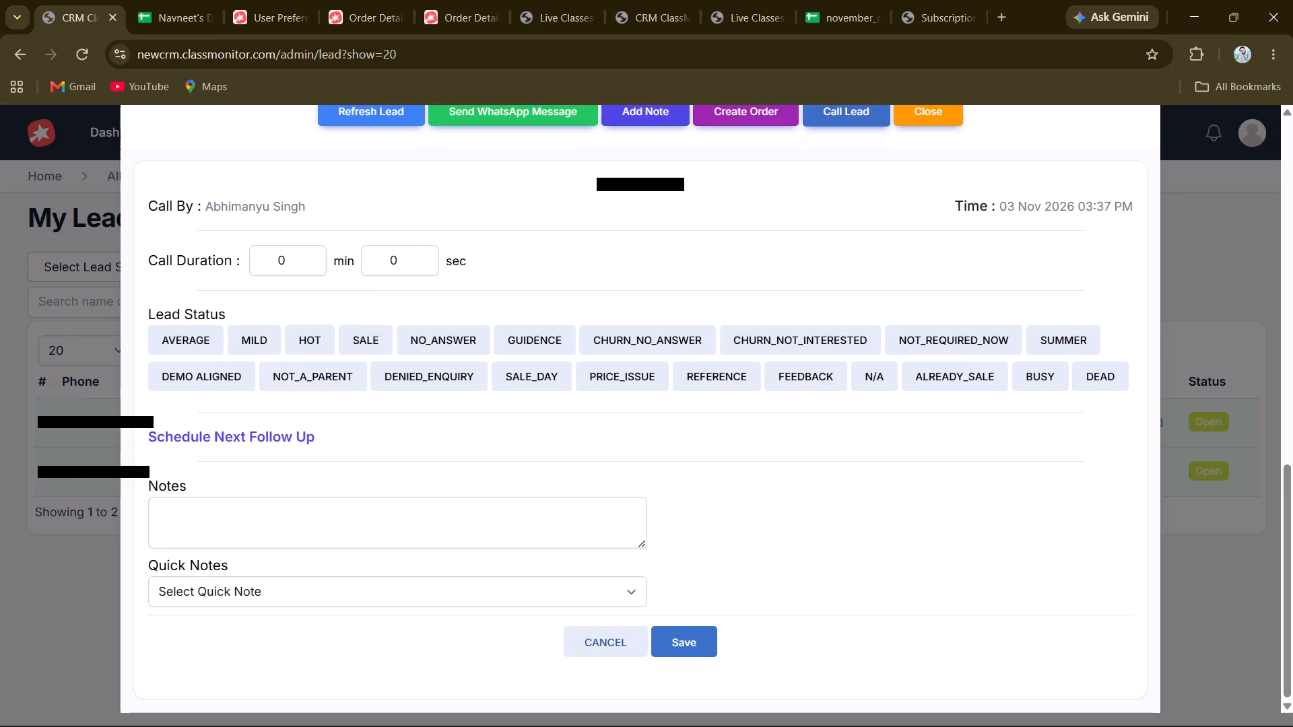
pyautogui.click(407, 248)
pyautogui.press('BackSpace')
pyautogui.write('25')
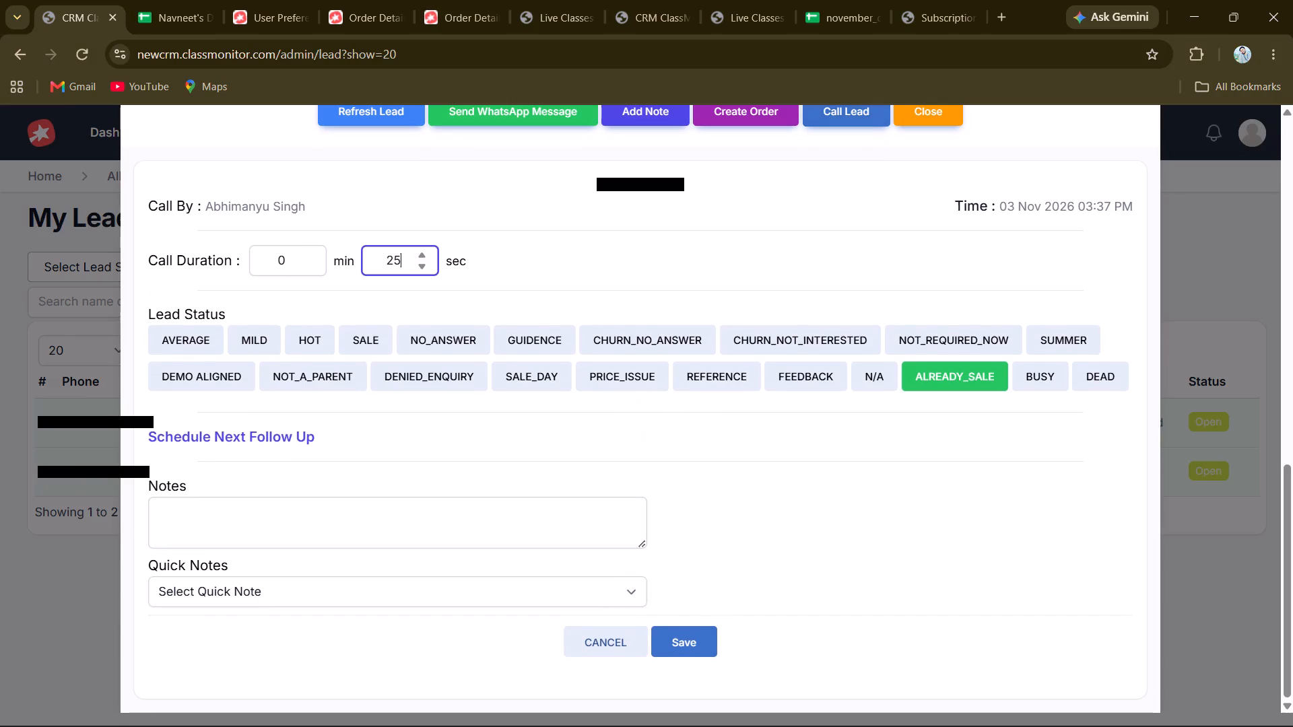
pyautogui.click(389, 530)
pyautogui.write('no need')
pyautogui.click(681, 650)
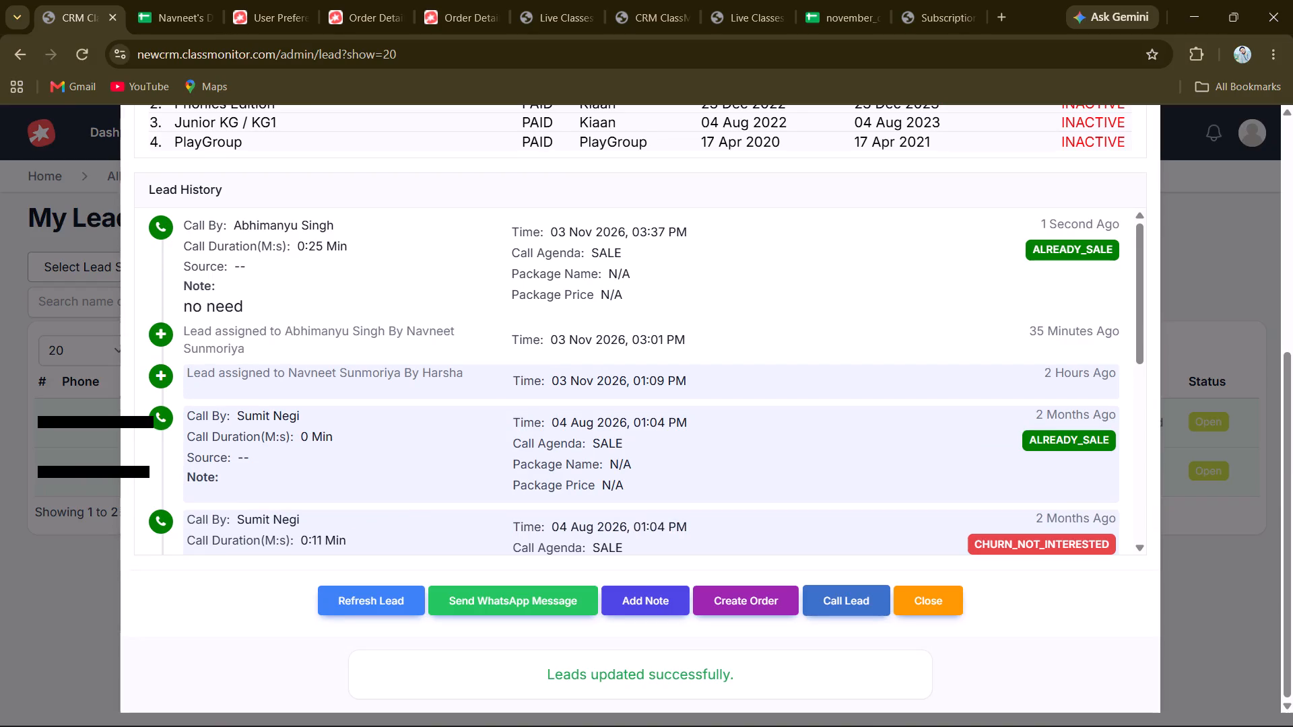
pyautogui.click(919, 595)
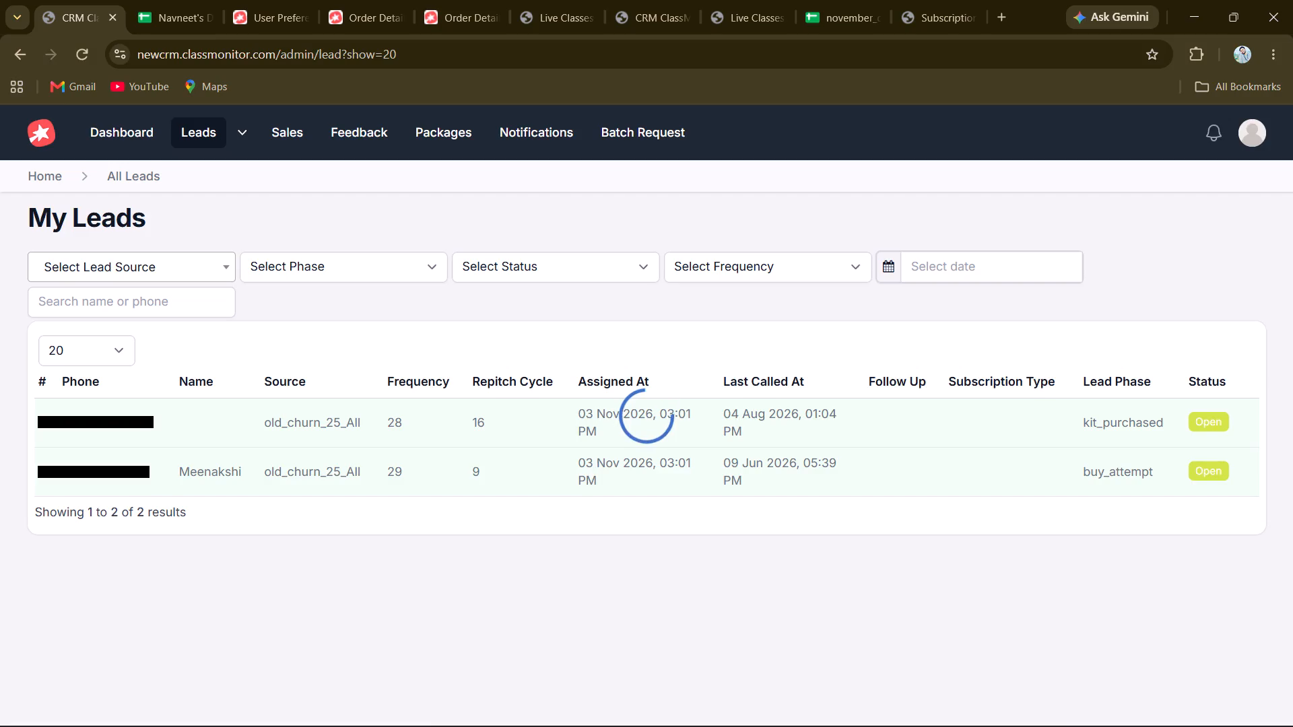
# Open the remaining buy_attempt old_churn_25_All lead in the My Leads list.
pyautogui.click(310, 425)
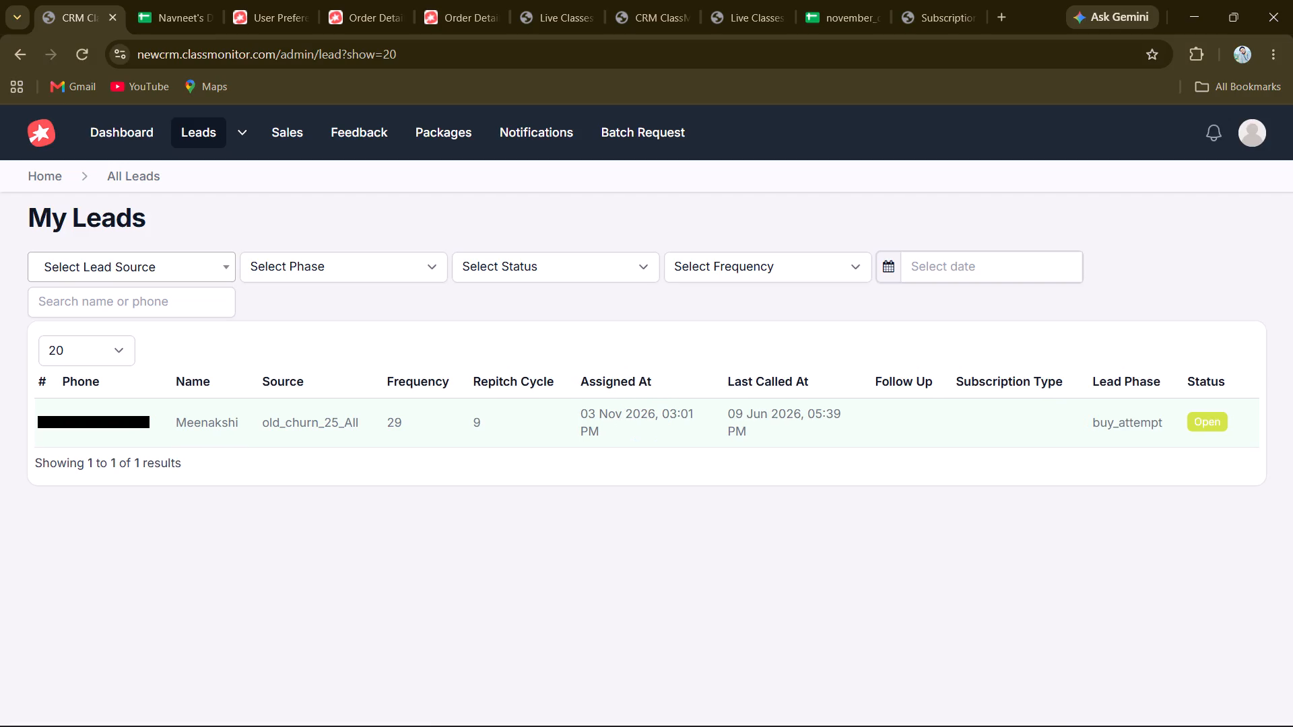
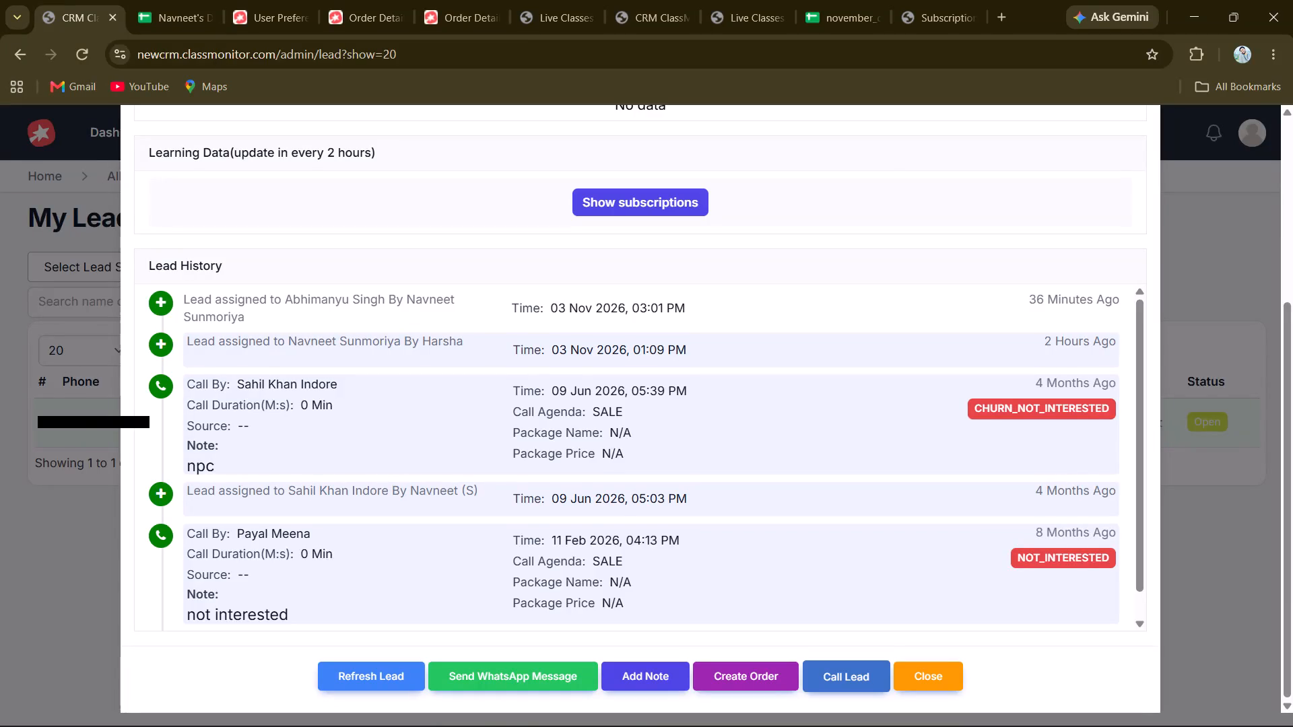
# Start a call record for the open lead to bring up its call duration, lead status and notes form.
pyautogui.click(837, 668)
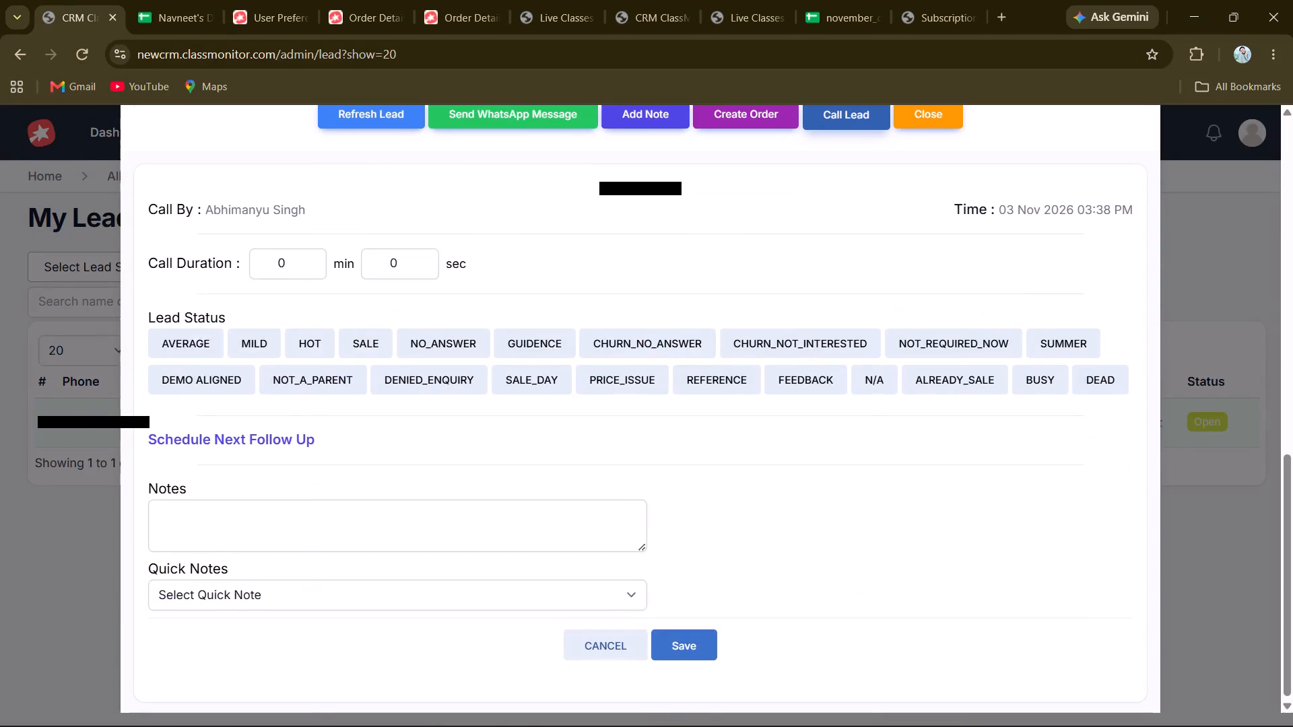
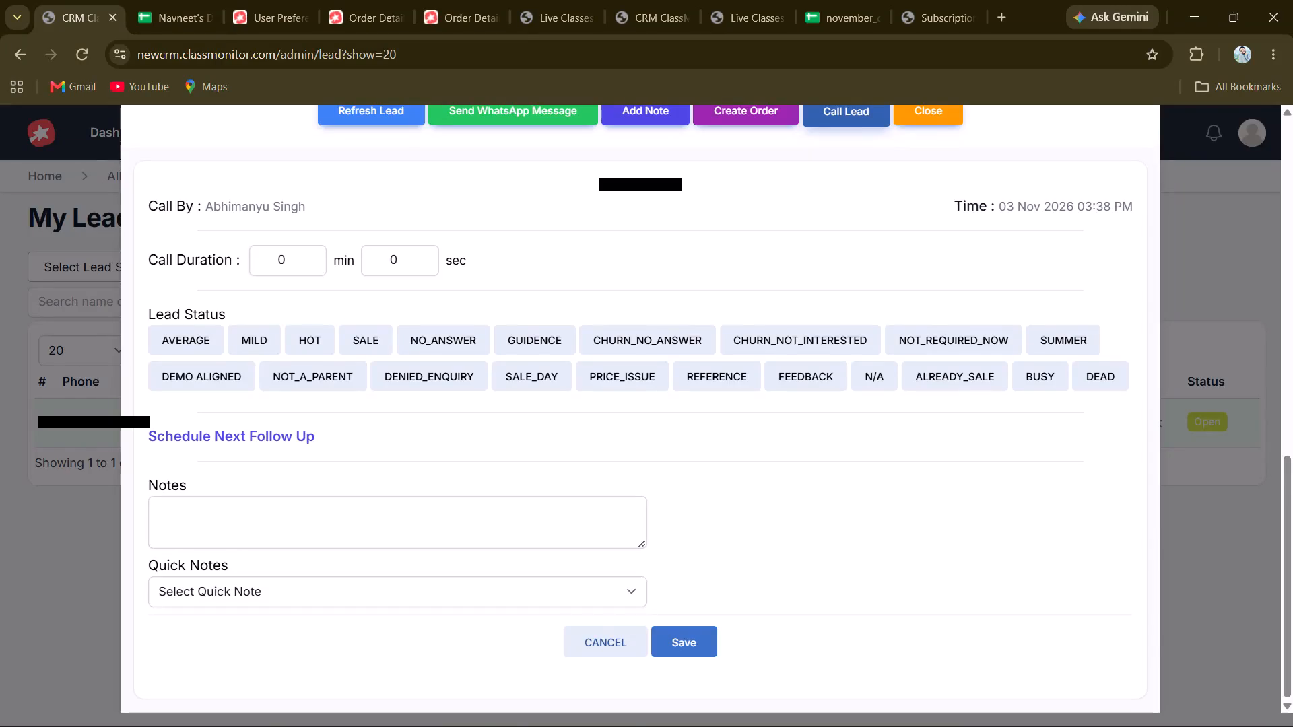
# Set the lead status to CHURN_NO_ANSWER, enter the note "npc" and save the call record.
pyautogui.click(683, 339)
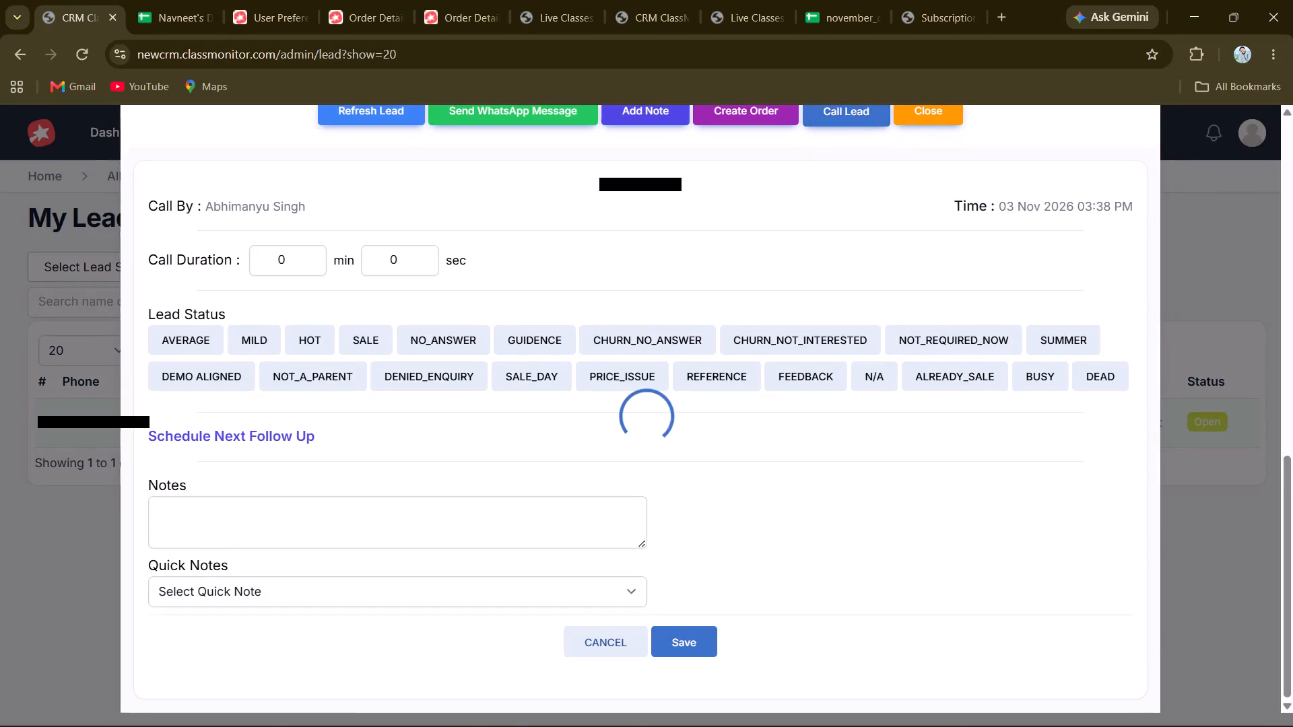
pyautogui.click(428, 531)
pyautogui.write('npc')
pyautogui.click(674, 633)
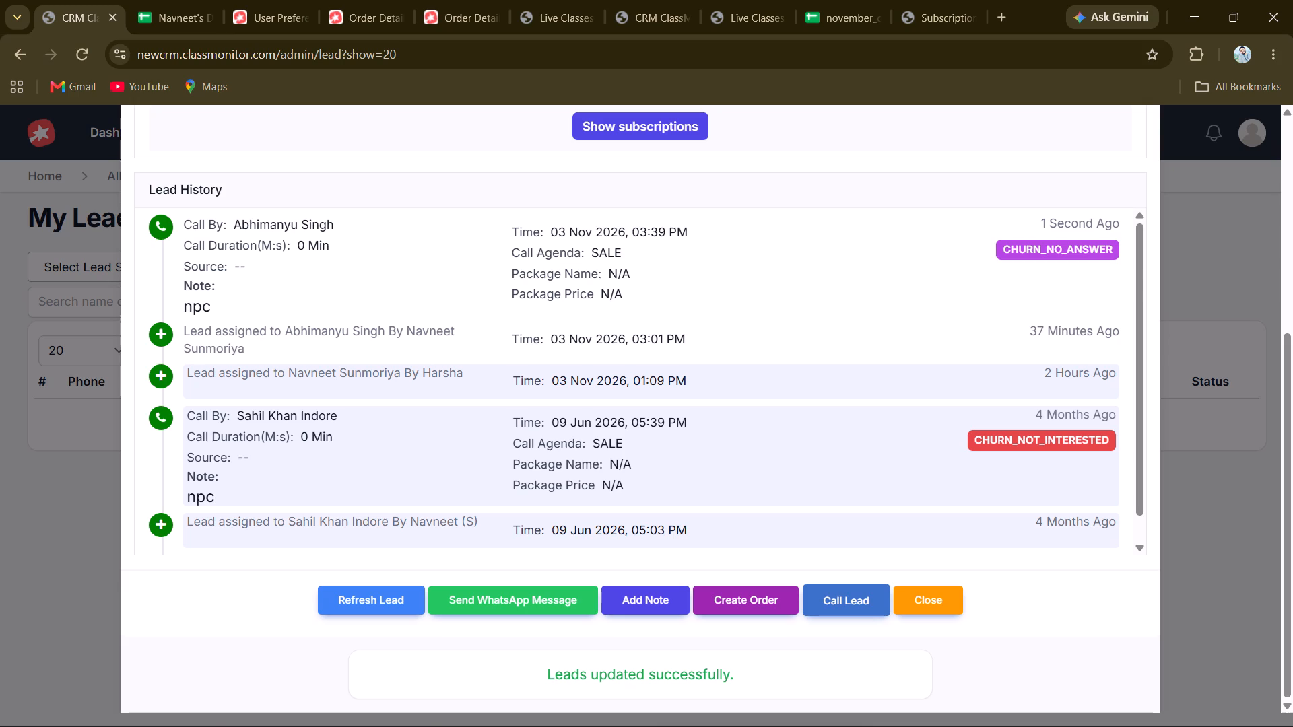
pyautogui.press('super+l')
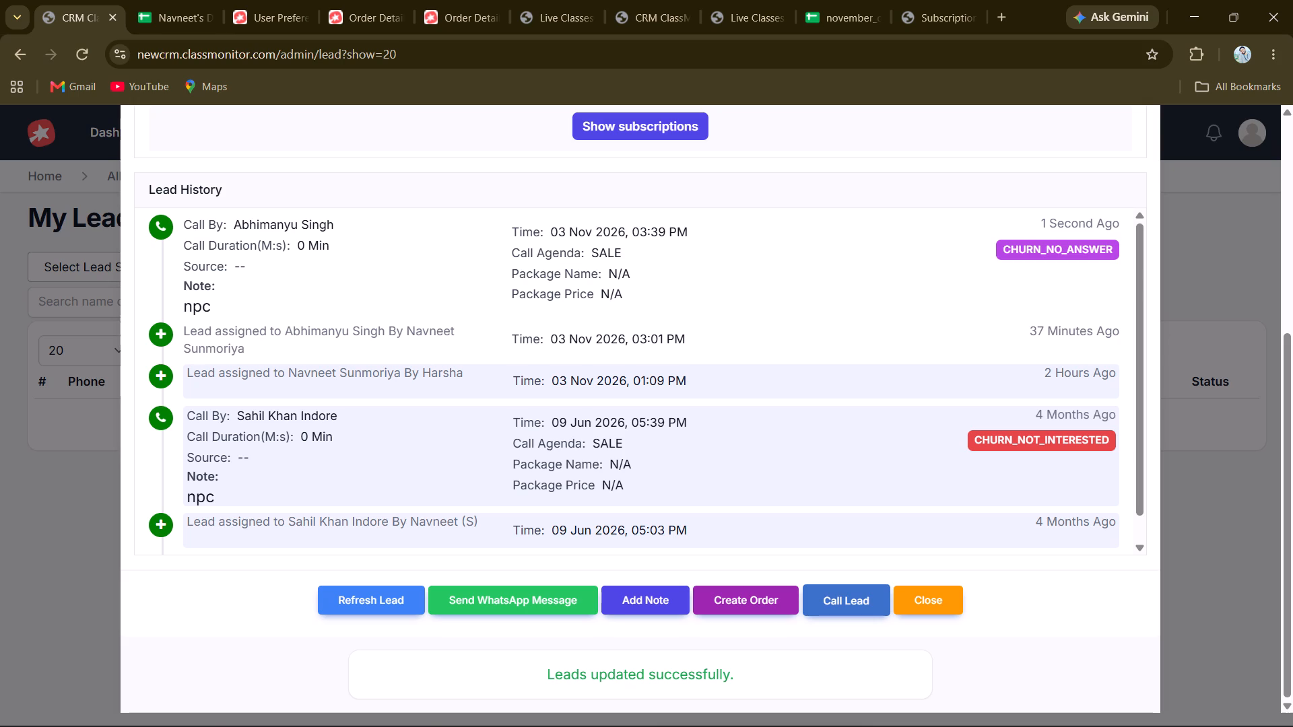